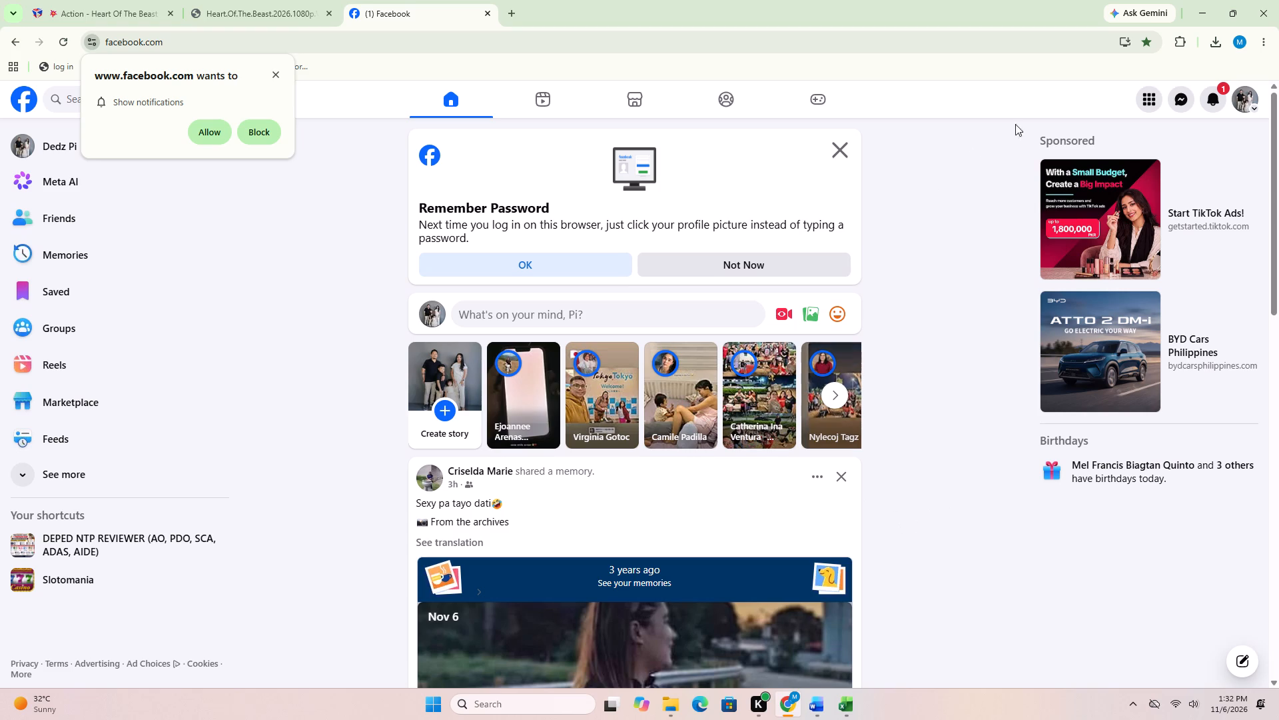
# Open the most recent conversation at the top of the Messenger chat list.
pyautogui.click(1181, 105)
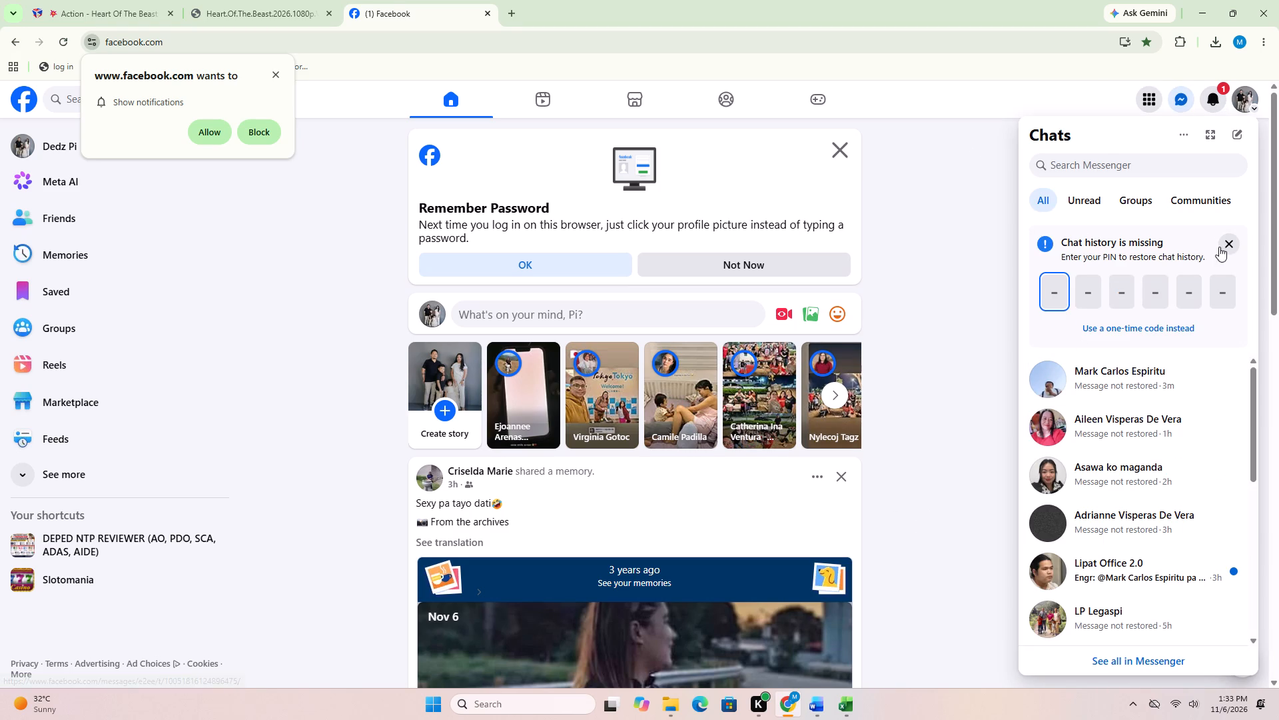
pyautogui.click(1098, 381)
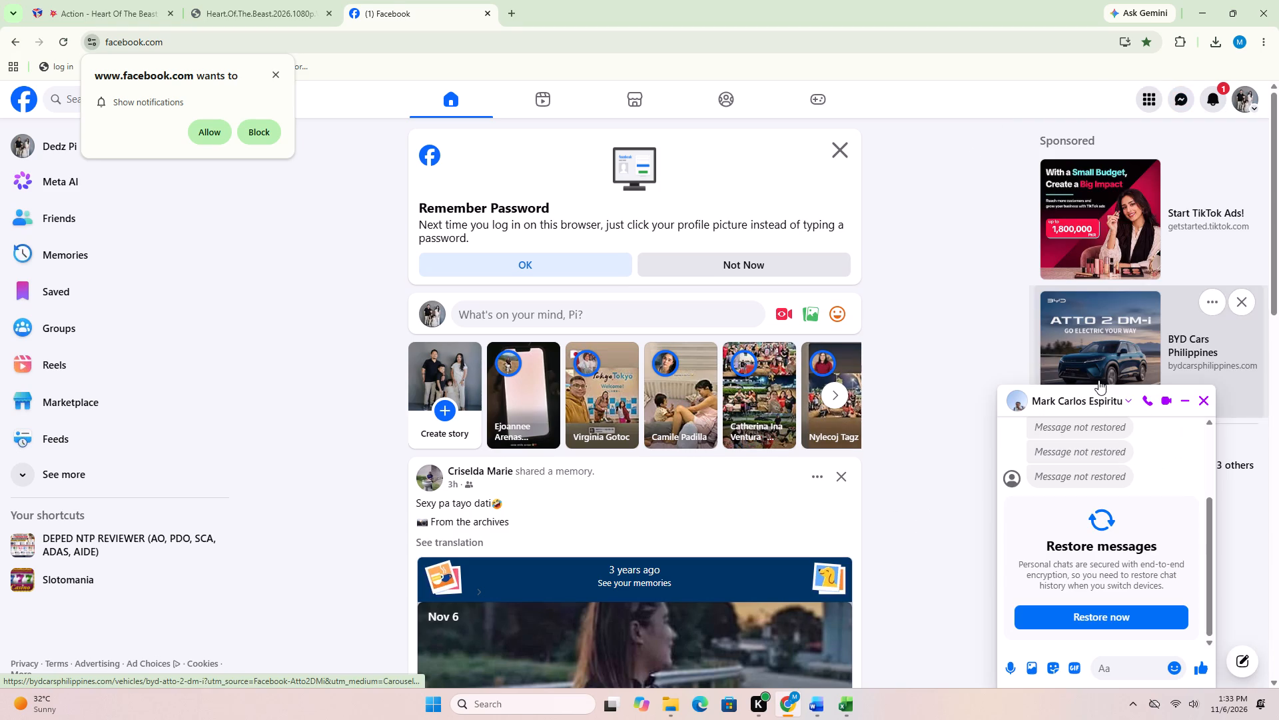
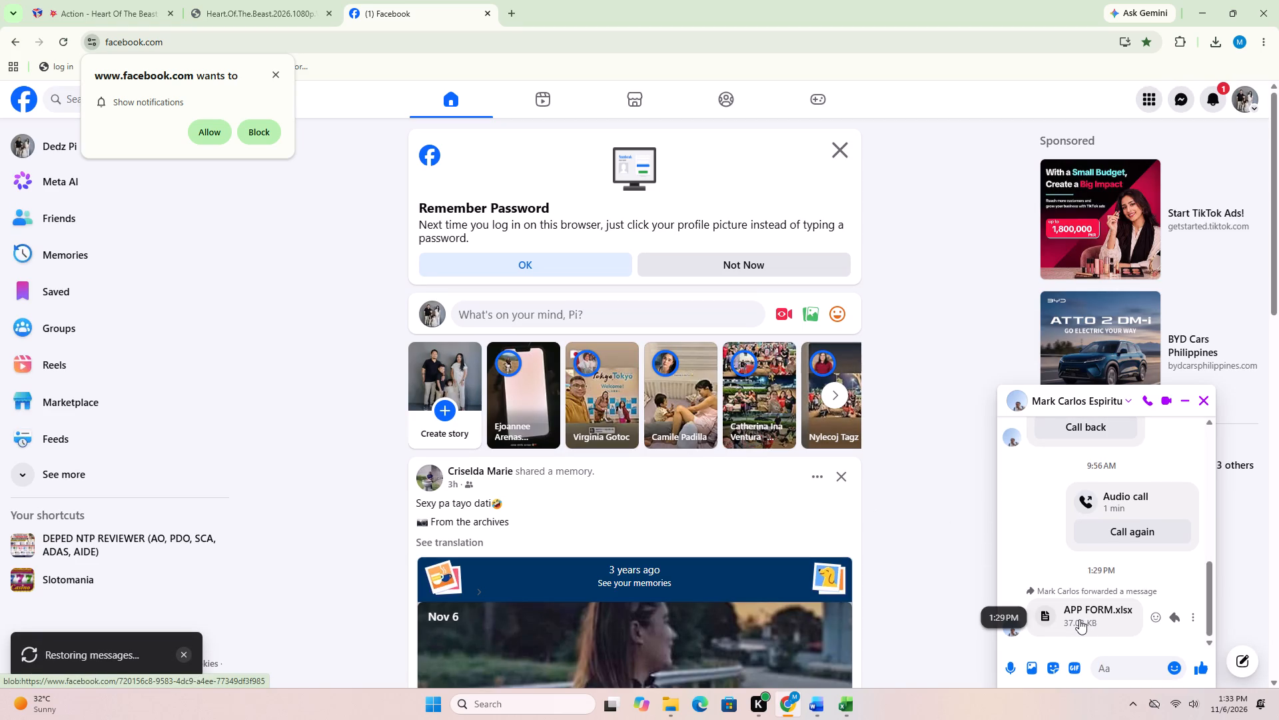
# Close the open chat window and log out of the Facebook account.
pyautogui.click(1203, 399)
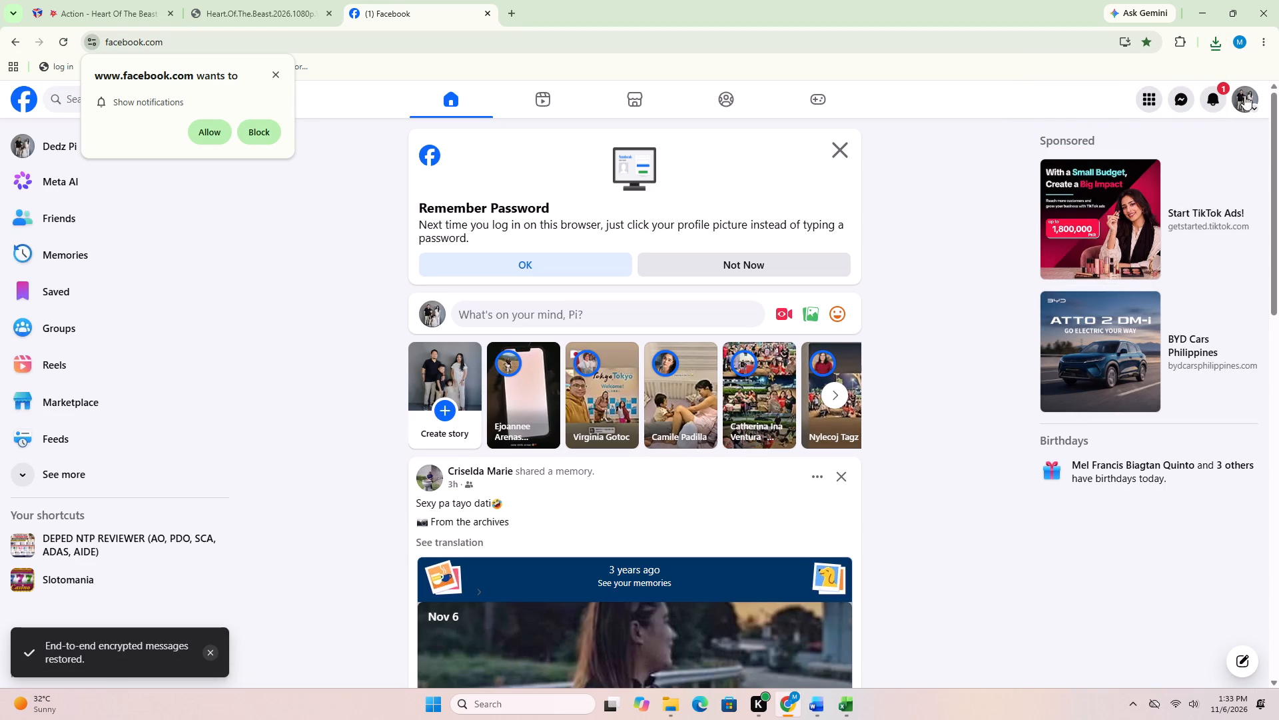
pyautogui.click(1242, 99)
pyautogui.click(1105, 421)
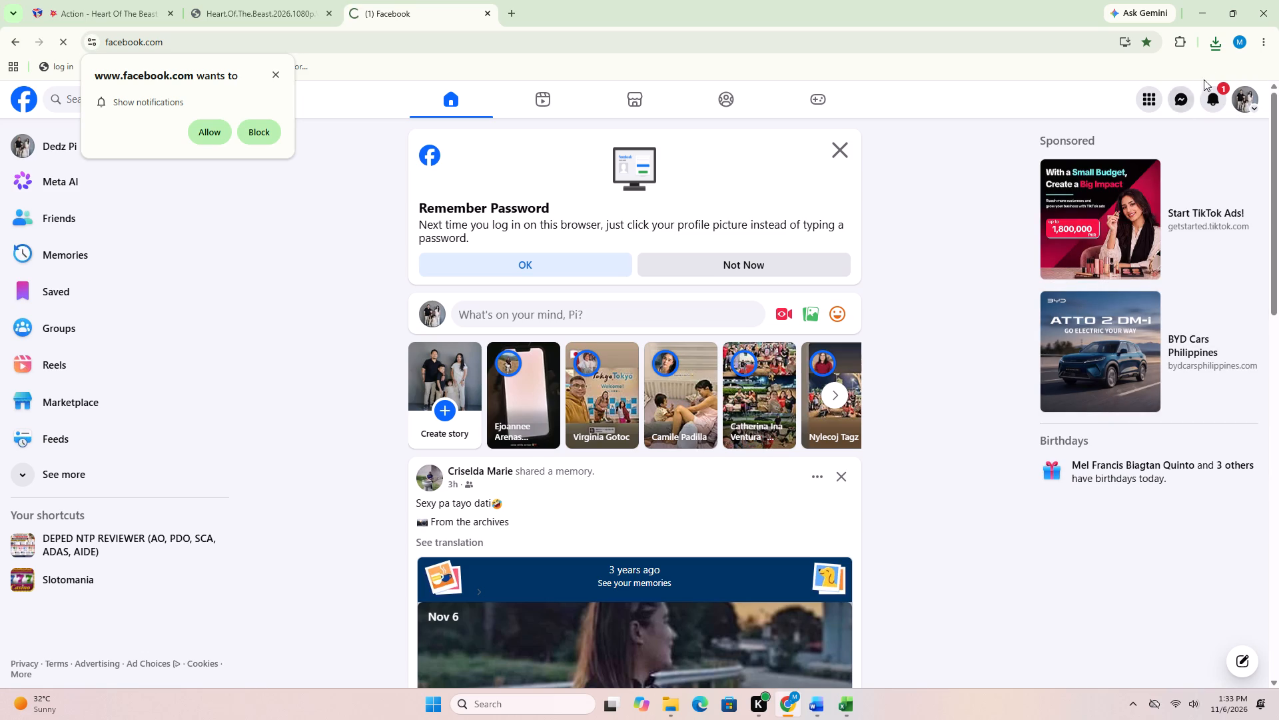
# Open the downloaded APP FORM workbook in Excel from the browser's recent downloads.
pyautogui.click(1217, 53)
pyautogui.click(1074, 107)
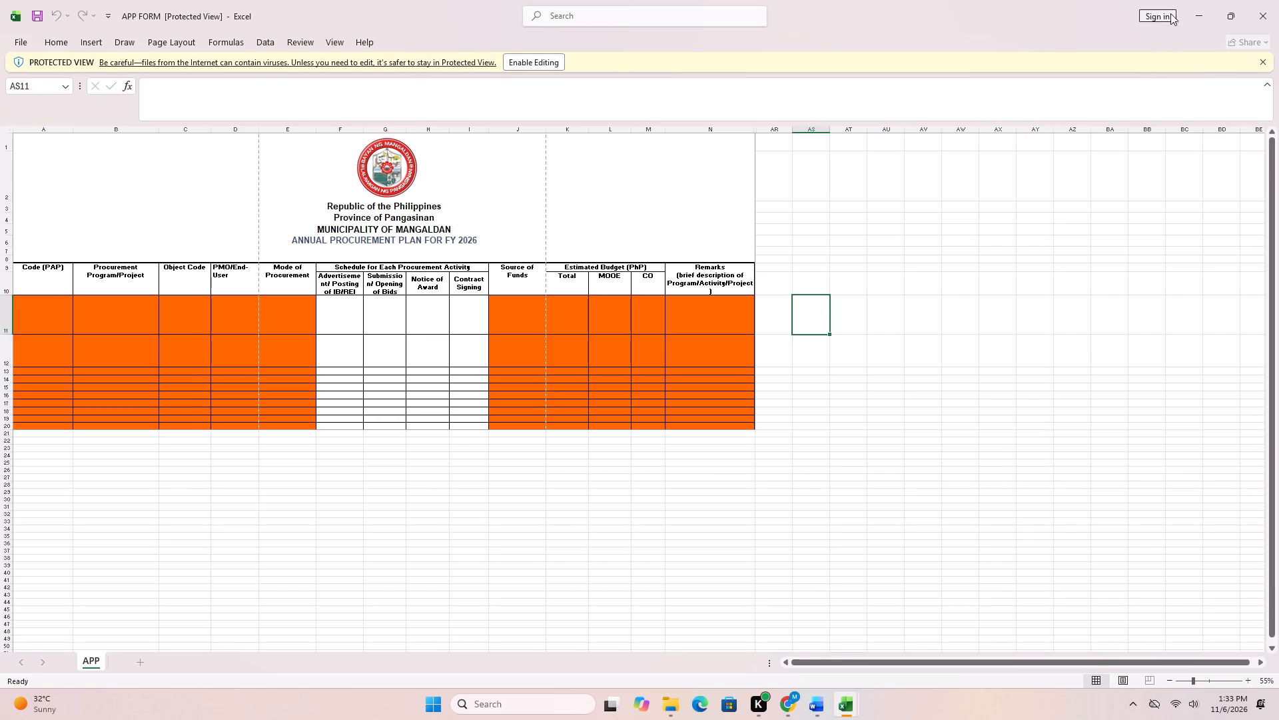
# Shrink the APP FORM window and close the WELDING MACHINE RFQ workbook and the Chrome window behind it.
pyautogui.click(1232, 8)
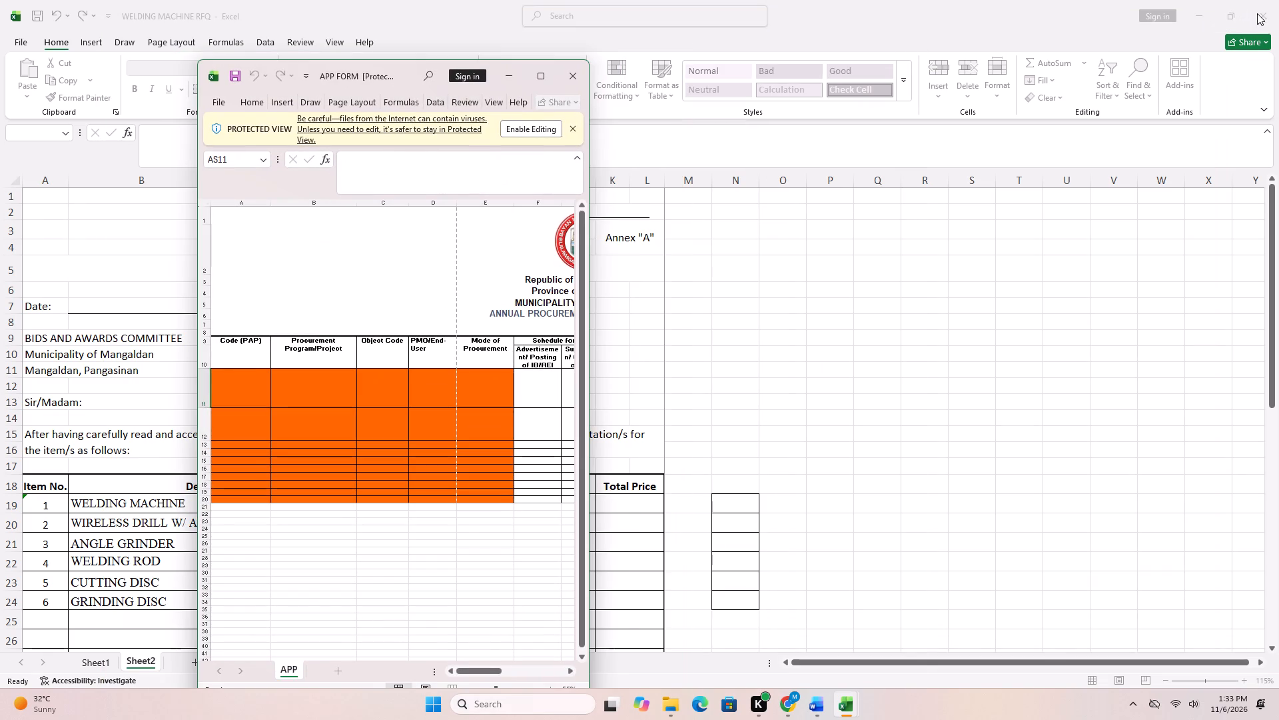
pyautogui.click(1258, 13)
pyautogui.click(1274, 25)
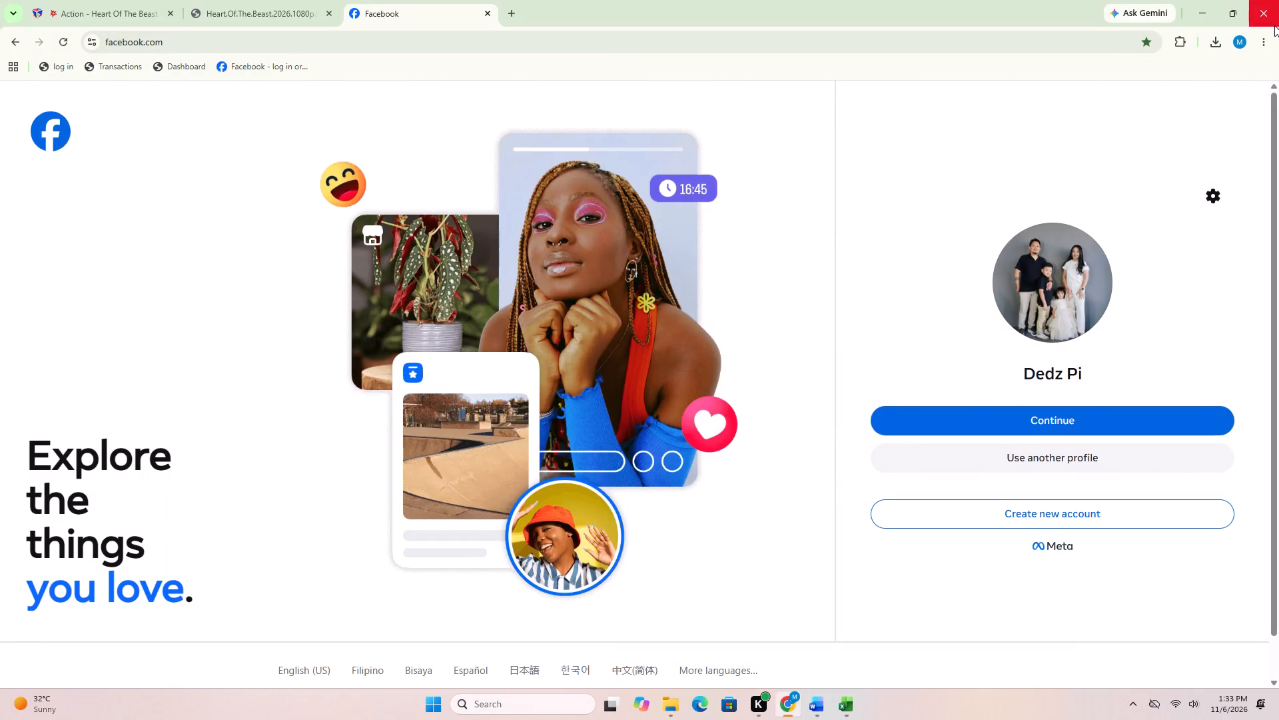
# Maximize the APP FORM workbook window and enable editing to leave Protected View.
pyautogui.click(544, 77)
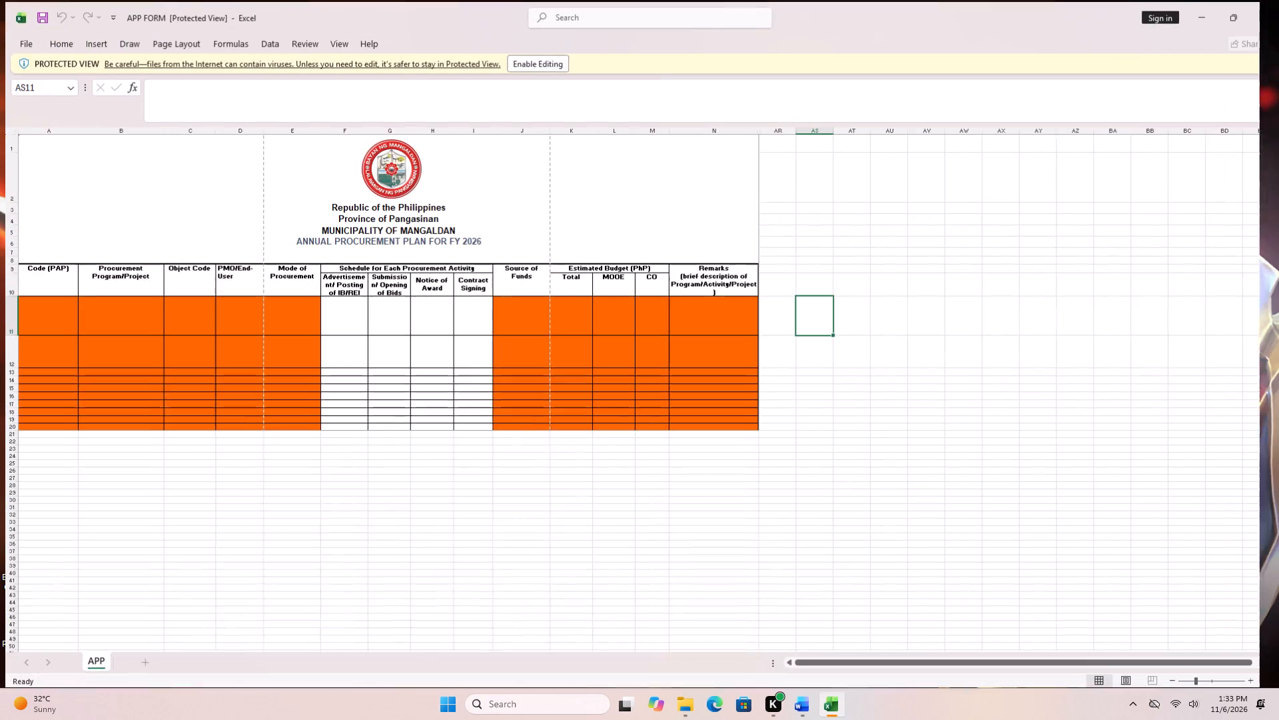
pyautogui.click(541, 69)
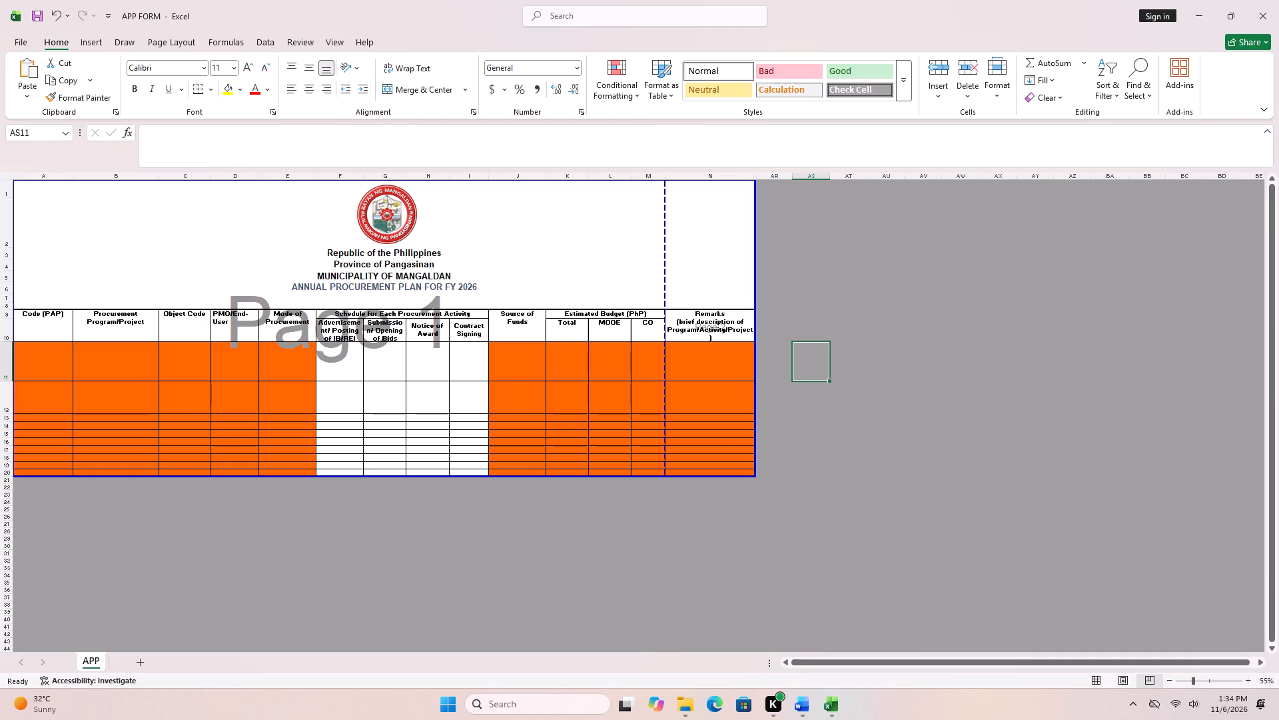
# Enter 90.56 as the Code (PAP) in the first blank row of the procurement plan table, row 11.
pyautogui.click(45, 361)
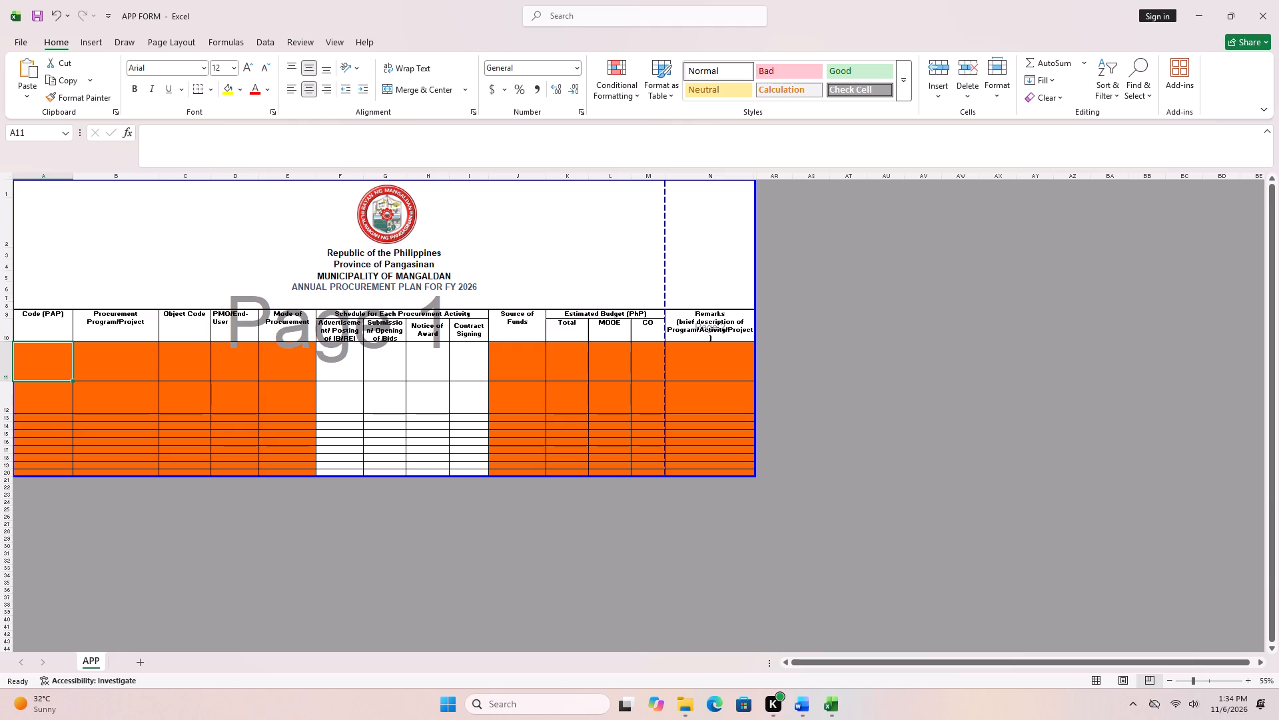
pyautogui.click(288, 361)
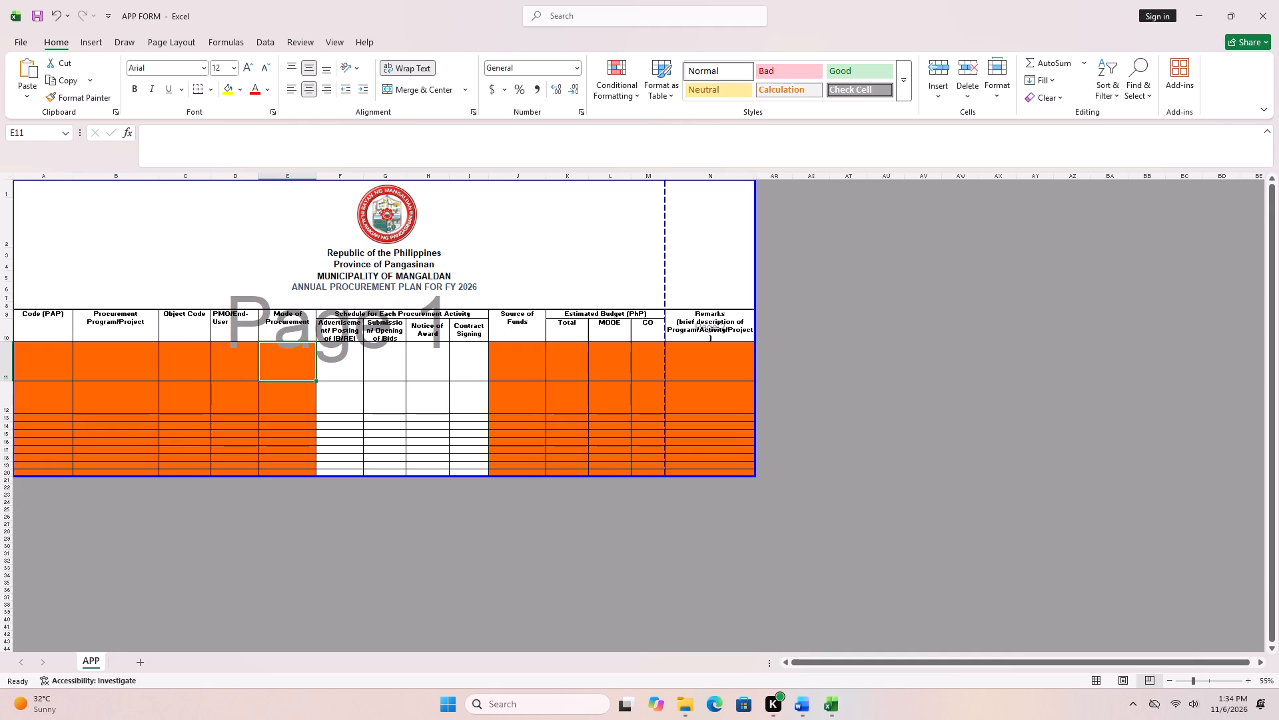
pyautogui.click(27, 377)
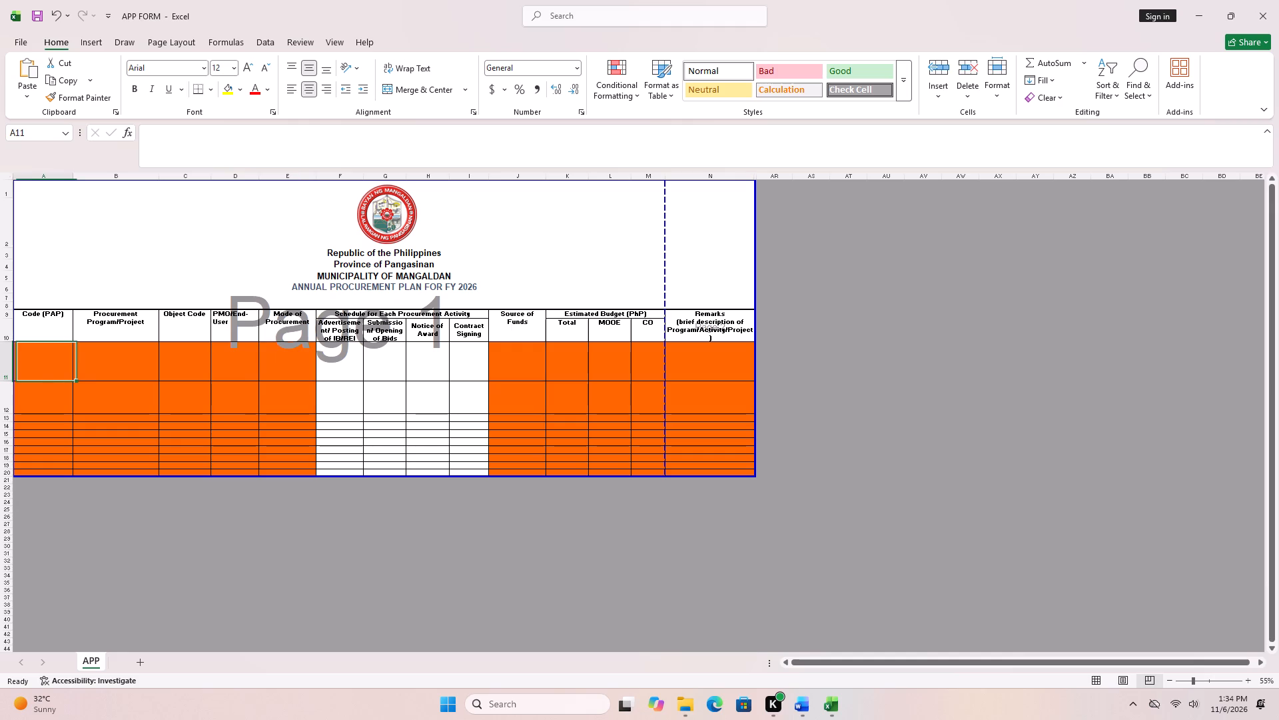
pyautogui.write('90.56')
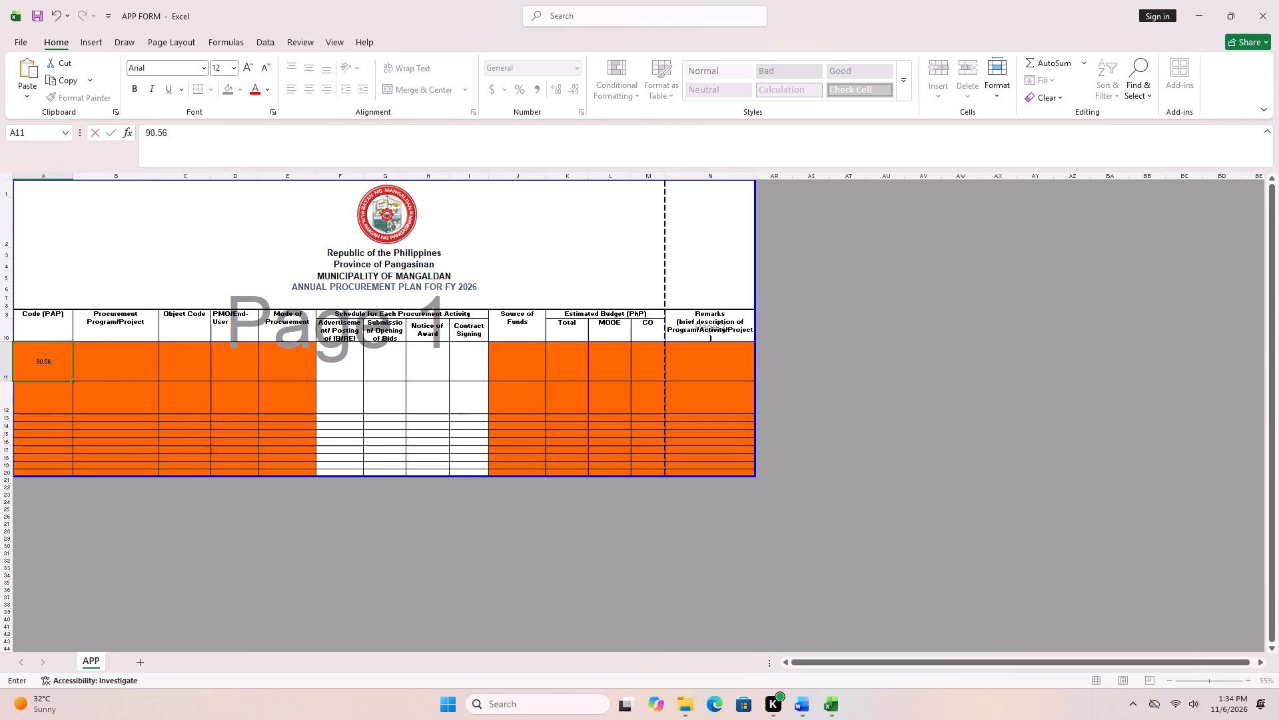
pyautogui.press('Tab')
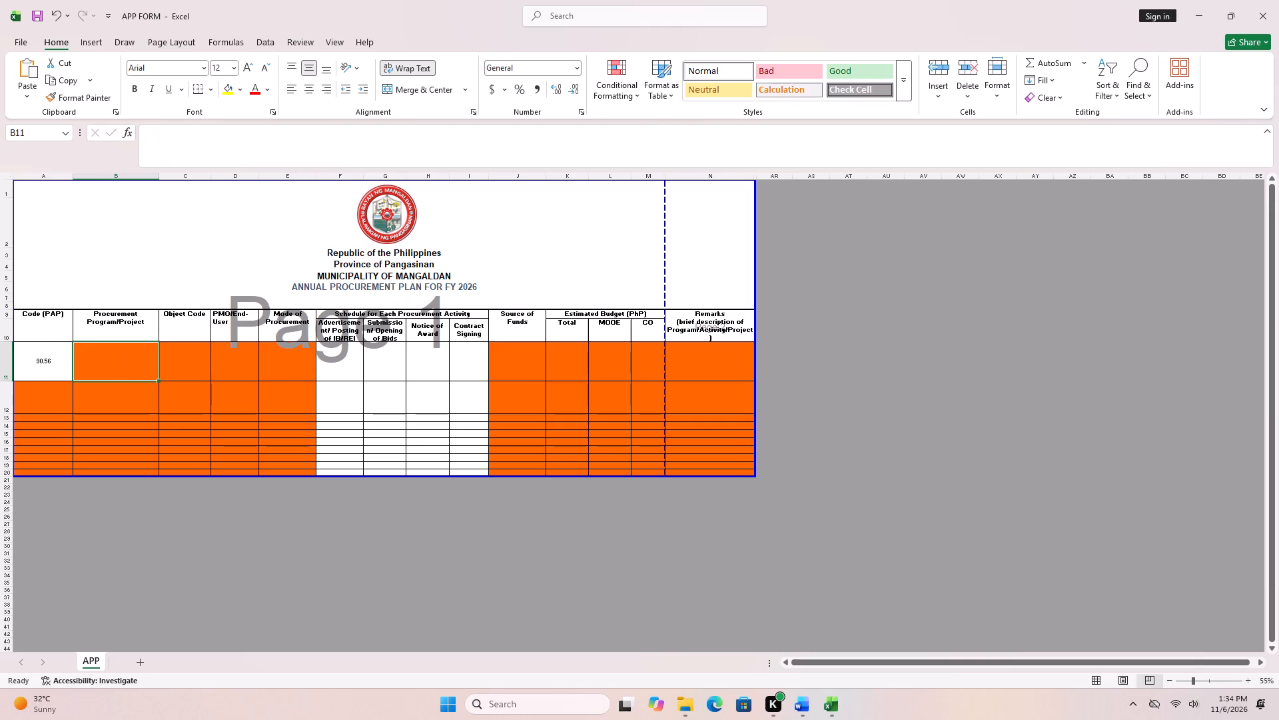
# Enter "1. Stockpiling/ Relief Goods" as the Procurement Program/Project in row 11.
pyautogui.write('1.')
pyautogui.press('space')
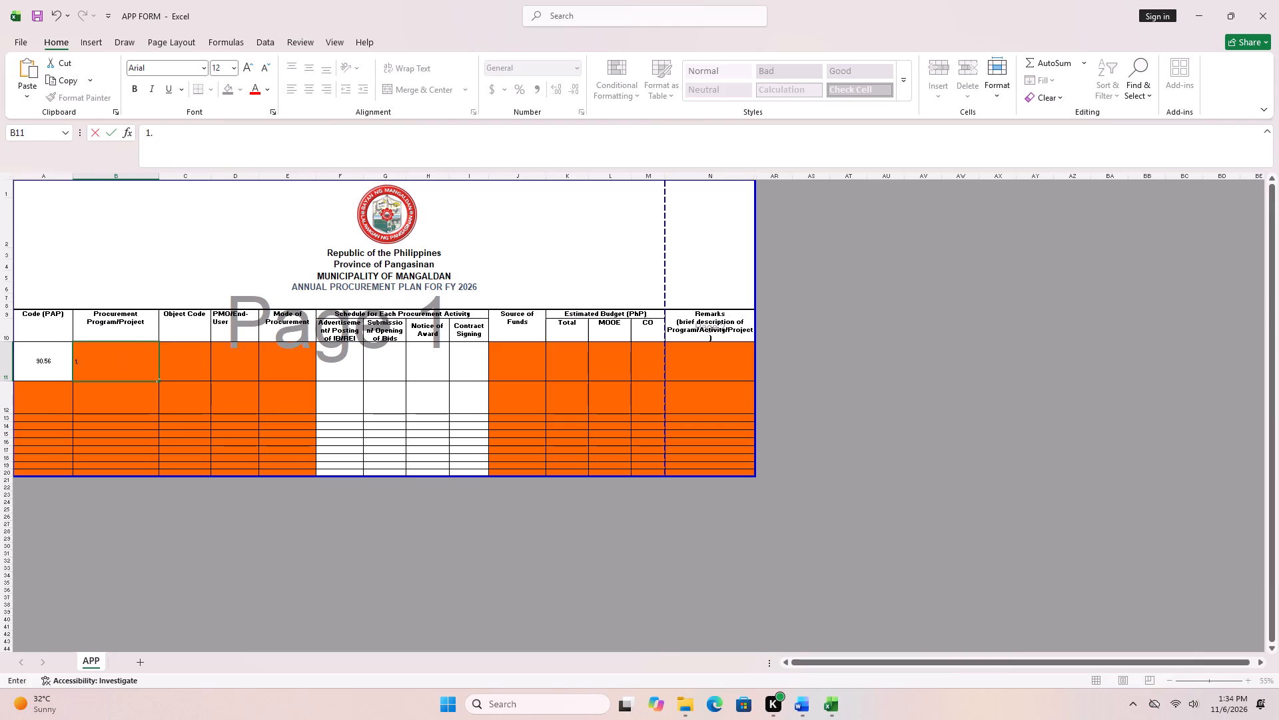
pyautogui.write('Stock')
pyautogui.write('piling')
pyautogui.press('/')
pyautogui.press('space')
pyautogui.write('Relif')
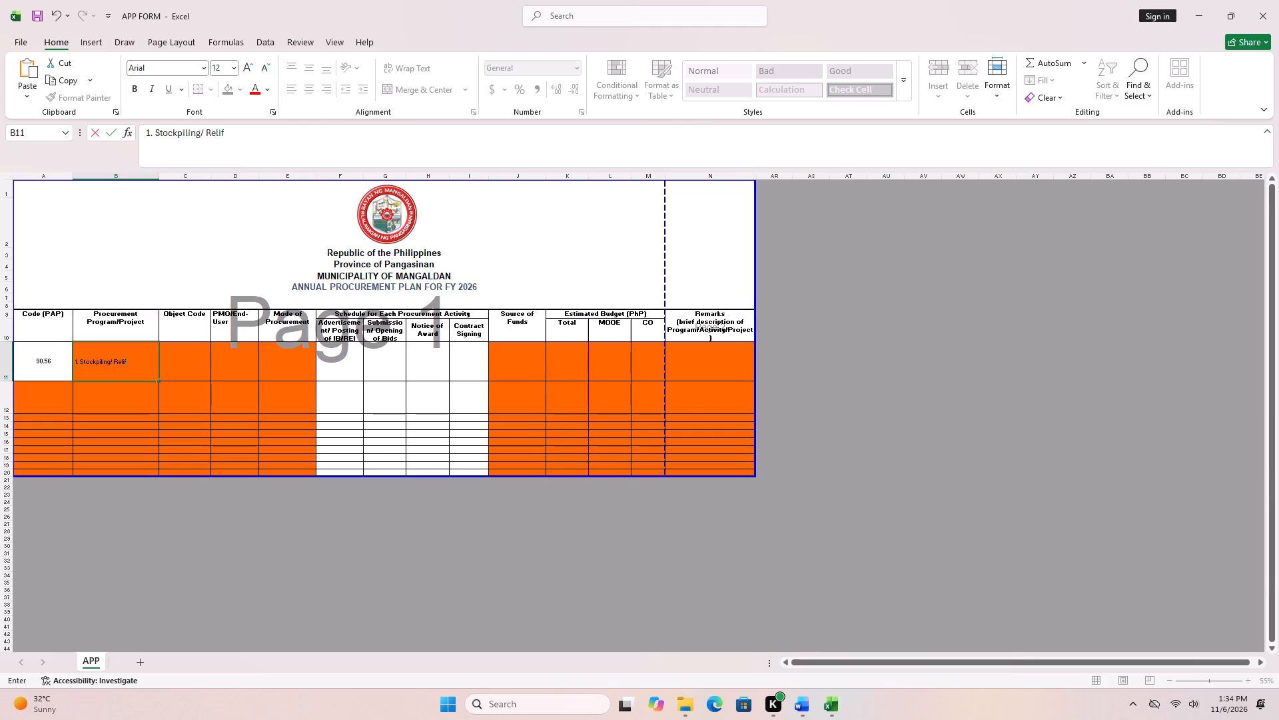
pyautogui.press('BackSpace')
pyautogui.write('ef Goods')
pyautogui.press('Tab')
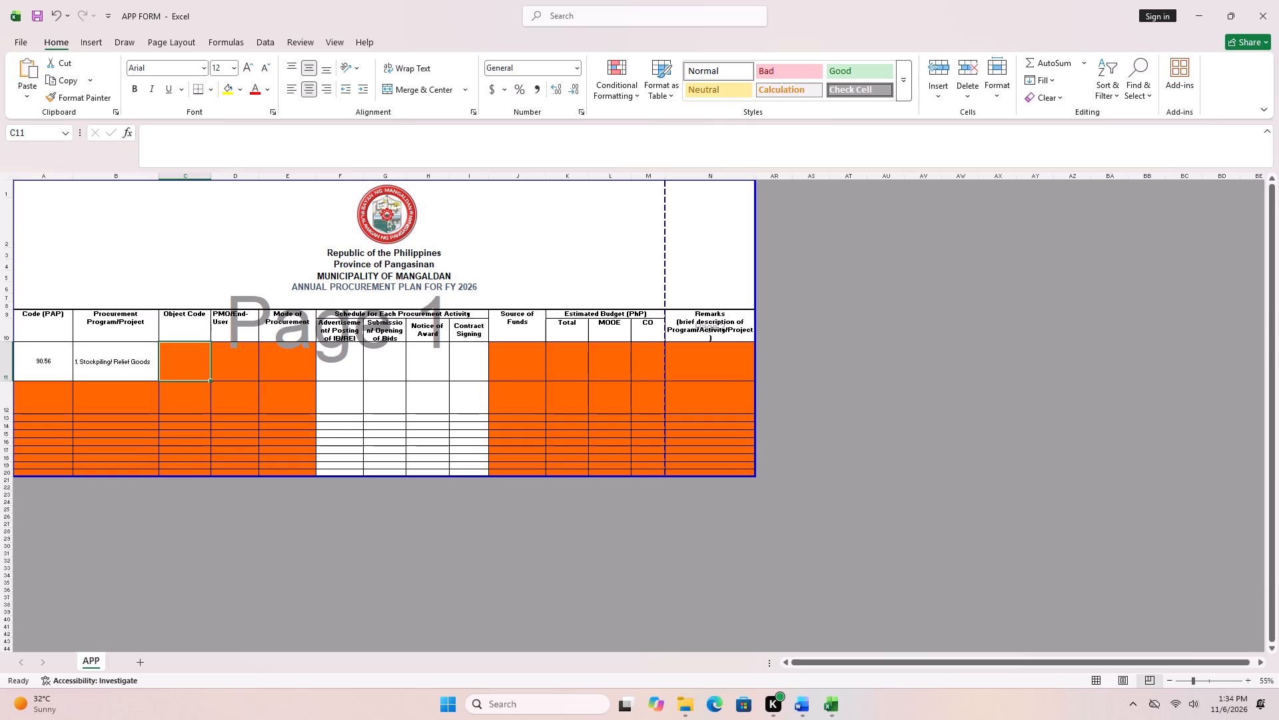
# Leave the Object Code blank and enter "MDRRMO/Mayor's Office" as the PMO/End-User in row 11.
pyautogui.press('Tab')
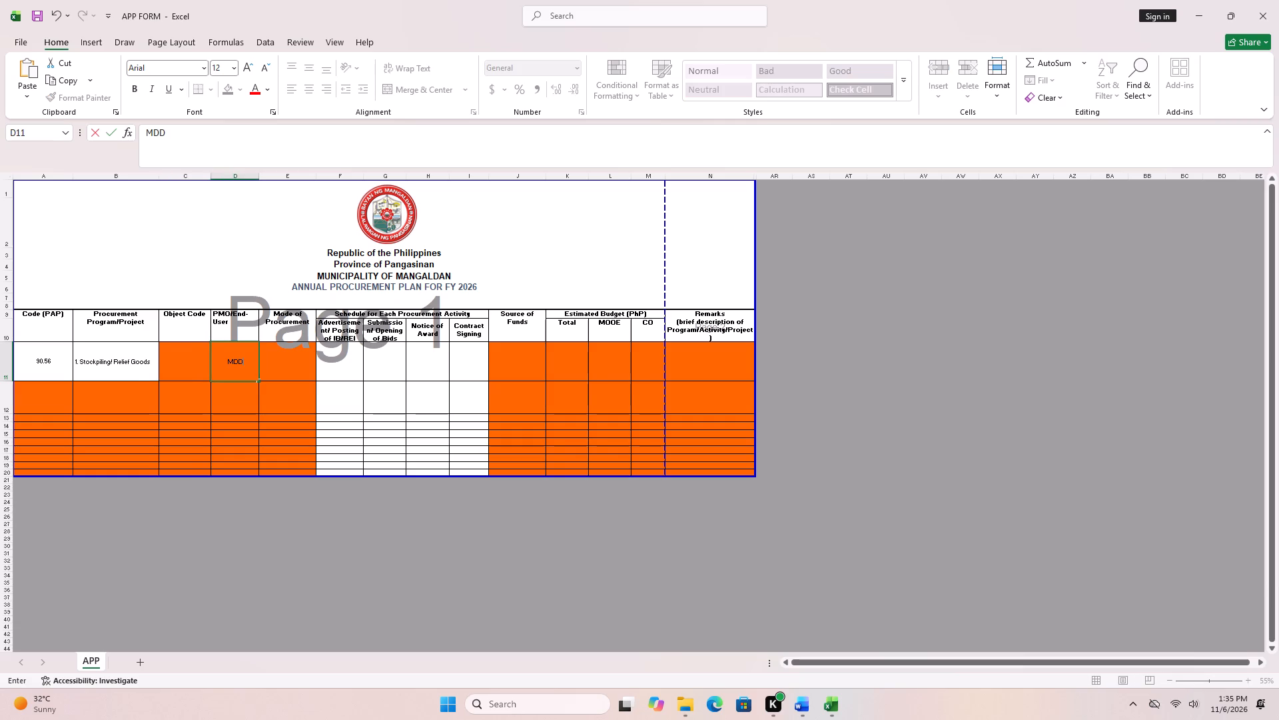
pyautogui.press('BackSpace')
pyautogui.write('RRMO')
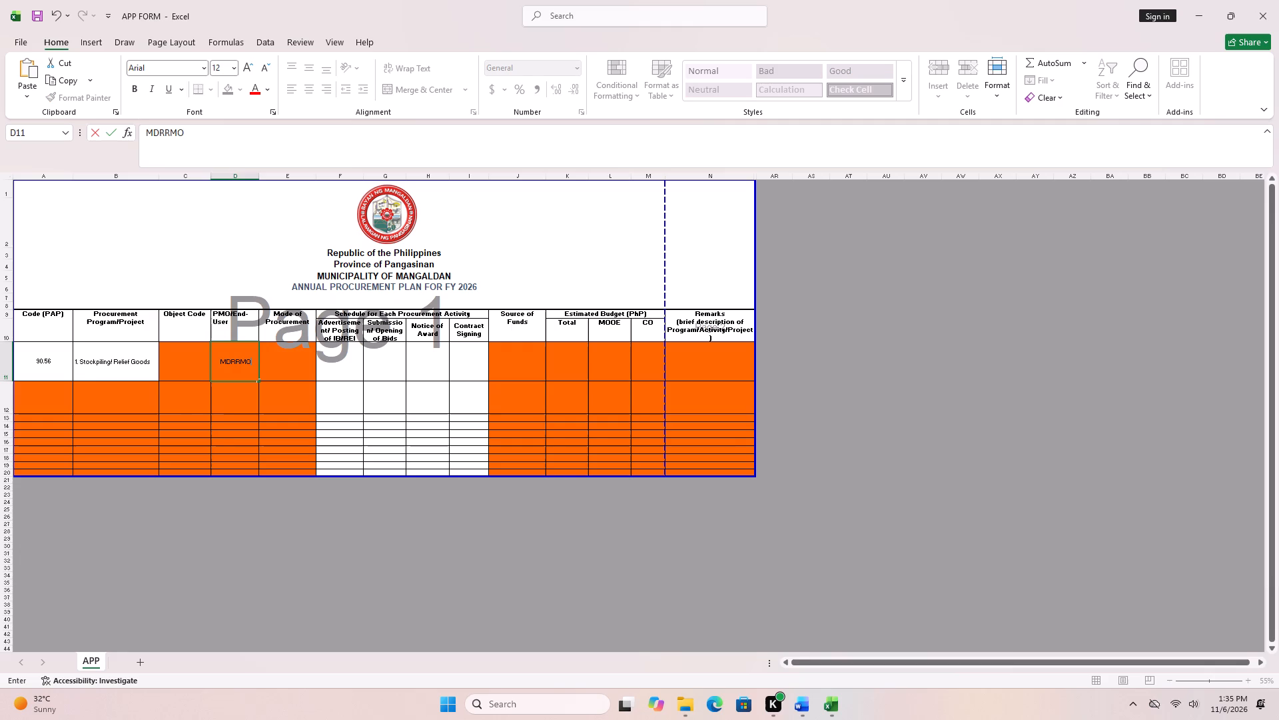
pyautogui.press('/')
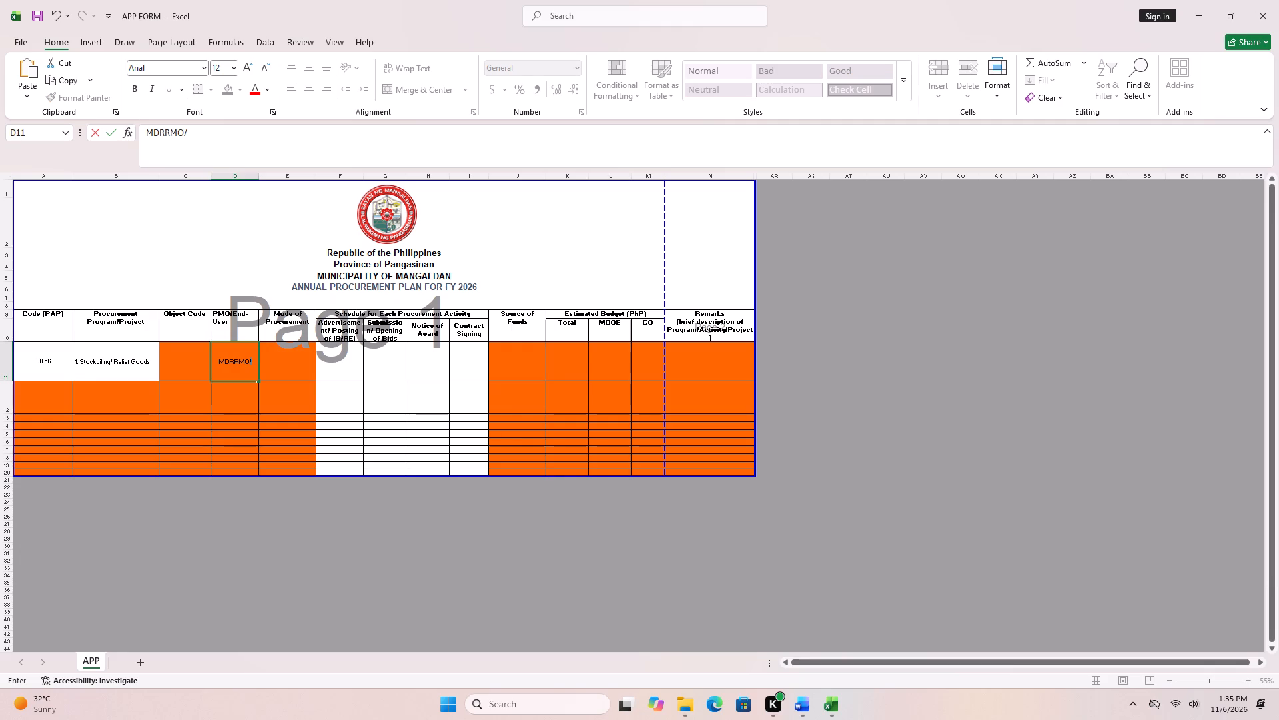
pyautogui.write('Mayors')
pyautogui.press('BackSpace')
pyautogui.write("'s office")
pyautogui.press('BackSpace')
pyautogui.press('BackSpace')
pyautogui.press('BackSpace')
pyautogui.press('BackSpace')
pyautogui.press('BackSpace')
pyautogui.press('BackSpace')
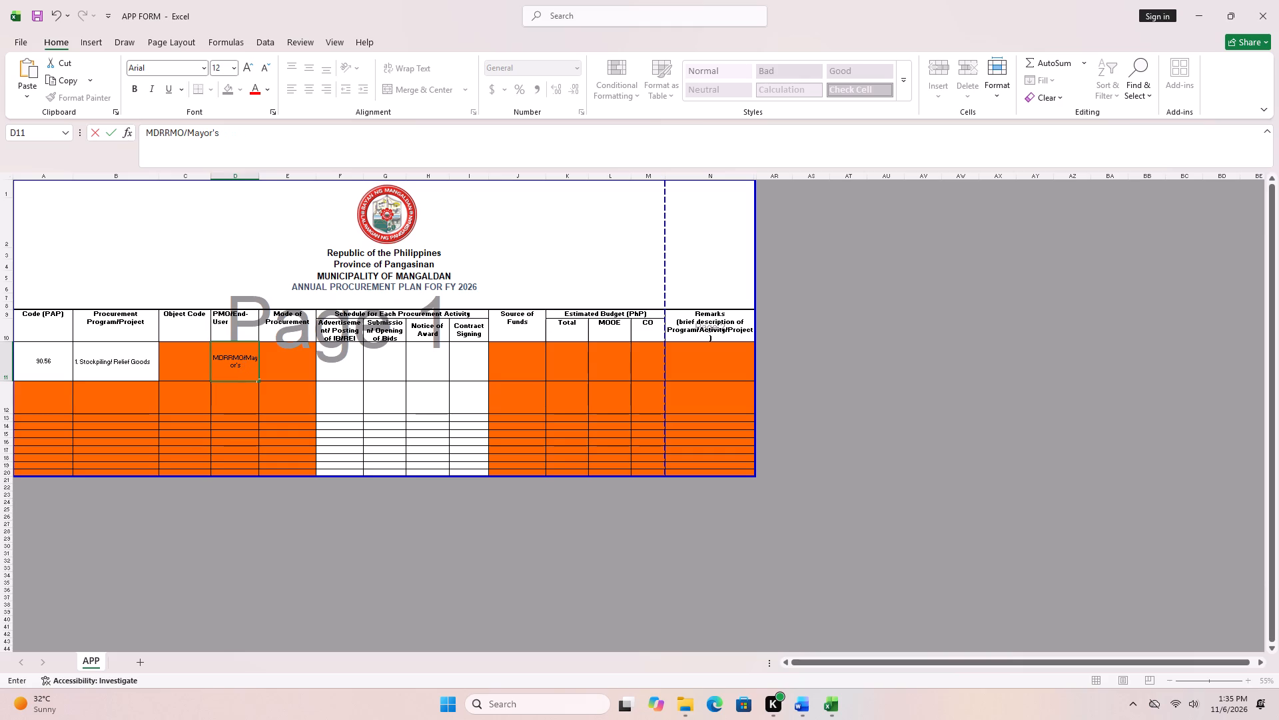
pyautogui.write('Office')
pyautogui.press('Up')
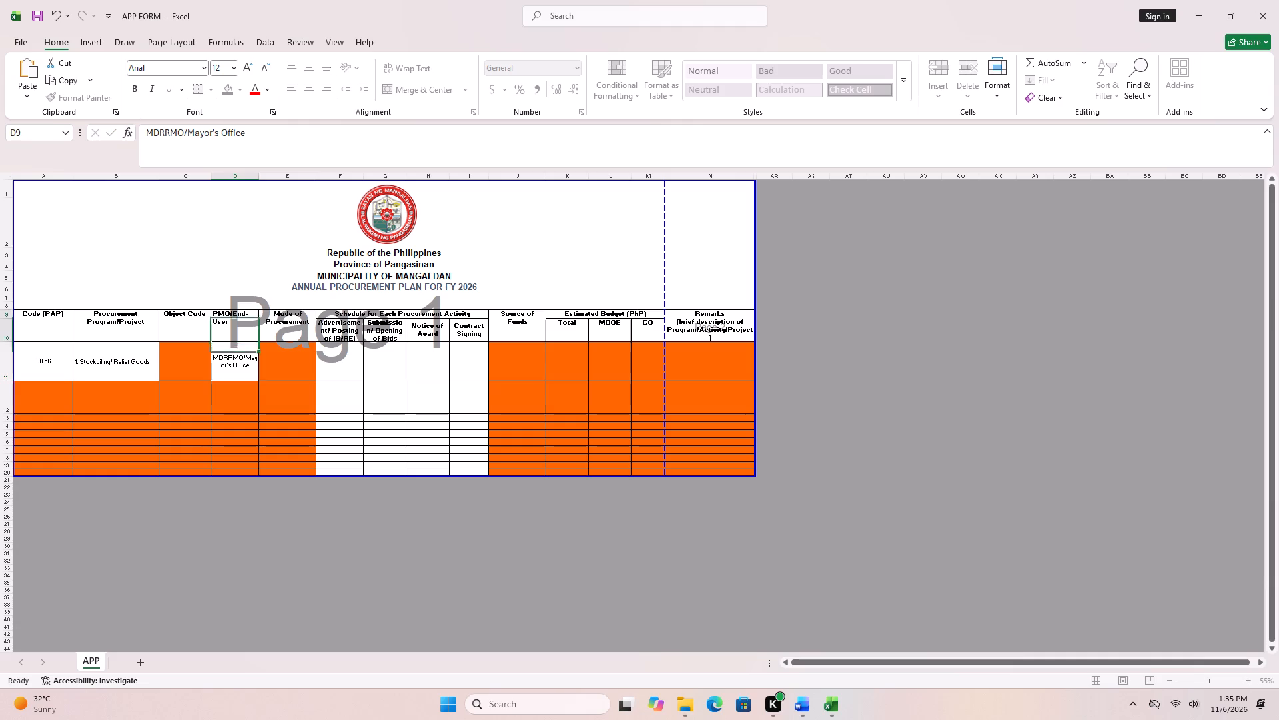
# Insert a space after the slash in the row 11 PMO/End-User entry so it reads "MDRRMO/ Mayor's Office".
pyautogui.press('Down')
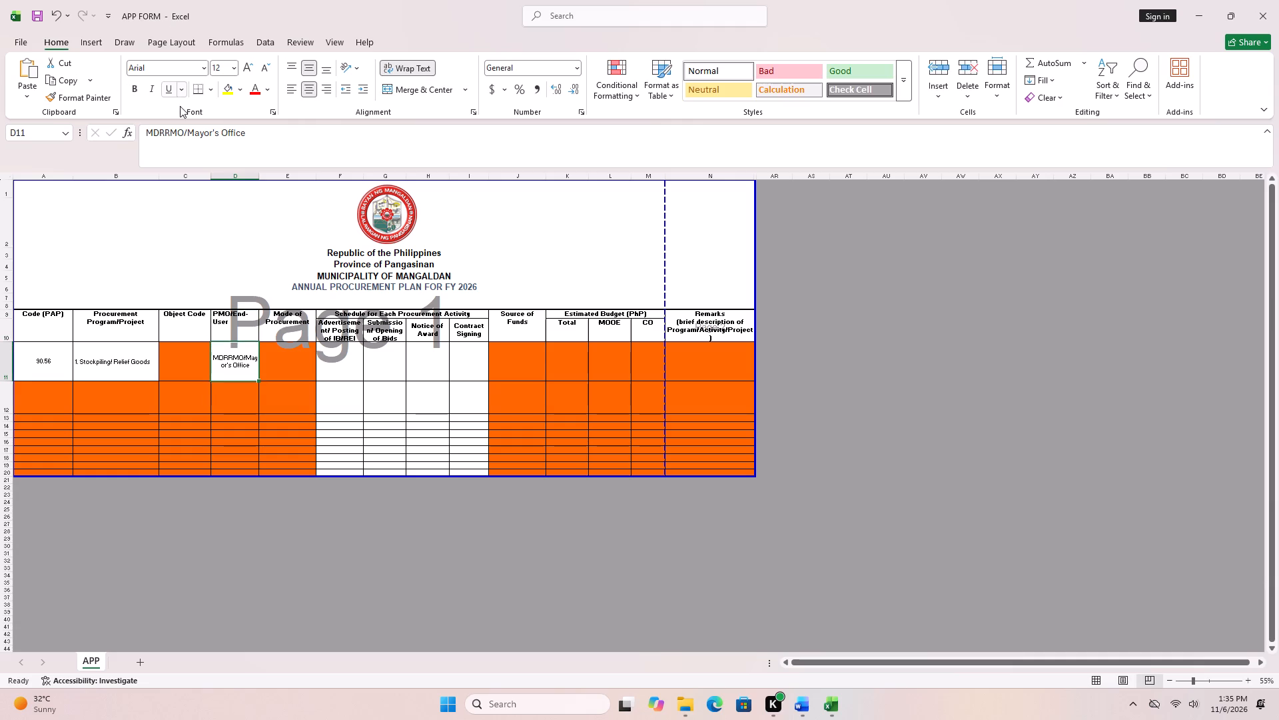
pyautogui.click(186, 134)
pyautogui.press('space')
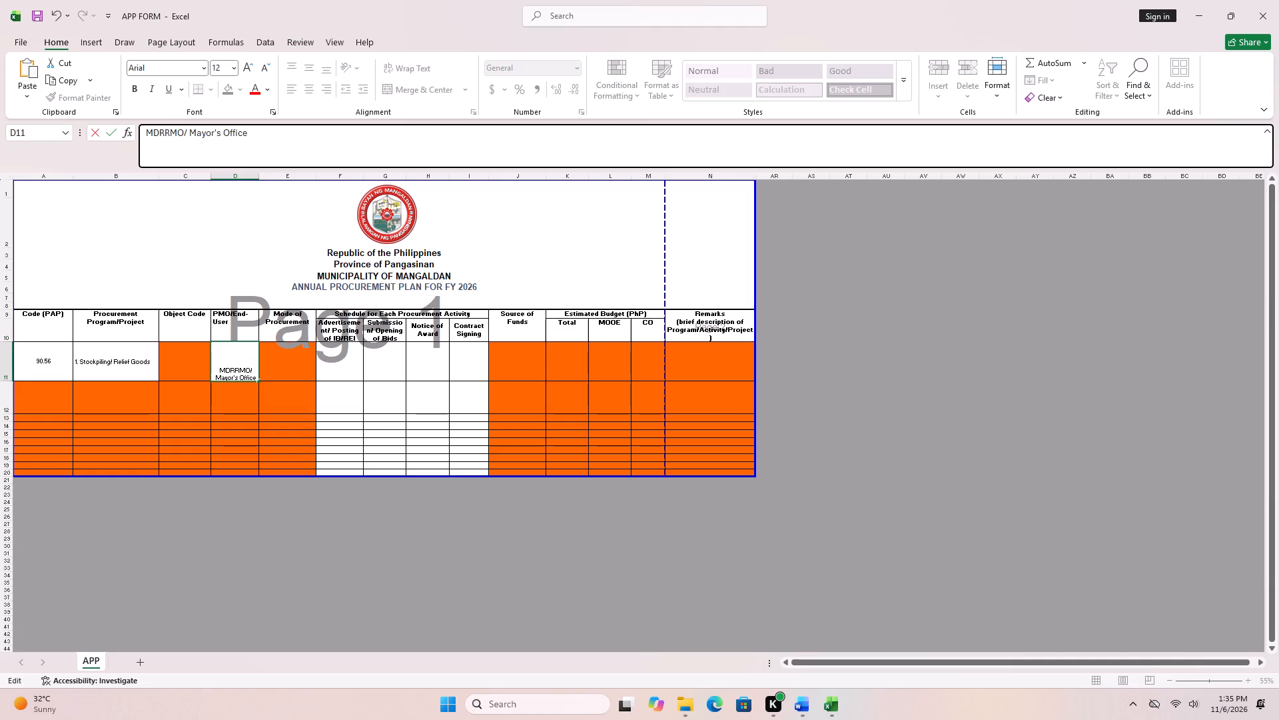
pyautogui.click(282, 373)
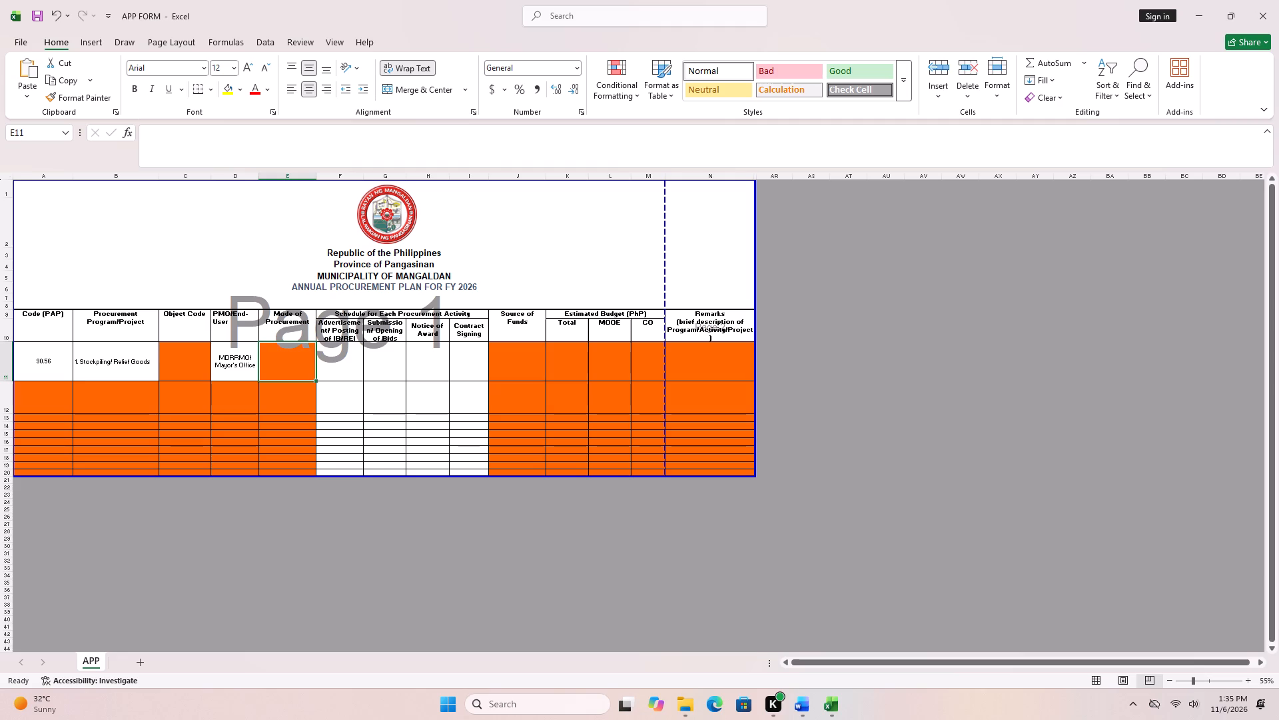
# Enter "Public Bidding/ Small Value" as the Mode of Procurement in row 11.
pyautogui.write('Public B')
pyautogui.write('idding')
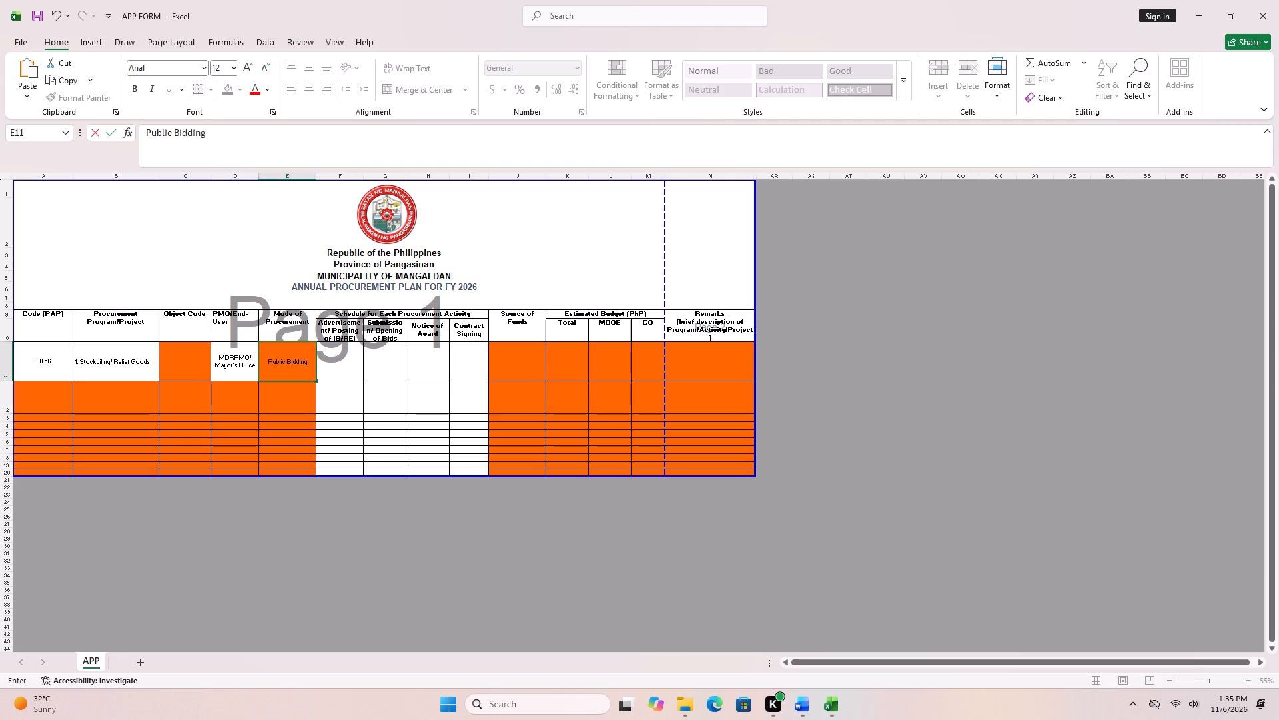
pyautogui.write('/')
pyautogui.press('space')
pyautogui.write('Small Value')
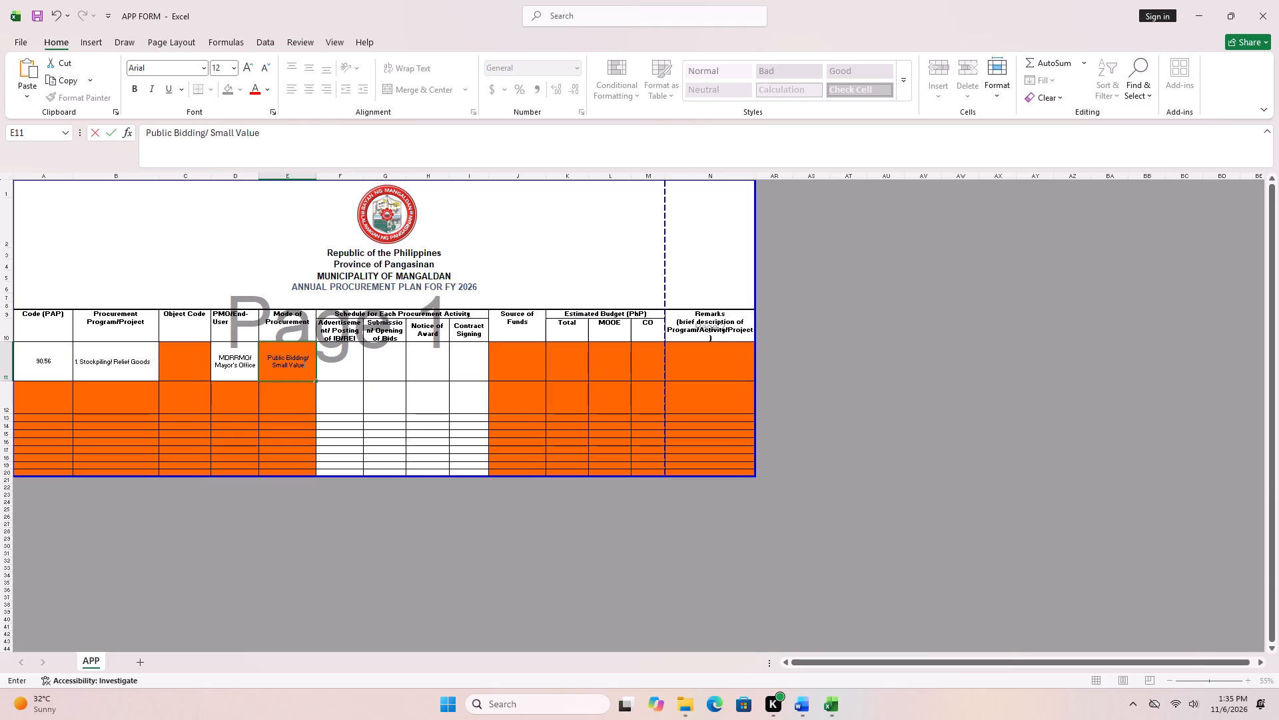
pyautogui.press('Tab')
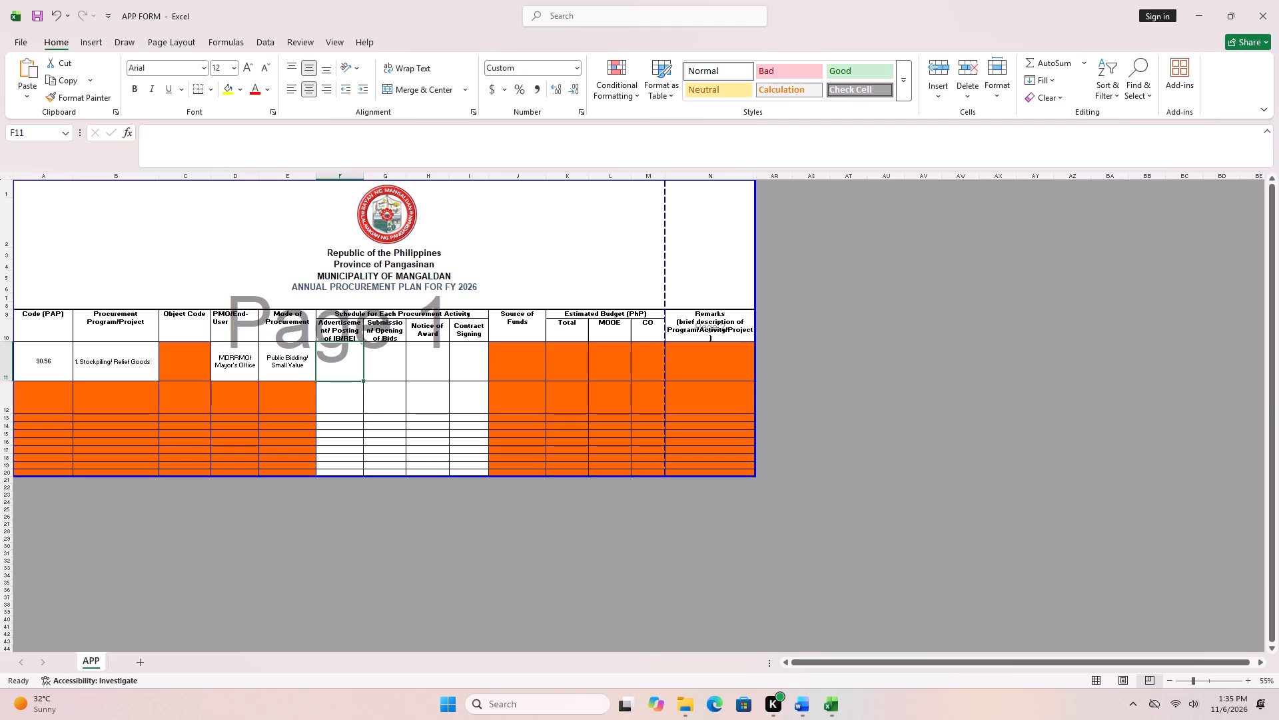
# Enter November 2026 as the Advertisement/Posting date in row 11.
pyautogui.write('Nov')
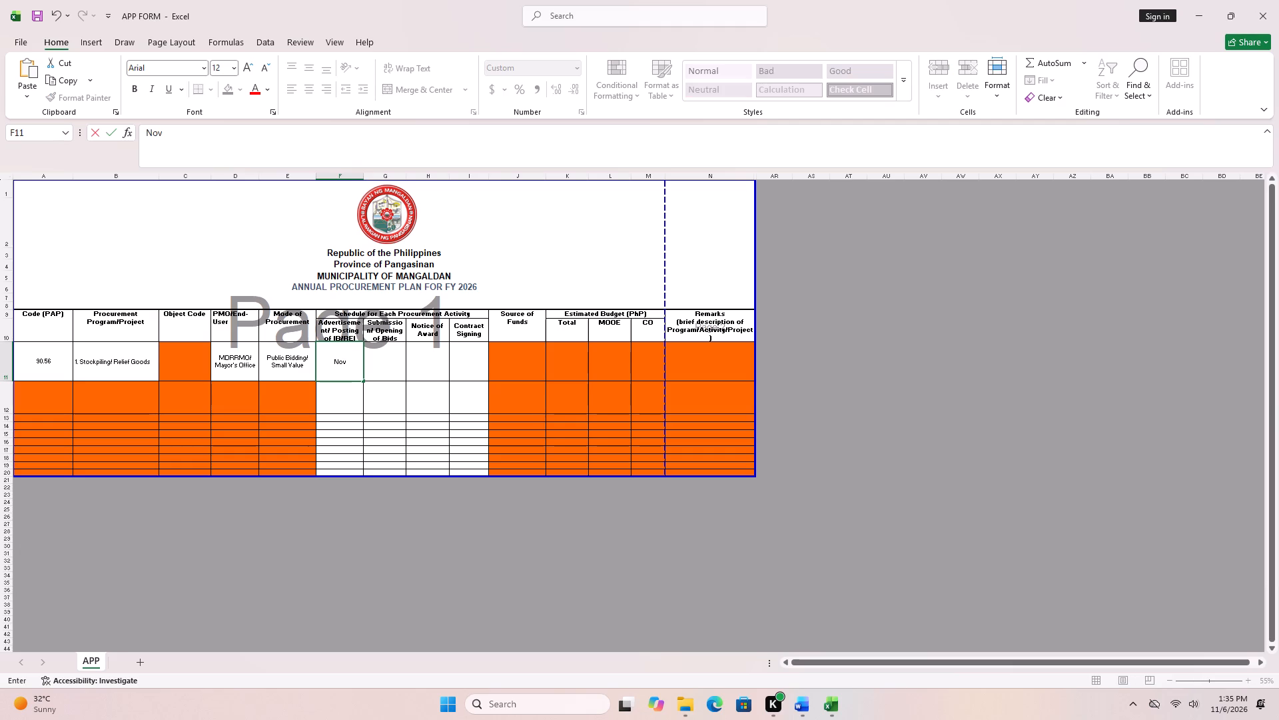
pyautogui.write('ember')
pyautogui.press('space')
pyautogui.write('202')
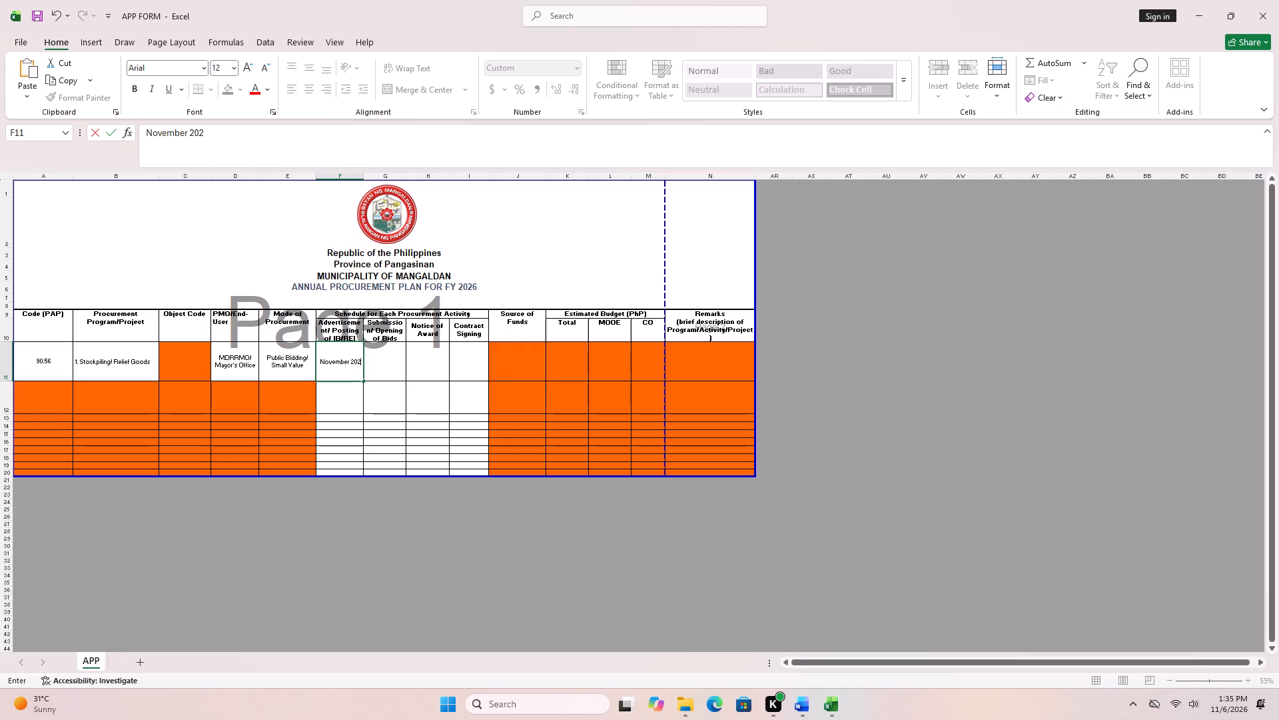
pyautogui.press('6')
pyautogui.press('Tab')
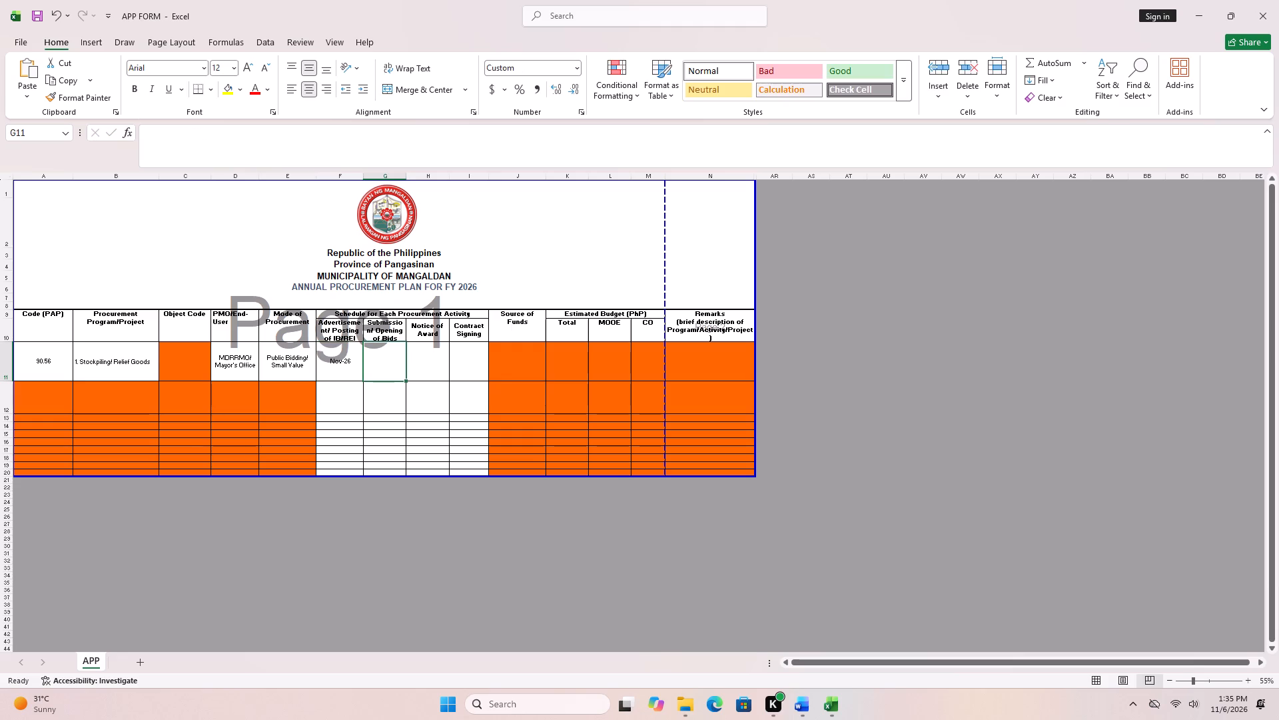
# Enter November 2026 as the Submission/Opening of Bids date in row 11.
pyautogui.write('Novo')
pyautogui.press('BackSpace')
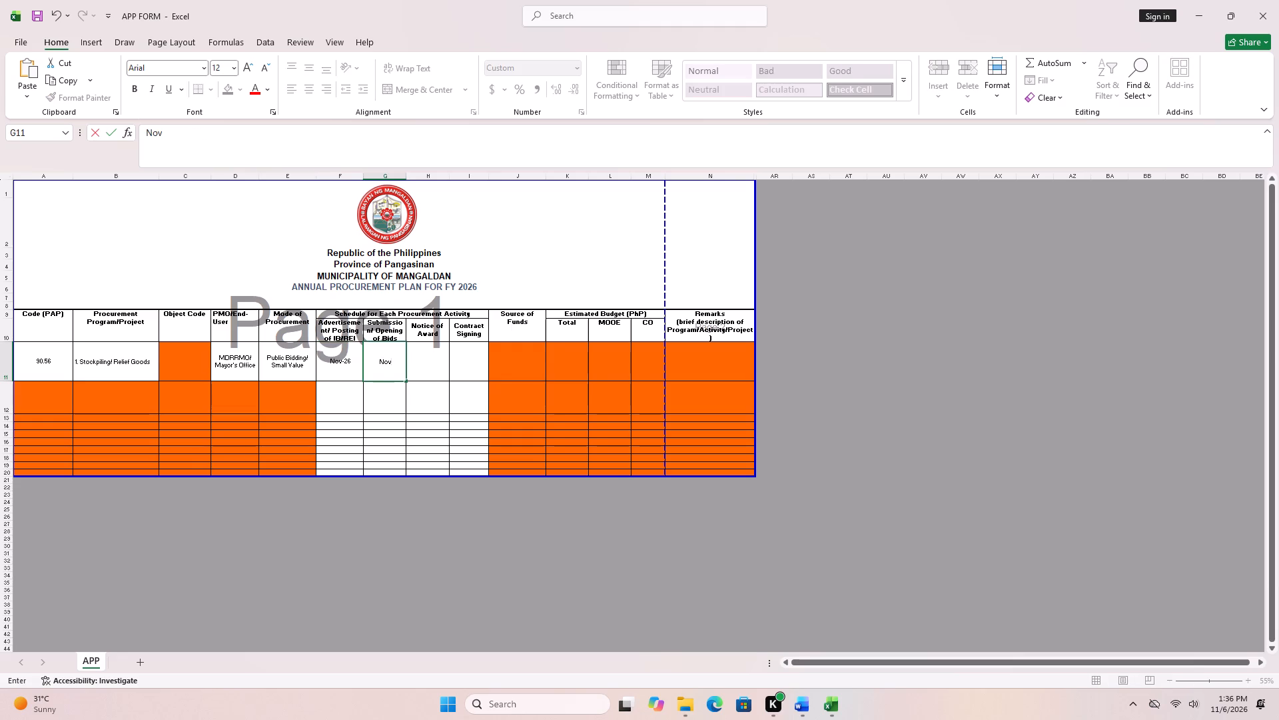
pyautogui.write('ember 202')
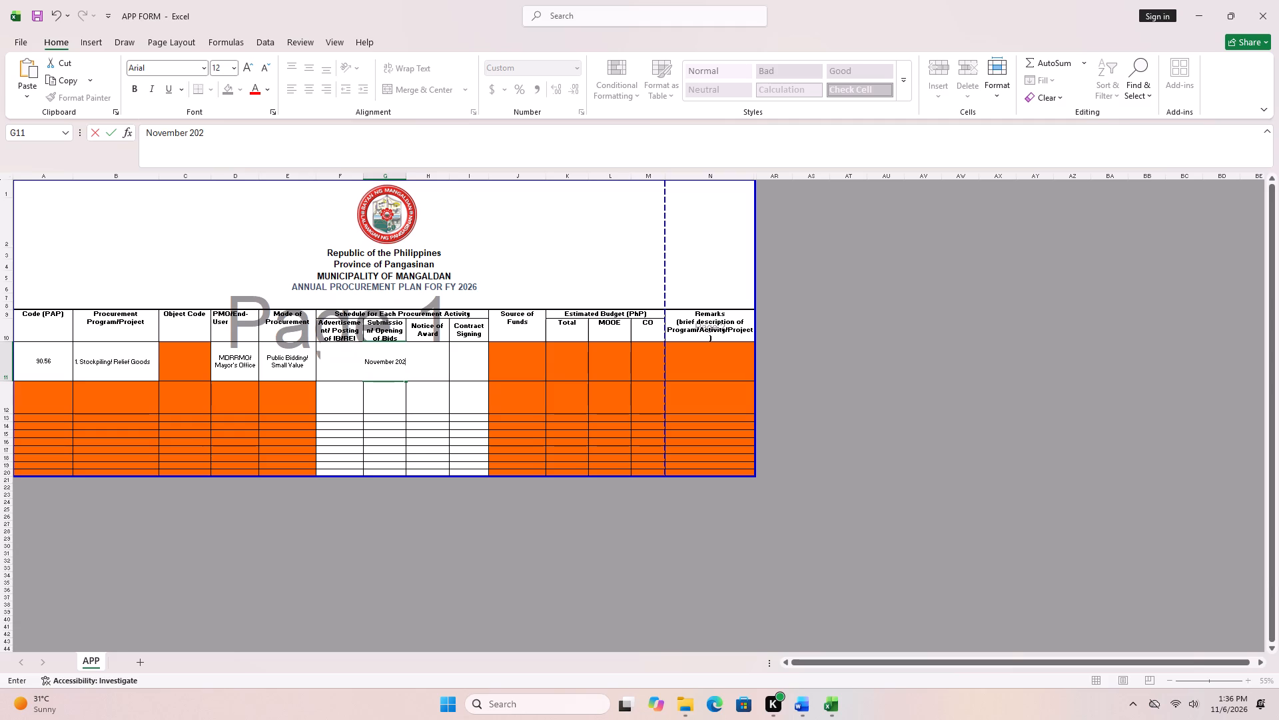
pyautogui.press('6')
pyautogui.press('Tab')
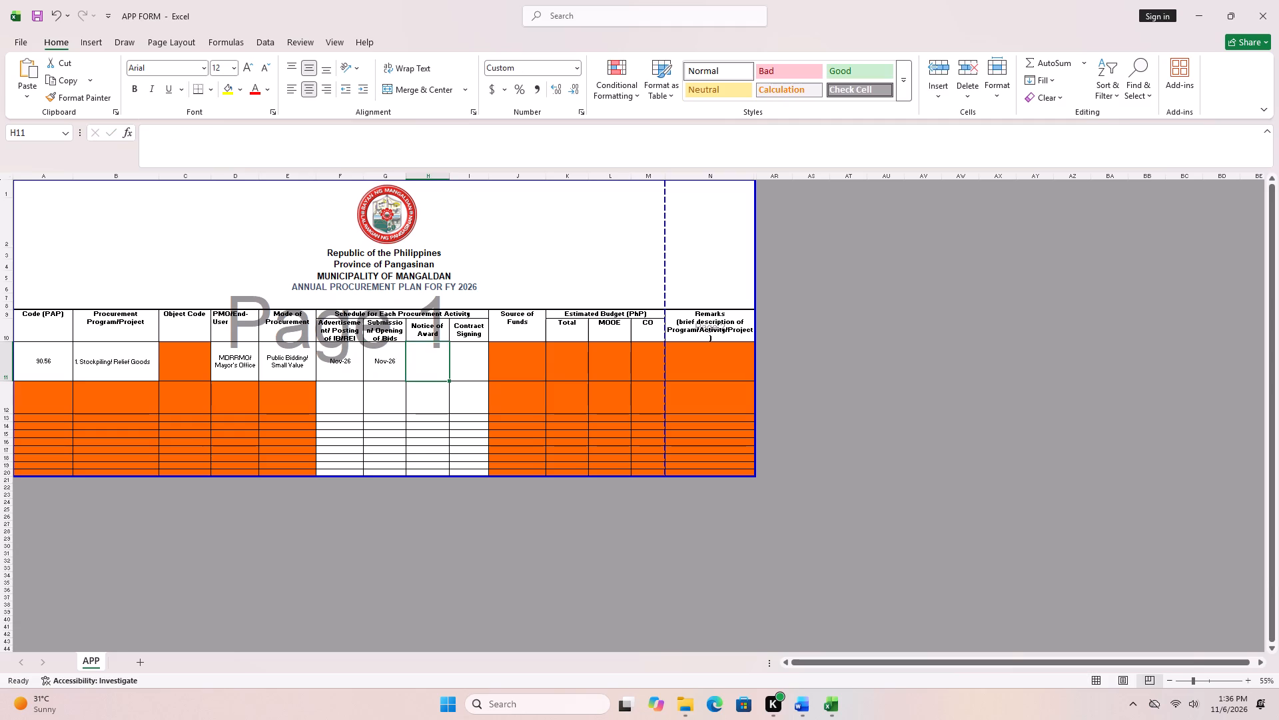
# Enter December 2026 as the Notice of Award date in row 11.
pyautogui.write('December')
pyautogui.press('space')
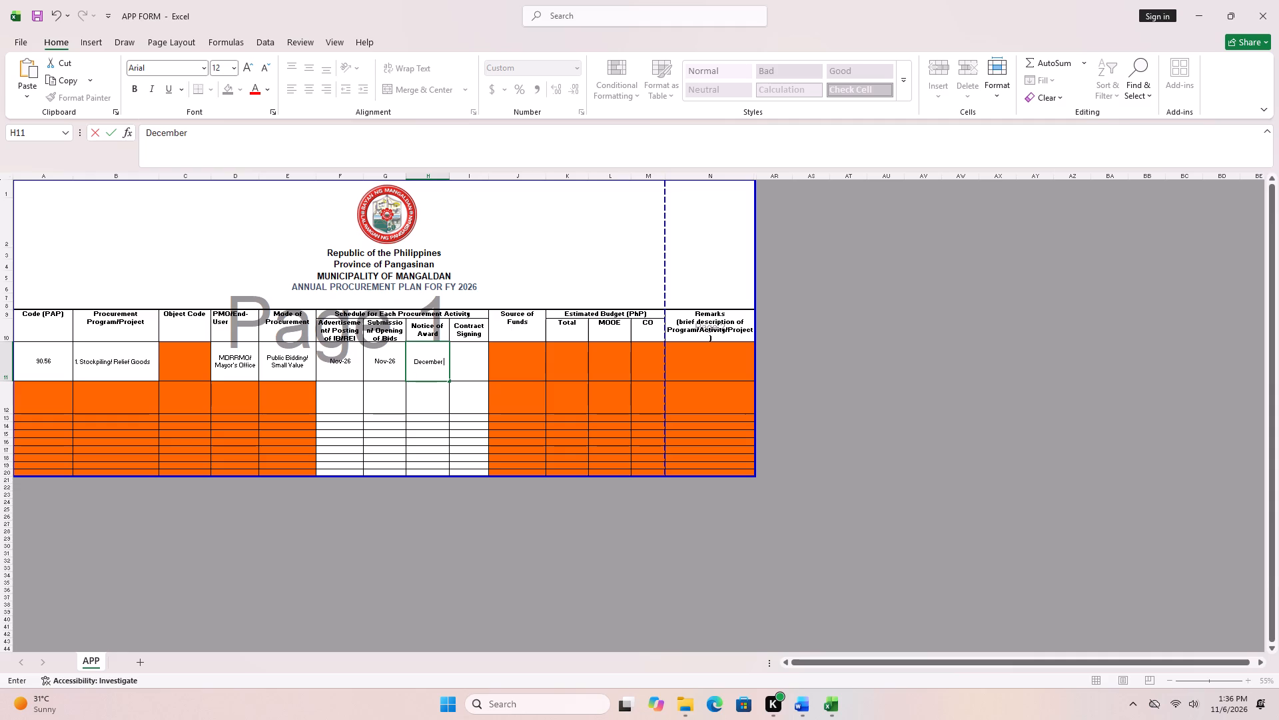
pyautogui.write('2026')
pyautogui.press('Tab')
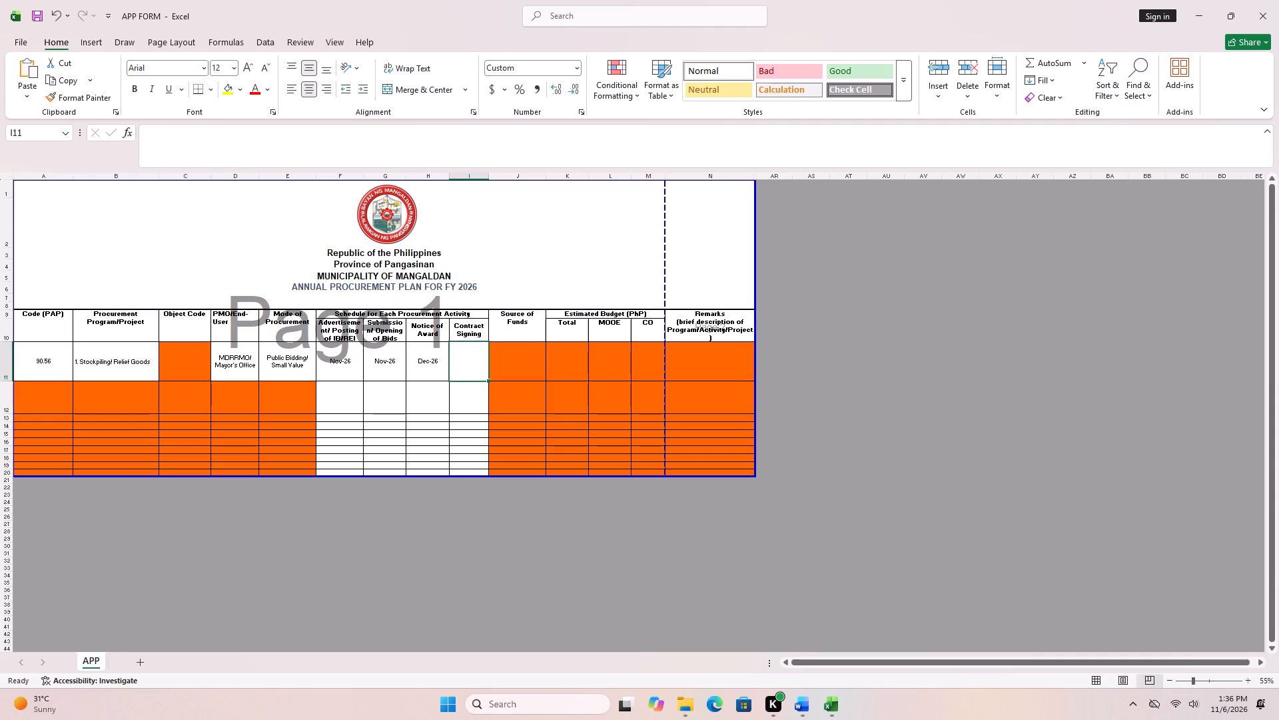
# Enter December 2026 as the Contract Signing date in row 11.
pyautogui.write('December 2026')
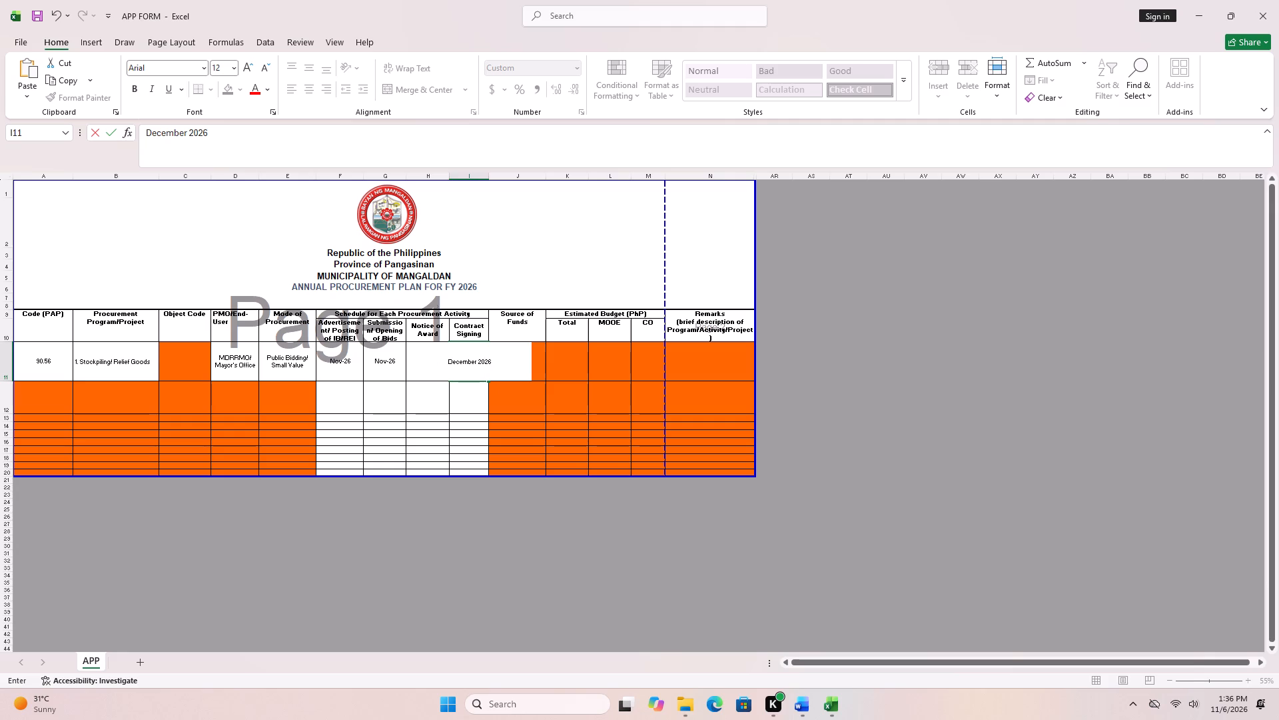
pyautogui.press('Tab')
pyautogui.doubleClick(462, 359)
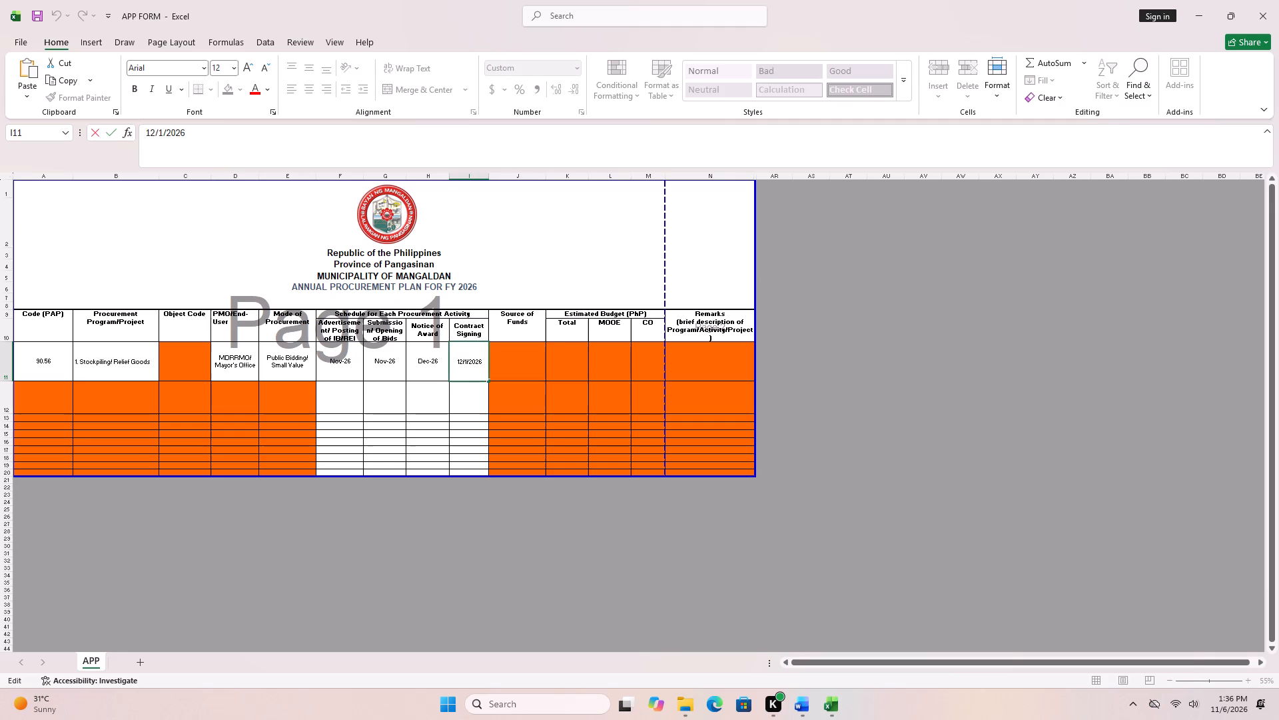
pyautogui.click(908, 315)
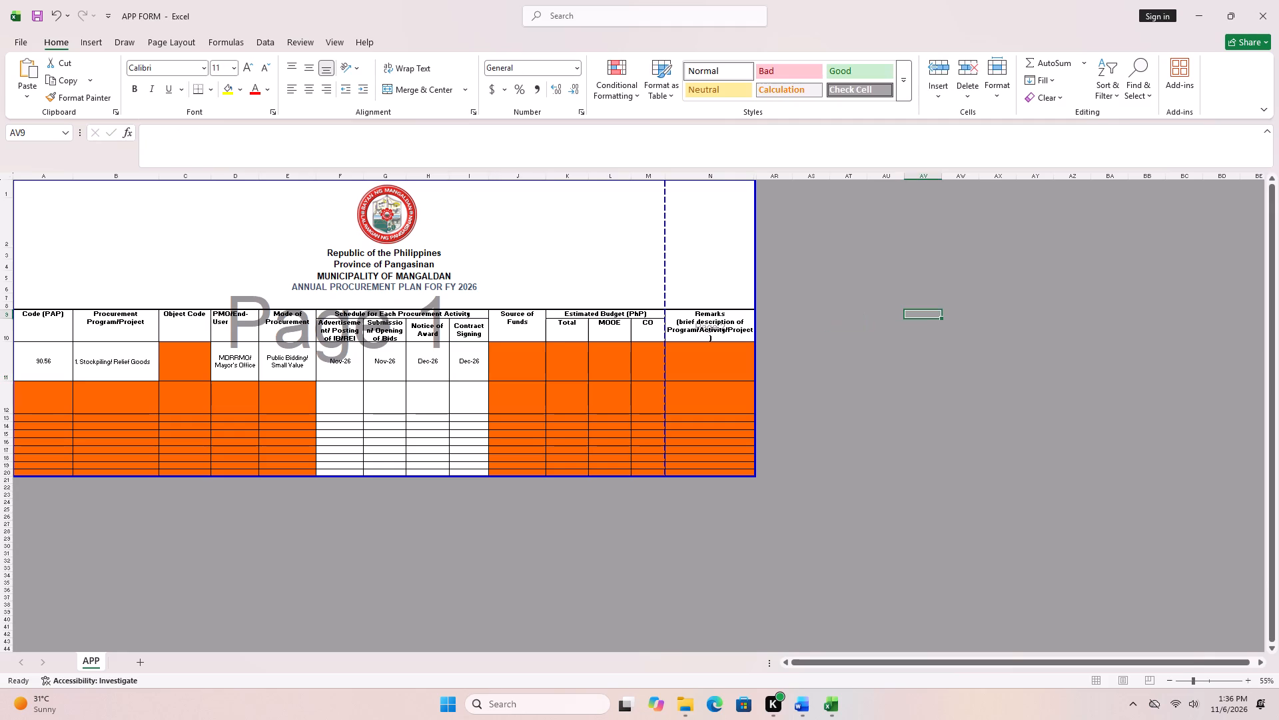
# Replace the Contract Signing date in row 11 with the text entry 'December 2026, keeping the leading apostrophe.
pyautogui.click(475, 364)
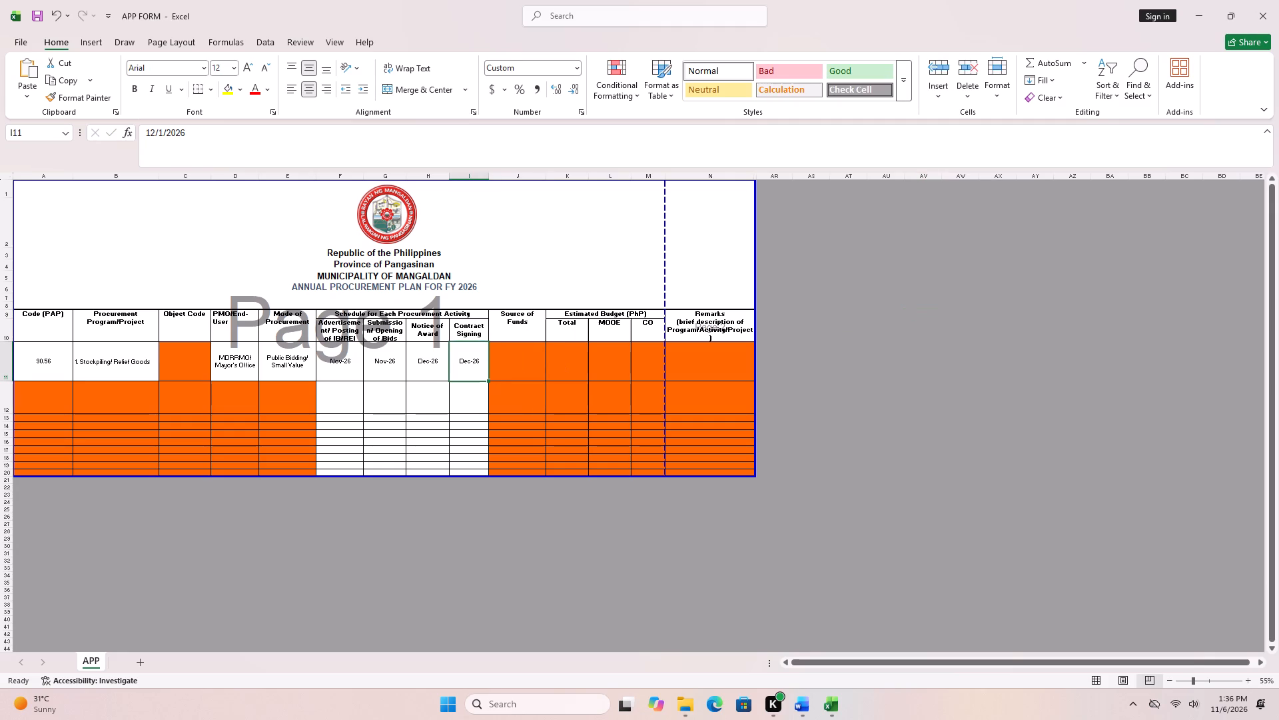
pyautogui.press("'")
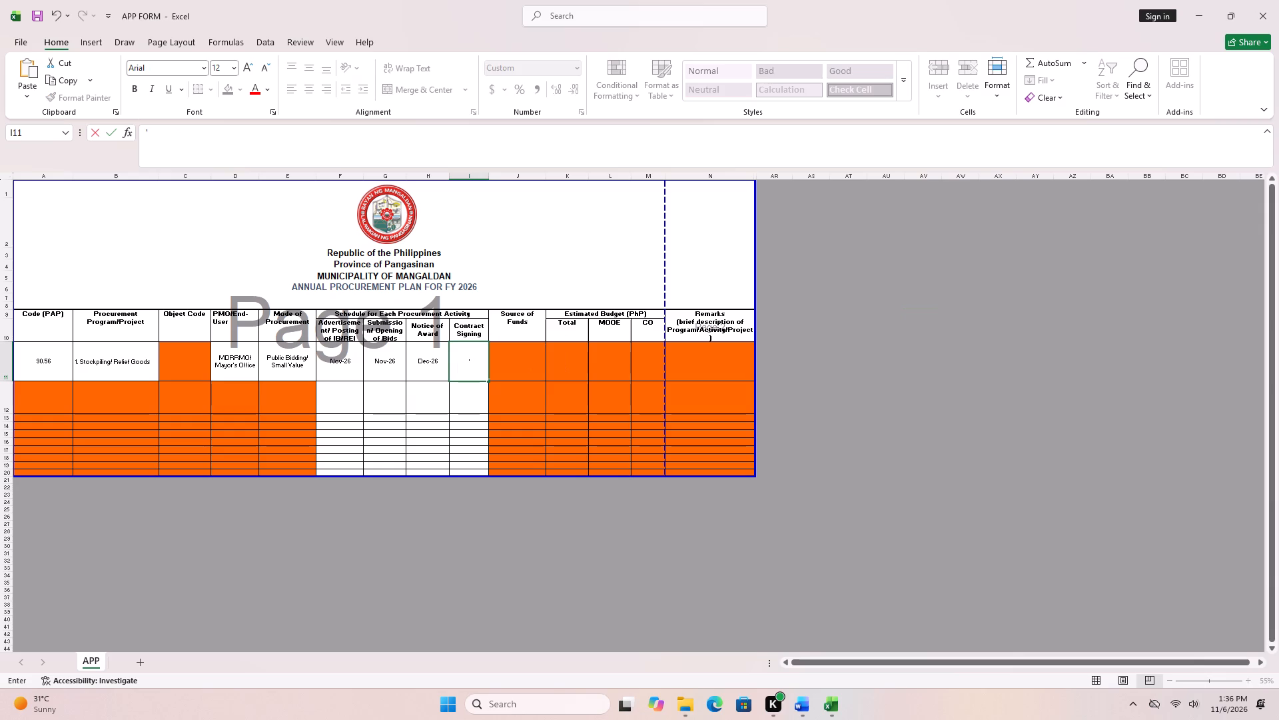
pyautogui.press('d')
pyautogui.press('BackSpace')
pyautogui.hotkey('shift', 'd')
pyautogui.press('BackSpace')
pyautogui.write('DE')
pyautogui.write('ecember')
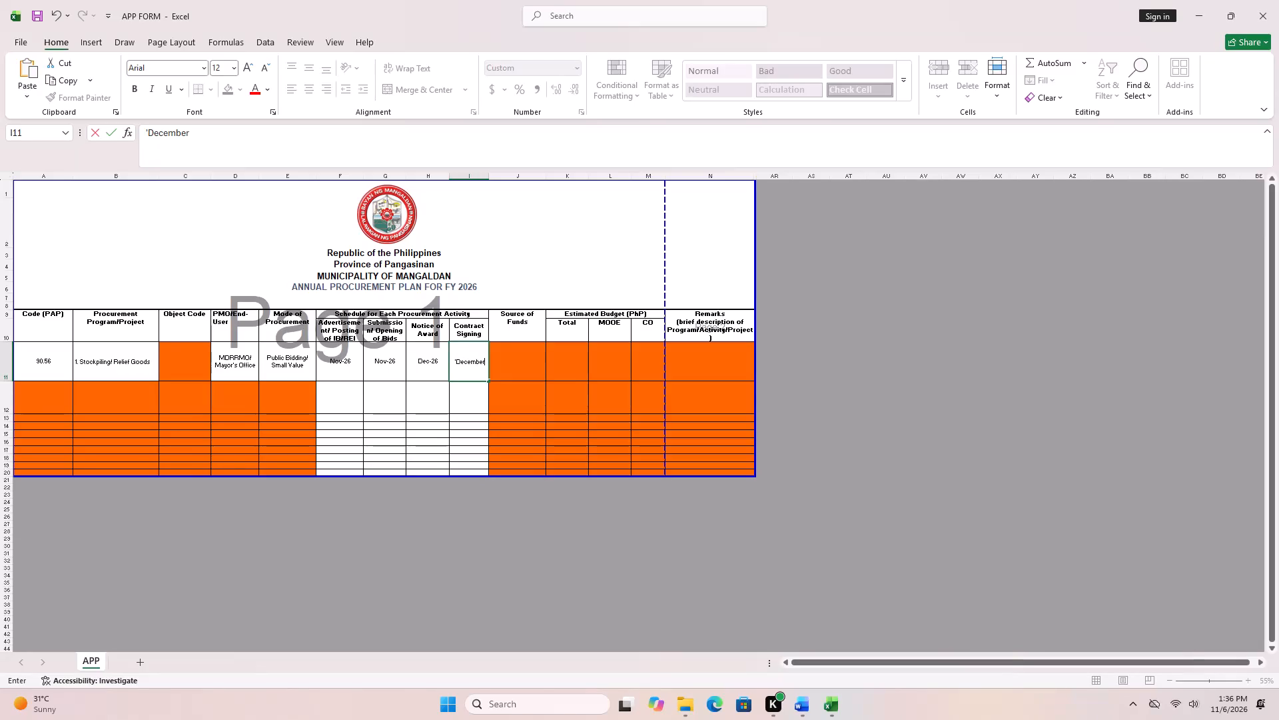
pyautogui.press('space')
pyautogui.write('2026')
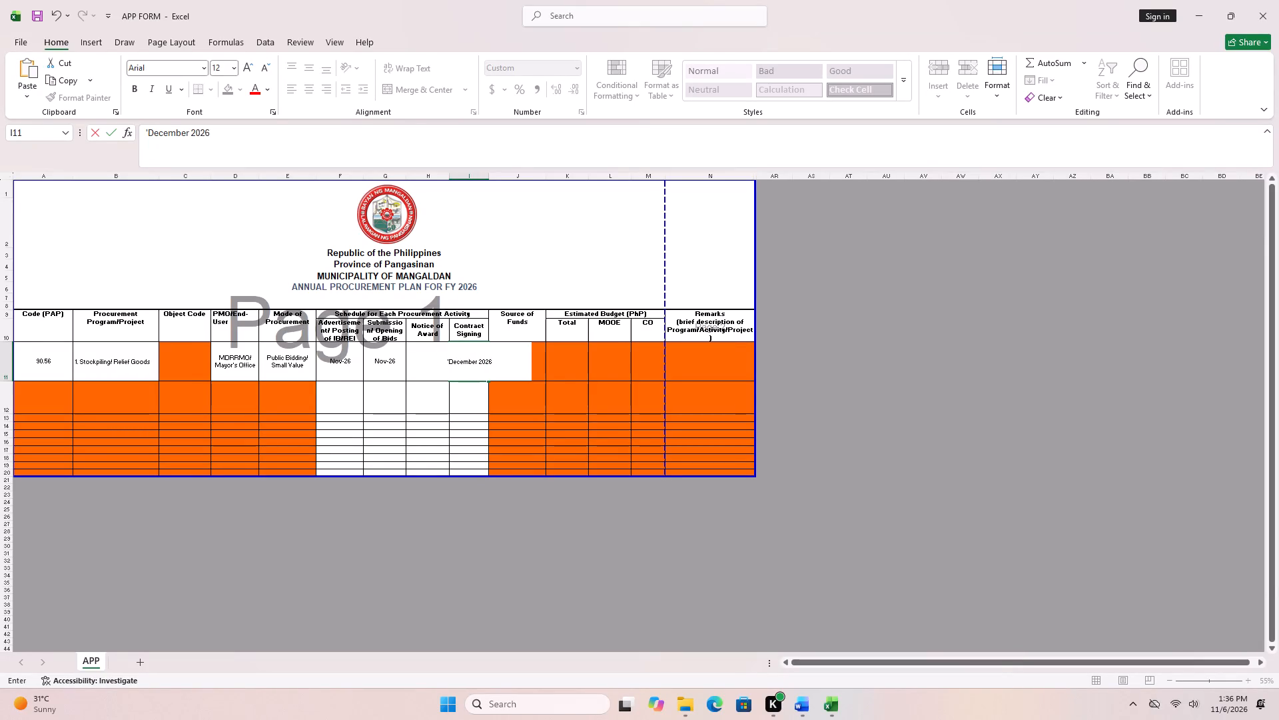
pyautogui.press('Return')
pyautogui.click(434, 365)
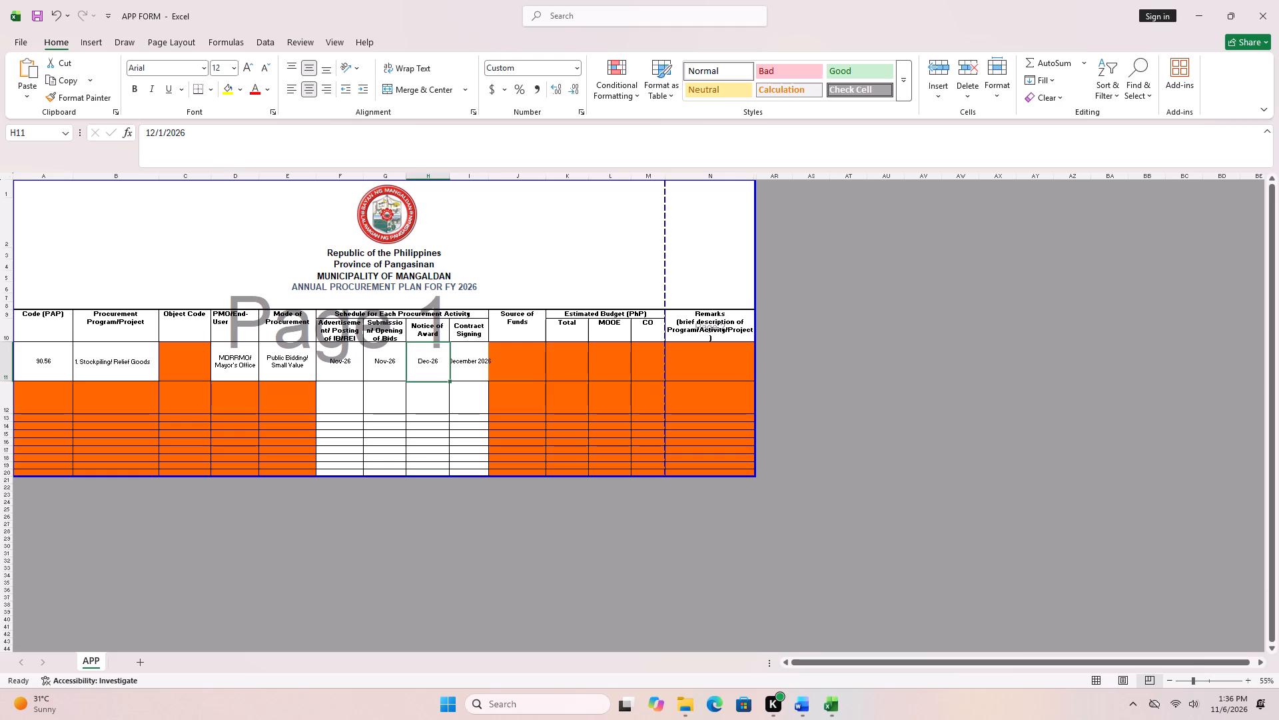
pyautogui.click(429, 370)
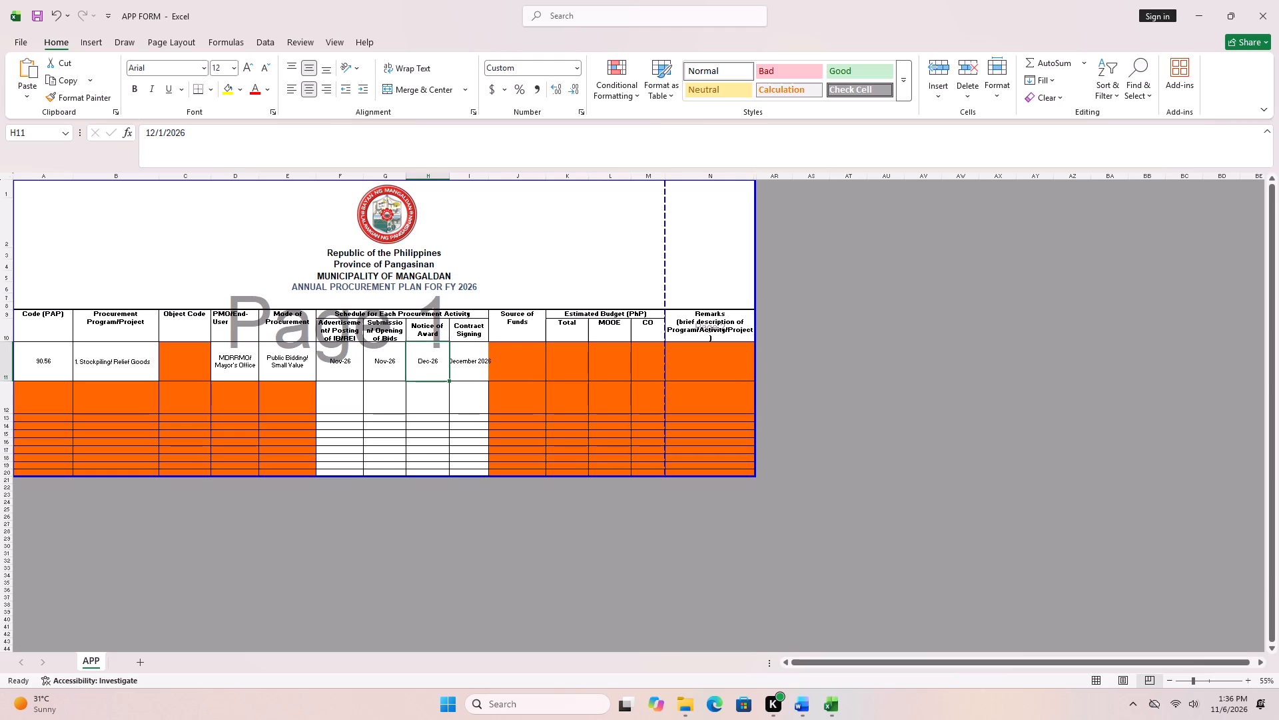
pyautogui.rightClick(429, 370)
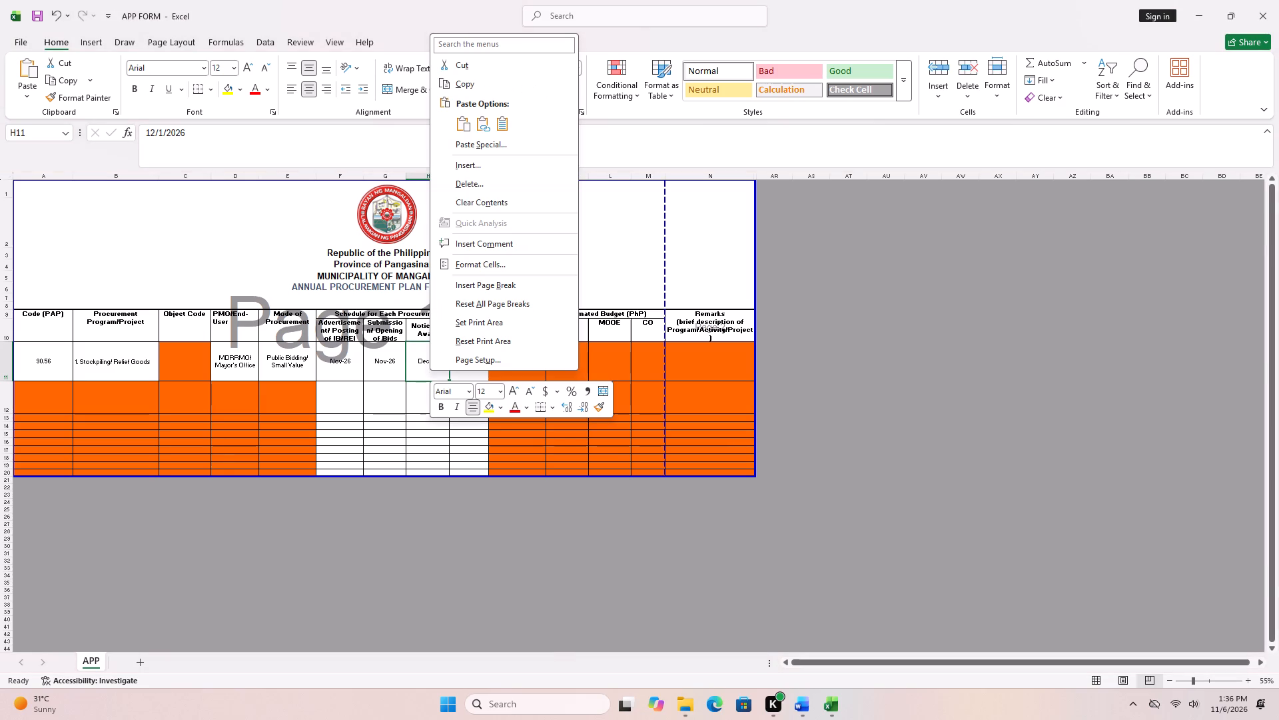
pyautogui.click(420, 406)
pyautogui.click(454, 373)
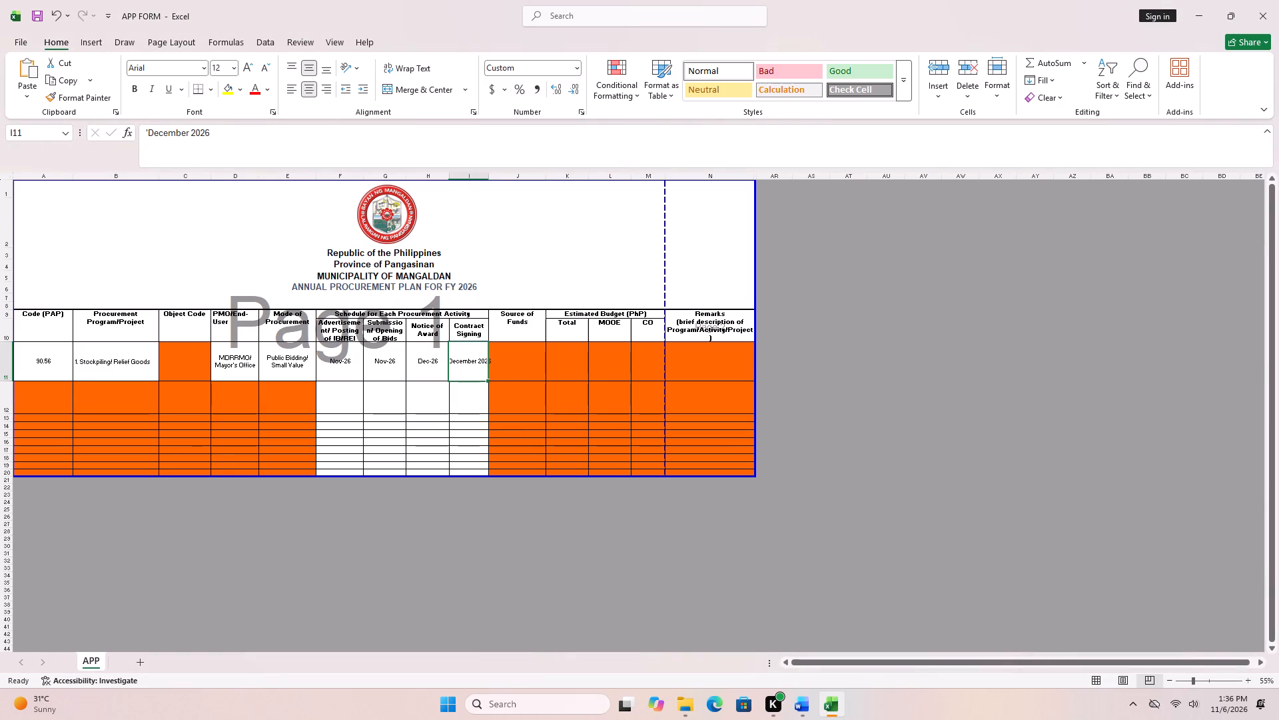
# Enter "Calamity Fund" as the Source of Funds in row 11.
pyautogui.click(539, 375)
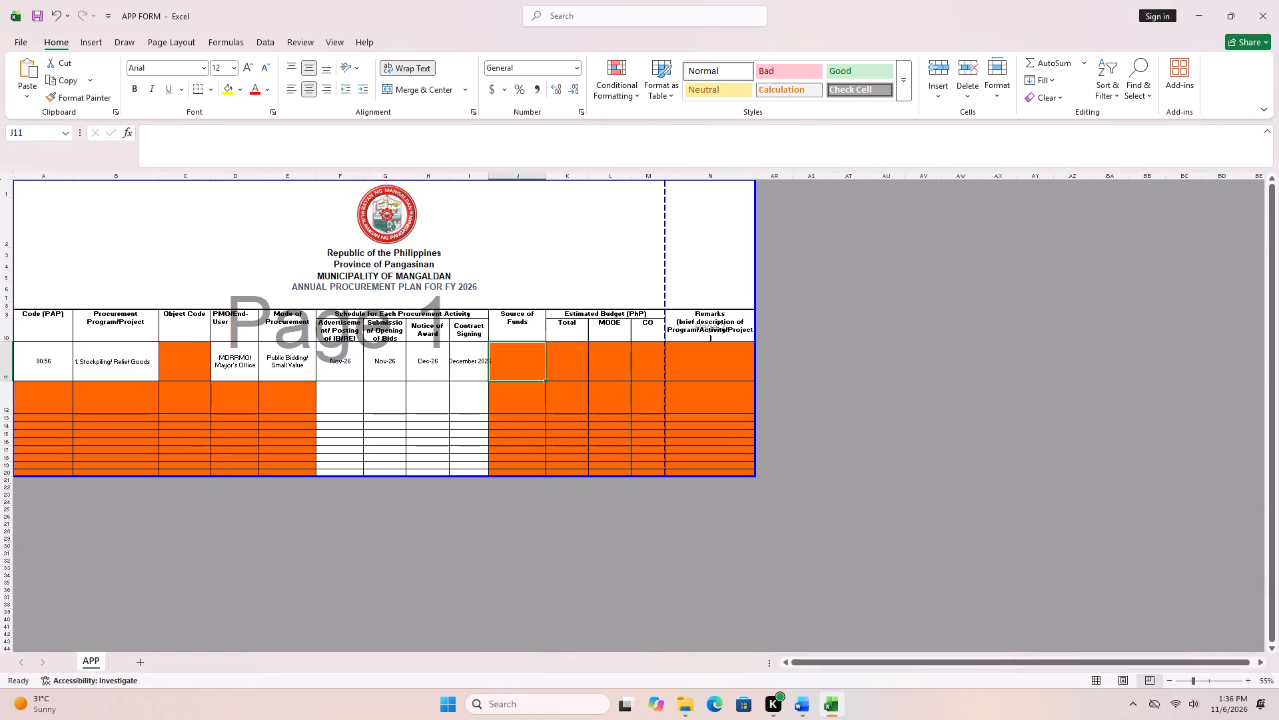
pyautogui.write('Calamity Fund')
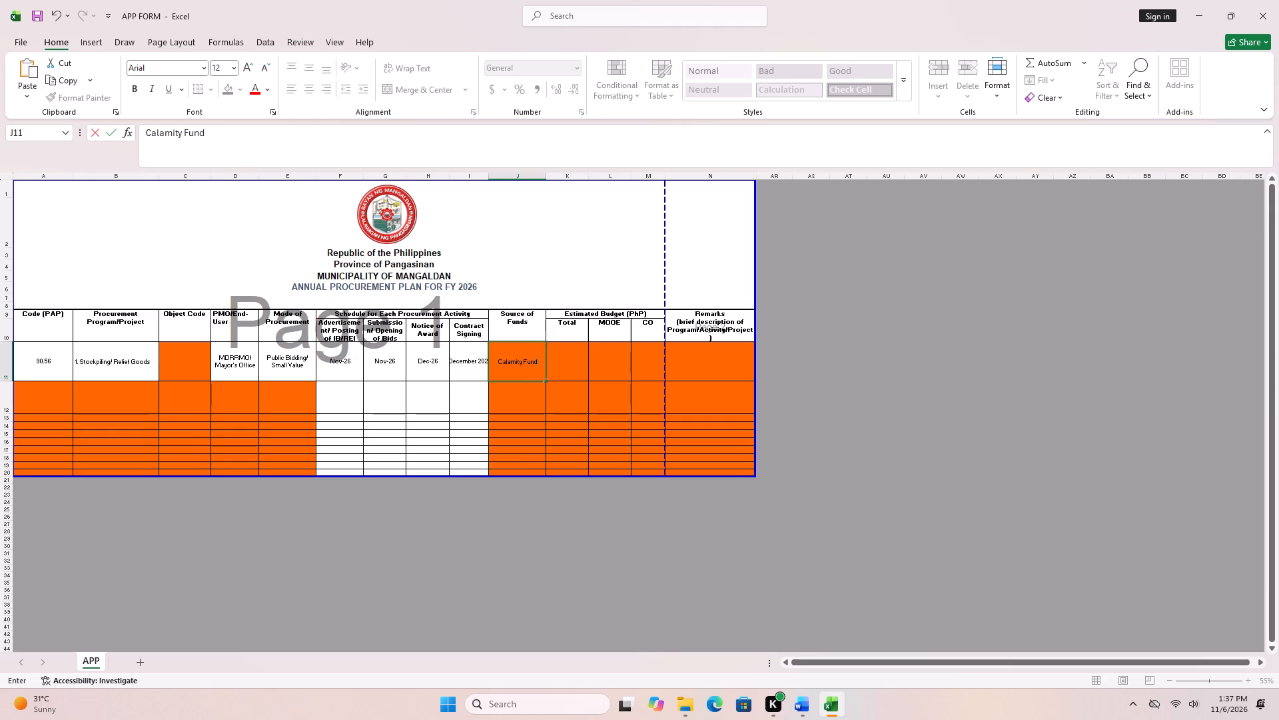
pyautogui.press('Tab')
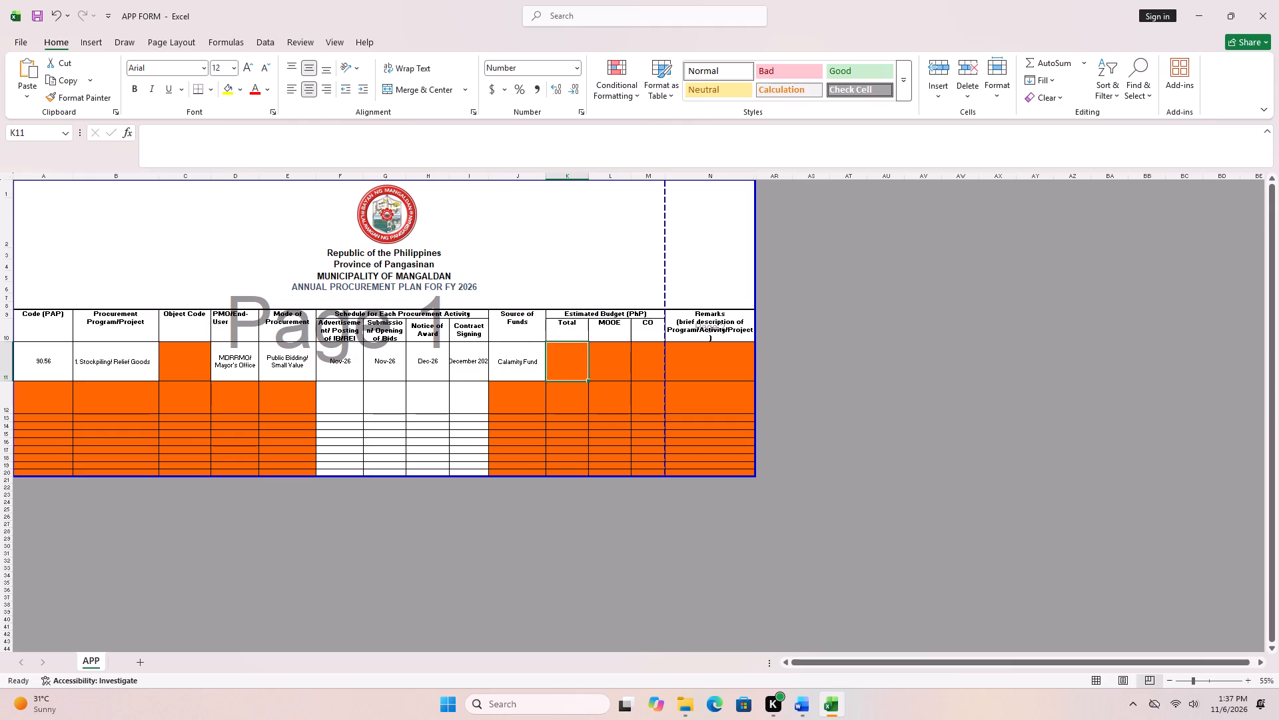
# Enter 1500000 as the MOOE estimated budget in row 11, leaving the Total cell blank.
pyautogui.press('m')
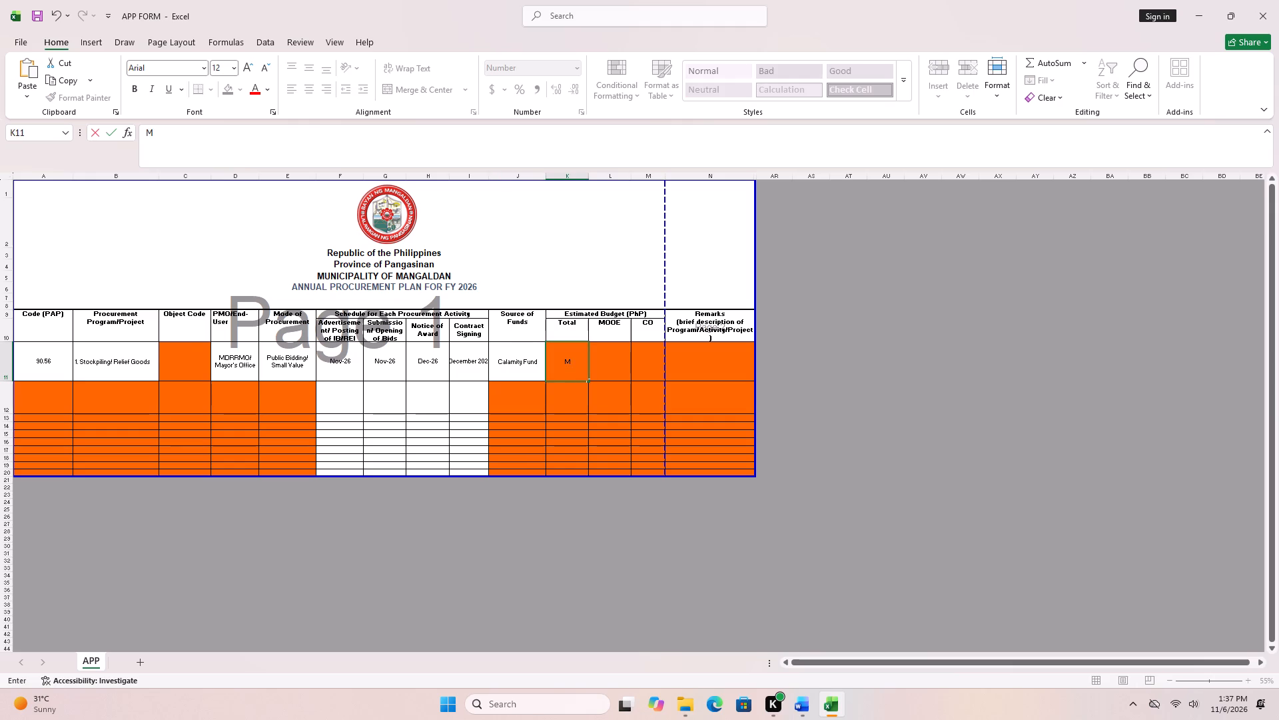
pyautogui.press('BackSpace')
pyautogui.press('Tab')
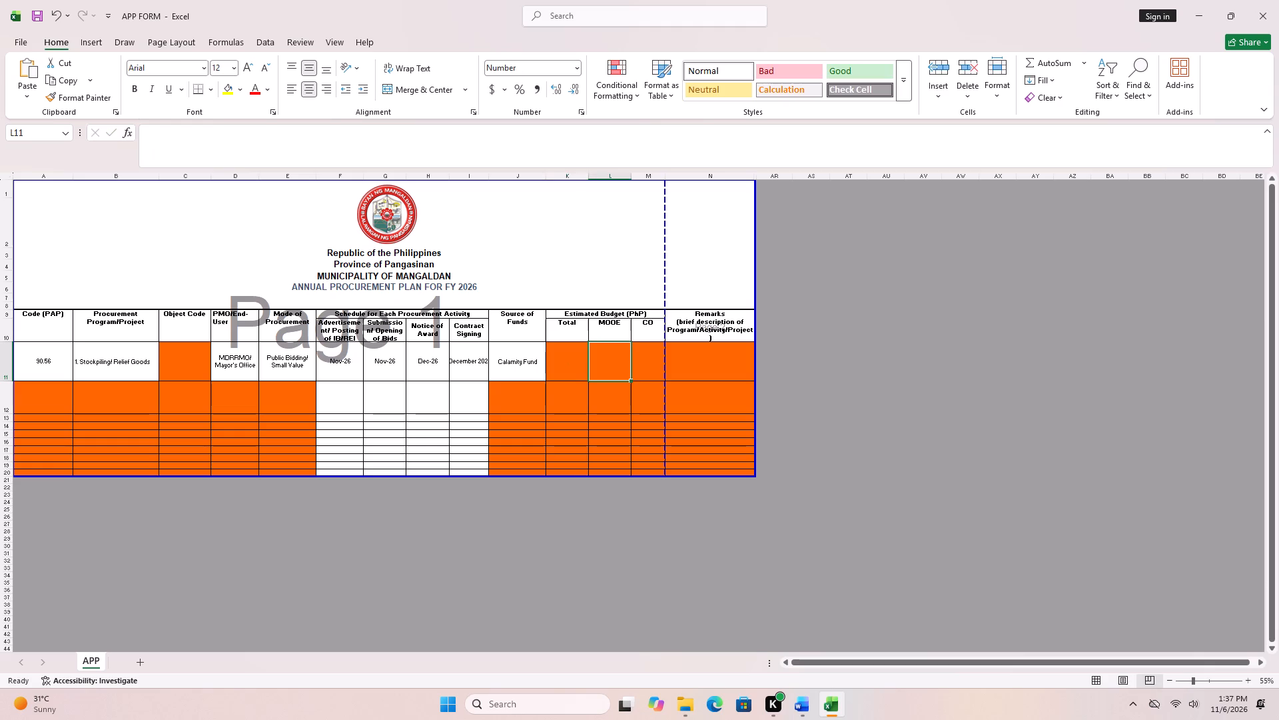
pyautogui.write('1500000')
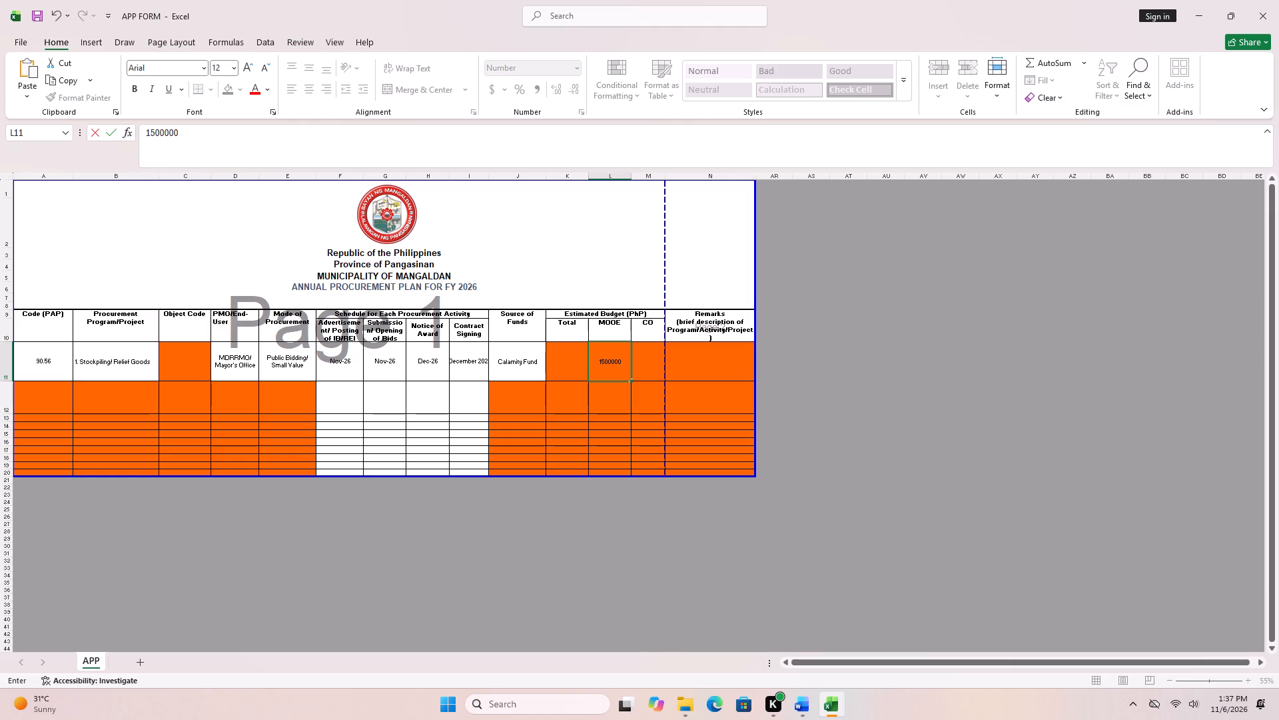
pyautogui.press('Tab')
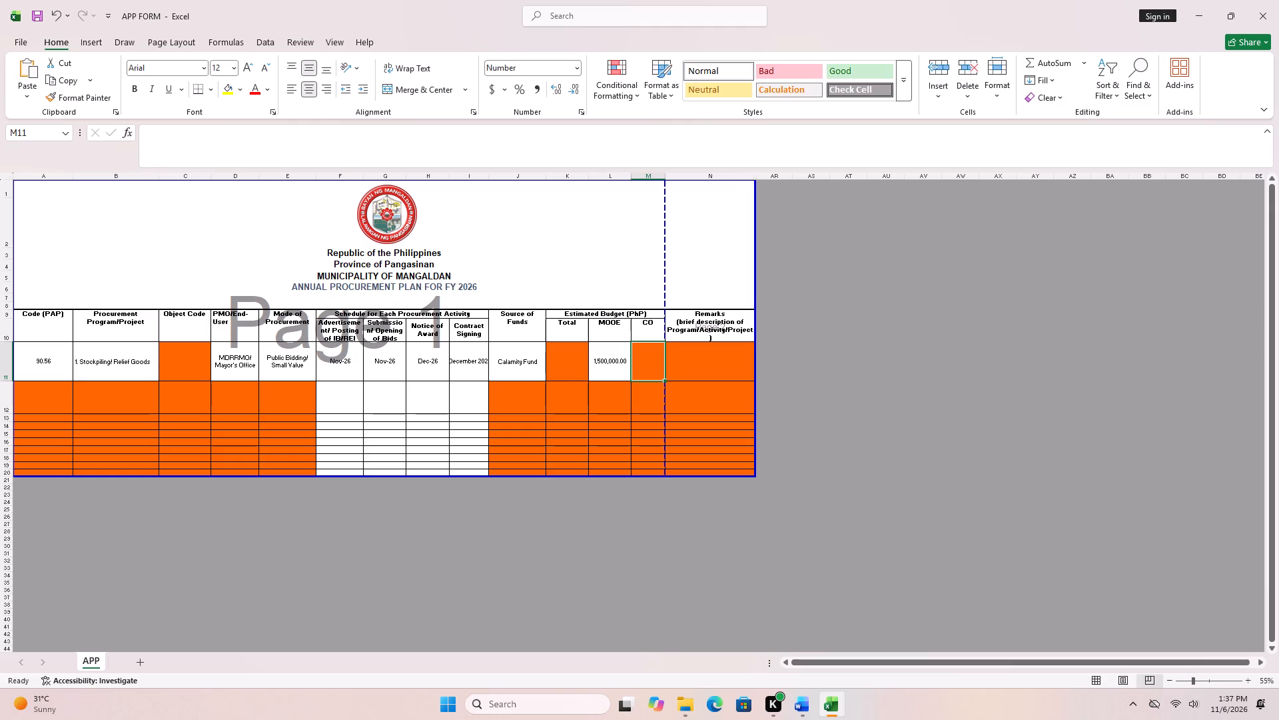
# Enter 0 as the CO estimated budget in row 11.
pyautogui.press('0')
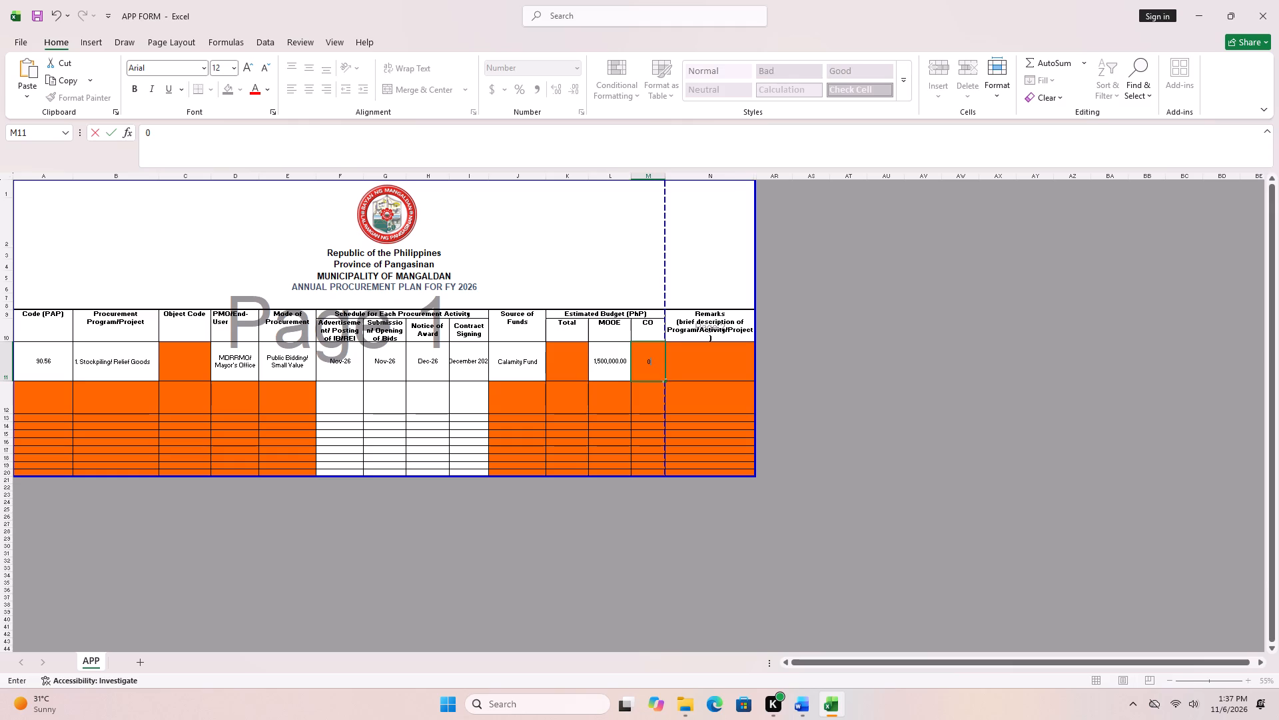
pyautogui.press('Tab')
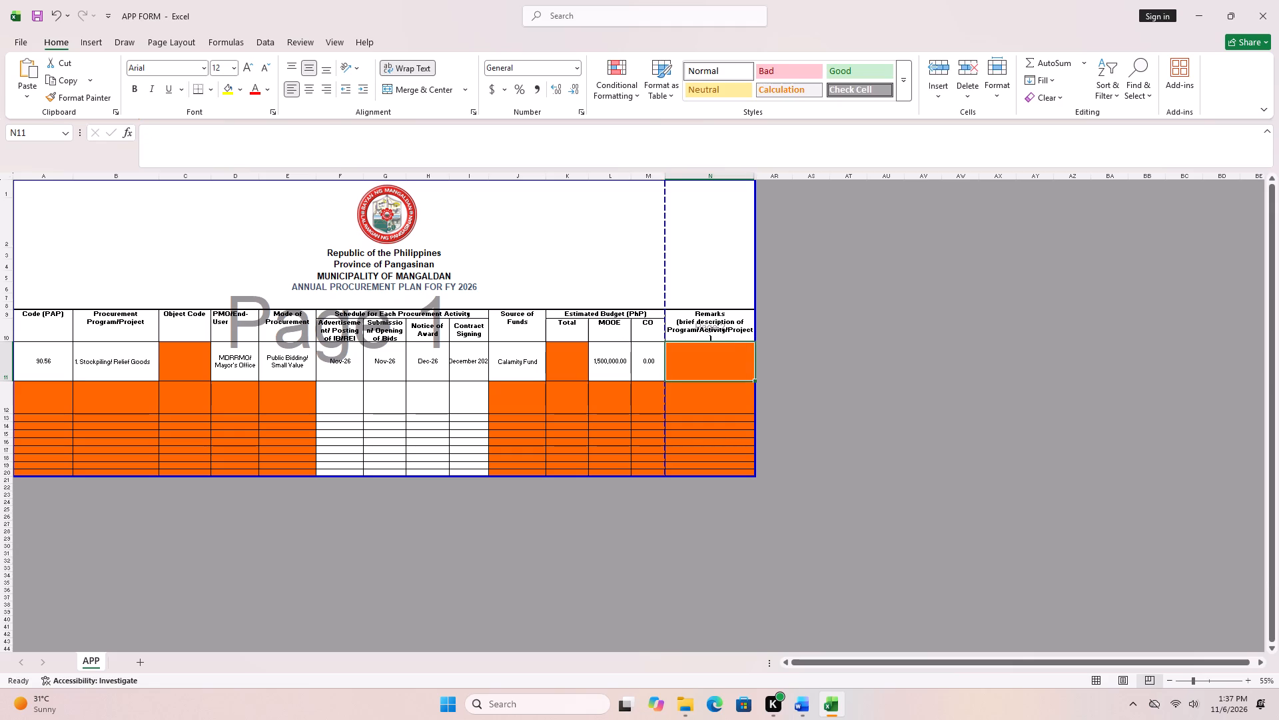
# Fill the Contract Signing text date across into the Notice of Award cell in row 11.
pyautogui.click(454, 374)
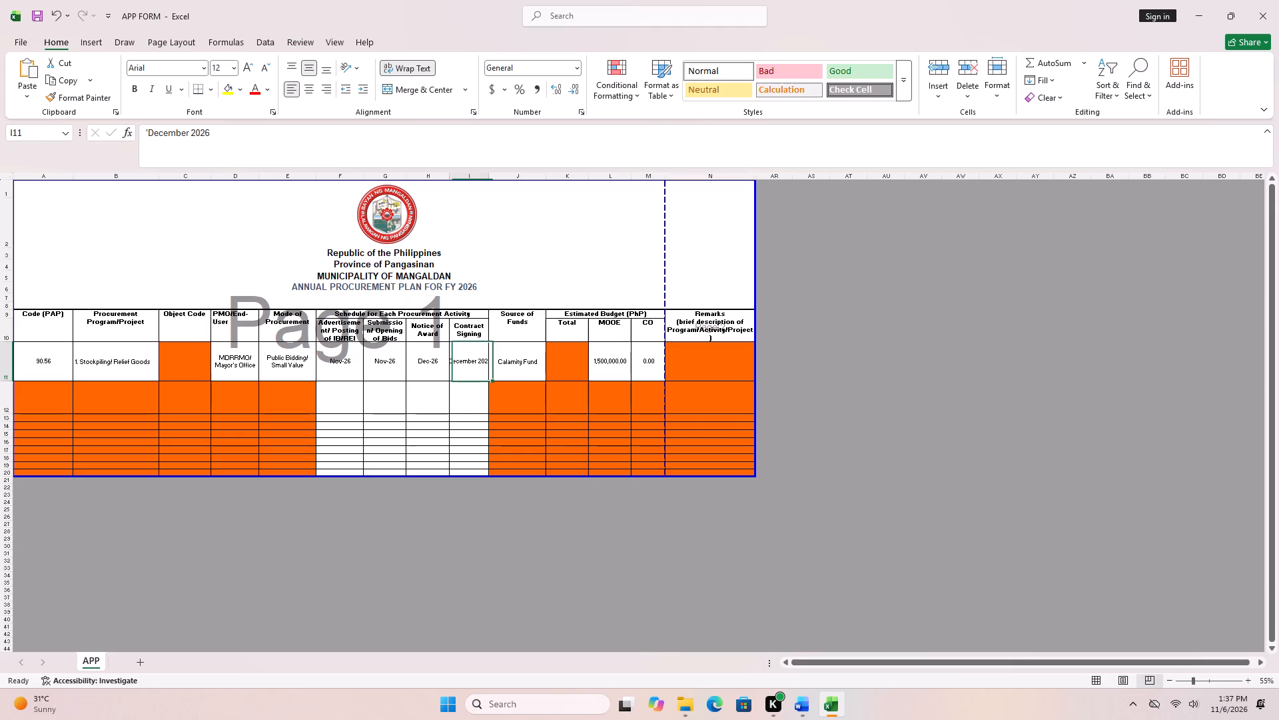
pyautogui.moveTo(488, 382); pyautogui.dragTo(433, 374)
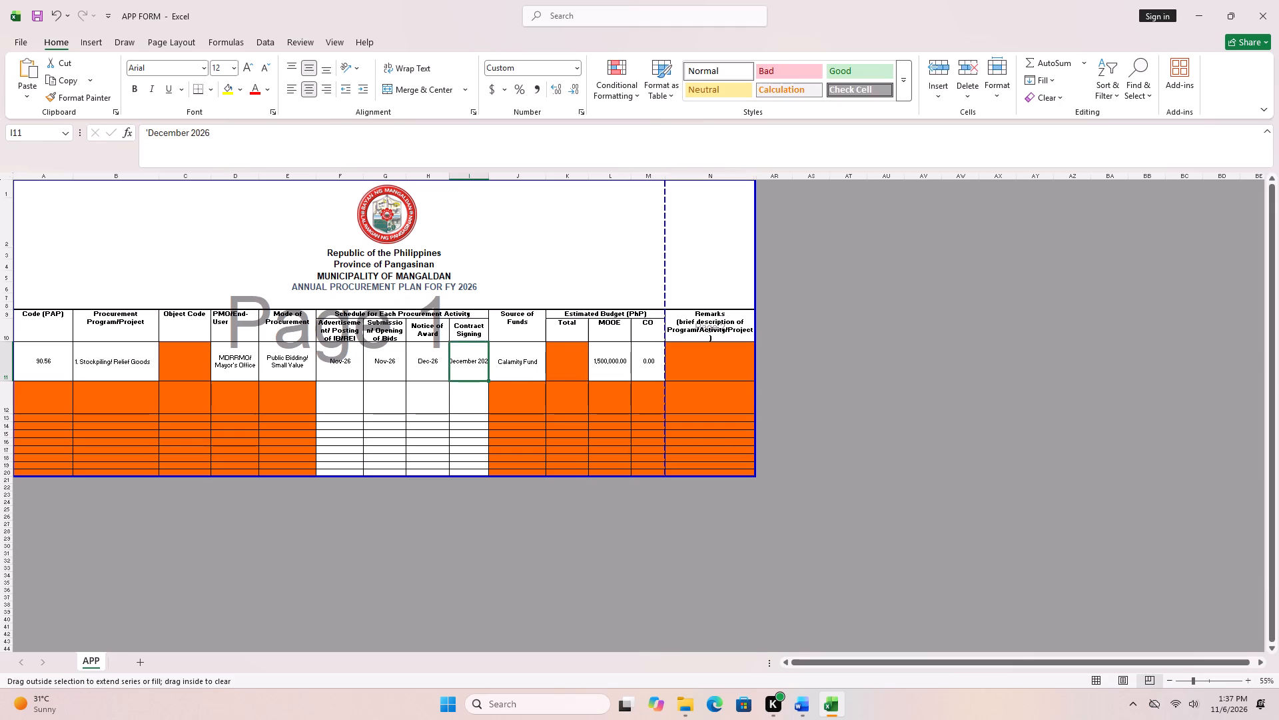
pyautogui.moveTo(433, 374); pyautogui.dragTo(410, 374)
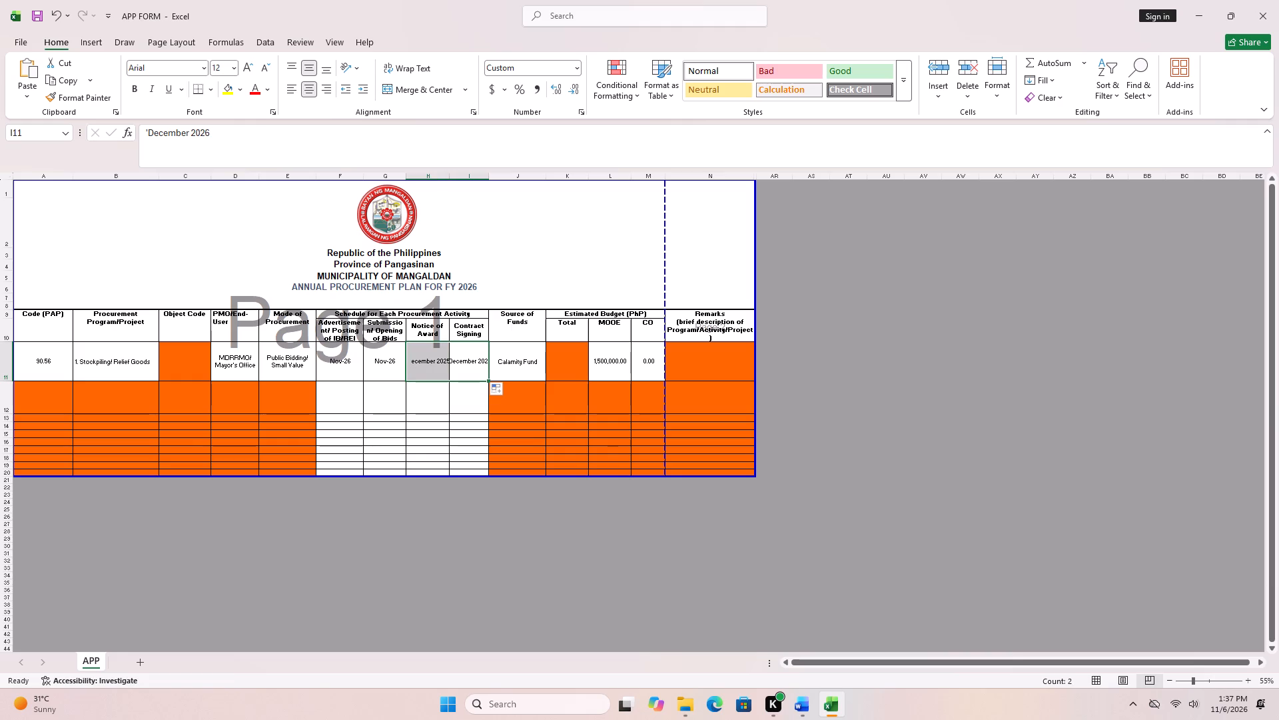
# Convert the Submission/Opening of Bids date in row 11 to the text '11/1/2026 with a leading apostrophe.
pyautogui.click(392, 370)
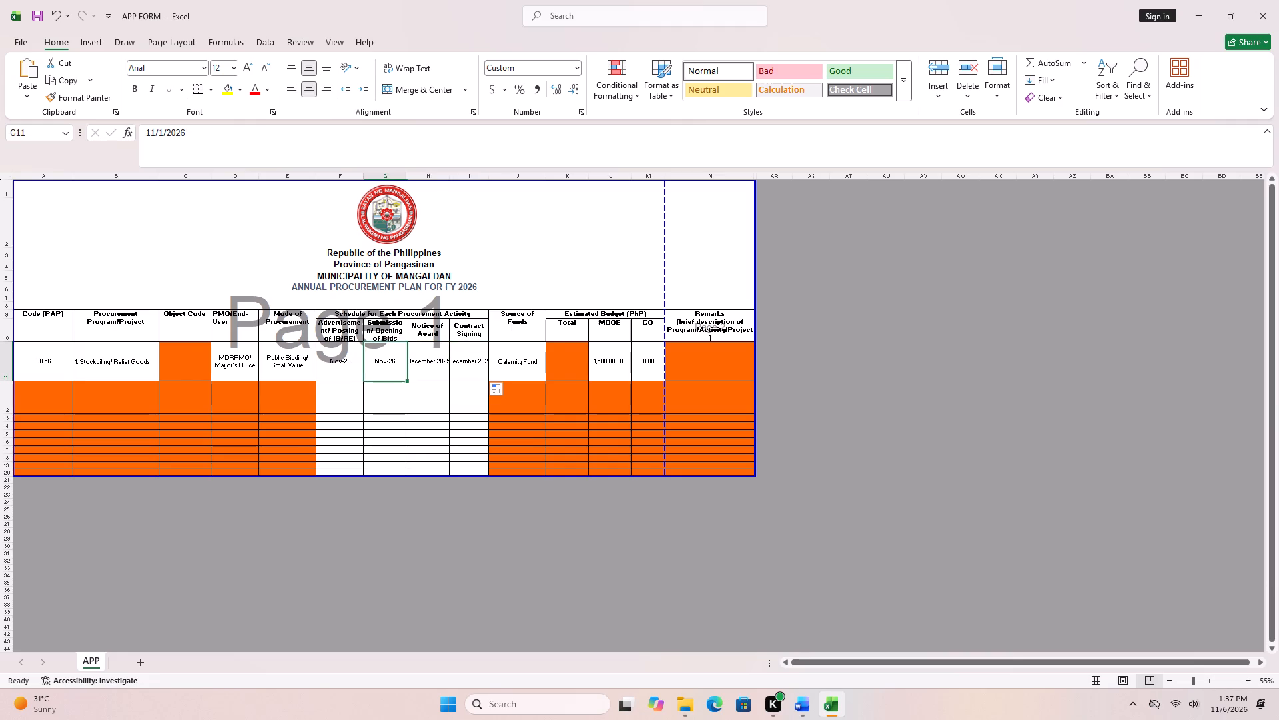
pyautogui.click(145, 129)
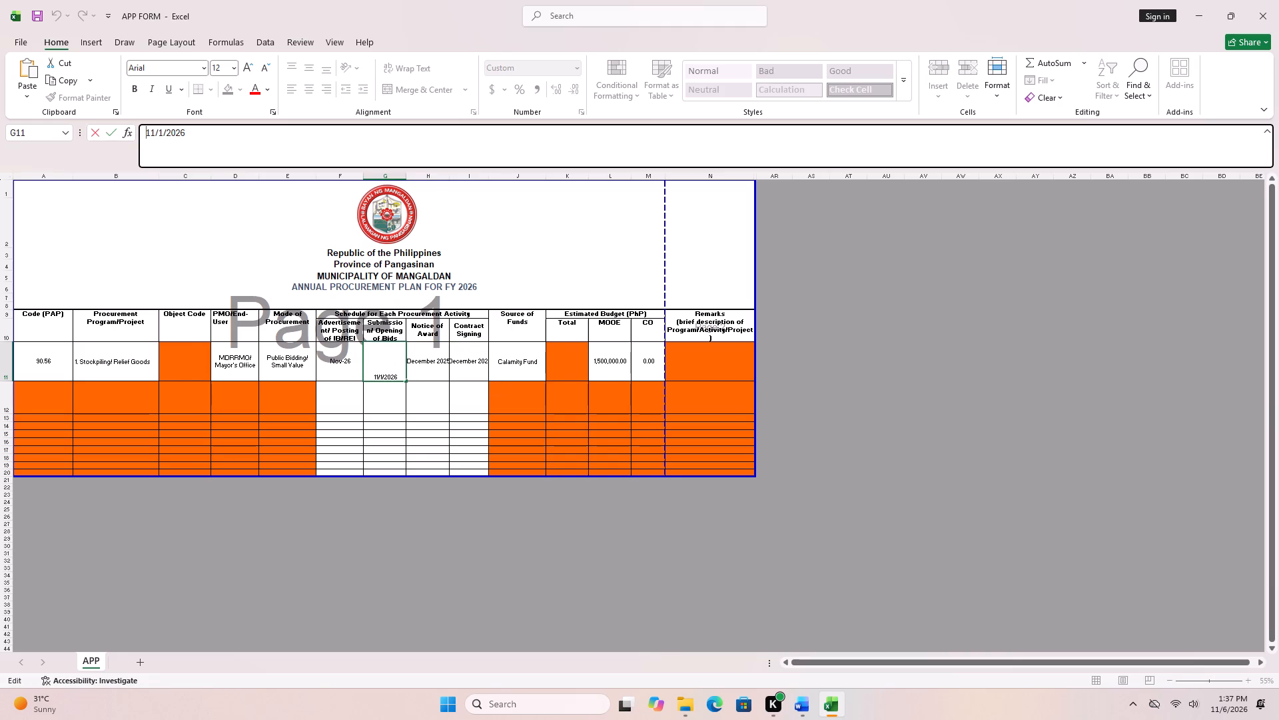
pyautogui.press(',')
pyautogui.press('BackSpace')
pyautogui.press("'")
pyautogui.press('Return')
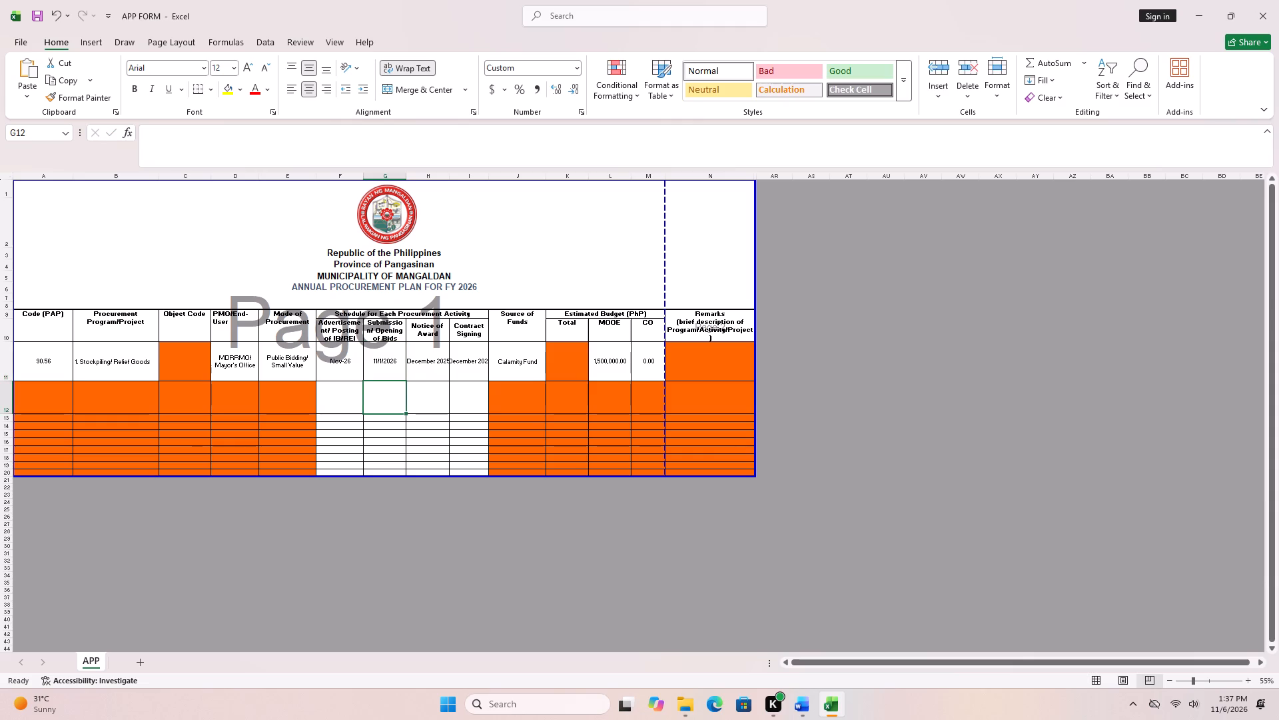
# Format the Submission/Opening of Bids cell in row 11 as a Date with the March-12 type.
pyautogui.click(375, 363)
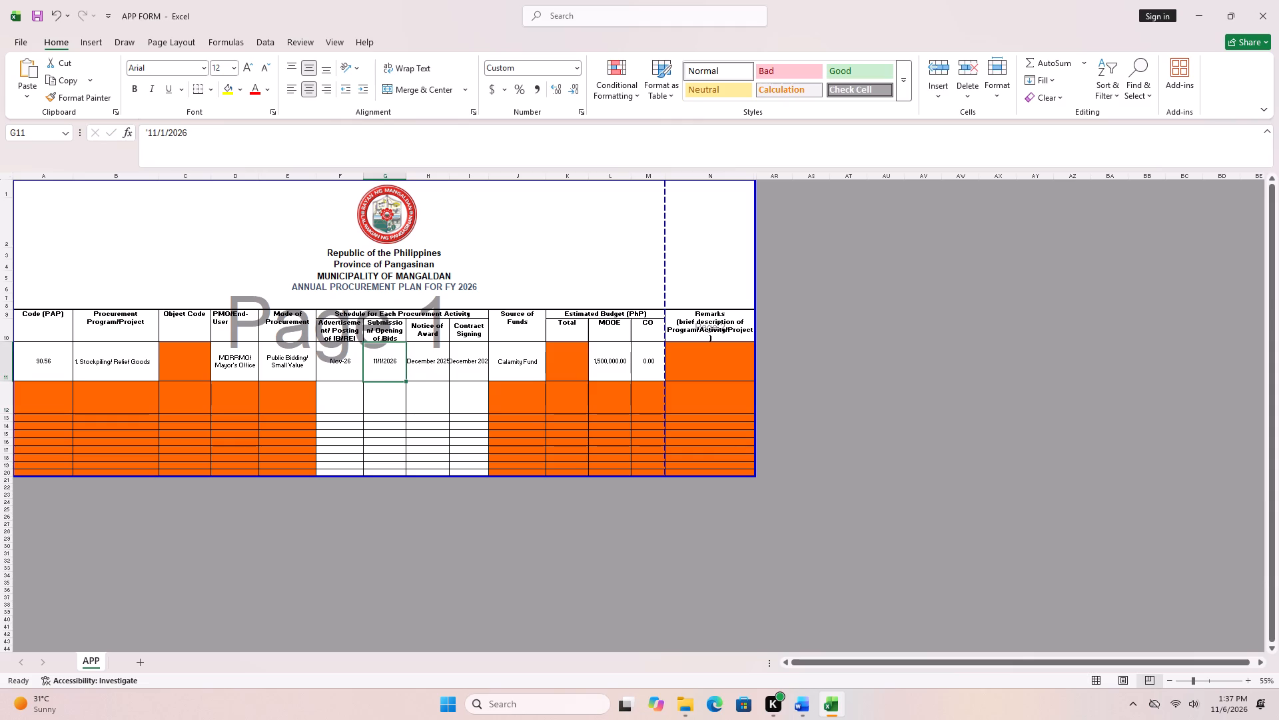
pyautogui.rightClick(375, 363)
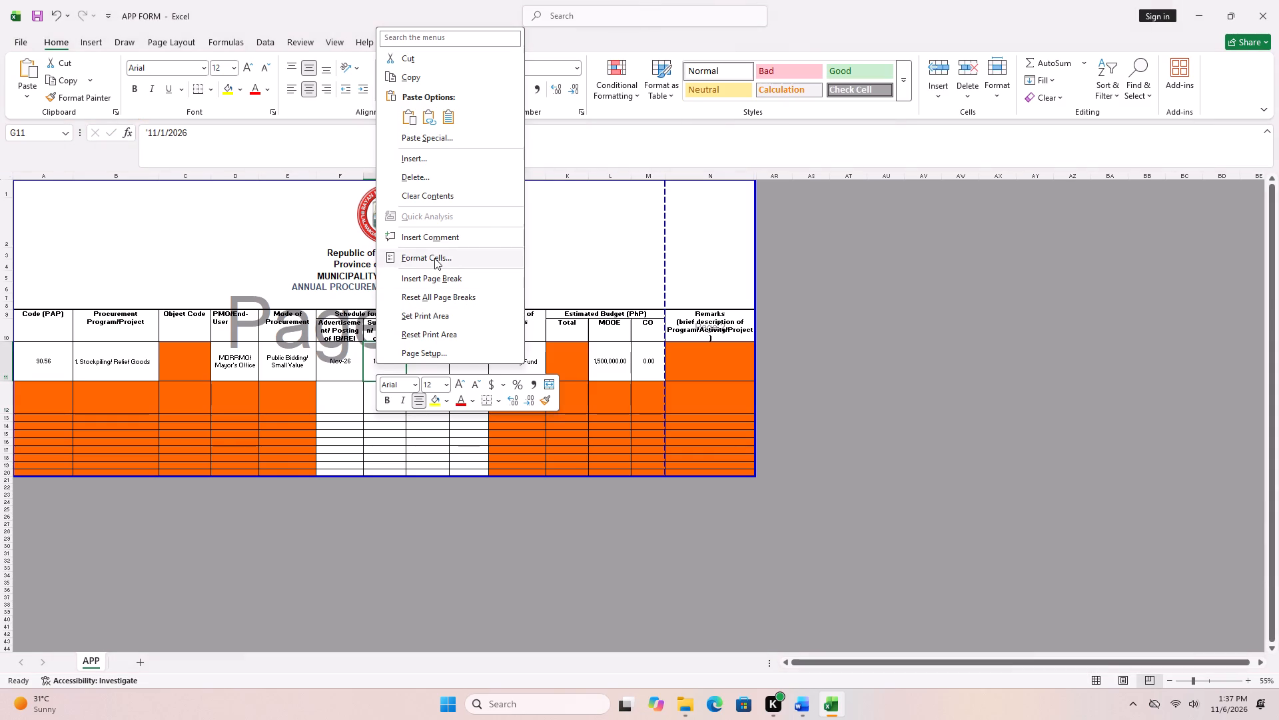
pyautogui.click(434, 258)
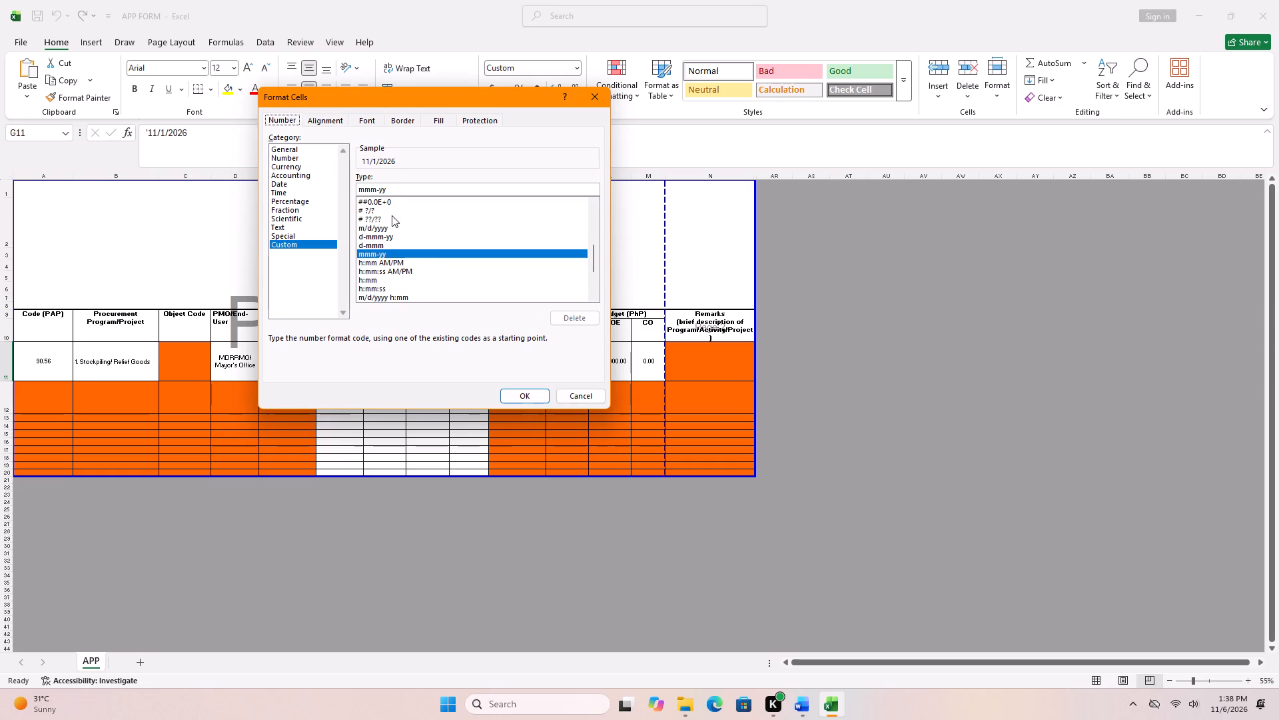
pyautogui.scroll(-2, 406, 237)
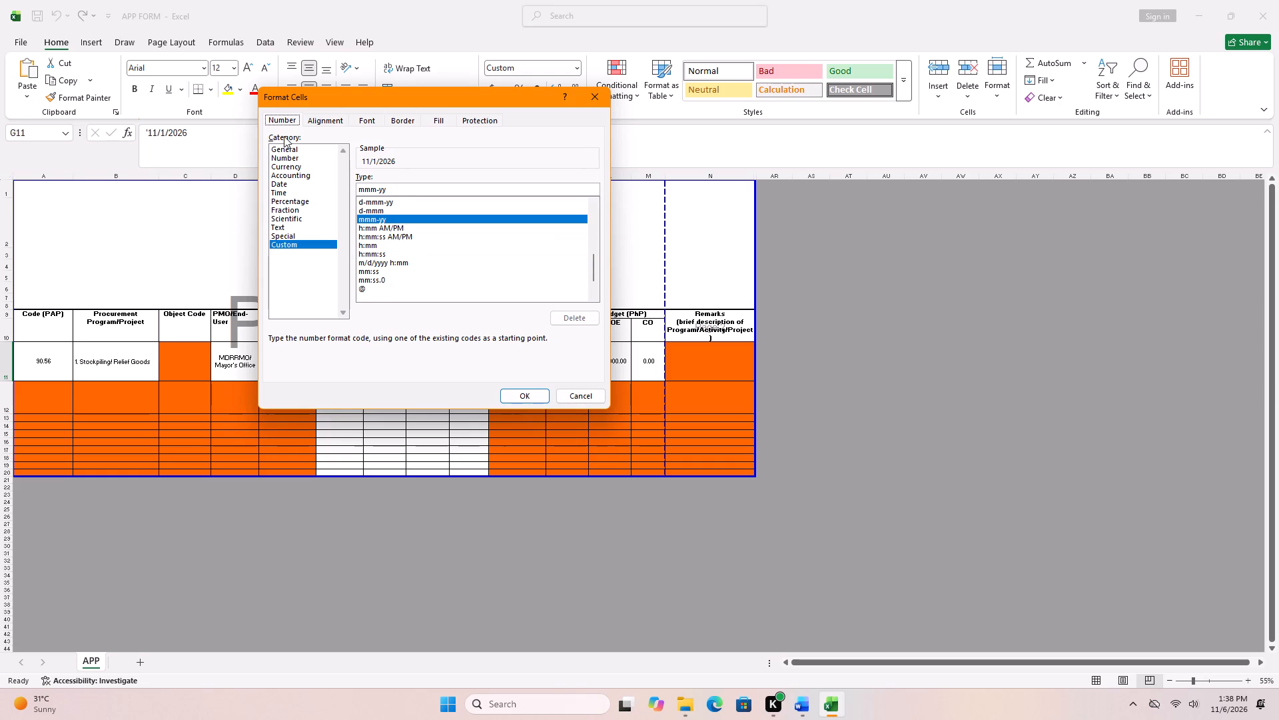
pyautogui.click(289, 186)
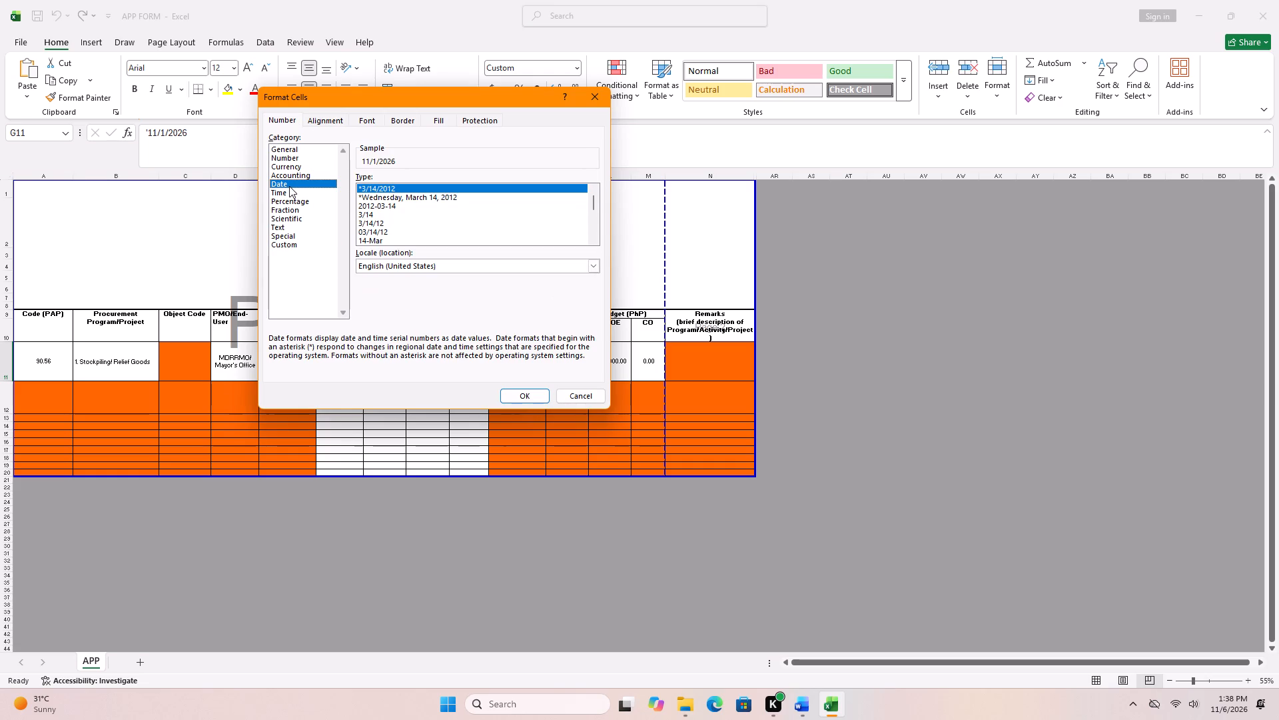
pyautogui.scroll(-3, 405, 237)
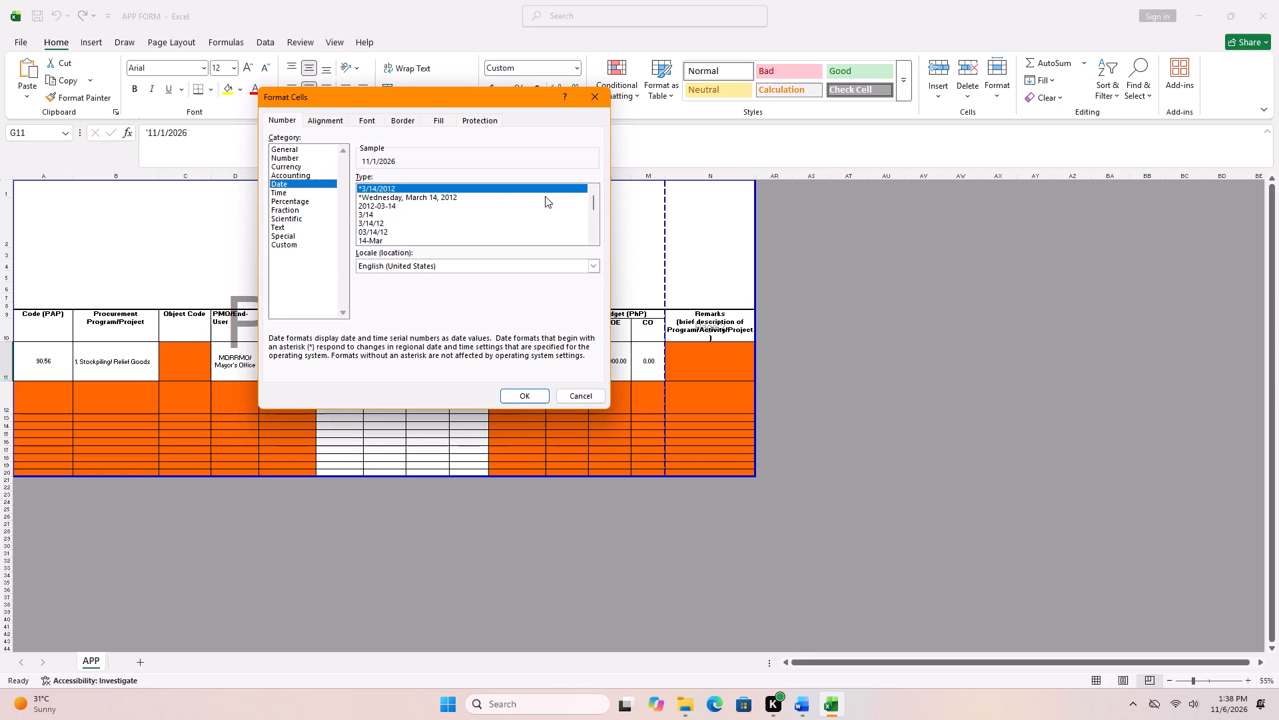
pyautogui.moveTo(591, 210); pyautogui.dragTo(591, 229)
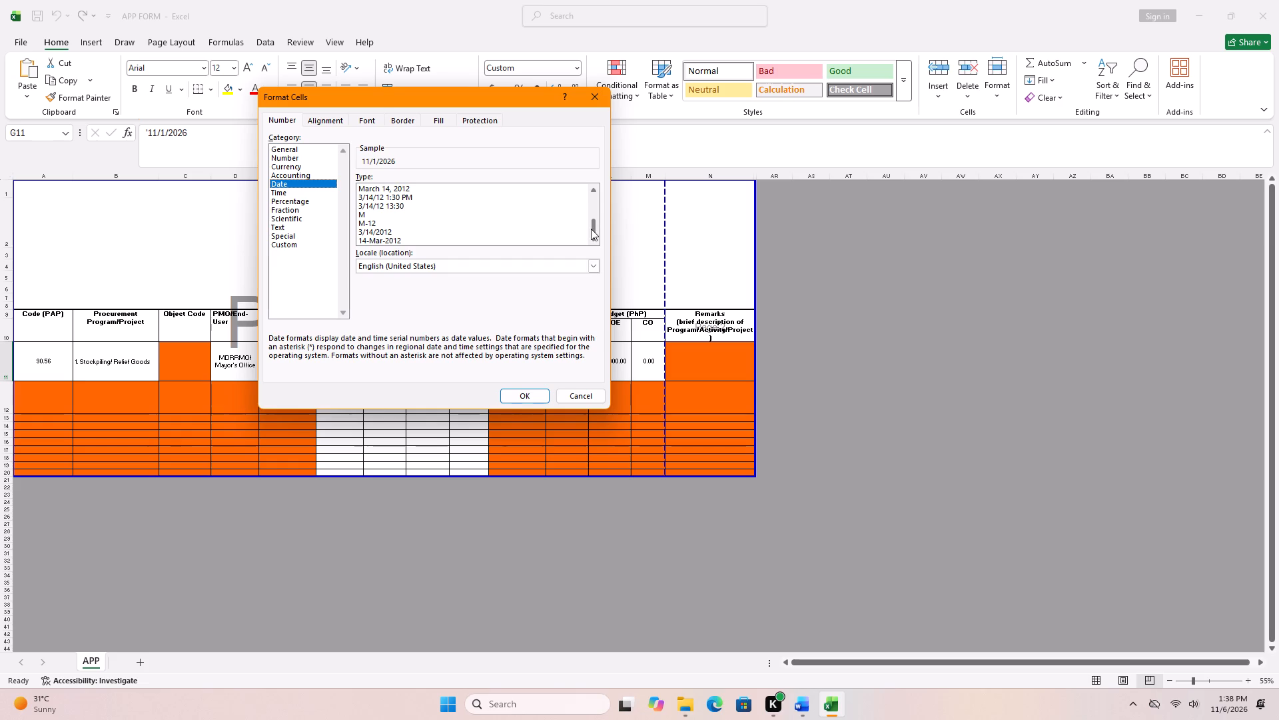
pyautogui.moveTo(591, 229); pyautogui.dragTo(589, 229)
pyautogui.scroll(2, 470, 219)
pyautogui.click(470, 219)
pyautogui.scroll(2, 470, 219)
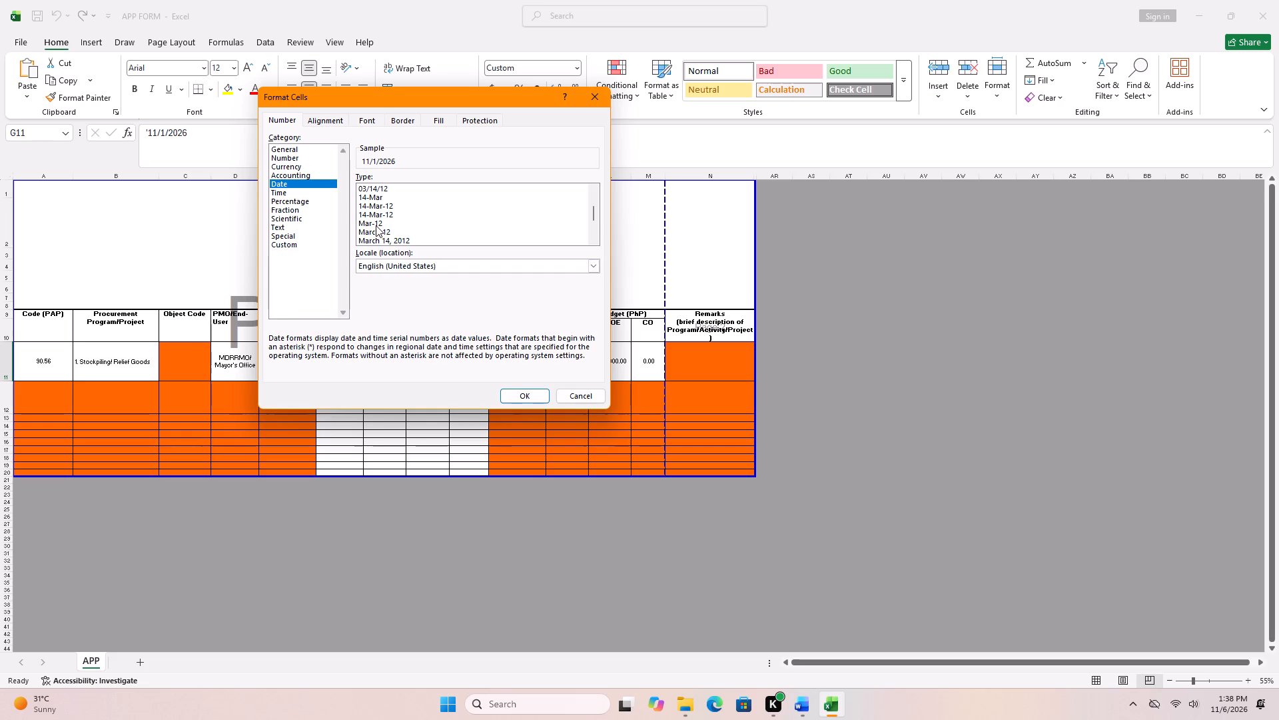
pyautogui.click(377, 230)
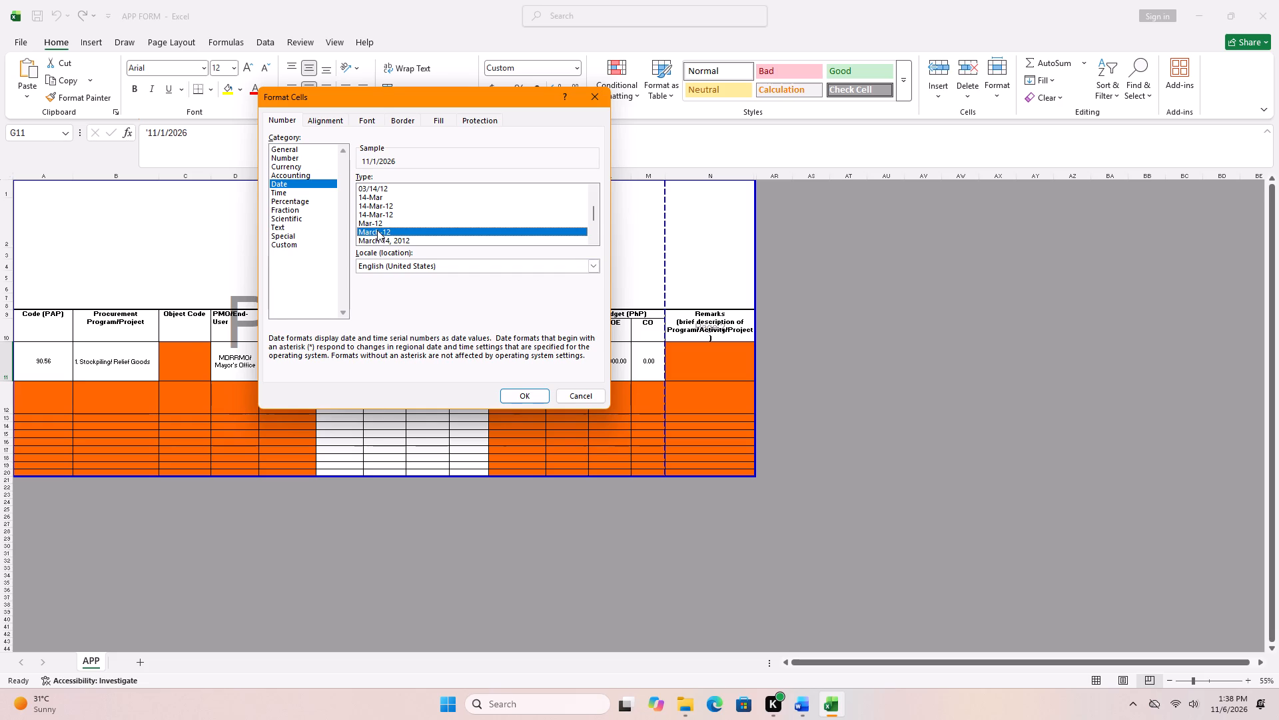
pyautogui.click(530, 389)
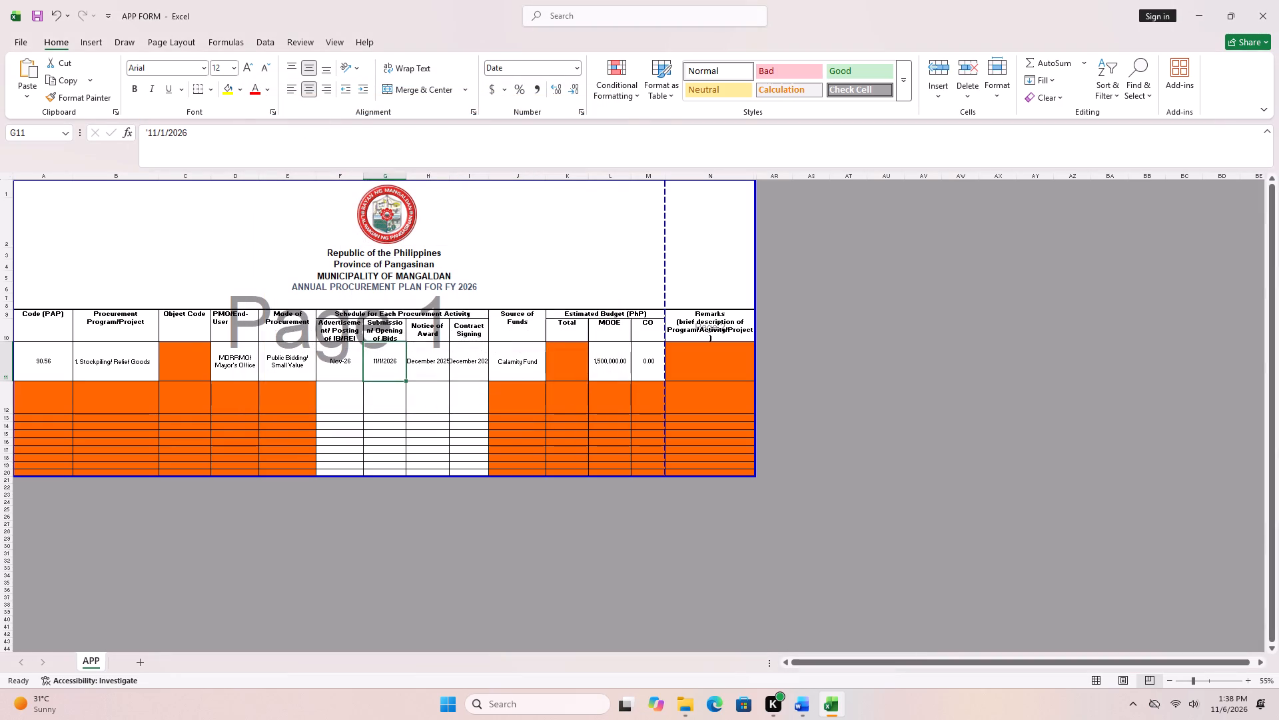
pyautogui.click(332, 407)
# Replace the Submission/Opening of Bids entry in row 11 with November 2026.
pyautogui.click(375, 366)
pyautogui.hotkey('shift', 'n')
pyautogui.press('BackSpace')
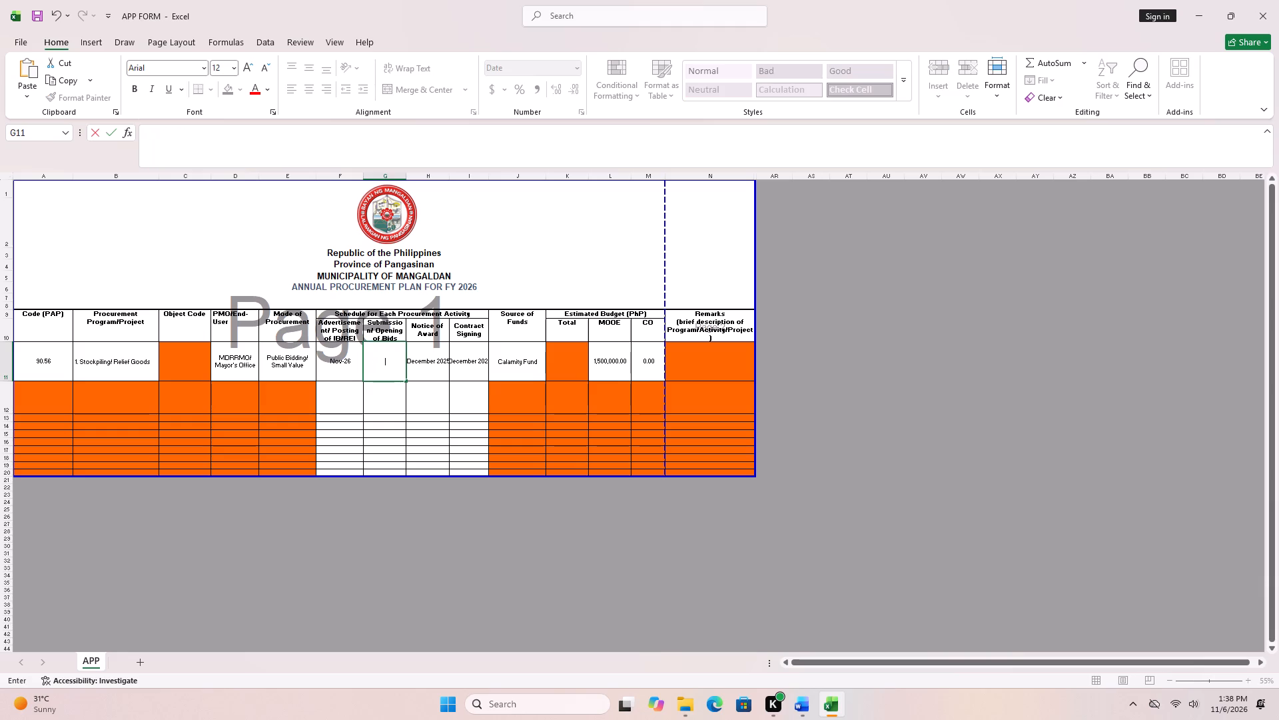
pyautogui.press('BackSpace')
pyautogui.write('nO')
pyautogui.press('BackSpace')
pyautogui.write('November')
pyautogui.press('space')
pyautogui.write('2026')
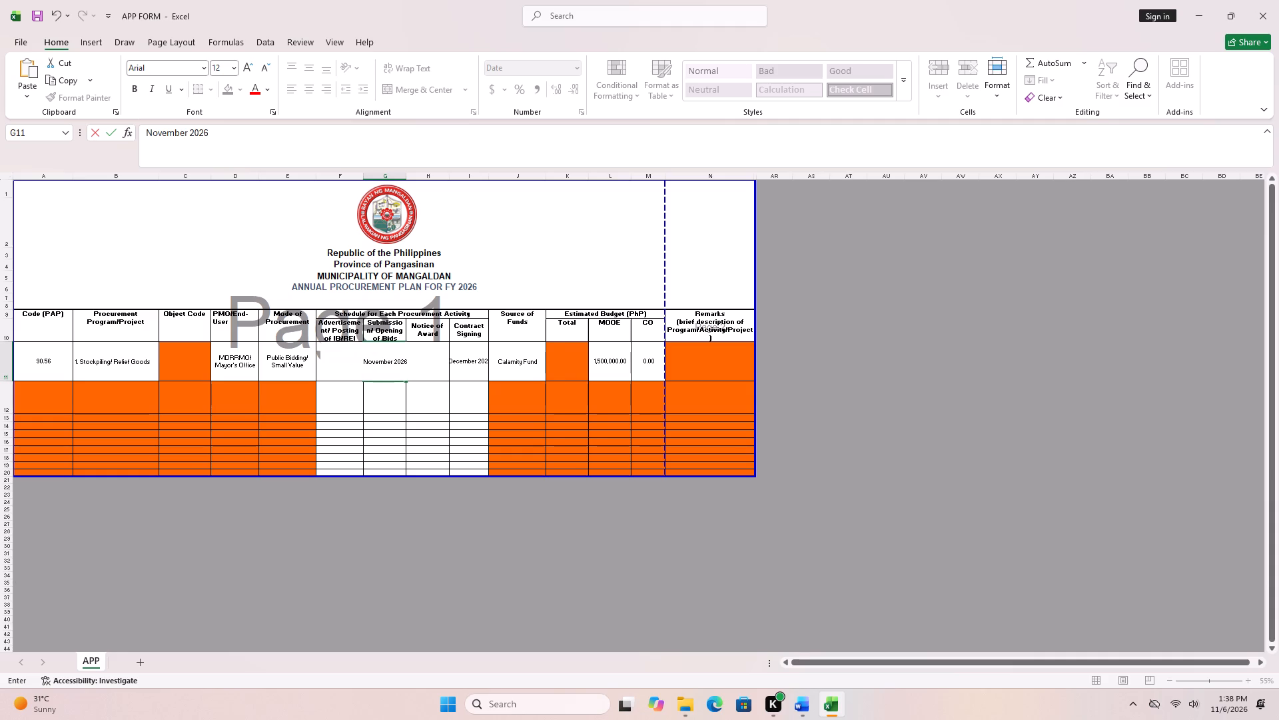
pyautogui.press('Left')
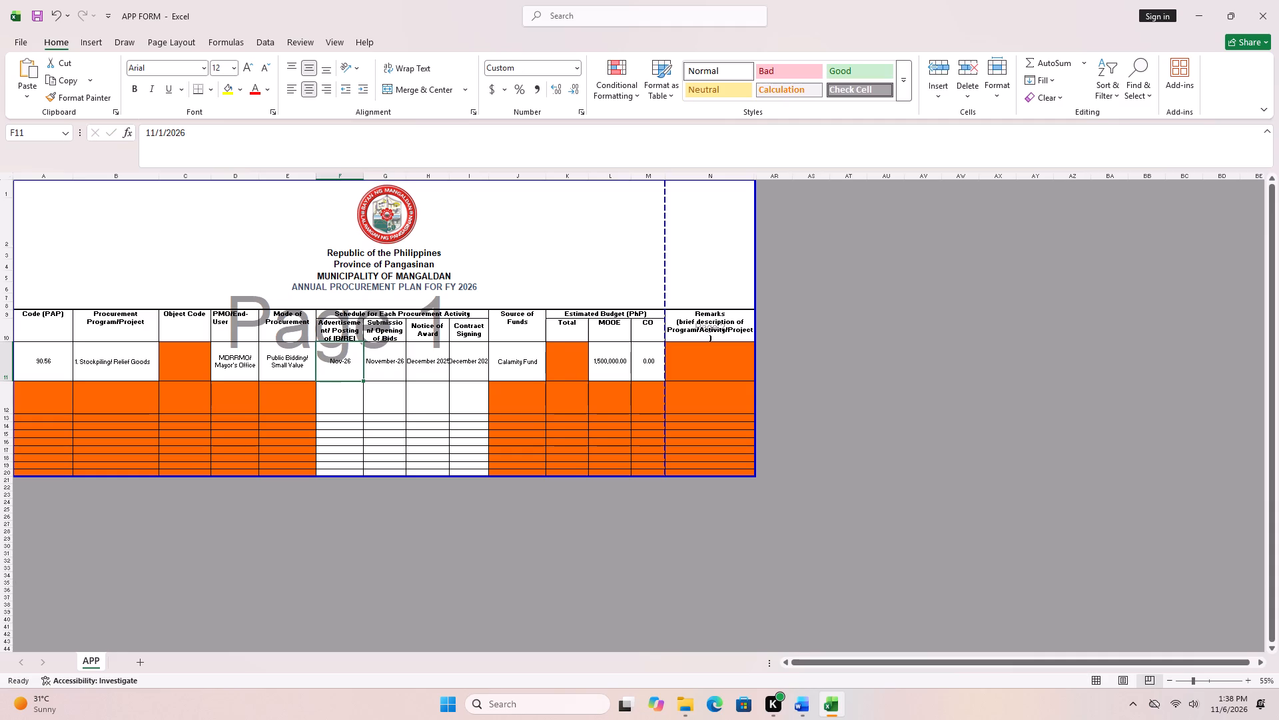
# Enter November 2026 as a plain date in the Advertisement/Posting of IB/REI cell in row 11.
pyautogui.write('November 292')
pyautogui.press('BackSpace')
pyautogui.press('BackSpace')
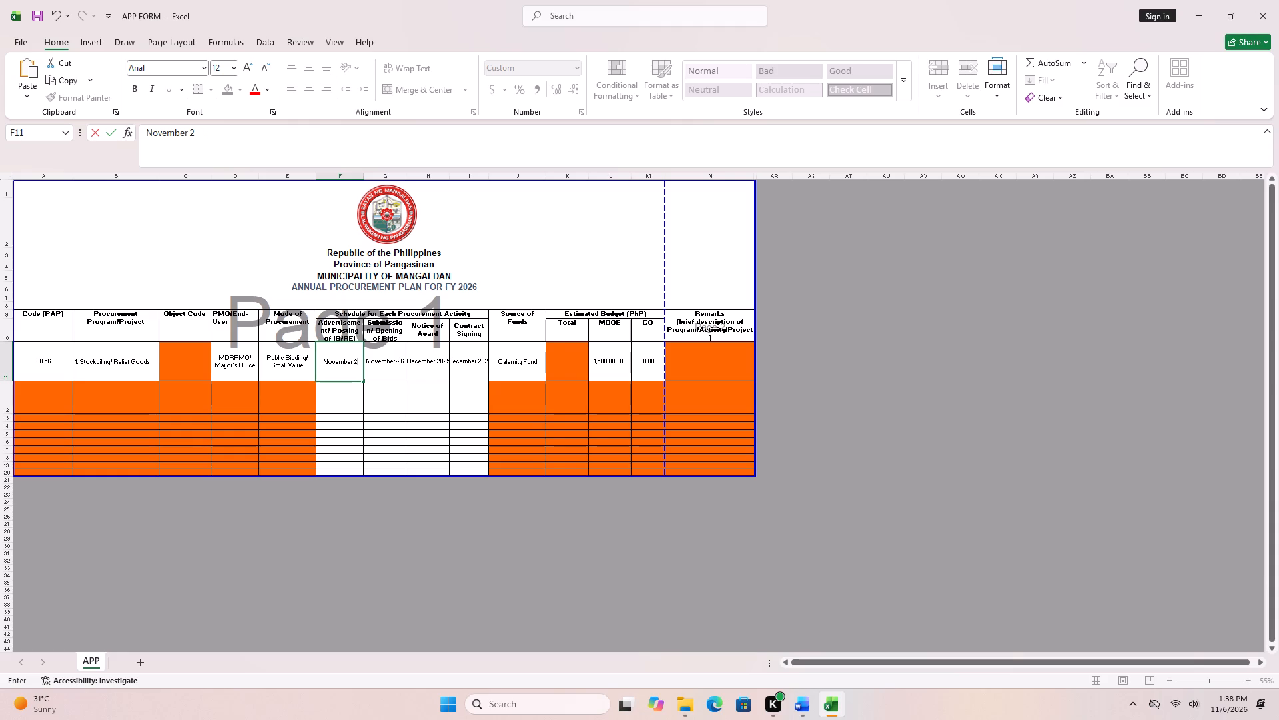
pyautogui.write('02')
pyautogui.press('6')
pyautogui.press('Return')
# Enter the text 'November 2026 with a leading apostrophe in the Advertisement/Posting of IB/REI cell in row 11.
pyautogui.press('Up')
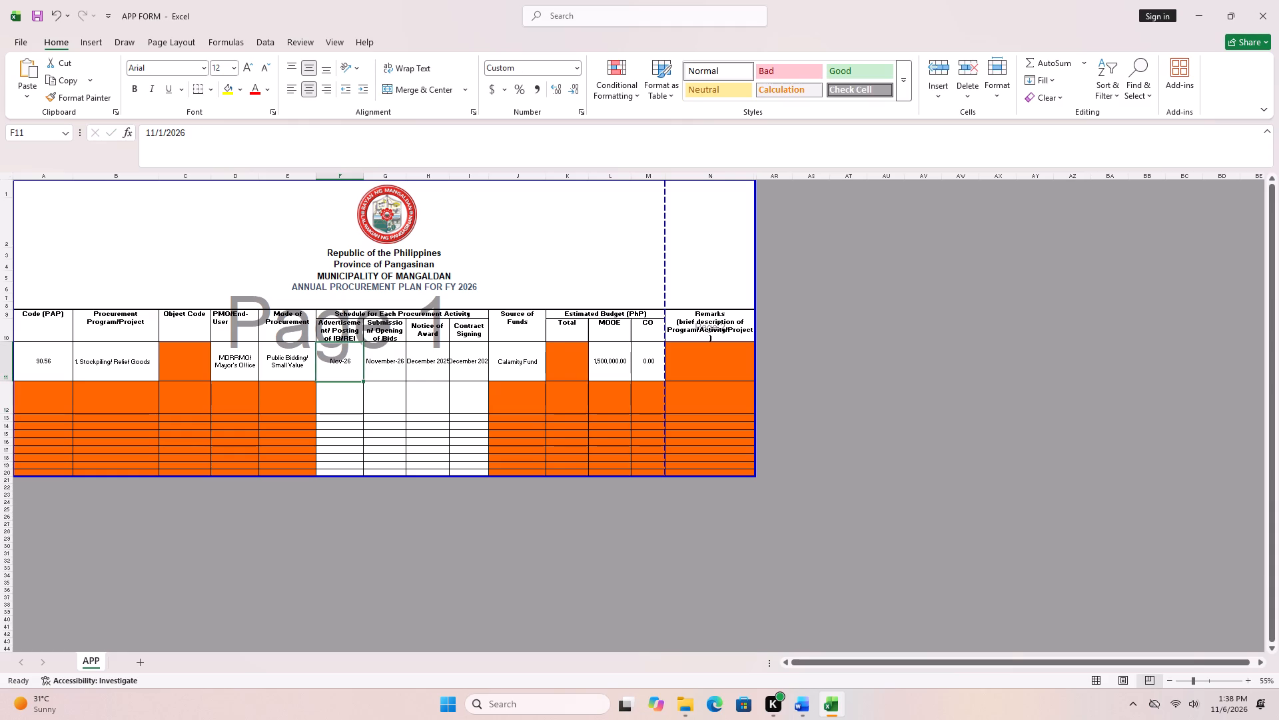
pyautogui.write('No')
pyautogui.press('BackSpace')
pyautogui.press('BackSpace')
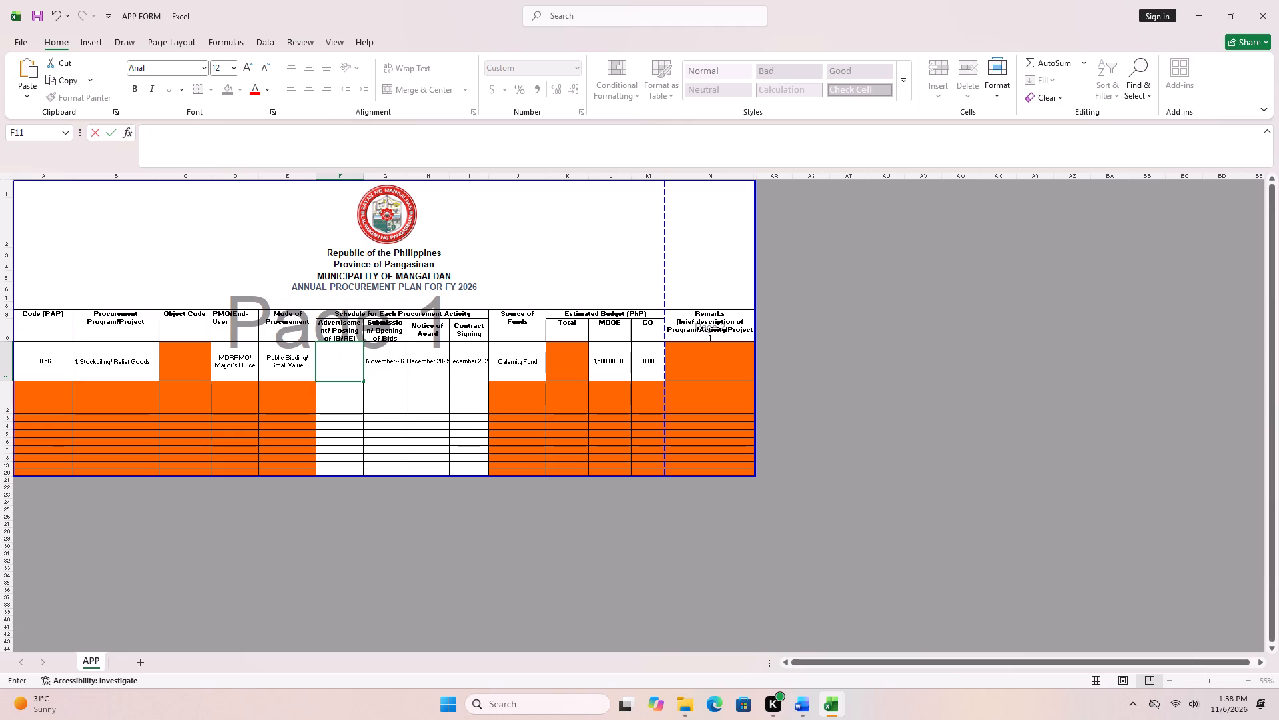
pyautogui.press("'")
pyautogui.write('November')
pyautogui.press('space')
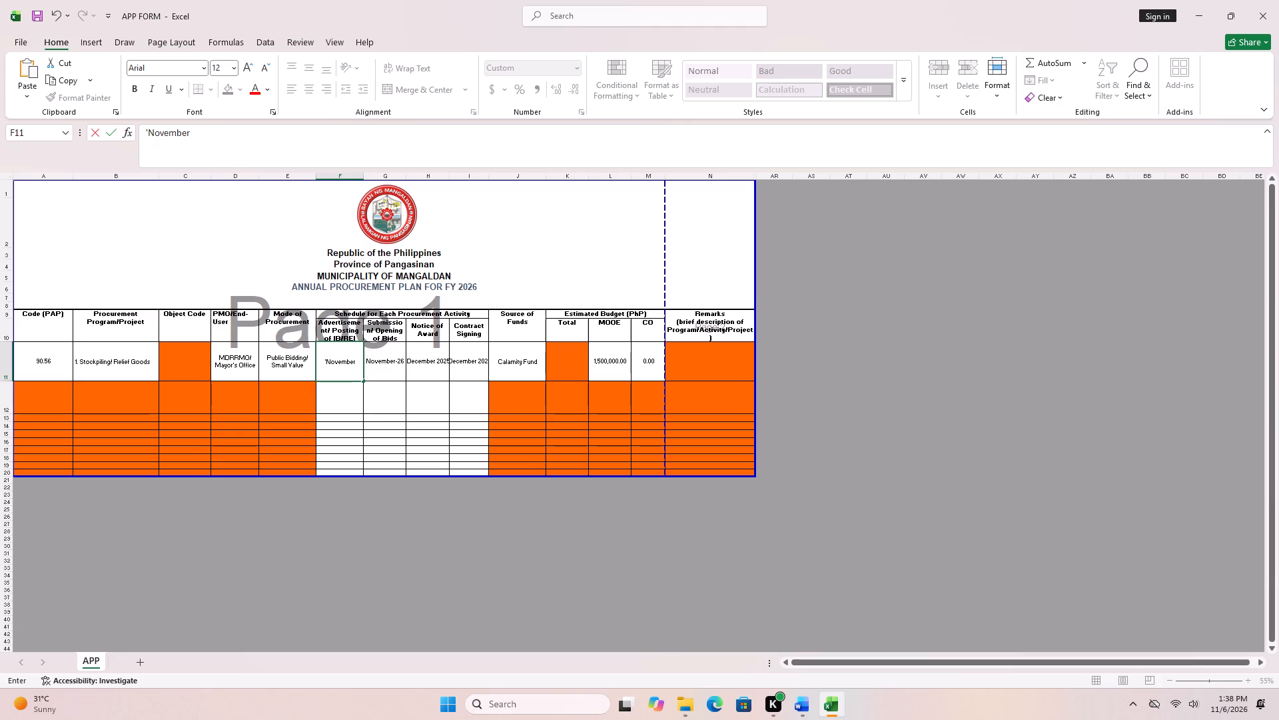
pyautogui.write('202')
pyautogui.press('6')
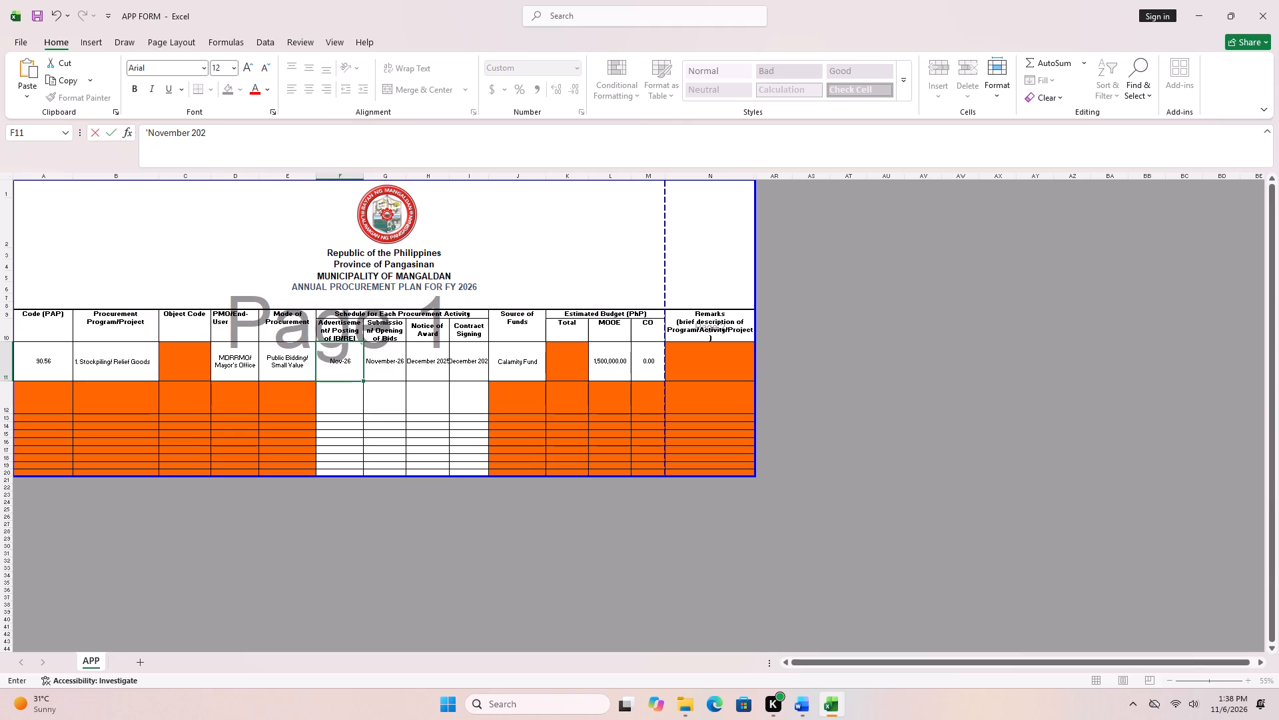
pyautogui.press('Return')
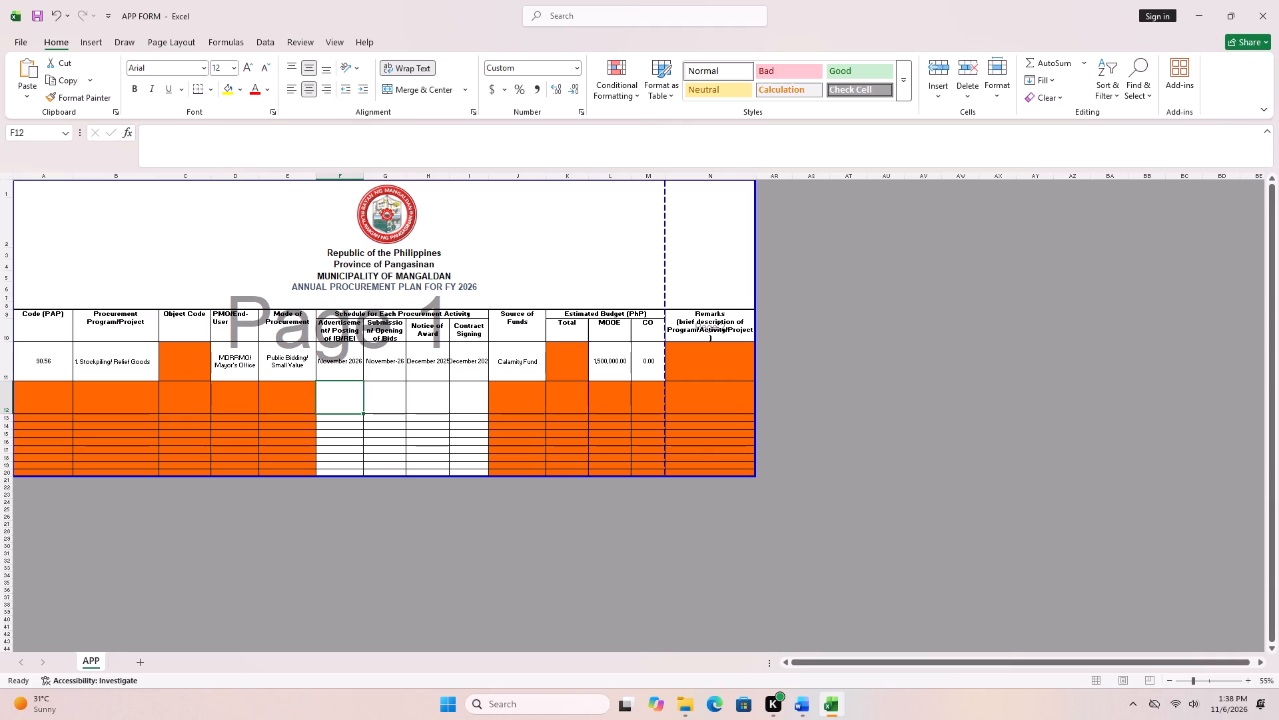
# Enter 90.57 as the Code (PAP) in row 12.
pyautogui.click(42, 397)
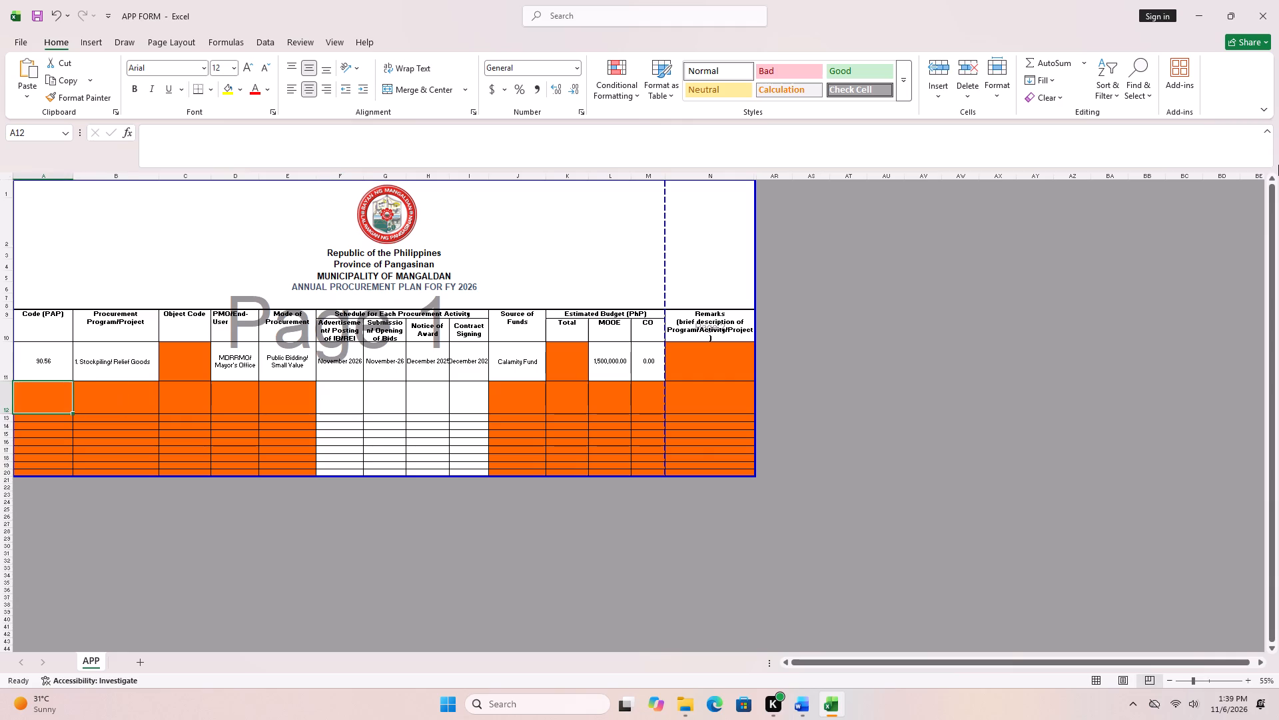
pyautogui.write('90.57')
pyautogui.press('Tab')
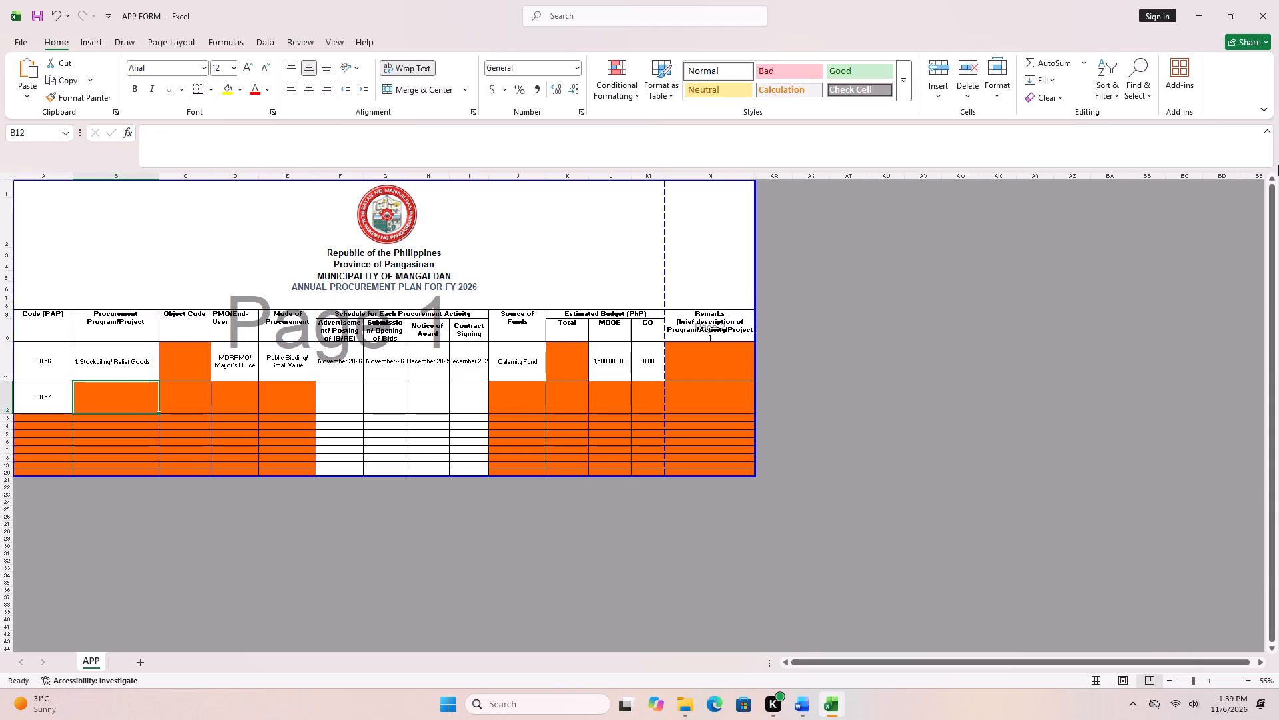
# Enter "2. Procurement of housing materials, clothing & kithcen utensils to families with partially/ totally damaged houses" as row 12's Procurement Program/Project.
pyautogui.write('2.')
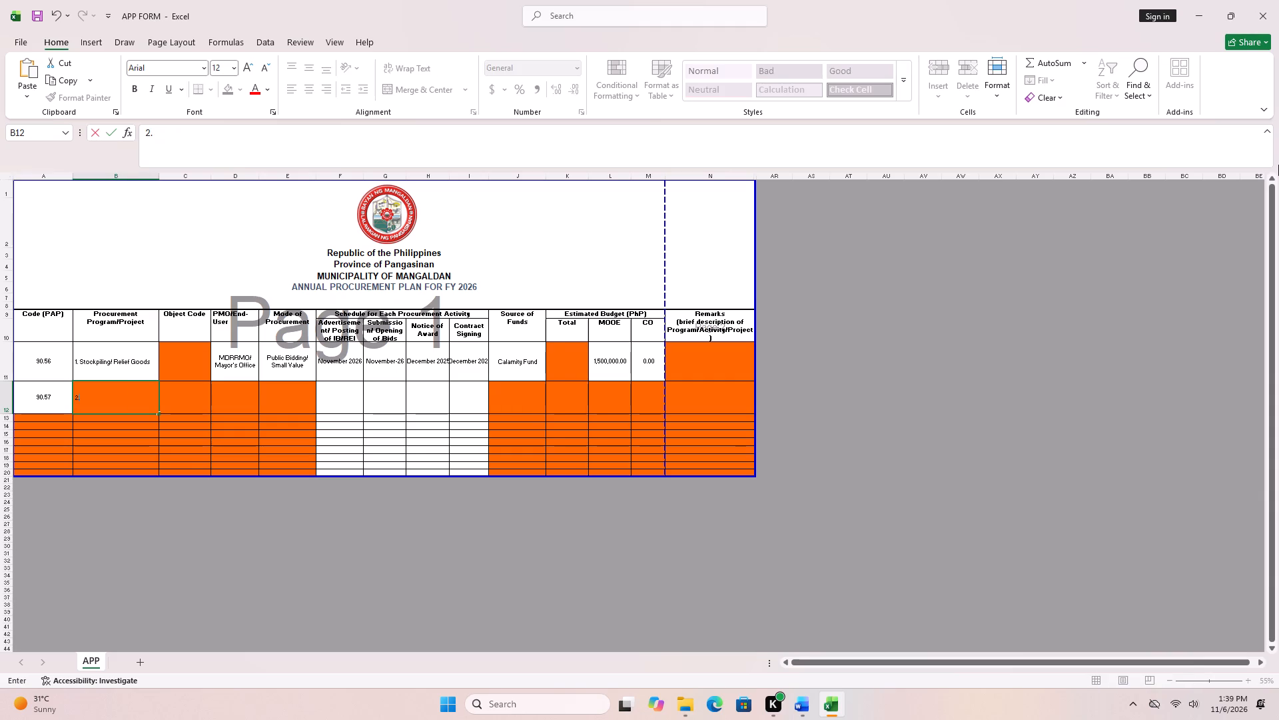
pyautogui.press('space')
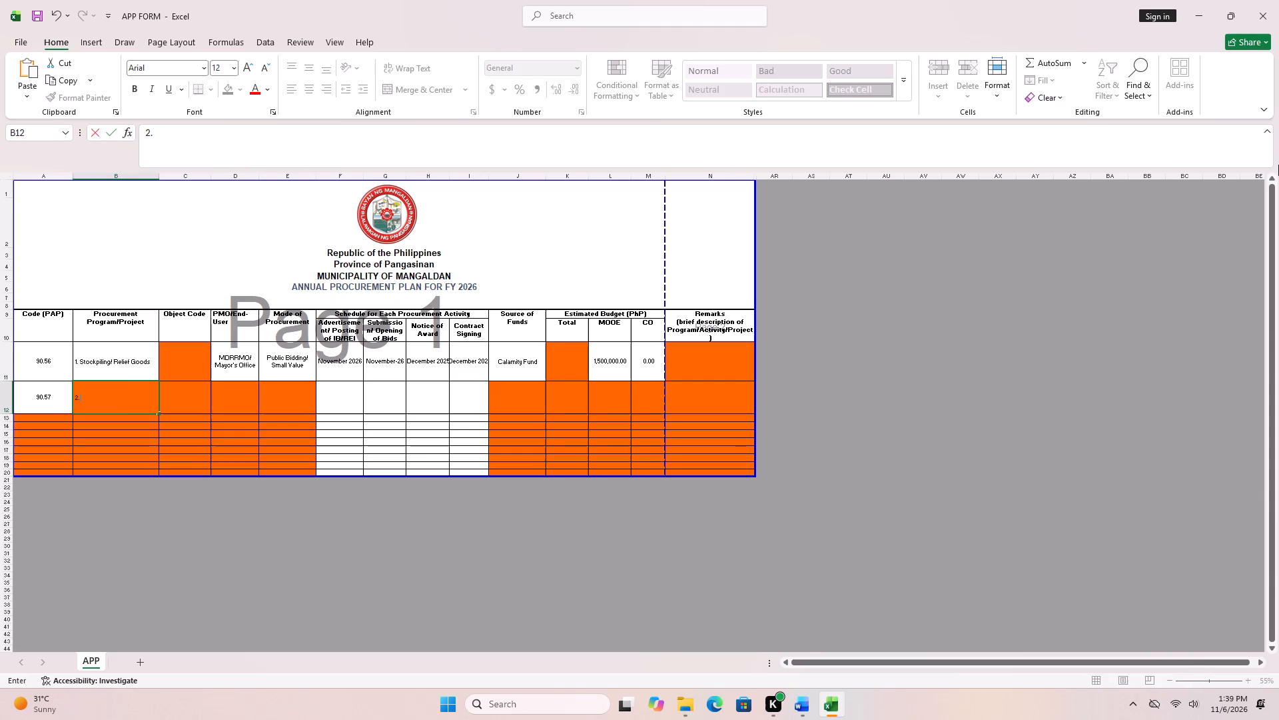
pyautogui.hotkey('shift', 'p')
pyautogui.write('rocurement of')
pyautogui.press('space')
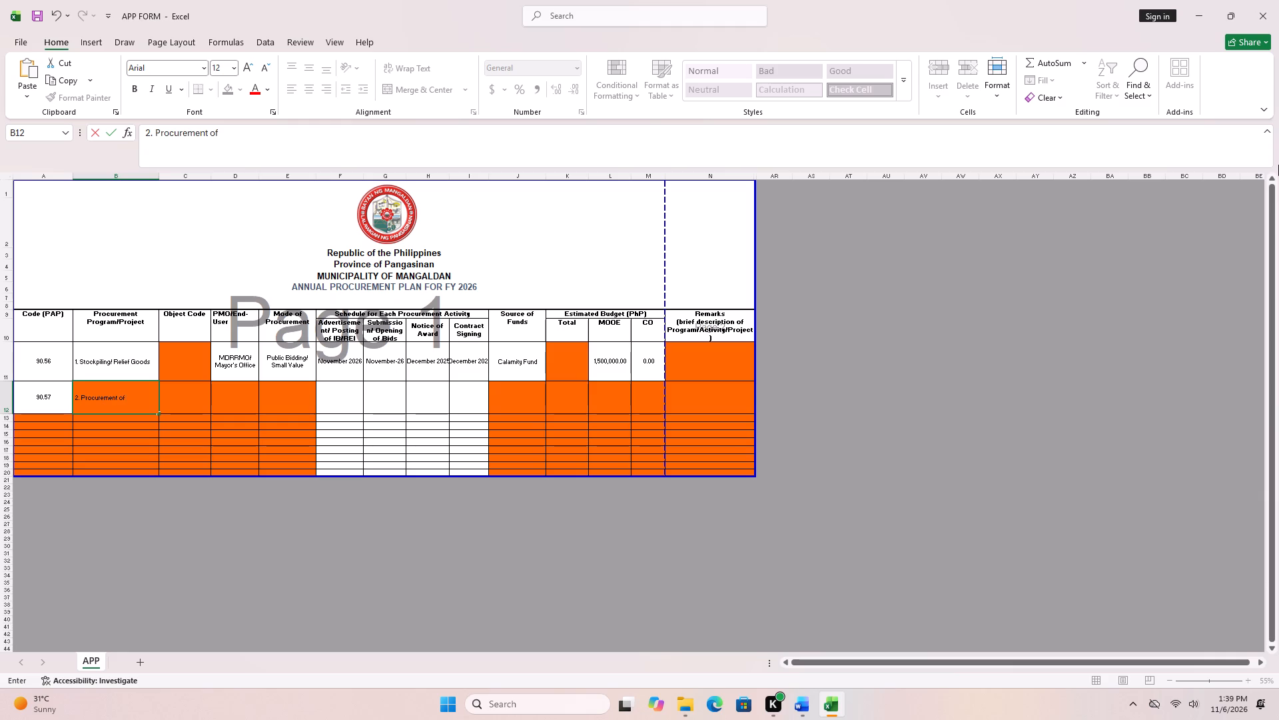
pyautogui.write('housing')
pyautogui.press('space')
pyautogui.write('materials,')
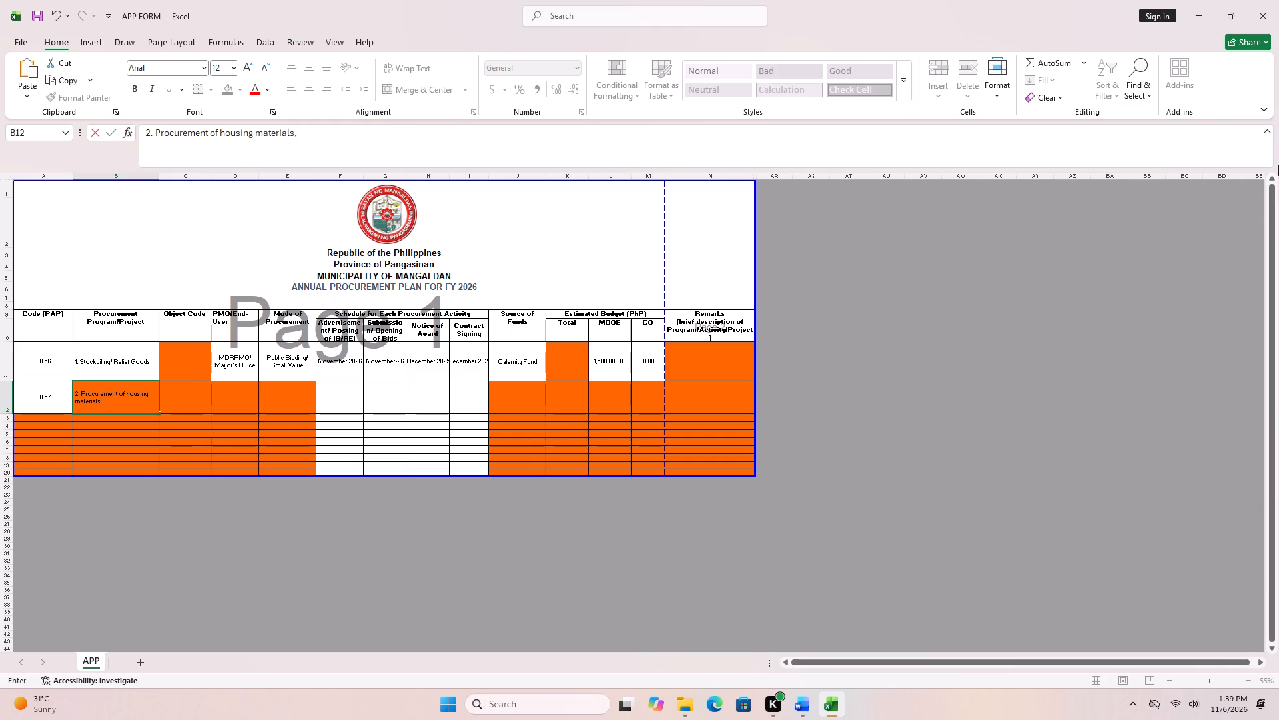
pyautogui.press('space')
pyautogui.write('clothing')
pyautogui.press('space')
pyautogui.hotkey('shift', '&')
pyautogui.press('space')
pyautogui.write('ki')
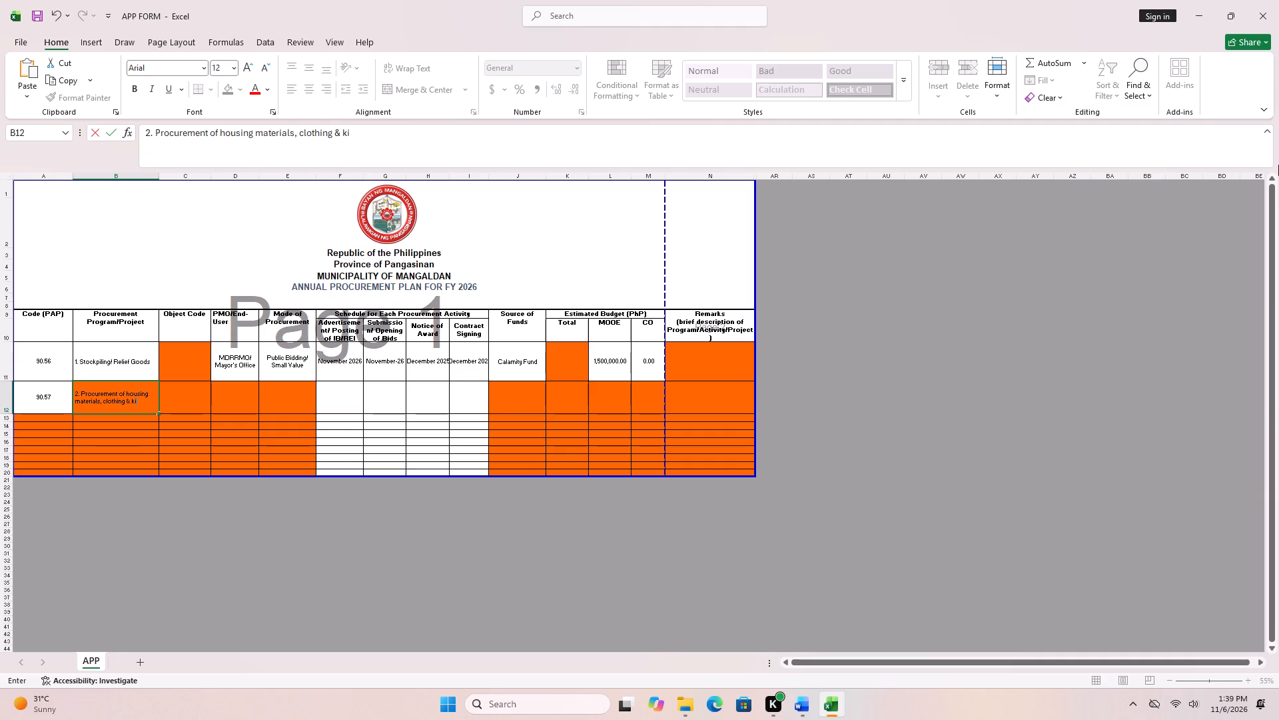
pyautogui.write('thcen utensils to families iw')
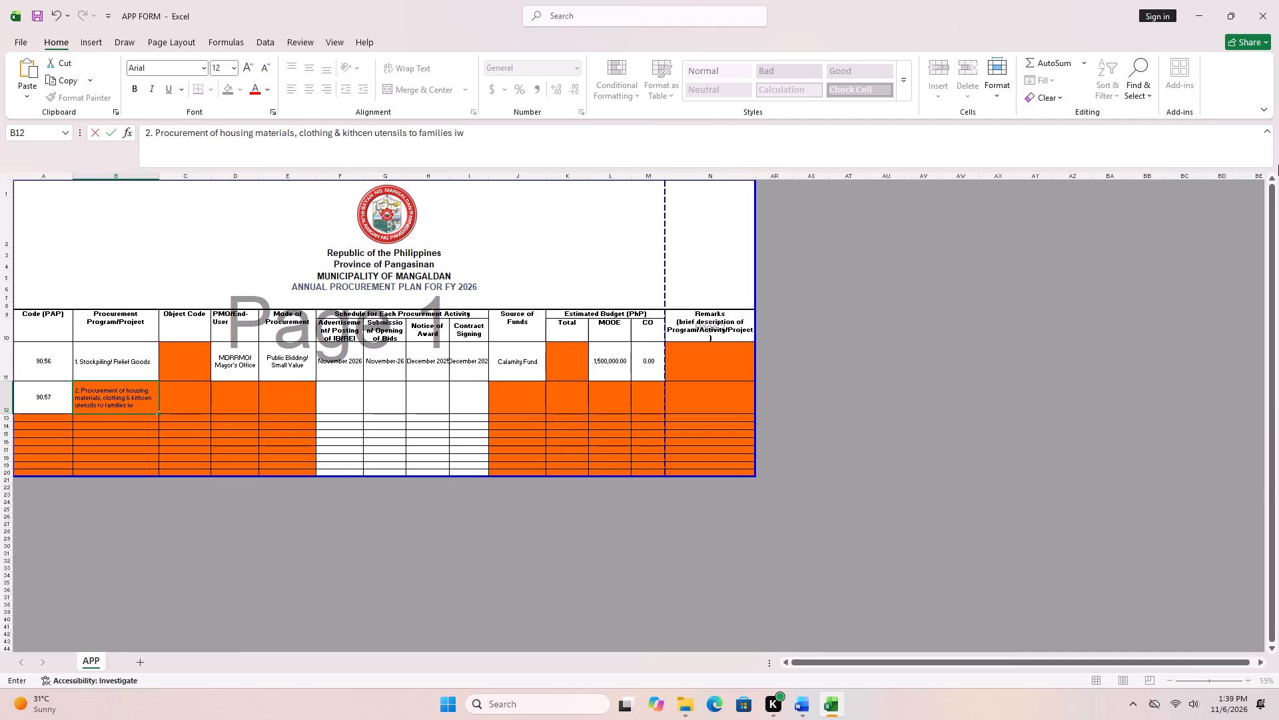
pyautogui.press('BackSpace')
pyautogui.press('BackSpace')
pyautogui.write('with')
pyautogui.press('space')
pyautogui.write('partially')
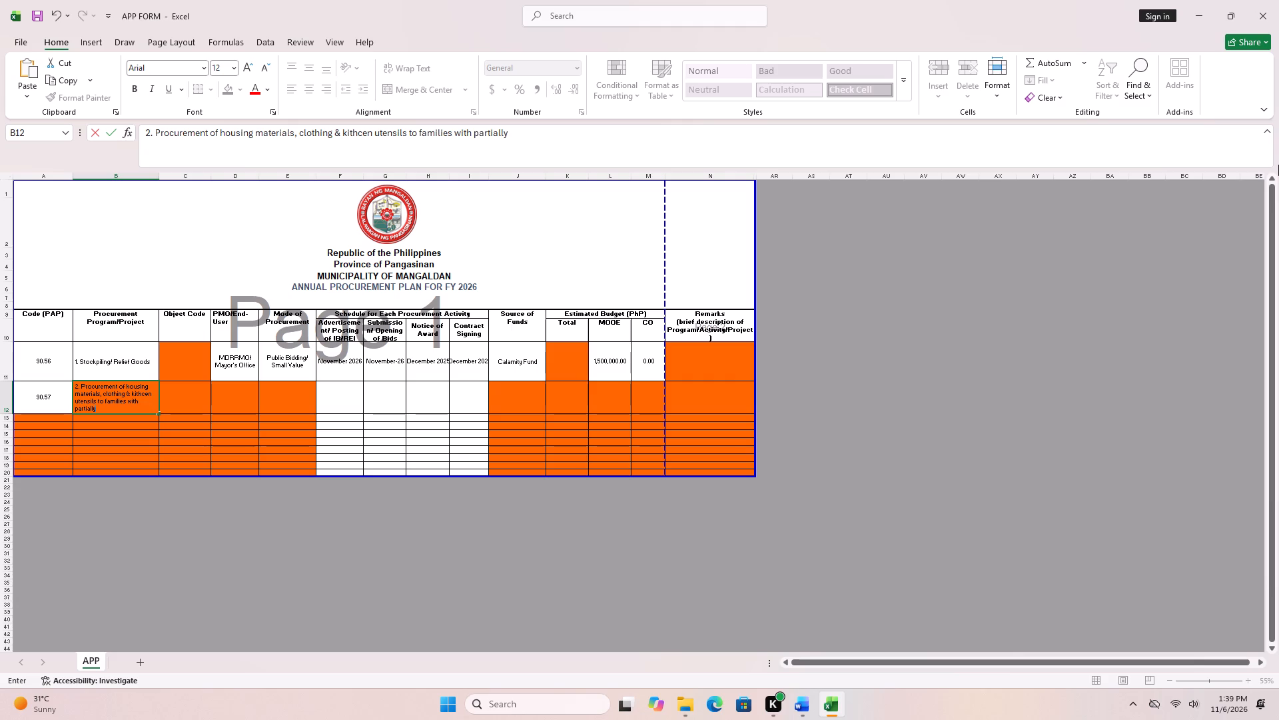
pyautogui.write('/ totally damaged houses')
pyautogui.press('Return')
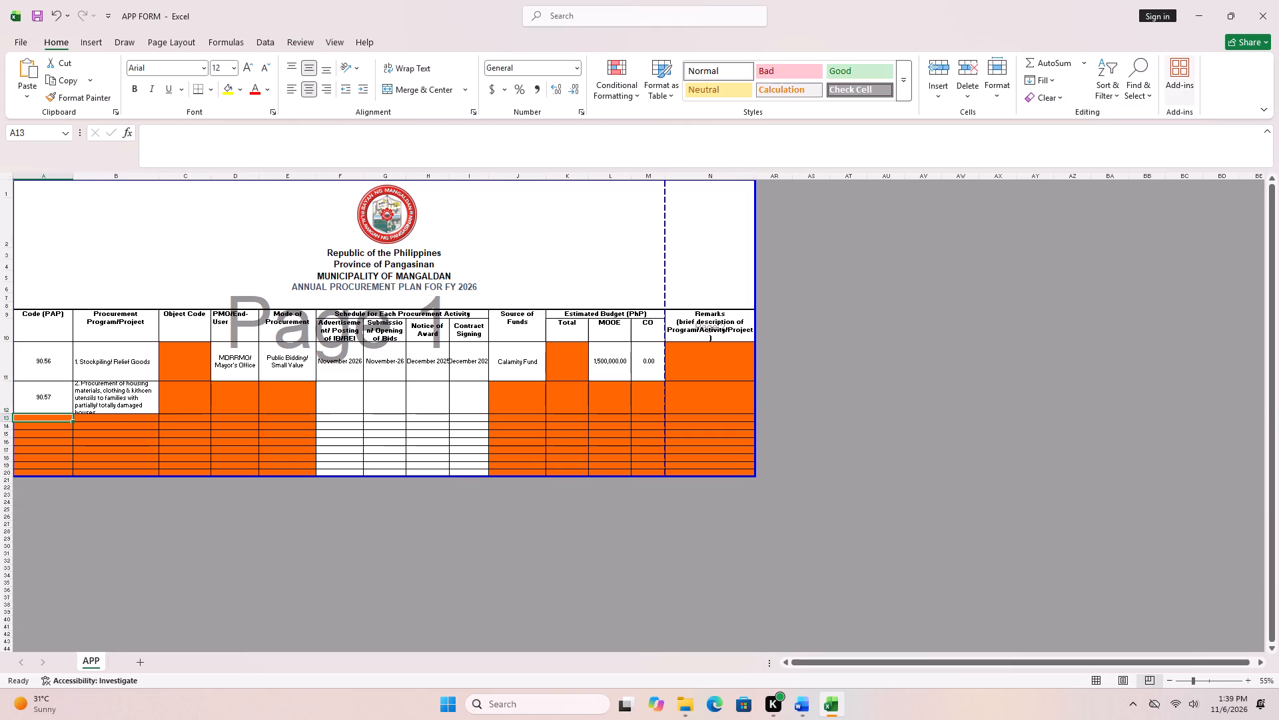
# Fill the PMO/End-User entry MDRRMO/ Mayor's Office from row 11 down into row 12.
pyautogui.click(169, 401)
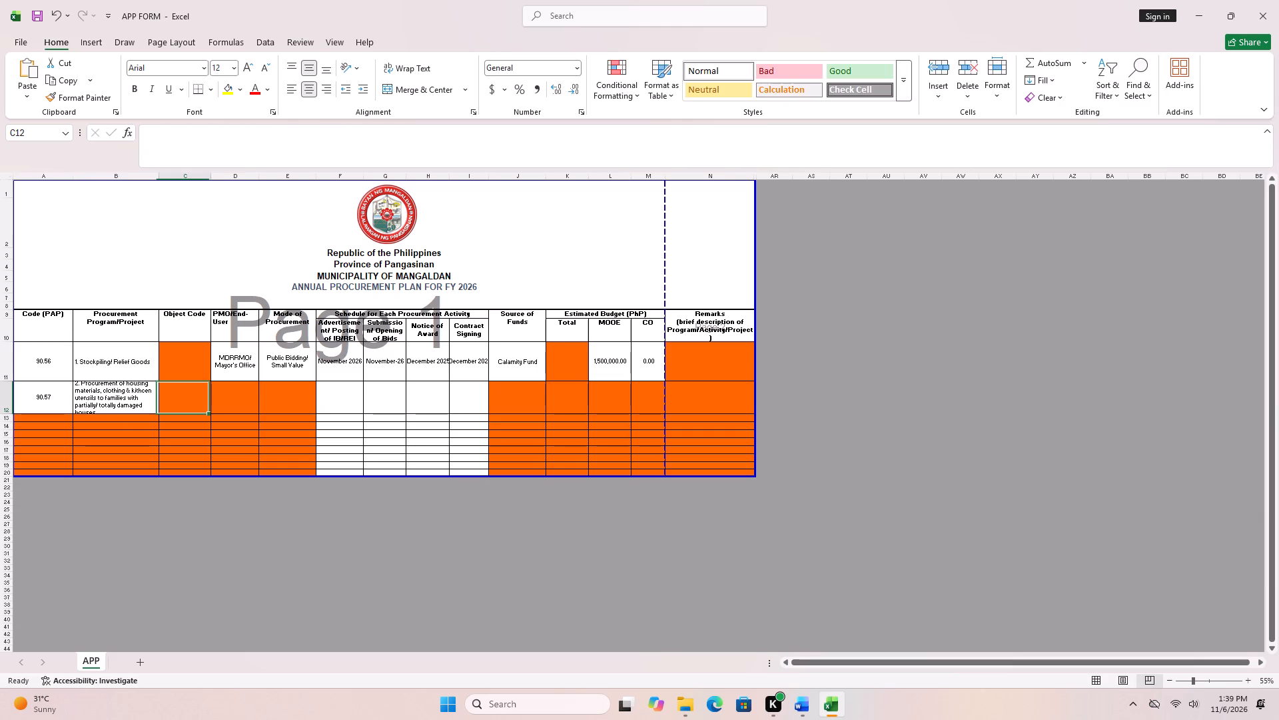
pyautogui.press('Tab')
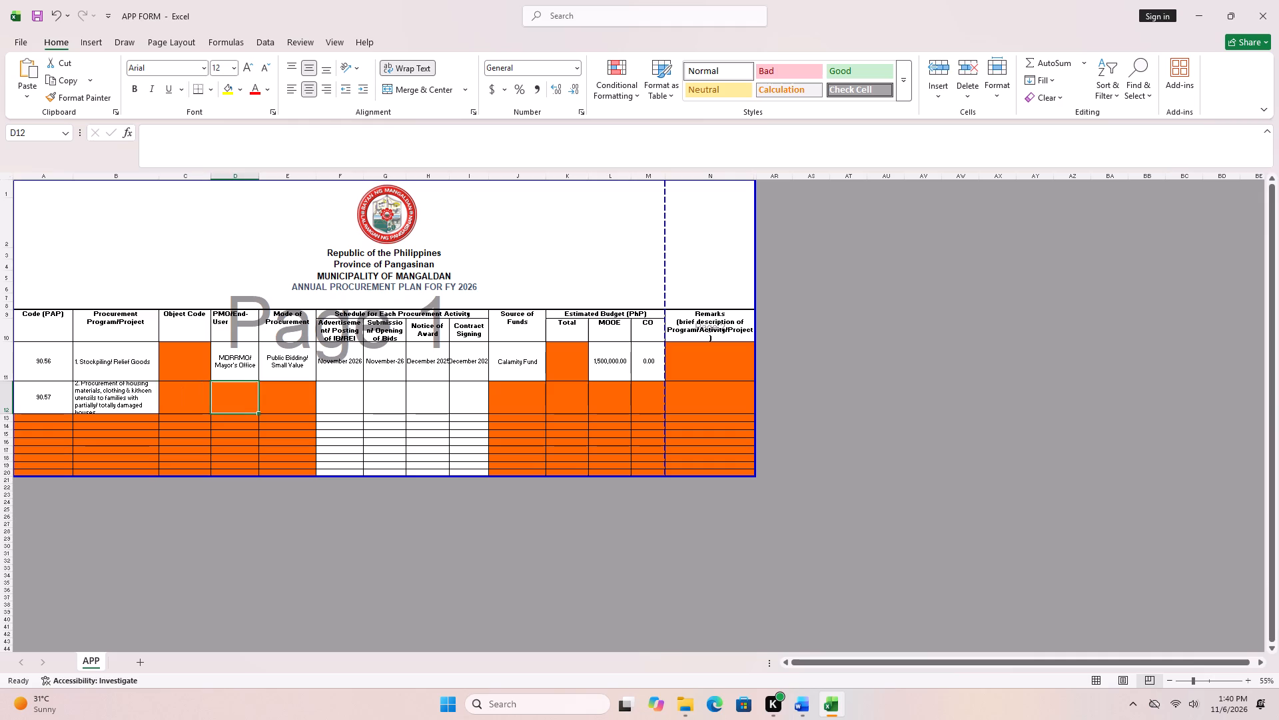
pyautogui.click(254, 367)
pyautogui.moveTo(256, 381); pyautogui.dragTo(252, 404)
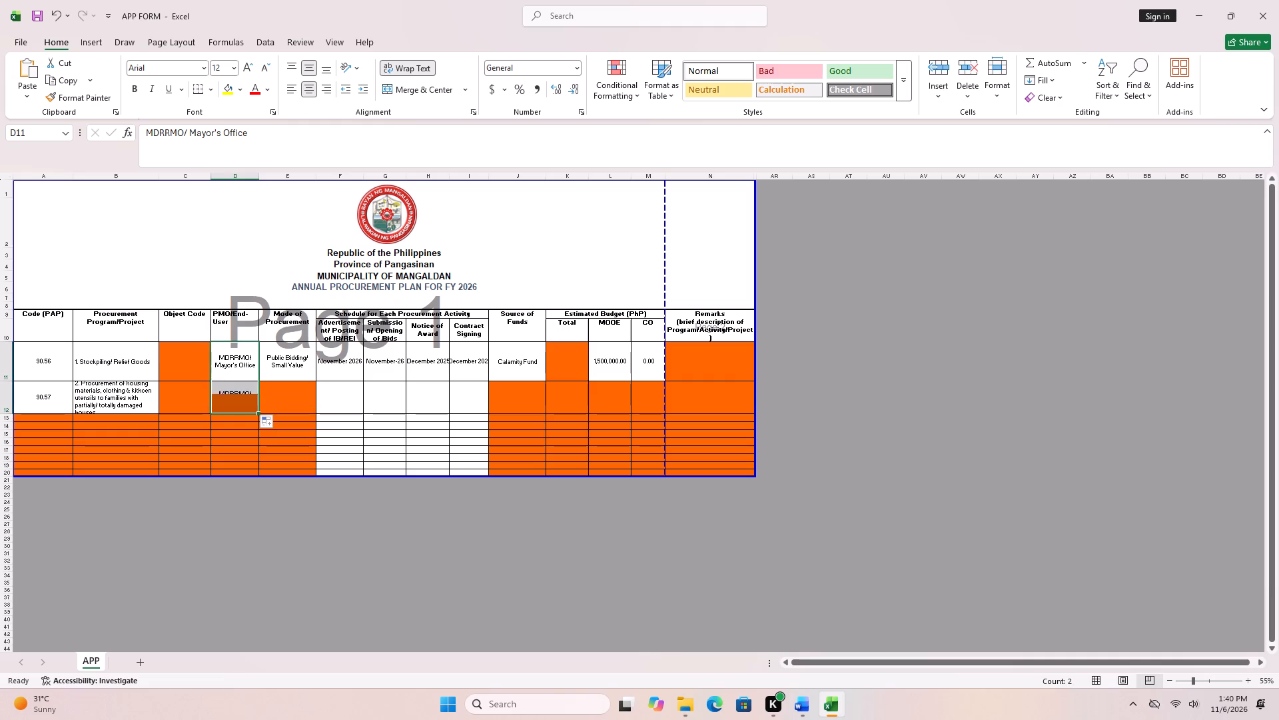
pyautogui.click(242, 399)
# Fill row 11's four schedule entries, from Advertisement/Posting of IB/REI through Contract Signing, down into row 12.
pyautogui.click(290, 397)
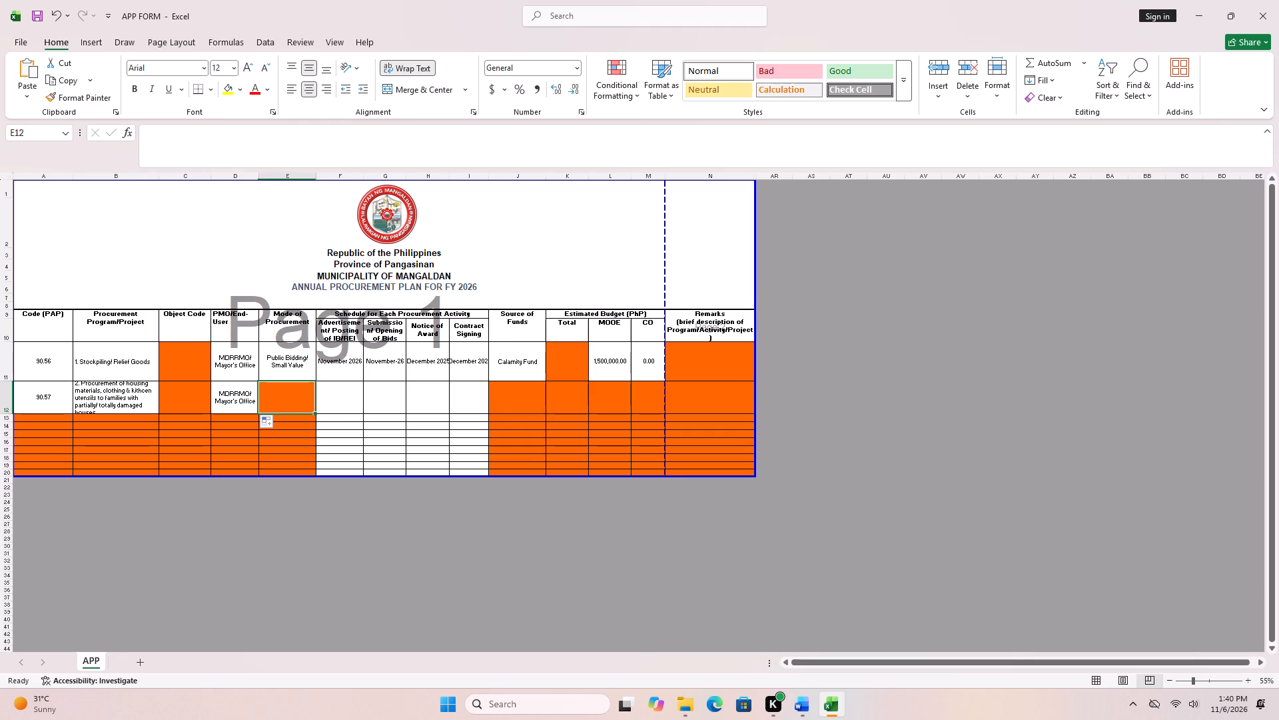
pyautogui.press('Tab')
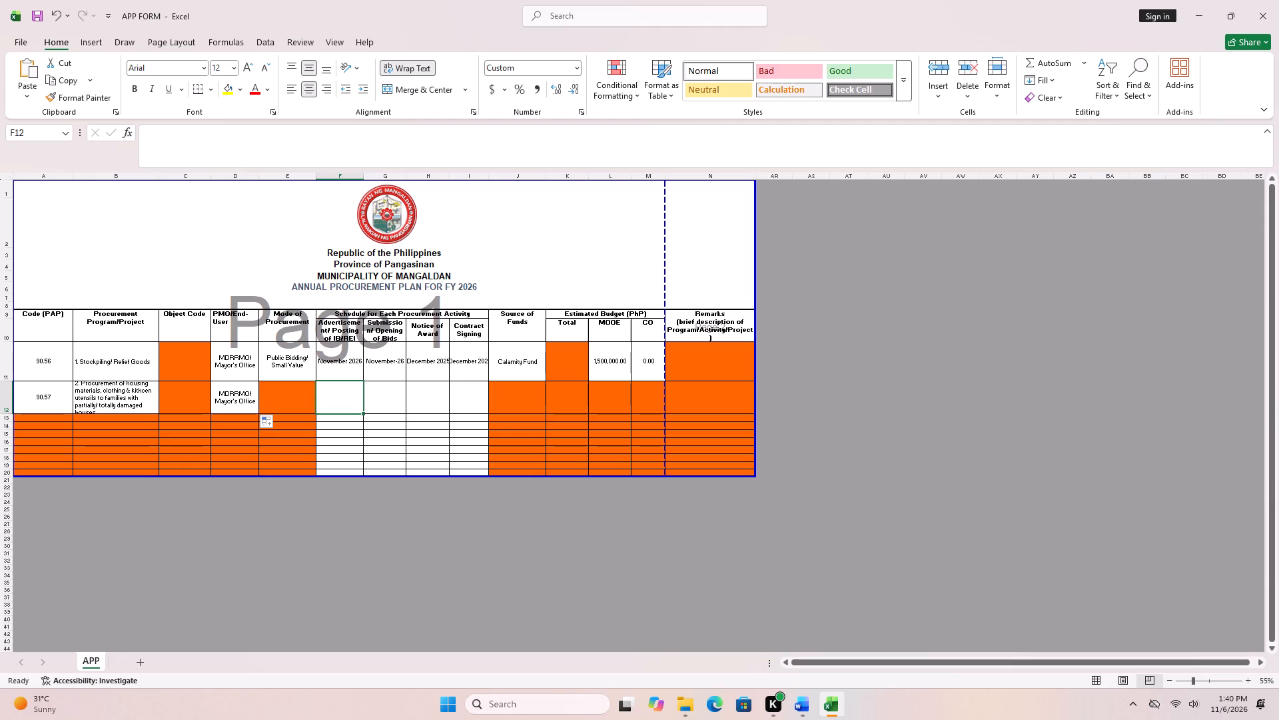
pyautogui.moveTo(351, 372); pyautogui.dragTo(455, 383)
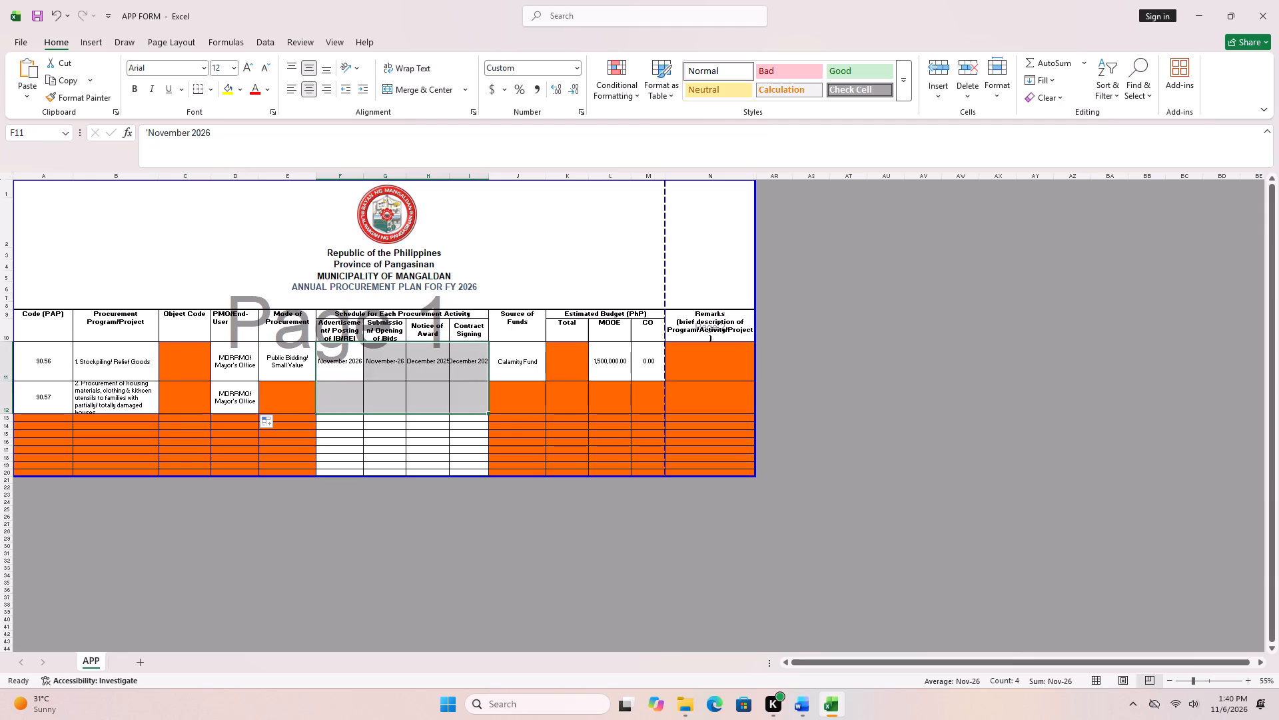
pyautogui.moveTo(339, 361); pyautogui.dragTo(474, 367)
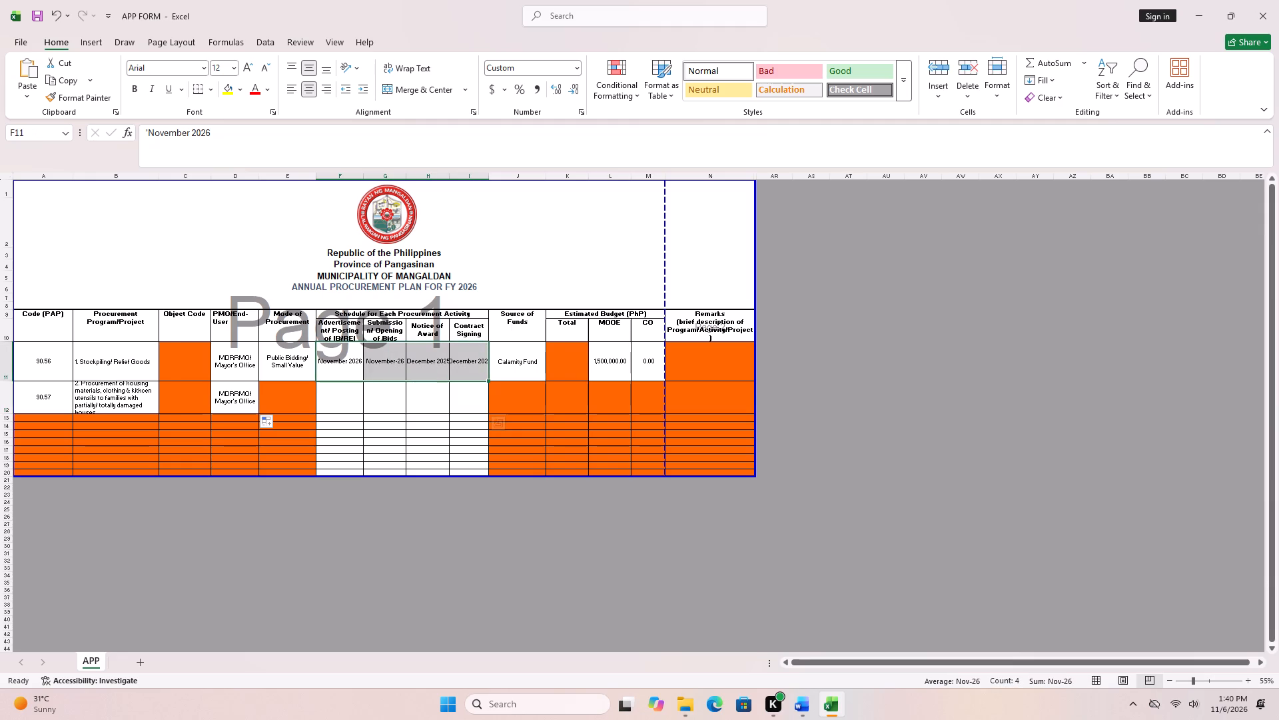
pyautogui.moveTo(488, 379); pyautogui.dragTo(488, 415)
pyautogui.click(469, 411)
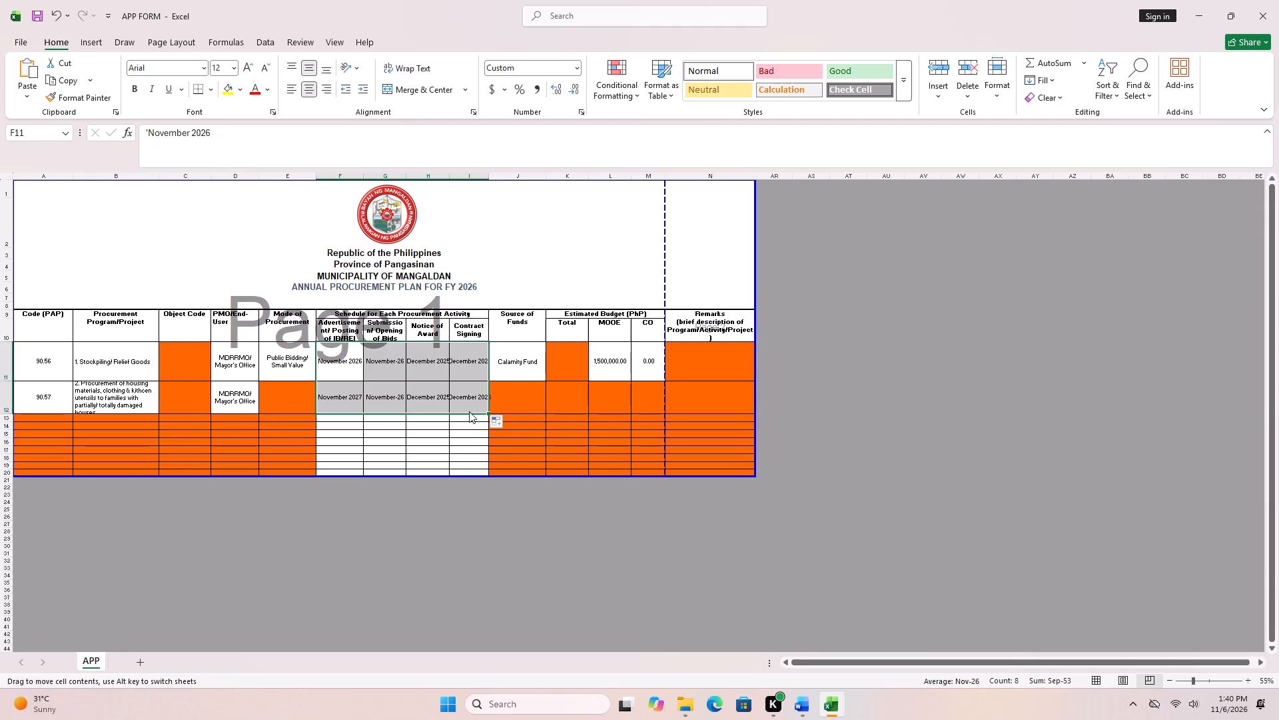
# Enter the estimated budget for row 12 with 1500000 under MOOE and 0 under CO.
pyautogui.click(524, 397)
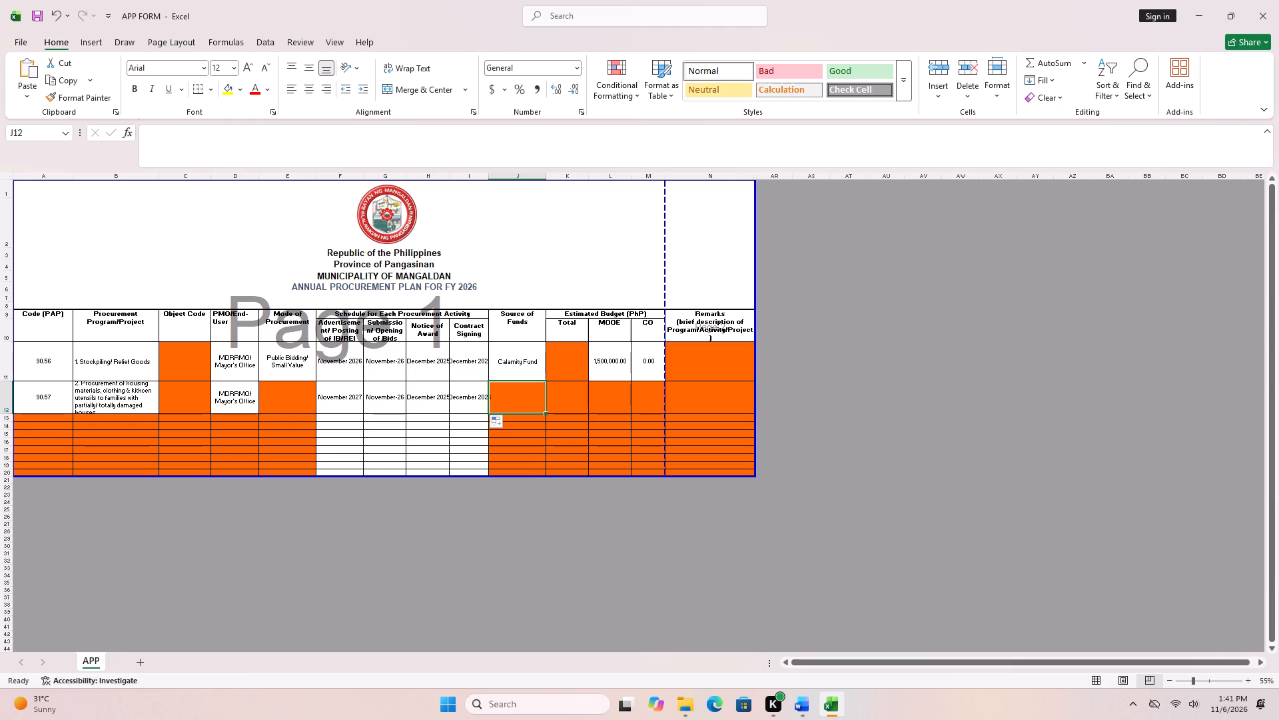
pyautogui.press('Tab')
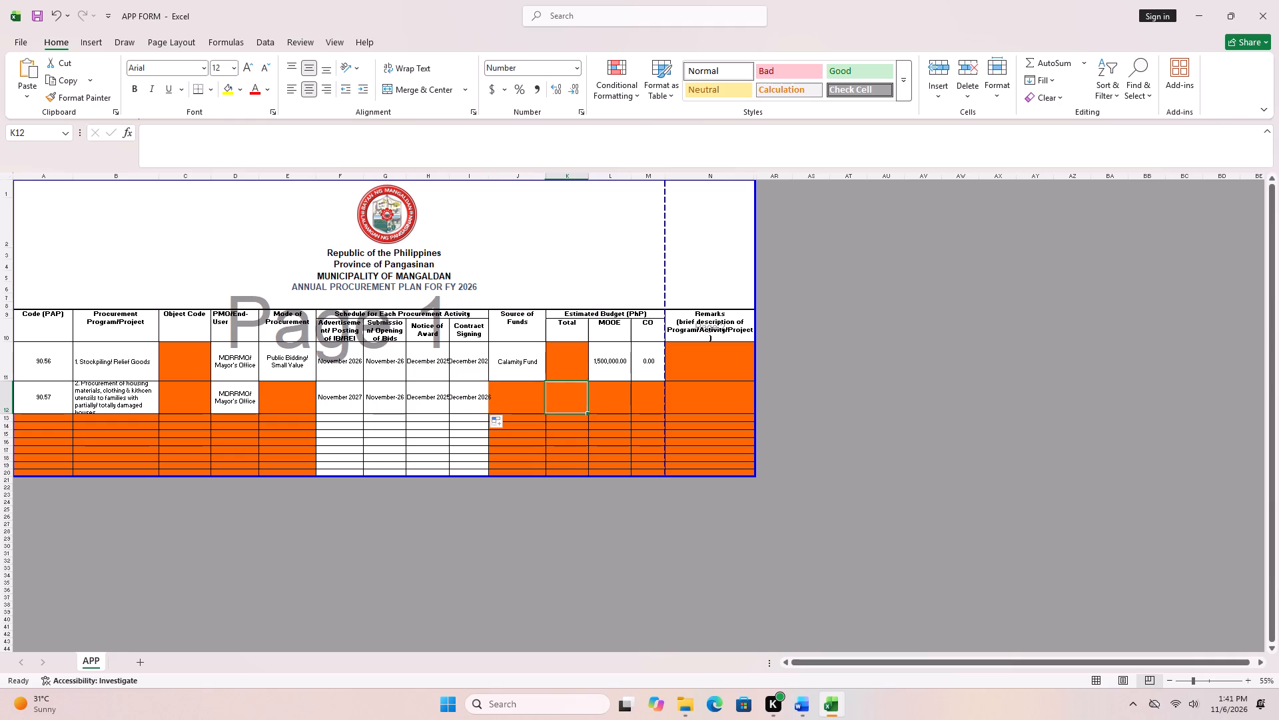
pyautogui.press('Tab')
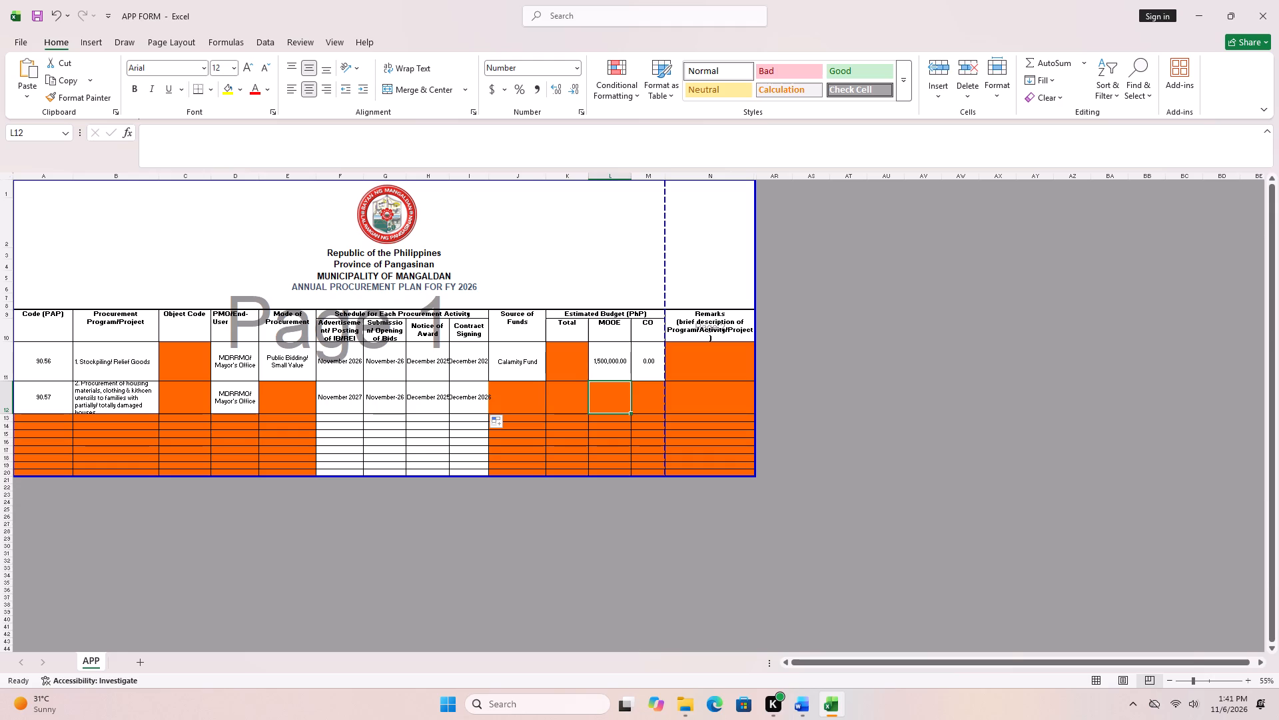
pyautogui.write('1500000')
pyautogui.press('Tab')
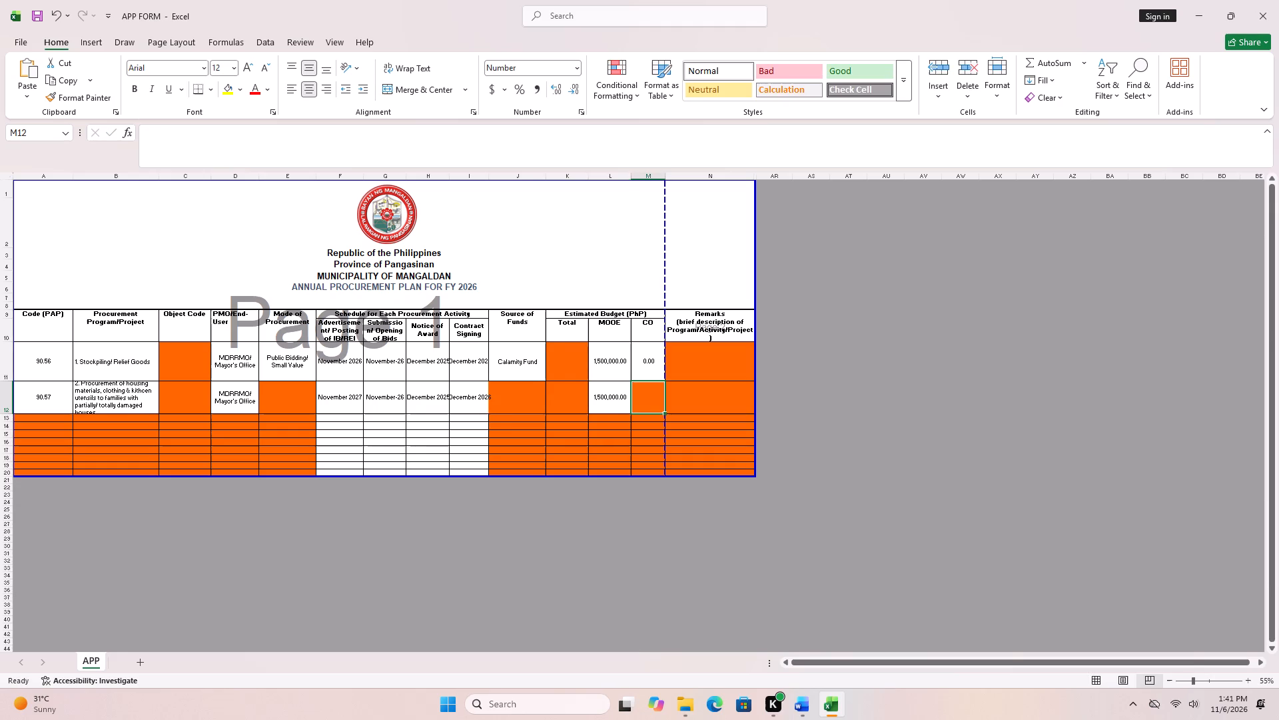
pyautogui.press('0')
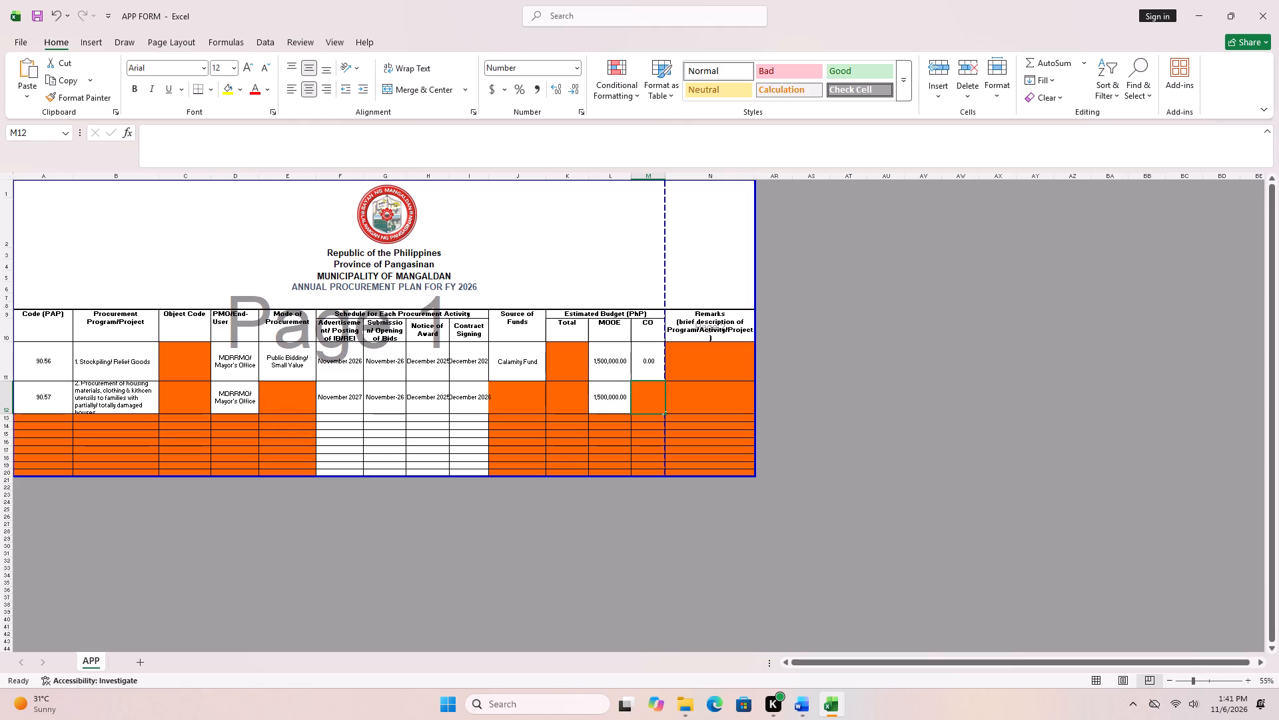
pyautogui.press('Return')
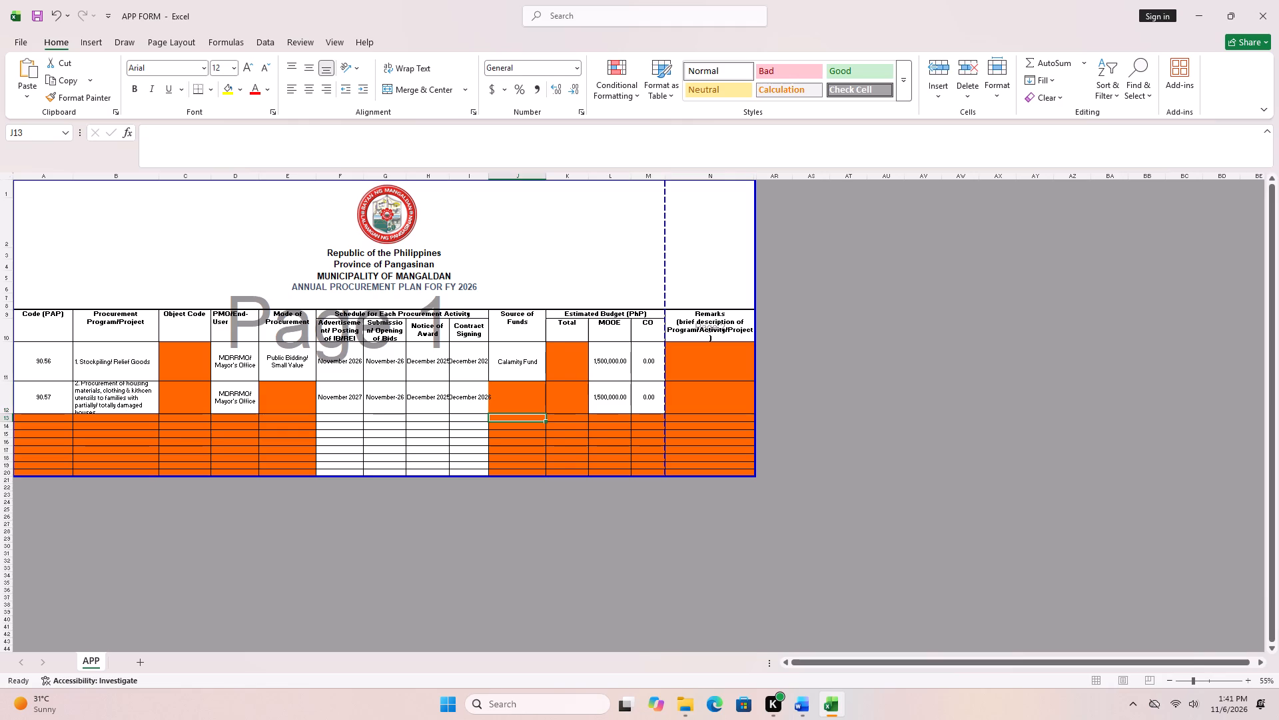
# Enter 90.58 as the Code (PAP) in row 13.
pyautogui.click(57, 417)
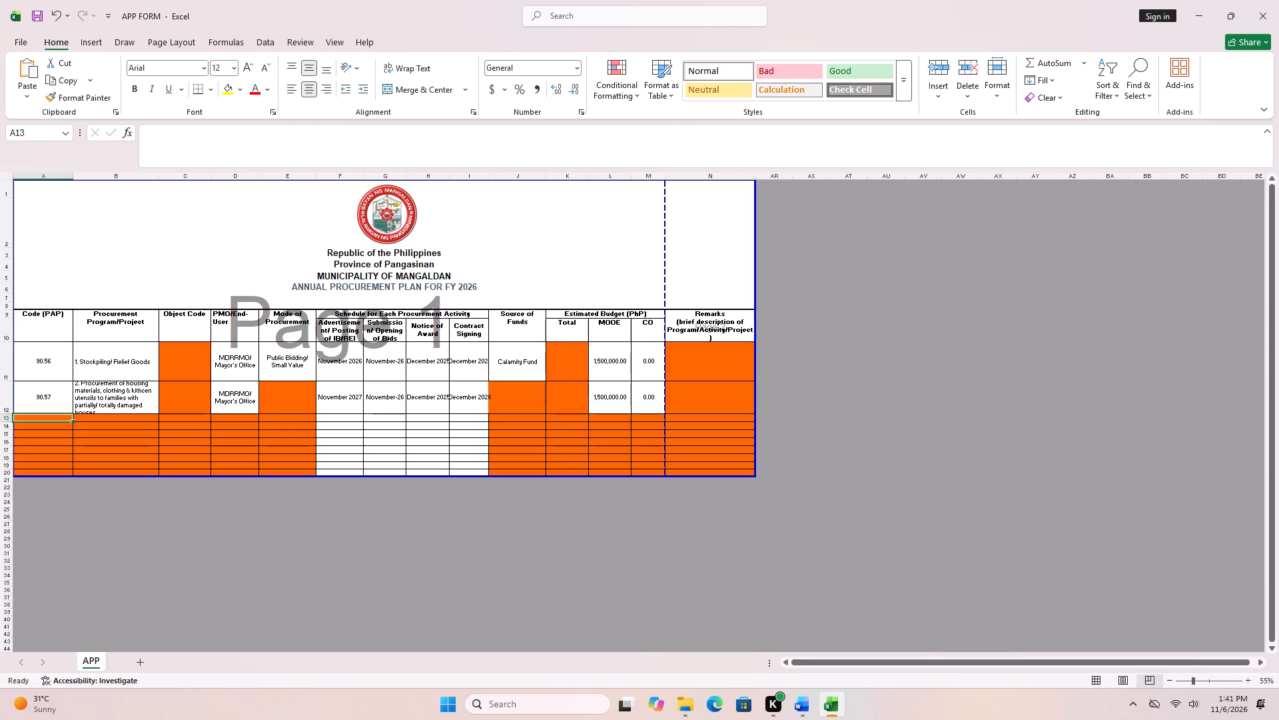
pyautogui.write('90.')
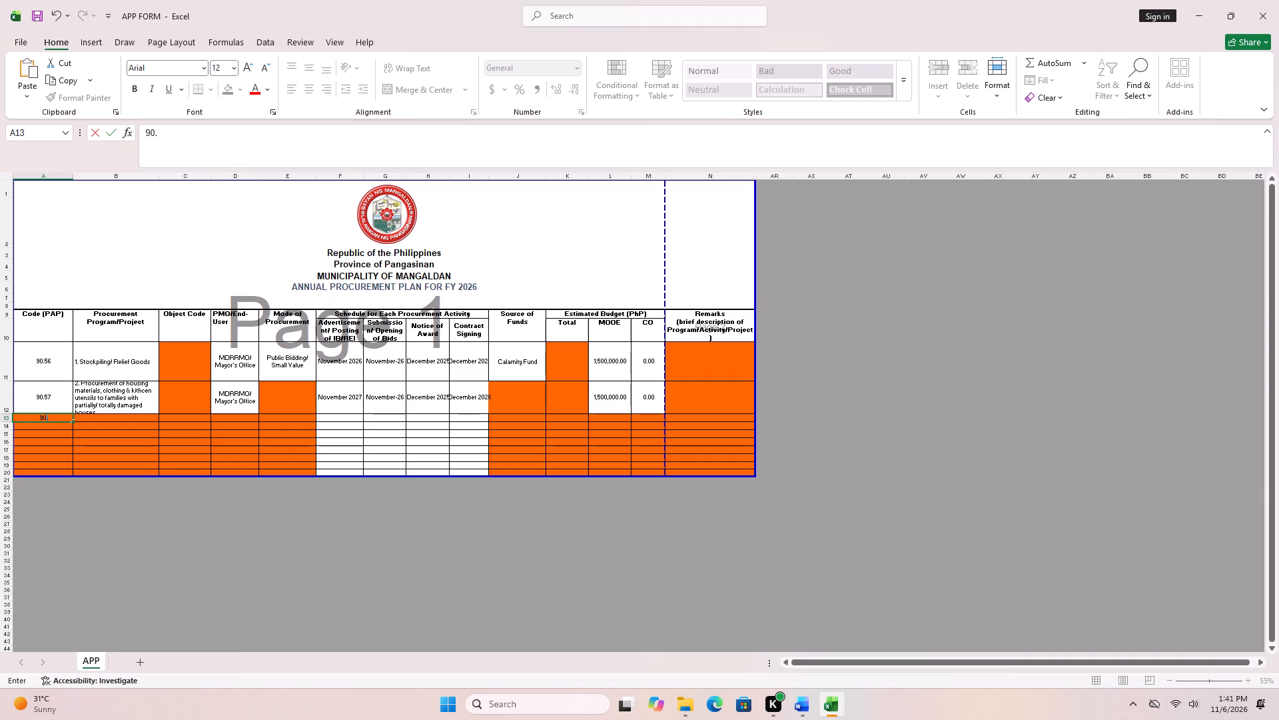
pyautogui.write('58')
pyautogui.press('Tab')
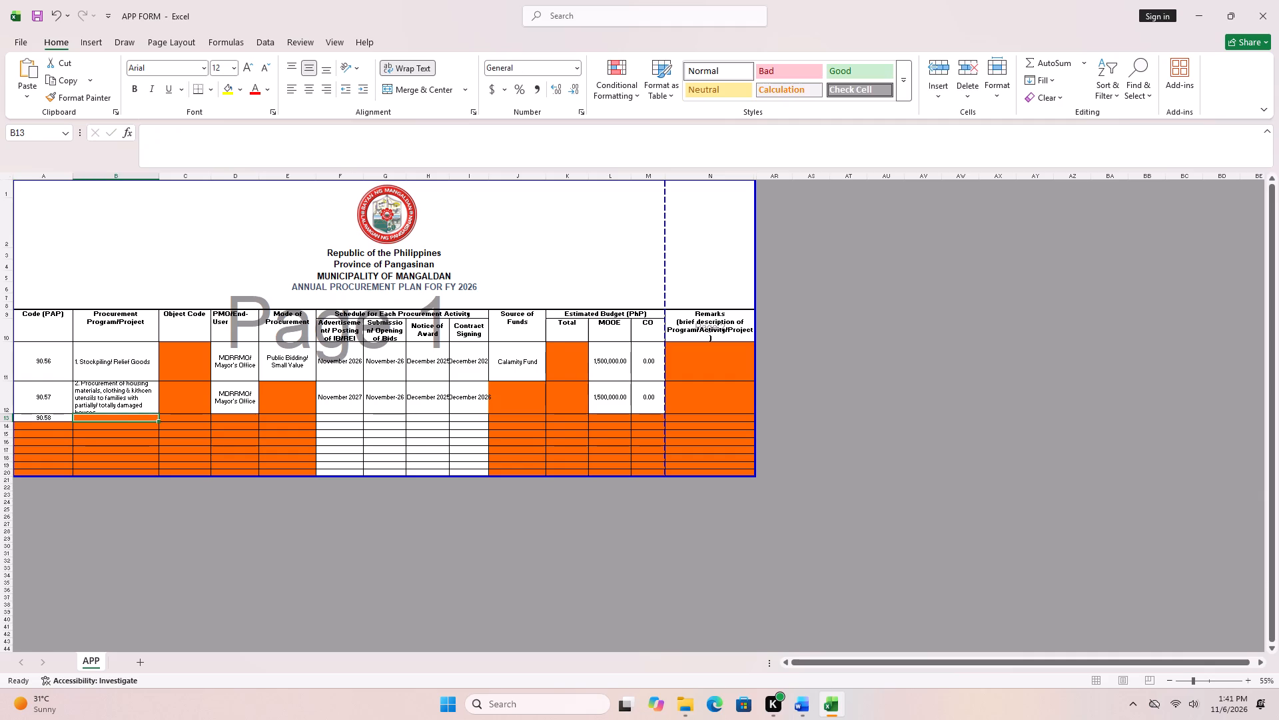
# Enter "2. Purchase/ Procurement of Garbage Truck" as the Procurement Program/Project in row 13.
pyautogui.press('2')
pyautogui.write('.')
pyautogui.press('space')
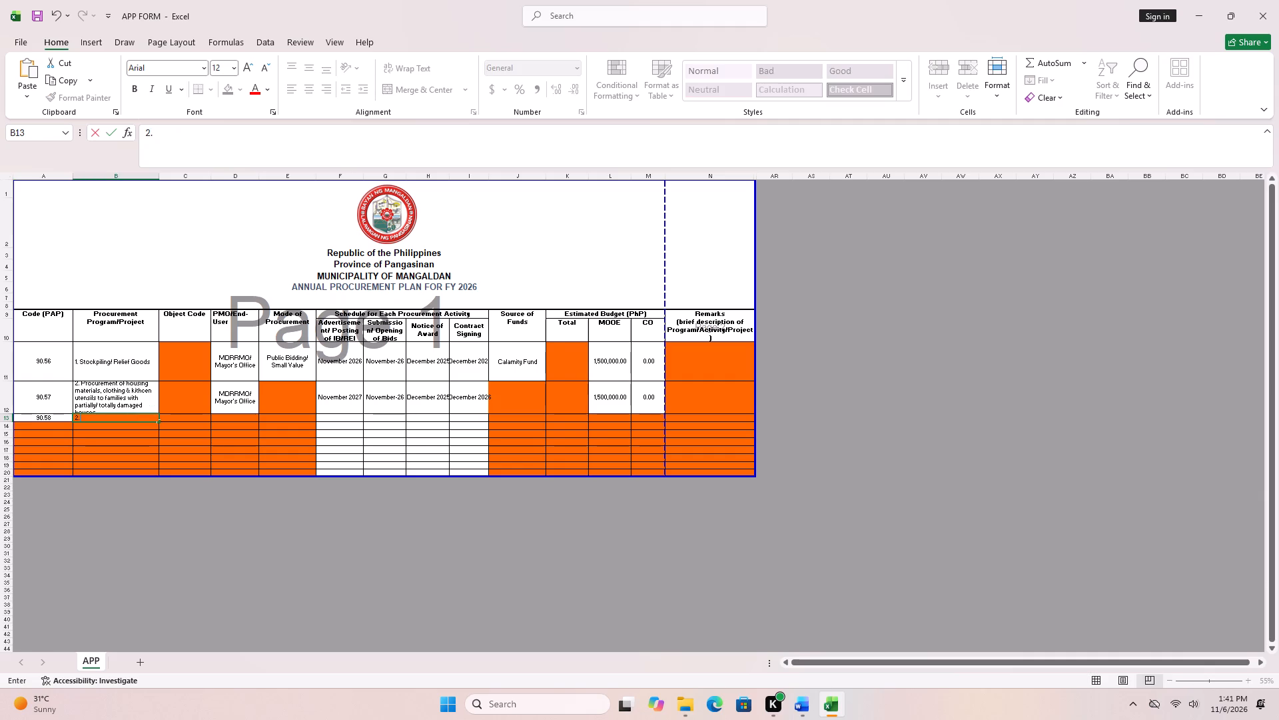
pyautogui.write('Purchase')
pyautogui.press('space')
pyautogui.press('BackSpace')
pyautogui.press('/')
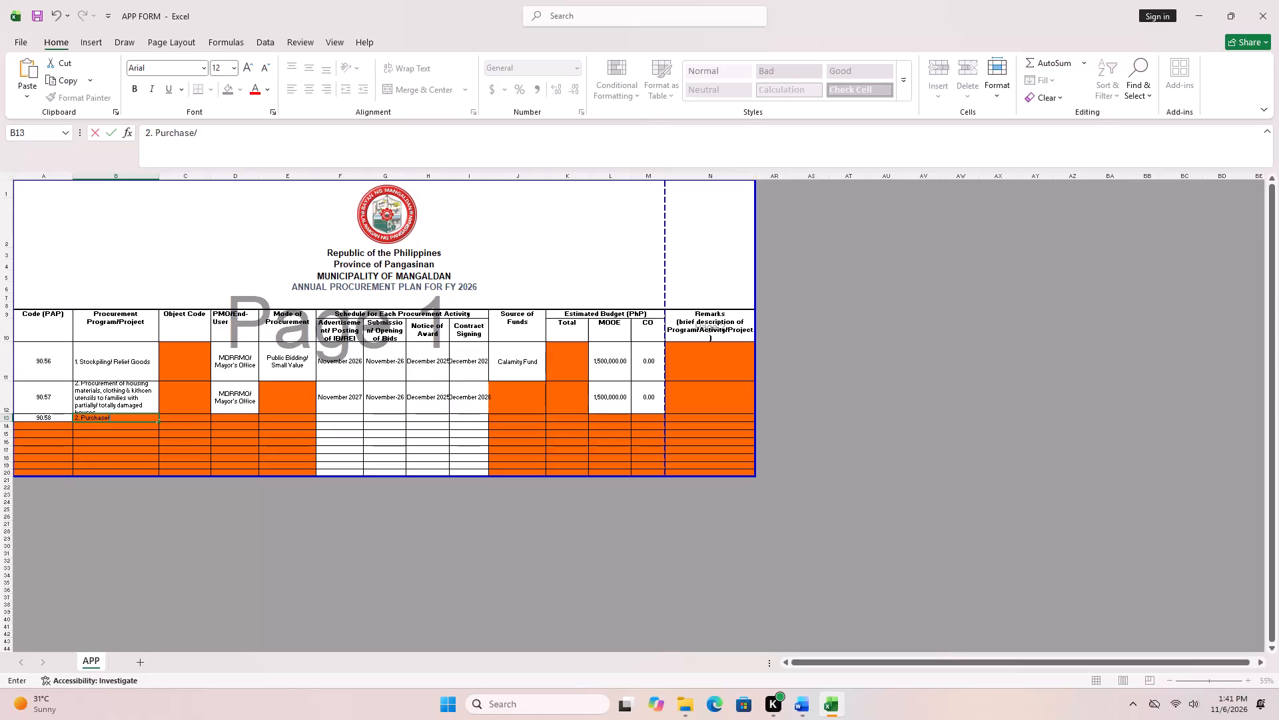
pyautogui.press('/')
pyautogui.press('BackSpace')
pyautogui.press('space')
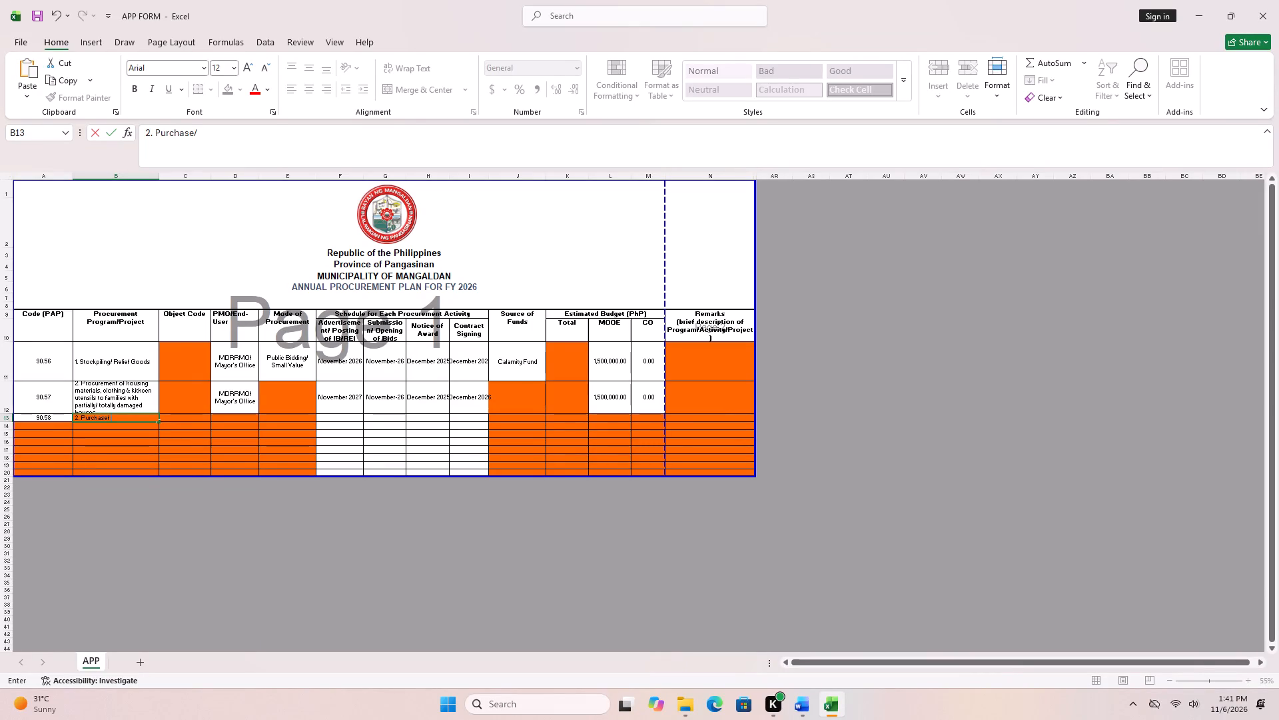
pyautogui.write('Procure')
pyautogui.write('mnet')
pyautogui.press('space')
pyautogui.press('BackSpace')
pyautogui.press('BackSpace')
pyautogui.press('BackSpace')
pyautogui.press('BackSpace')
pyautogui.write('ent')
pyautogui.press('space')
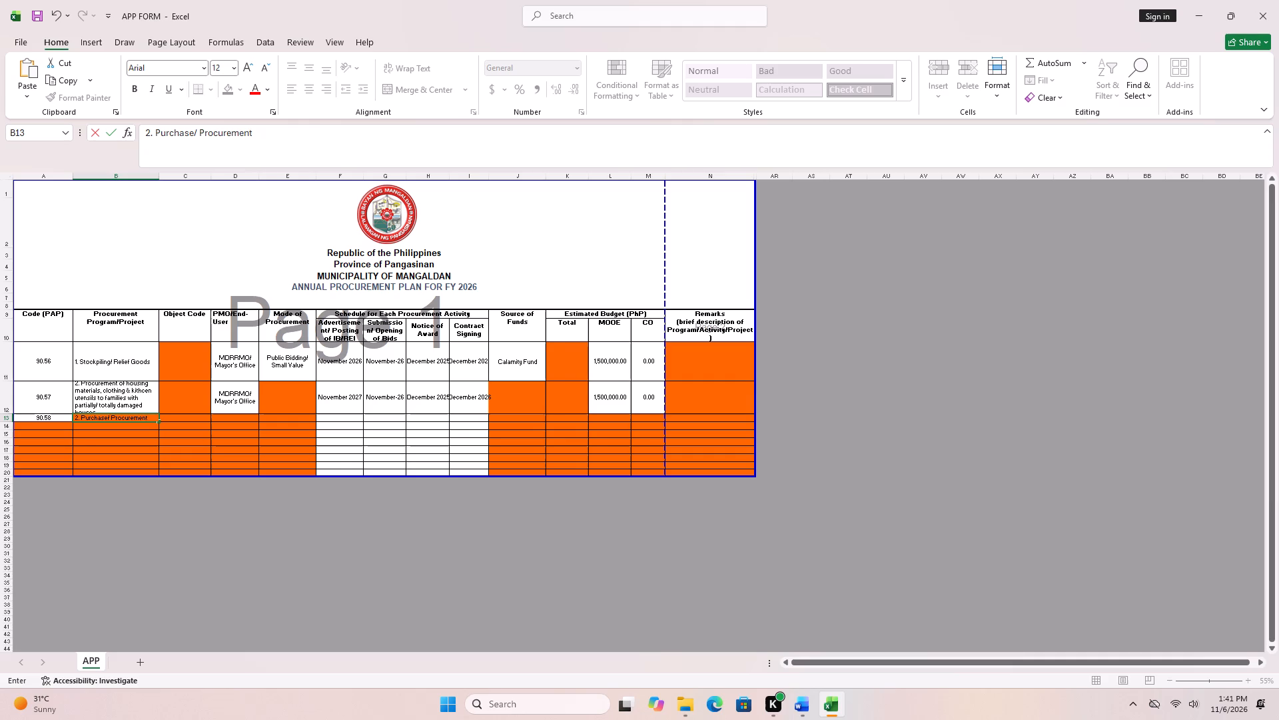
pyautogui.write('of Garbage Truck')
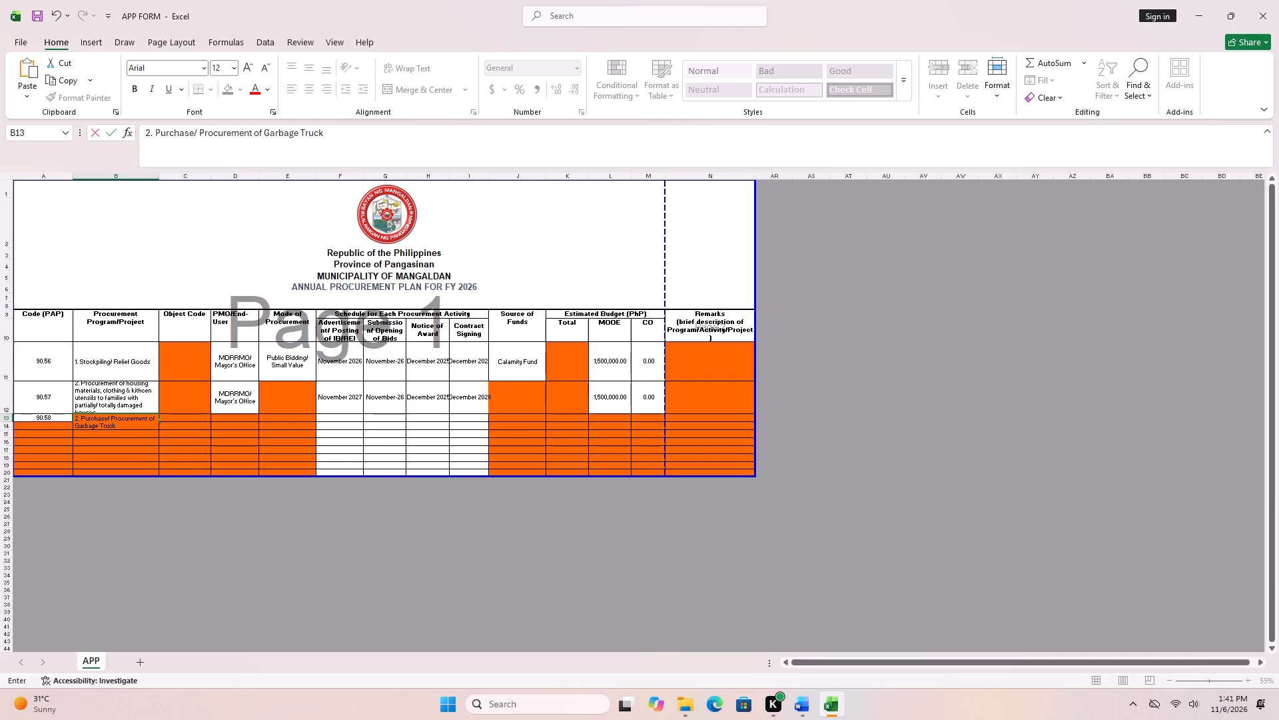
pyautogui.press('Tab')
# Enter MDRRMO/ Mayor's Office as the PMO/End-User in row 13.
pyautogui.press('Tab')
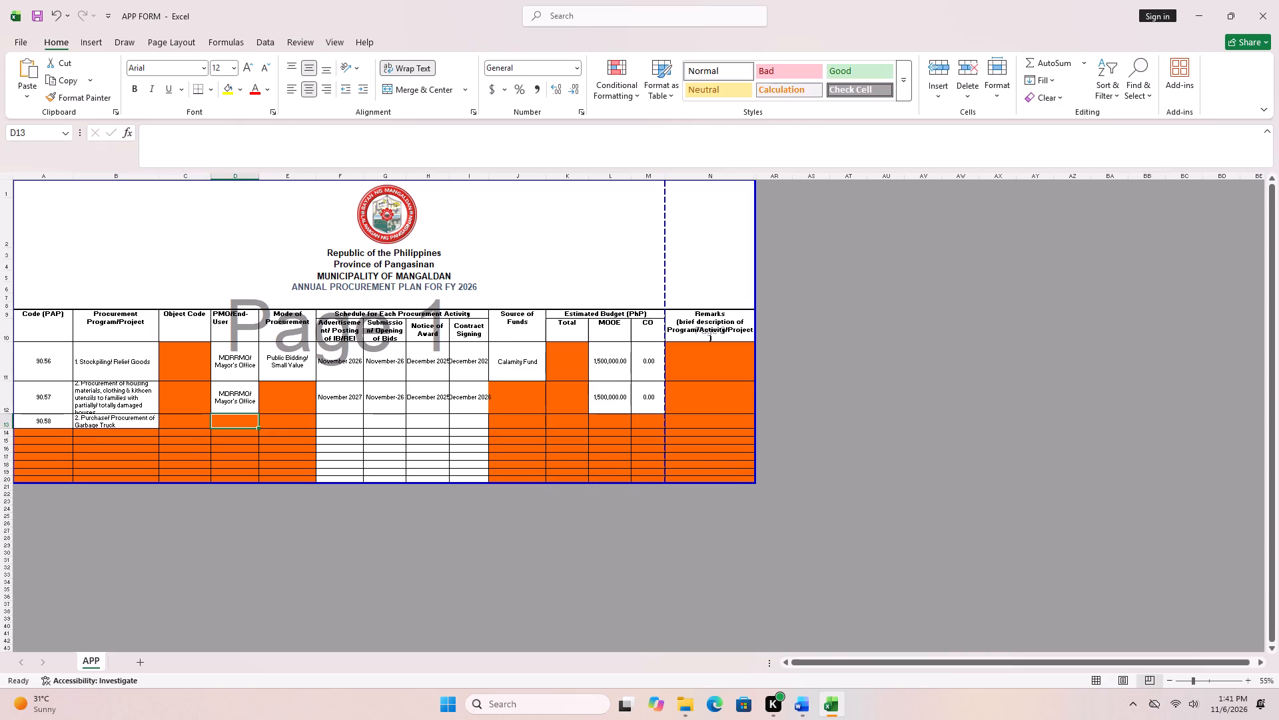
pyautogui.hotkey('shift', 'm')
pyautogui.press('Tab')
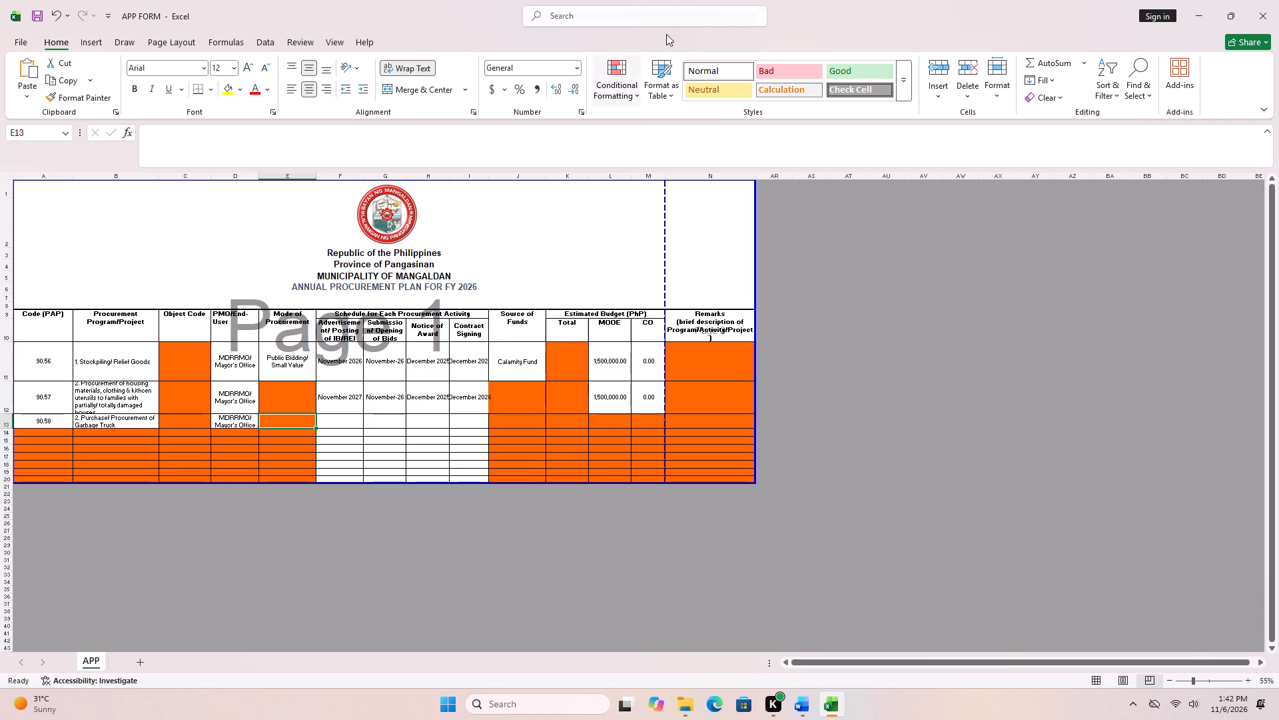
# Save the APP FORM workbook.
pyautogui.hotkey('ctrl', 's')
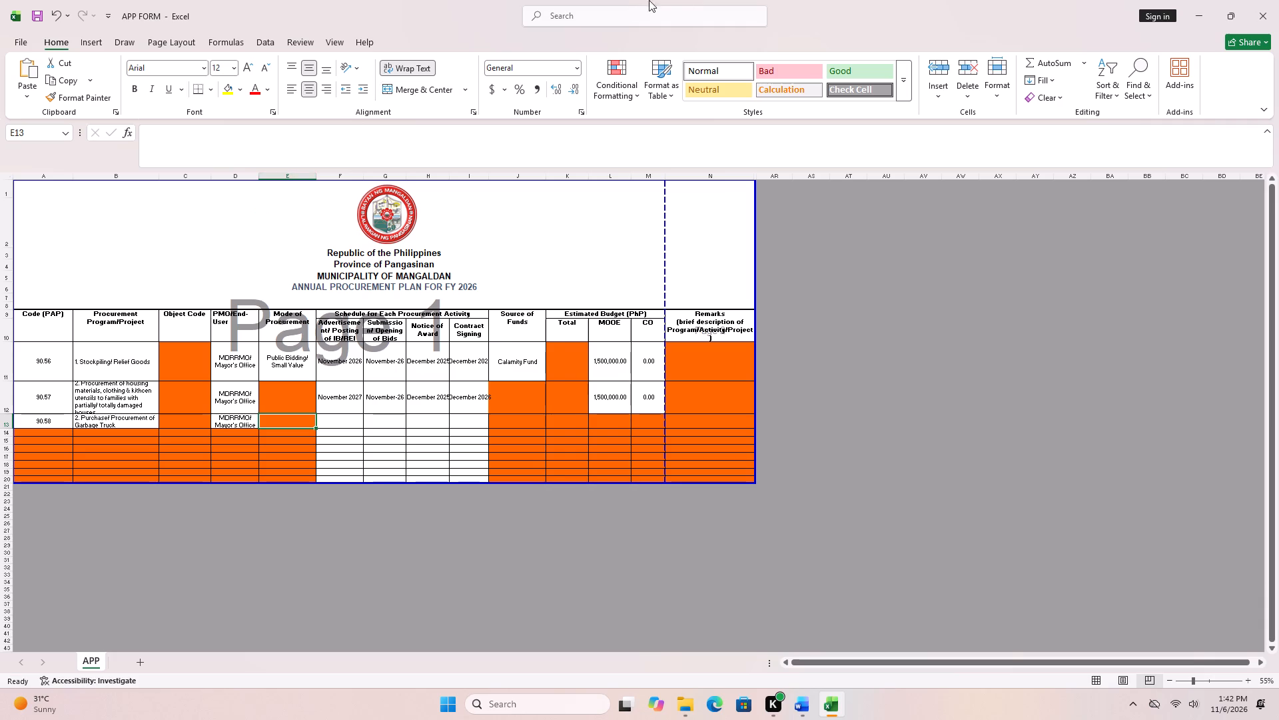
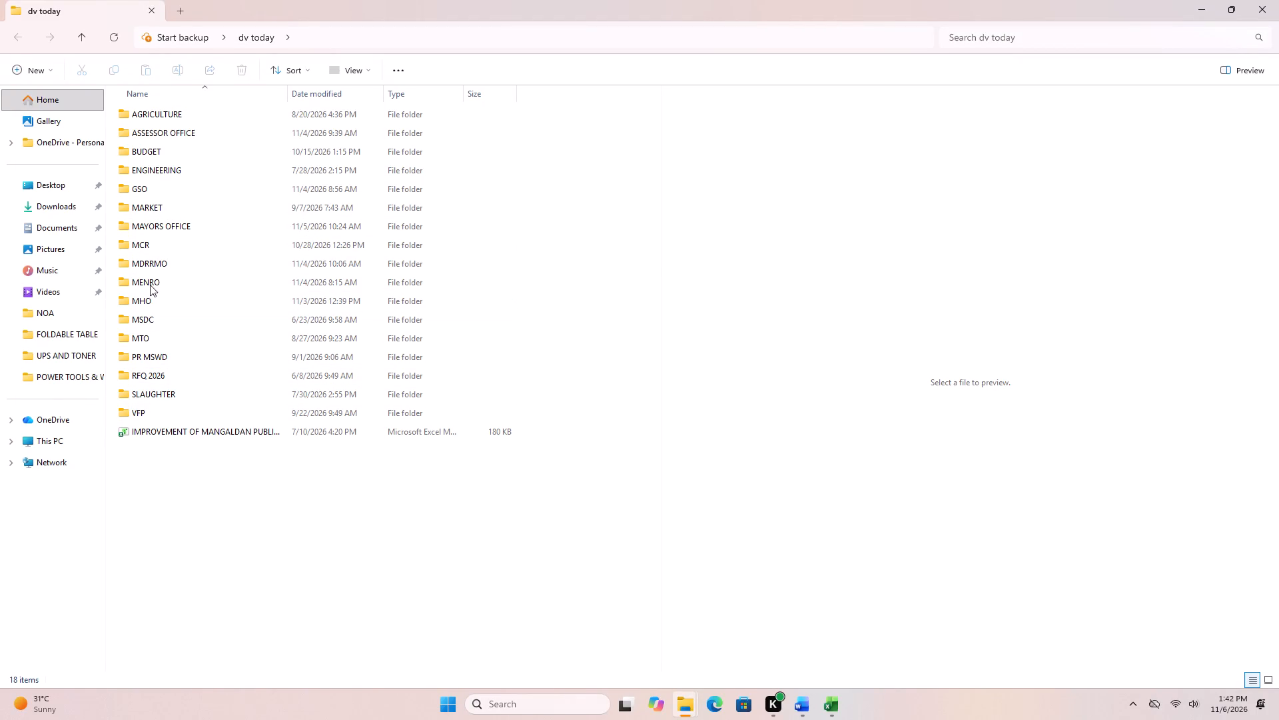
# Open the BATTERY workbook from the BATTERY folder under GSO, examine its PR sheet, and close the workbook.
pyautogui.doubleClick(148, 187)
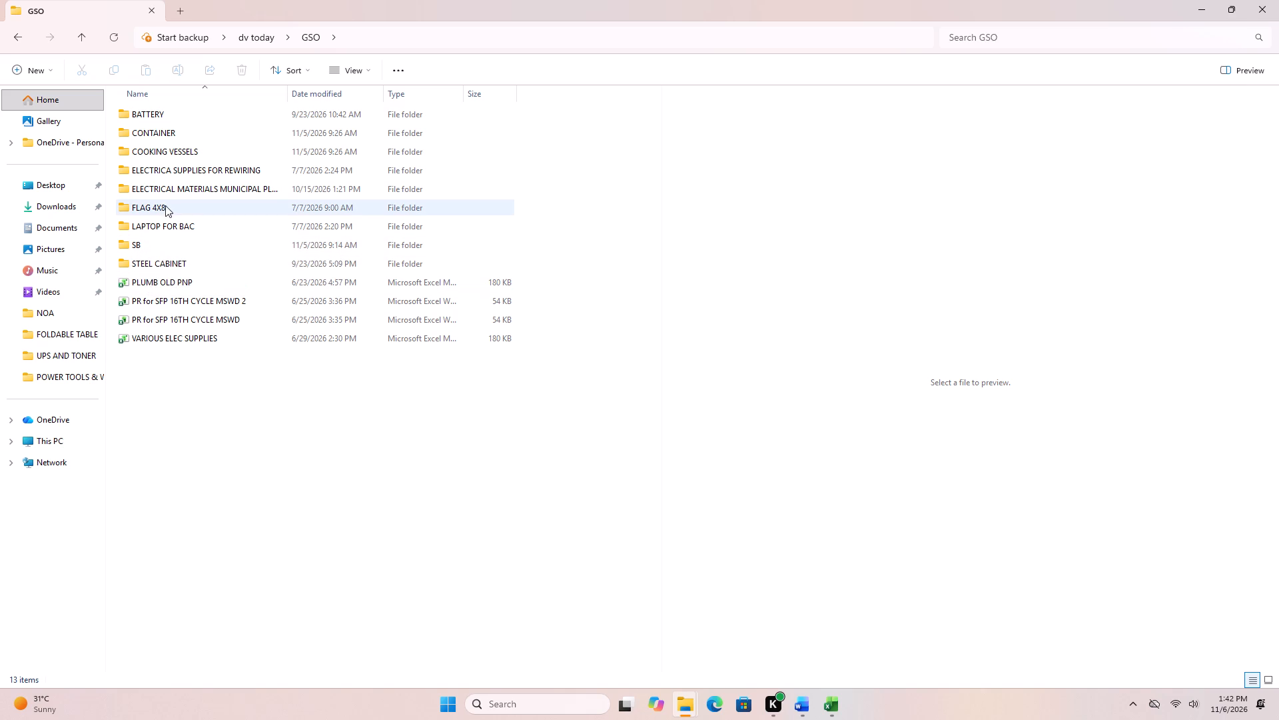
pyautogui.doubleClick(155, 114)
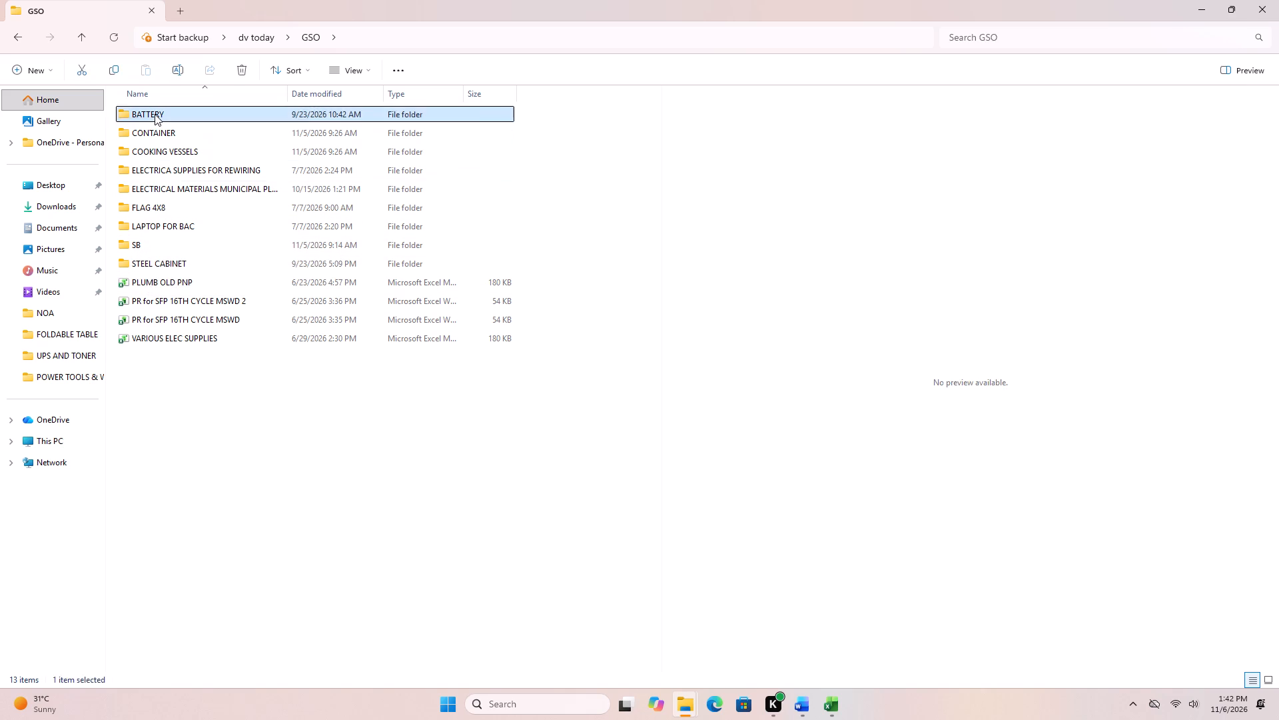
pyautogui.click(15, 37)
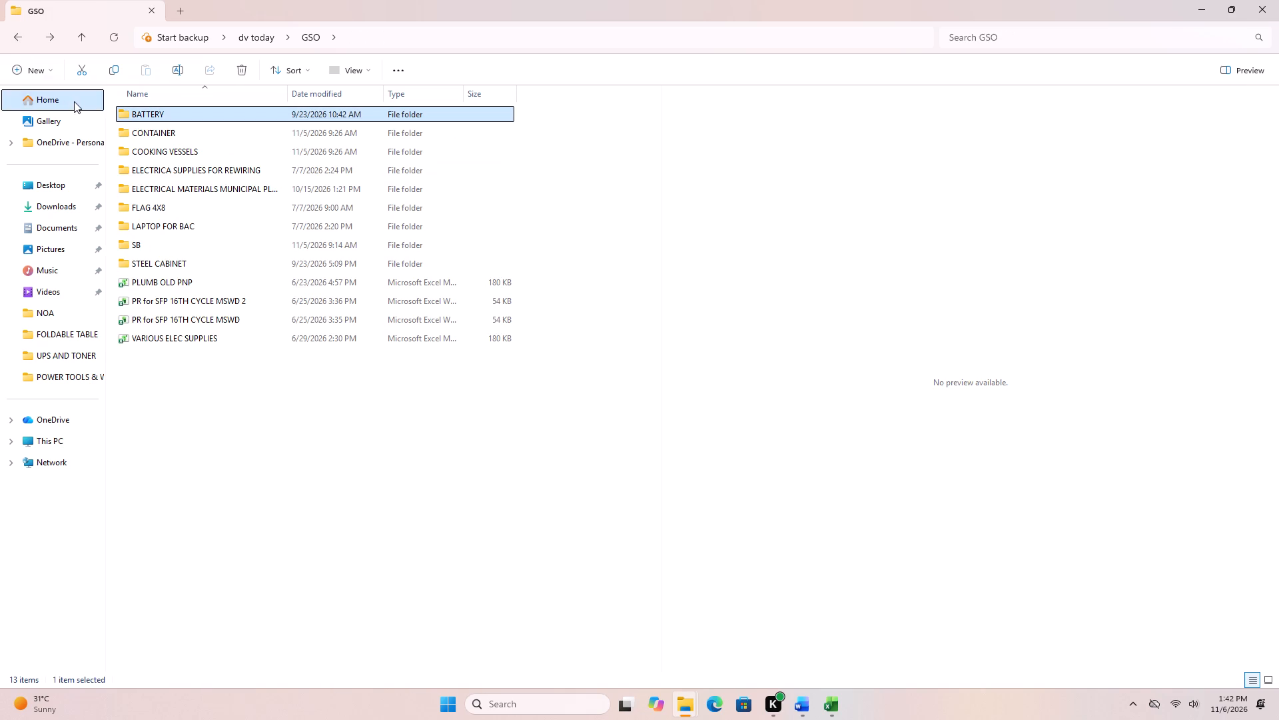
pyautogui.doubleClick(143, 112)
pyautogui.doubleClick(162, 138)
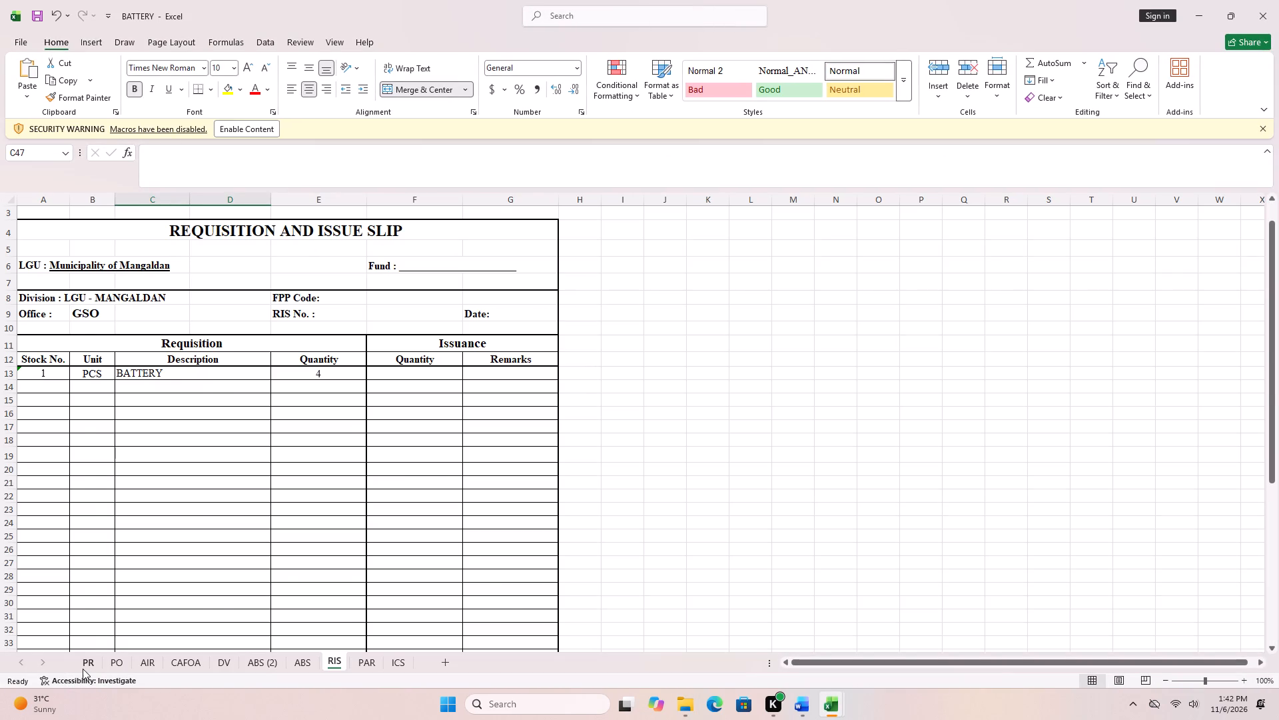
pyautogui.click(83, 669)
pyautogui.scroll(6, 226, 573)
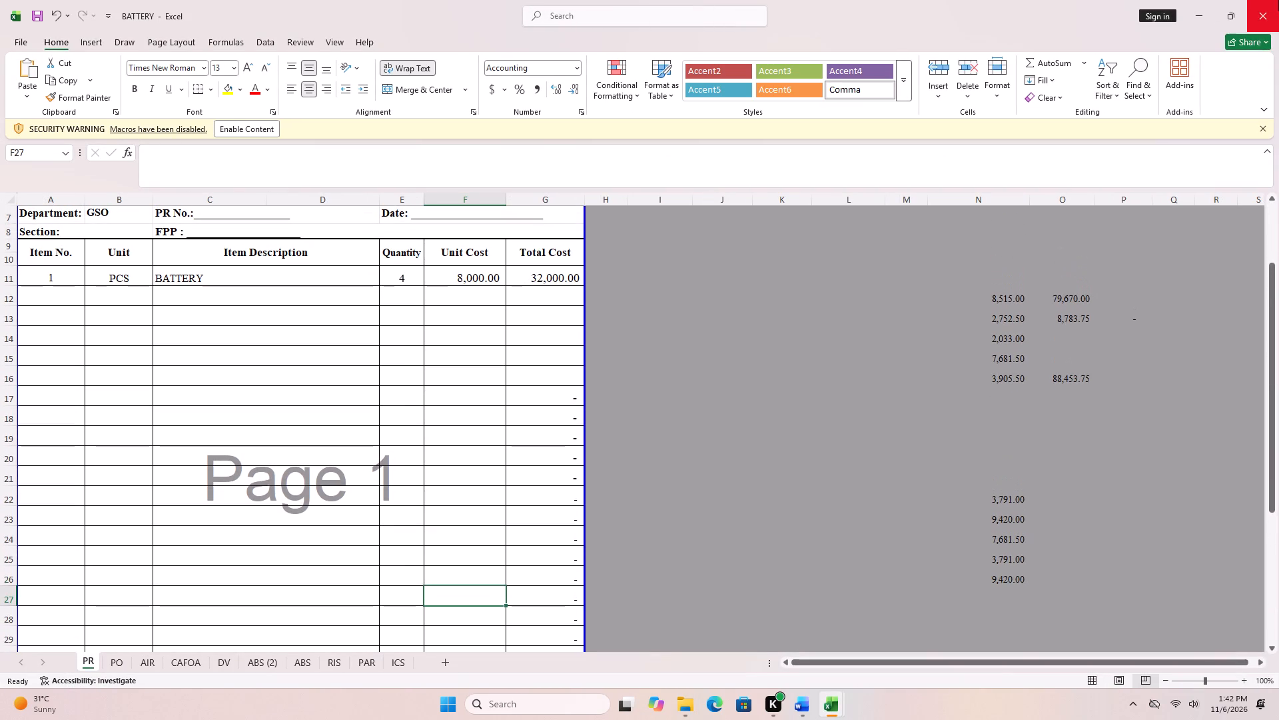
pyautogui.click(1255, 6)
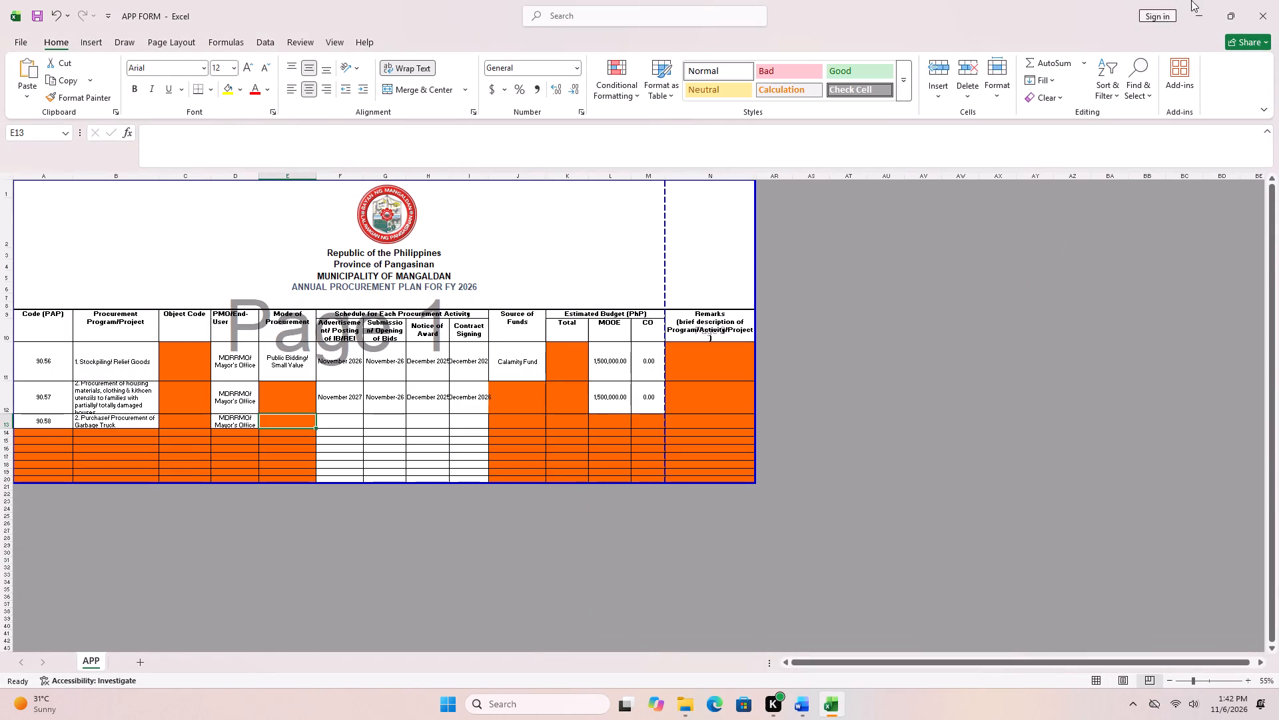
# Return to File Explorer and browse the GSO folder's SB subfolder, the dv today folder and the Desktop folder for reference files.
pyautogui.click(1211, 13)
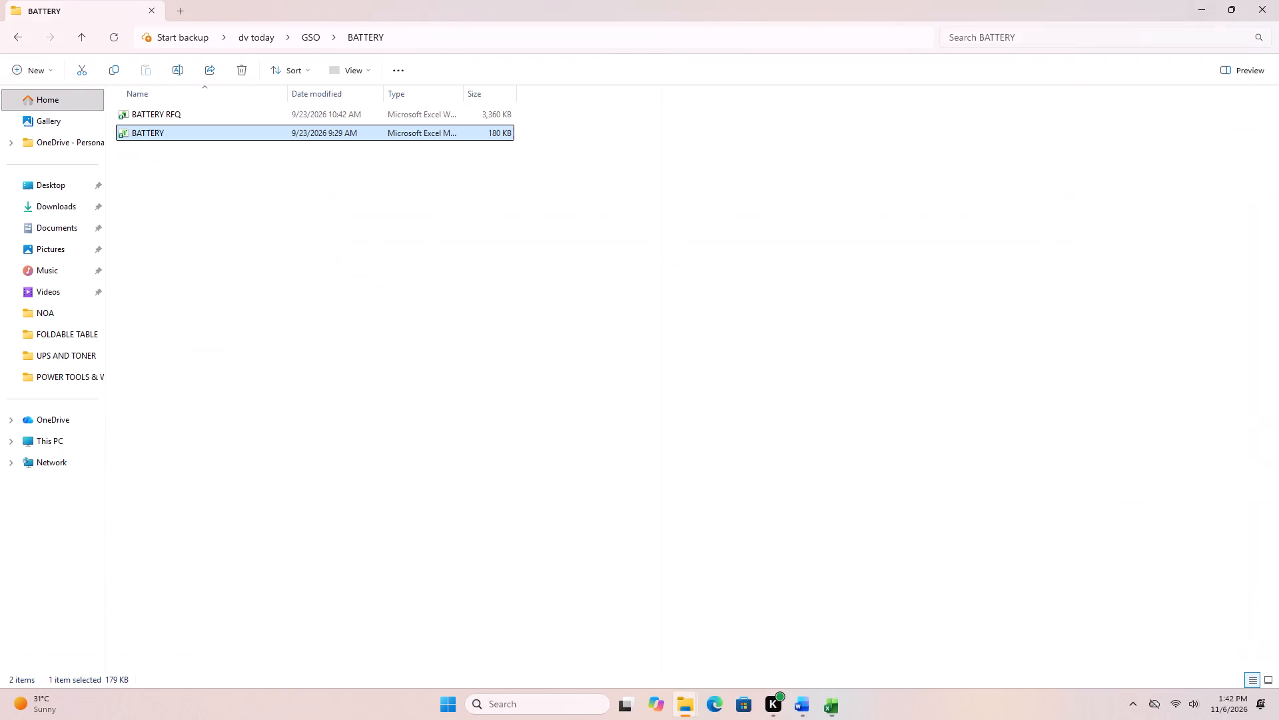
pyautogui.click(24, 41)
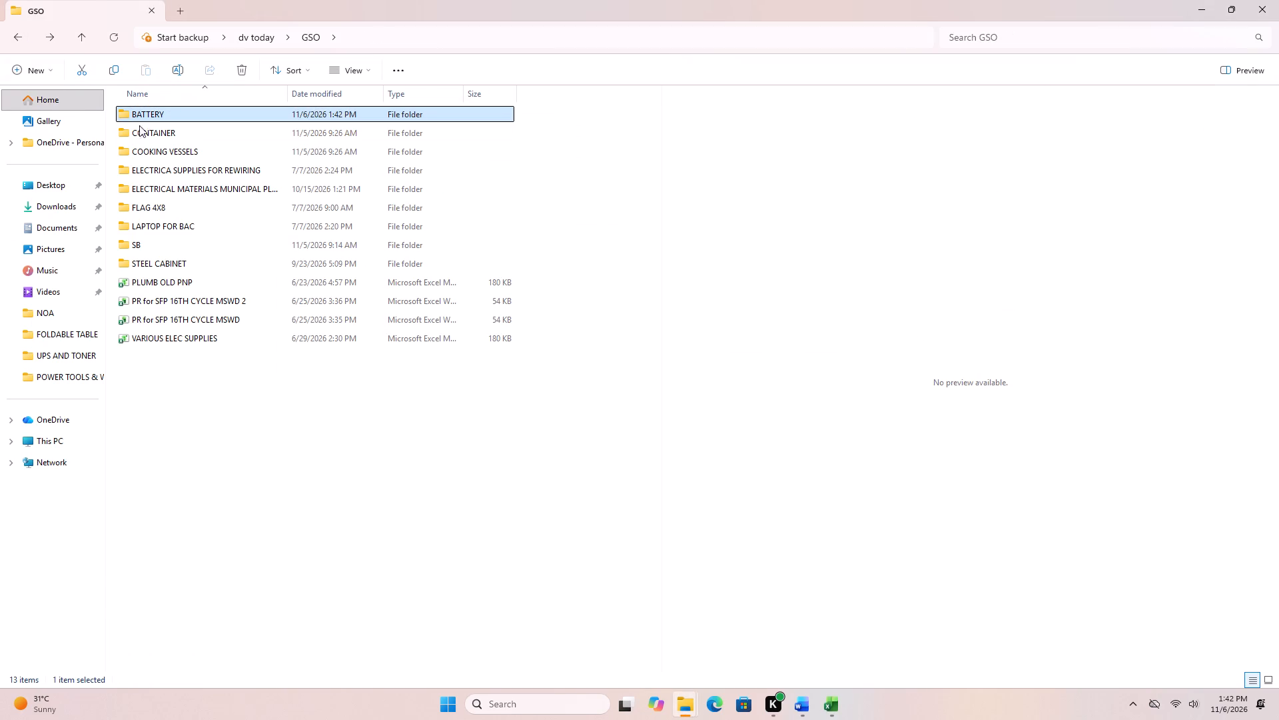
pyautogui.doubleClick(159, 247)
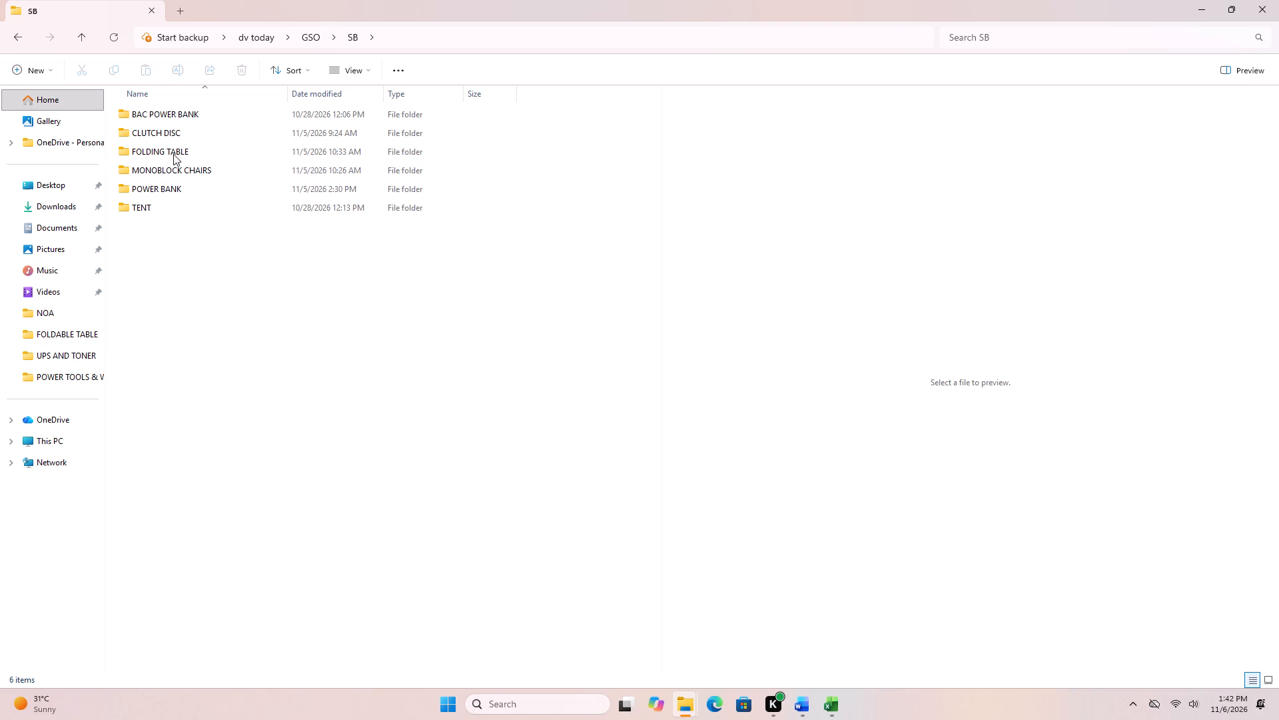
pyautogui.click(14, 33)
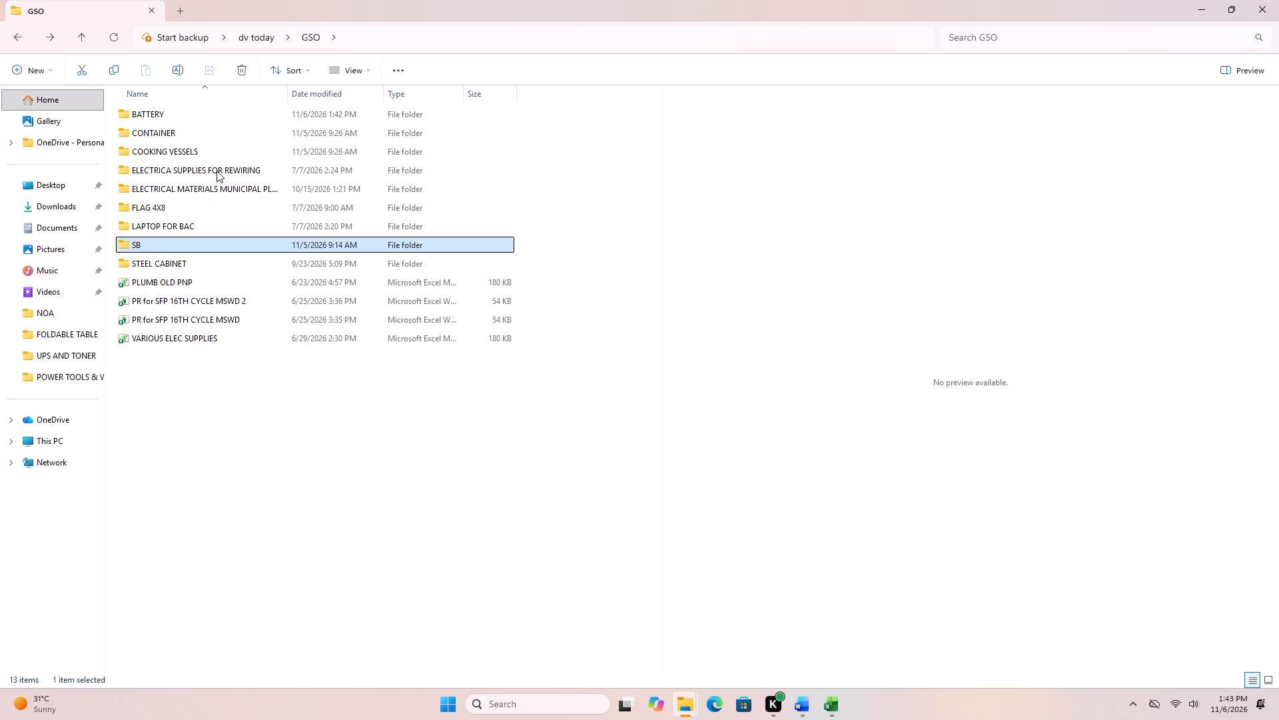
pyautogui.click(19, 32)
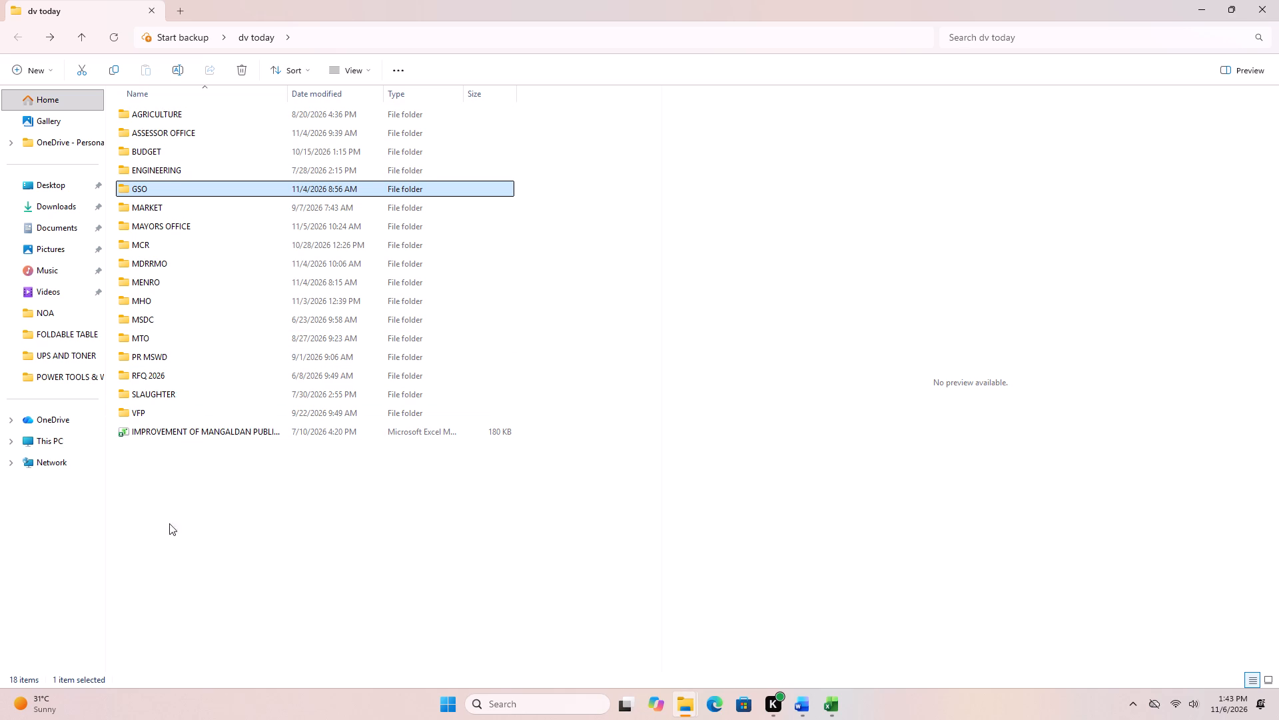
pyautogui.click(530, 706)
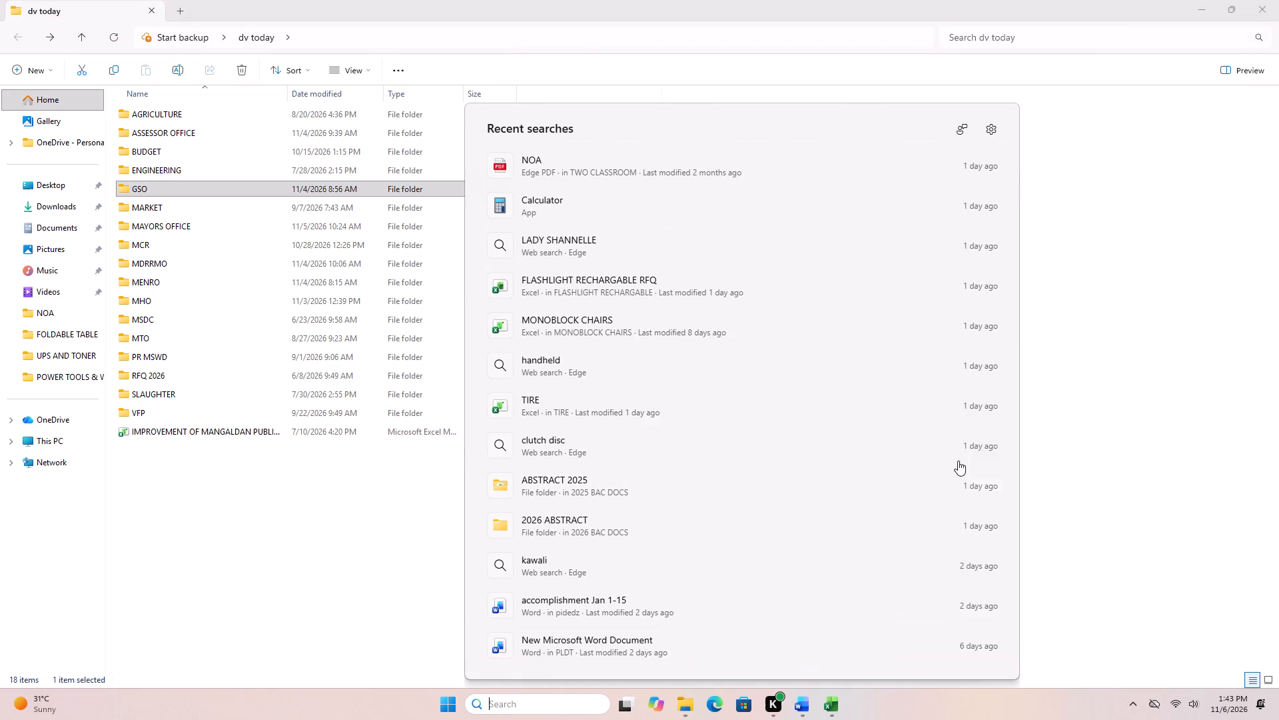
pyautogui.click(1066, 449)
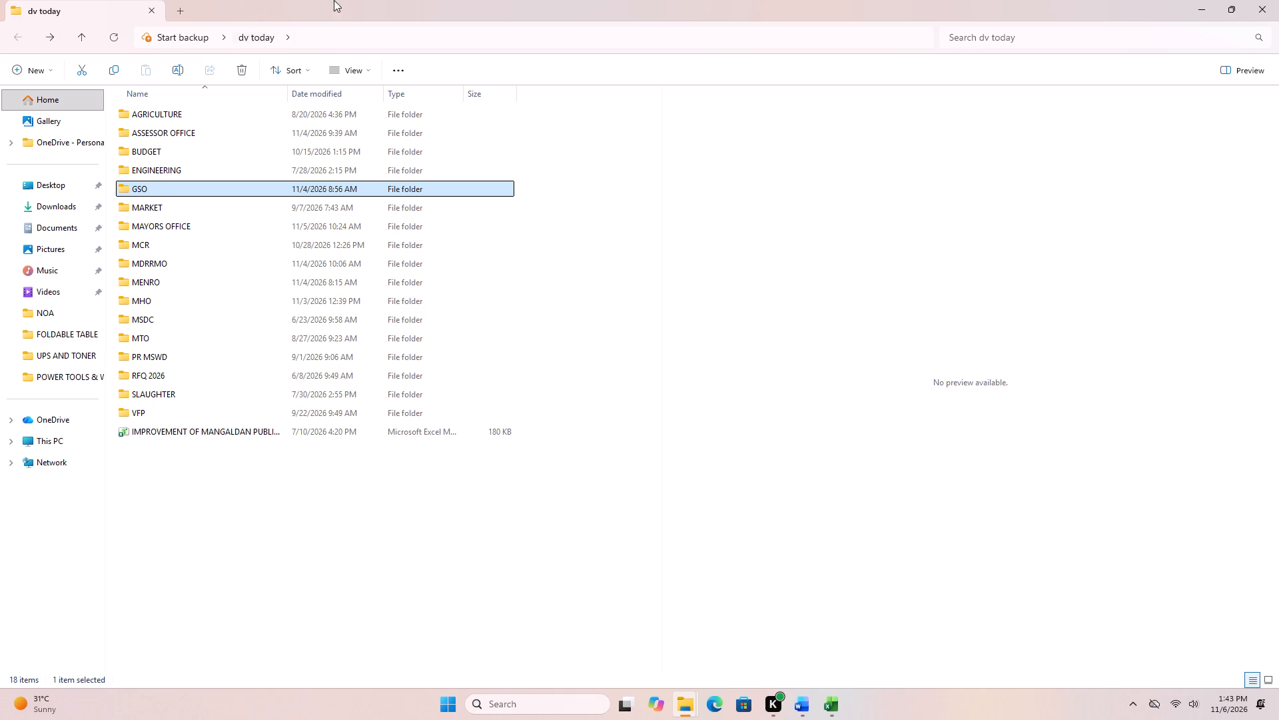
pyautogui.click(83, 38)
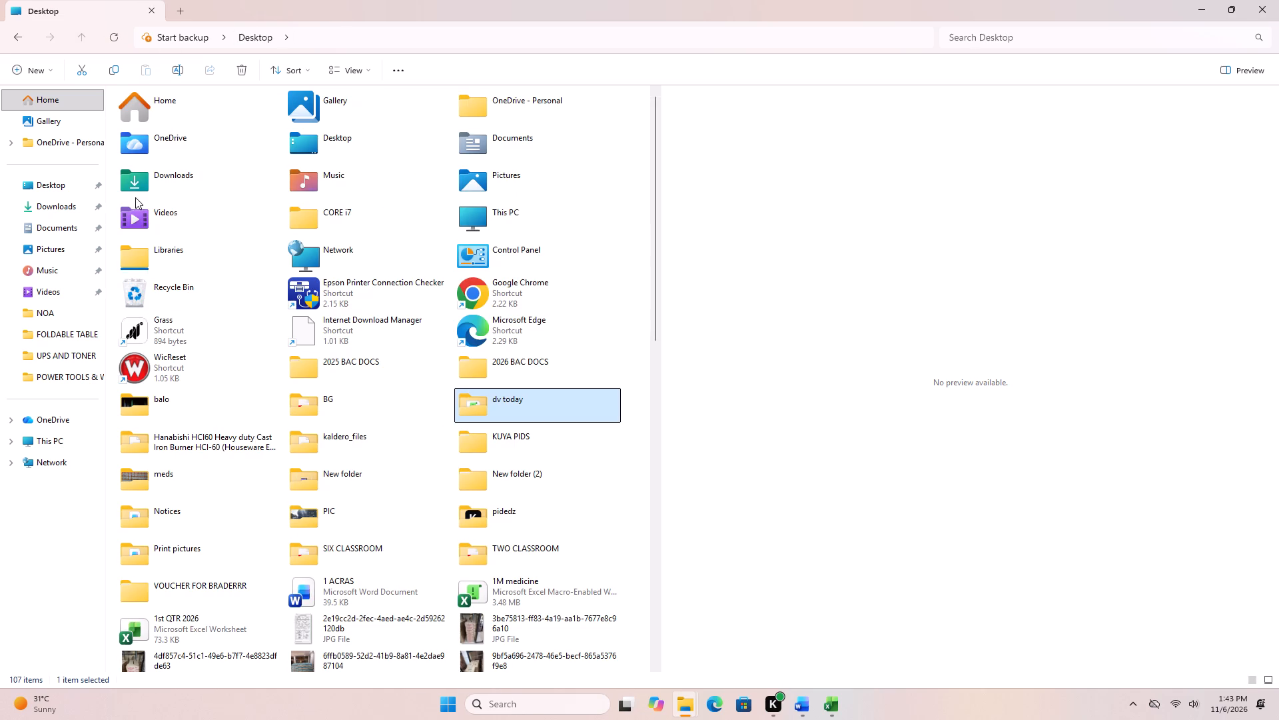
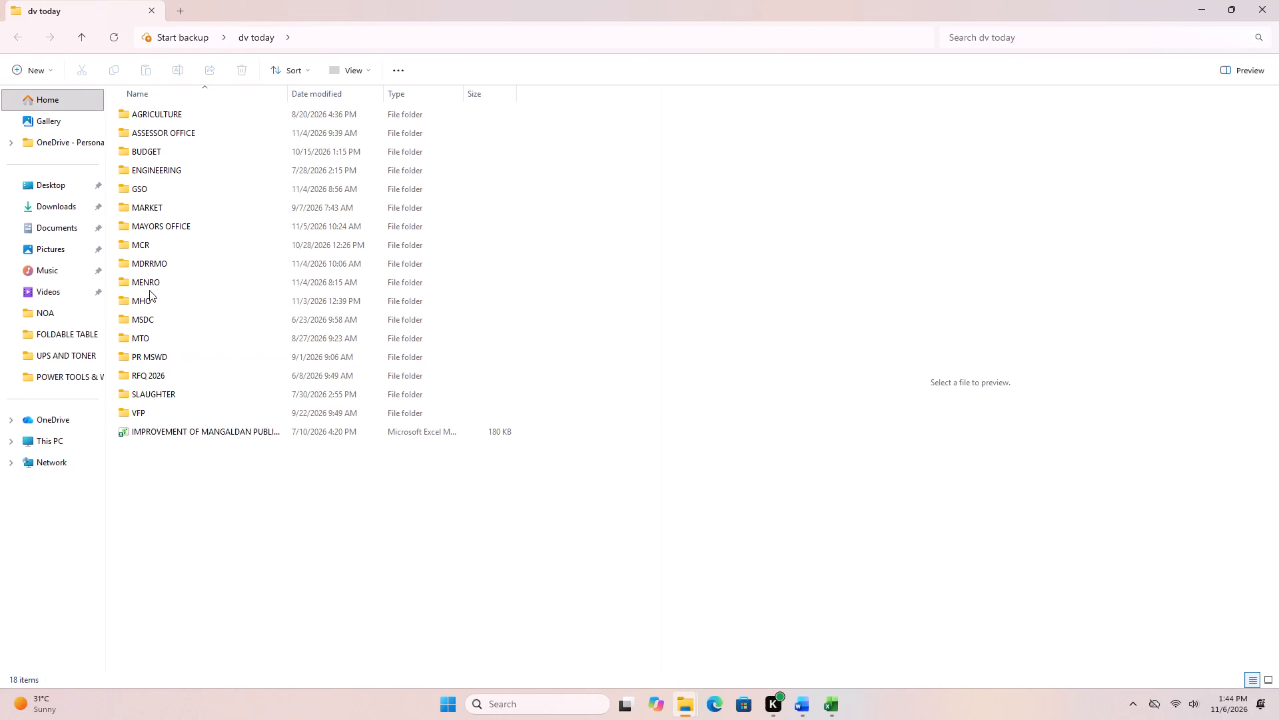
# Open the MAYORS OFFICE folder inside dv today and examine its subfolders for reference files.
pyautogui.doubleClick(148, 220)
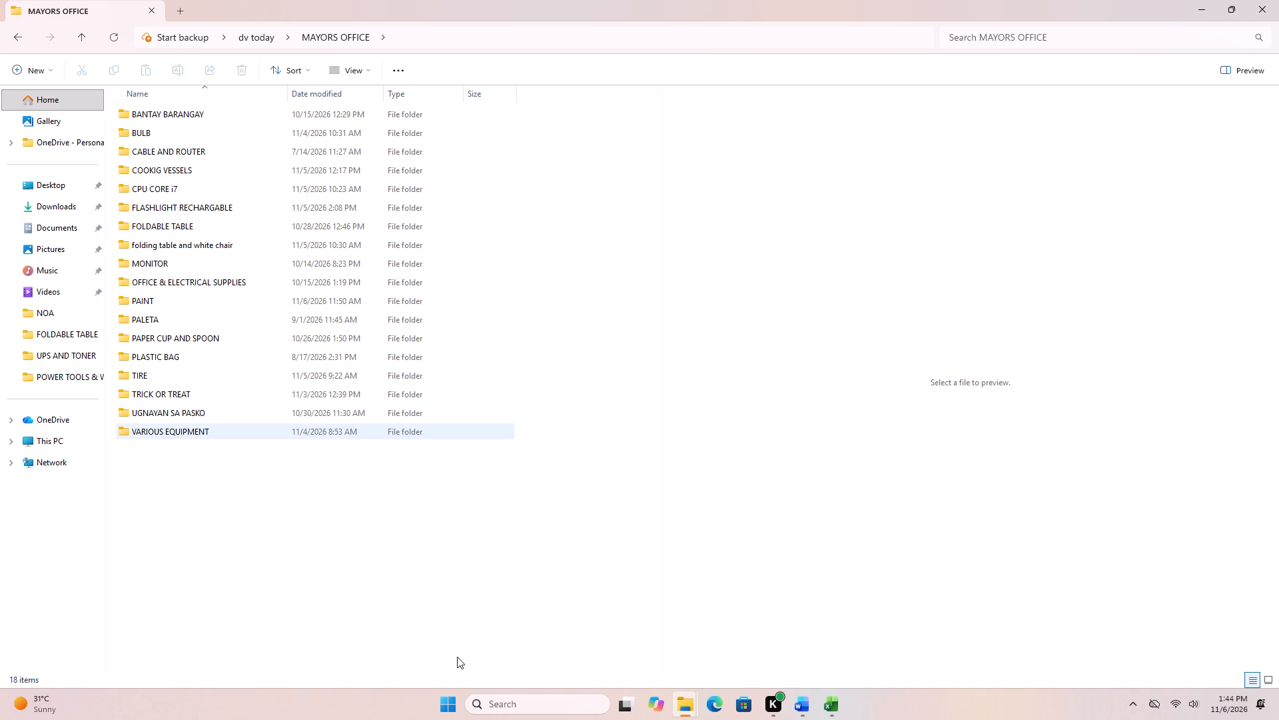
# Open the Windows search to look up a procurement reference file.
pyautogui.click(521, 715)
pyautogui.click(529, 698)
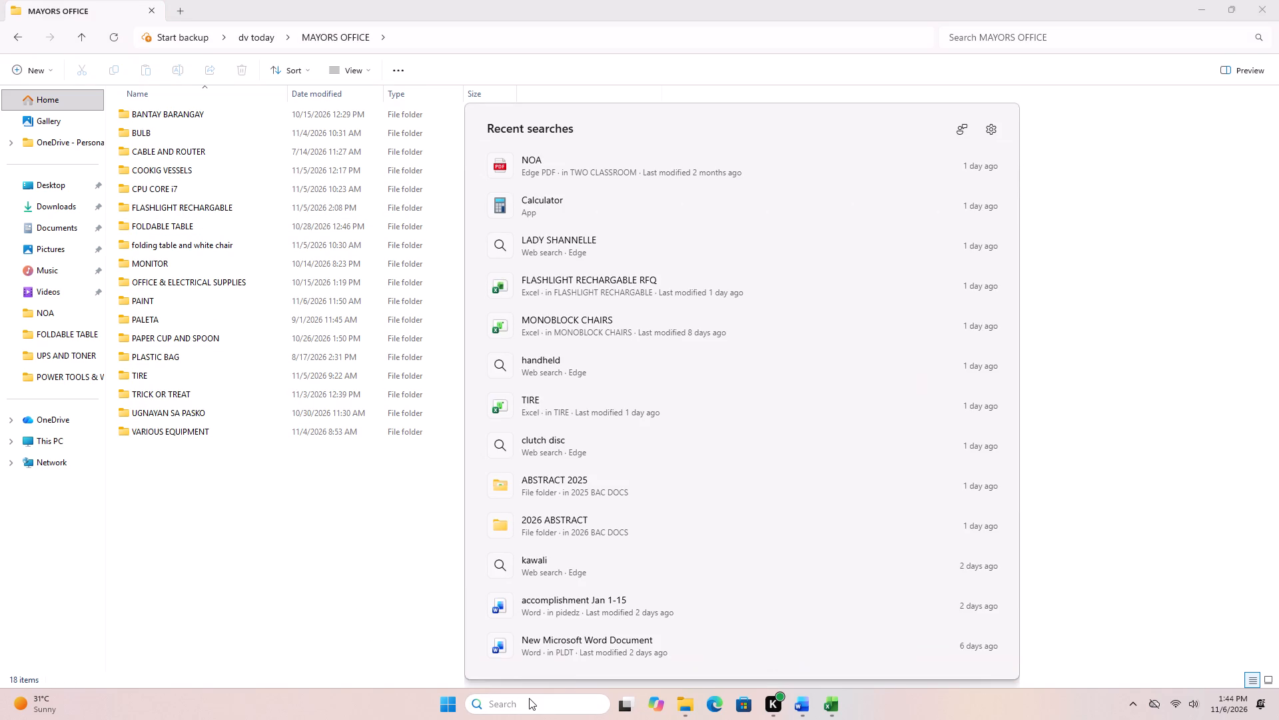
pyautogui.click(526, 705)
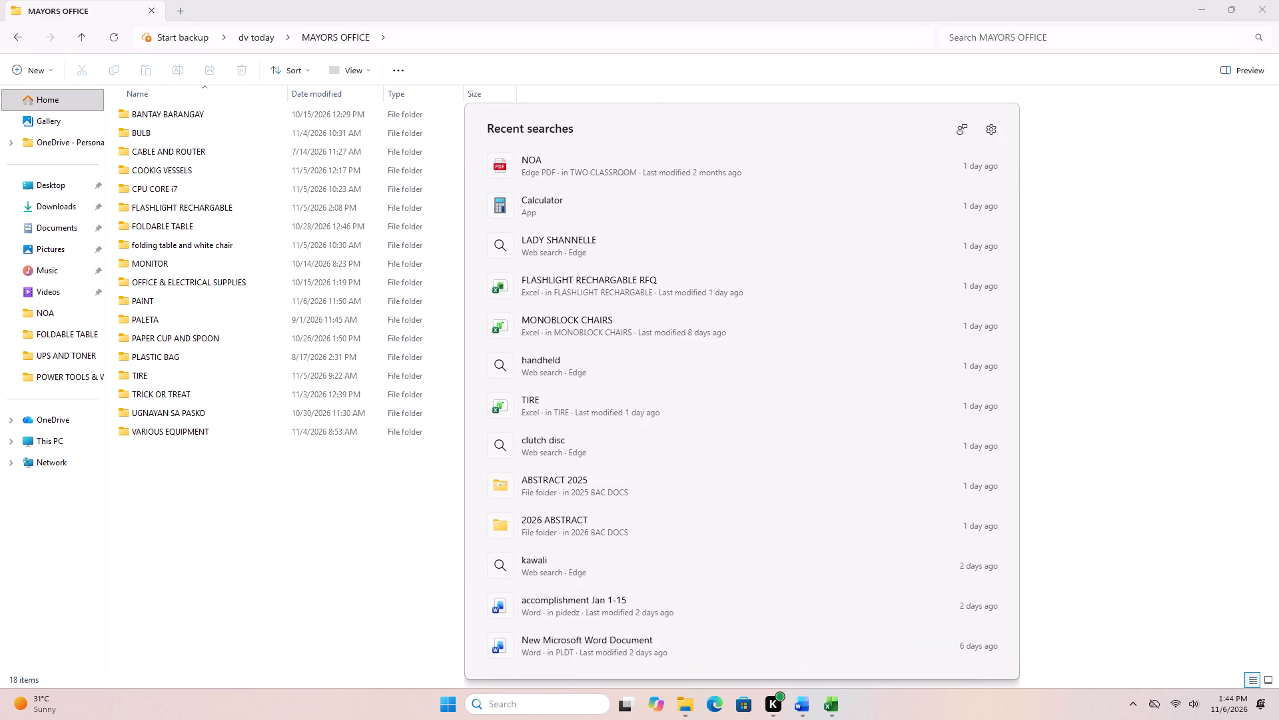
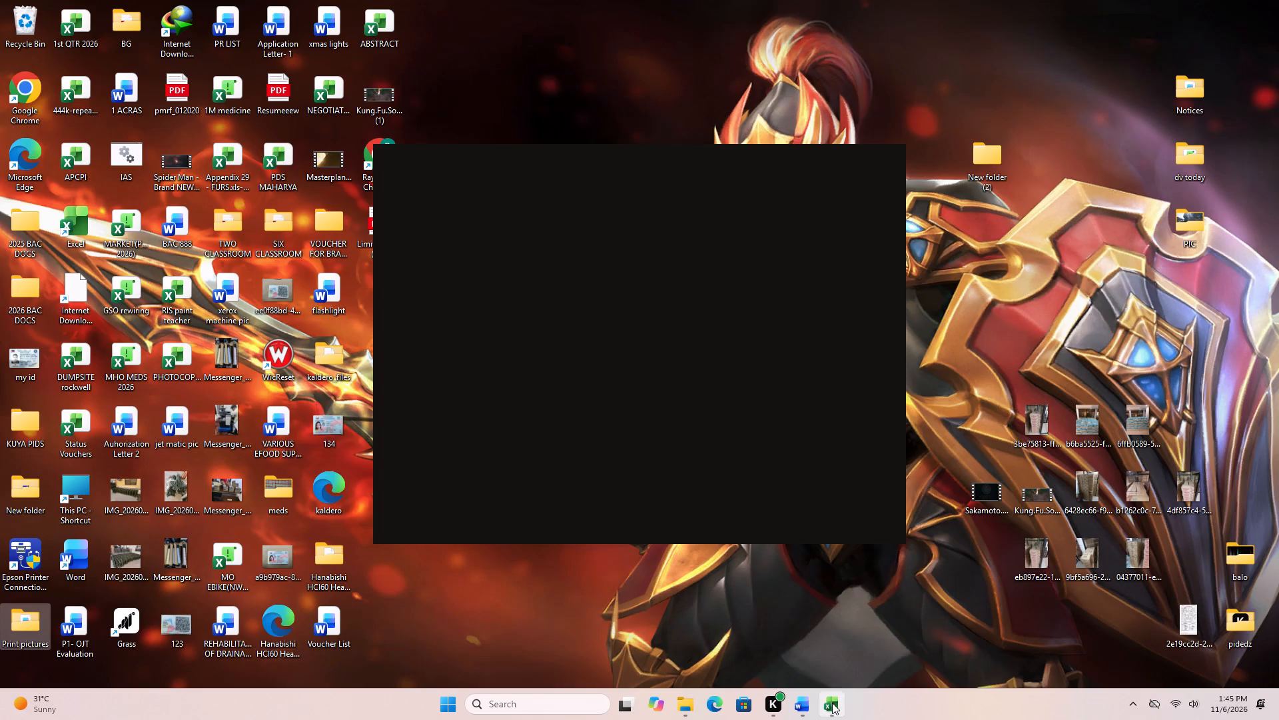
# In the APP FORM workbook, set the garbage truck row's Mode of Procurement to Public Bidding/ Small Value.
pyautogui.click(832, 703)
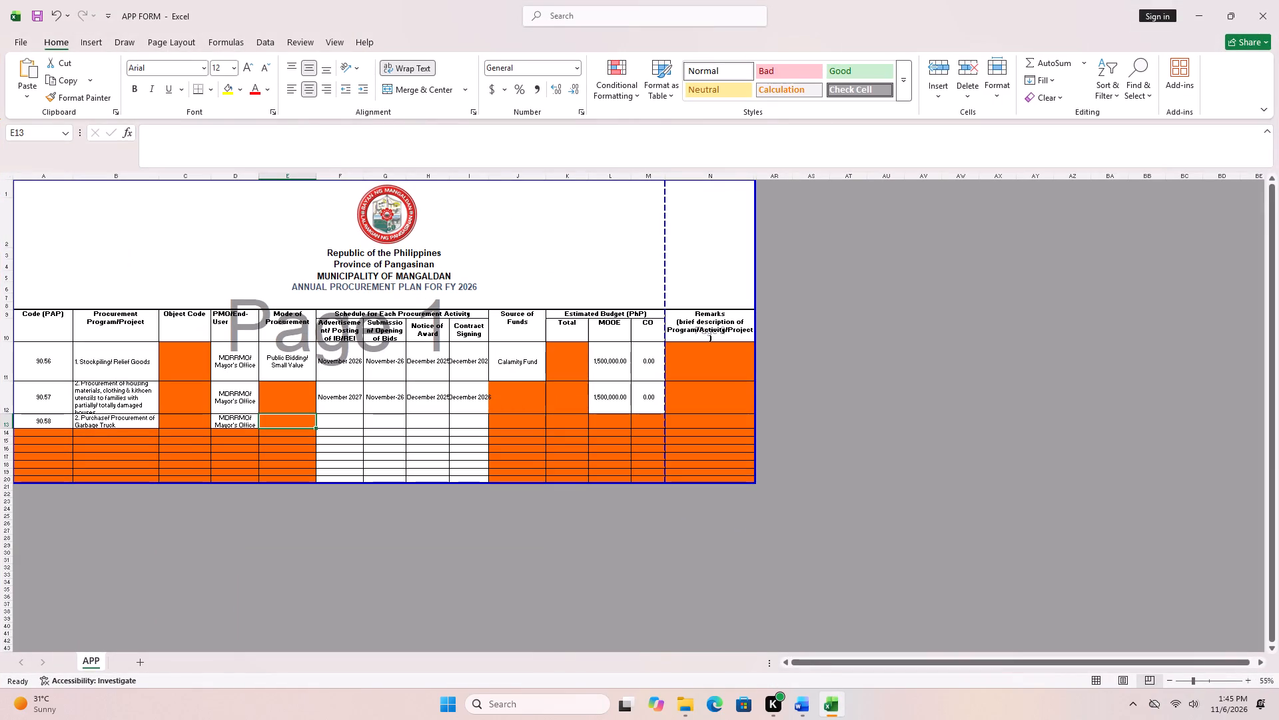
pyautogui.click(288, 419)
pyautogui.press('p')
pyautogui.press('Tab')
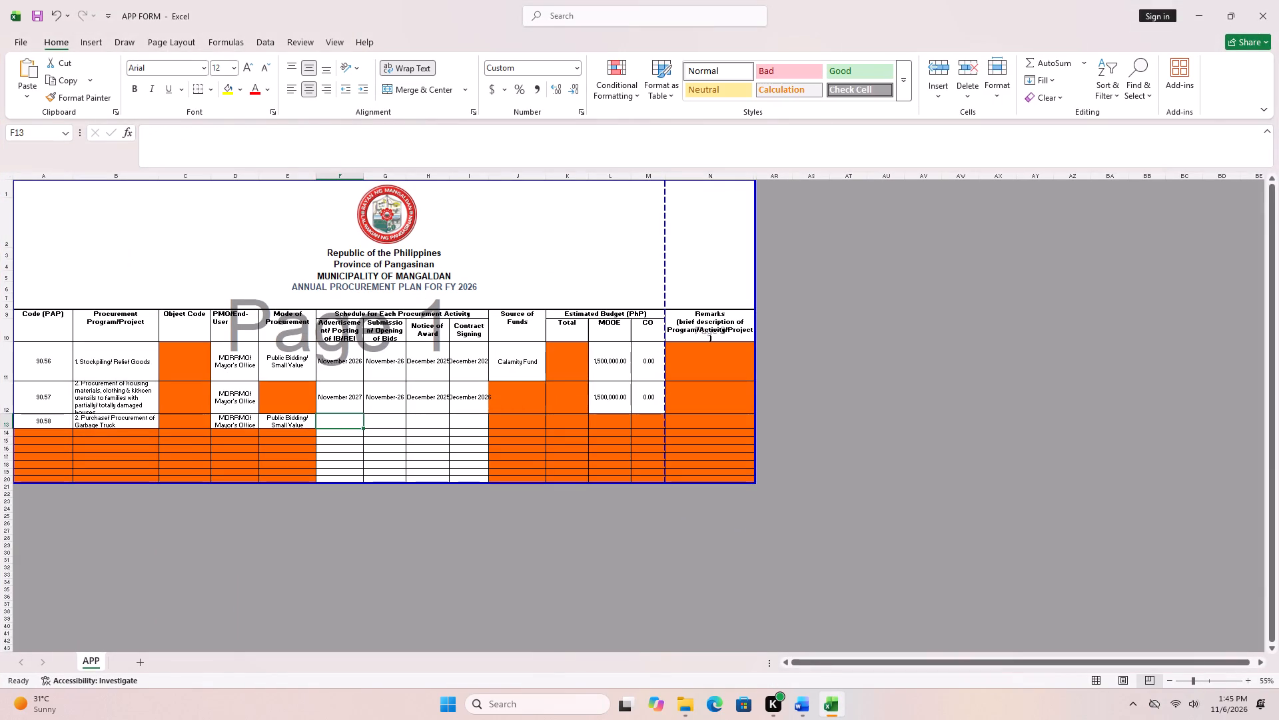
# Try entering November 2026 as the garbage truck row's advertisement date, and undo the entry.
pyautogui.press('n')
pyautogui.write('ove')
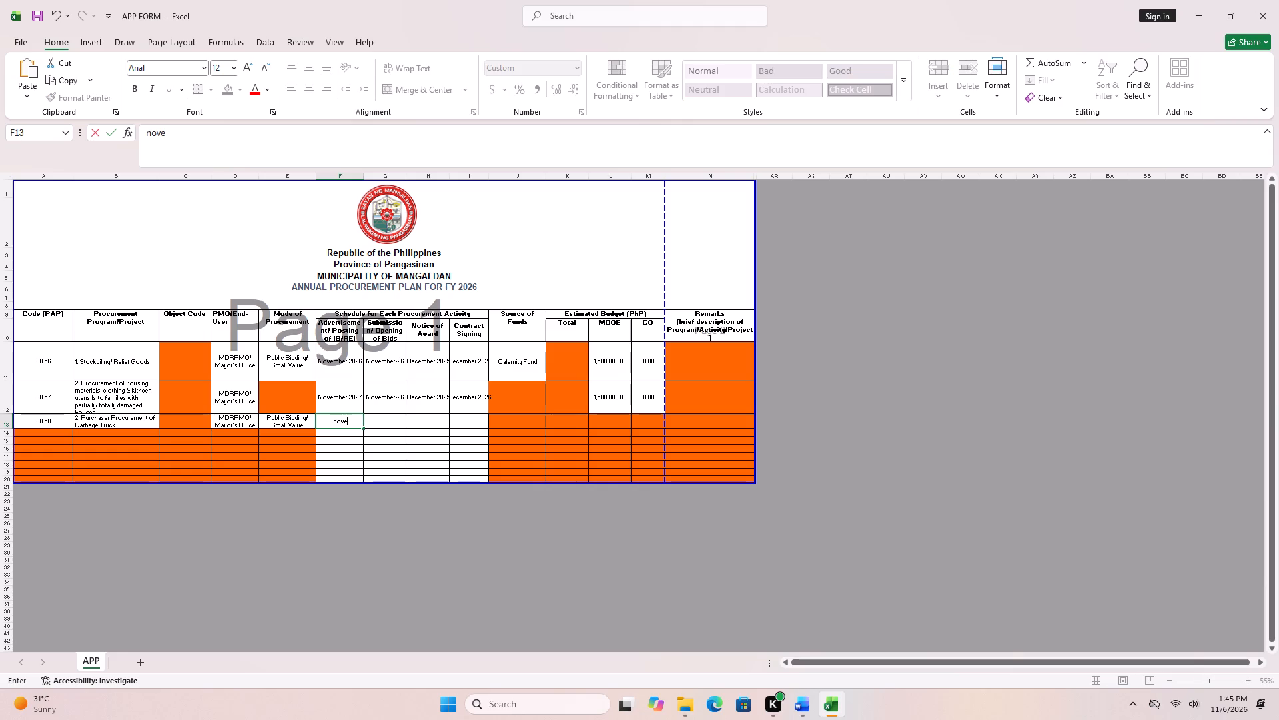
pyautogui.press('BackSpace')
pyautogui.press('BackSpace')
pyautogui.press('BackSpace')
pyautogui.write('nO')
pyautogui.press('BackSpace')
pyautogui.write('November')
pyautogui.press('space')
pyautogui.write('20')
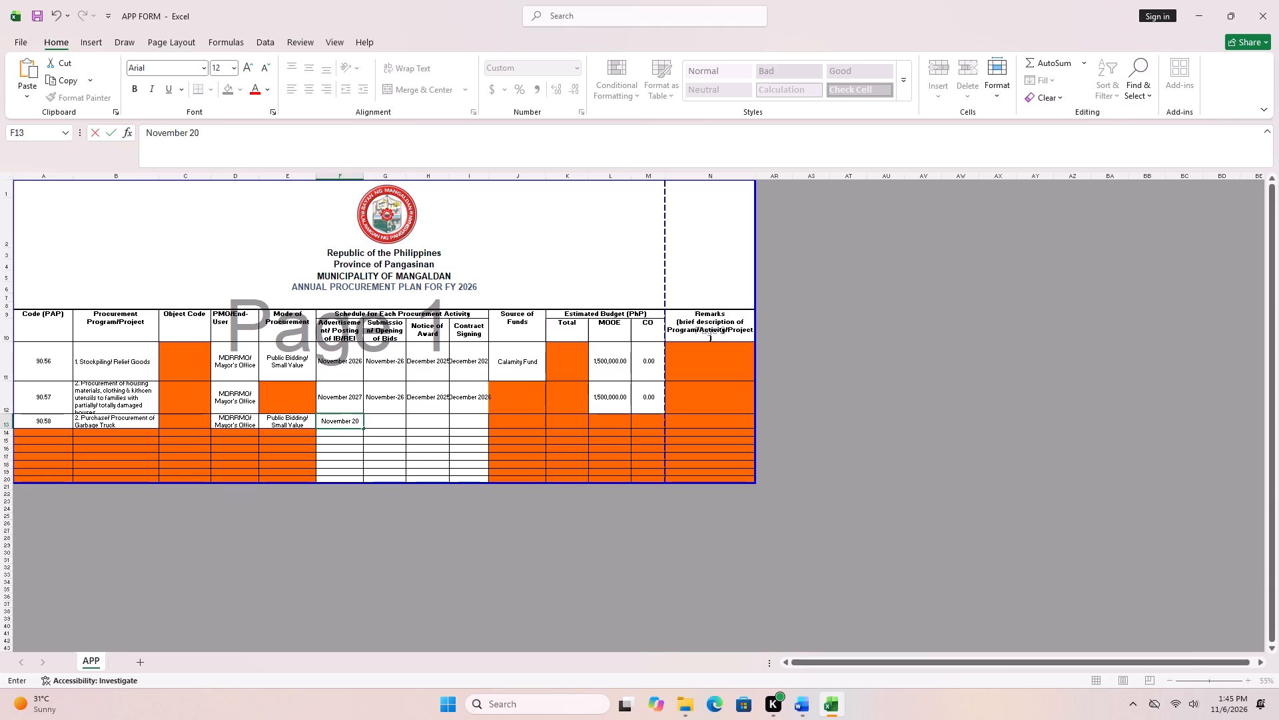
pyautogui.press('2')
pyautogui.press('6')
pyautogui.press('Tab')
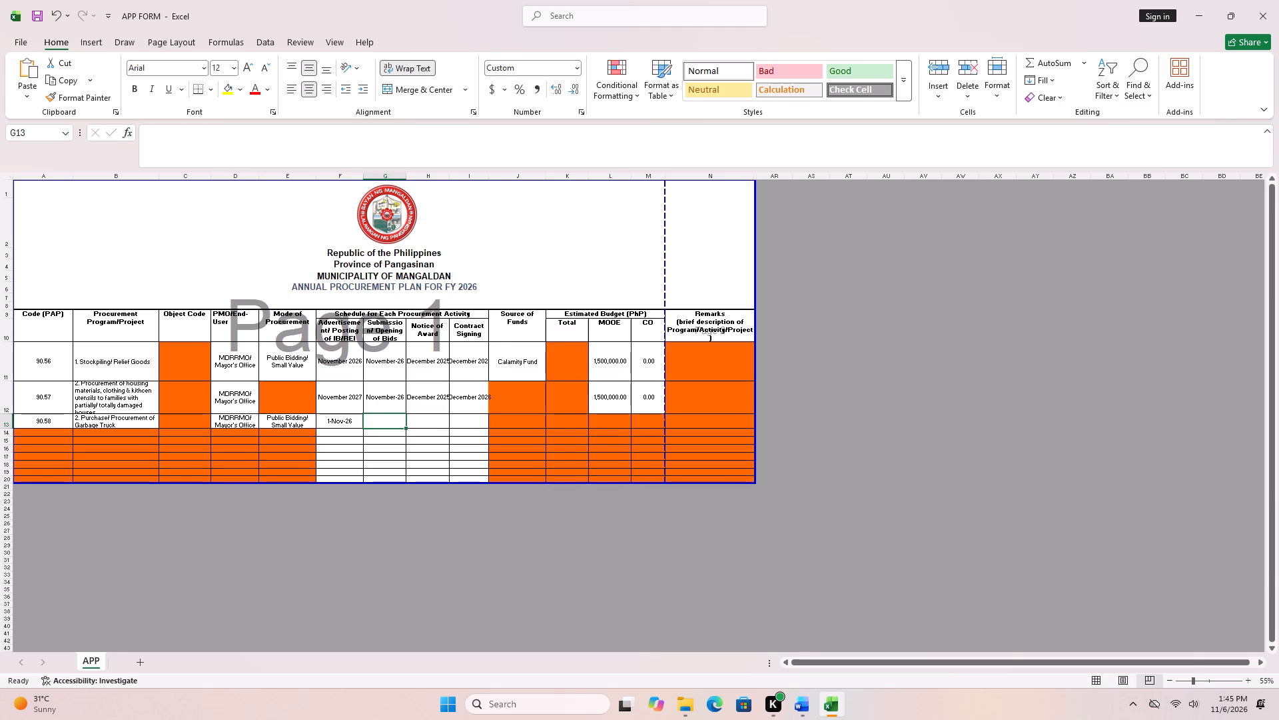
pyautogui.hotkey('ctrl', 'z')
# Change the advertisement/posting date of the 90.57 housing materials row to November 2026, kept as text.
pyautogui.click(358, 397)
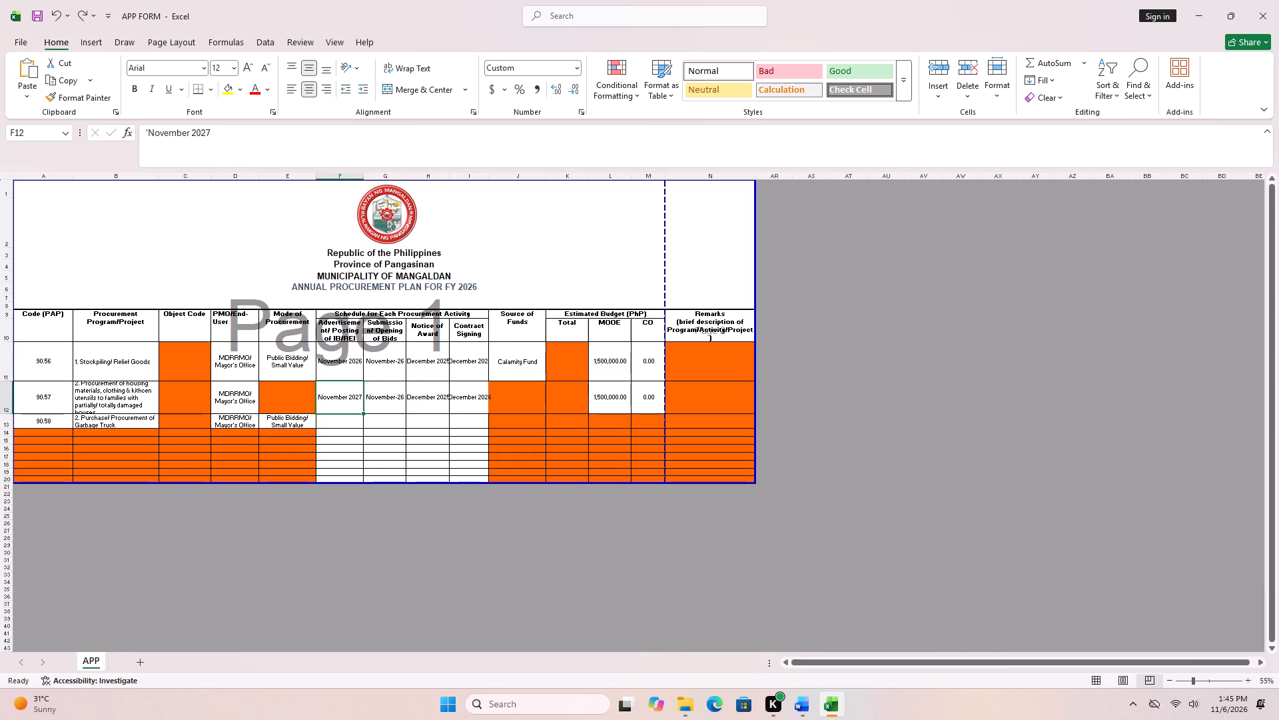
pyautogui.click(217, 125)
pyautogui.press('BackSpace')
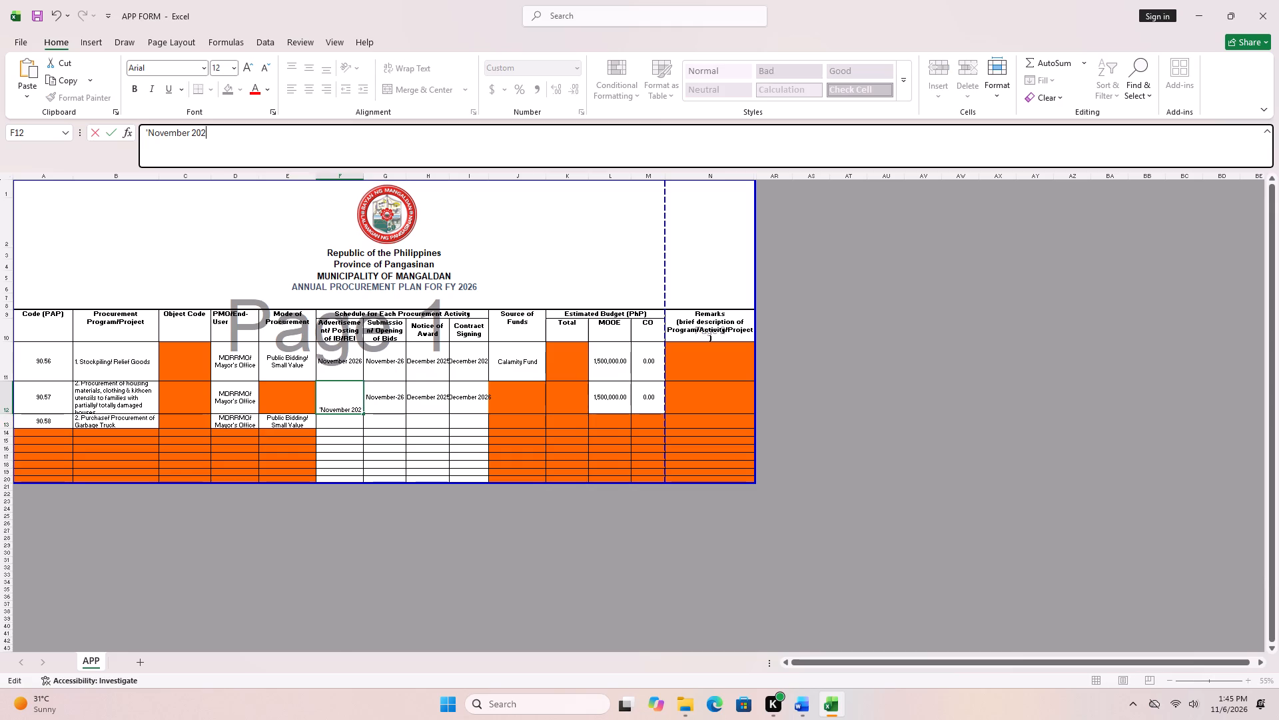
pyautogui.press('6')
pyautogui.press('Return')
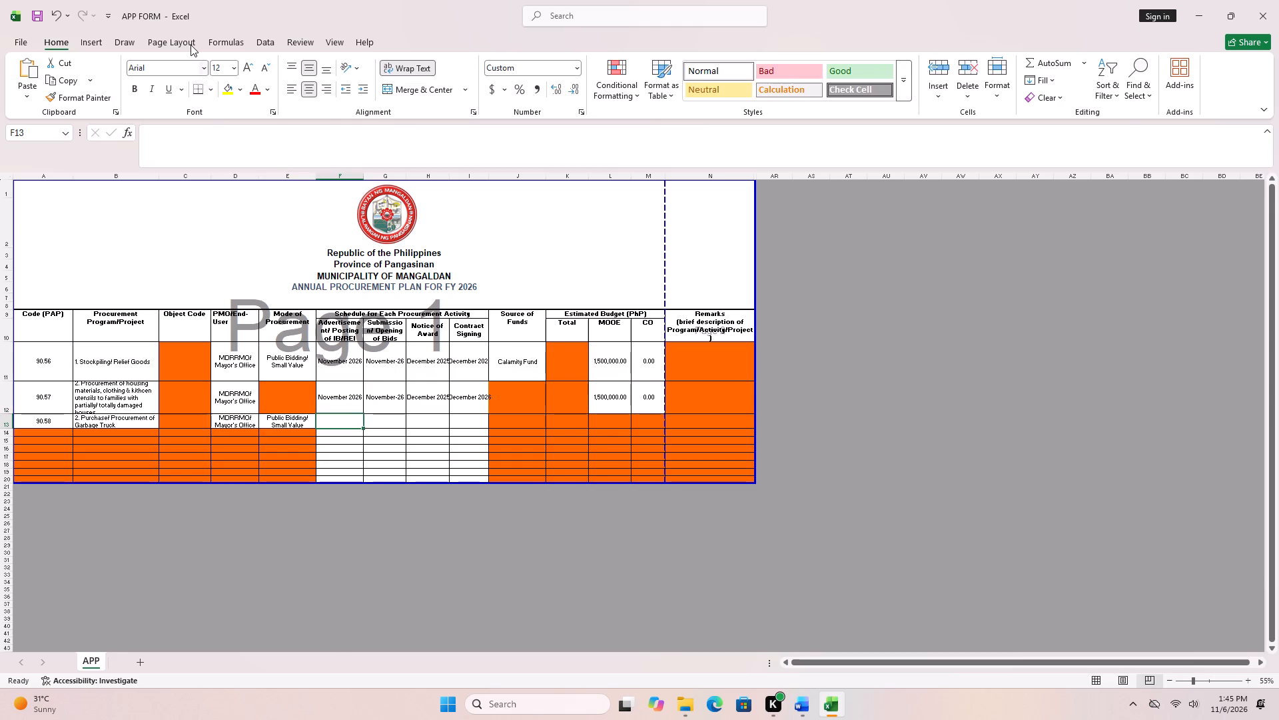
# Fill the four schedule dates of the 90.57 row down into the garbage truck row.
pyautogui.moveTo(347, 401); pyautogui.dragTo(474, 405)
pyautogui.moveTo(487, 414); pyautogui.dragTo(484, 422)
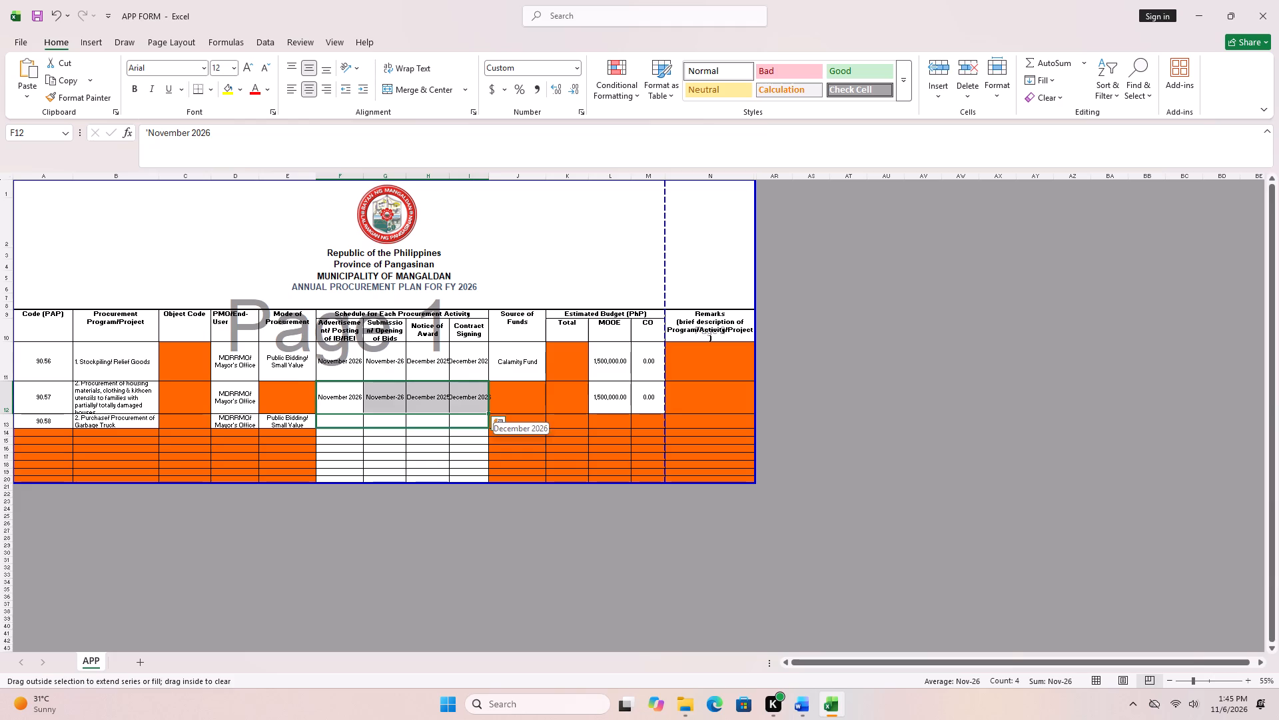
pyautogui.moveTo(484, 422); pyautogui.dragTo(483, 423)
pyautogui.click(434, 455)
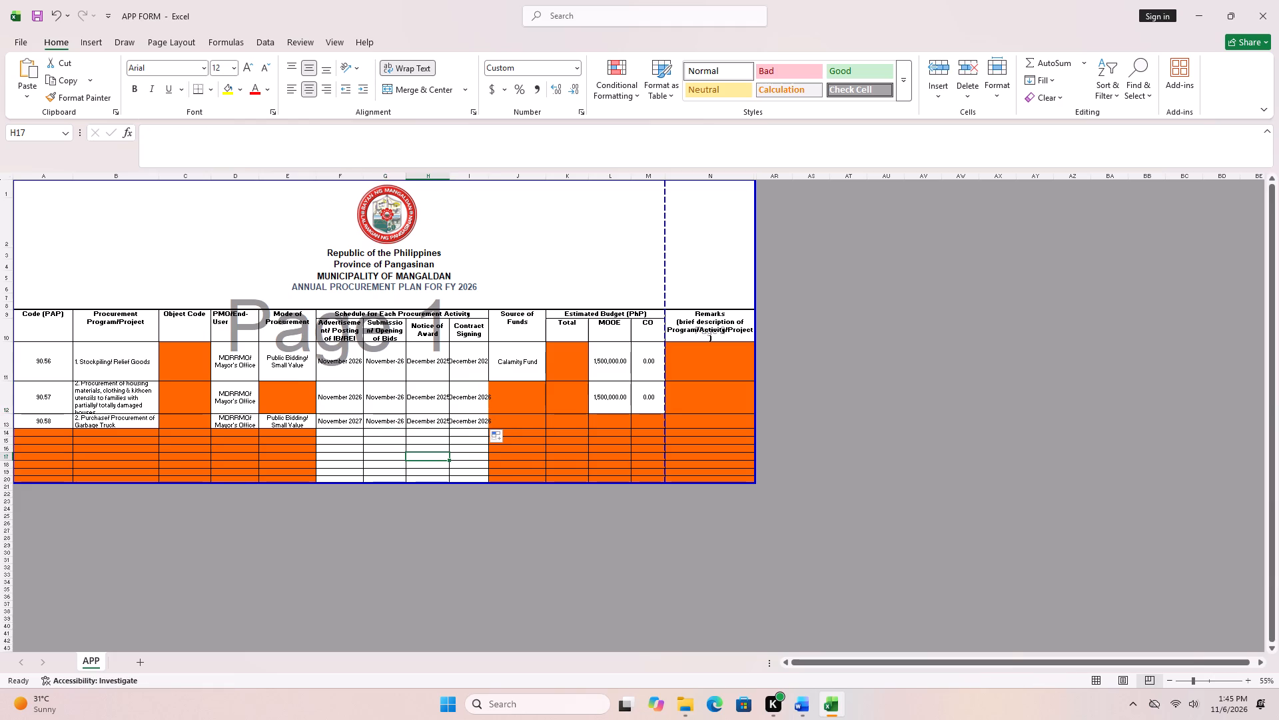
# Enter the garbage truck row's estimated budget as 1,700,000 for MOOE and 0 for CO.
pyautogui.click(512, 426)
pyautogui.click(519, 403)
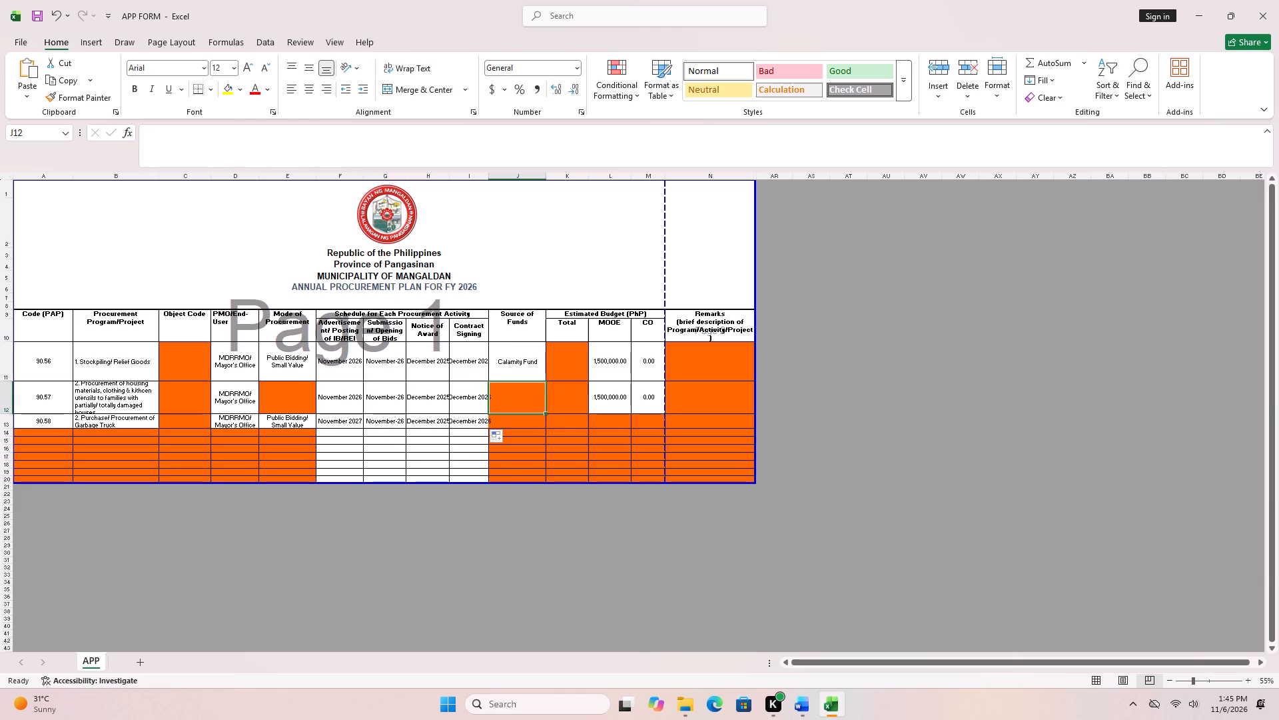
pyautogui.click(624, 419)
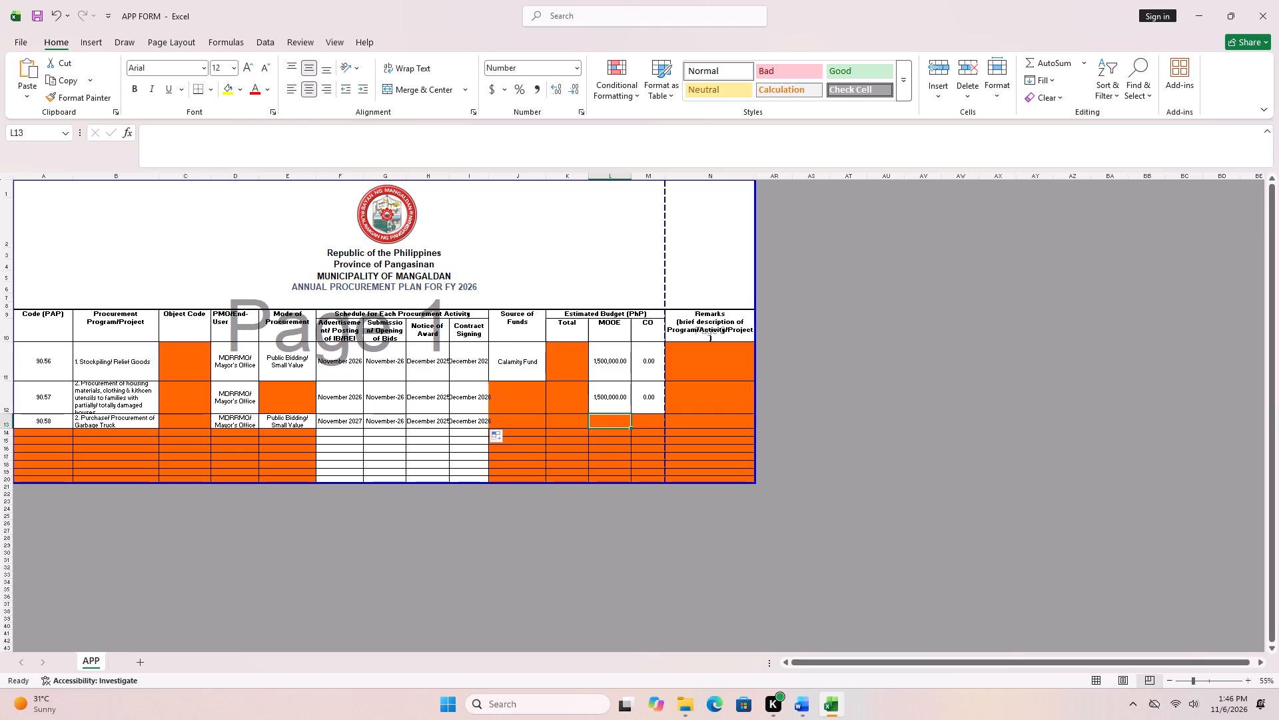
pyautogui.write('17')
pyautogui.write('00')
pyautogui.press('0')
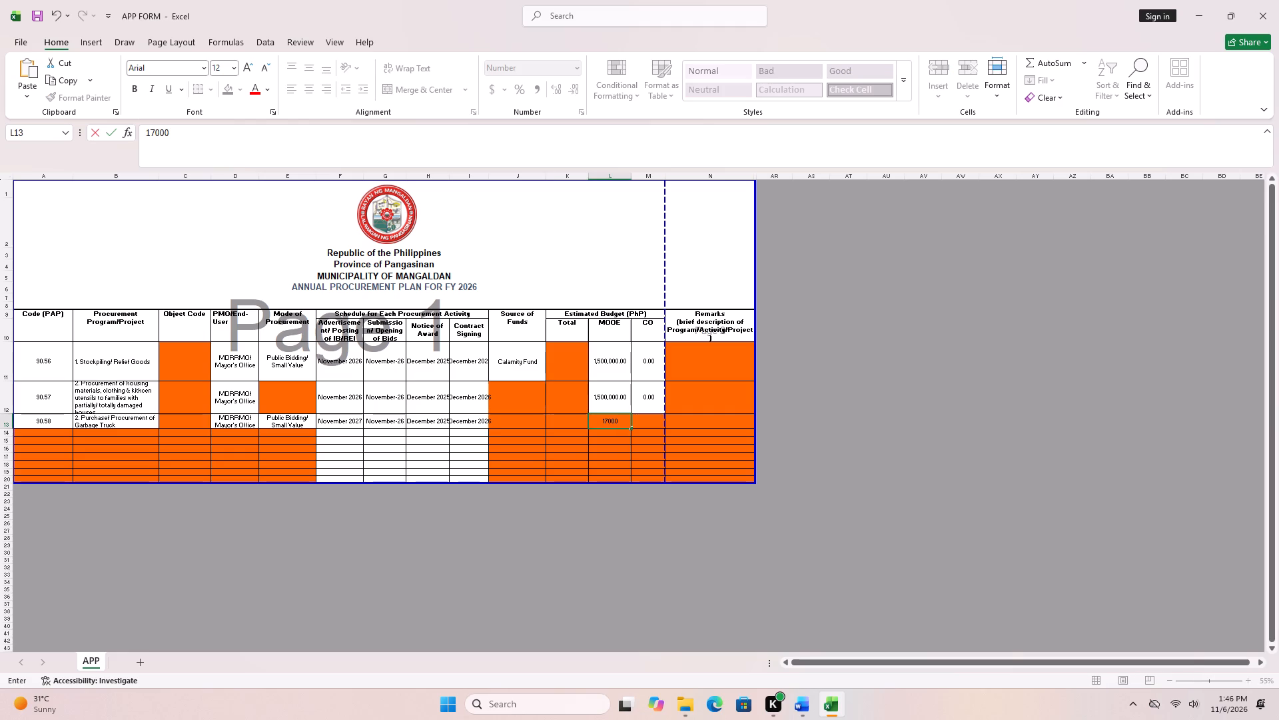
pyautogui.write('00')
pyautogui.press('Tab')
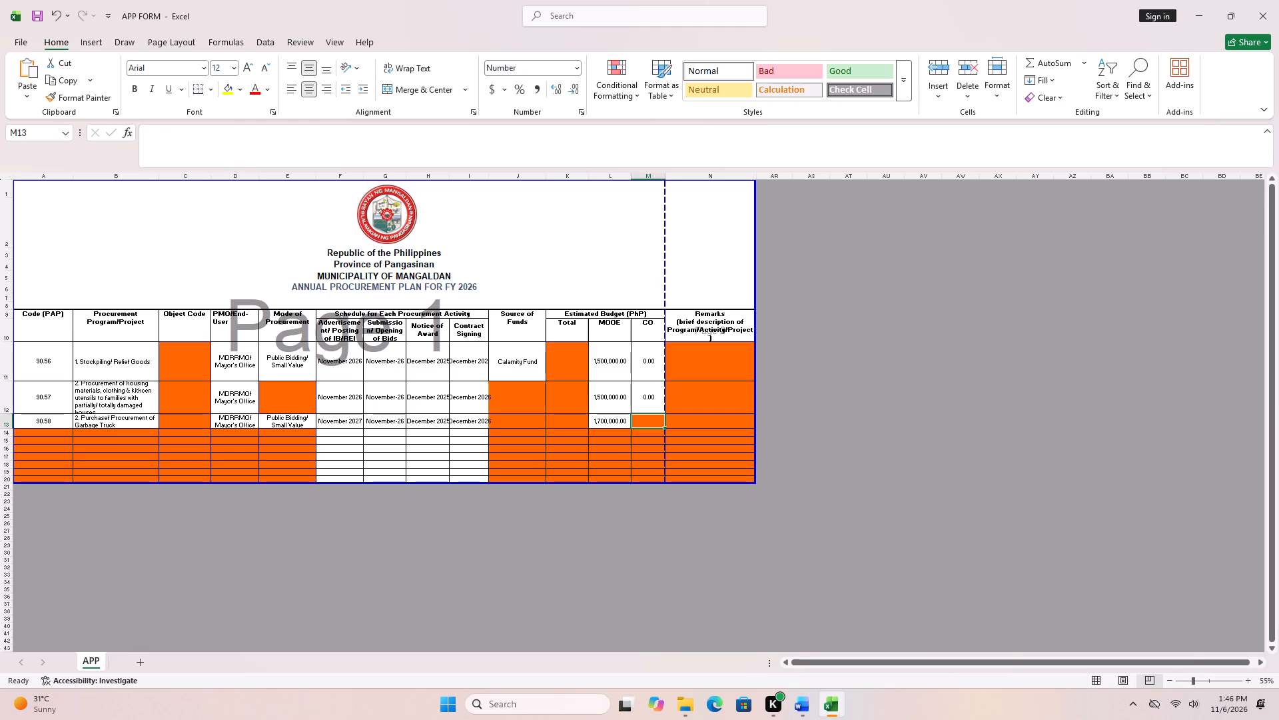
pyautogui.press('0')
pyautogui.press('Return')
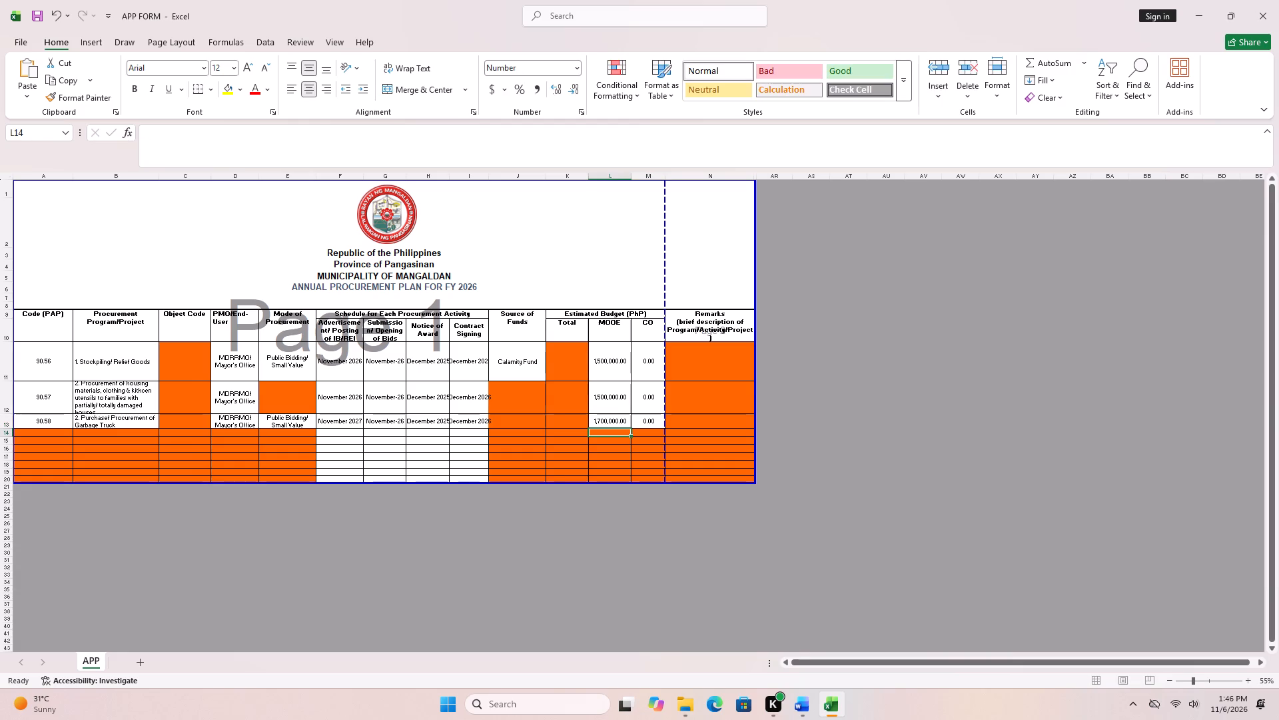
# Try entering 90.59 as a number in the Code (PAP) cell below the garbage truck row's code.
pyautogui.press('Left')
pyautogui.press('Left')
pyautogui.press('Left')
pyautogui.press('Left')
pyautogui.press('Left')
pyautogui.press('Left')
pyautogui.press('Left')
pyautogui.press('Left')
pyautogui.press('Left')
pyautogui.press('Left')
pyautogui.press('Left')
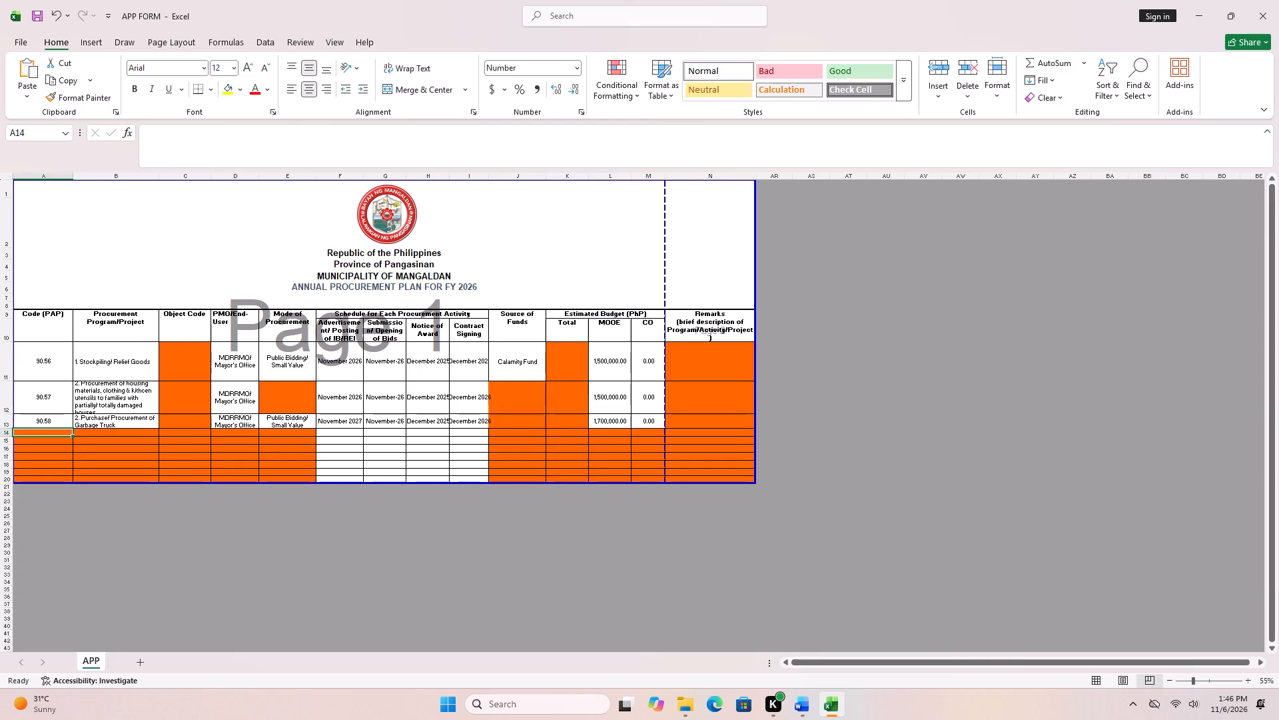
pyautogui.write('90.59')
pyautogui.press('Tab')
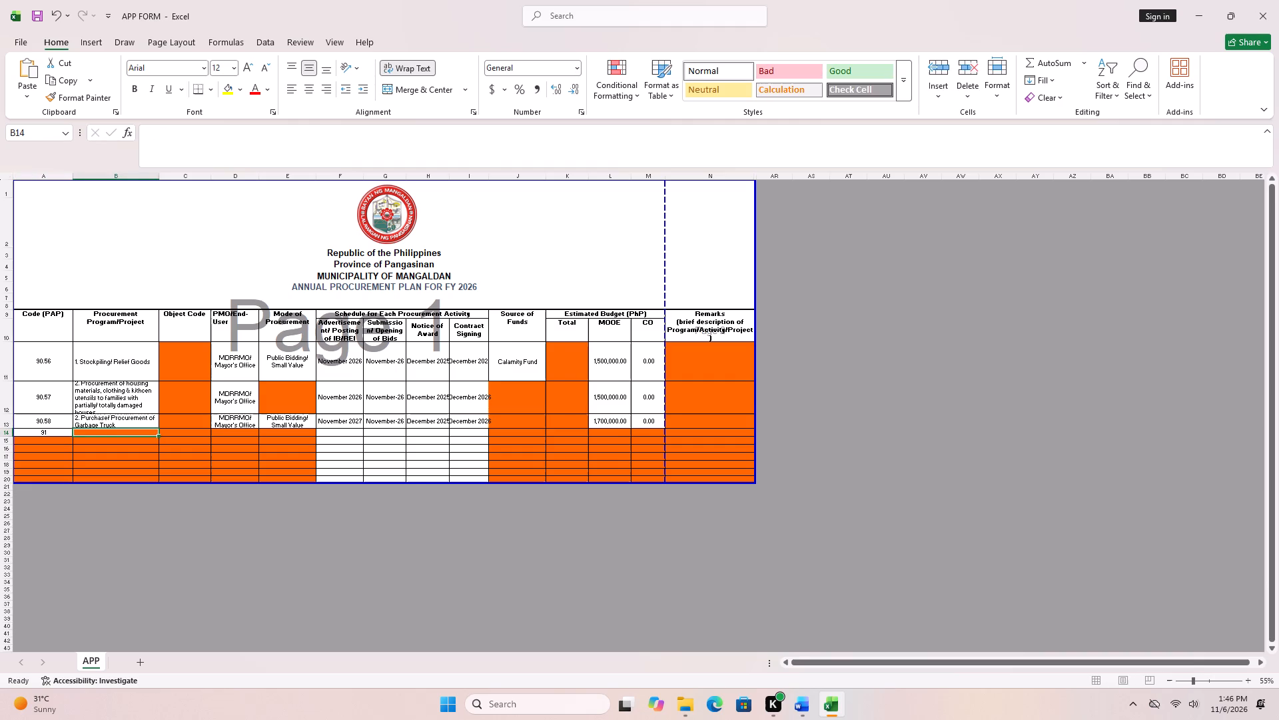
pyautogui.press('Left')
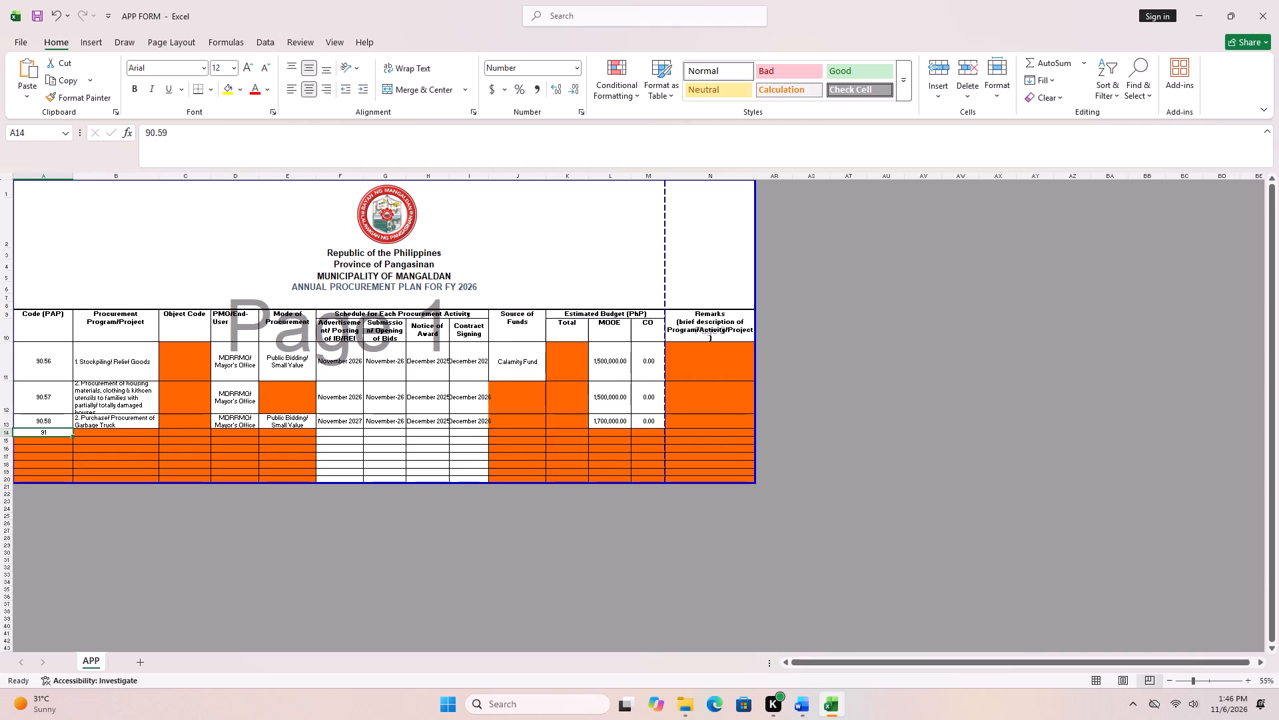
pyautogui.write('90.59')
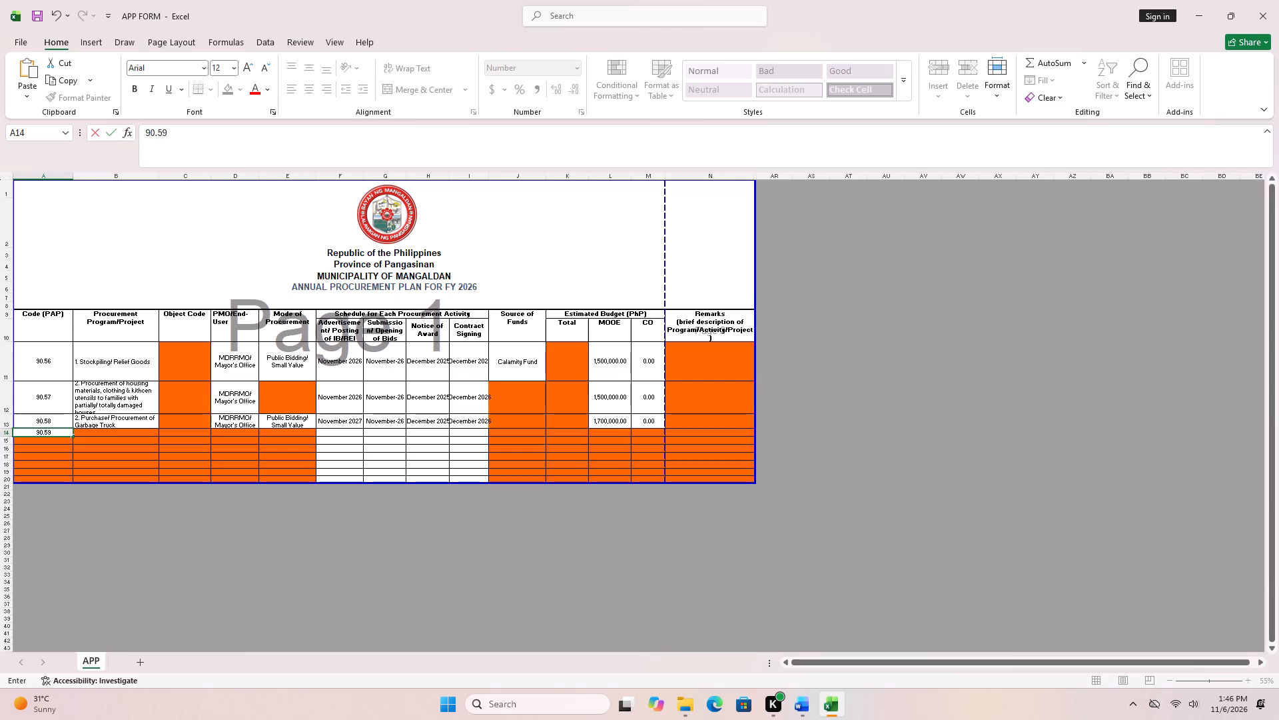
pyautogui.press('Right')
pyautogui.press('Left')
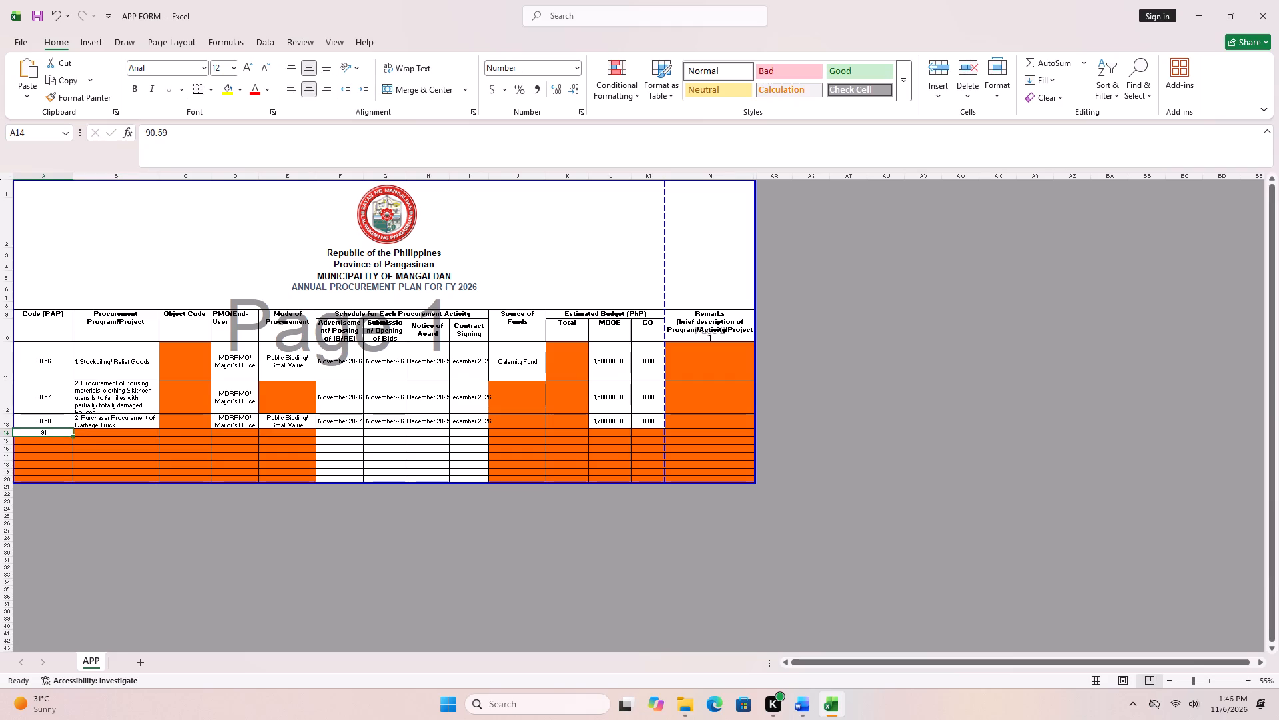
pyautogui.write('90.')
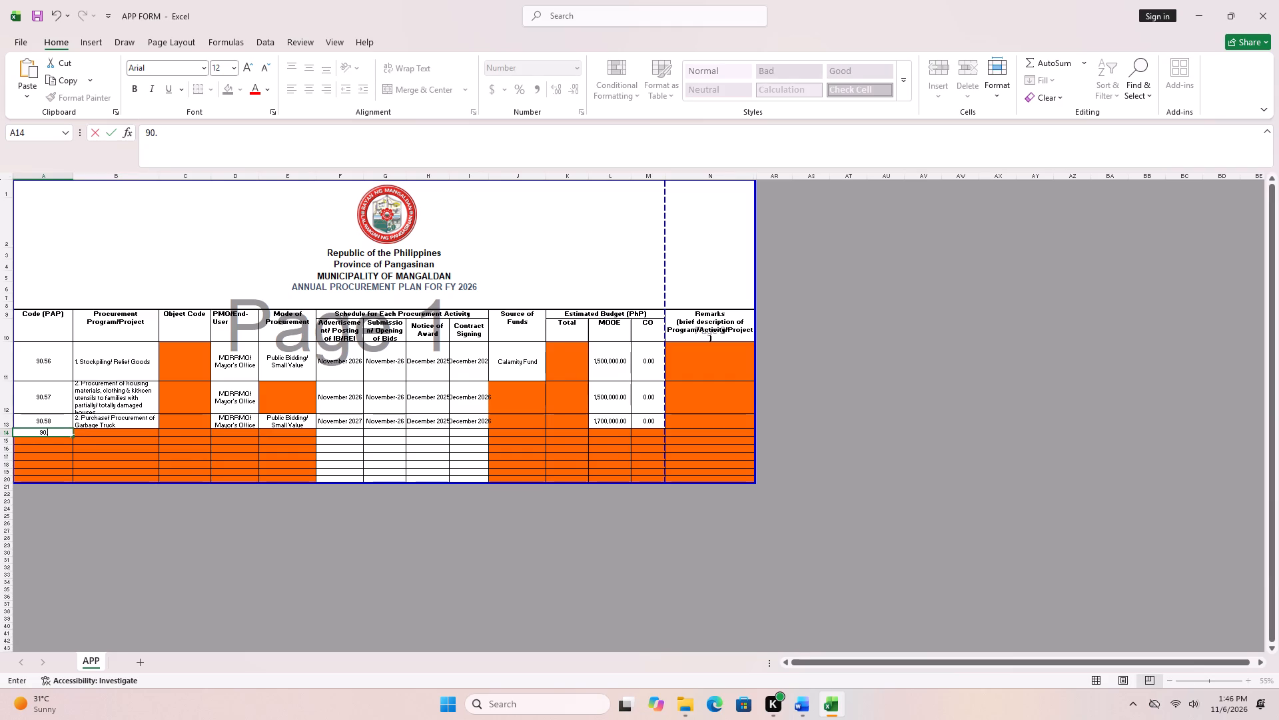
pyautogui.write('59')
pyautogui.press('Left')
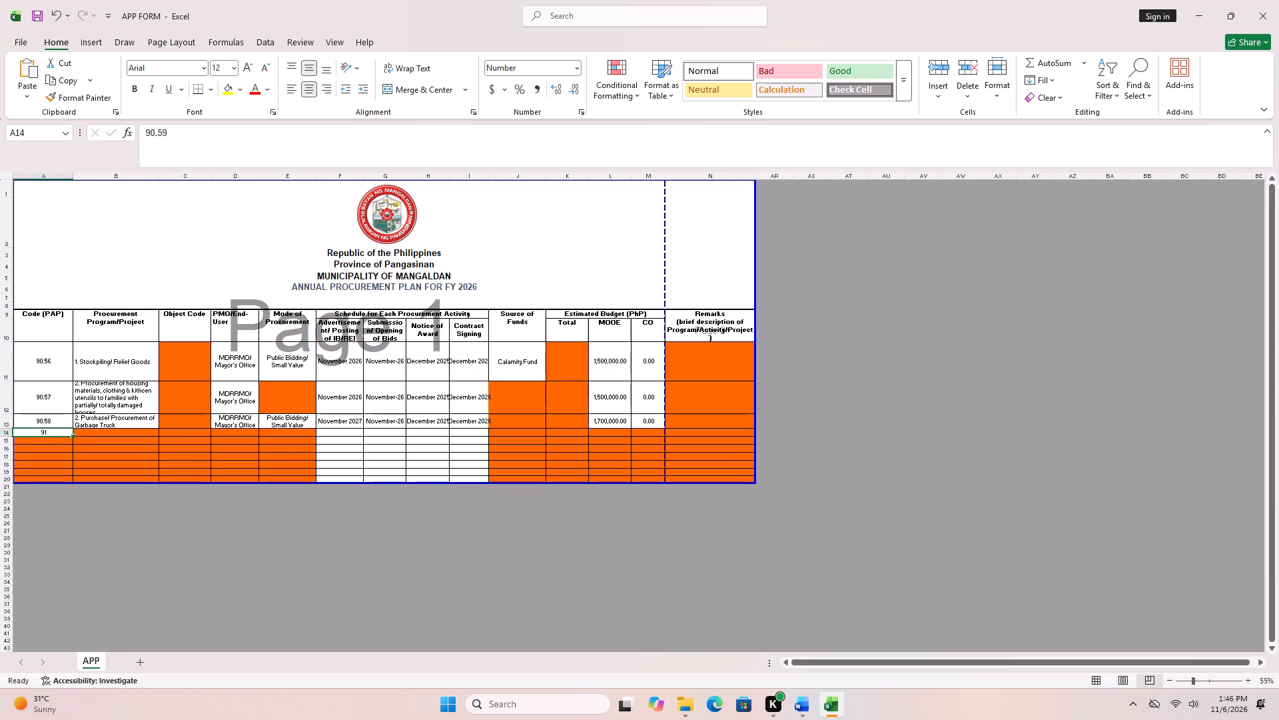
# Enter the code 90.59 as text in the Code (PAP) cell of the row below the garbage truck.
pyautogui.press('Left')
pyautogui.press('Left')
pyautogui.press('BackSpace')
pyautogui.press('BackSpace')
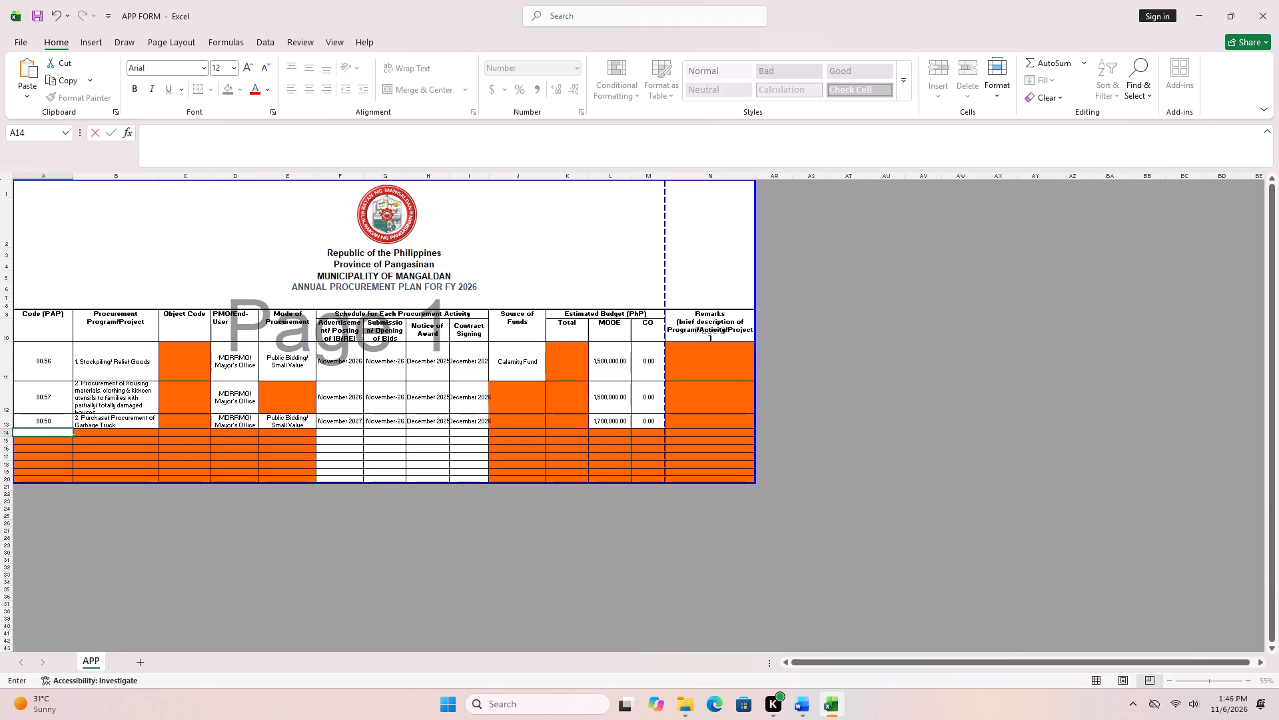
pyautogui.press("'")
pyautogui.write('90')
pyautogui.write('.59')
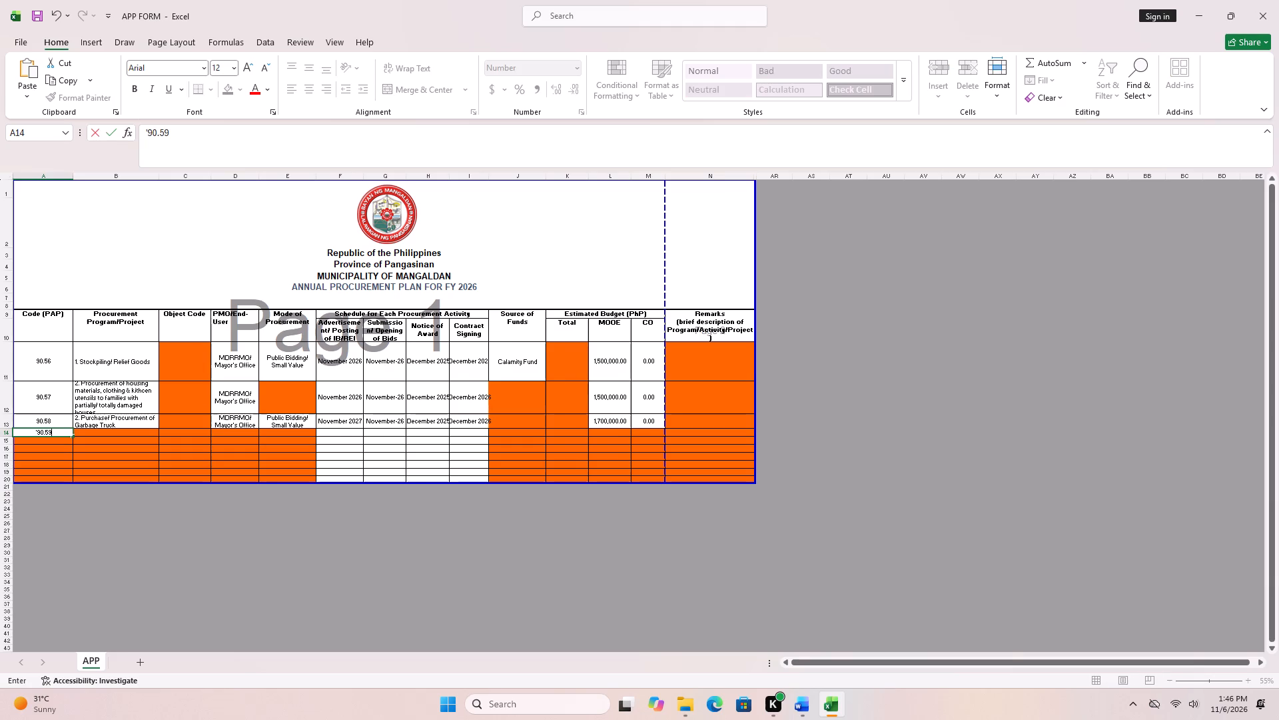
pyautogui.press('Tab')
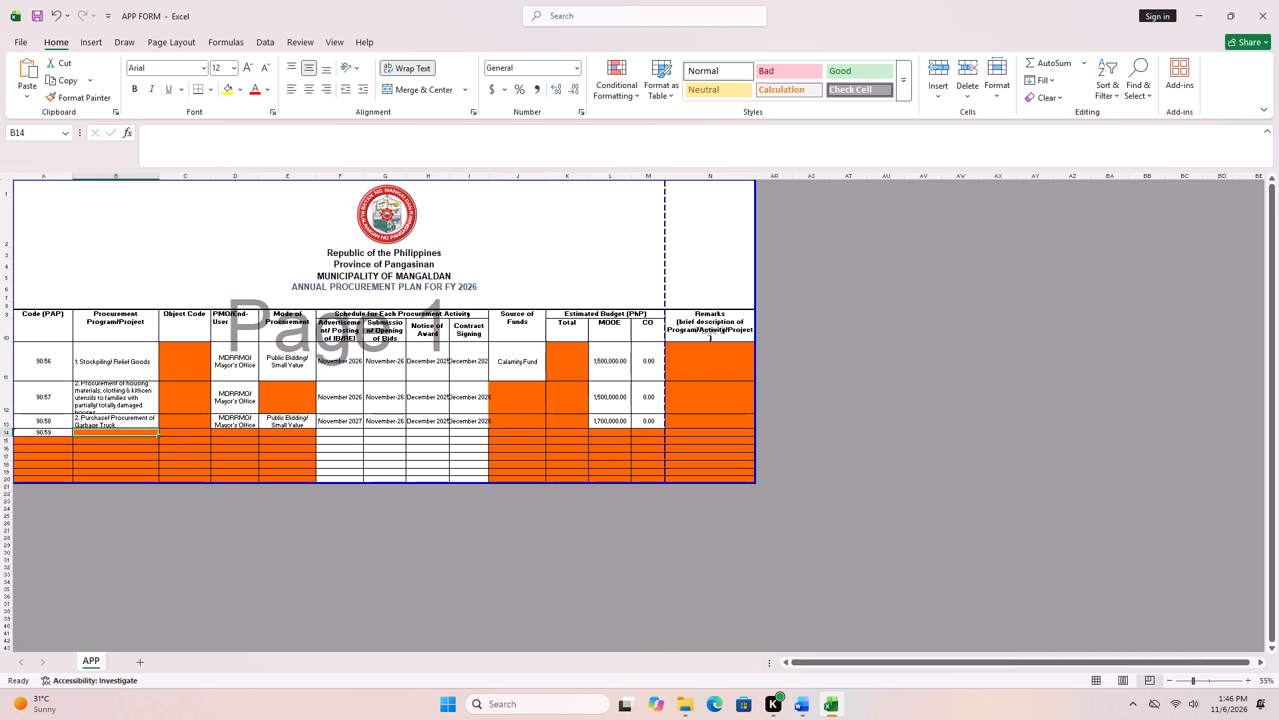
# Renumber the Purchase/ Procurement of Garbage Truck project as item 3.
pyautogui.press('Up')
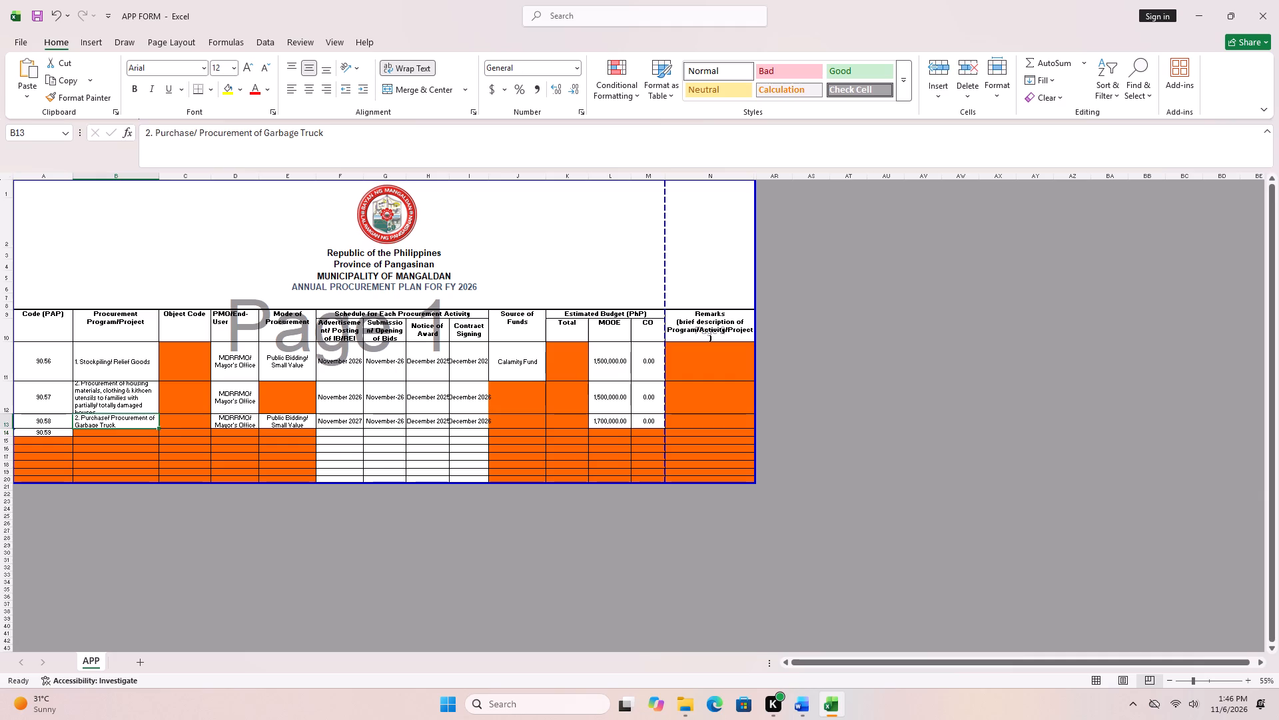
pyautogui.click(151, 135)
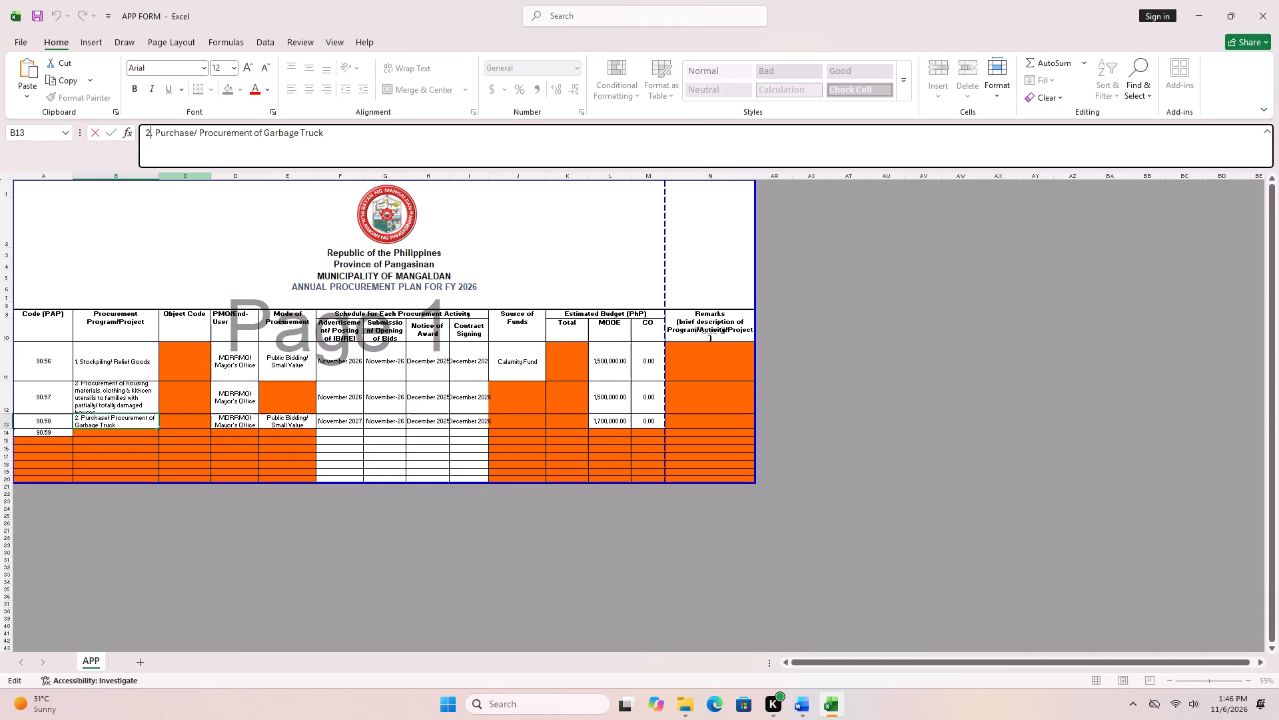
pyautogui.press('BackSpace')
pyautogui.press('3')
pyautogui.press('Return')
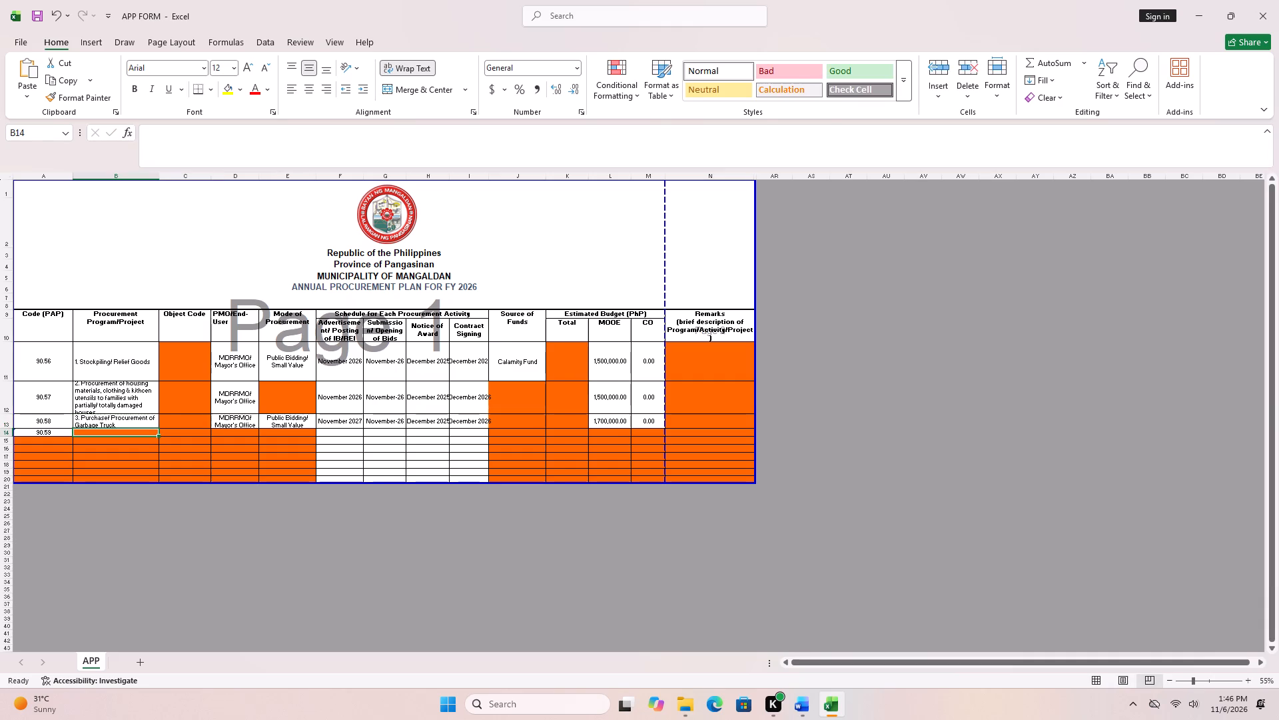
# Enter "4. Asphaling of Barangay Roads at Brgy. Poblacion, Mangaldan" as the Procurement Program/Project for code 90.59.
pyautogui.write('4.')
pyautogui.press('space')
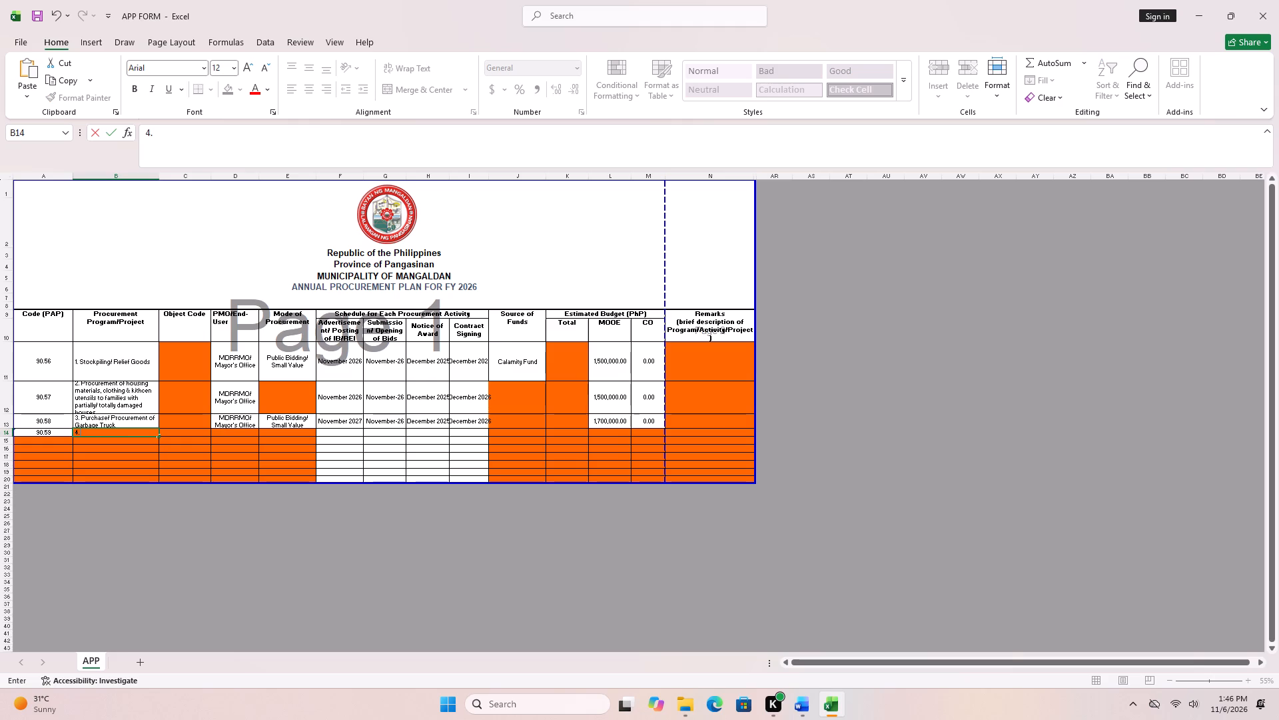
pyautogui.write('Ash')
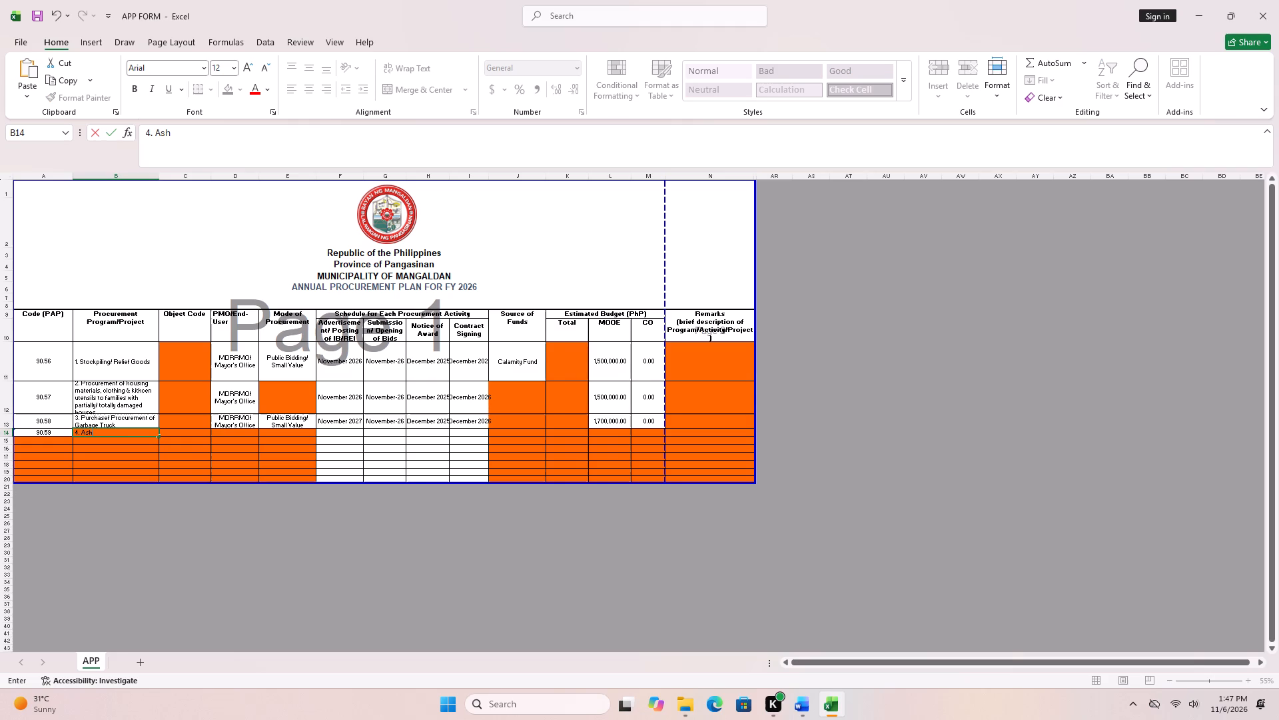
pyautogui.press('BackSpace')
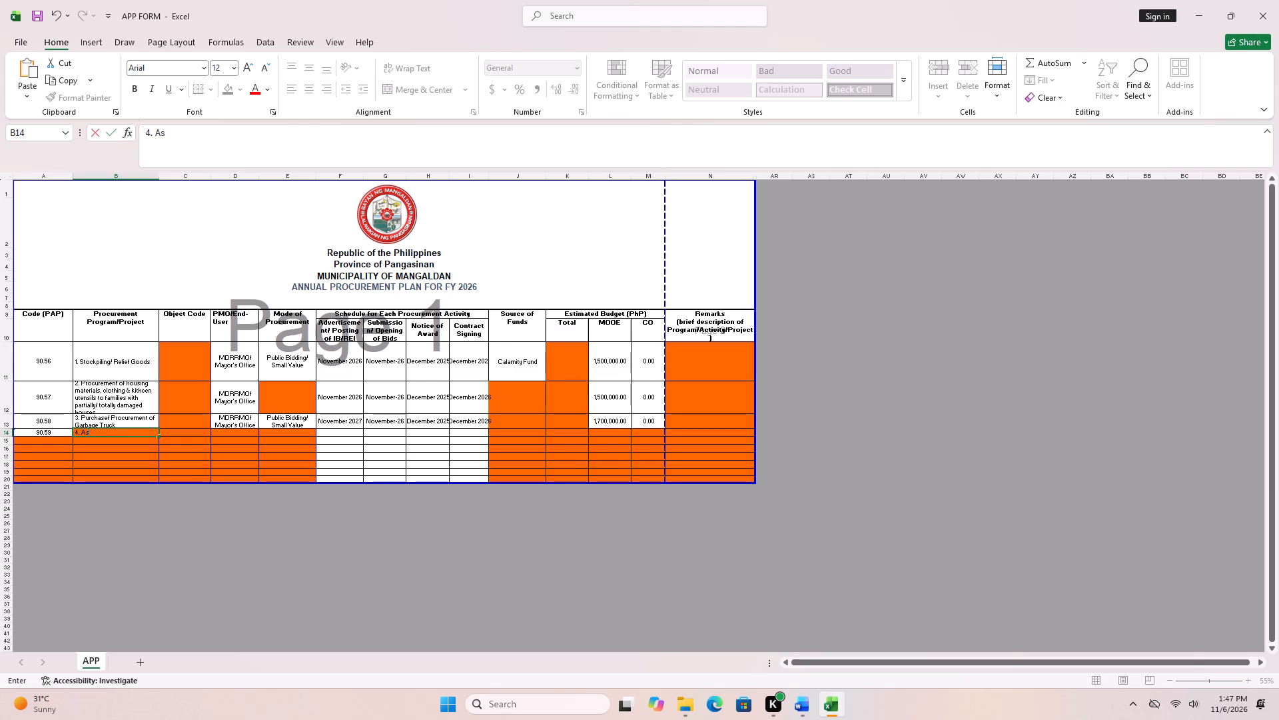
pyautogui.write('phaling')
pyautogui.press('space')
pyautogui.write('of Barangay')
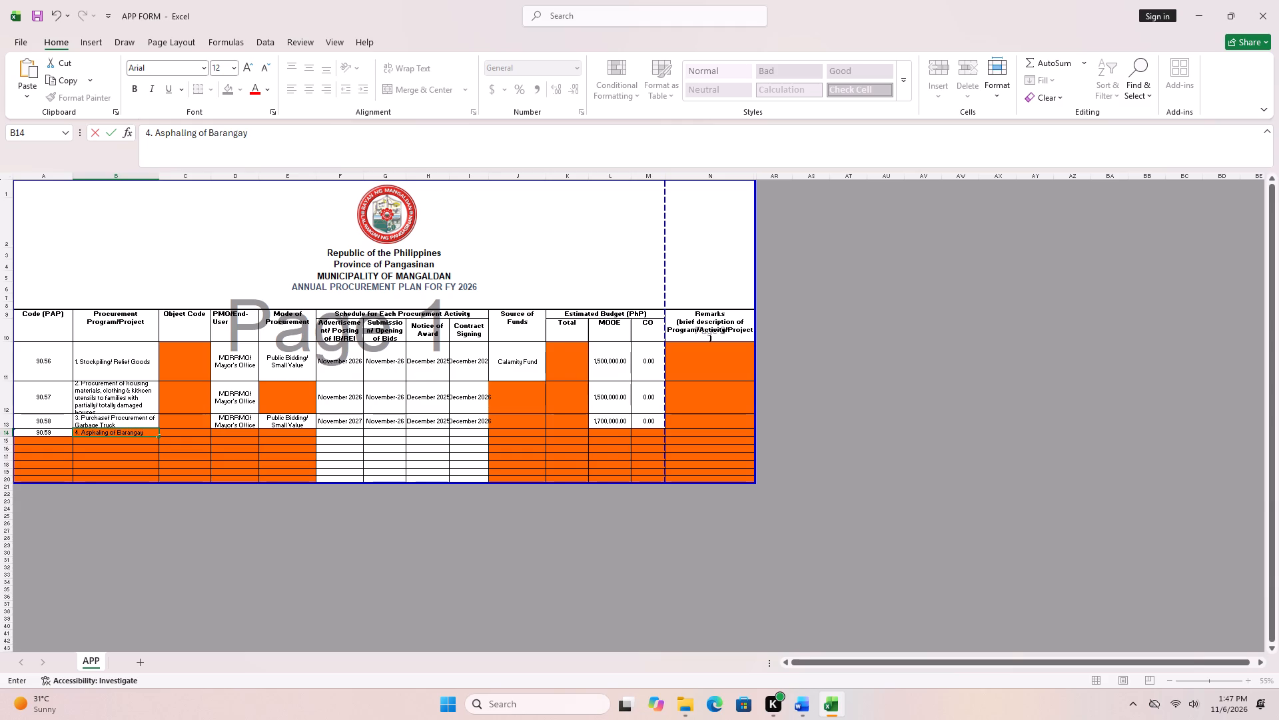
pyautogui.press('space')
pyautogui.write('Roads')
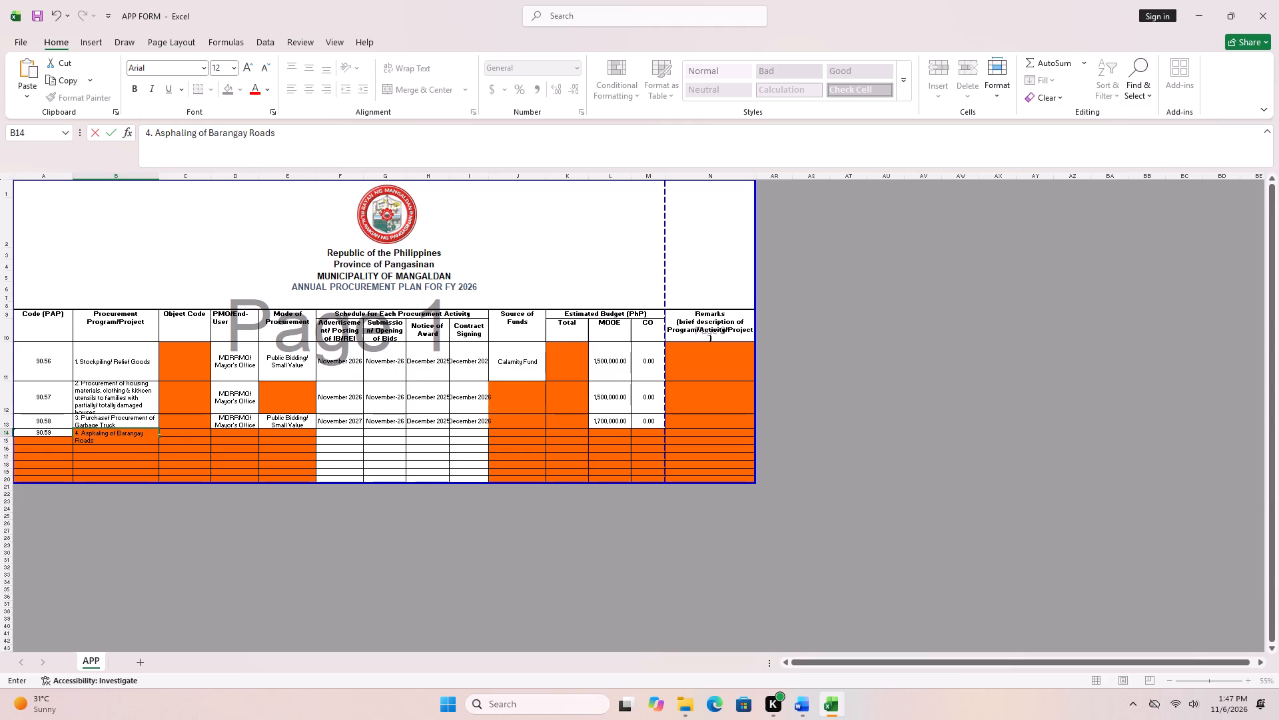
pyautogui.press('space')
pyautogui.write('at b')
pyautogui.press('BackSpace')
pyautogui.write('Brgy')
pyautogui.write('. Pobla')
pyautogui.write('cion')
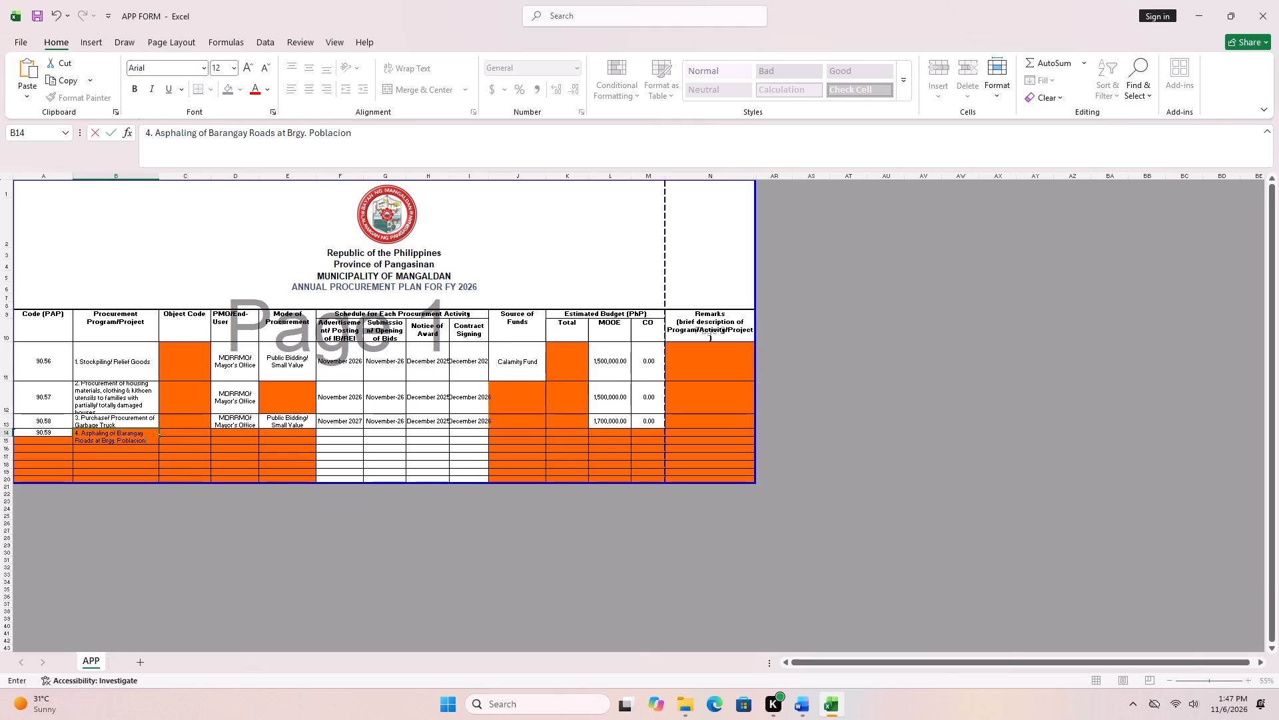
pyautogui.write(', m')
pyautogui.press('BackSpace')
pyautogui.write('Mangaldan')
pyautogui.press('Tab')
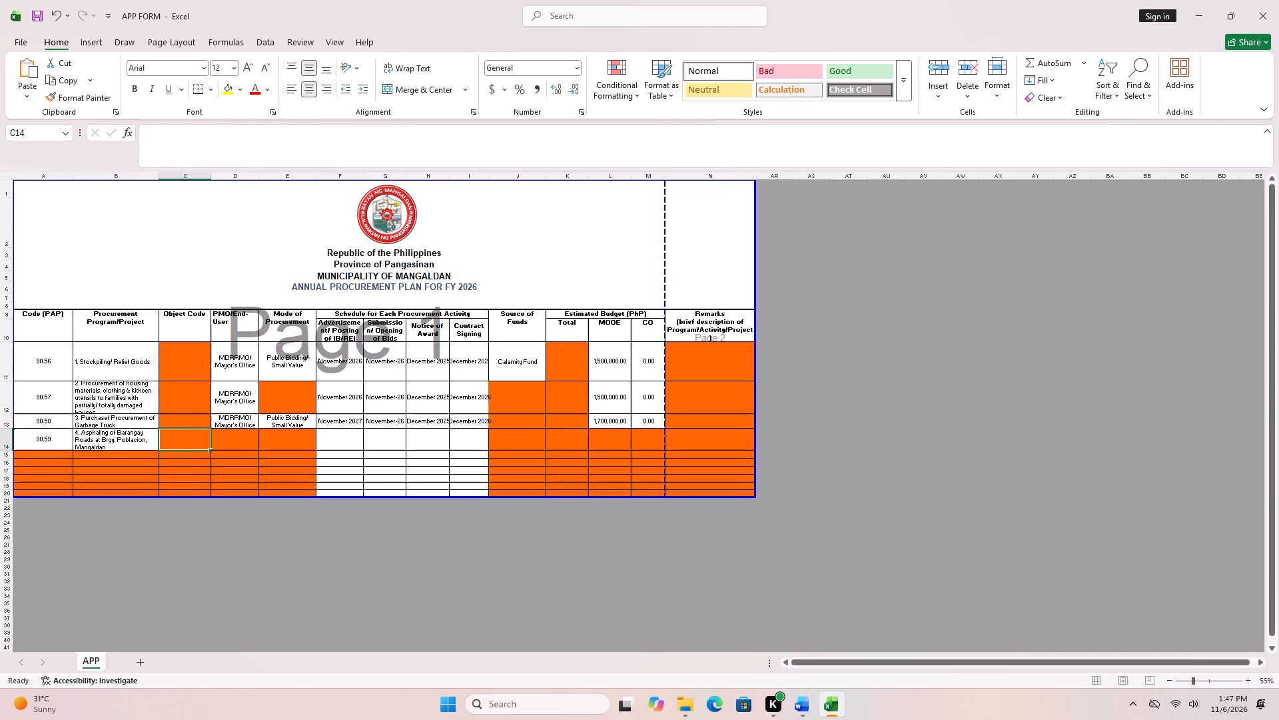
# Fill in MDRRMO/ Mayor's Office as the PMO/End-User of the barangay roads row.
pyautogui.press('Tab')
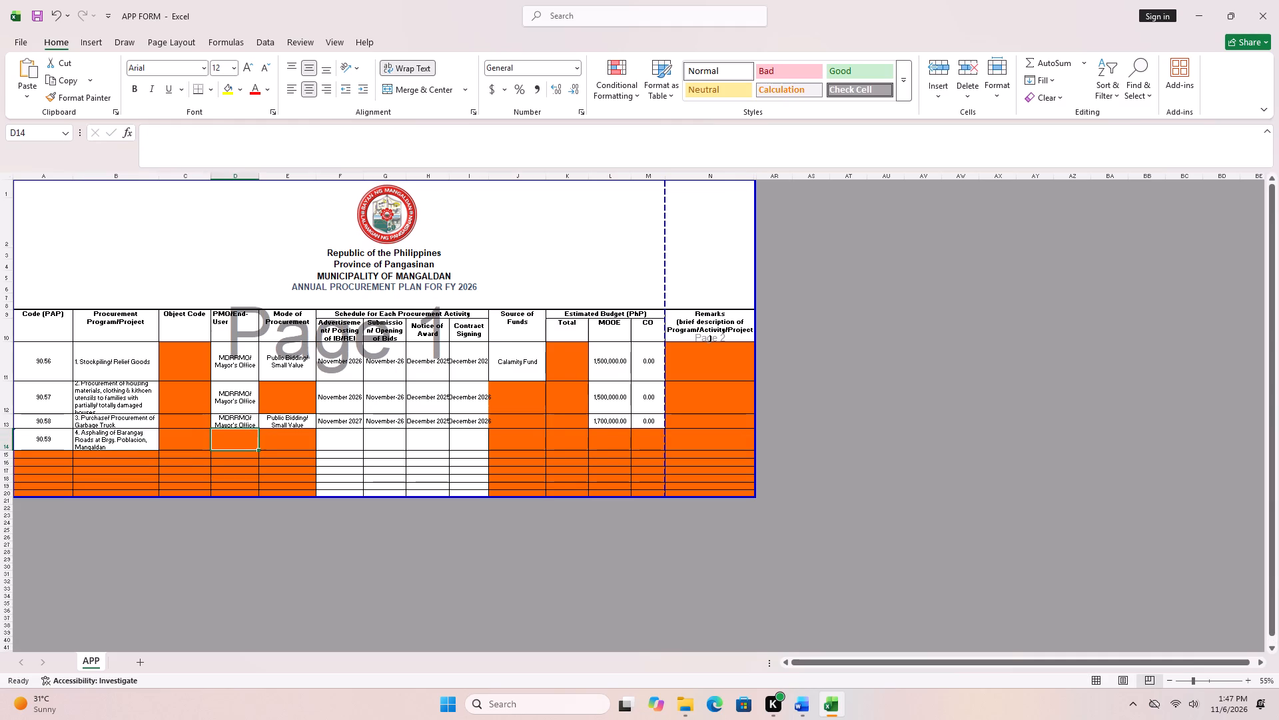
pyautogui.press('m')
pyautogui.press('Tab')
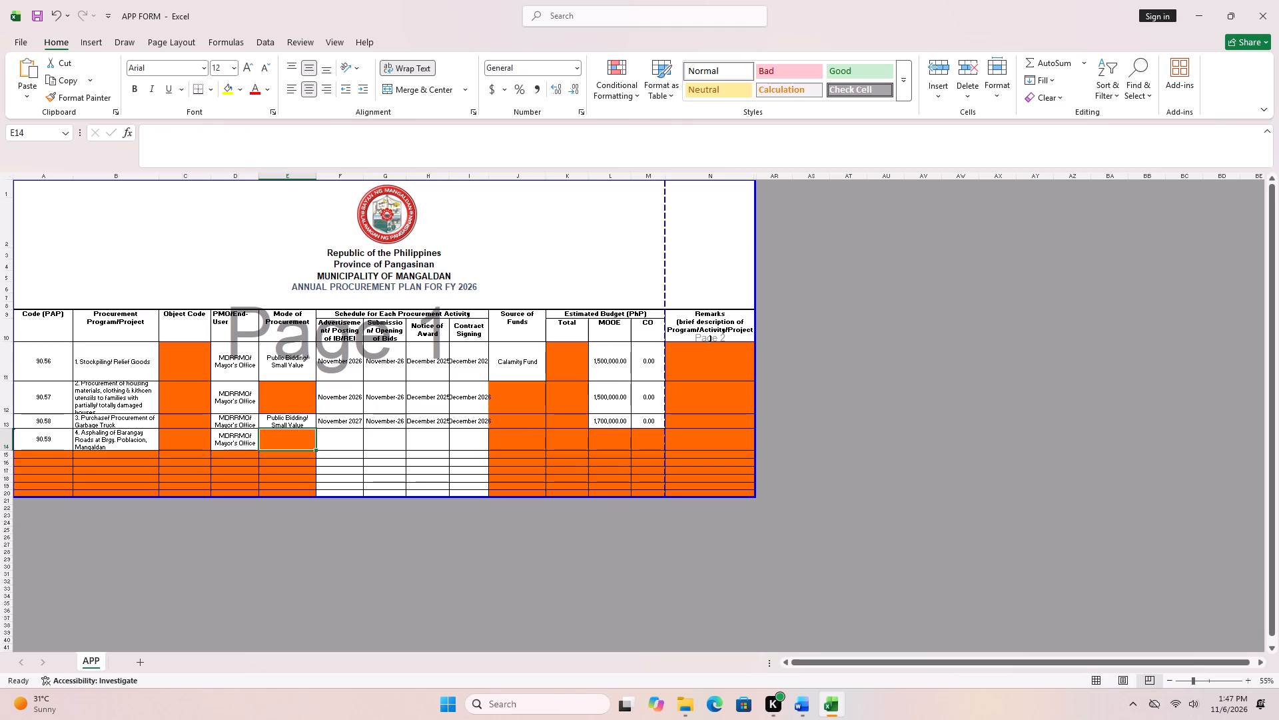
# Enter the barangay roads row's estimated budget as 4,533,121.58 for MOOE and 0 for CO.
pyautogui.press('Tab')
pyautogui.press('Tab')
pyautogui.press('Tab')
pyautogui.press('Tab')
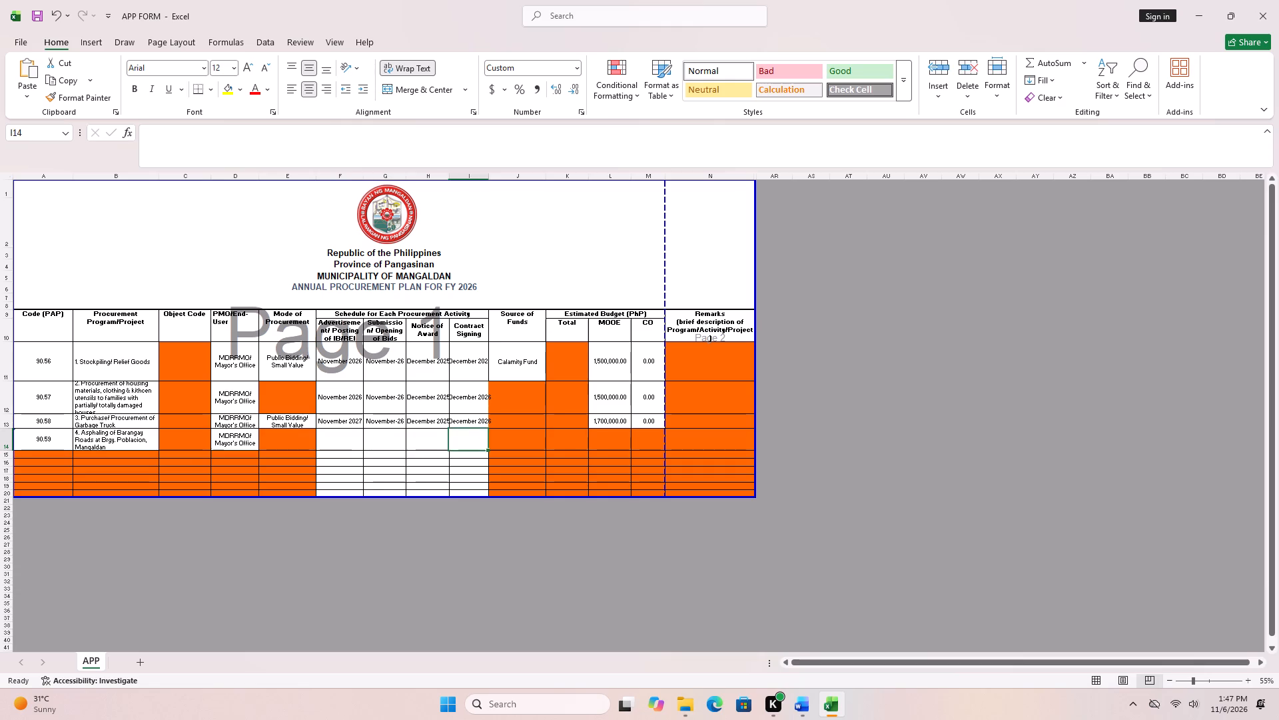
pyautogui.press('Tab')
pyautogui.press('Tab')
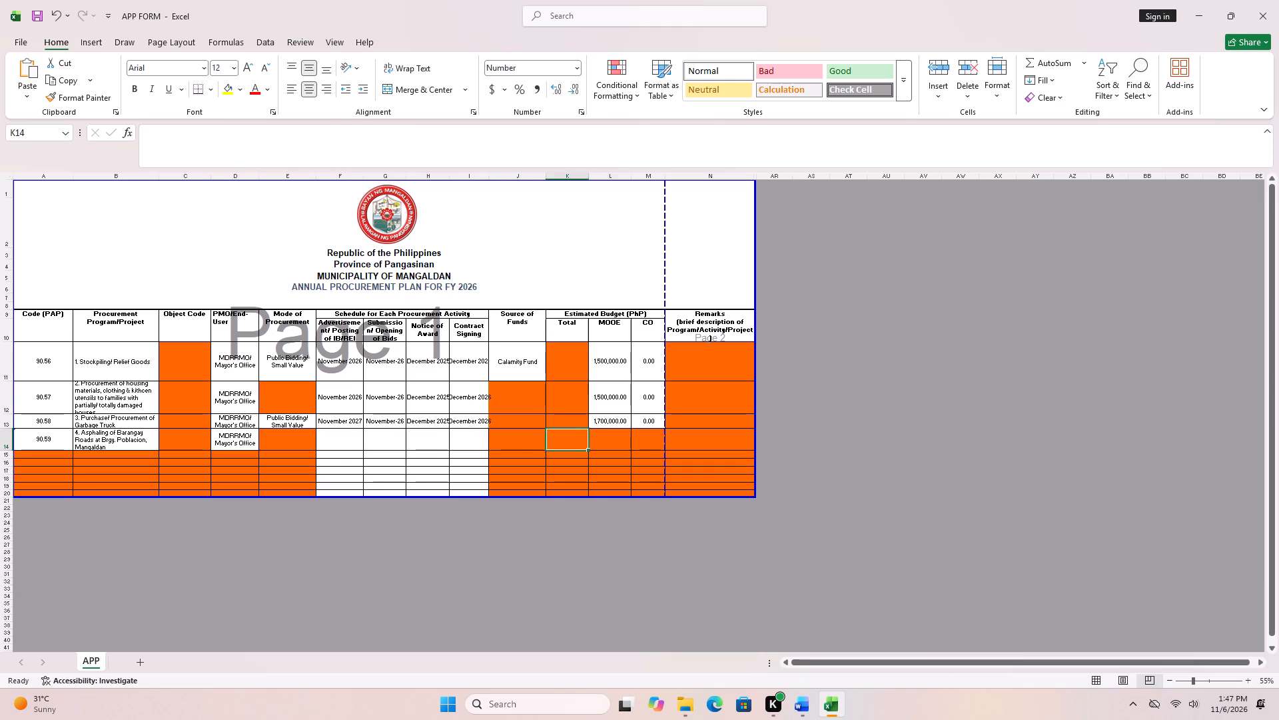
pyautogui.press('Tab')
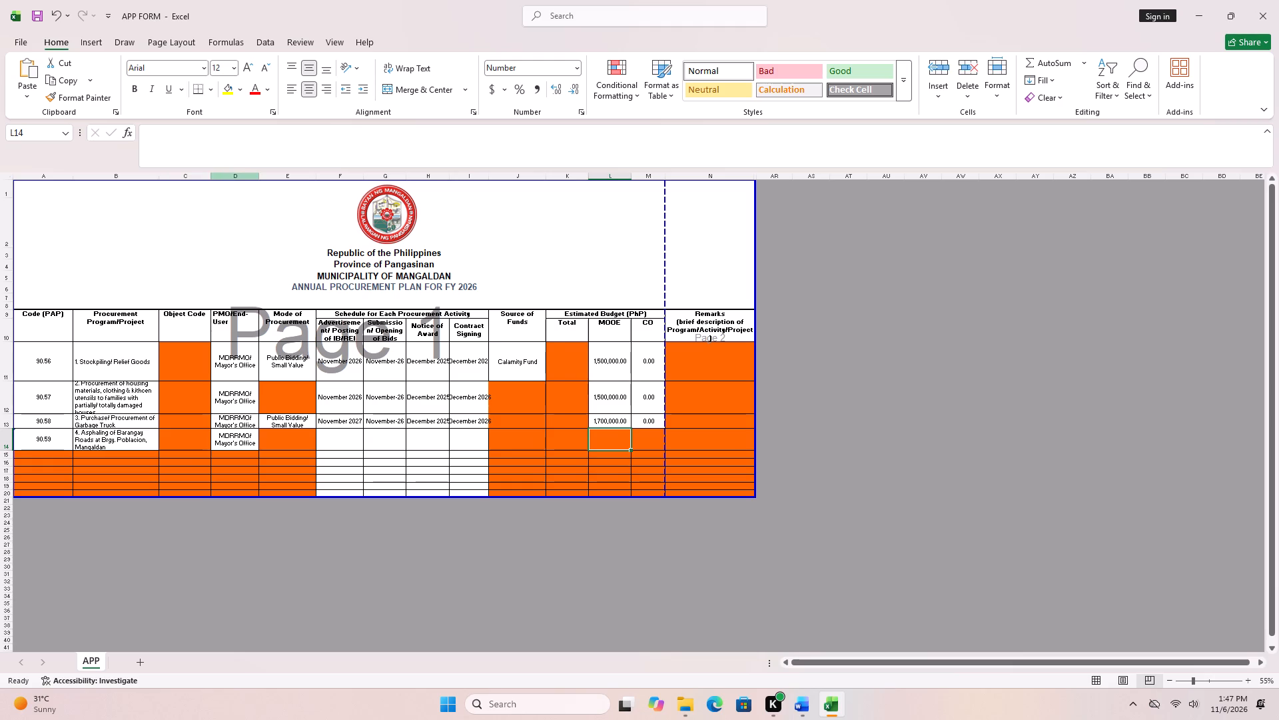
pyautogui.write('45')
pyautogui.write('33')
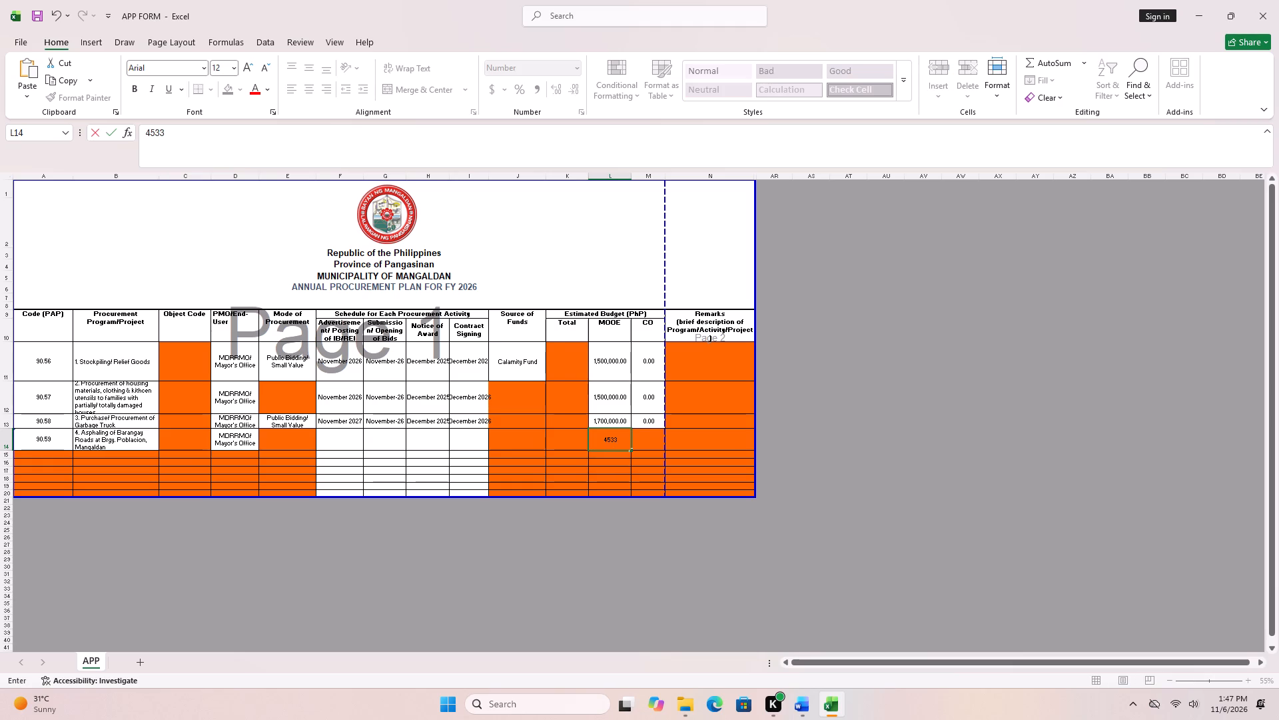
pyautogui.write('121.58')
pyautogui.press('Tab')
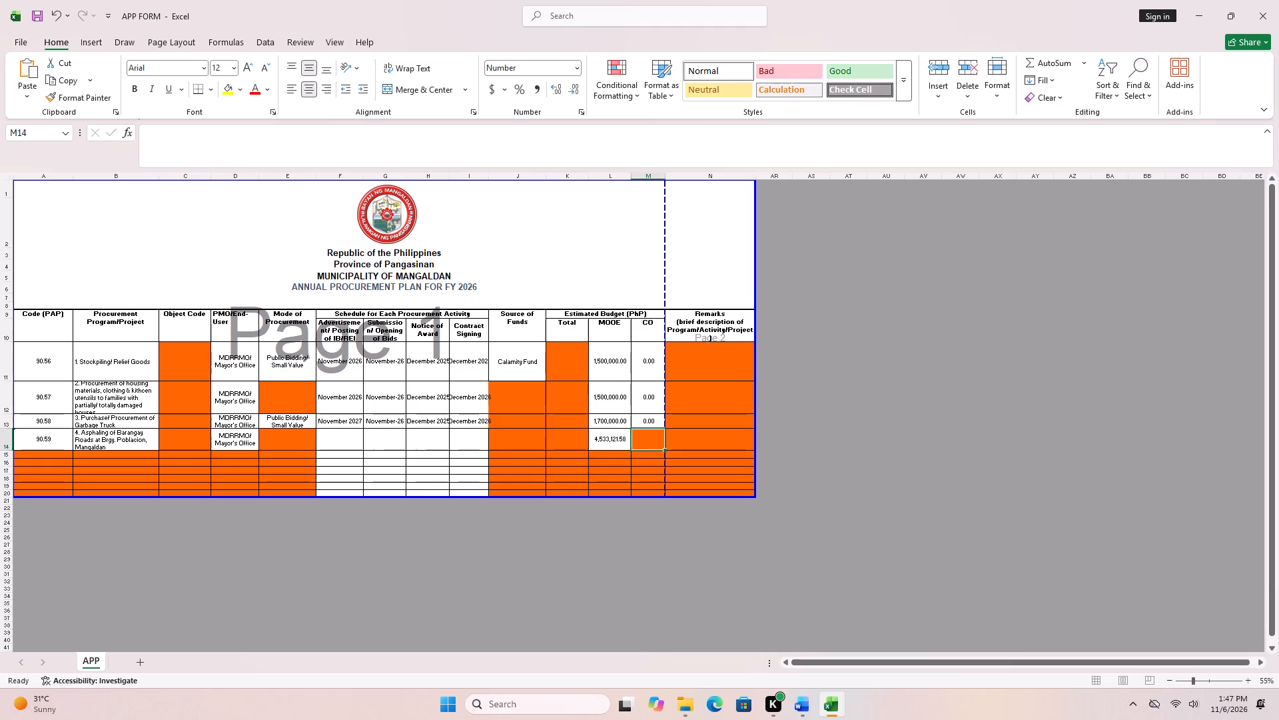
pyautogui.press('0')
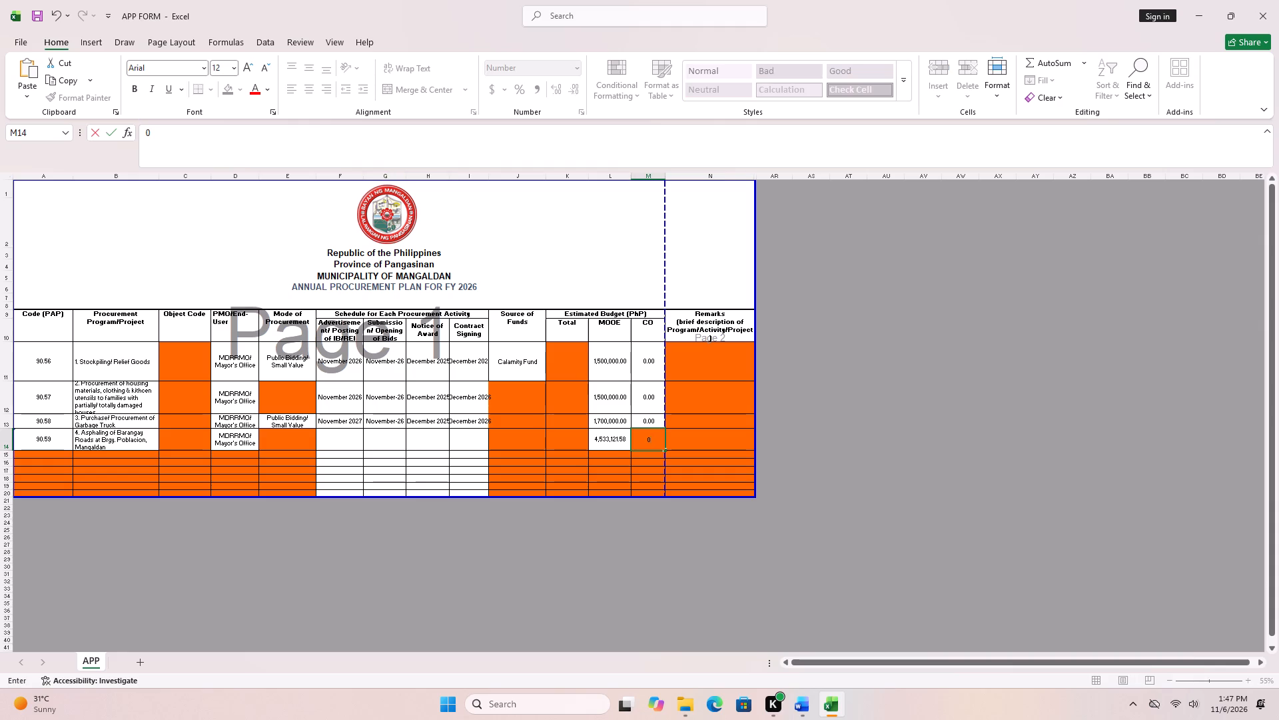
pyautogui.press('Return')
pyautogui.press('Left')
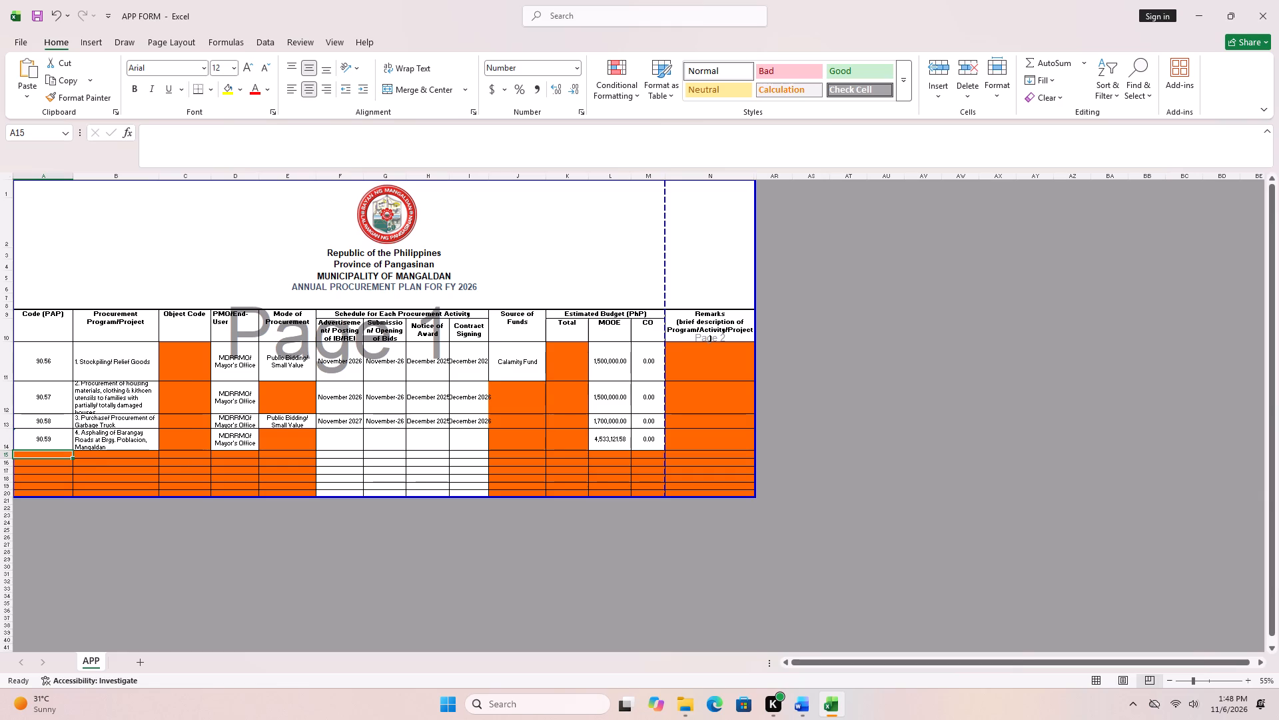
pyautogui.scroll(3, 508, 437)
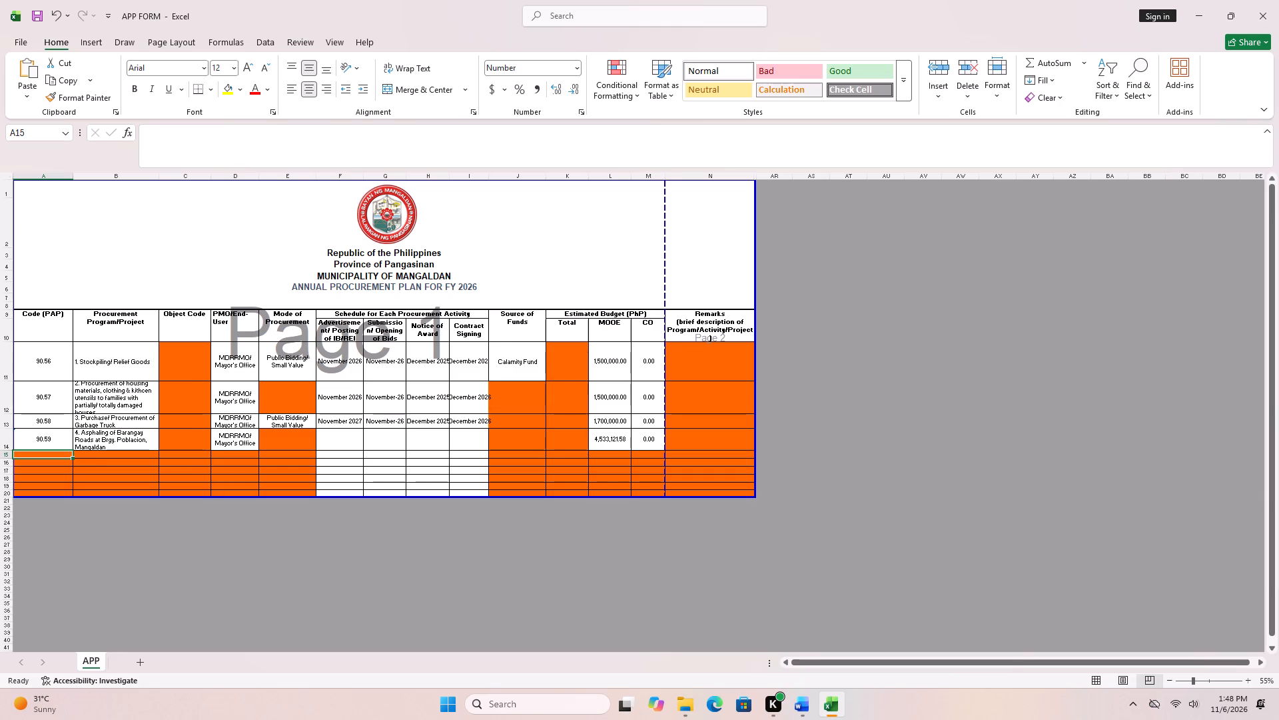
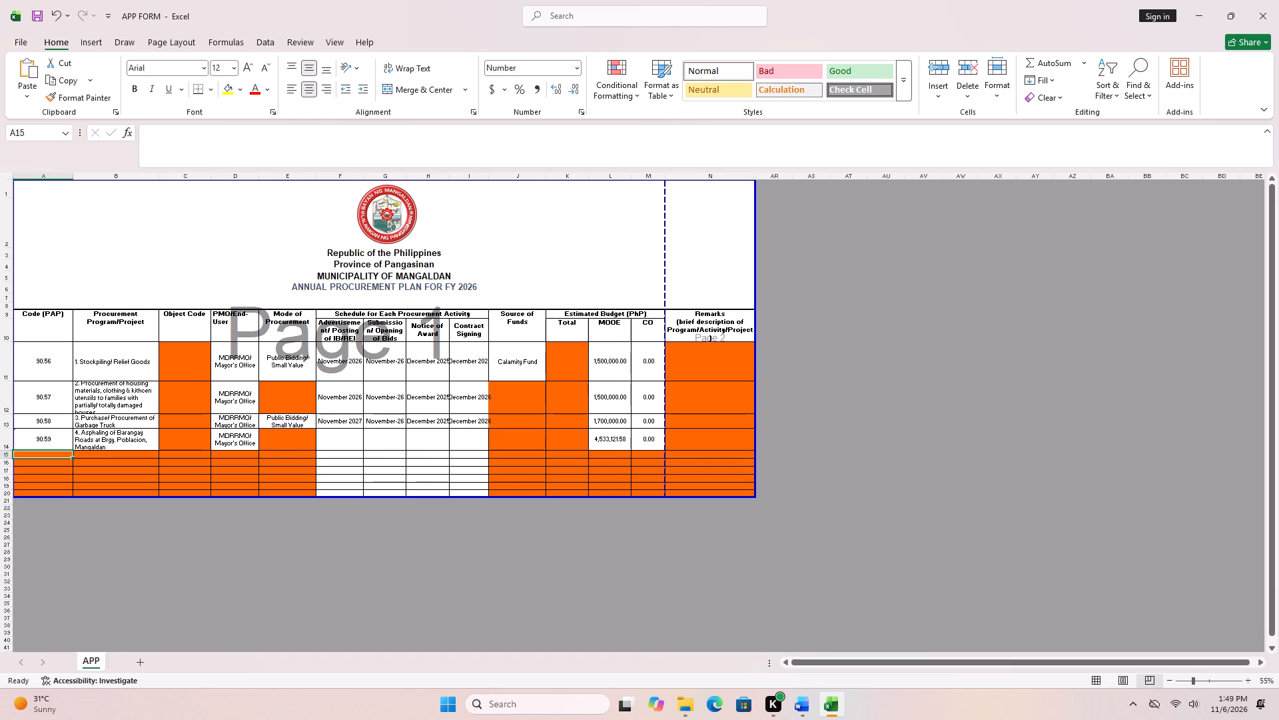
# Enter 90.60 as the Code (PAP) in the empty row below code 90.59.
pyautogui.write('90')
pyautogui.press('.')
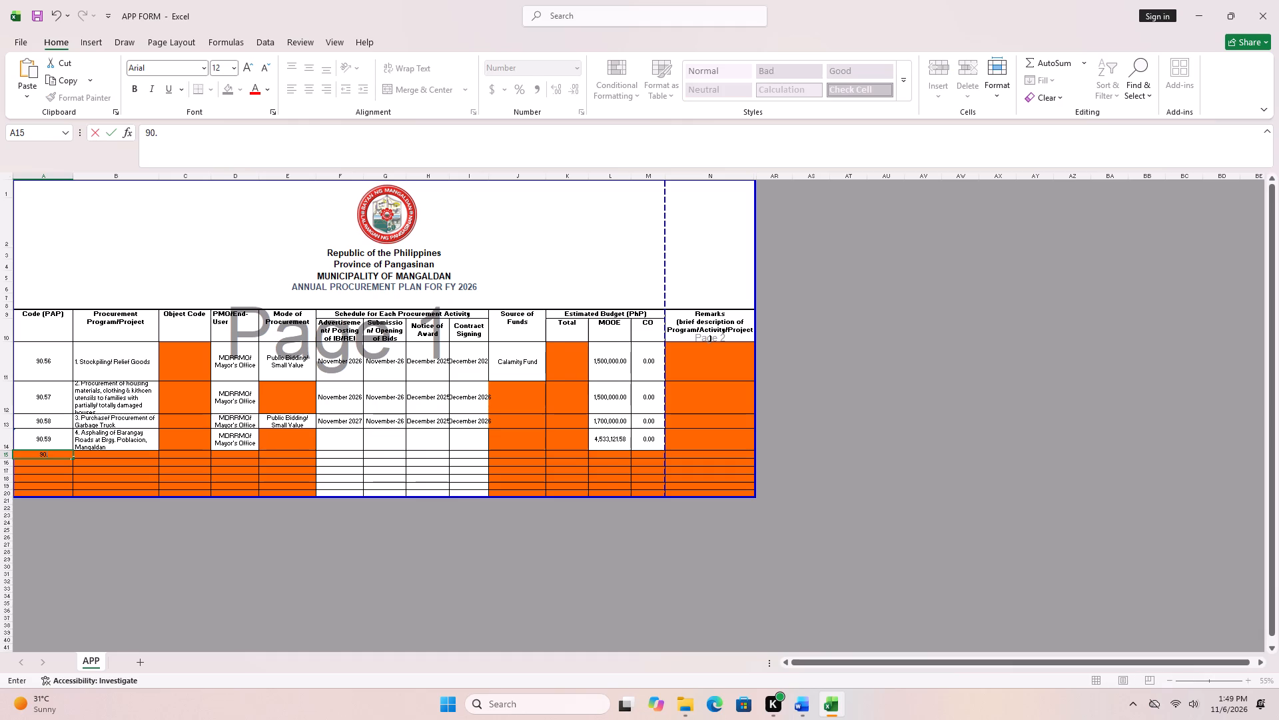
pyautogui.write('60')
pyautogui.press('Tab')
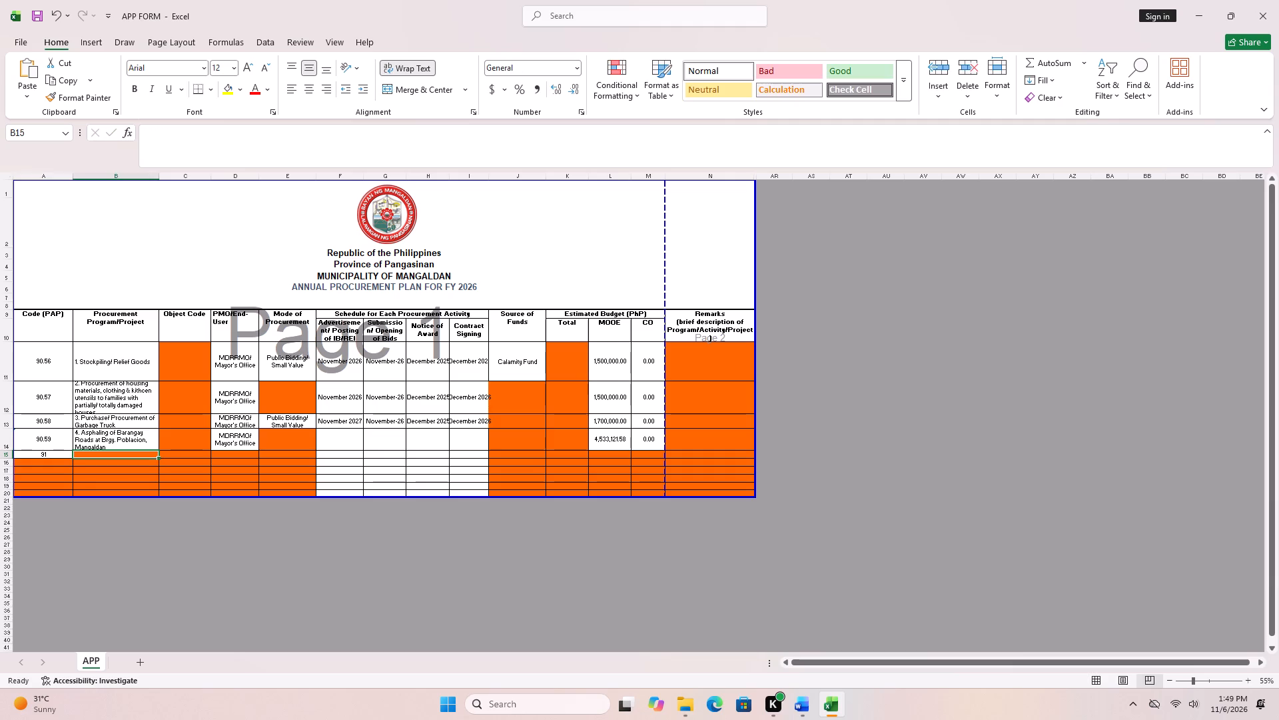
# Enter "5. Construction of Bridge at Brgy. Macayug, Mangaldan" as the Procurement Program/Project of the new row.
pyautogui.write('5.')
pyautogui.press('space')
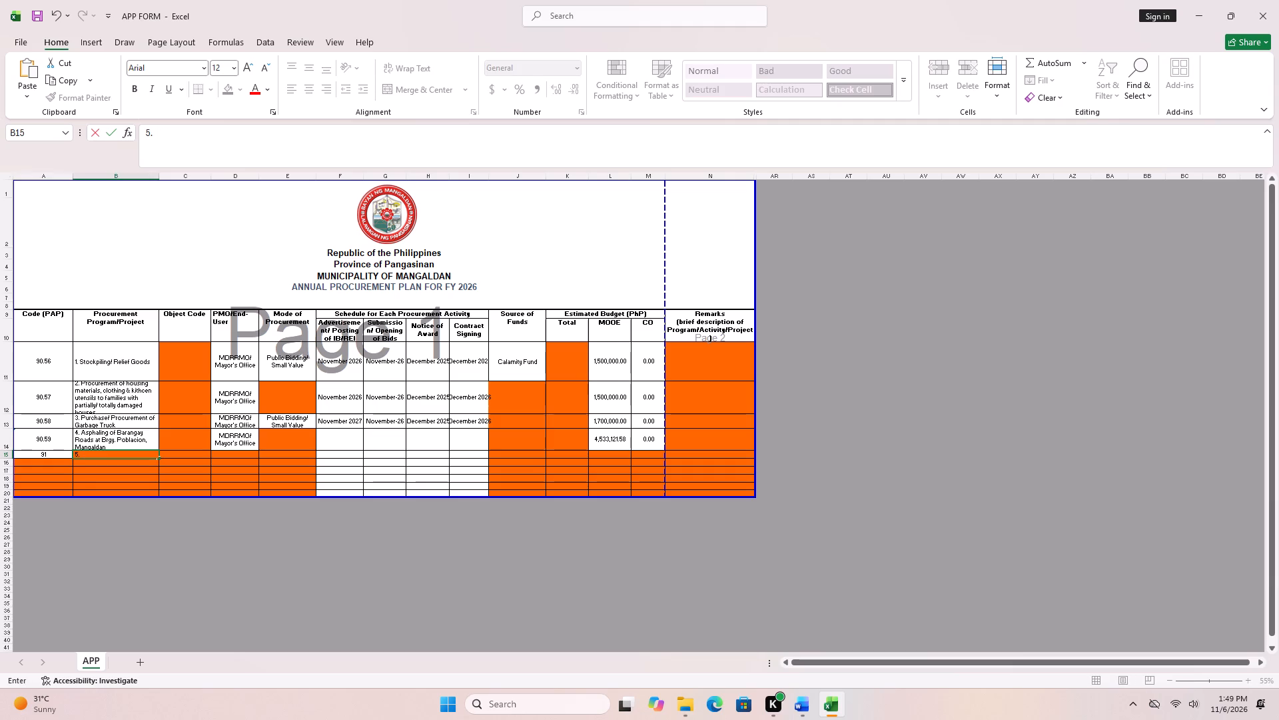
pyautogui.write('Construction')
pyautogui.press('space')
pyautogui.write('of Bridge at')
pyautogui.press('space')
pyautogui.write('Brgy')
pyautogui.write('. Maca')
pyautogui.write('yug')
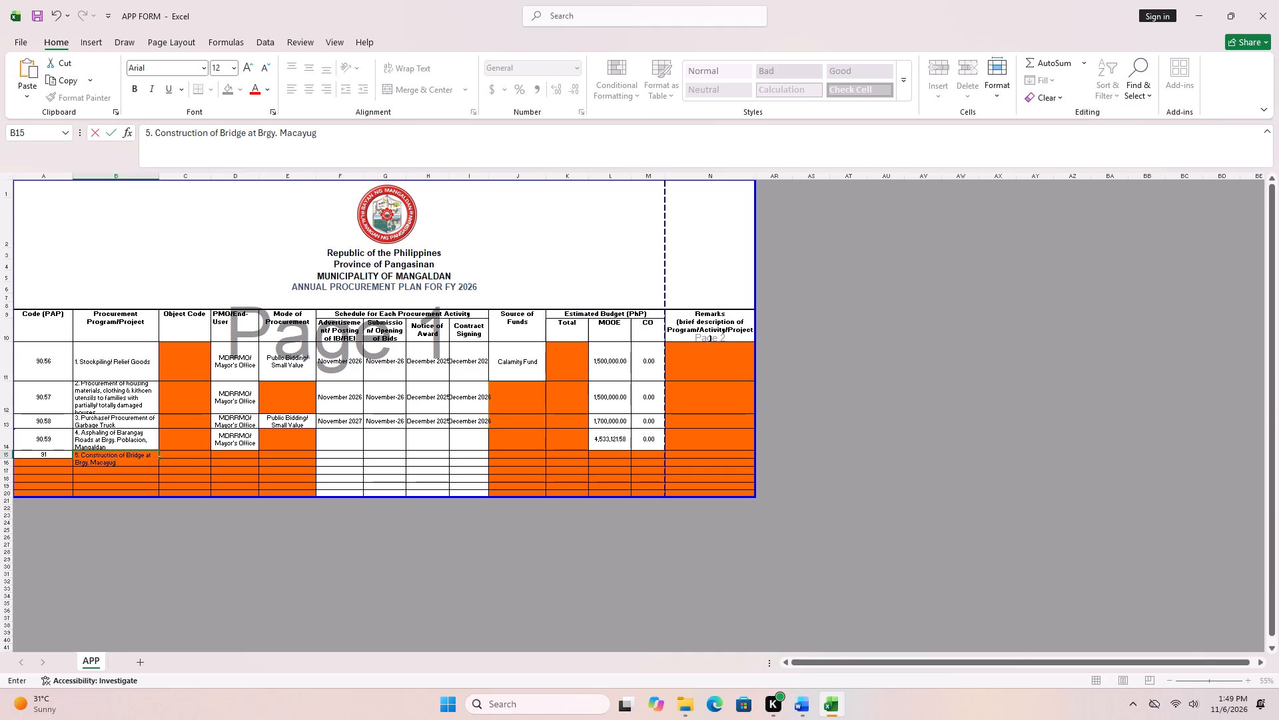
pyautogui.write(', Mangal')
pyautogui.write('dan')
pyautogui.press('Tab')
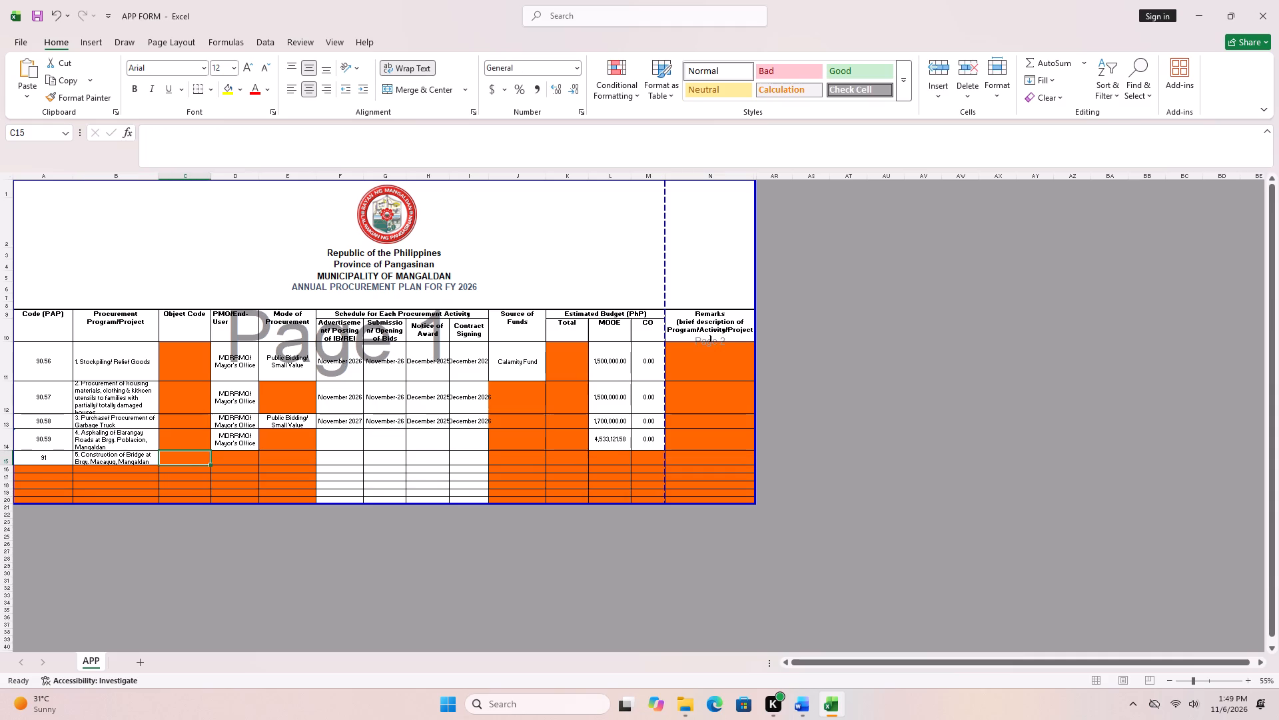
# Fill in MDRRMO/ Mayor's Office as the PMO/End-User of the bridge construction row.
pyautogui.press('Tab')
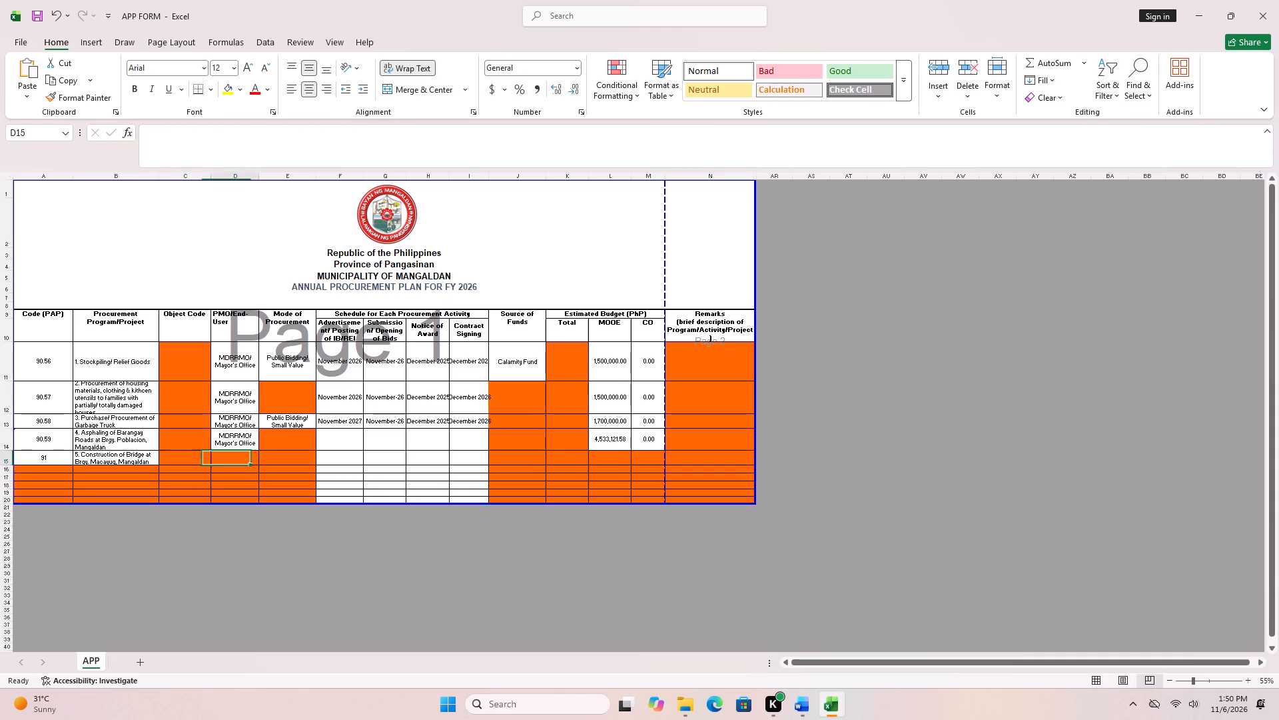
pyautogui.hotkey('shift', 'm')
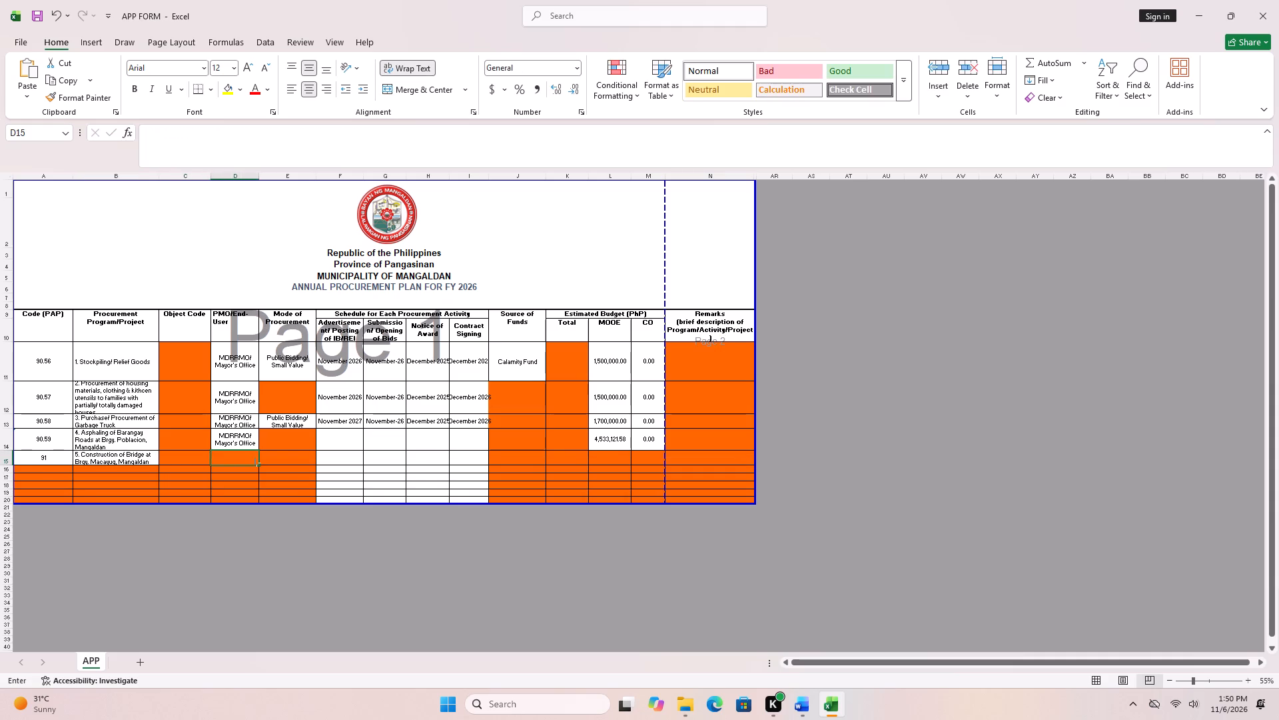
pyautogui.press('Tab')
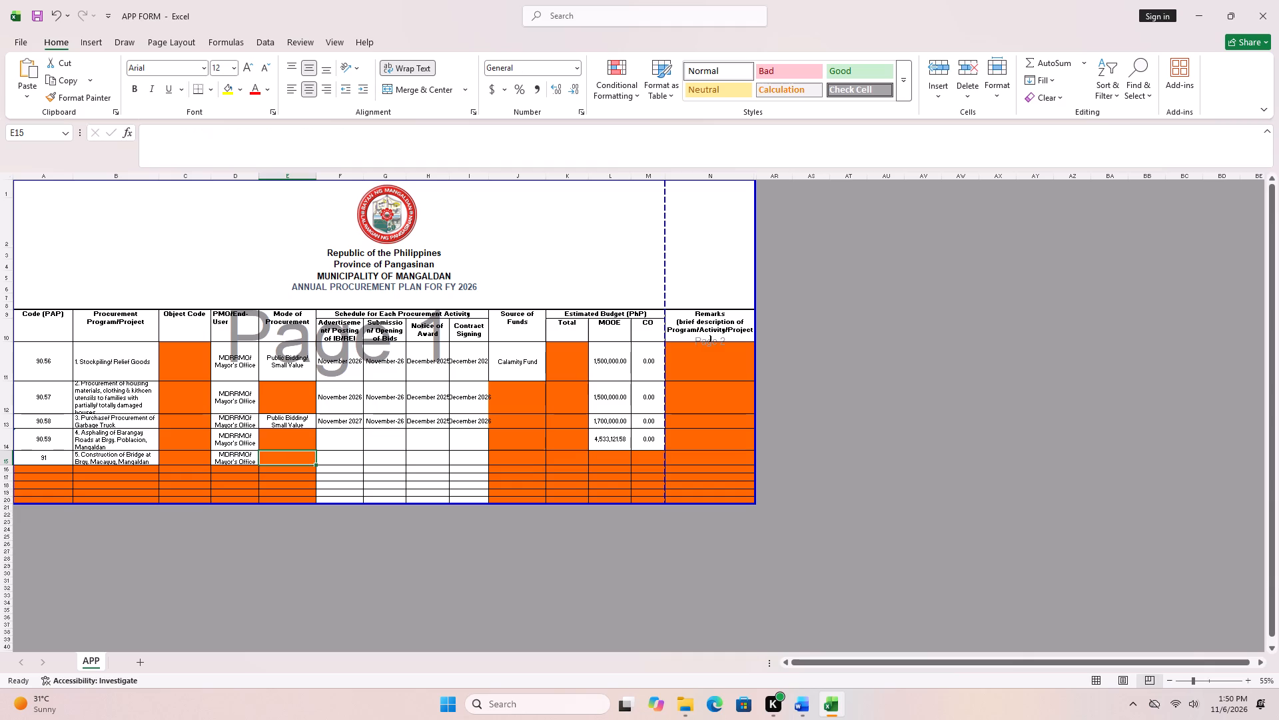
pyautogui.press('Tab')
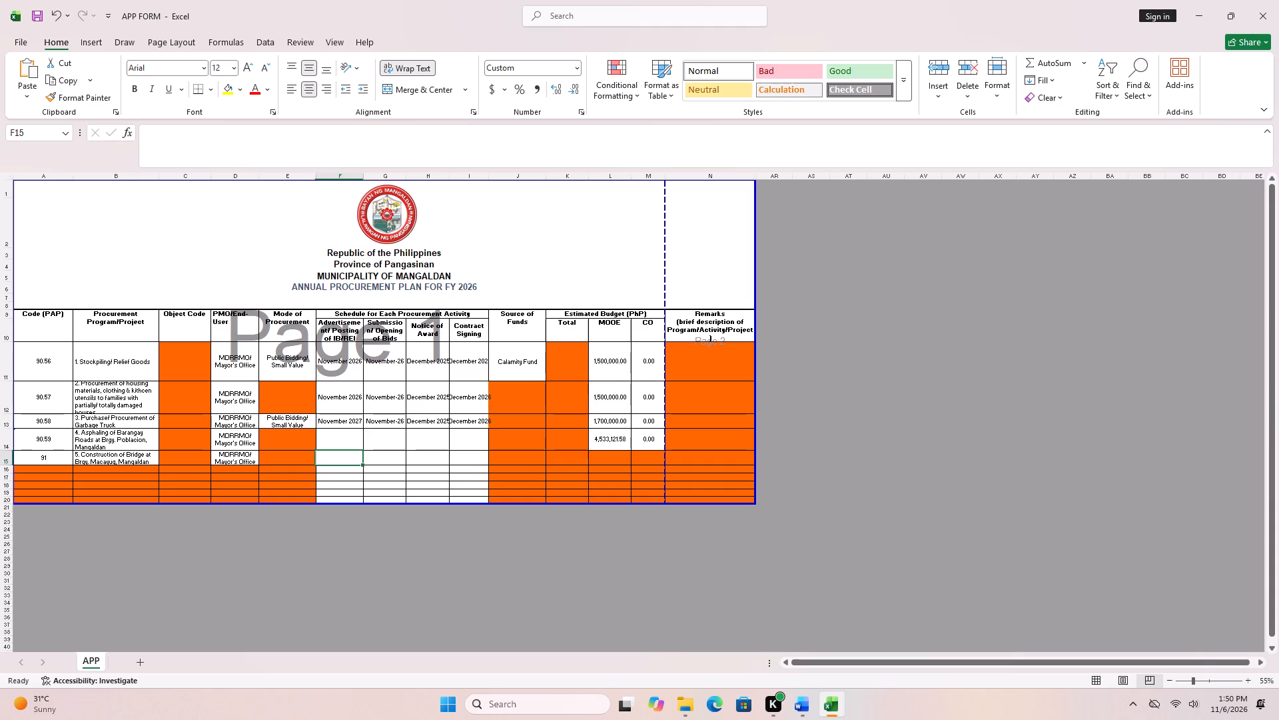
# Transfer the garbage truck's 1,700,000.00 and the barangay roads' 4,533,121.58 from MOOE to CO, leaving their MOOE cells empty.
pyautogui.click(610, 422)
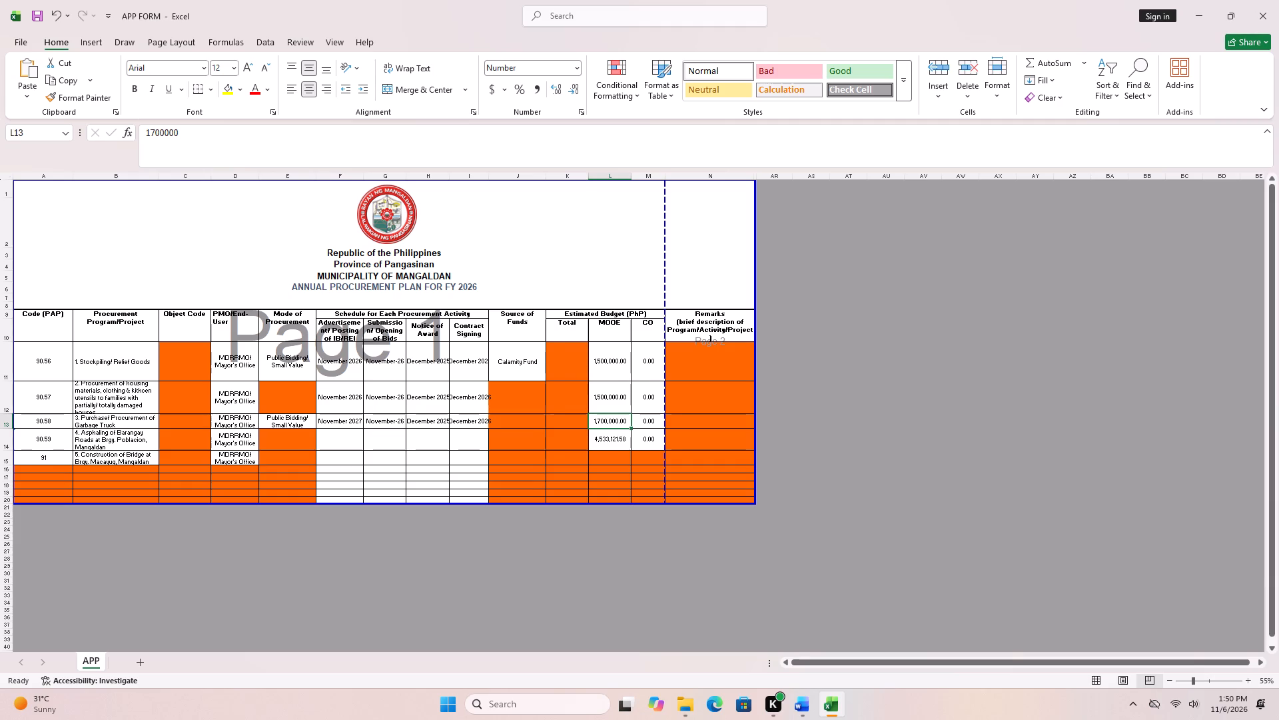
pyautogui.hotkey('ctrl', 'c')
pyautogui.click(655, 425)
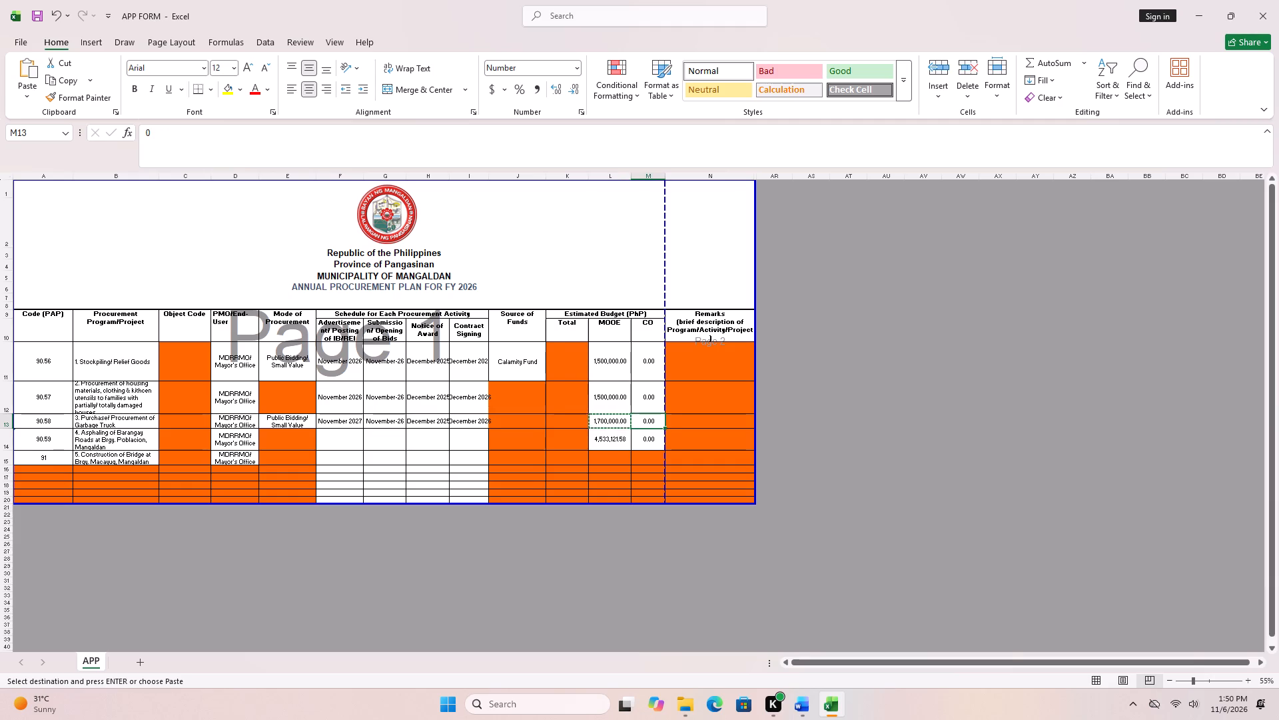
pyautogui.hotkey('ctrl', 'v')
pyautogui.click(623, 441)
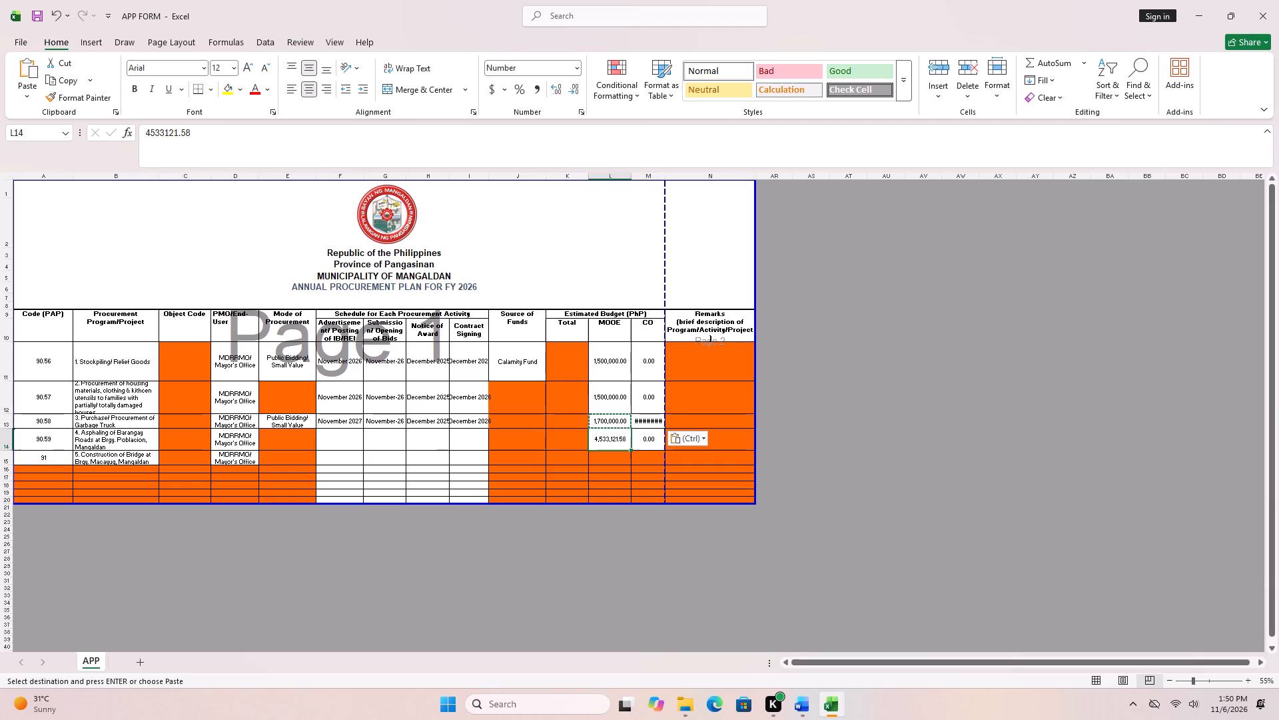
pyautogui.hotkey('ctrl', 'c')
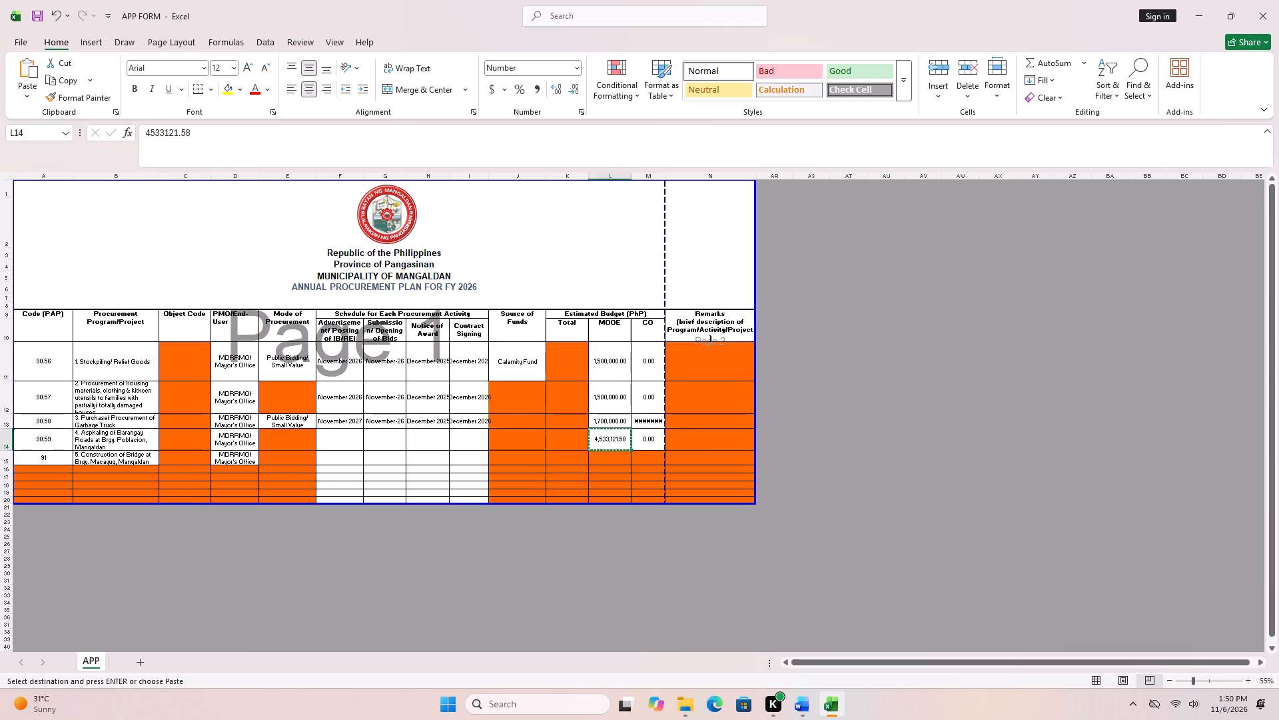
pyautogui.click(660, 436)
pyautogui.hotkey('ctrl', 'v')
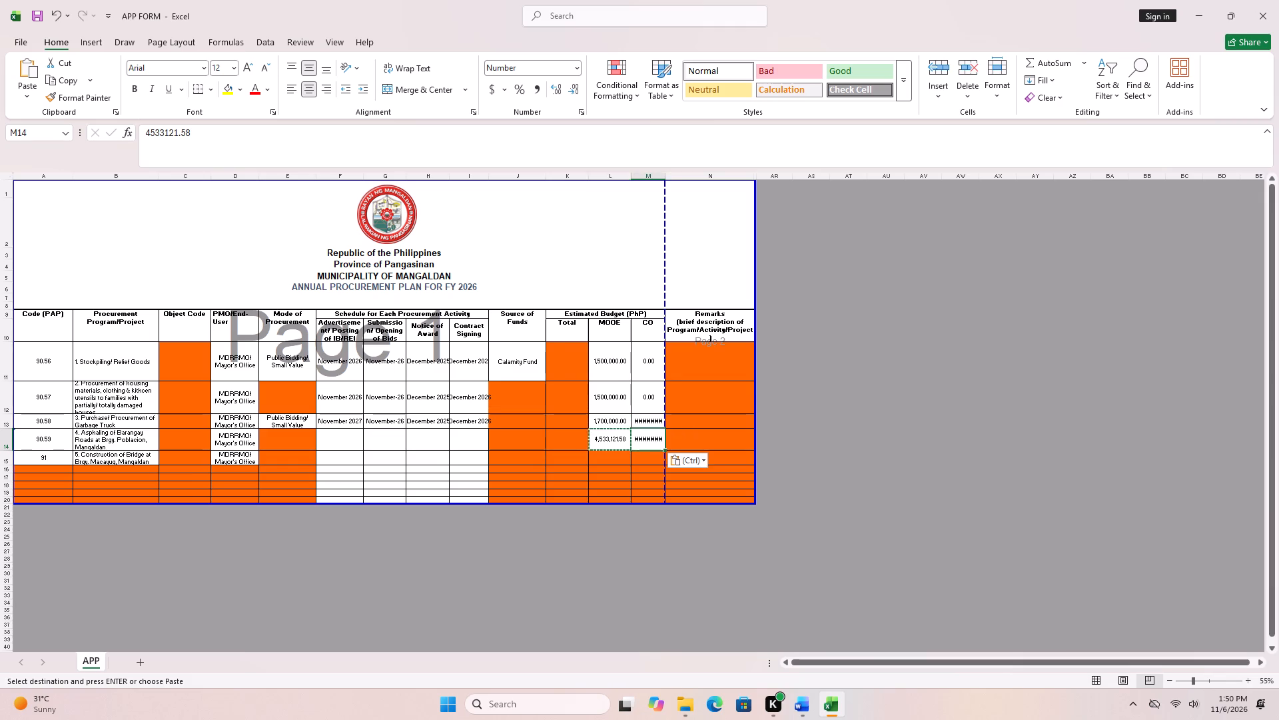
pyautogui.moveTo(618, 423); pyautogui.dragTo(616, 437)
pyautogui.press('Delete')
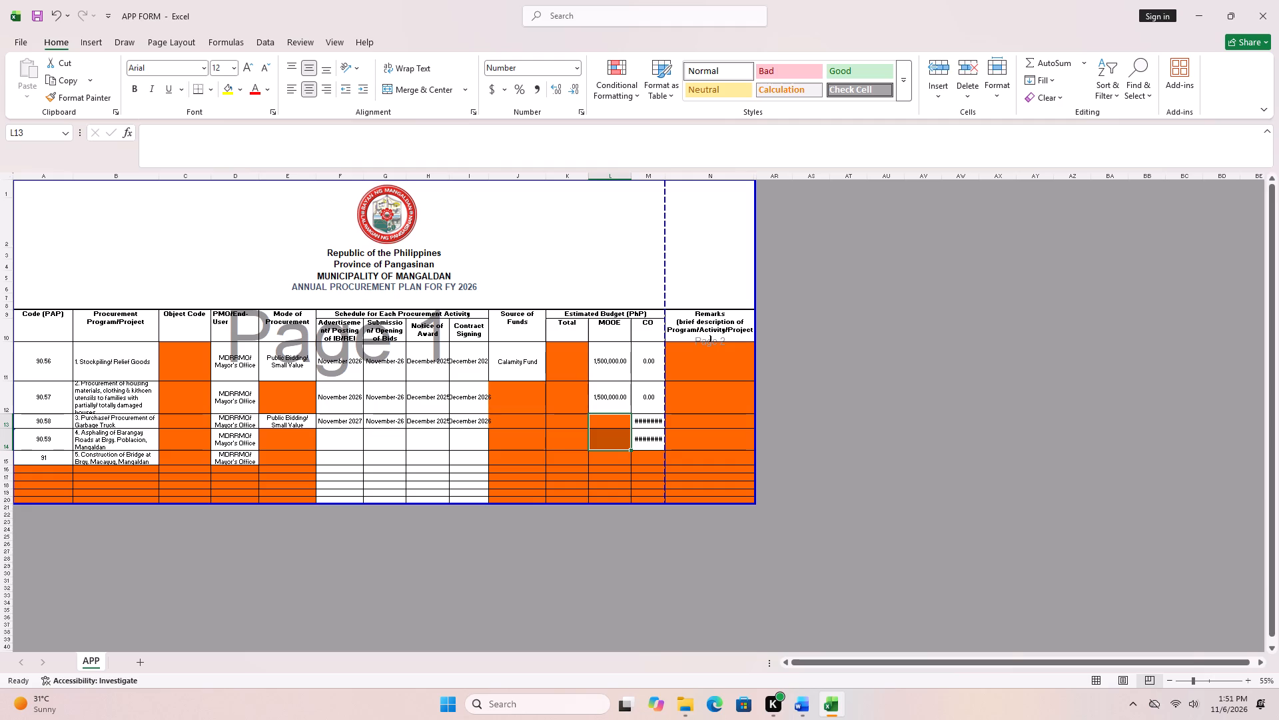
# Widen the CO column to fit its amounts.
pyautogui.click(666, 177)
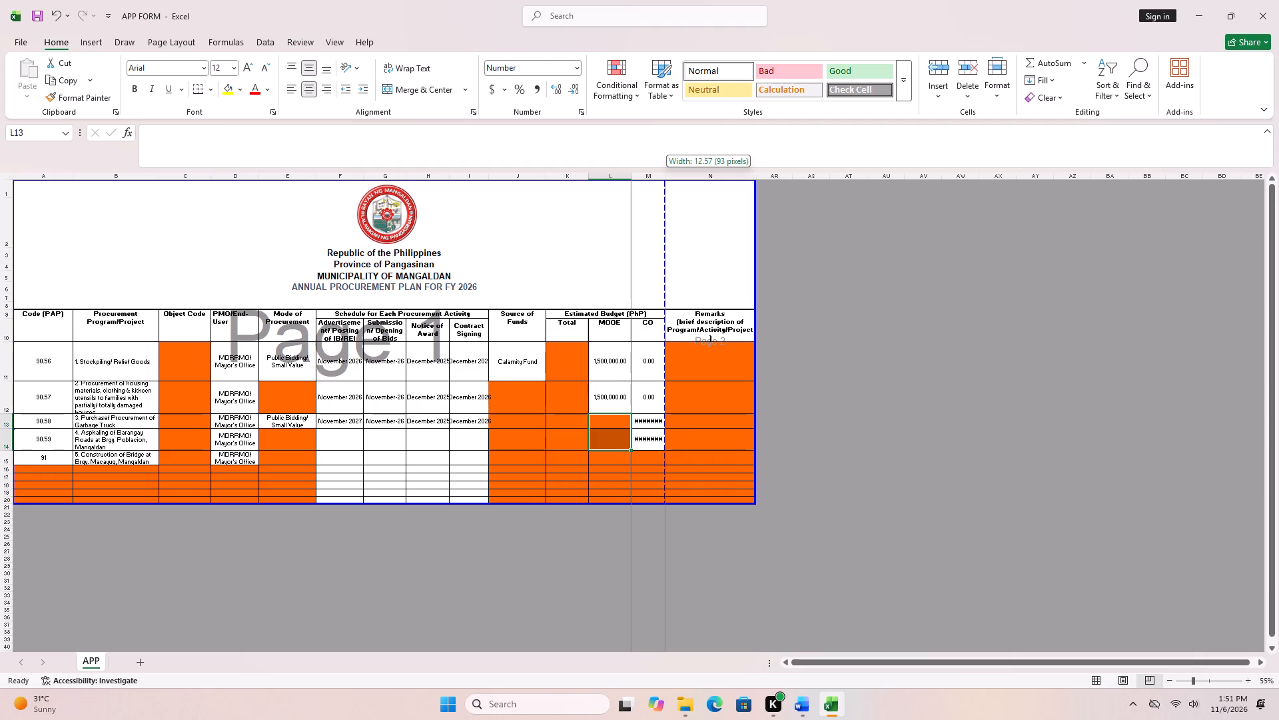
pyautogui.click(677, 551)
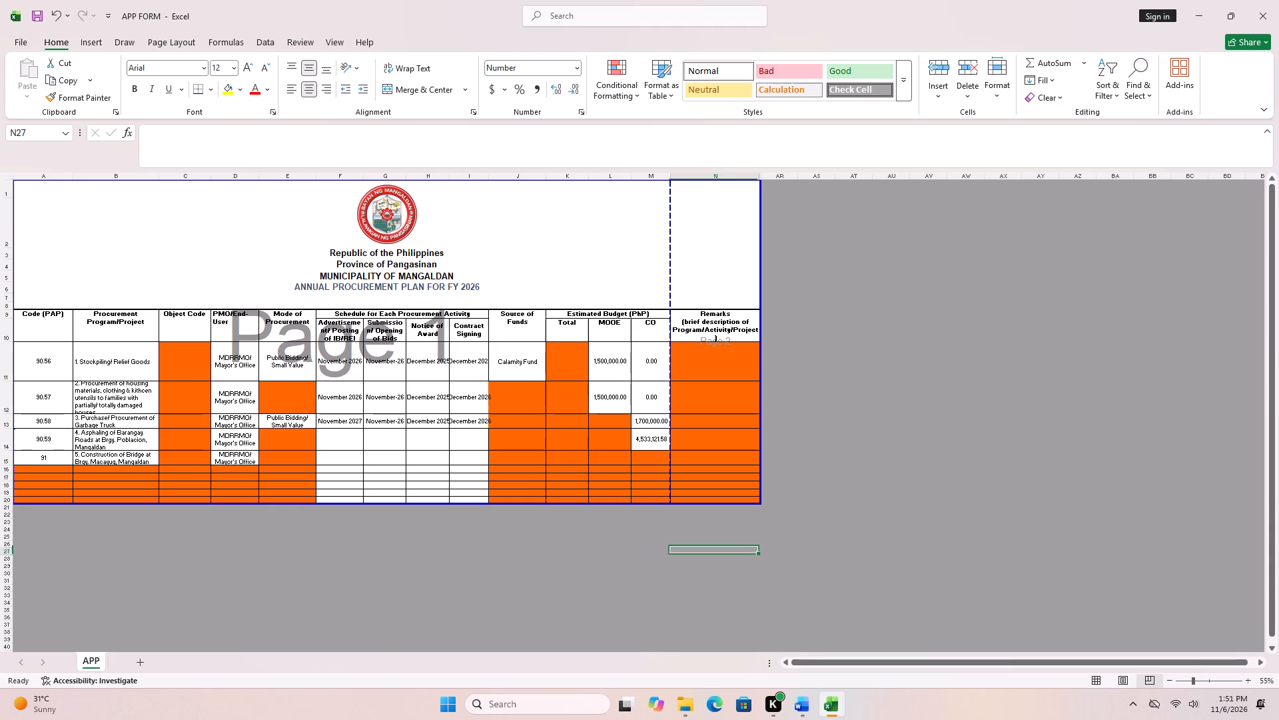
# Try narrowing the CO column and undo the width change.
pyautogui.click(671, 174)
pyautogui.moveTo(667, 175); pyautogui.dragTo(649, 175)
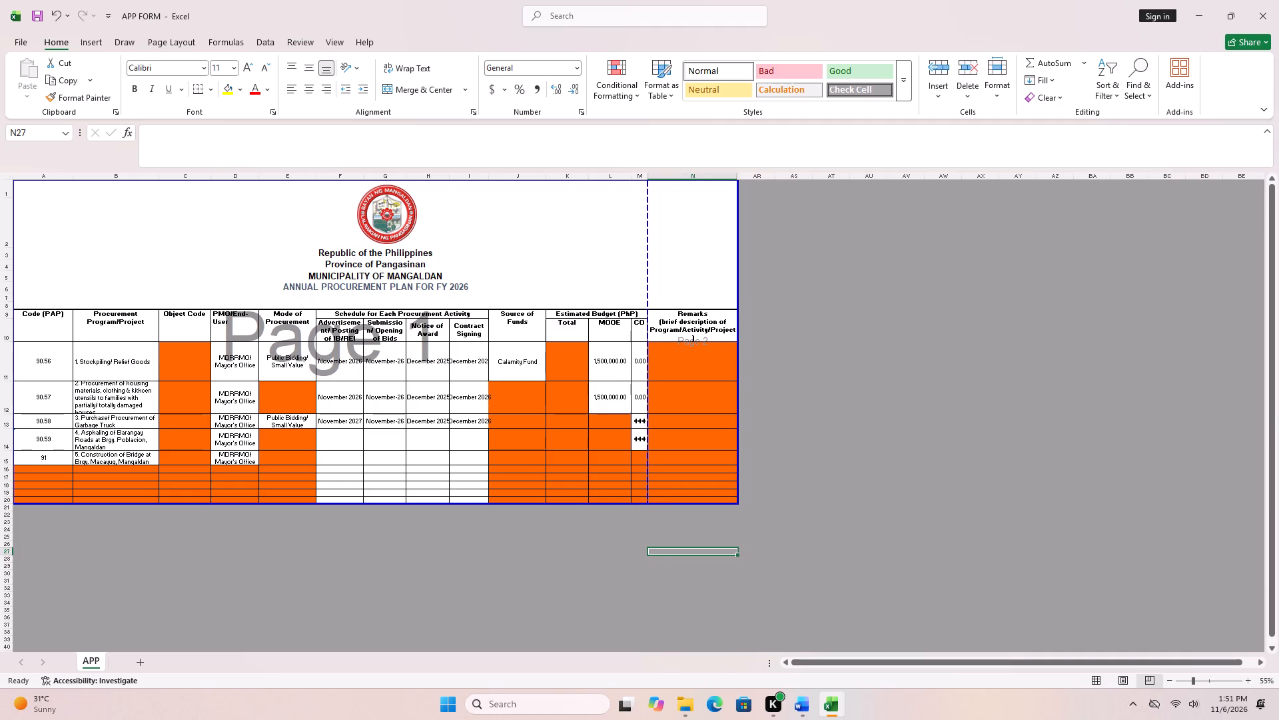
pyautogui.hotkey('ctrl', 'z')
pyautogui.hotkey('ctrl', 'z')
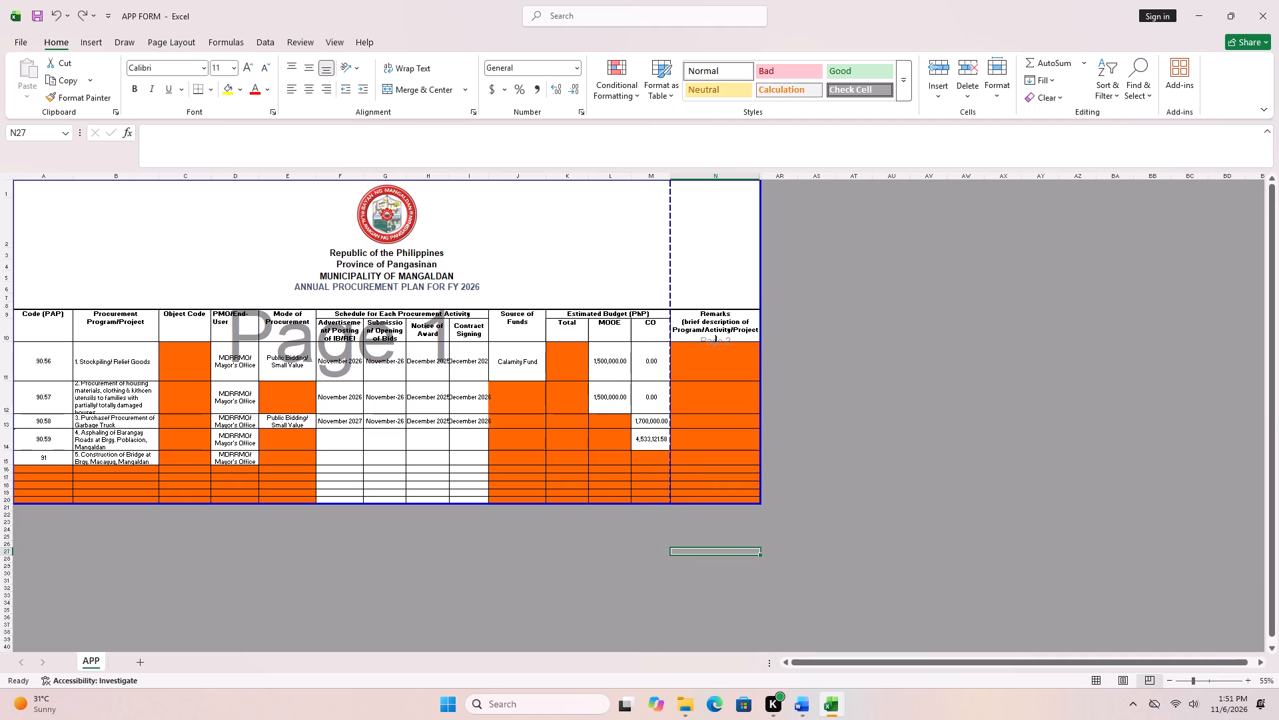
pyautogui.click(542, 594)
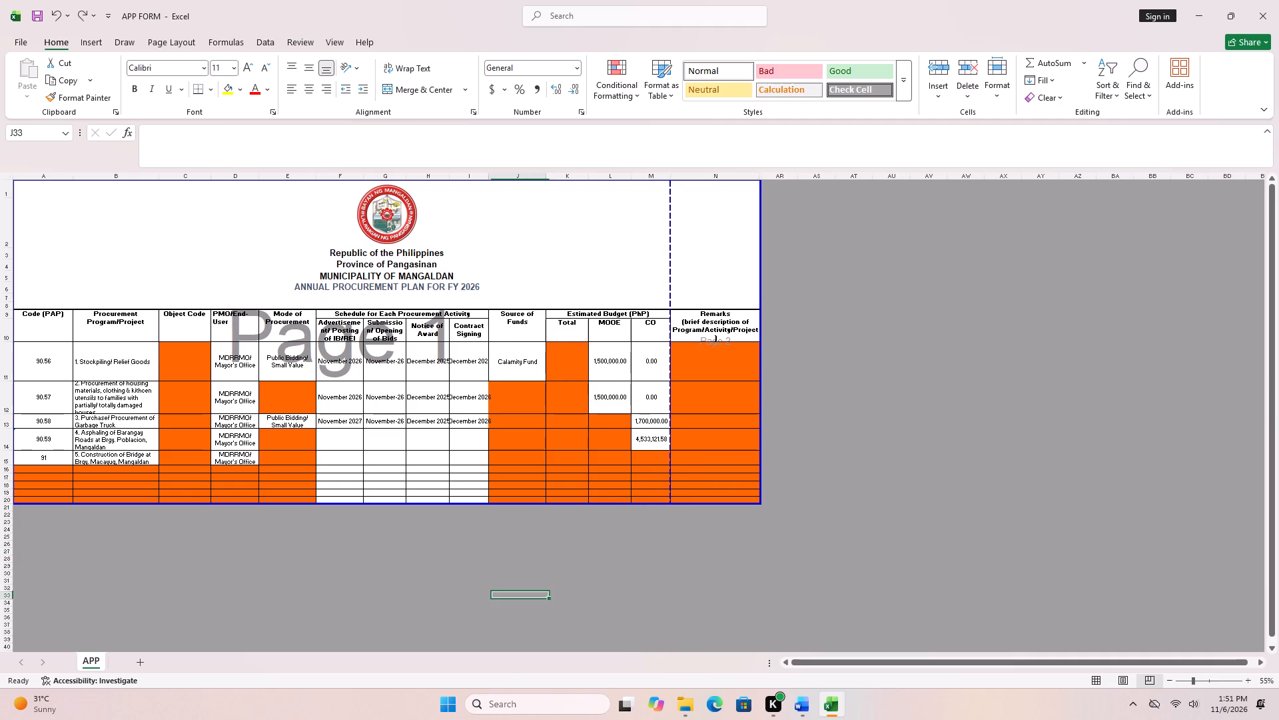
# Fill the Mode of Procurement "Public Bidding/ Small Value" down from the relief goods row through the bridge construction row.
pyautogui.click(272, 458)
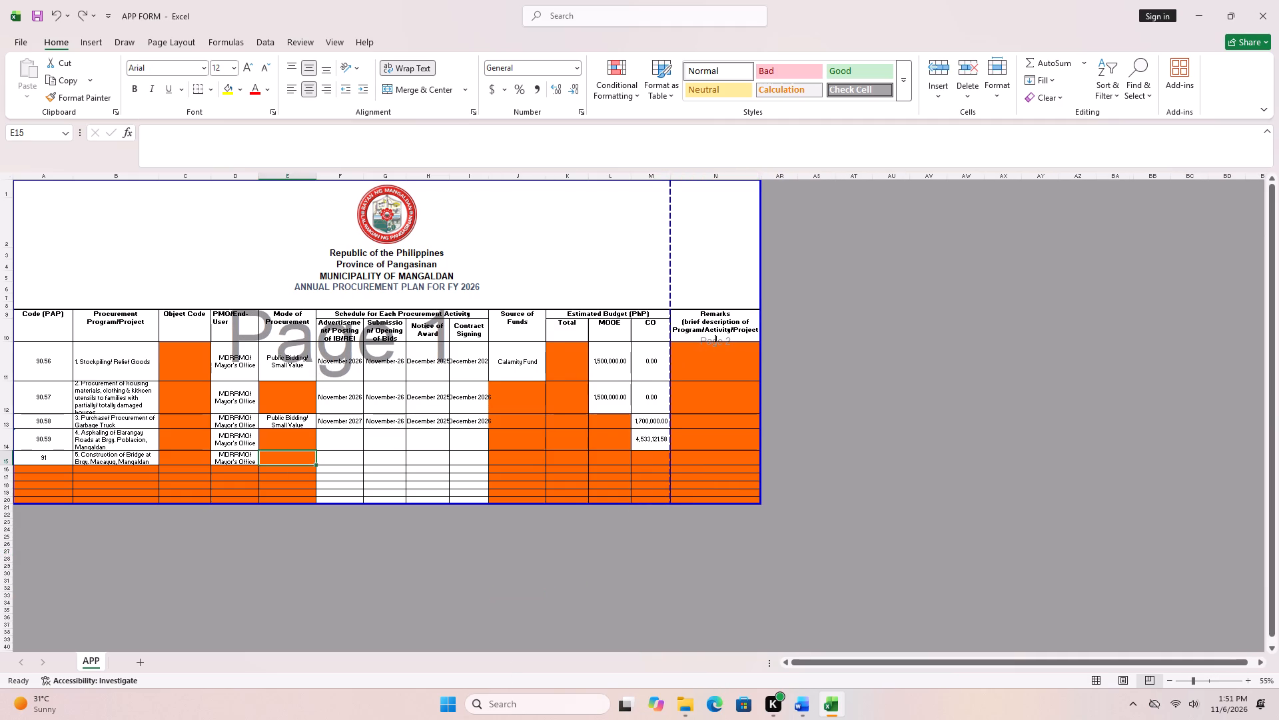
pyautogui.click(508, 455)
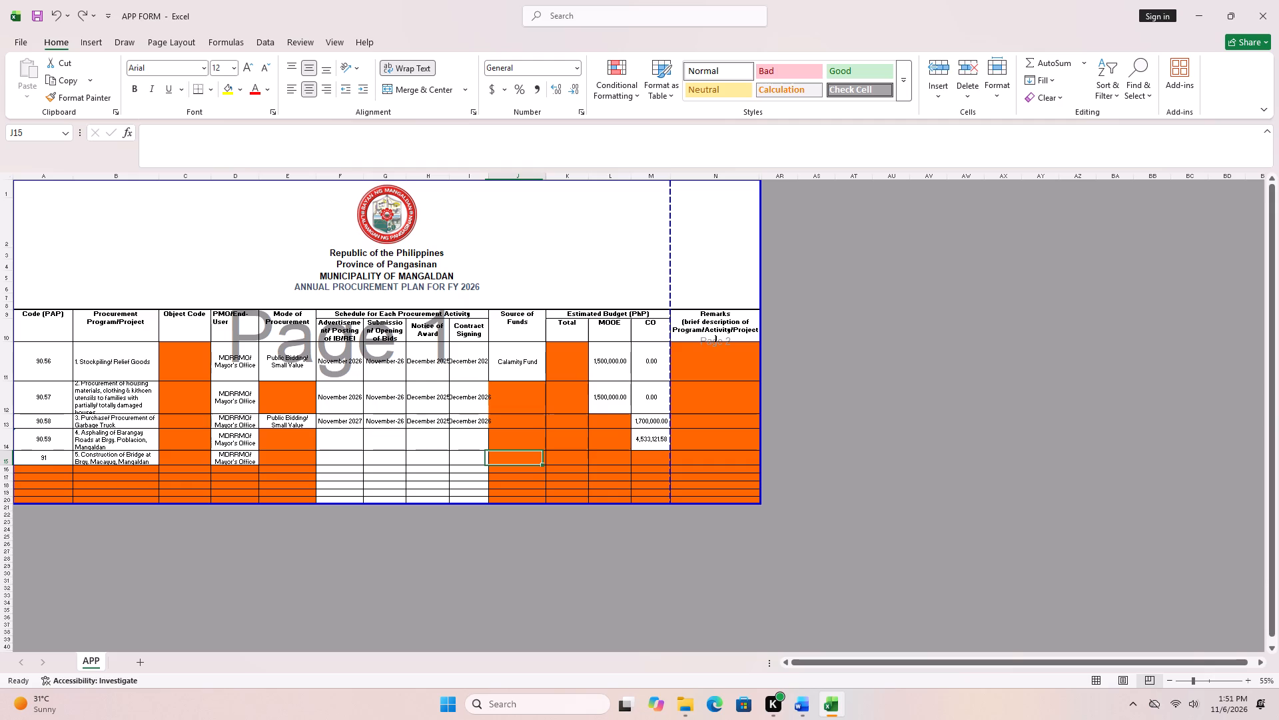
pyautogui.moveTo(286, 366); pyautogui.dragTo(286, 407)
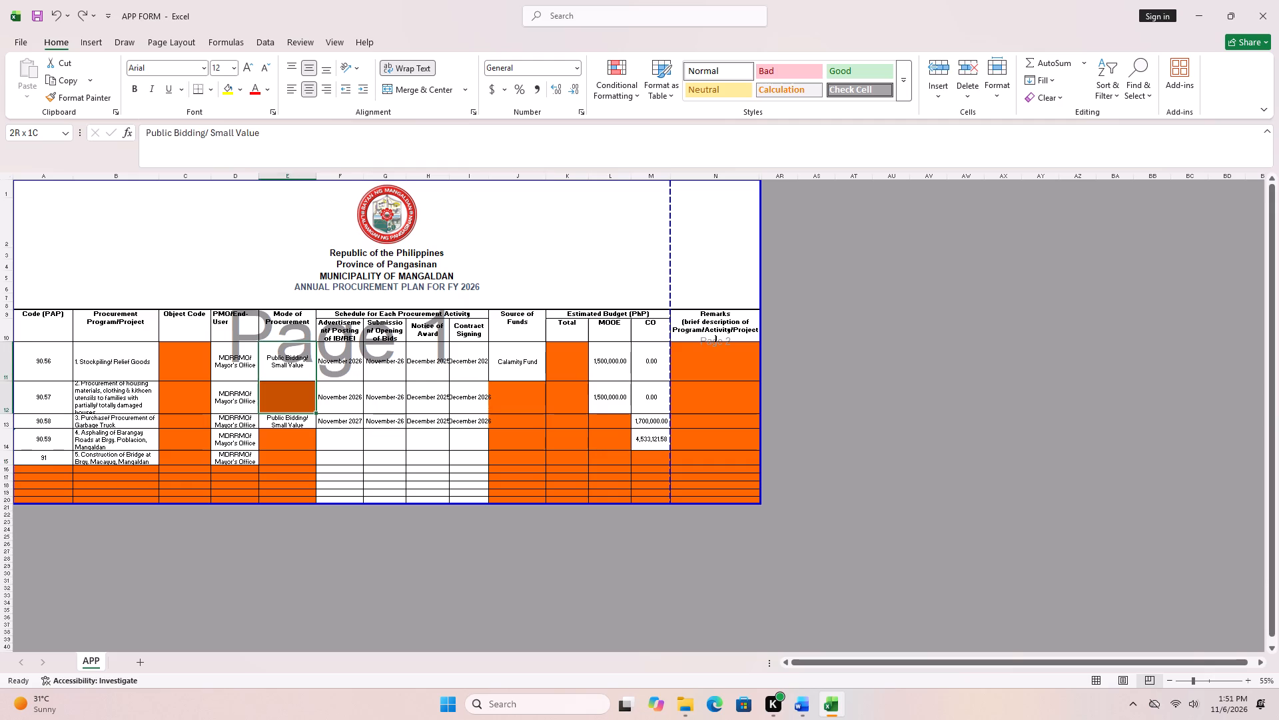
pyautogui.moveTo(286, 407); pyautogui.dragTo(293, 367)
pyautogui.moveTo(315, 378); pyautogui.dragTo(314, 381)
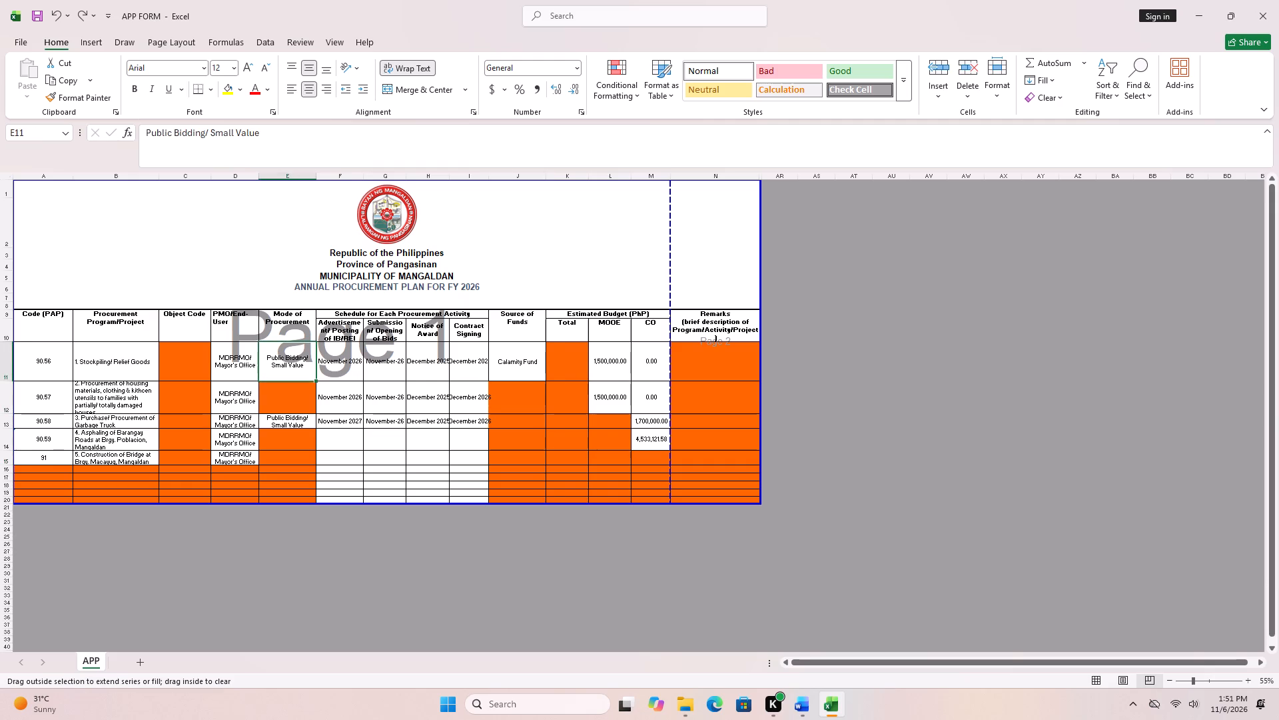
pyautogui.moveTo(314, 381); pyautogui.dragTo(312, 459)
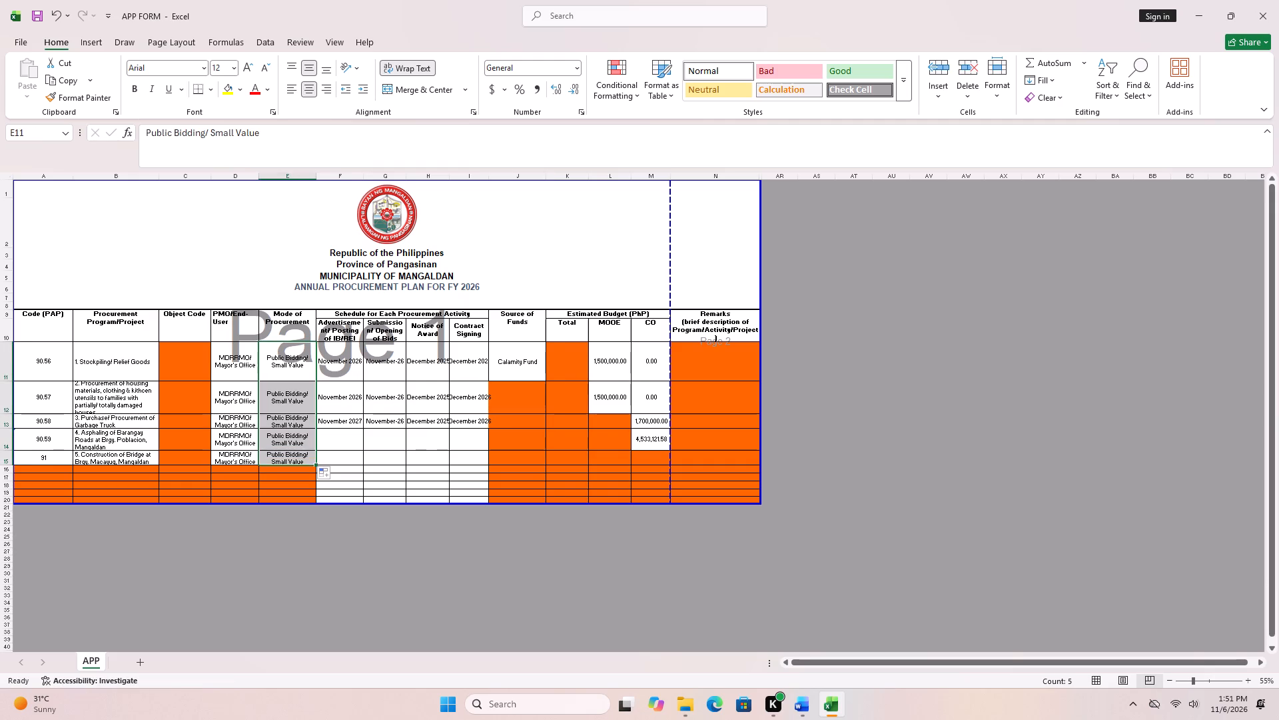
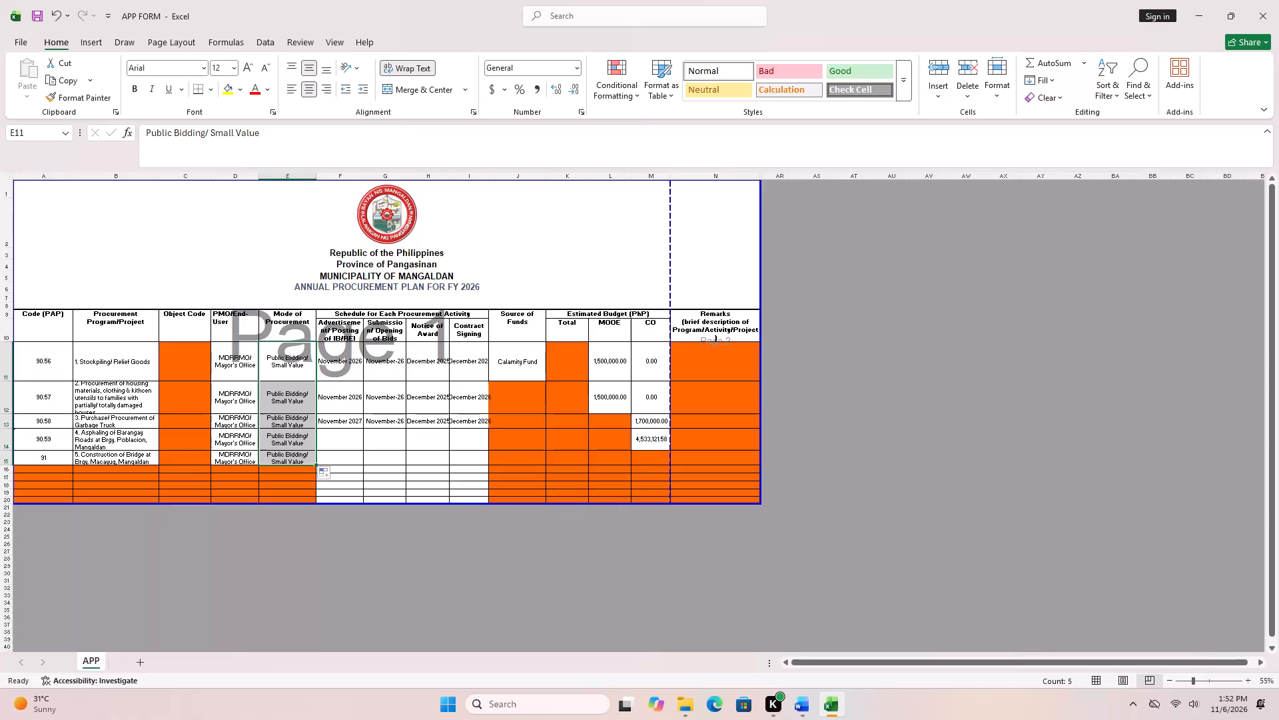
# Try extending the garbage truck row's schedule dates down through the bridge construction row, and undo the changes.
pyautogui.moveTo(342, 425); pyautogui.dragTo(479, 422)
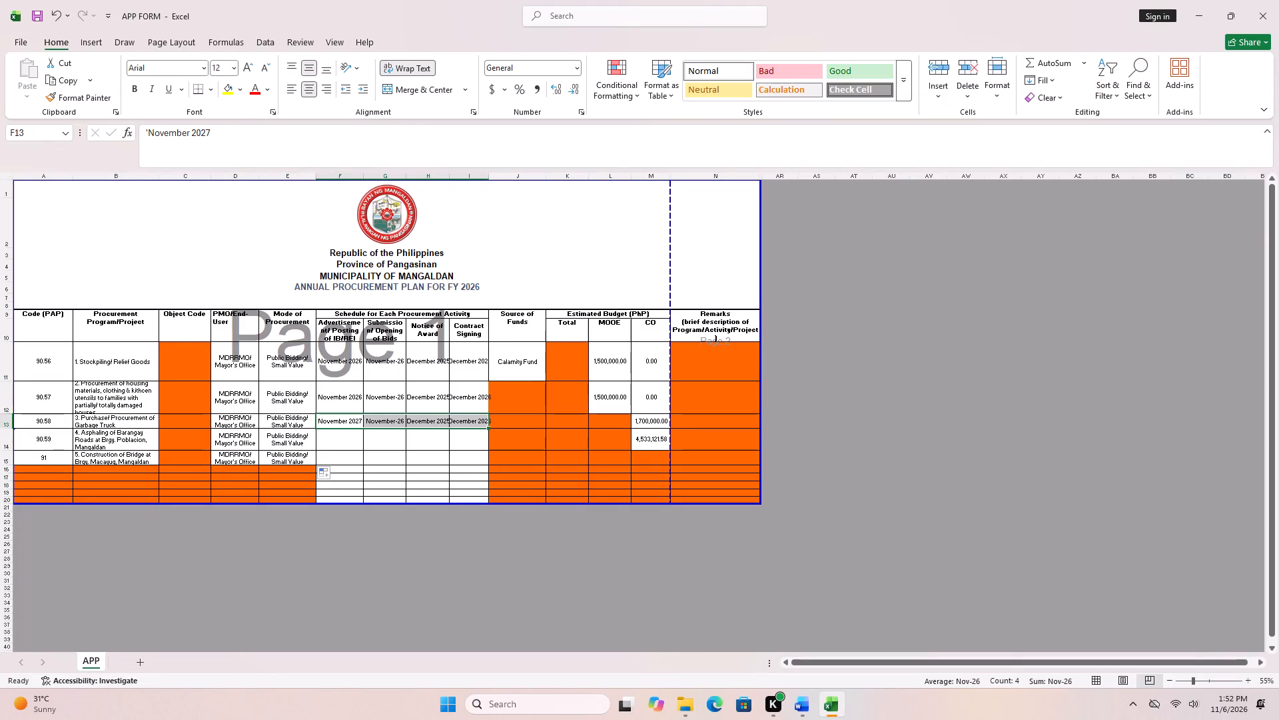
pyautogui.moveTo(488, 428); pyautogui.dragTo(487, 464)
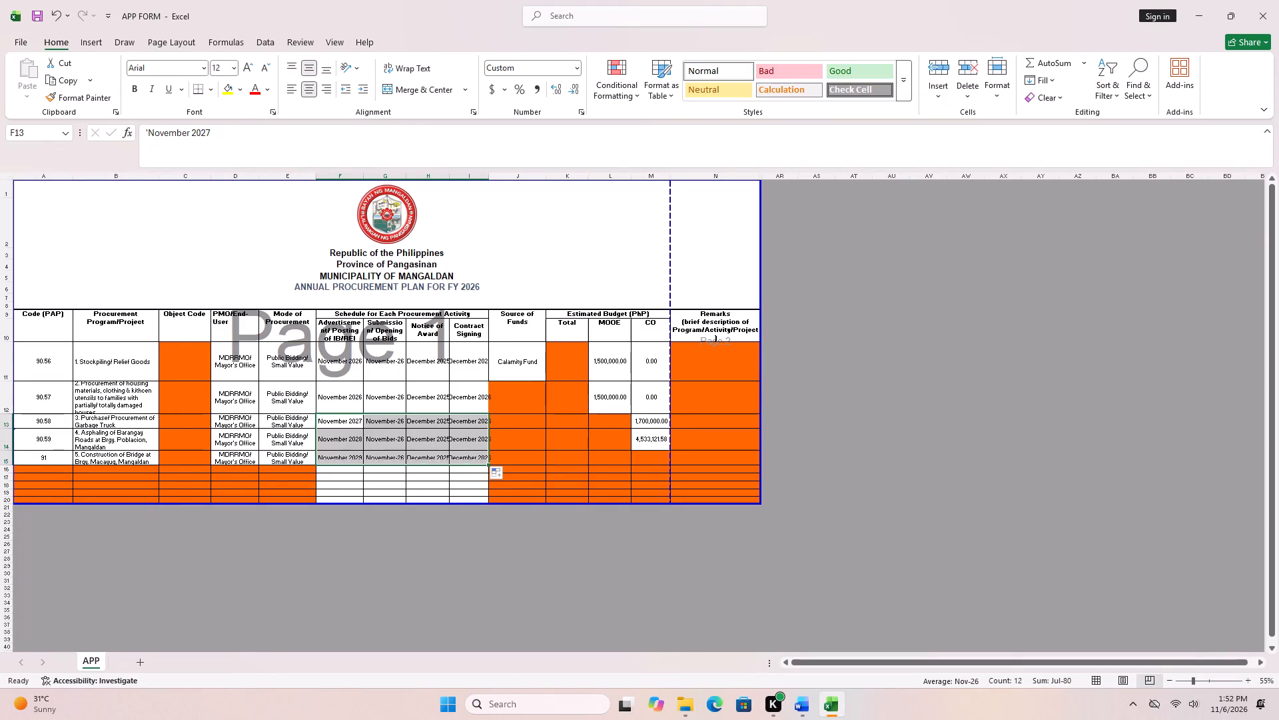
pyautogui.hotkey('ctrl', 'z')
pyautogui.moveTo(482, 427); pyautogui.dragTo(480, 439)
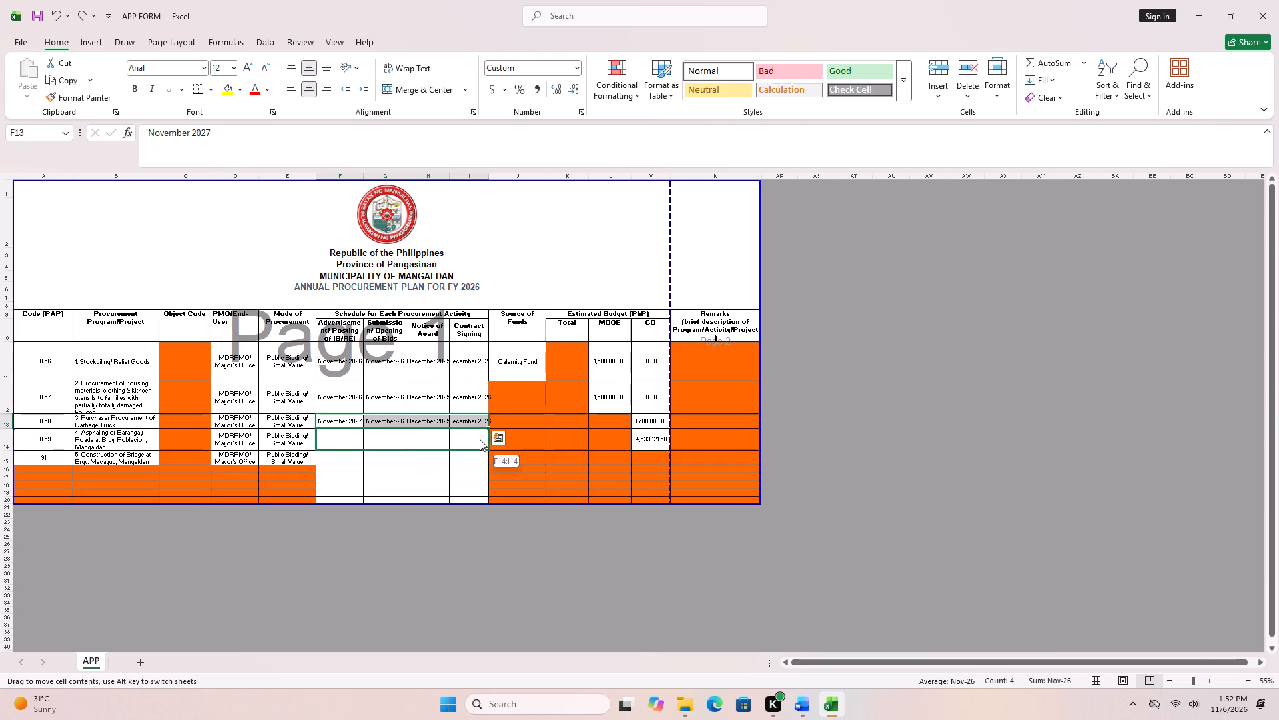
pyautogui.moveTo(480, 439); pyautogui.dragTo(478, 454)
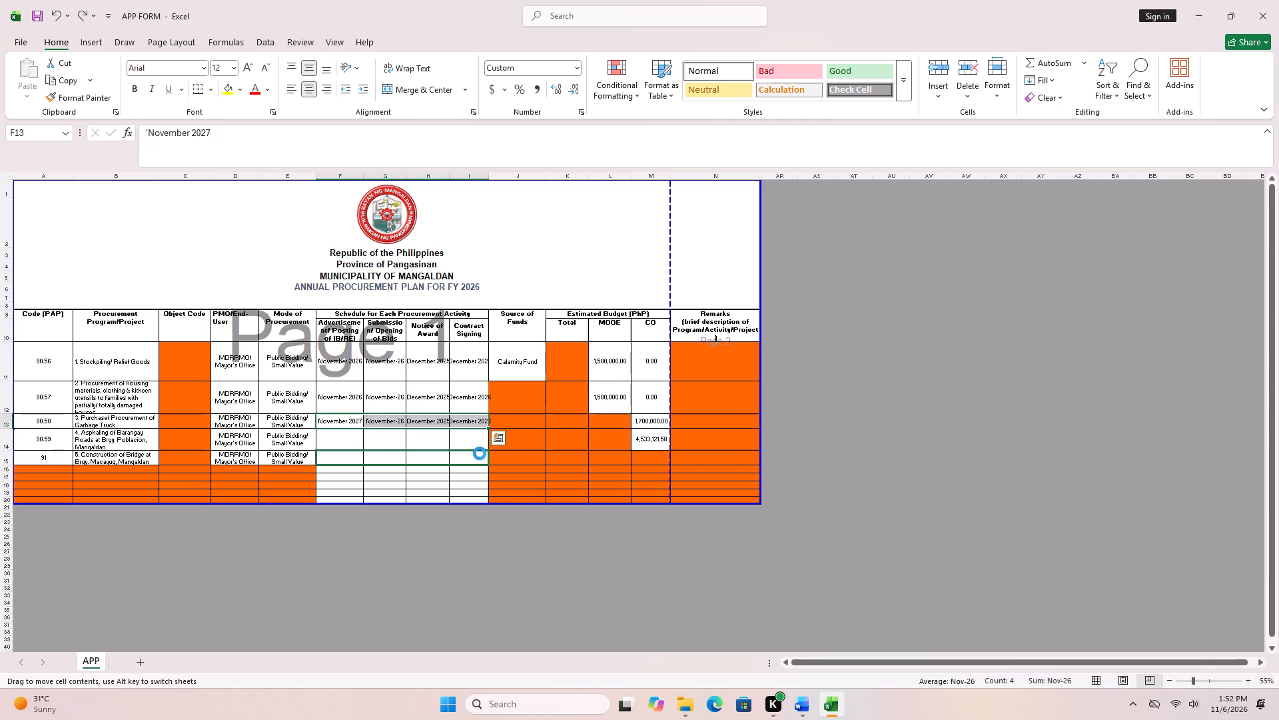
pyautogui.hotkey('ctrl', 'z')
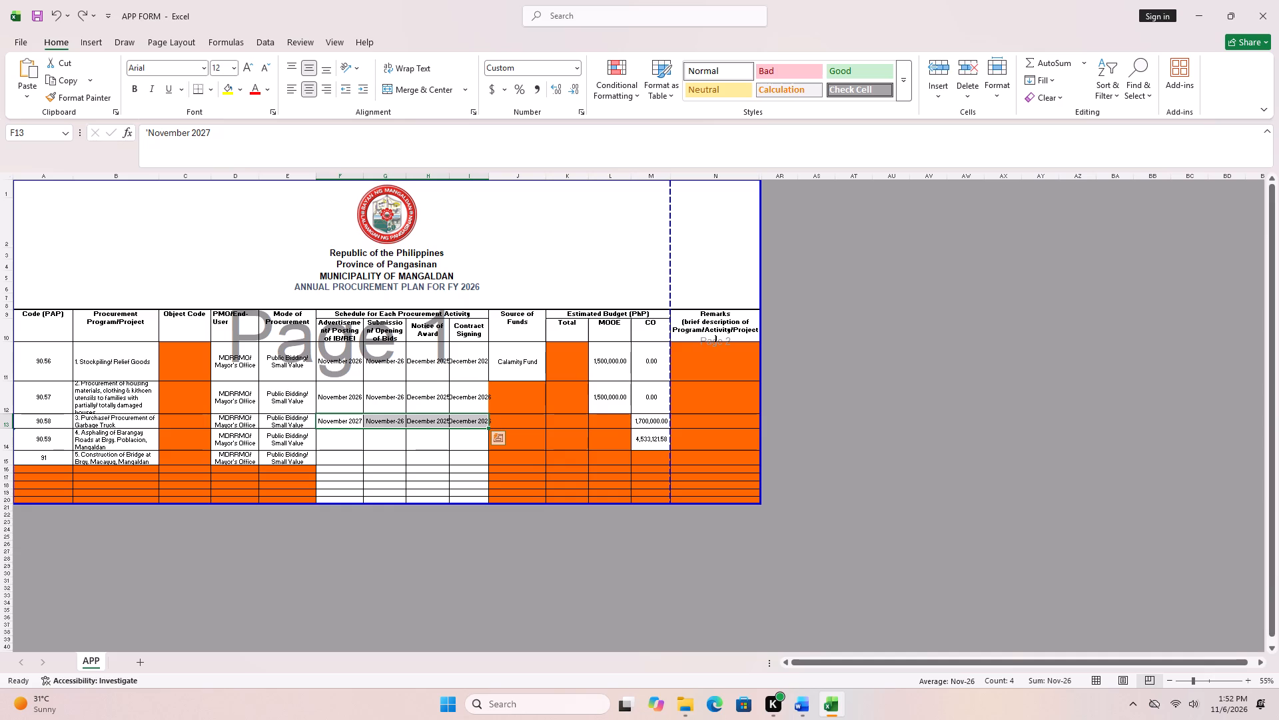
# Enter a CO budget of 7,000,000.00 for the bridge construction project at Brgy. Macayug.
pyautogui.click(649, 457)
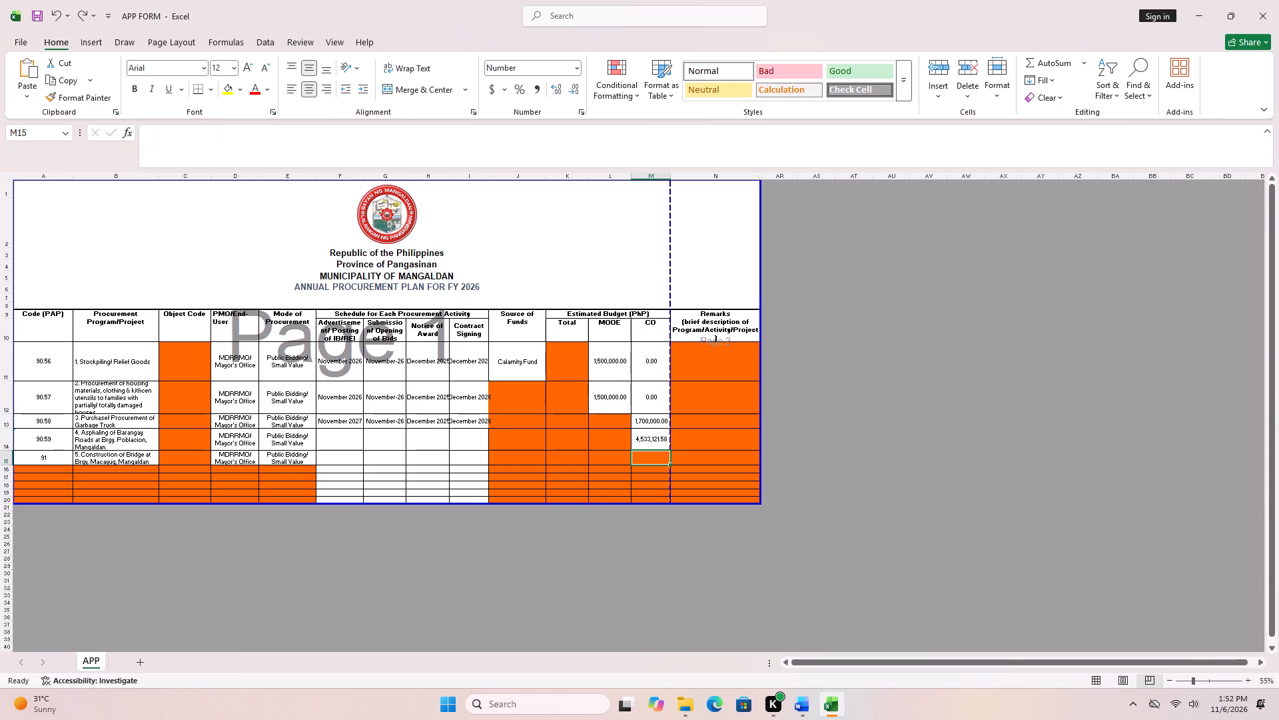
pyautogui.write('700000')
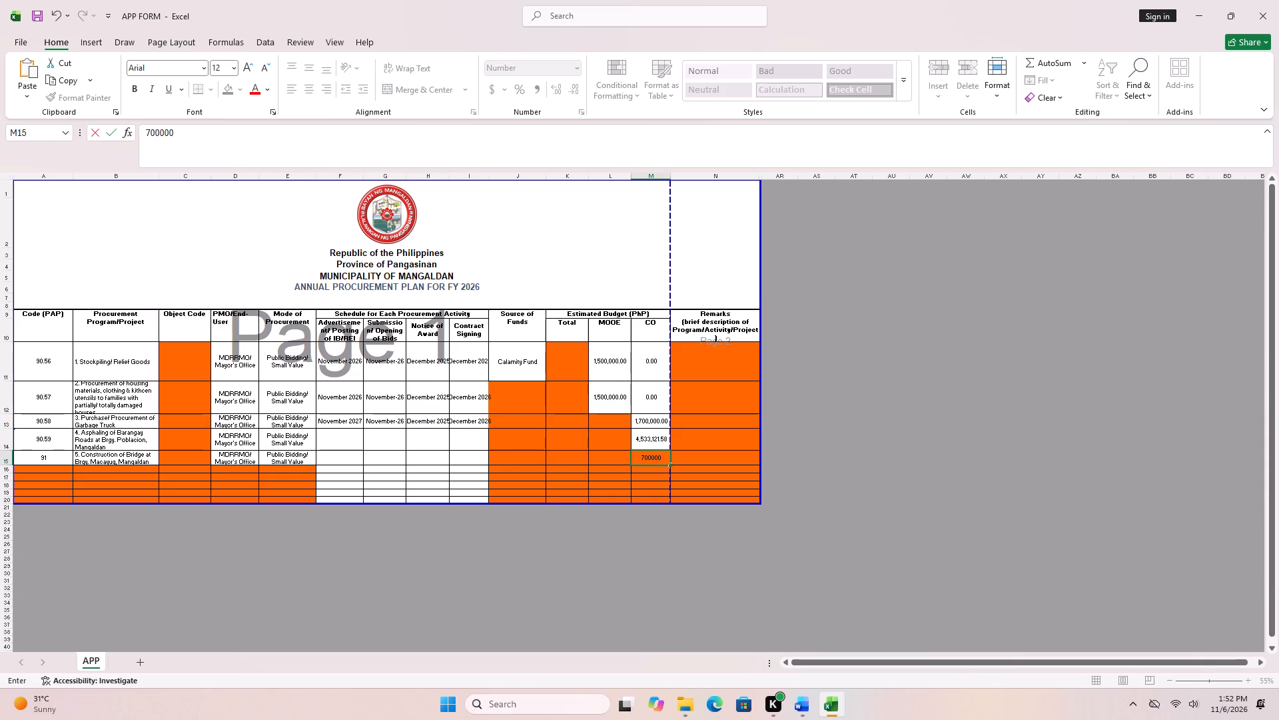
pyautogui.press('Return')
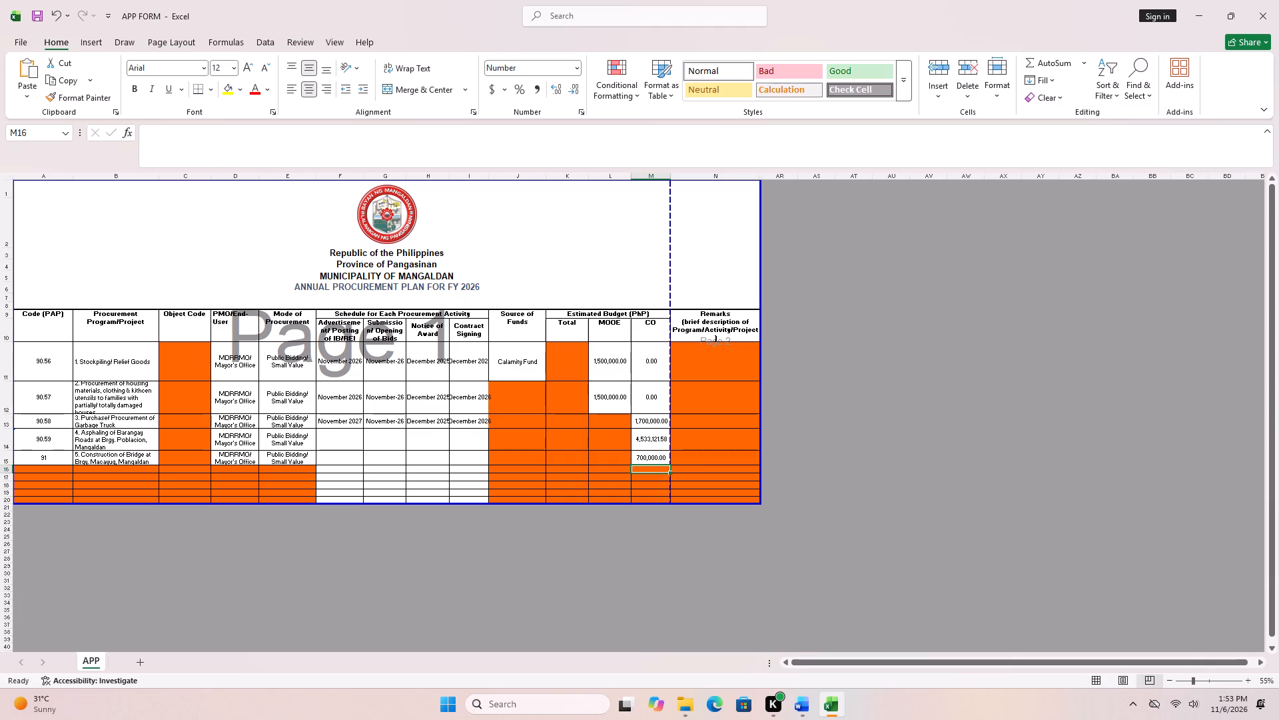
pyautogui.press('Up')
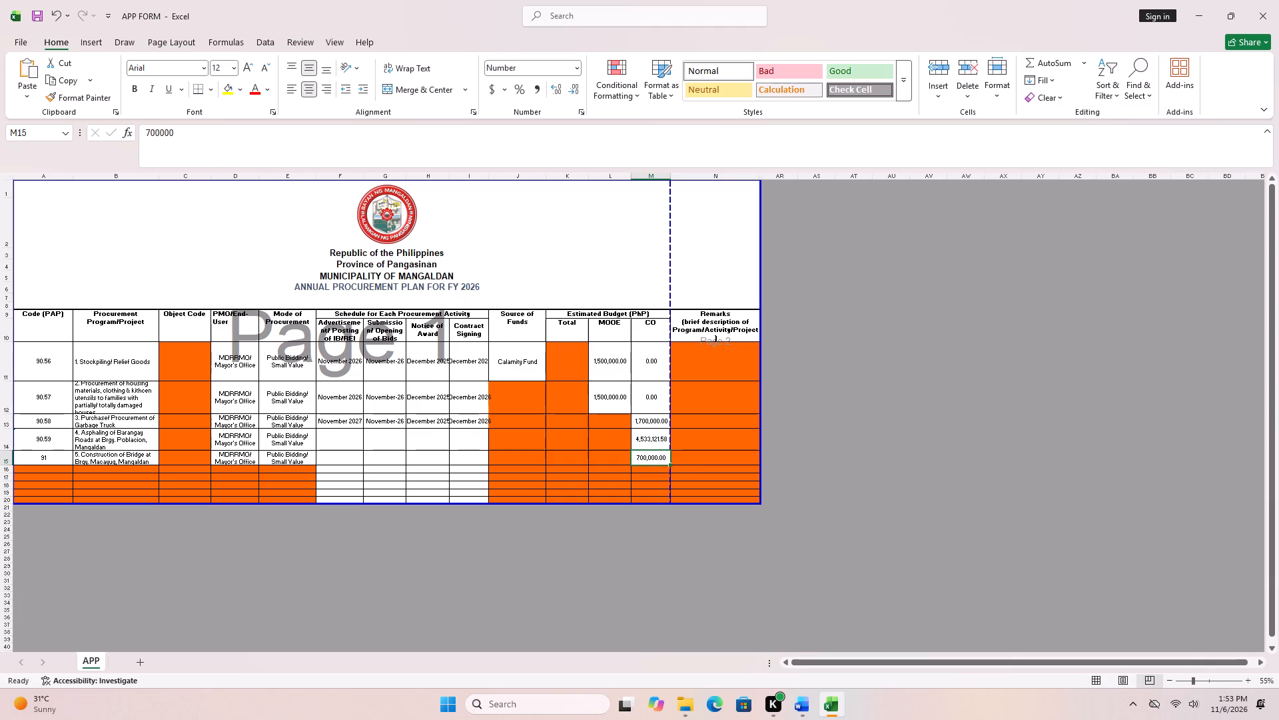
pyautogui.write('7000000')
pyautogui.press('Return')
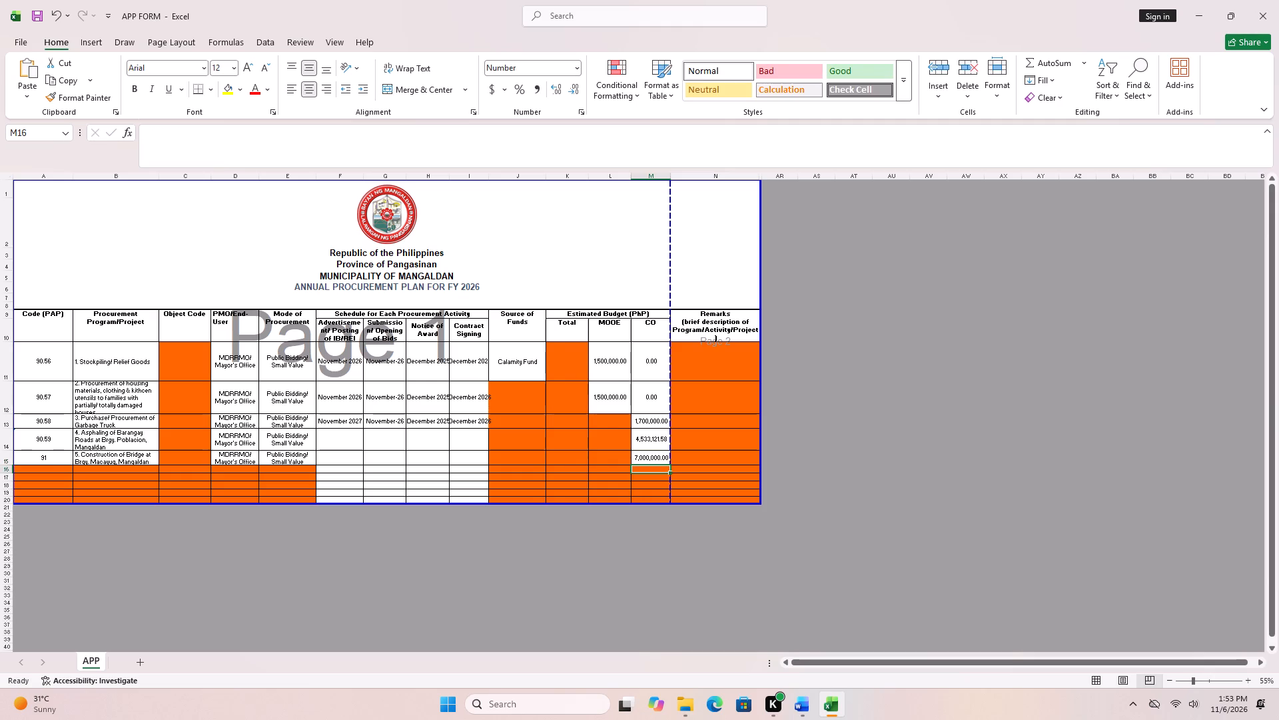
# Set the bridge construction row's Code (PAP) to 90.60, entered as text.
pyautogui.click(50, 468)
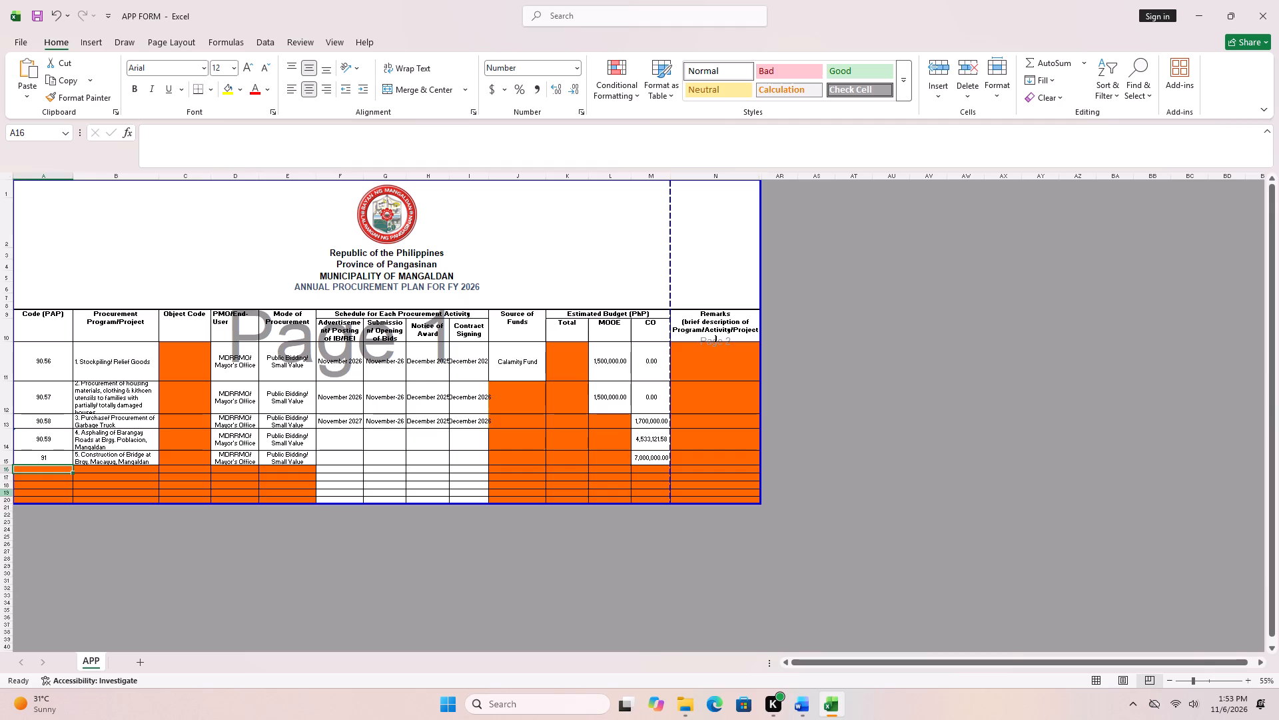
pyautogui.click(47, 453)
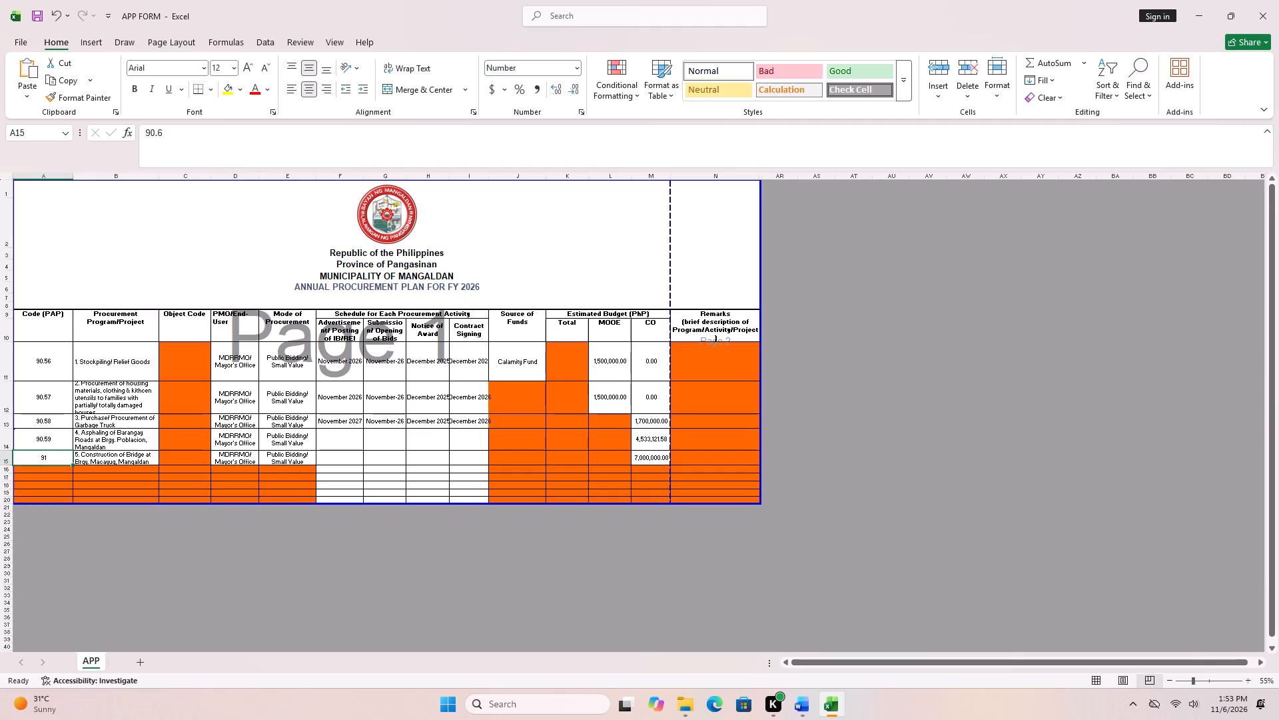
pyautogui.press("'")
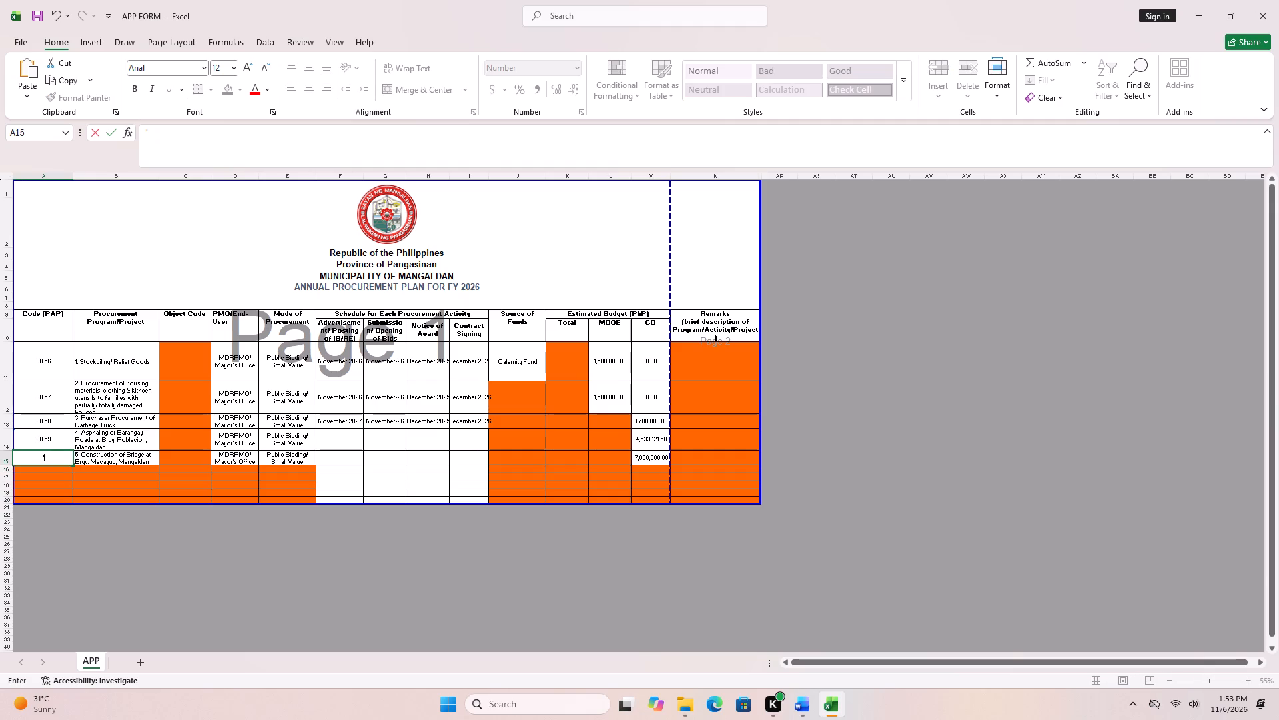
pyautogui.write('90.60')
pyautogui.press('Tab')
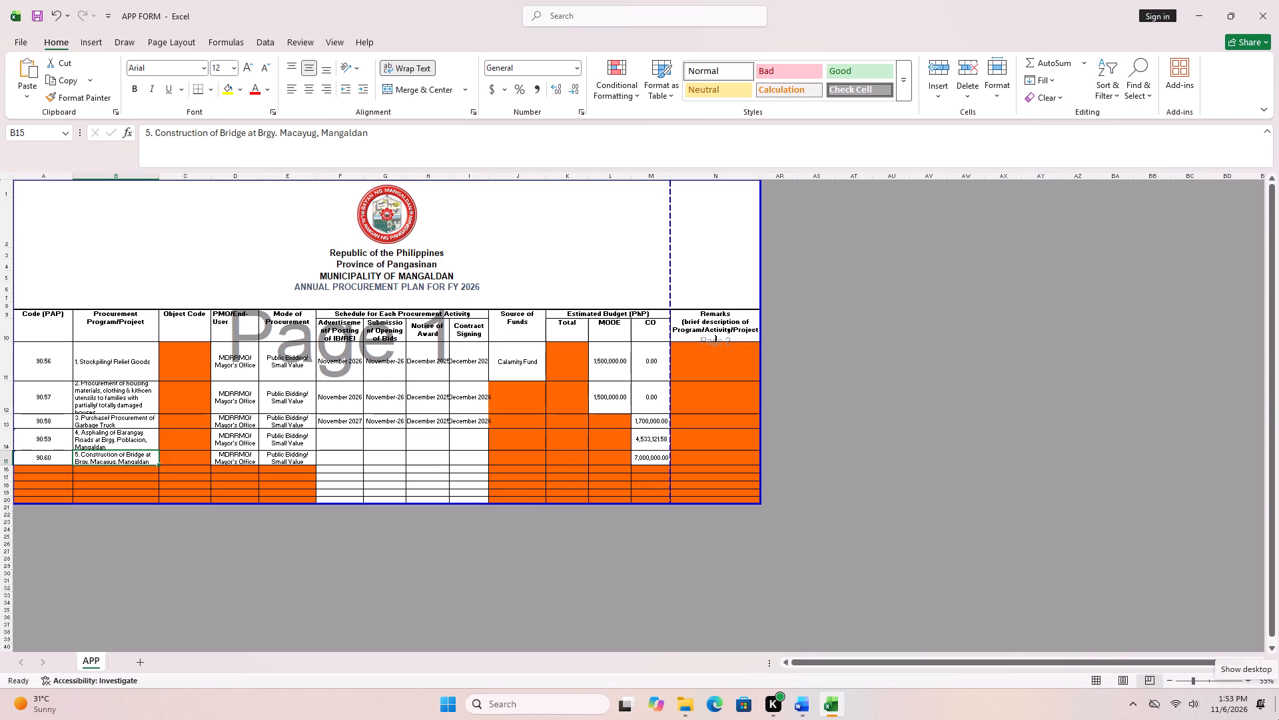
# Enter the Code (PAP) 90.61 as text in the empty row below the bridge construction project.
pyautogui.click(39, 470)
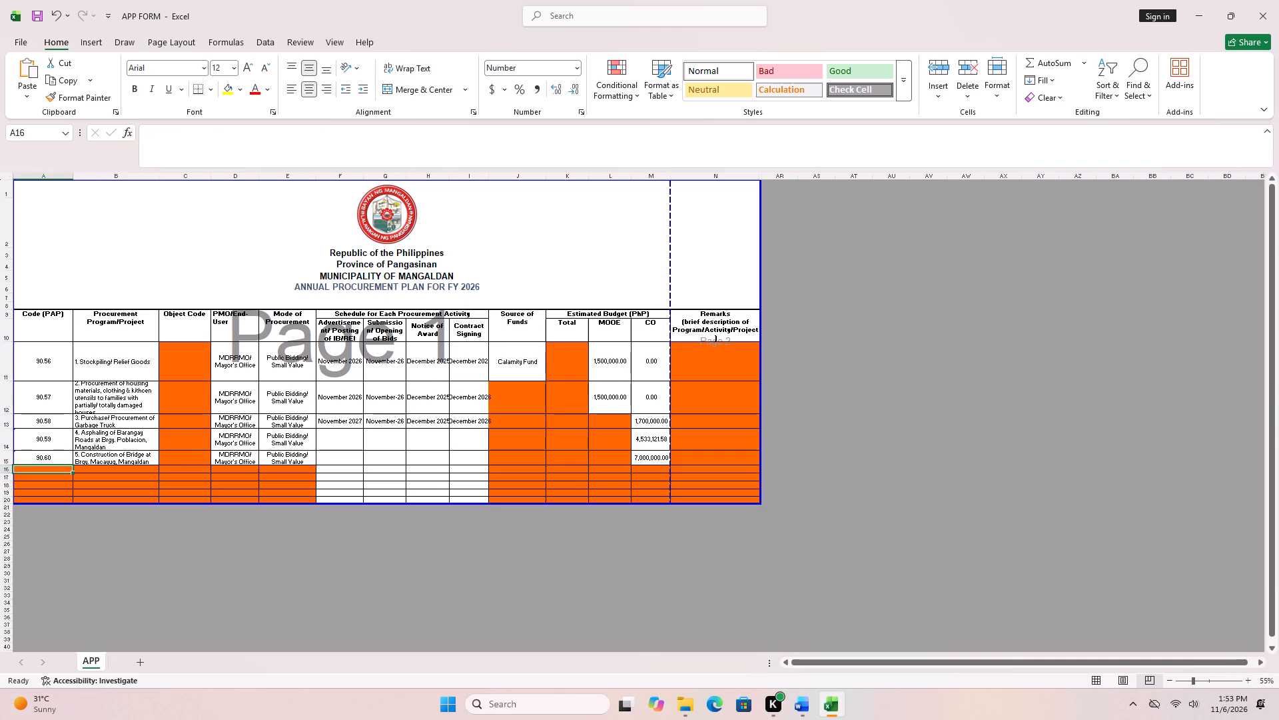
pyautogui.press(',')
pyautogui.press('BackSpace')
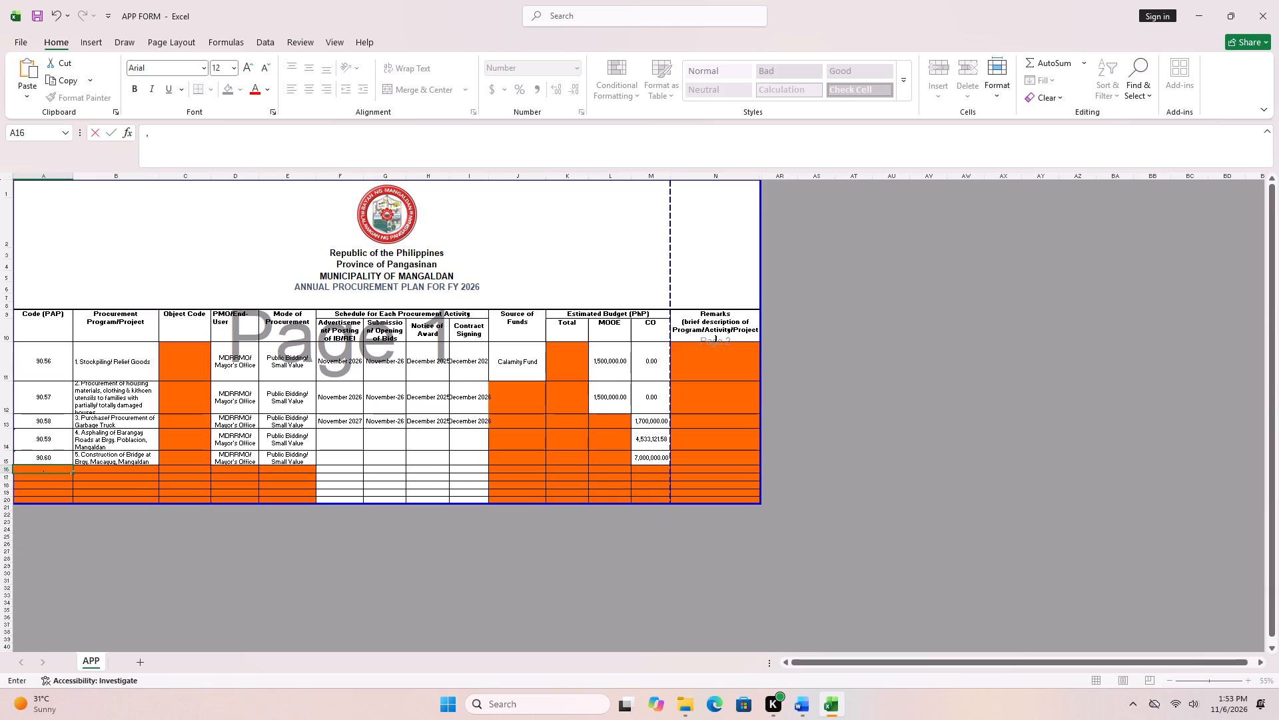
pyautogui.press("'")
pyautogui.write('90.3')
pyautogui.press('BackSpace')
pyautogui.write('61')
pyautogui.press('Tab')
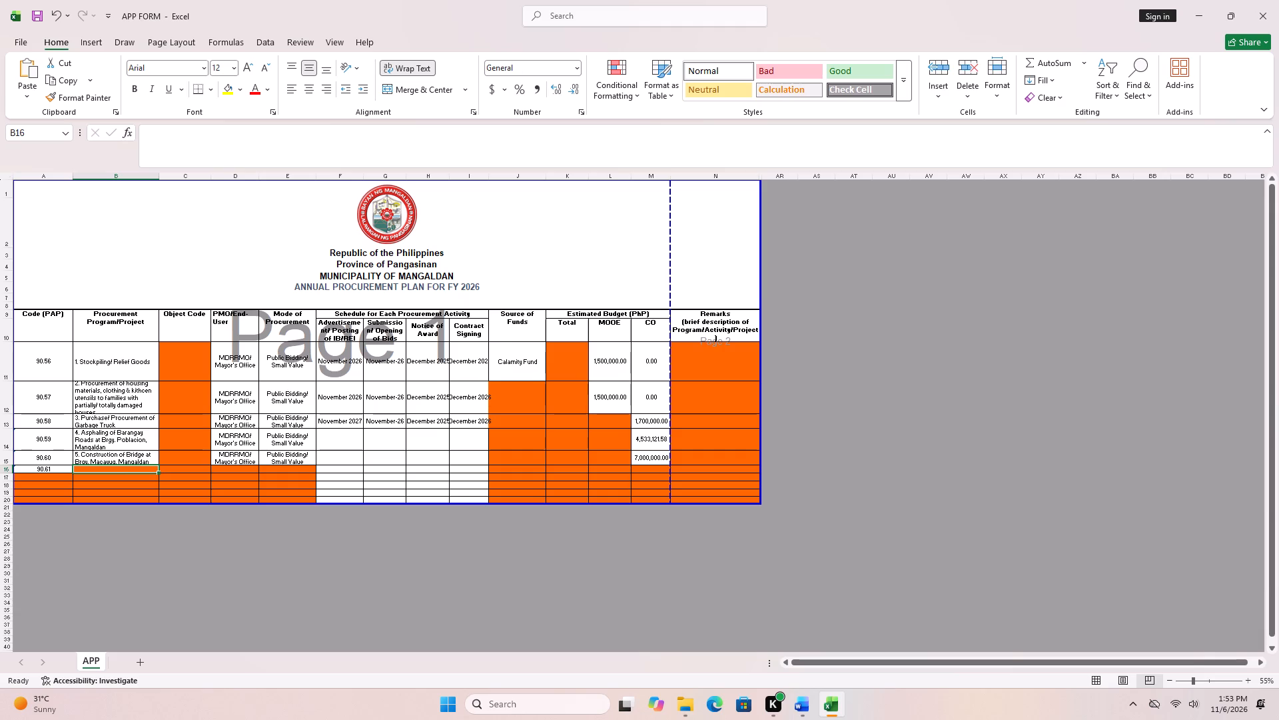
# Describe project 90.61 as "6. Upgrading/ Rehabilitation of Barangay Road at Brgy. Amansabina, Mangaldan".
pyautogui.write('6.')
pyautogui.press('space')
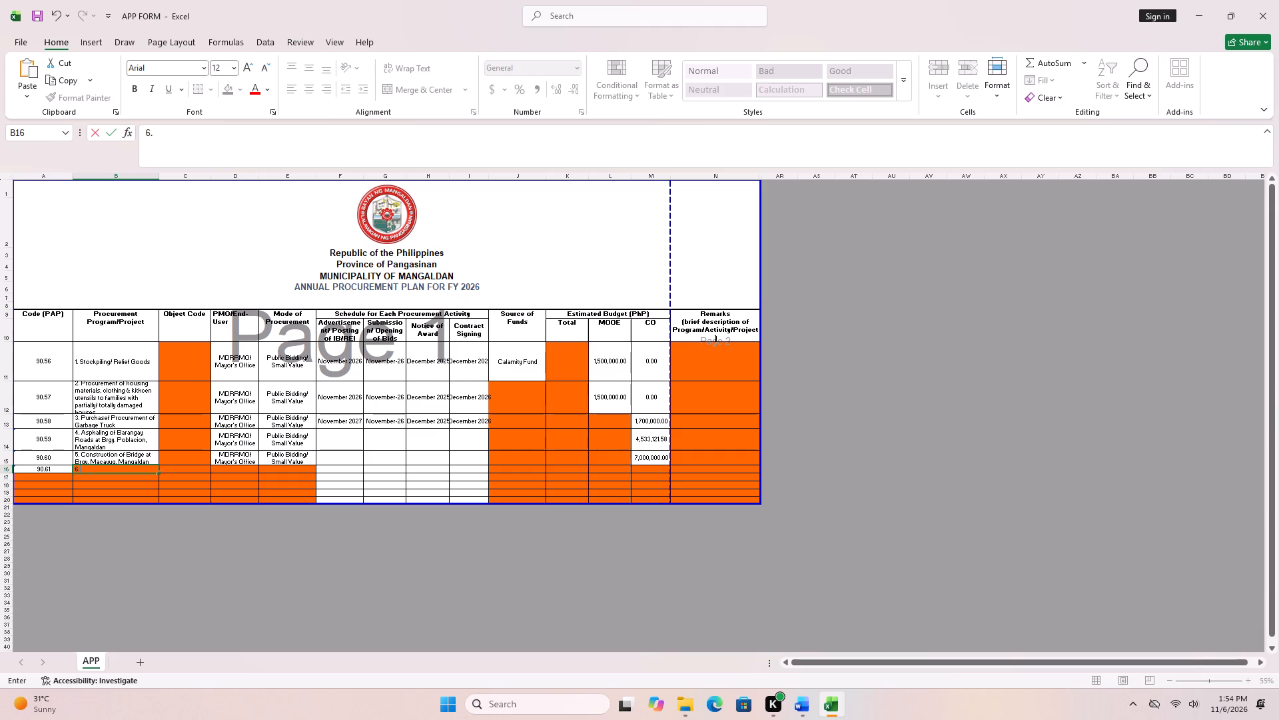
pyautogui.write('Upgrading')
pyautogui.press('space')
pyautogui.press('BackSpace')
pyautogui.write('/')
pyautogui.press('space')
pyautogui.write('Rehabi')
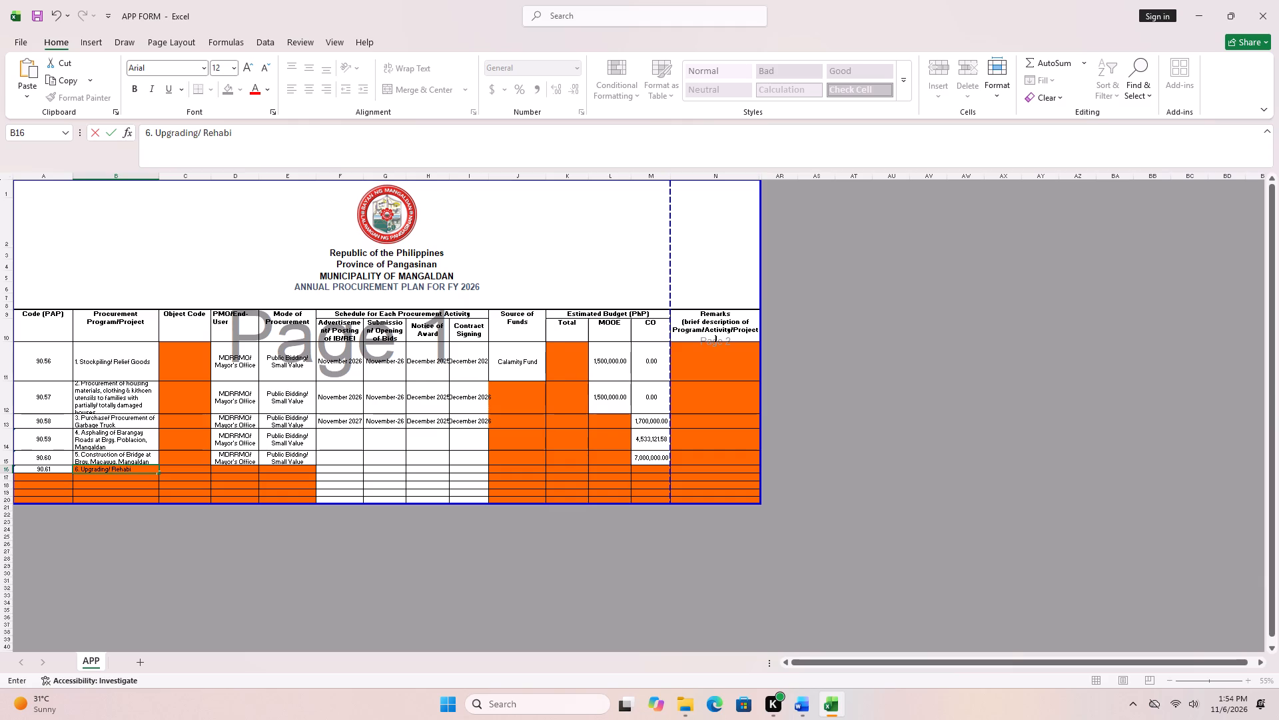
pyautogui.write('la')
pyautogui.press('BackSpace')
pyautogui.write('itation')
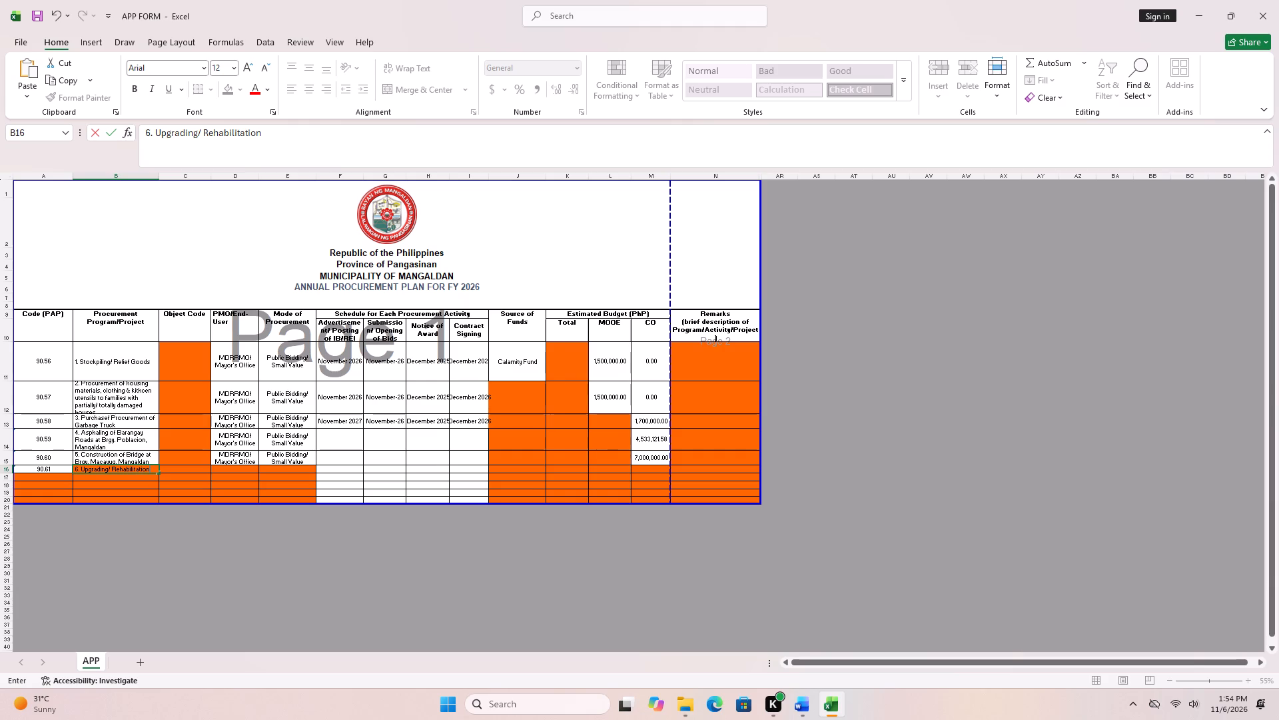
pyautogui.press('space')
pyautogui.write('of')
pyautogui.press('space')
pyautogui.write('Barangay')
pyautogui.press('space')
pyautogui.write('Road at Brgy.')
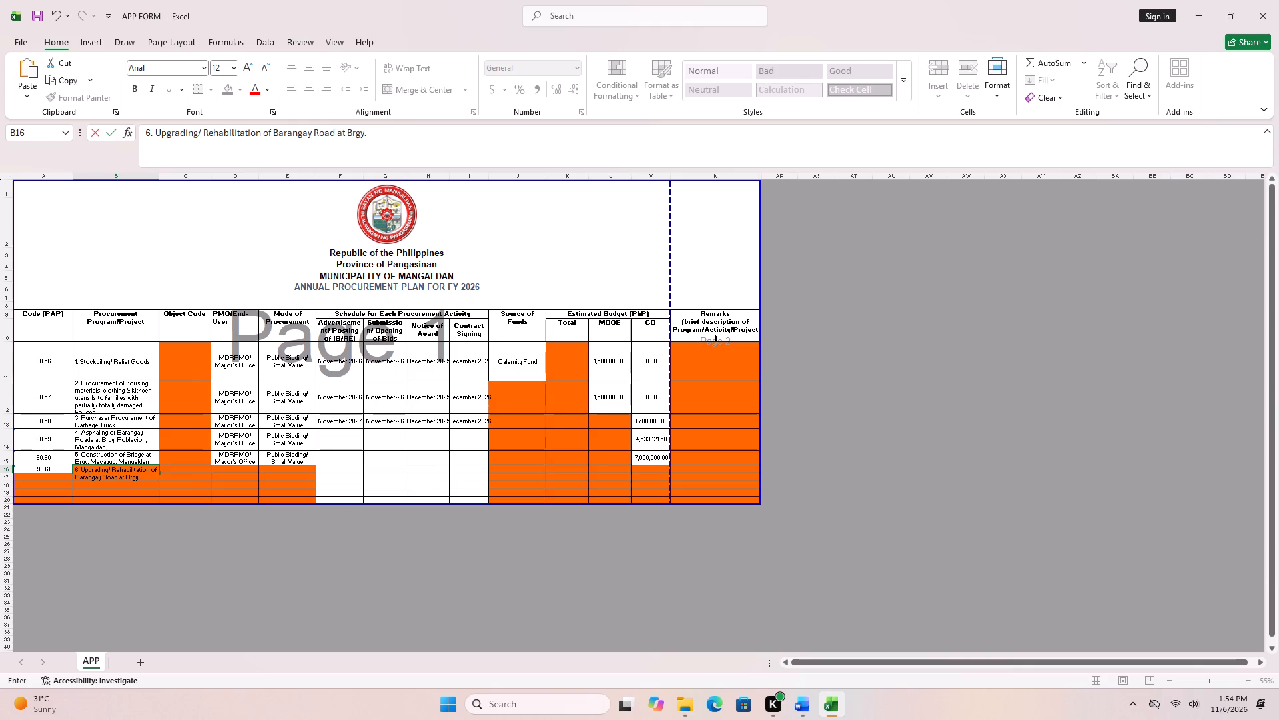
pyautogui.press('space')
pyautogui.write('Aman')
pyautogui.write('sanina')
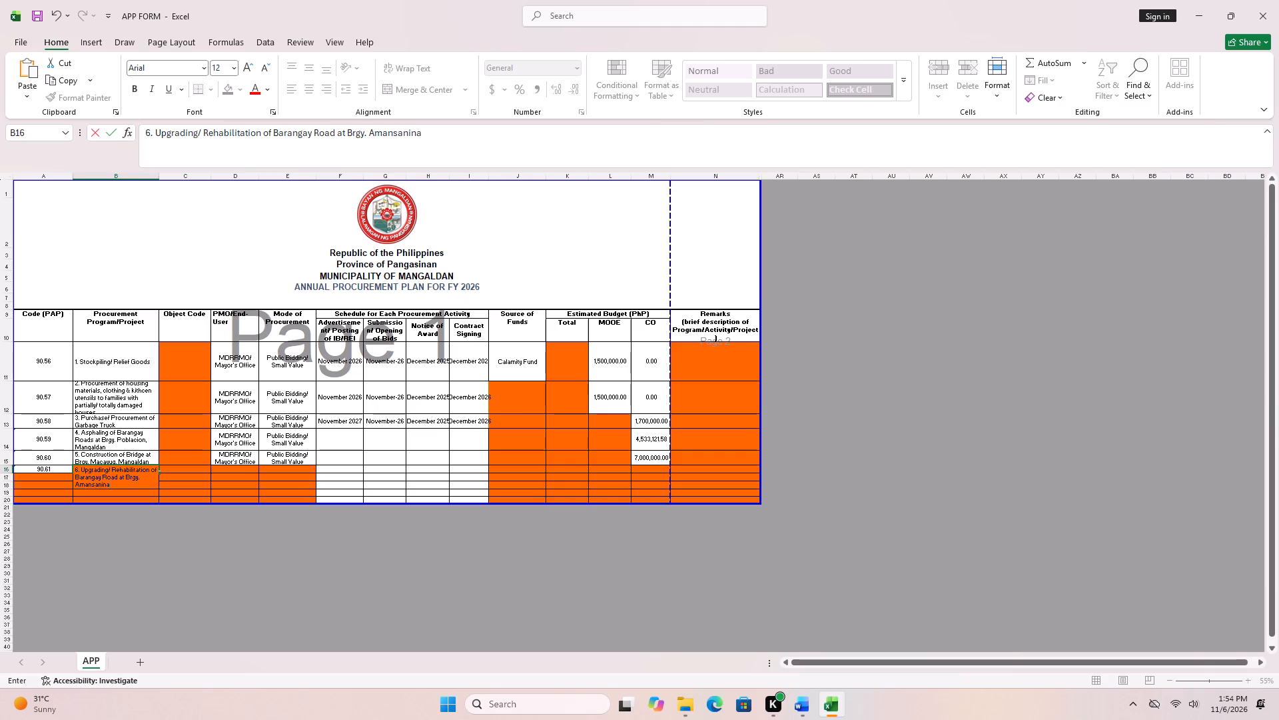
pyautogui.press('BackSpace')
pyautogui.press('BackSpace')
pyautogui.press('BackSpace')
pyautogui.press('BackSpace')
pyautogui.write('bina')
pyautogui.write(', Mangaldan')
pyautogui.press('Return')
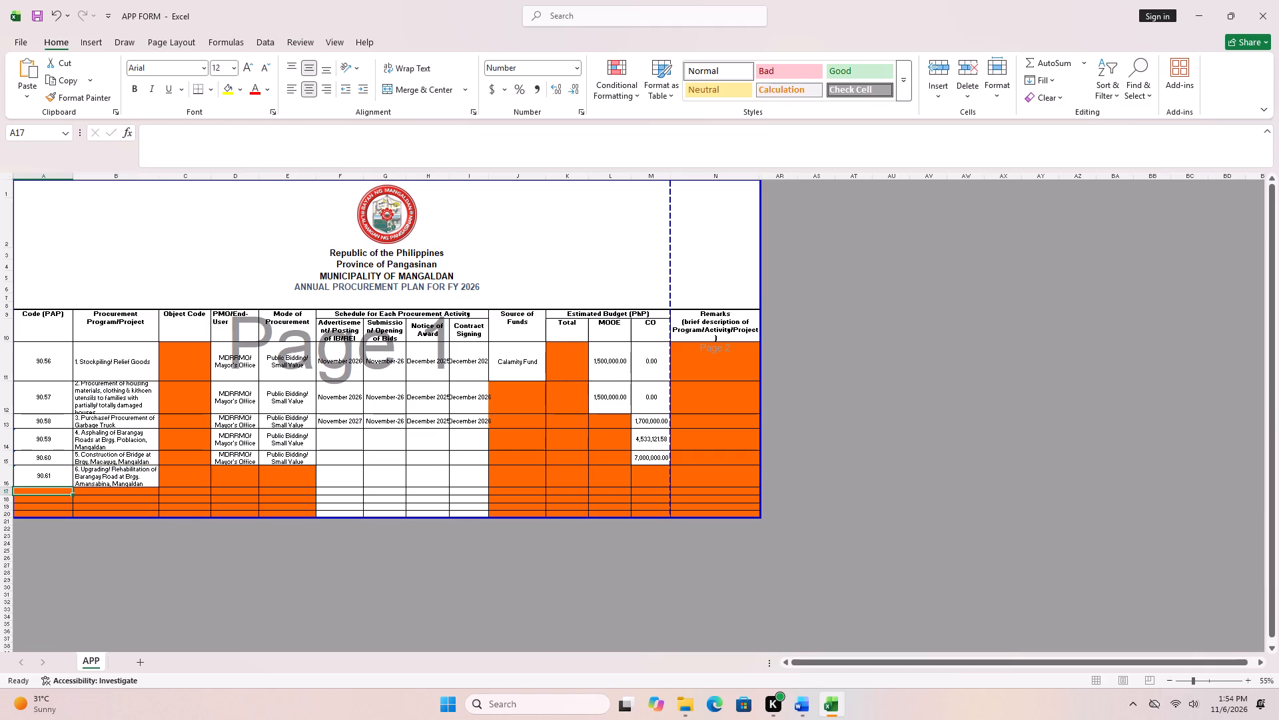
# Enter the Code (PAP) 80 as text in the empty row below project 90.61.
pyautogui.press('Tab')
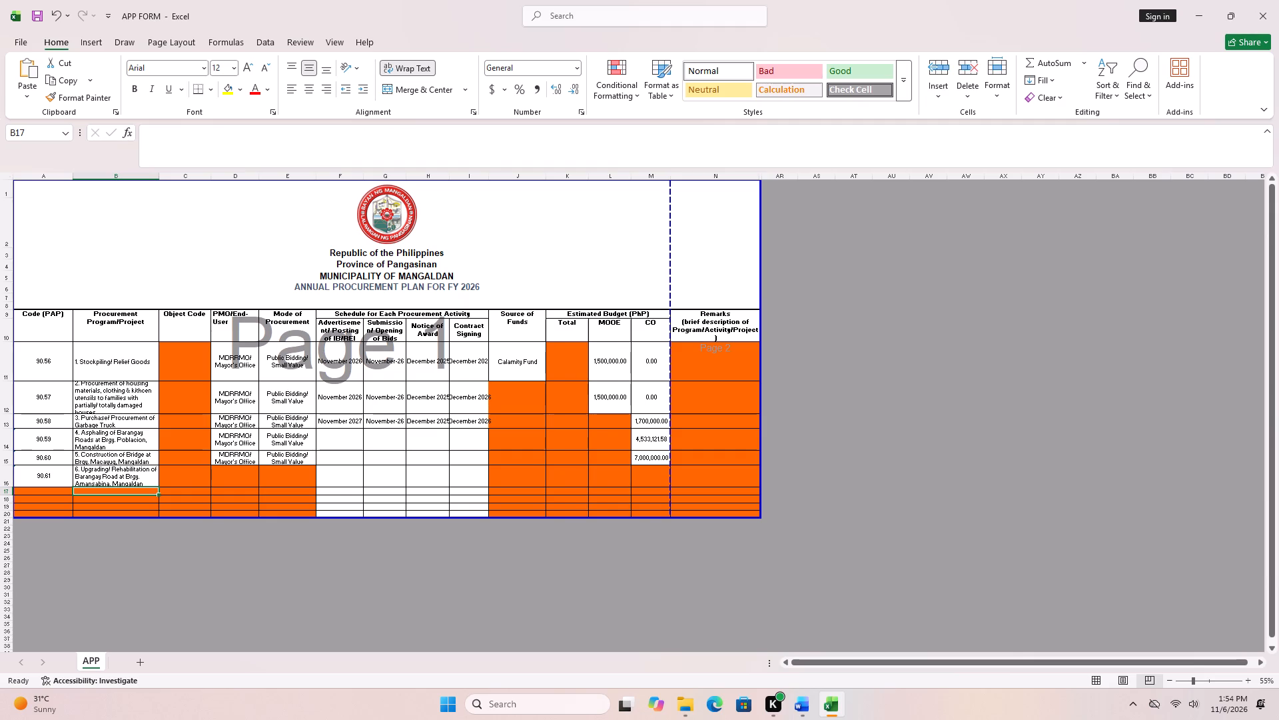
pyautogui.press('Left')
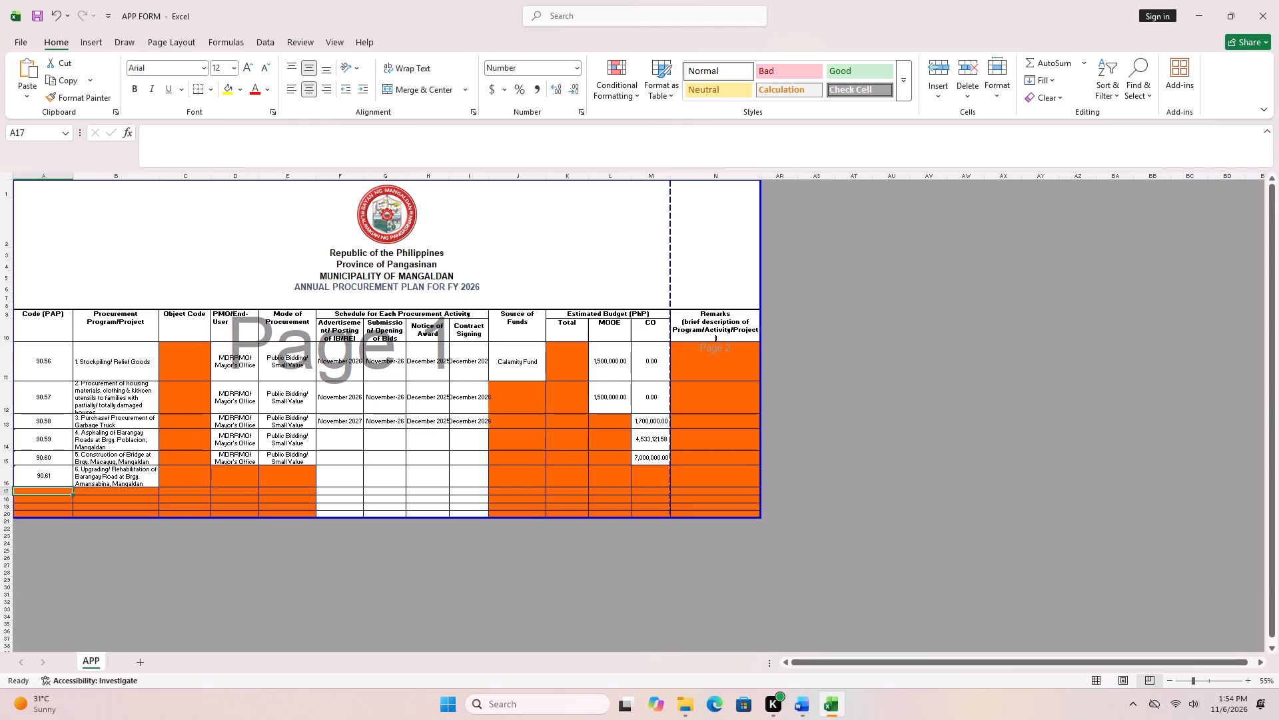
pyautogui.press("'")
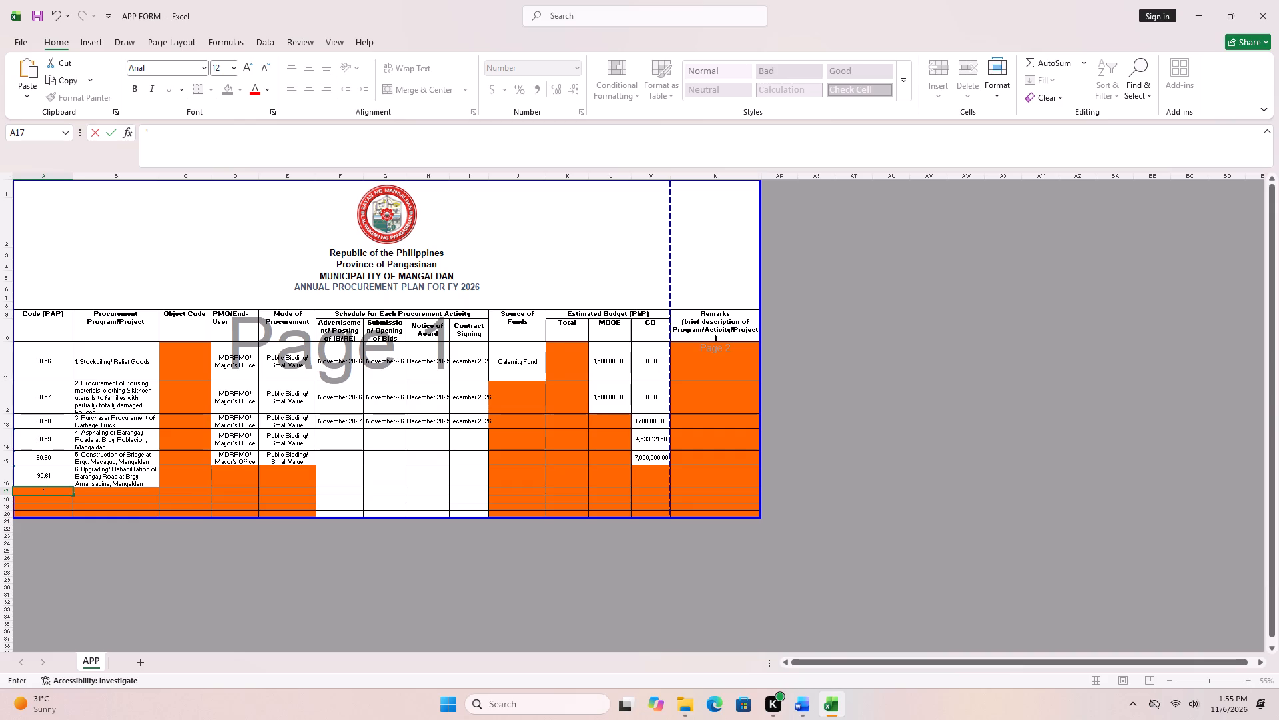
pyautogui.write('80')
pyautogui.press('Tab')
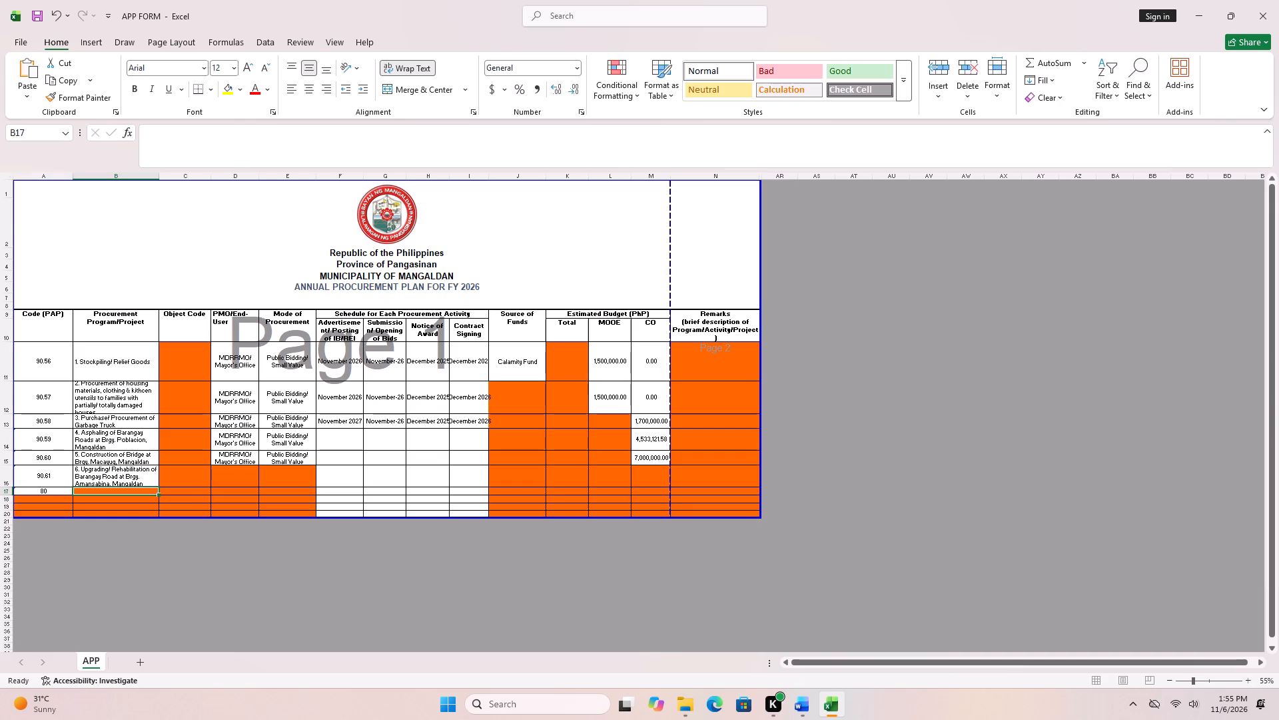
# Describe the code 80 project as "Solid Waste Management (Construction of Perimeter Fence at Mangaldan Transfer Facility, Brgy. Banaoang, Mangaldan)".
pyautogui.write('Solid')
pyautogui.press('space')
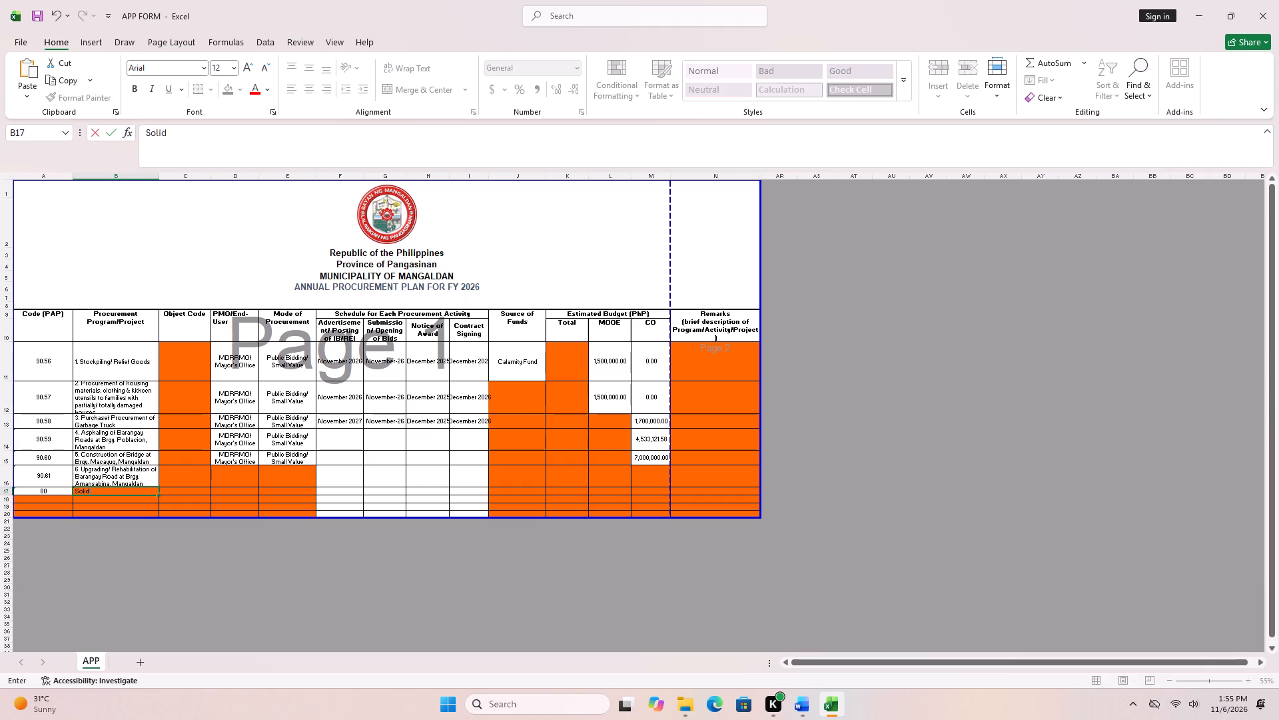
pyautogui.write('Was')
pyautogui.write('te')
pyautogui.press('space')
pyautogui.write('Management')
pyautogui.press('space')
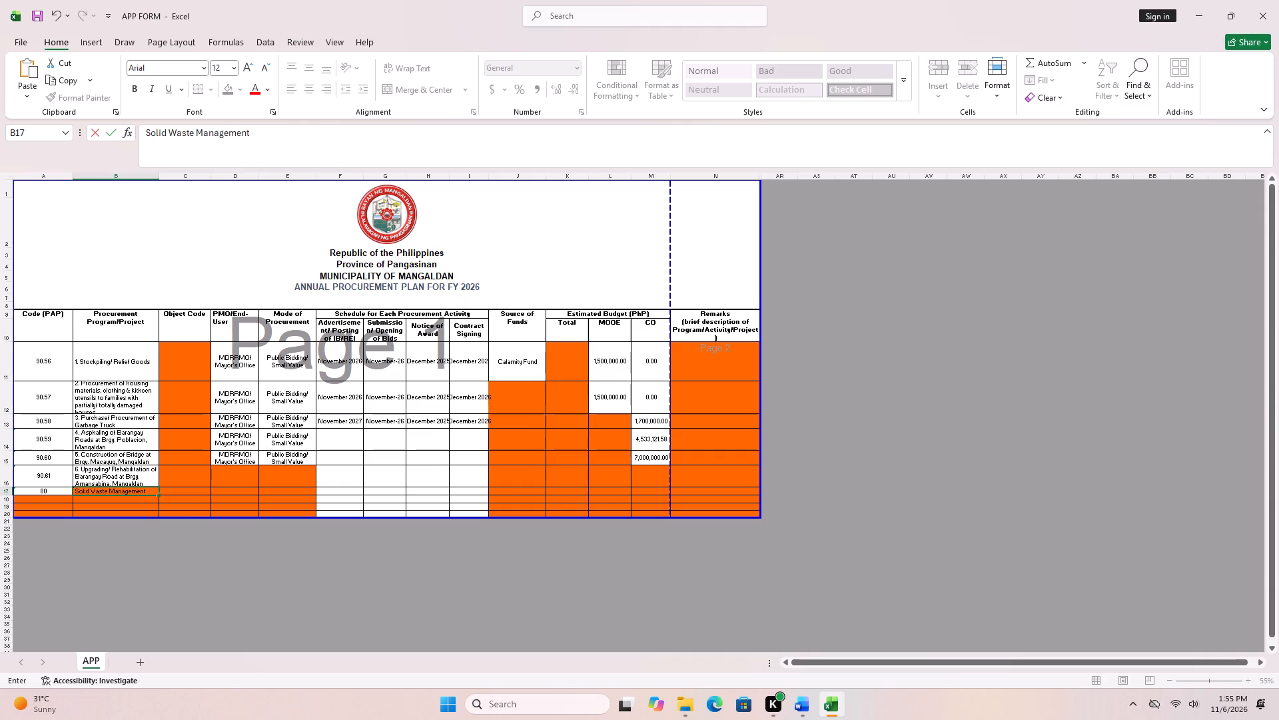
pyautogui.hotkey('shift', '(')
pyautogui.write('Construction of')
pyautogui.press('space')
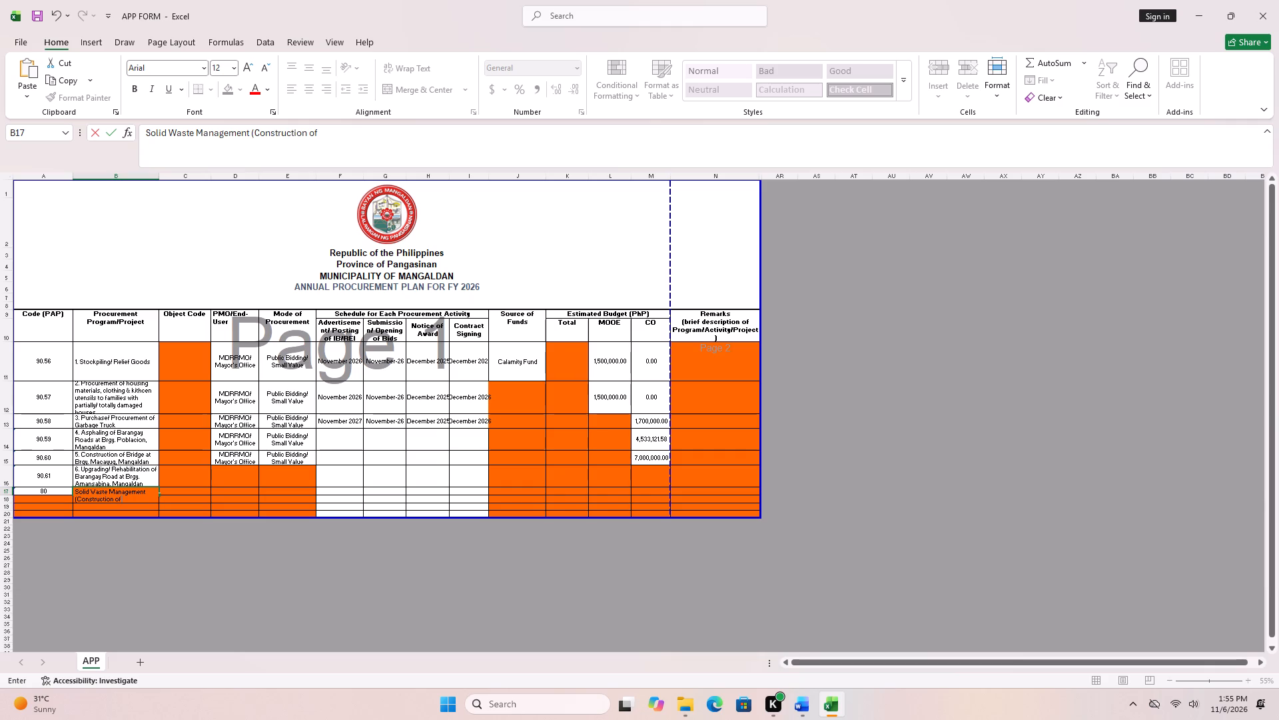
pyautogui.write('Perimeter')
pyautogui.press('space')
pyautogui.write('Fence at Mangaldan')
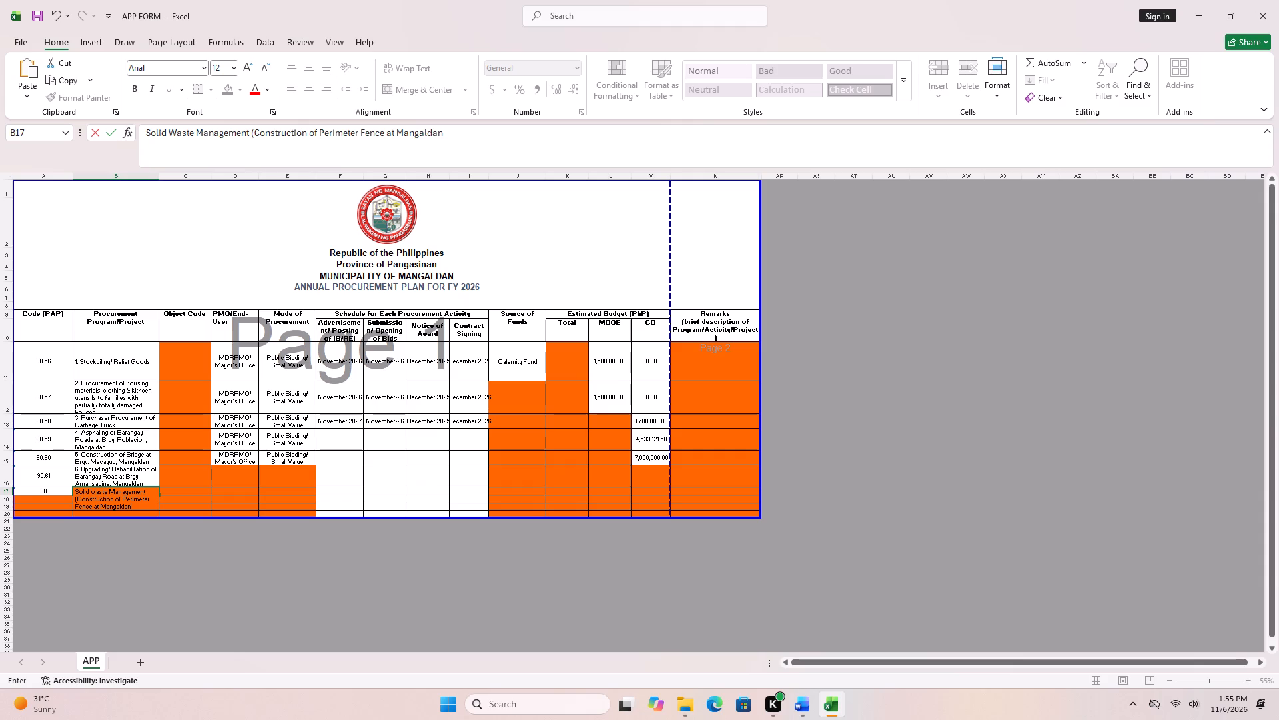
pyautogui.press('space')
pyautogui.write('Trans')
pyautogui.write('fer')
pyautogui.press('space')
pyautogui.write('Facility')
pyautogui.press('space')
pyautogui.press('BackSpace')
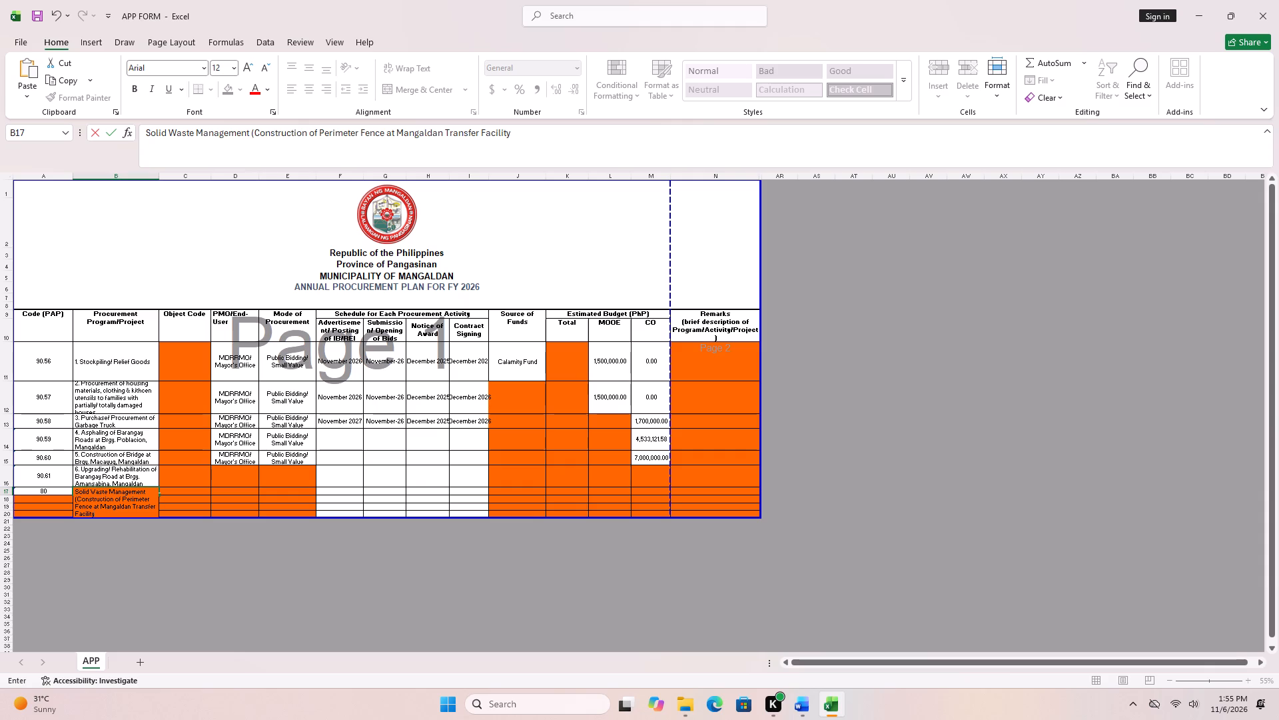
pyautogui.write(', Brgy')
pyautogui.write('. Mana')
pyautogui.press('BackSpace')
pyautogui.press('BackSpace')
pyautogui.press('BackSpace')
pyautogui.press('BackSpace')
pyautogui.write('Banaoang')
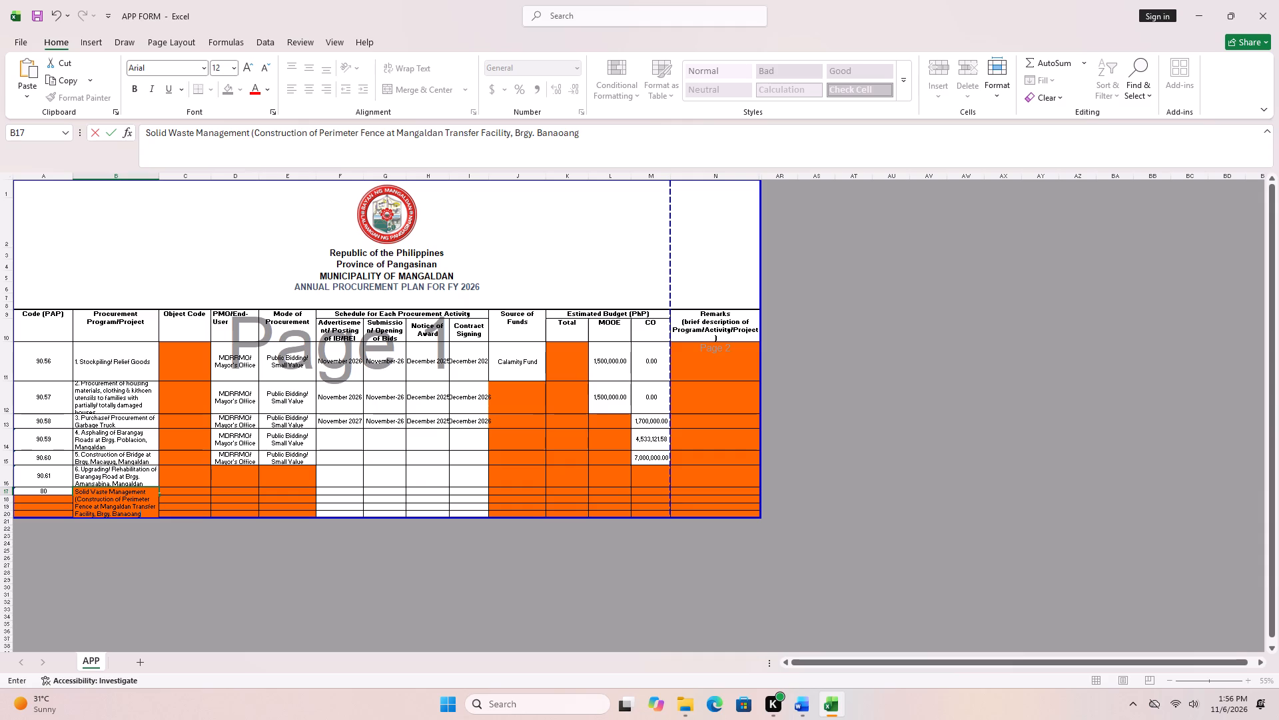
pyautogui.write(', Mangald')
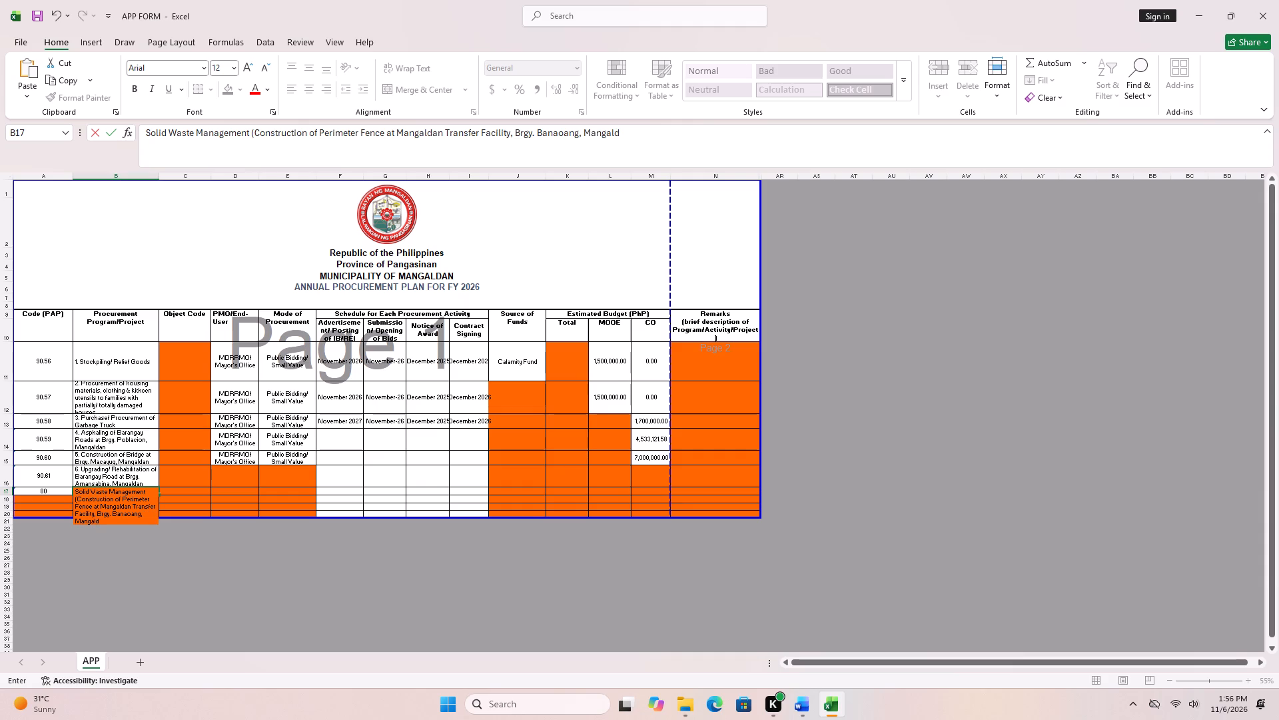
pyautogui.write('an')
pyautogui.hotkey('shift', ')')
pyautogui.press('Return')
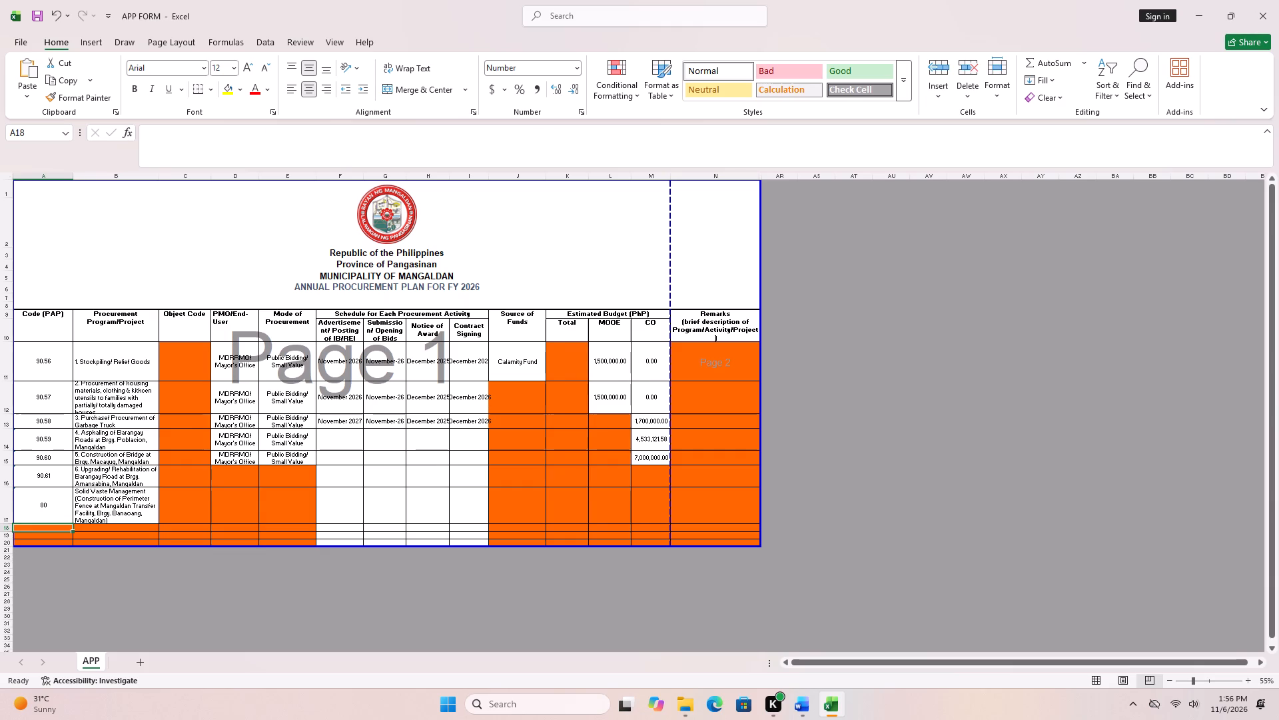
# Add a project row with code 80 and description "Slaughterhouse Improvement" below the Solid Waste Management row.
pyautogui.write('80')
pyautogui.press('Tab')
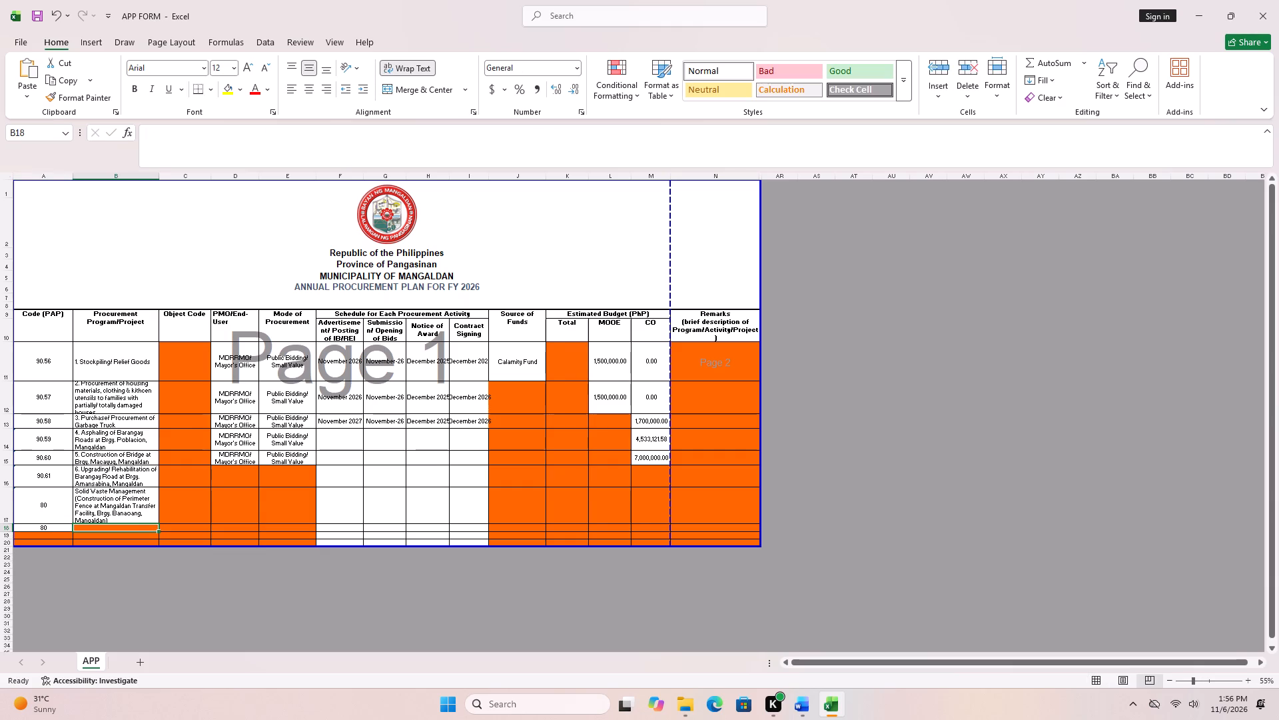
pyautogui.write('Slaughter')
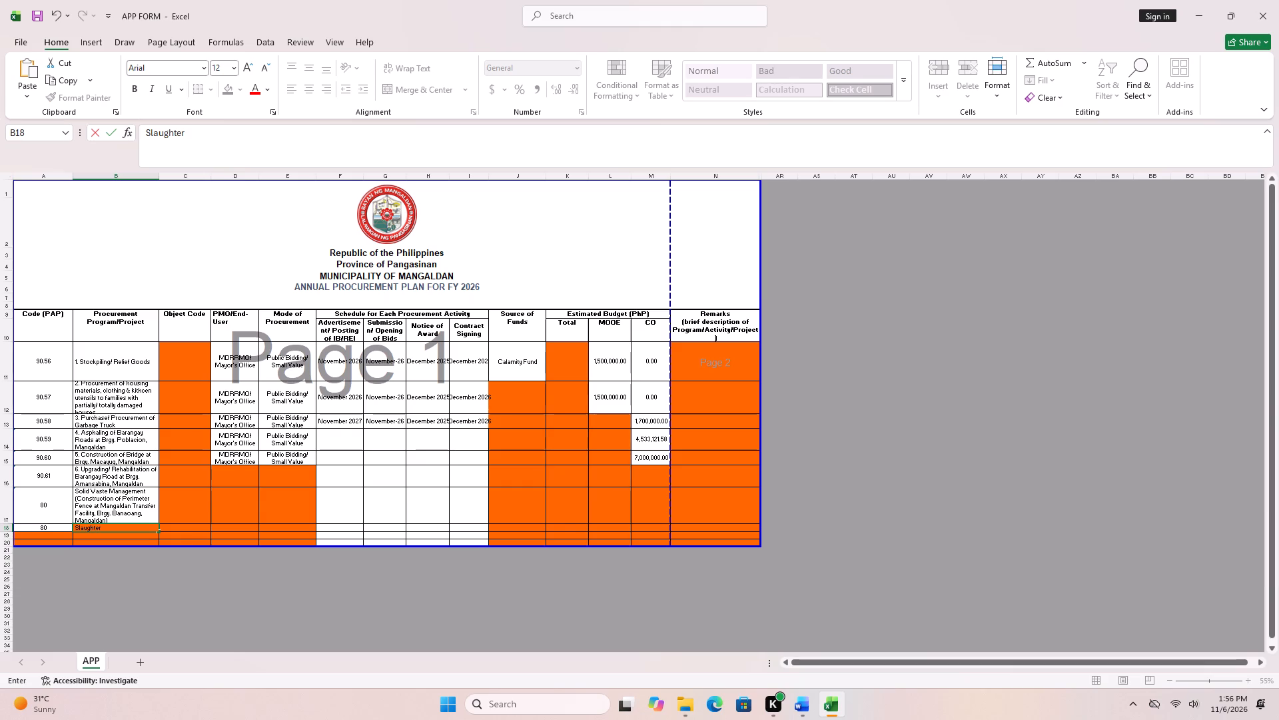
pyautogui.write('house')
pyautogui.press('space')
pyautogui.write('Improvement')
pyautogui.press('Return')
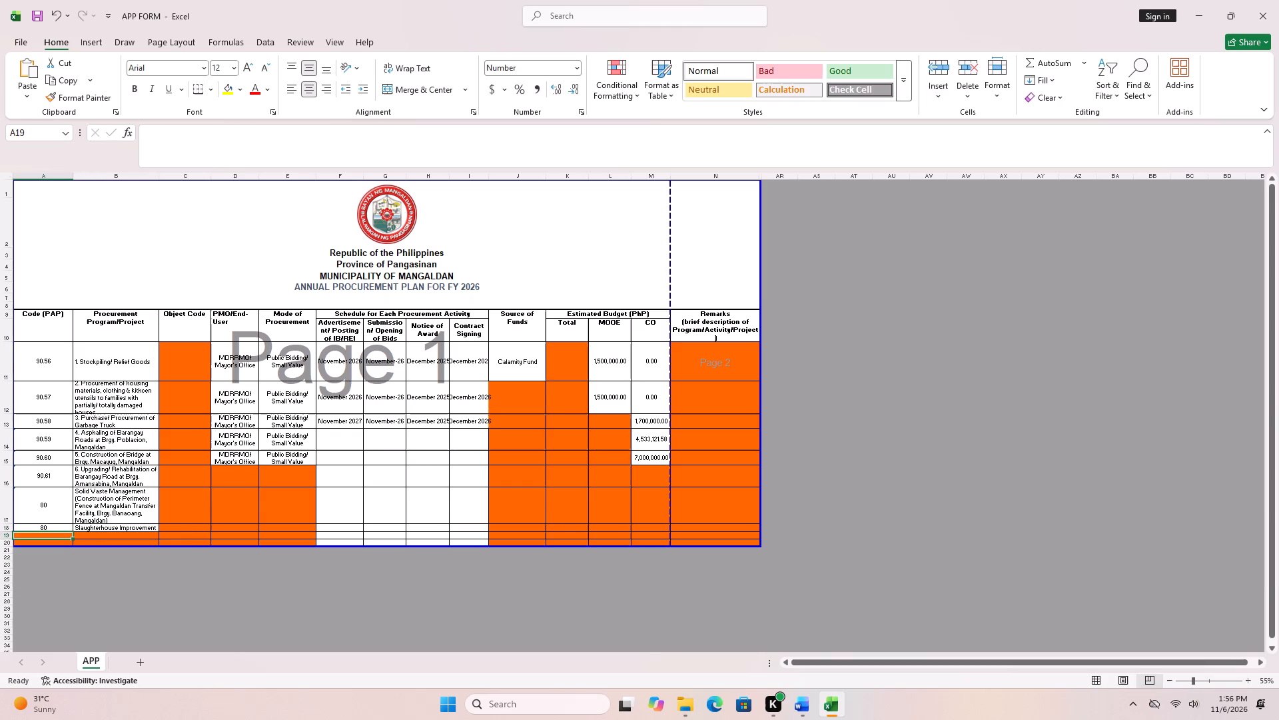
# Add a project row with code 80 and description "Improvement of Mangaldan Public Market" below the slaughterhouse row.
pyautogui.write('80')
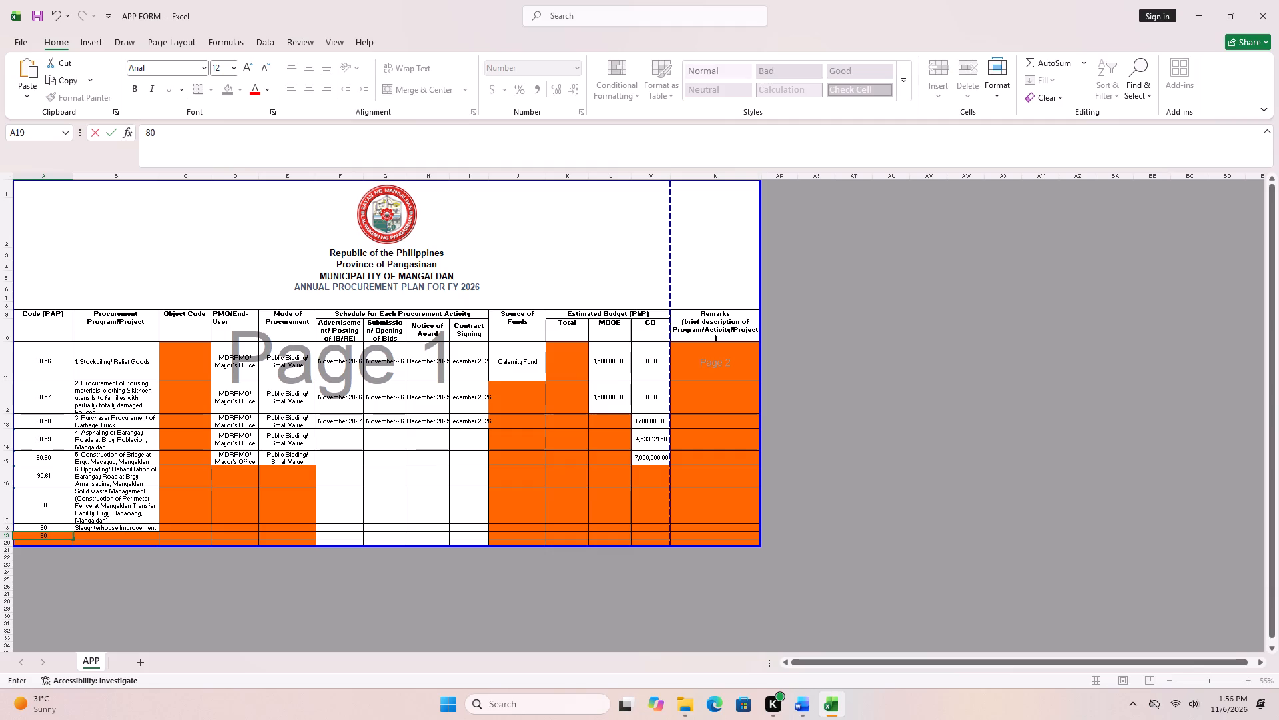
pyautogui.press('Tab')
pyautogui.write('Improvement of Mangaldan')
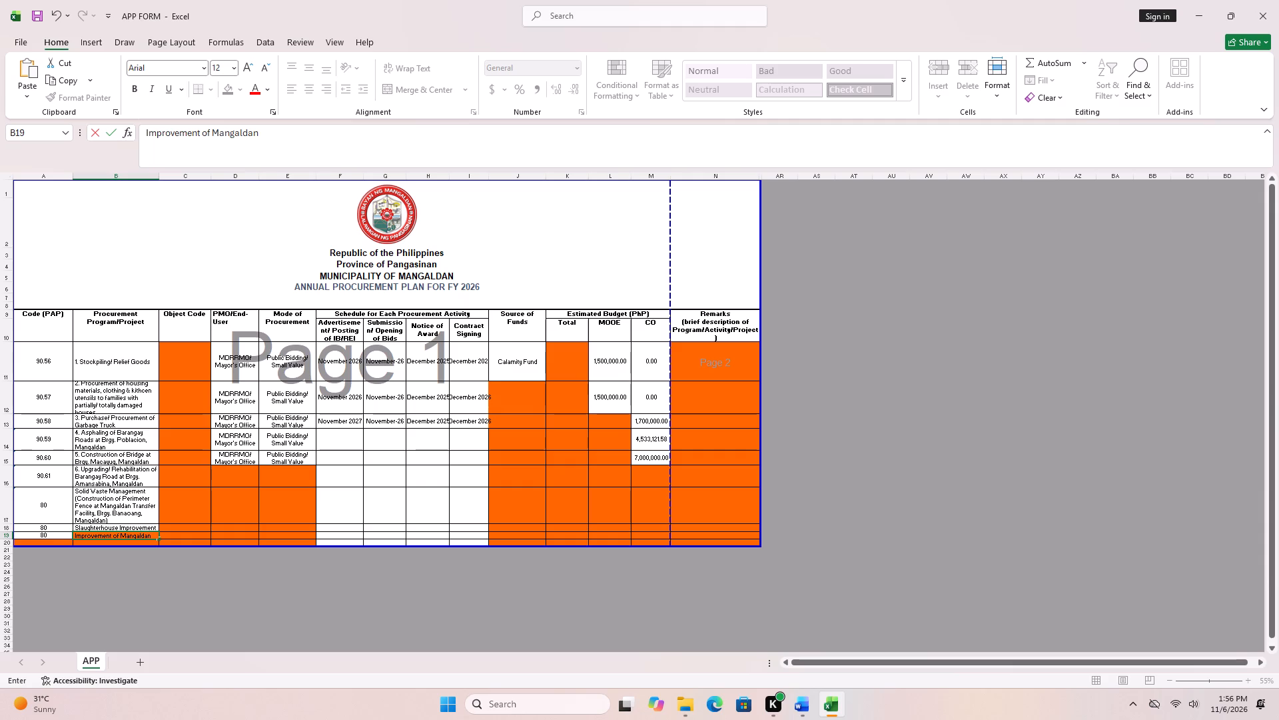
pyautogui.press('space')
pyautogui.write('Public')
pyautogui.press('space')
pyautogui.write('Market')
pyautogui.press('Return')
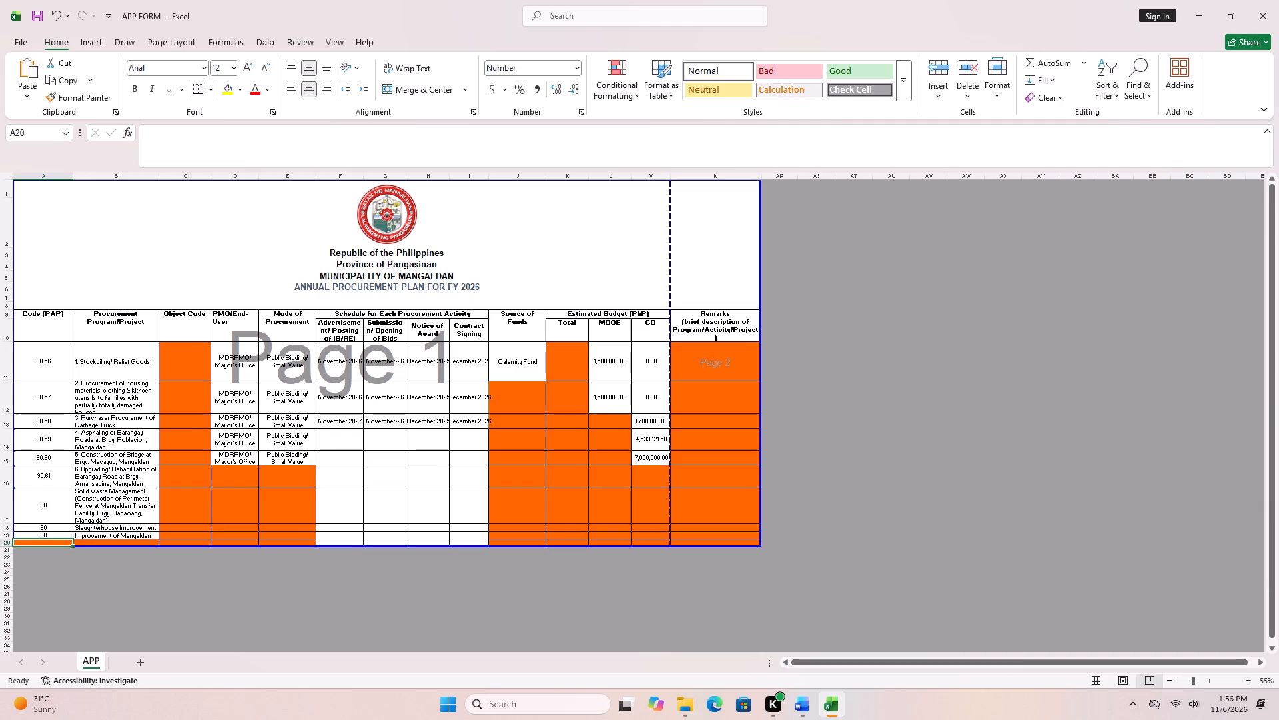
# Fill the last table row with code 80 and description "Declogging of perimenterj canals at the Mangaldan Public Market".
pyautogui.write('80')
pyautogui.press('Tab')
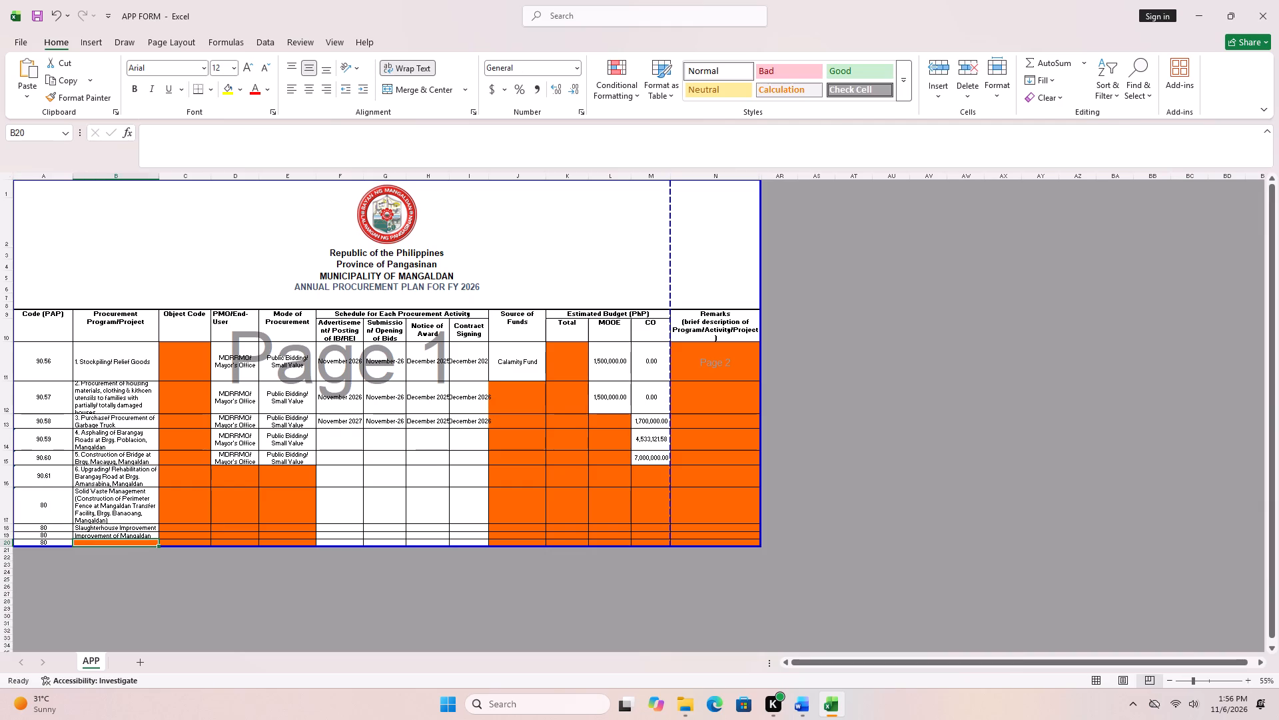
pyautogui.write('Declogging')
pyautogui.press('space')
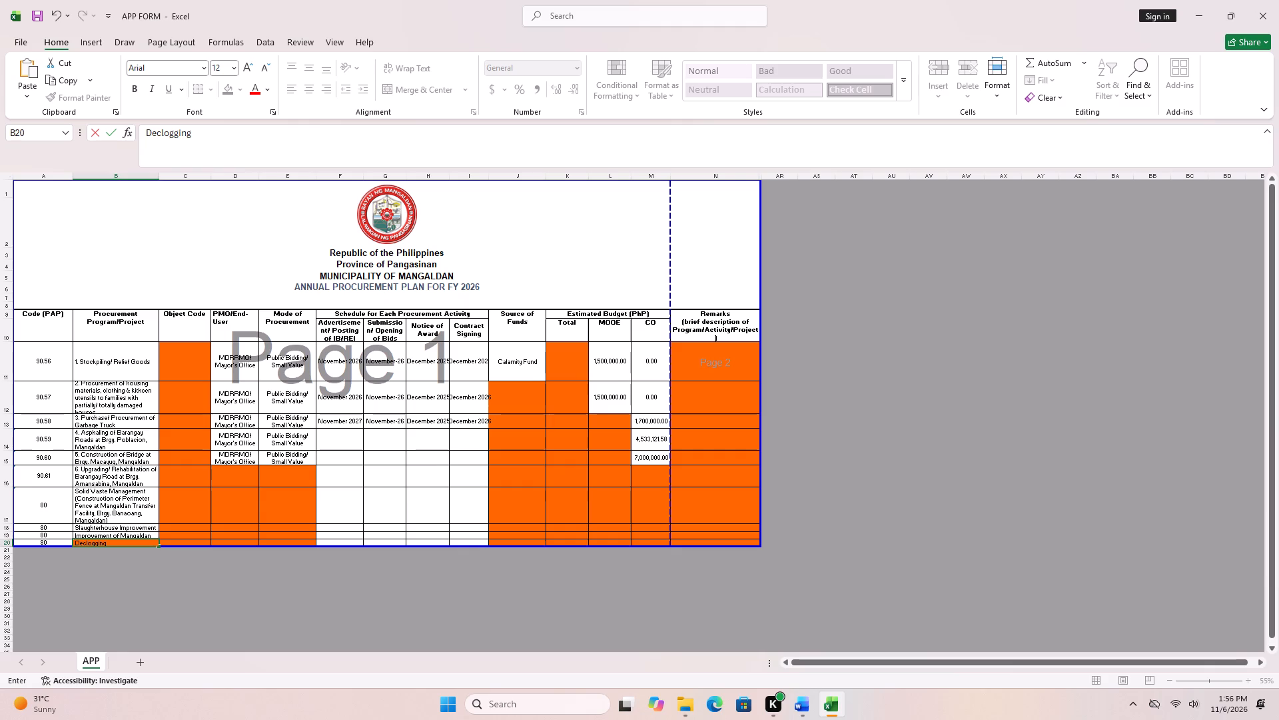
pyautogui.write('of perimenter')
pyautogui.press('j')
pyautogui.press('space')
pyautogui.write('canals at the Man')
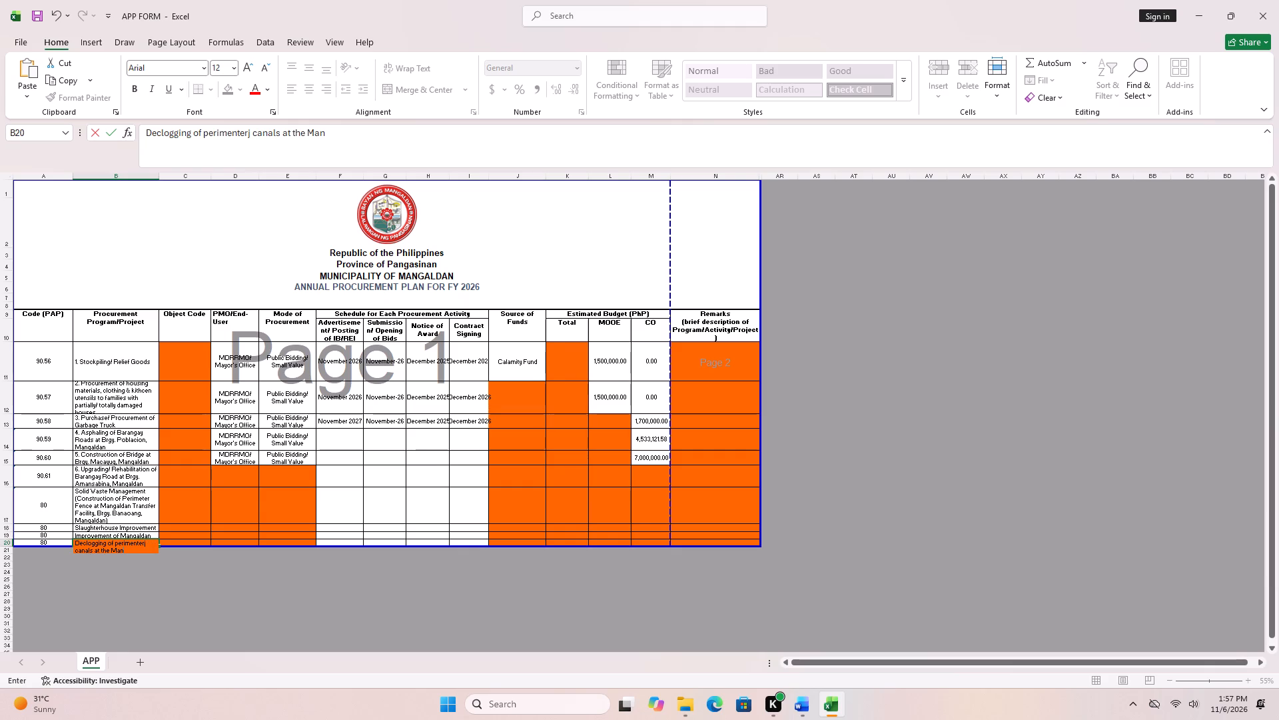
pyautogui.write('gala')
pyautogui.press('BackSpace')
pyautogui.write('dan')
pyautogui.press('space')
pyautogui.write('Public Market')
pyautogui.press('Return')
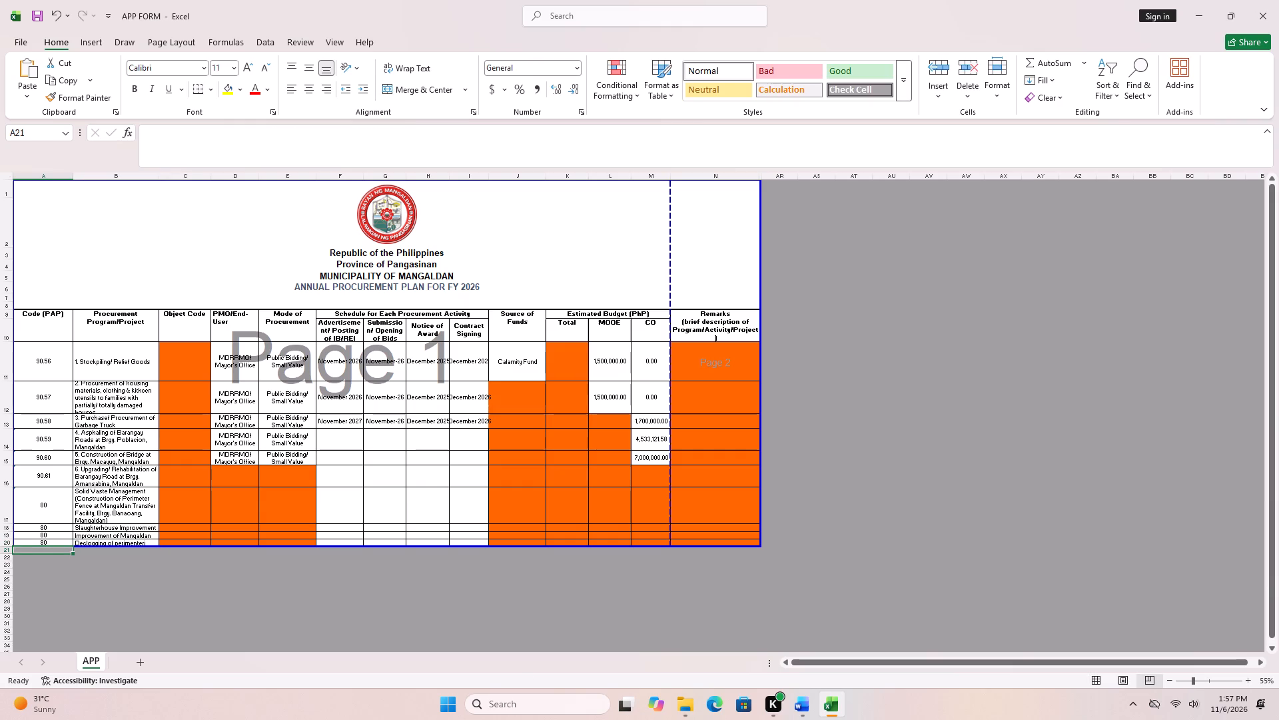
# Extend the bottom boundary of the sheet's print area down to row 29.
pyautogui.moveTo(709, 545); pyautogui.dragTo(723, 617)
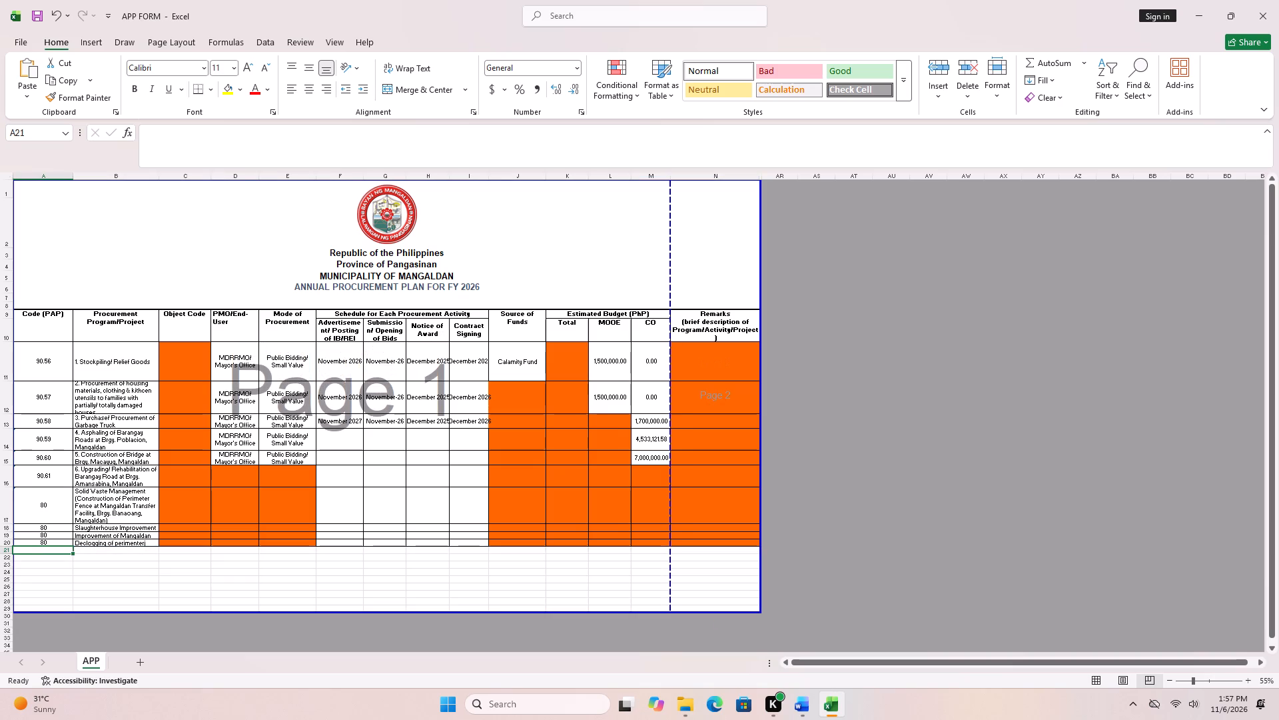
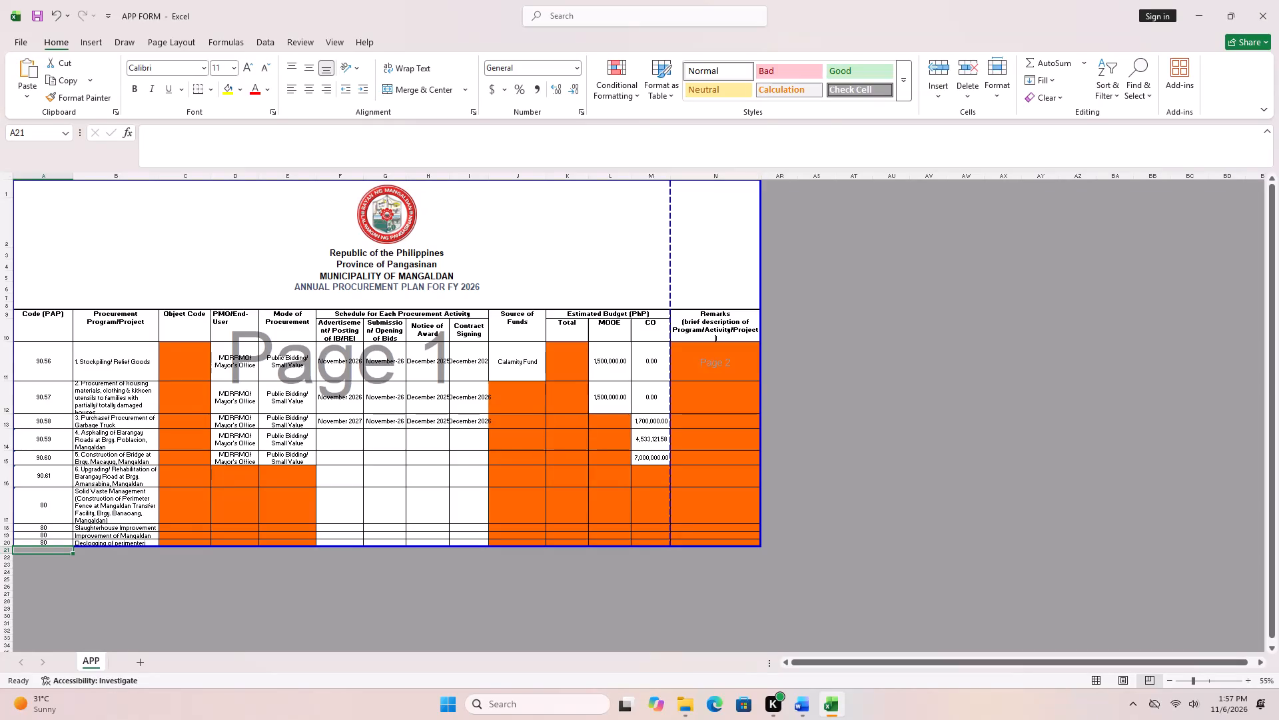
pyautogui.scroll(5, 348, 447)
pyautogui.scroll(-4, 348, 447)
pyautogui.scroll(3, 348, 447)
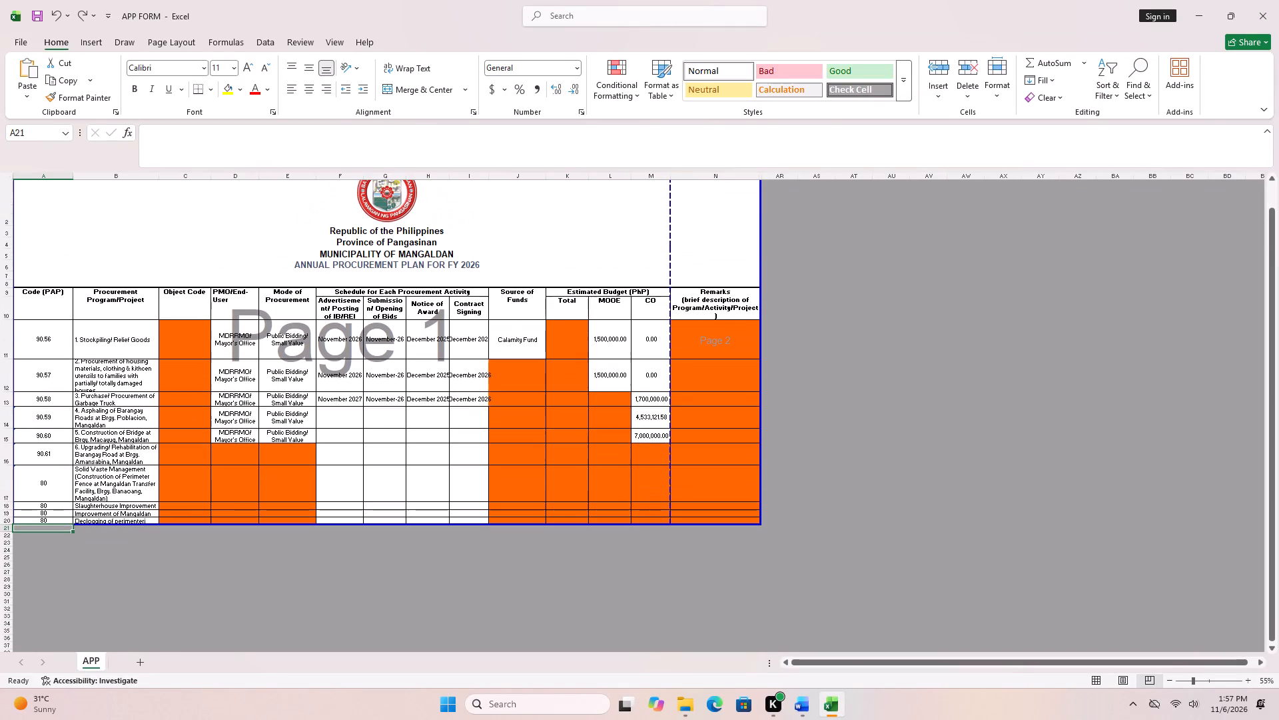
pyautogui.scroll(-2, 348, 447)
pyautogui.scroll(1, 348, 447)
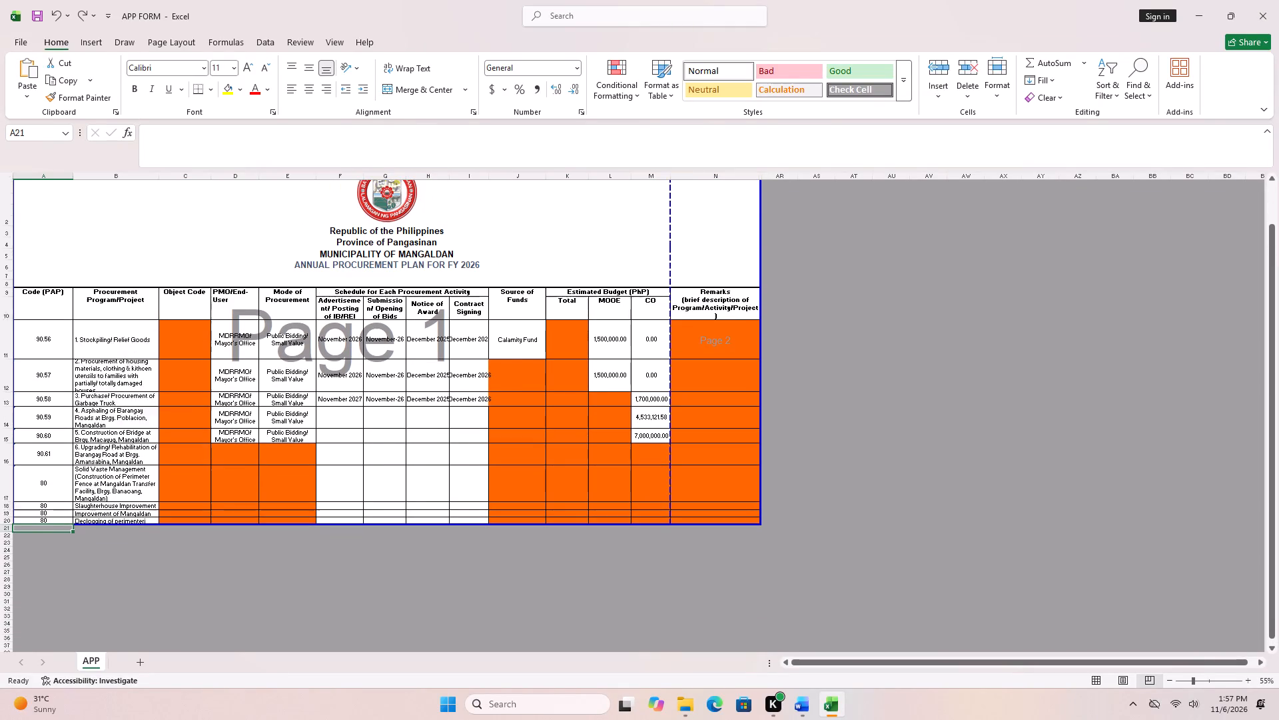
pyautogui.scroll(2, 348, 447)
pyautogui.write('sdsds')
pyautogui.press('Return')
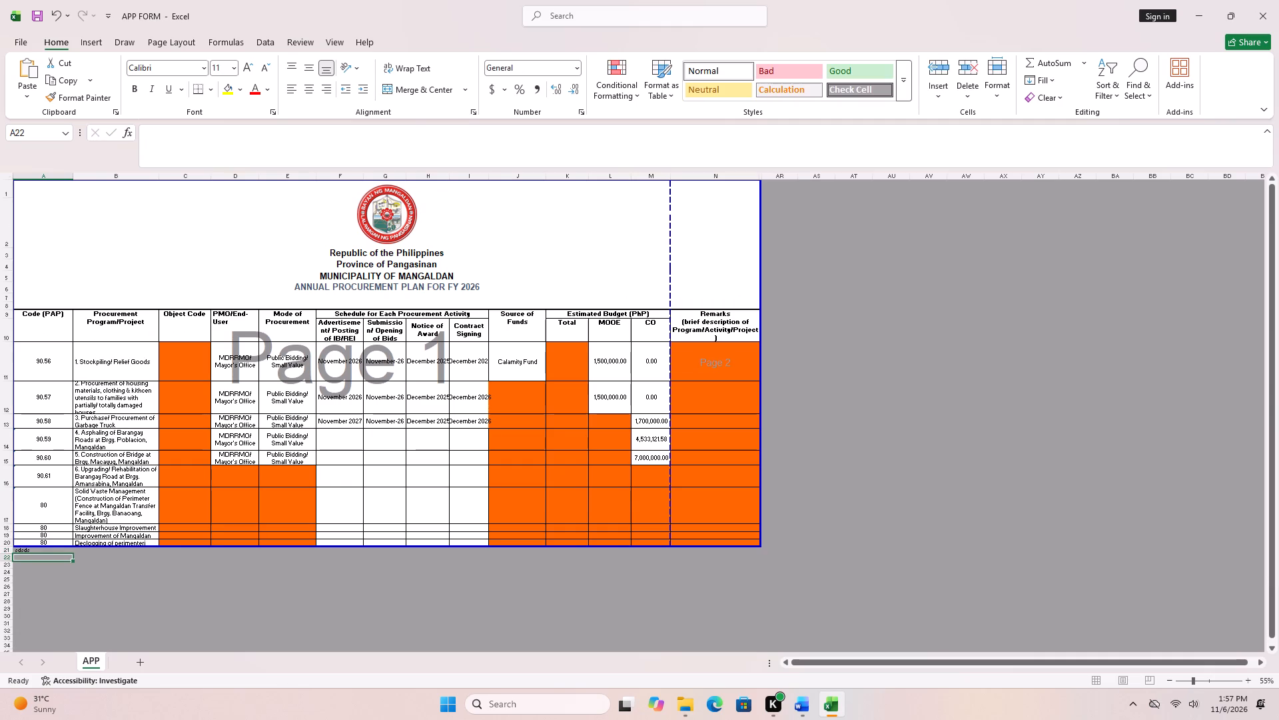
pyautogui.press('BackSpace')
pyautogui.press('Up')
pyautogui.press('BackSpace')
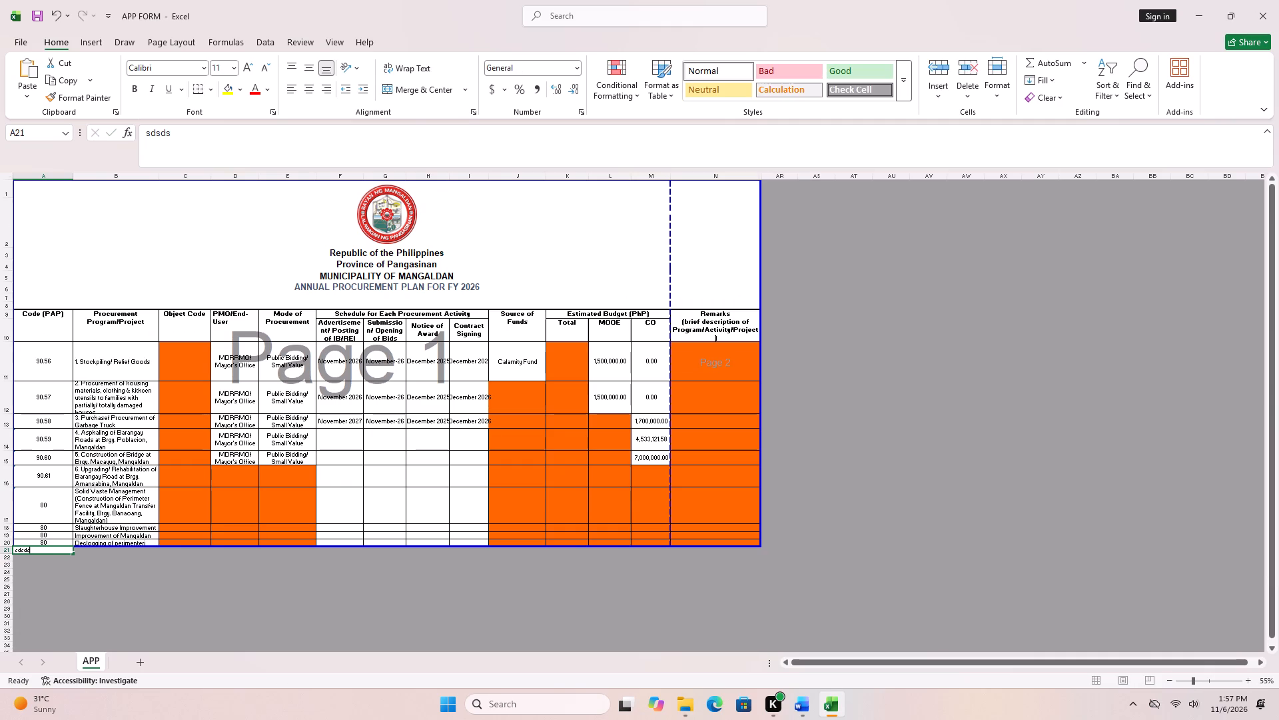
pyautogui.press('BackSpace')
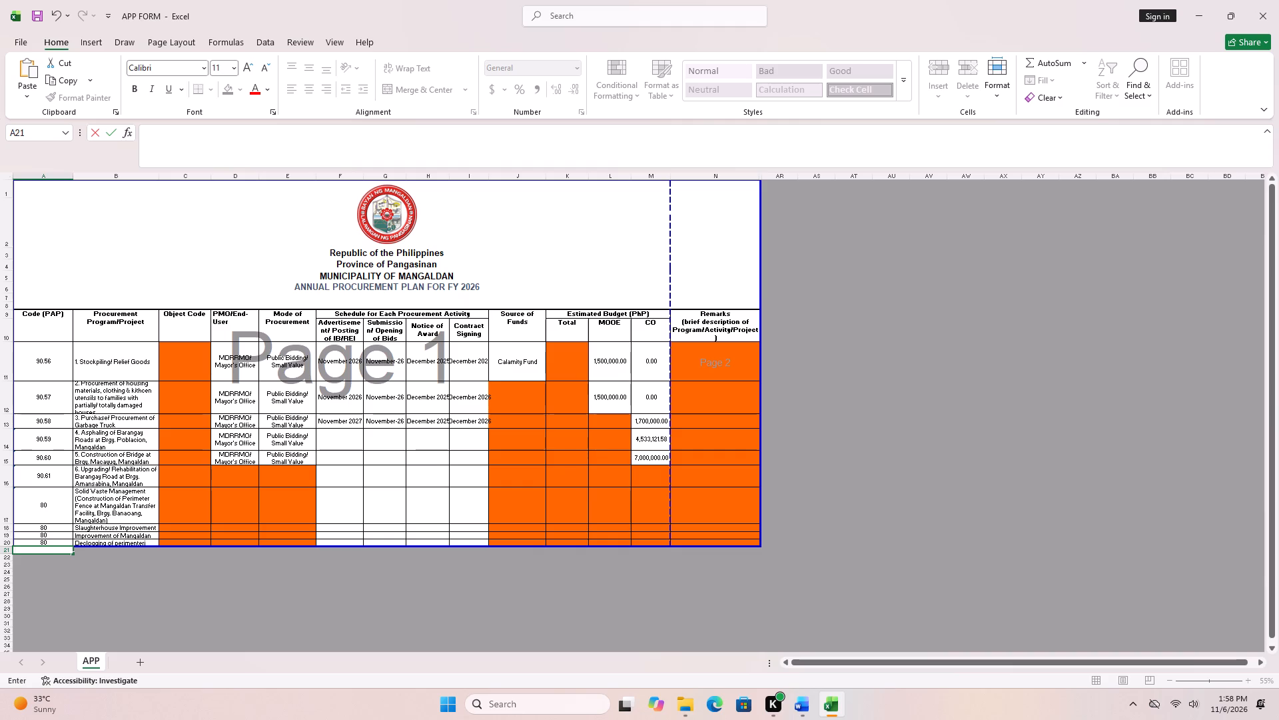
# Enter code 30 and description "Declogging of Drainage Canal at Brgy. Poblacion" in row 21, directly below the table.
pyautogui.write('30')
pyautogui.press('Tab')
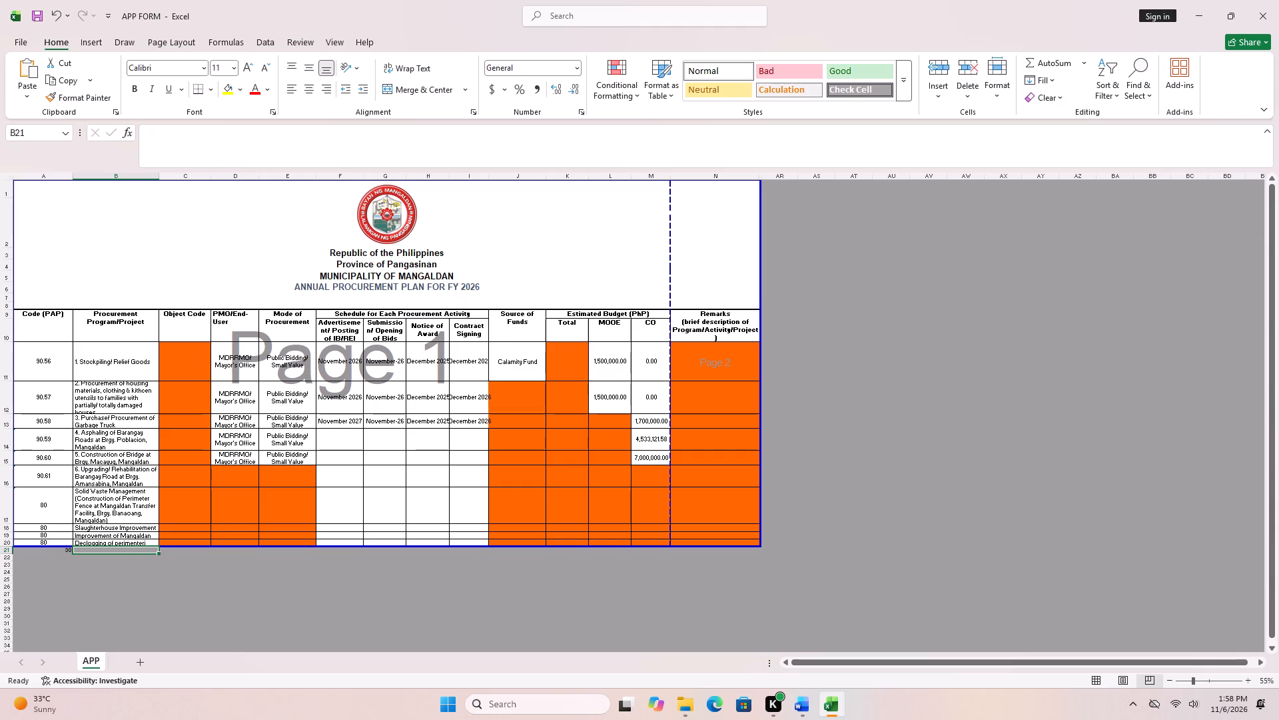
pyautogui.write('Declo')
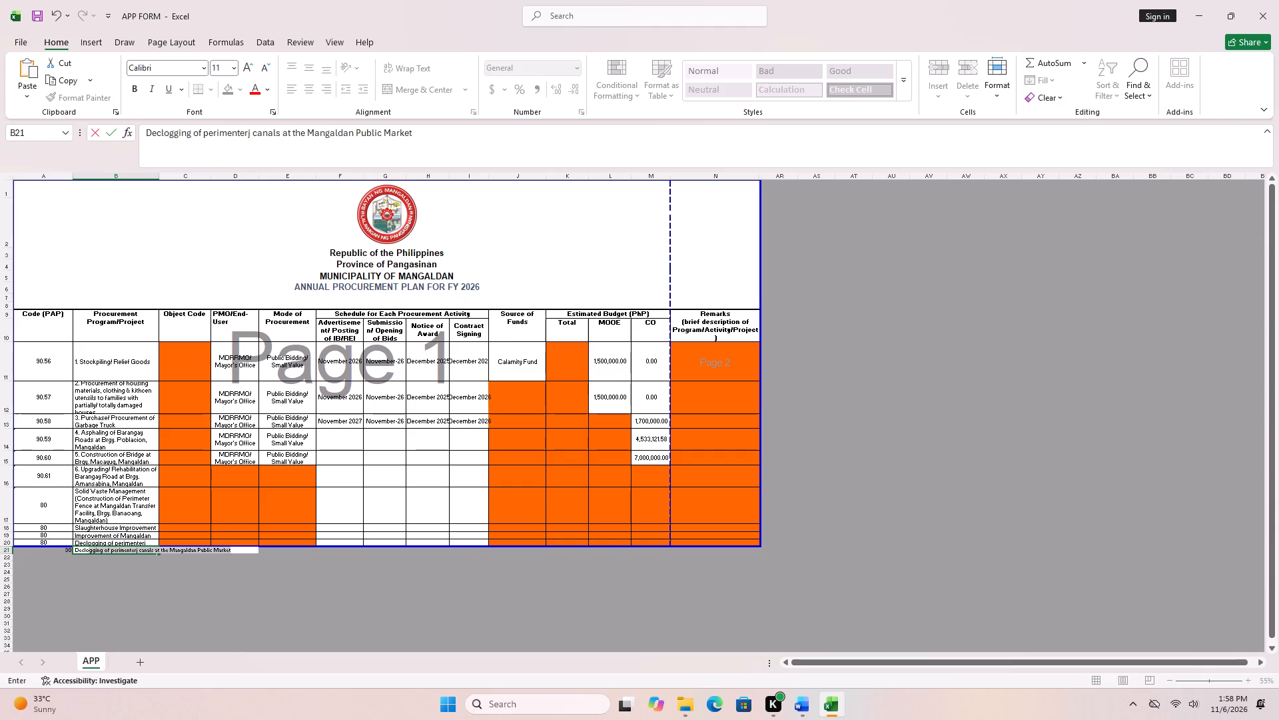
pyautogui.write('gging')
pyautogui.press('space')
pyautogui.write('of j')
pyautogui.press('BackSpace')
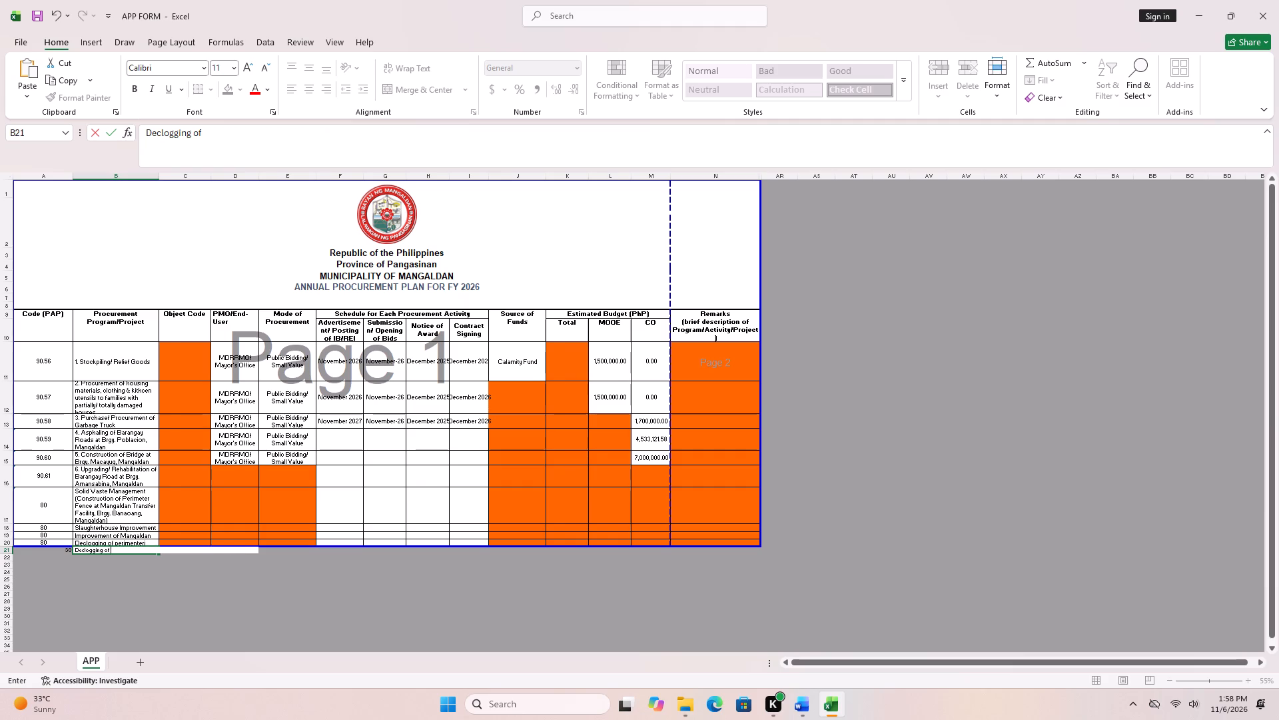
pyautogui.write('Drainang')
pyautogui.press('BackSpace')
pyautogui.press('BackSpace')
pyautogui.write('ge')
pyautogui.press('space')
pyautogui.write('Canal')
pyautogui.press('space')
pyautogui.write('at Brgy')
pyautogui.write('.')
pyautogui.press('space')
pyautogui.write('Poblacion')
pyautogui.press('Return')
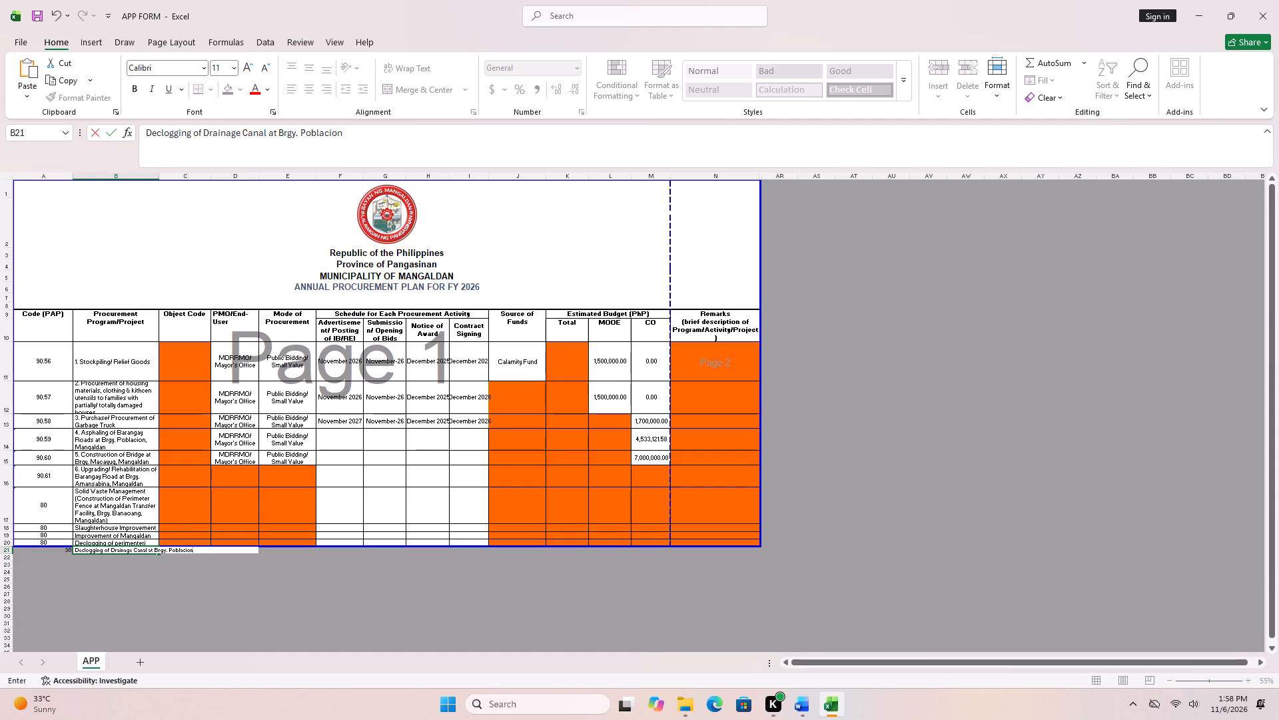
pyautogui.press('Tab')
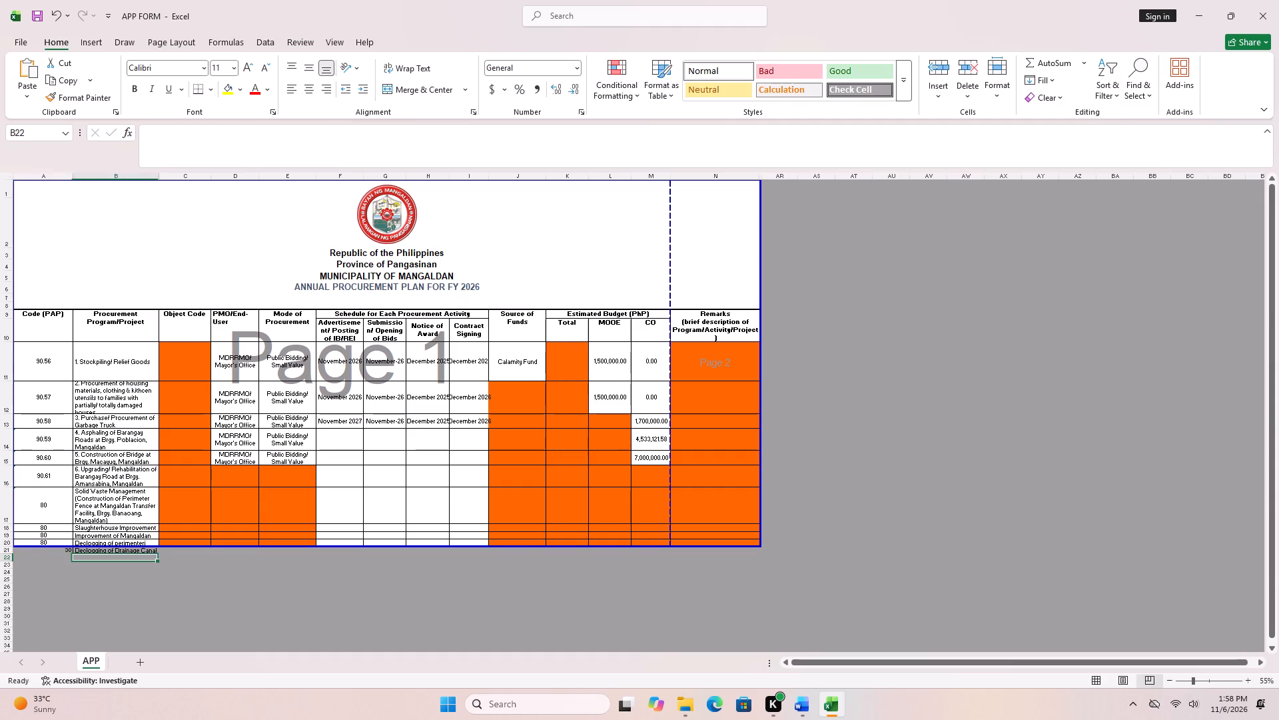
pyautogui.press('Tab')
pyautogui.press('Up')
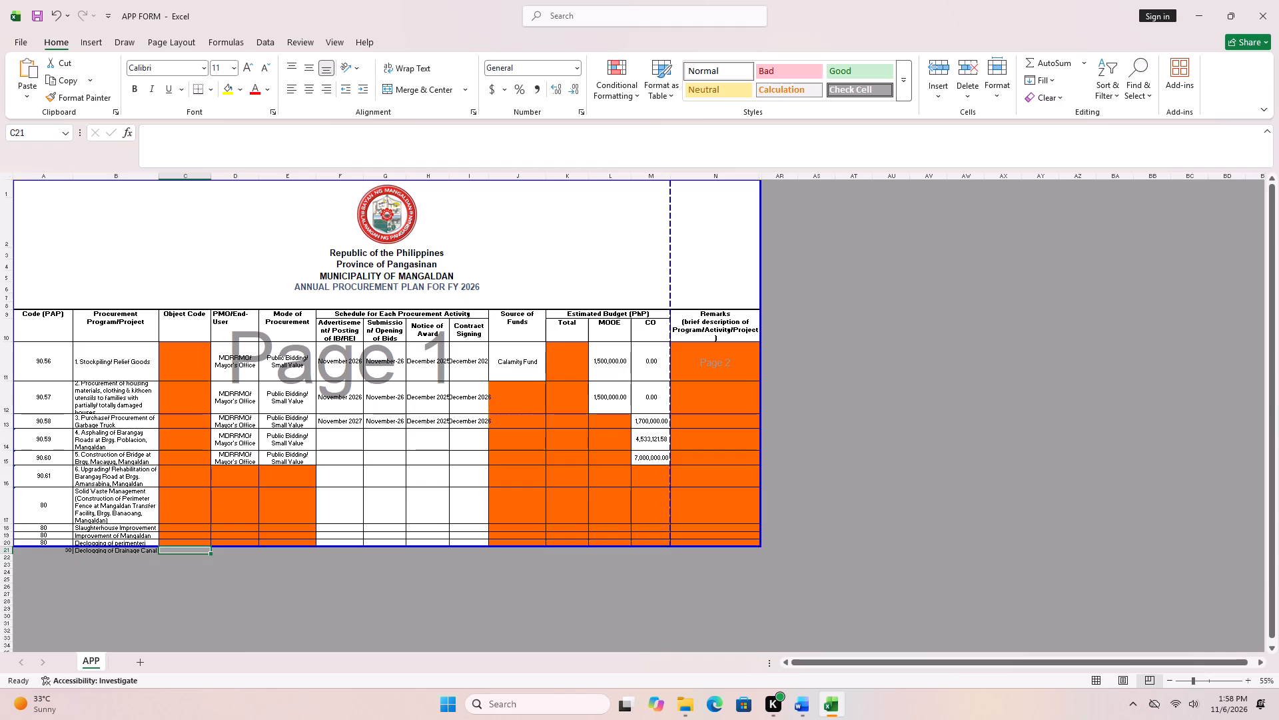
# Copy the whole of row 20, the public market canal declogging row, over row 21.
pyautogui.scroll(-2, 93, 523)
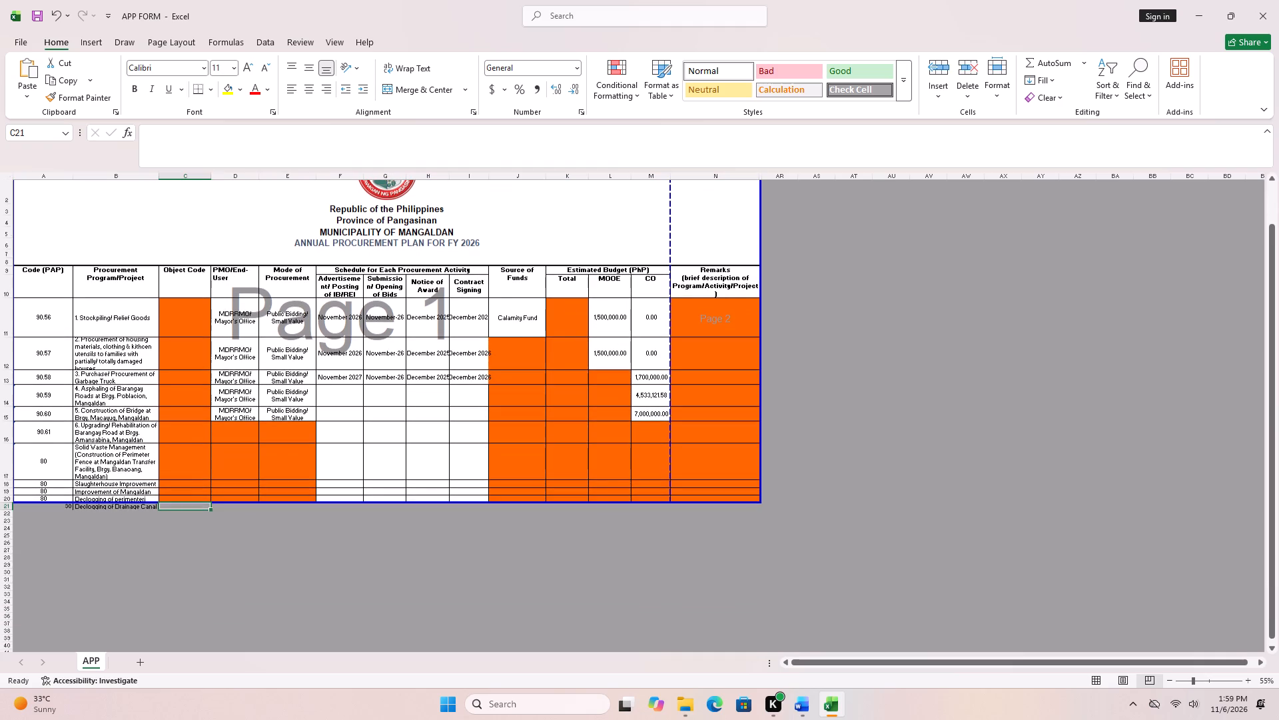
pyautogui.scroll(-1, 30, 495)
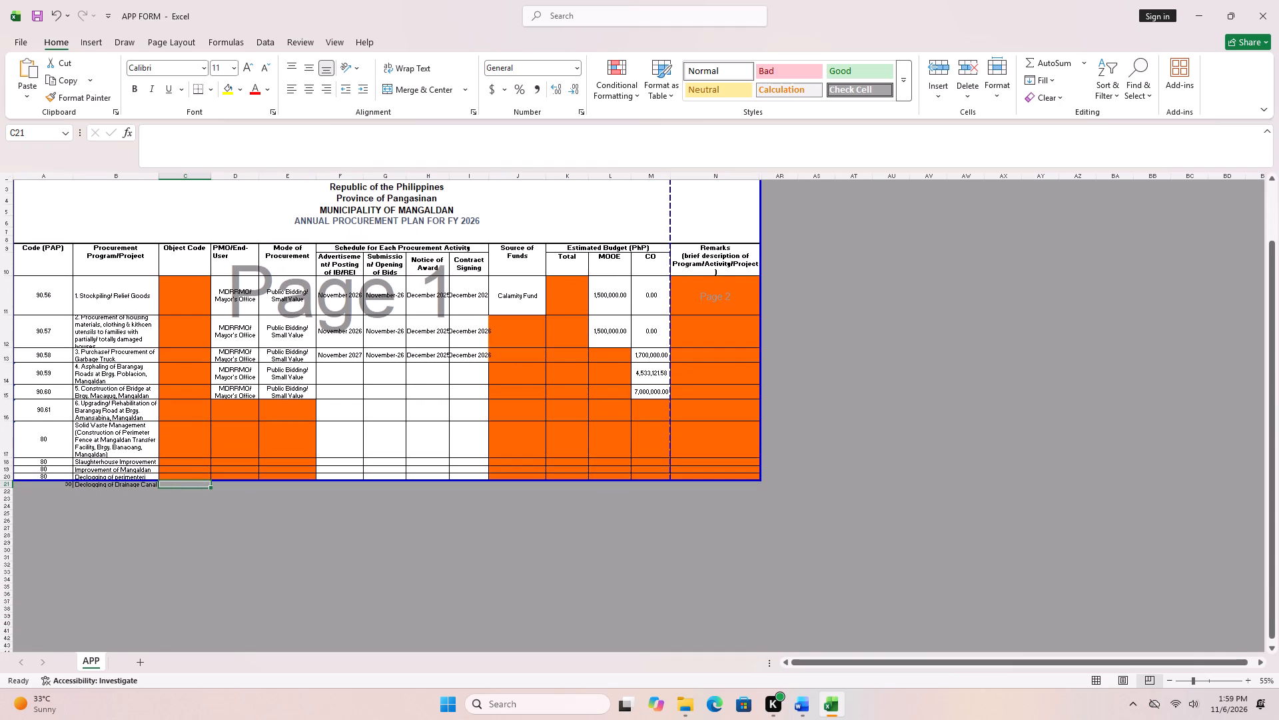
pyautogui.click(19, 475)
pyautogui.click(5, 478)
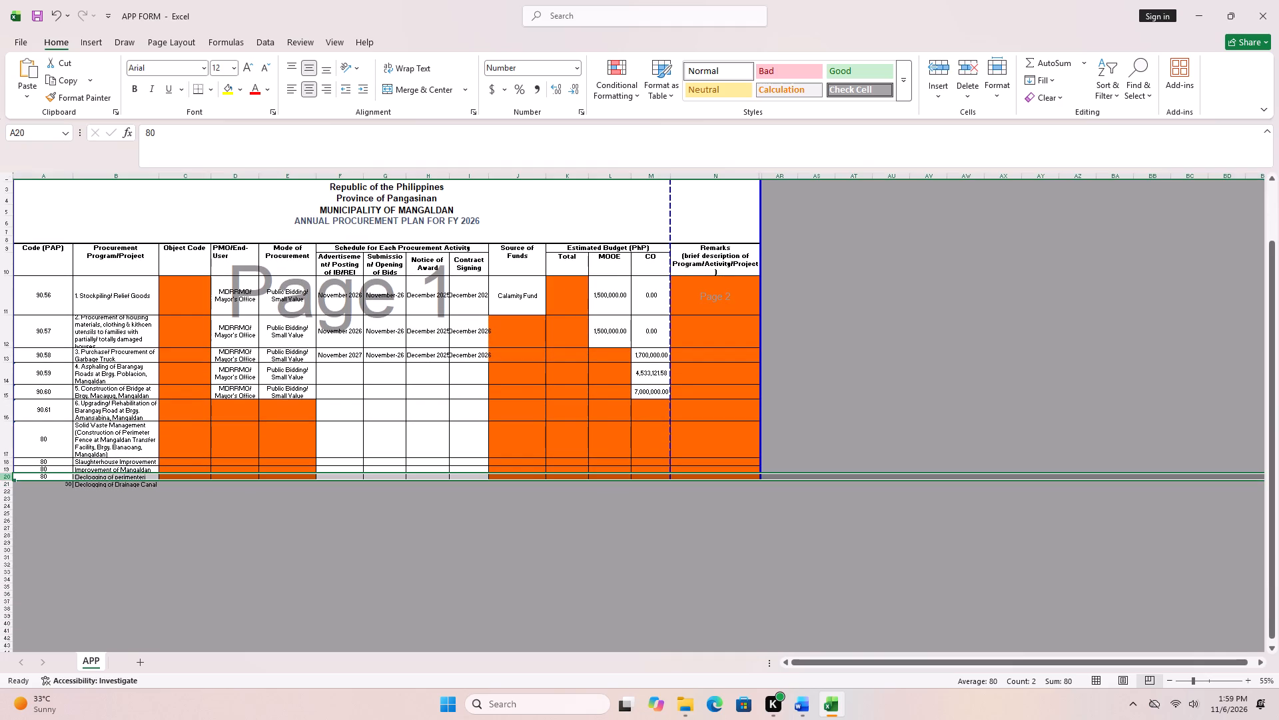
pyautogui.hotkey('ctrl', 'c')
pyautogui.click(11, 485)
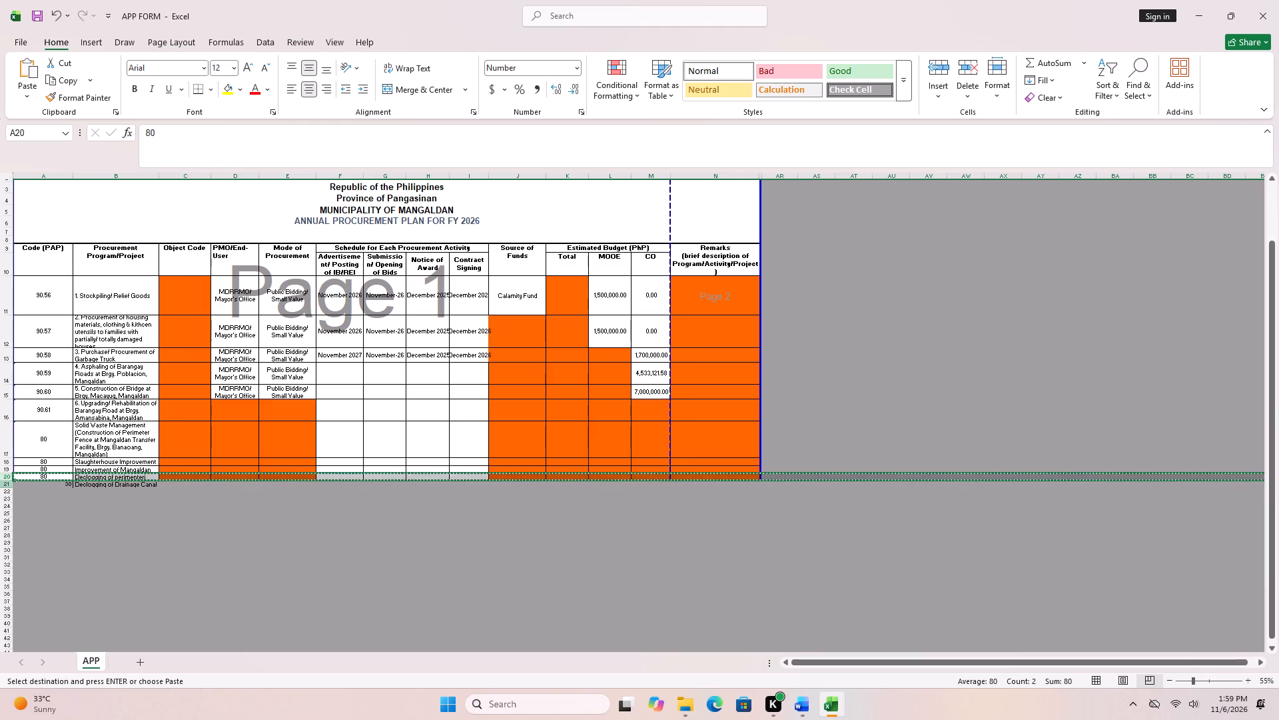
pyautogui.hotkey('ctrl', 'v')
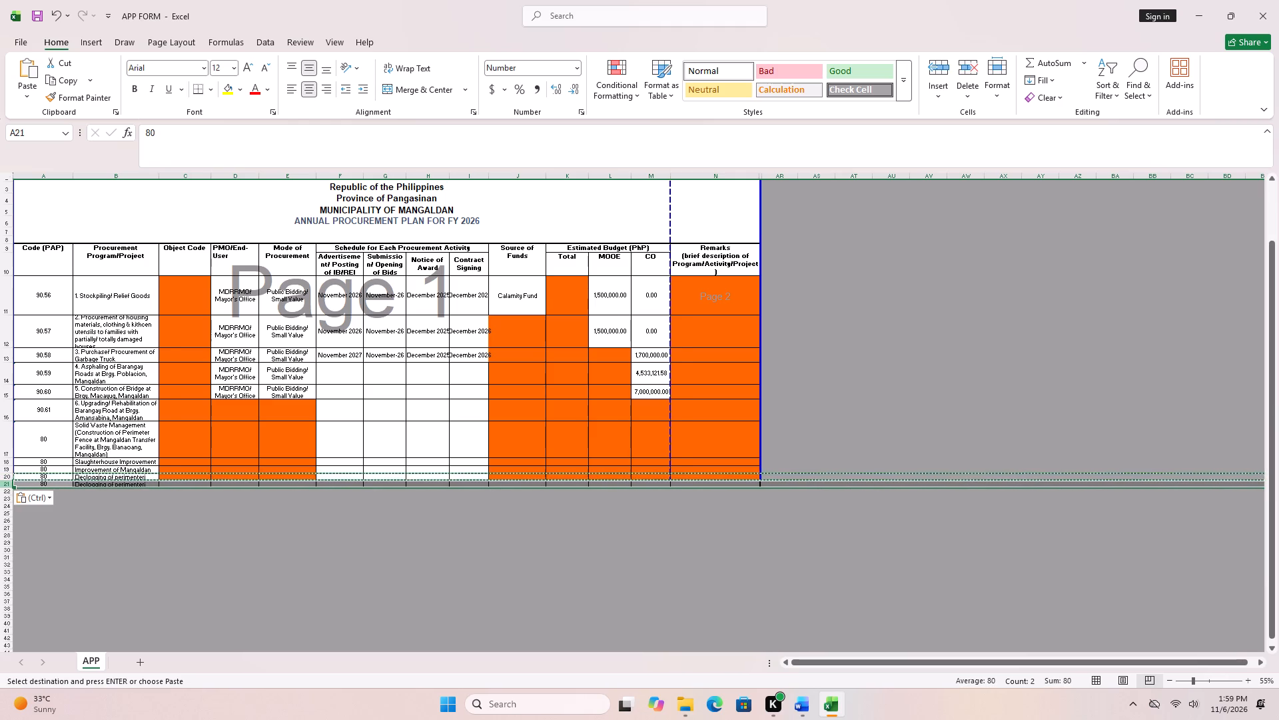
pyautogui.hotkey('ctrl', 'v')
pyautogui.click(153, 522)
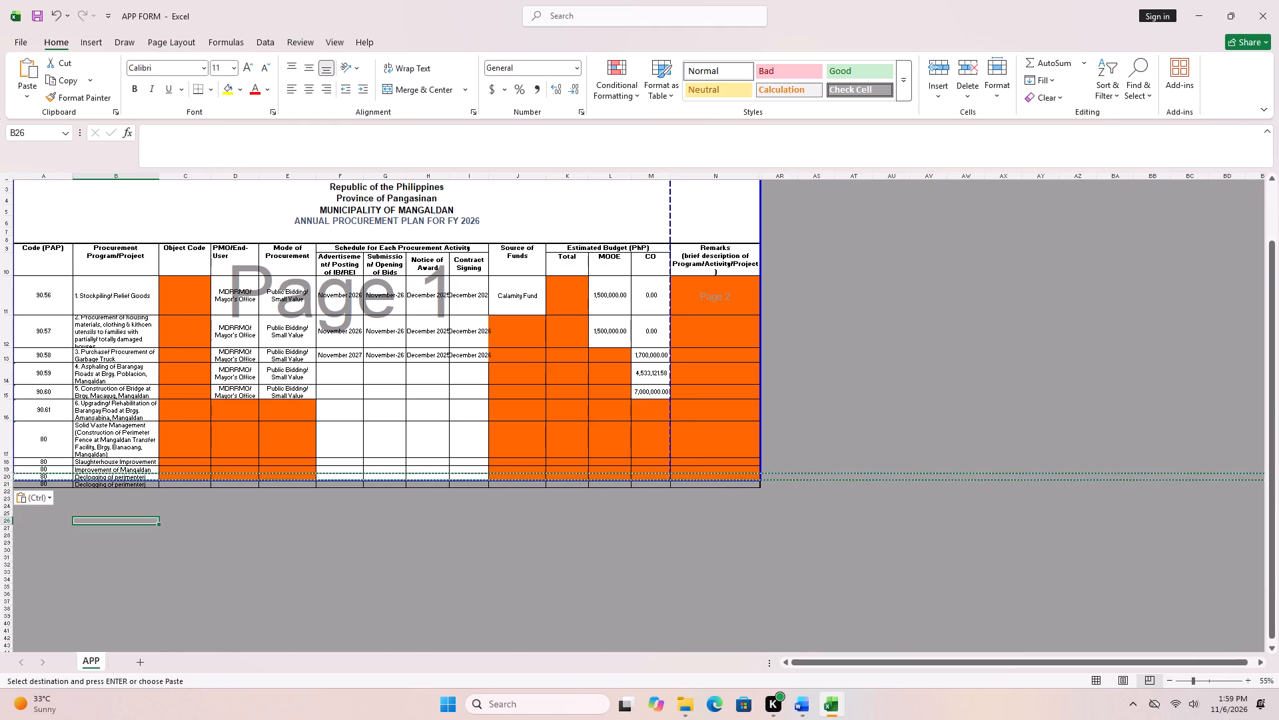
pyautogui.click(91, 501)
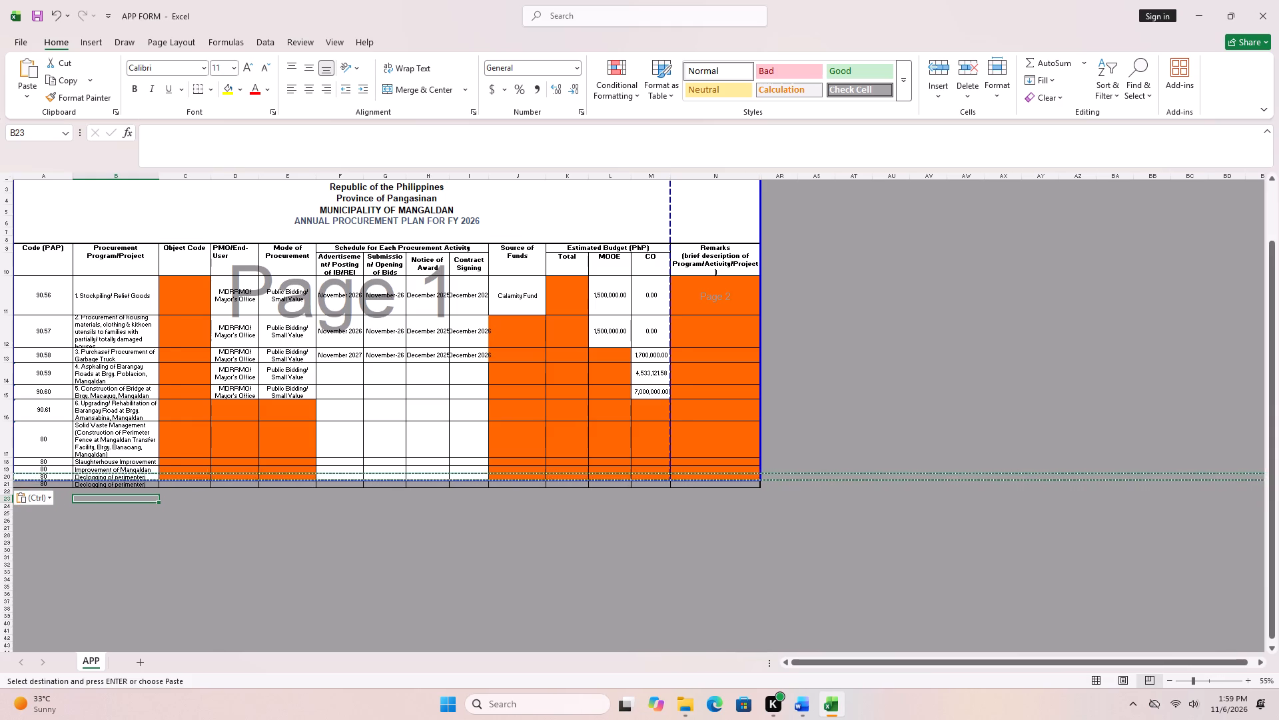
# Copy the table rows 12 to 20, columns A to N, and paste them starting at cell A21.
pyautogui.moveTo(25, 329); pyautogui.dragTo(698, 477)
pyautogui.hotkey('ctrl', 'c')
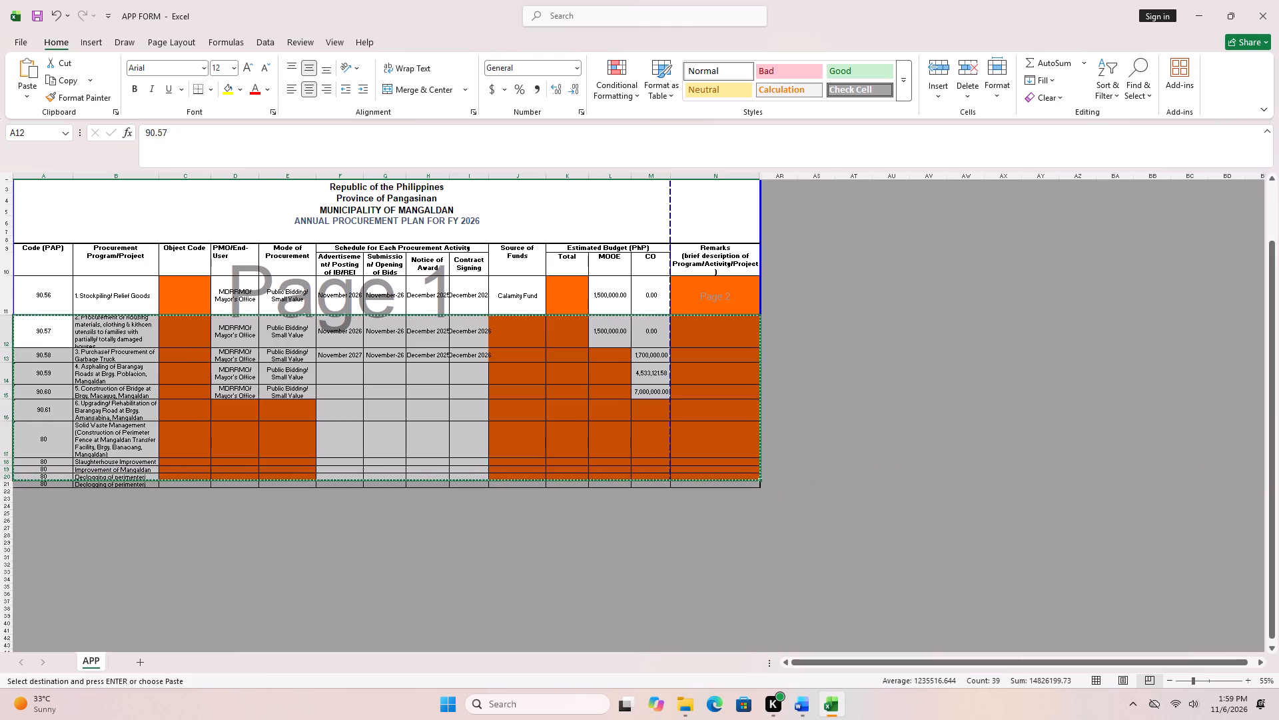
pyautogui.click(23, 487)
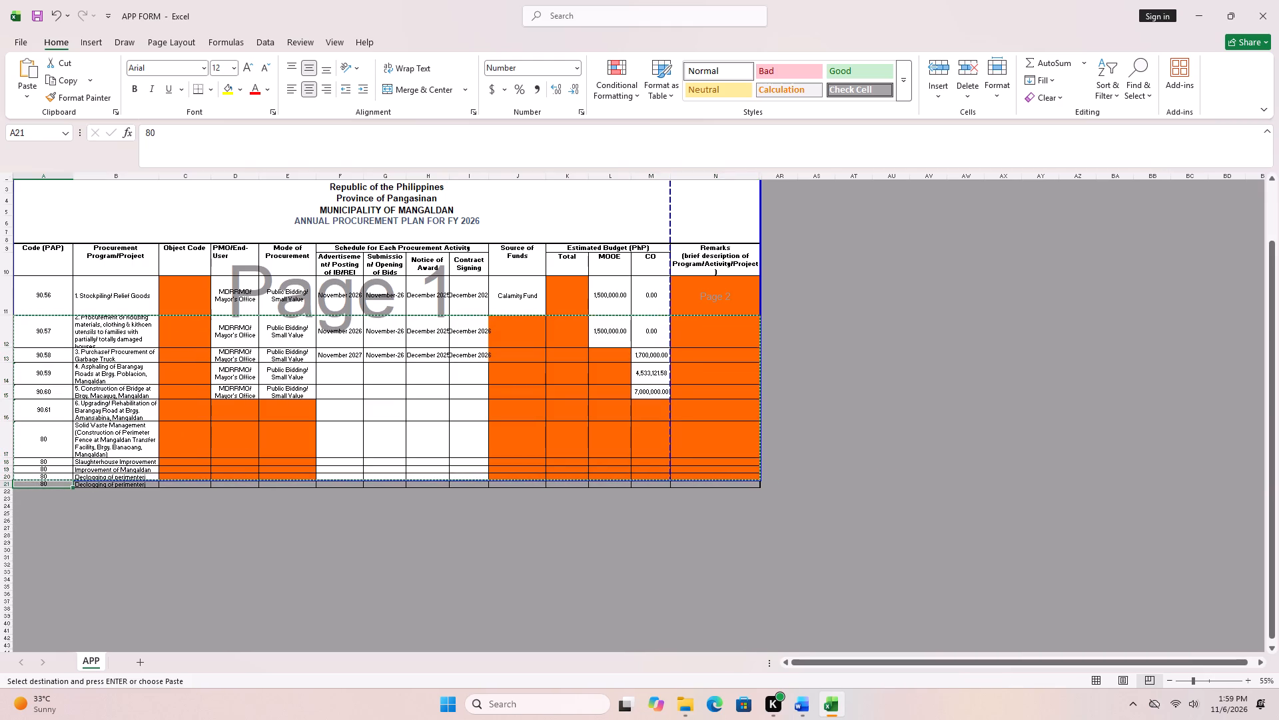
pyautogui.hotkey('ctrl', 'v')
pyautogui.click(126, 585)
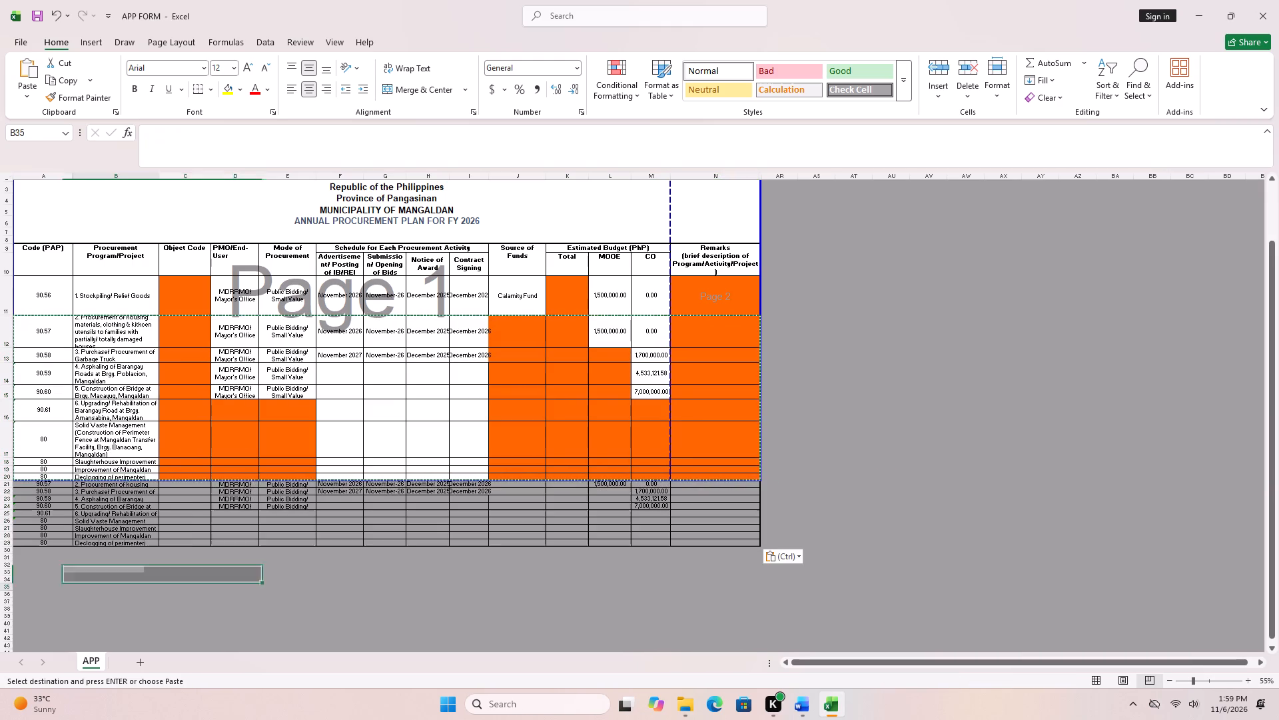
pyautogui.press('Escape')
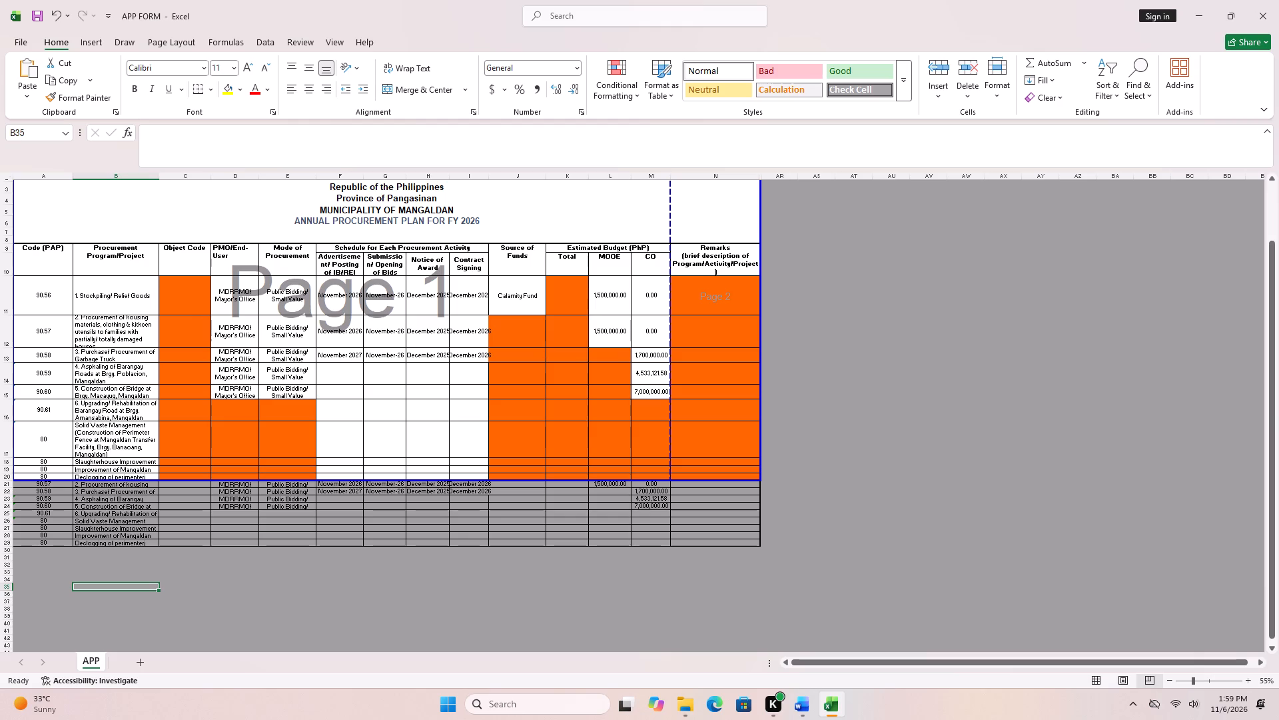
# Clear the contents of the pasted rows 21 to 29 across columns A to M, keeping their formatting.
pyautogui.moveTo(41, 484); pyautogui.dragTo(448, 542)
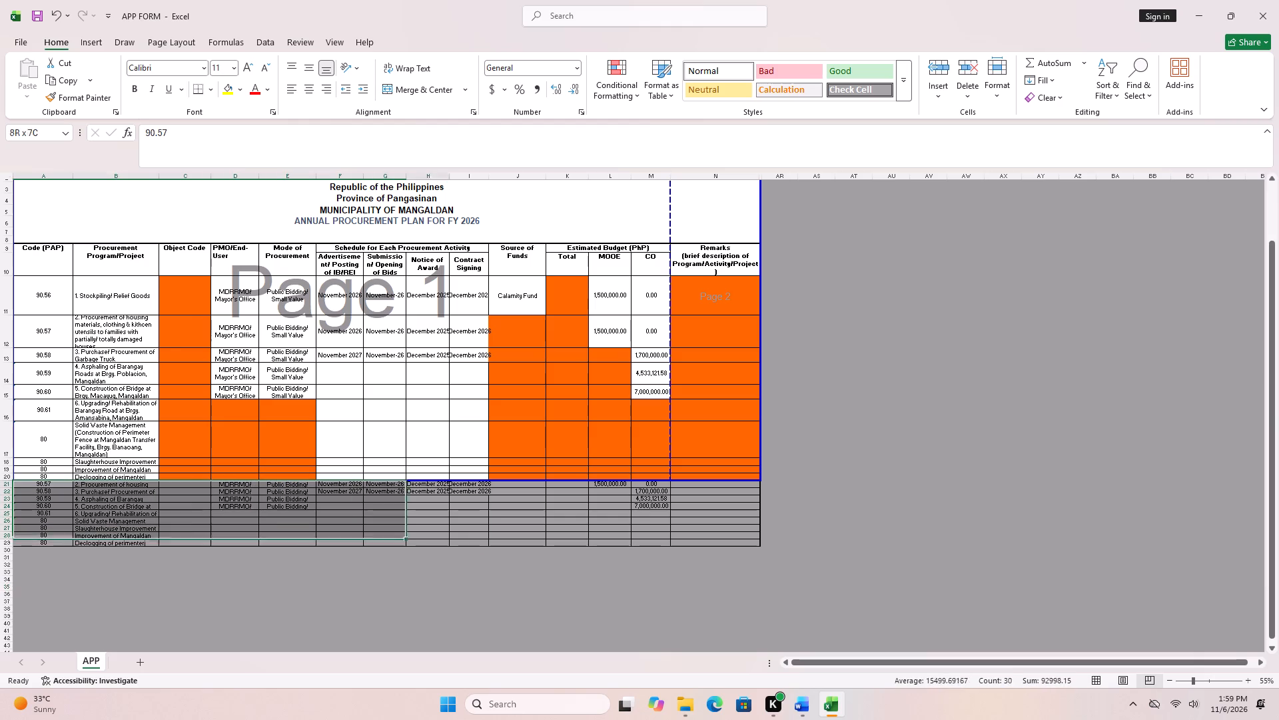
pyautogui.moveTo(448, 542); pyautogui.dragTo(641, 539)
pyautogui.press('Delete')
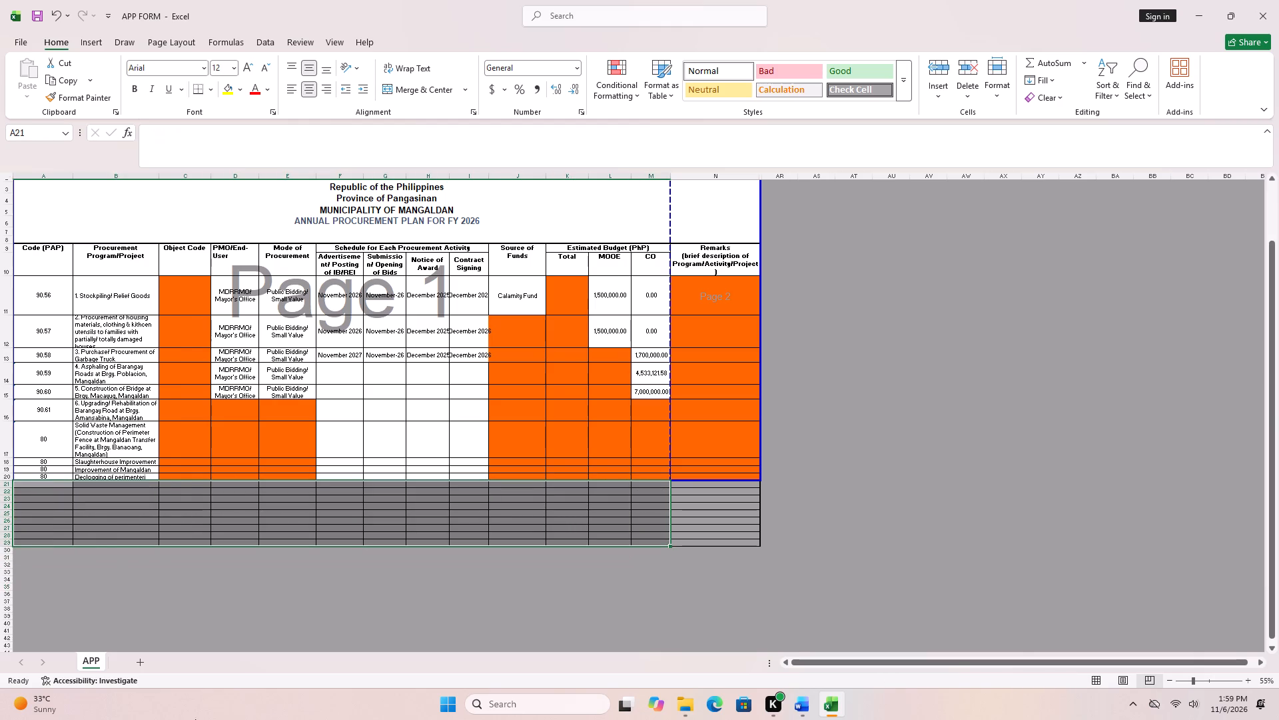
pyautogui.click(116, 581)
# Fill row 21 with code 30 and description "Declogging of Drainage Canal at Brgy. Poblacion".
pyautogui.click(49, 486)
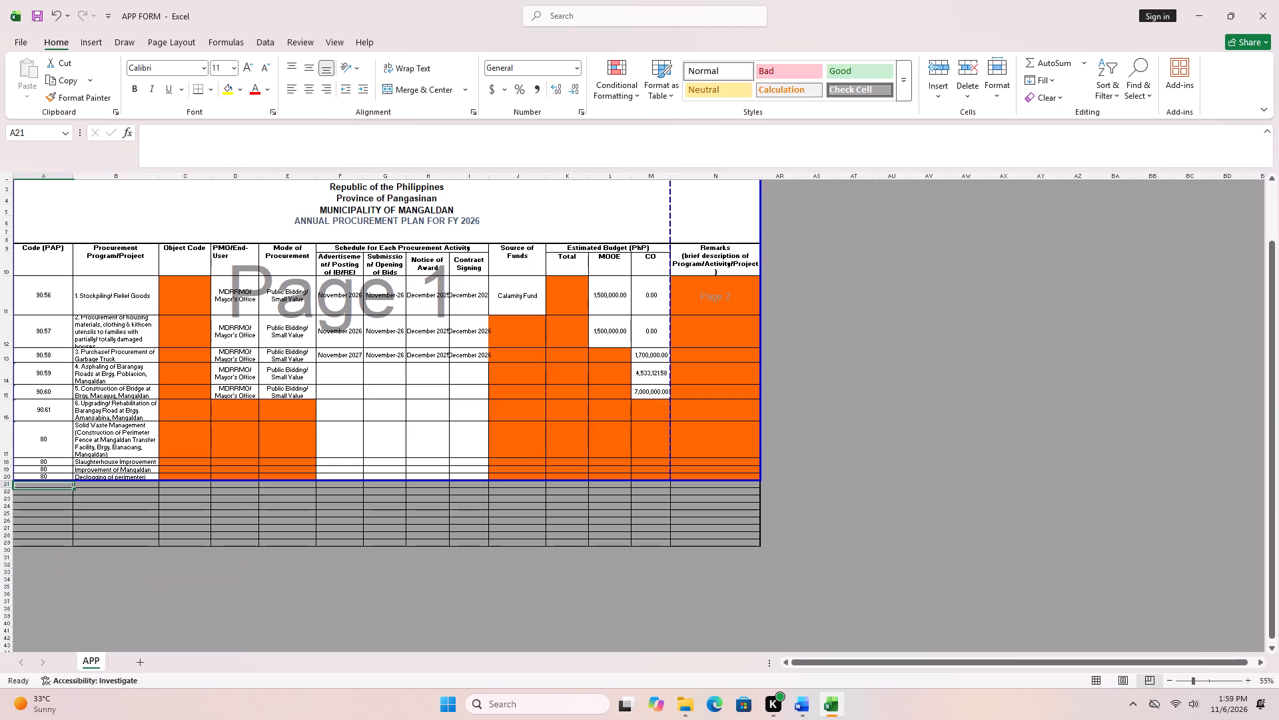
pyautogui.write('30')
pyautogui.press('Tab')
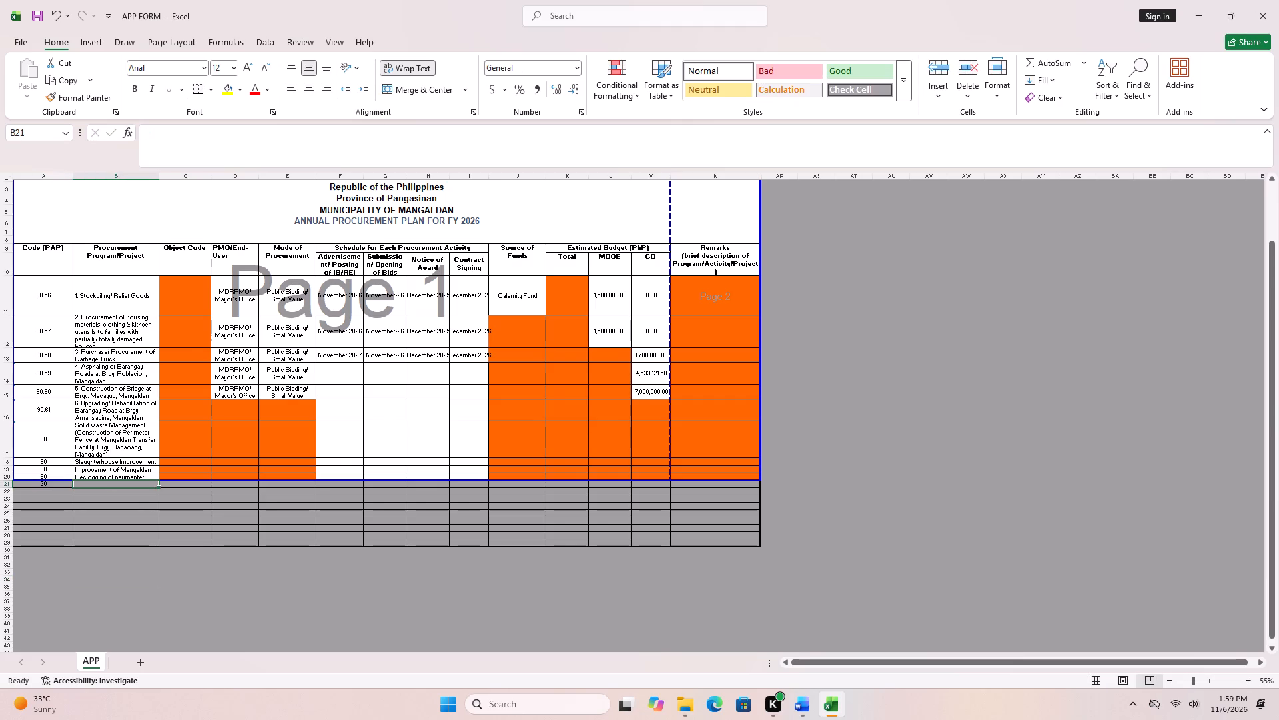
pyautogui.write('Declogging of Drainage')
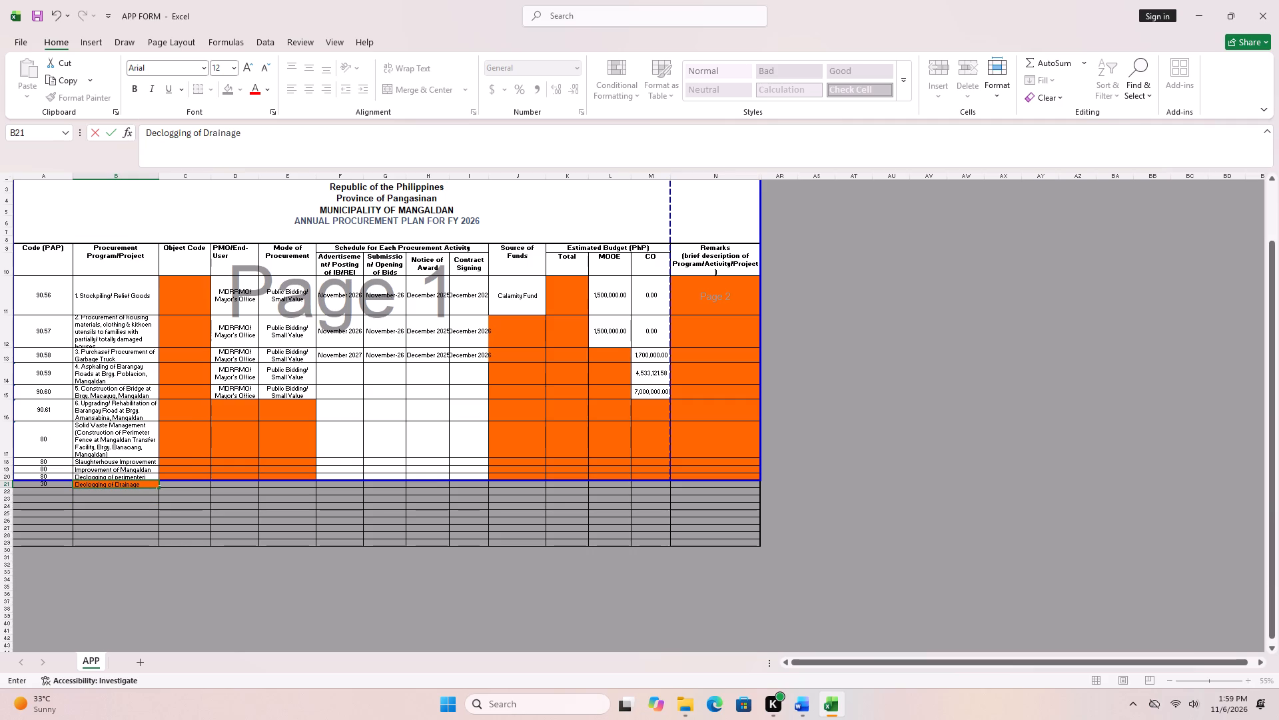
pyautogui.press('space')
pyautogui.write('Canal')
pyautogui.press('space')
pyautogui.write('at Brgy')
pyautogui.write('.')
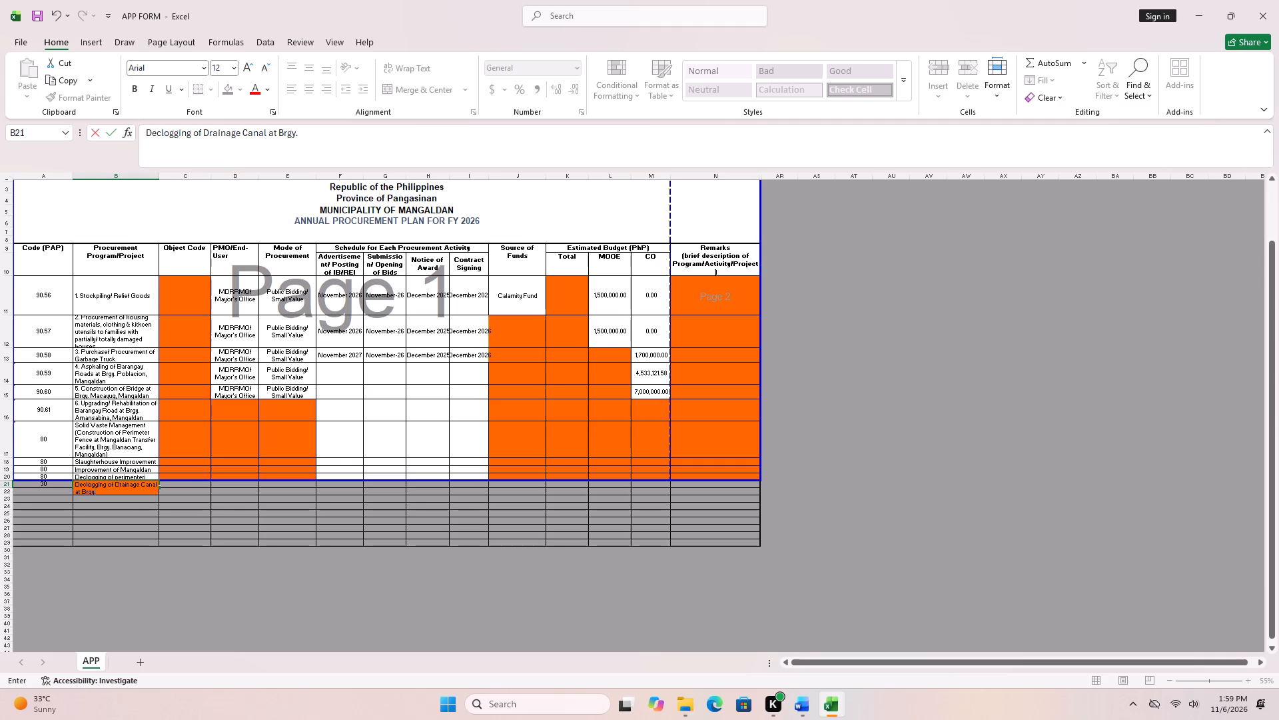
pyautogui.press('space')
pyautogui.write('Poblacion')
pyautogui.press('Tab')
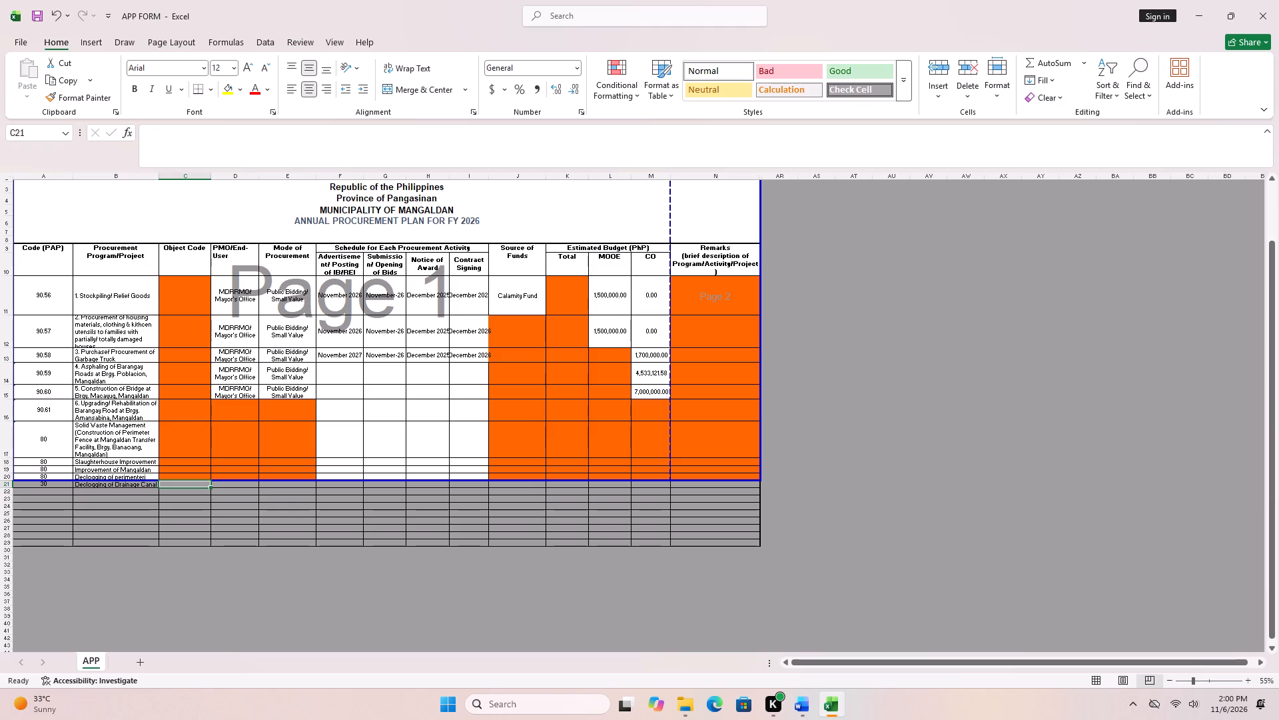
pyautogui.press('Return')
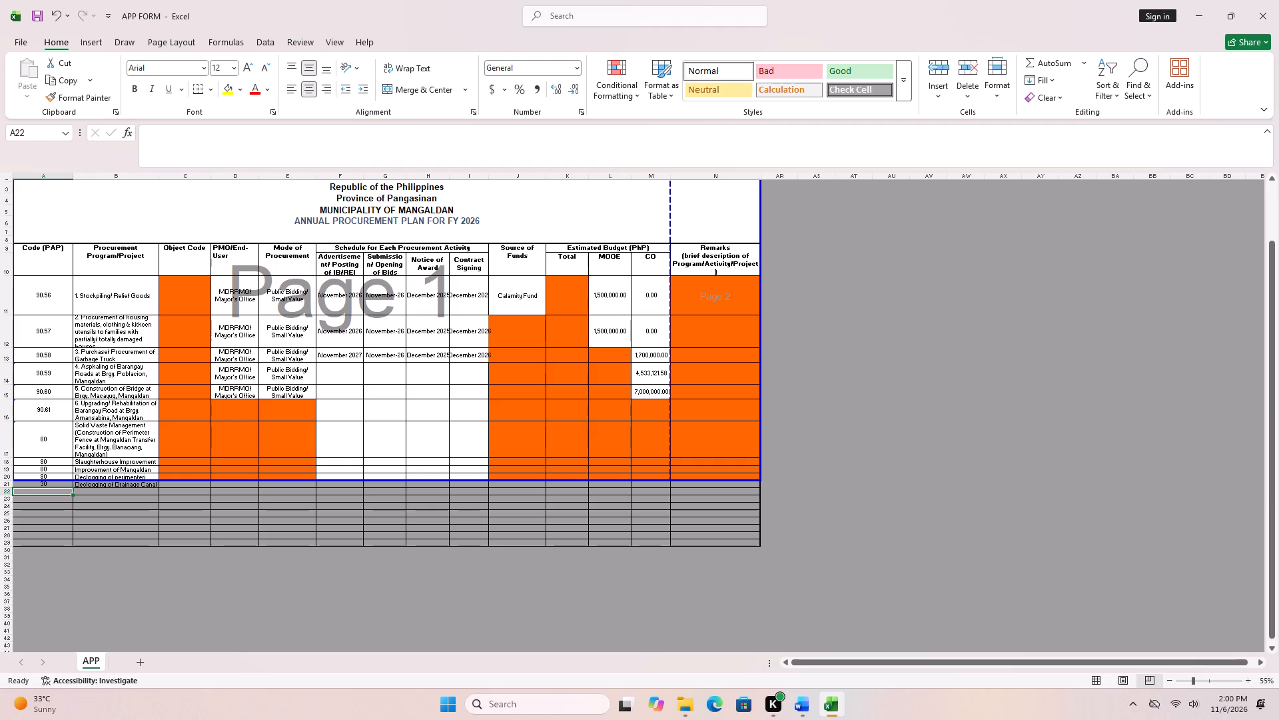
# Fill row 22 with code 80 and the description text "Construction/ Rehabilitation of Drainage".
pyautogui.write('80')
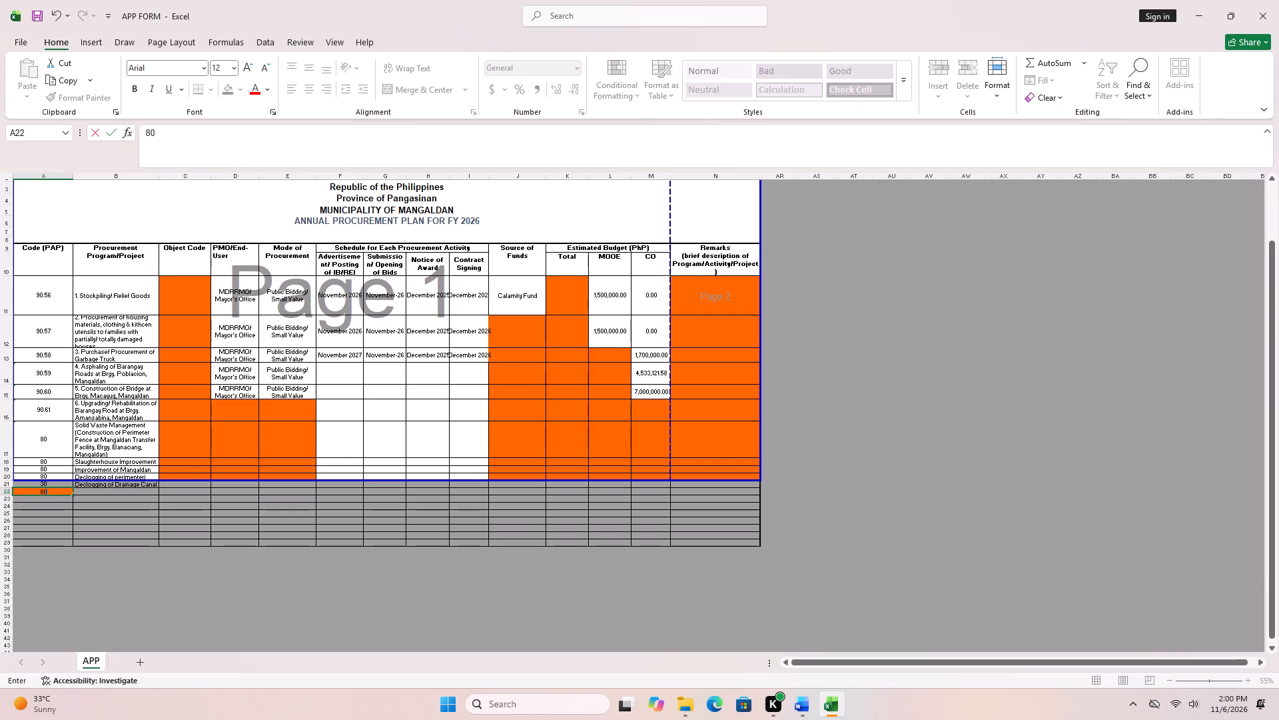
pyautogui.press('Tab')
pyautogui.write('Construction')
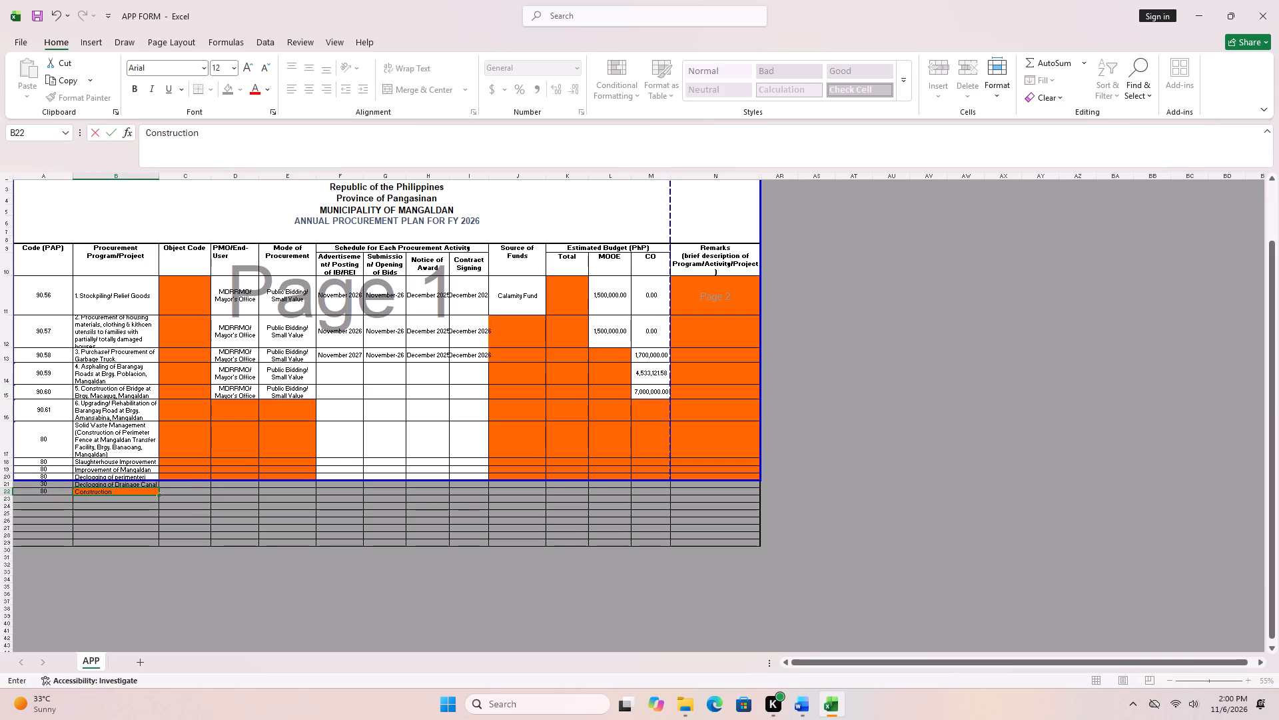
pyautogui.write('/')
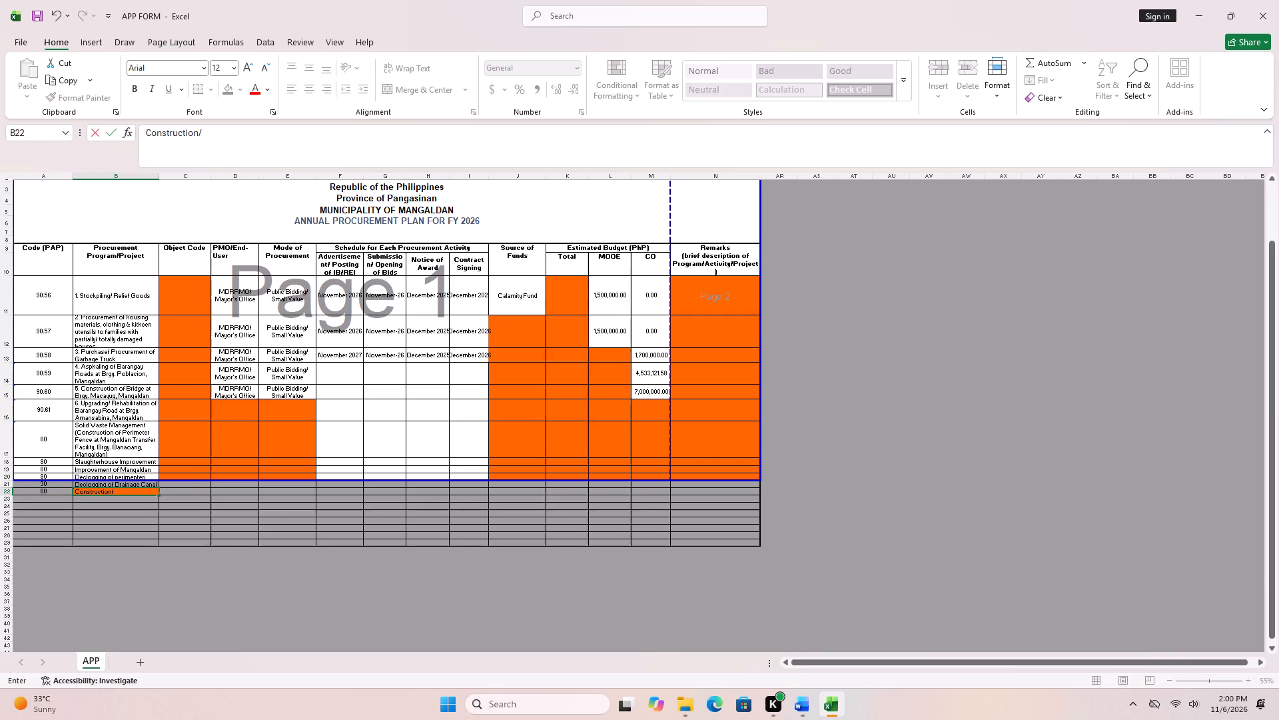
pyautogui.press('space')
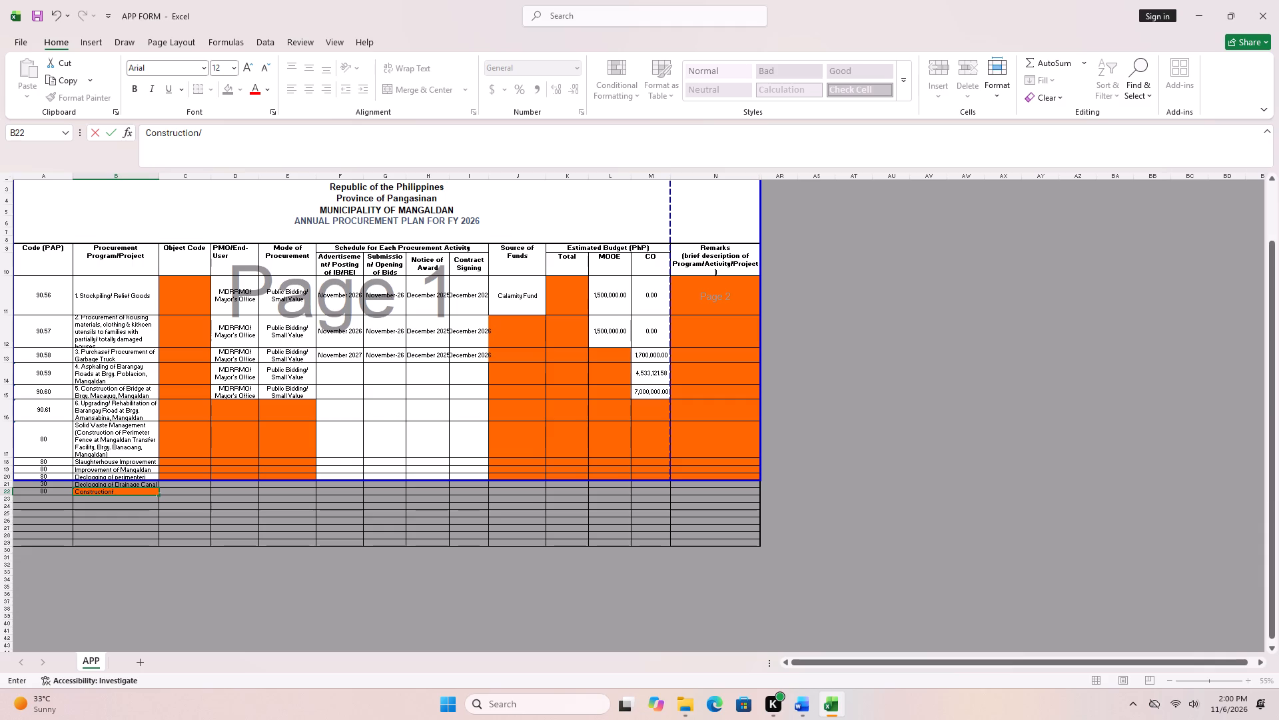
pyautogui.hotkey('shift', 'r')
pyautogui.press('e')
pyautogui.write('habilitation of Drainang')
pyautogui.press('BackSpace')
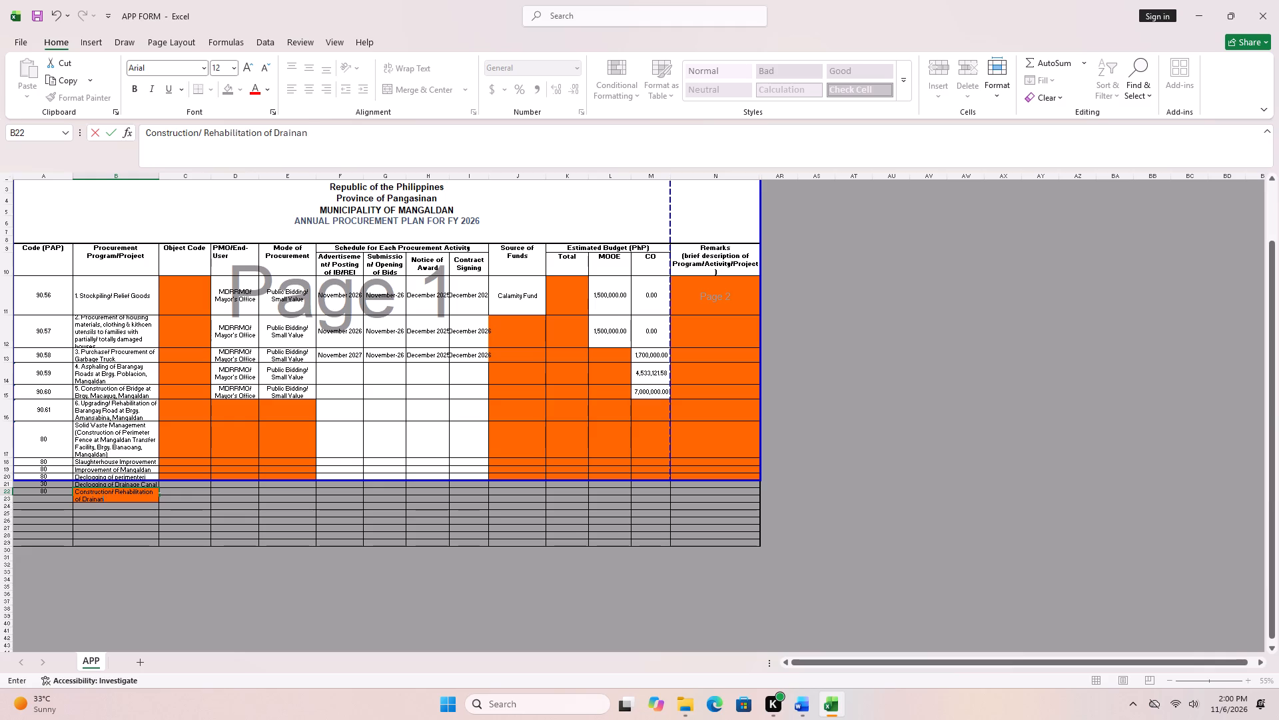
pyautogui.press('BackSpace')
pyautogui.write('ge')
pyautogui.press('space')
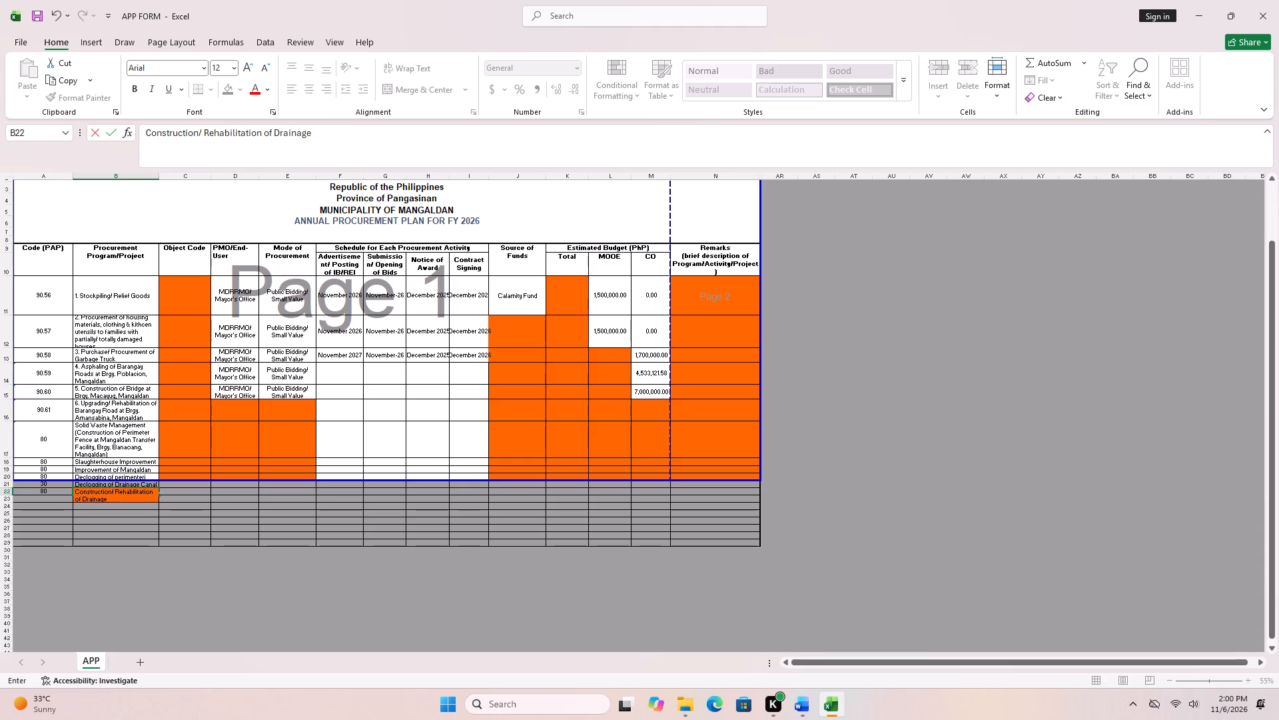
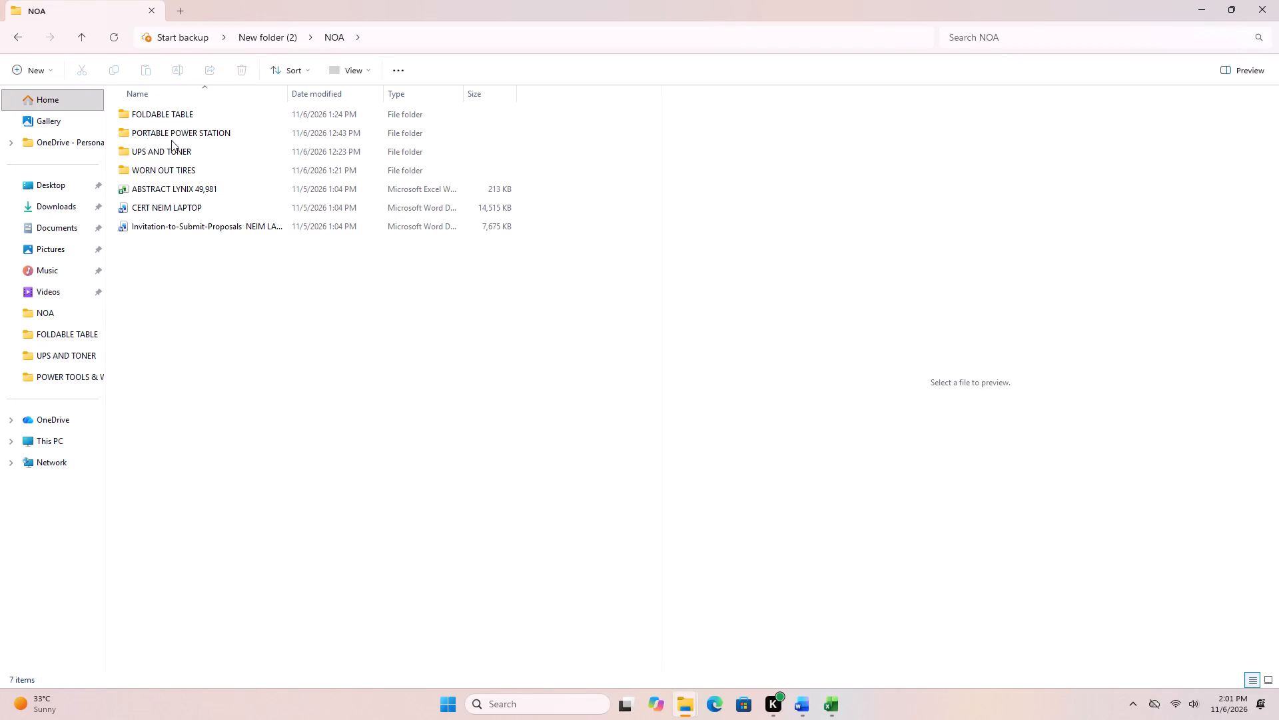
# Open the TIRES document from the WORN OUT TIRES folder in Word.
pyautogui.doubleClick(169, 167)
pyautogui.doubleClick(156, 119)
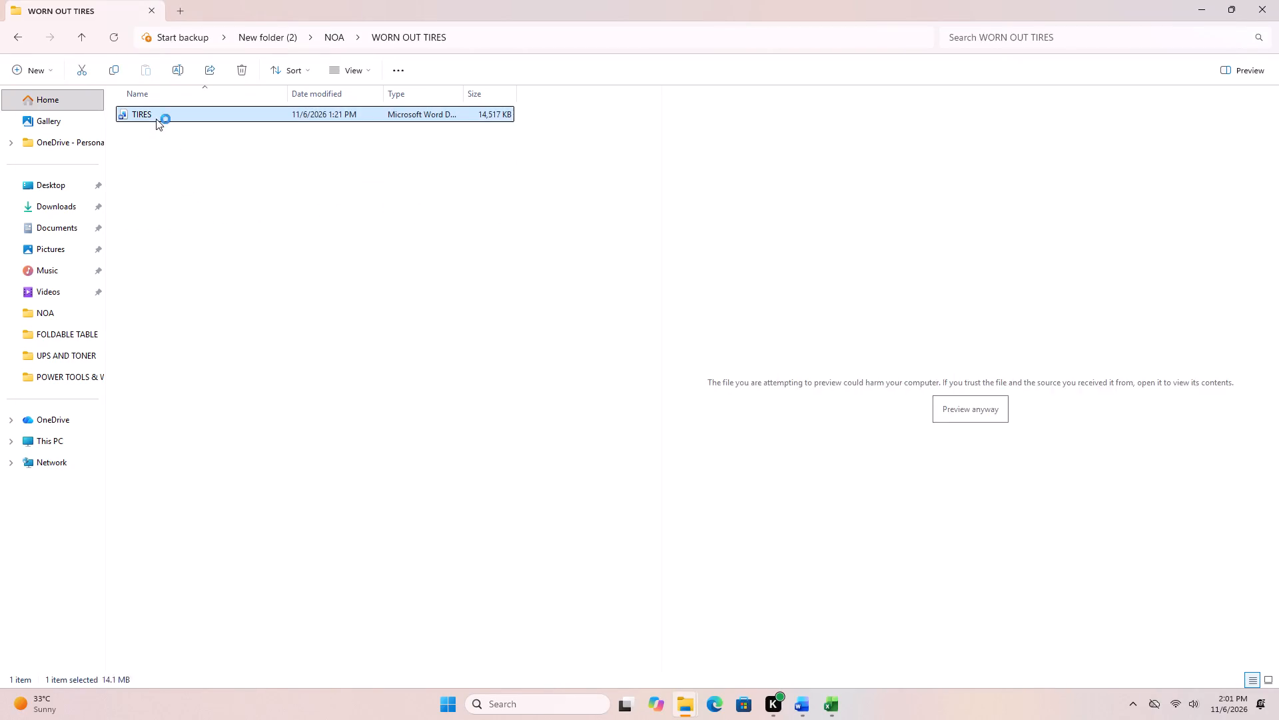
# Review the tire purchase document's certifications, Notice of Award and Notice to Proceed through to the last page.
pyautogui.scroll(-11, 717, 413)
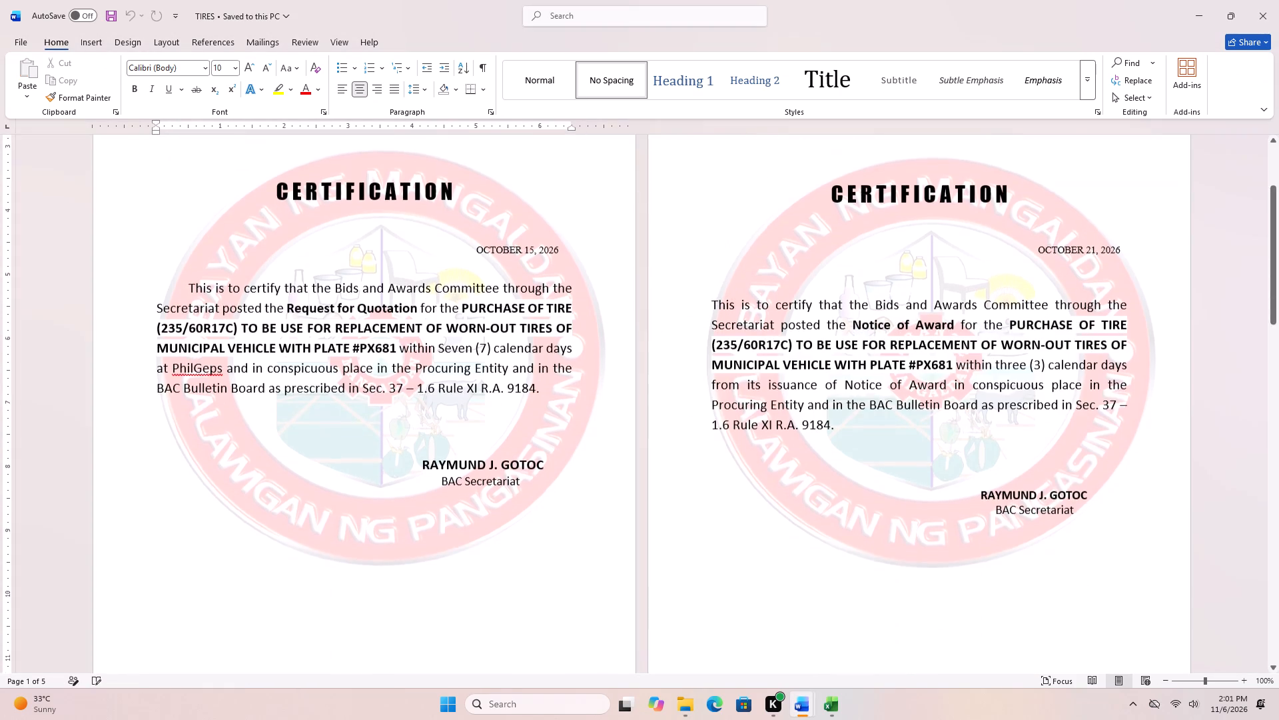
pyautogui.scroll(-18, 717, 413)
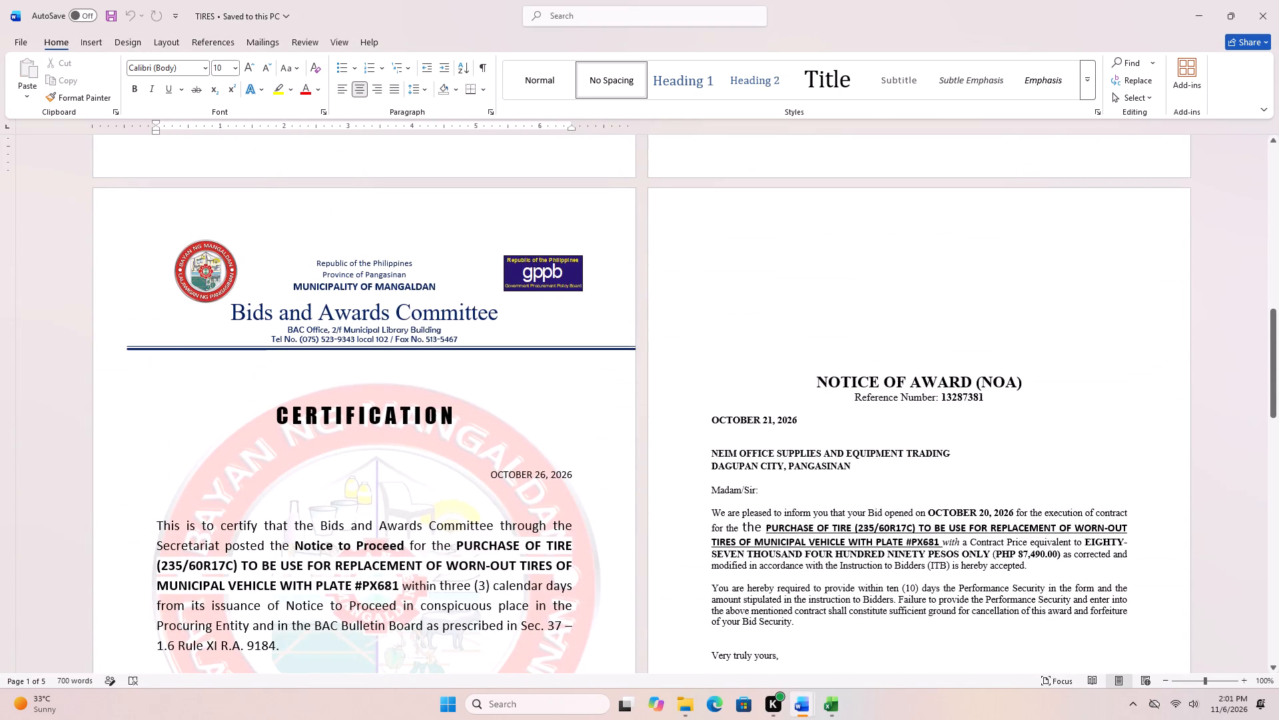
pyautogui.scroll(-4, 717, 413)
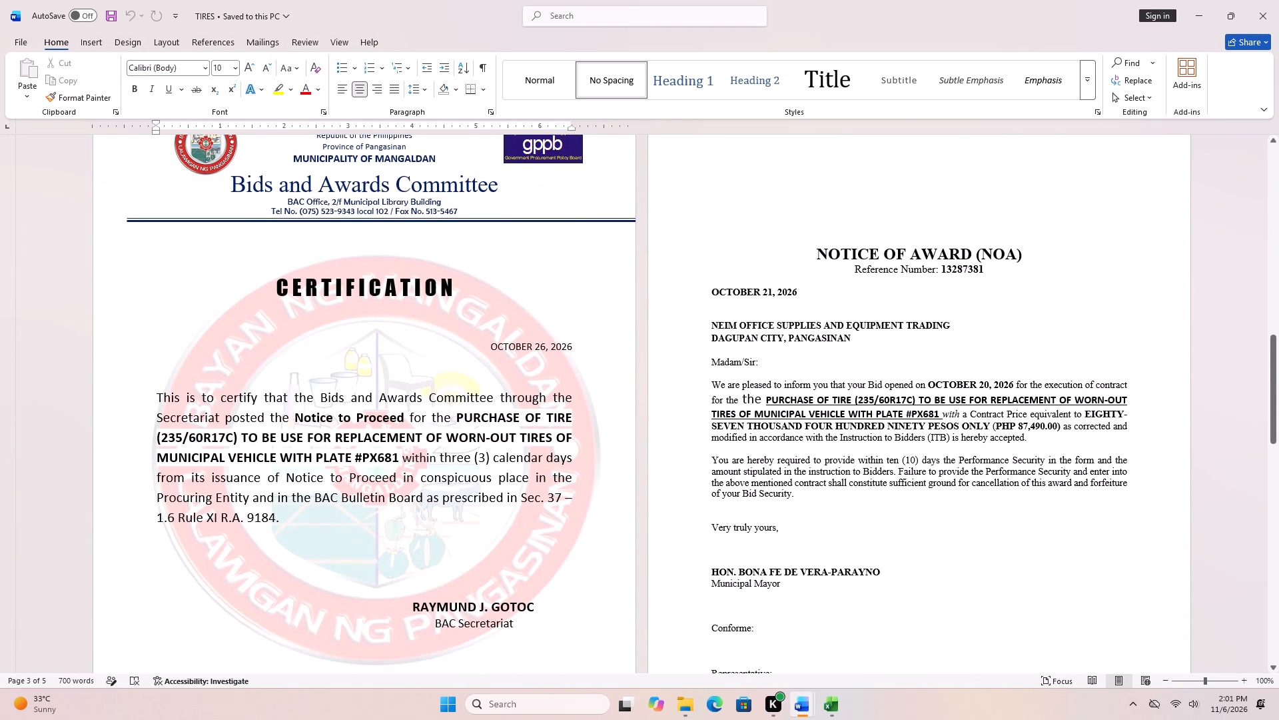
pyautogui.scroll(-7, 717, 413)
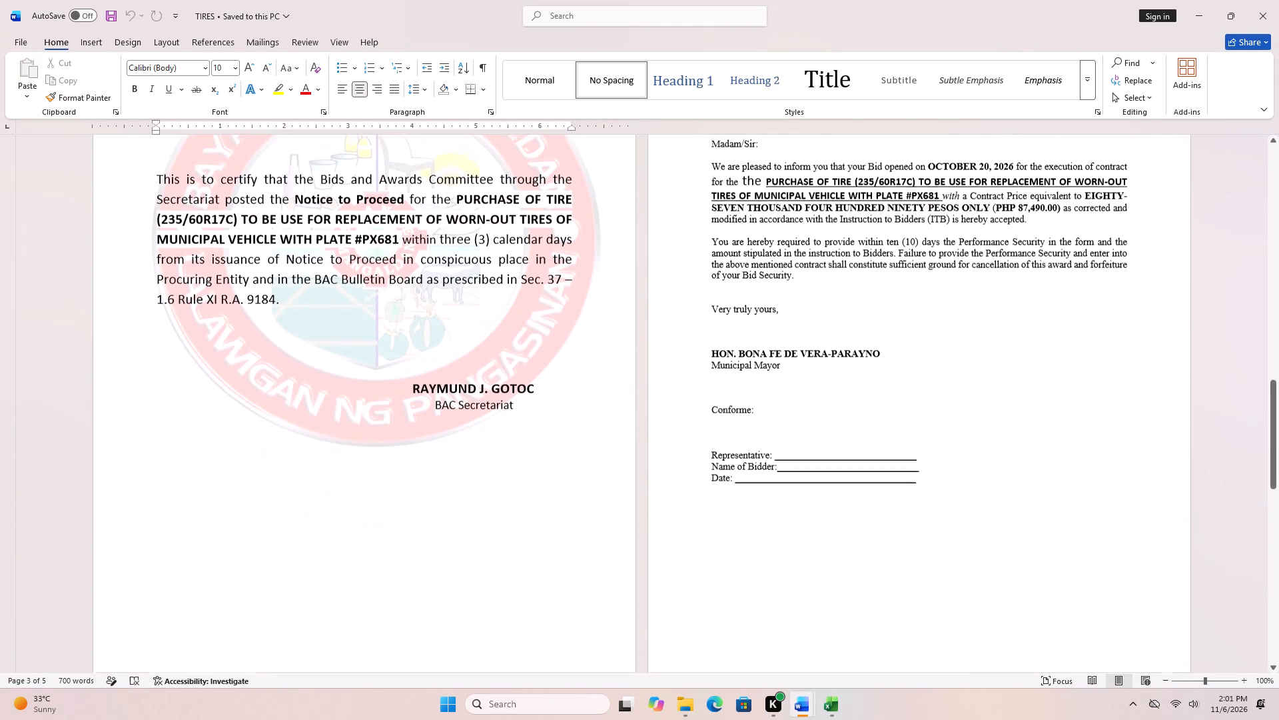
pyautogui.scroll(4, 718, 413)
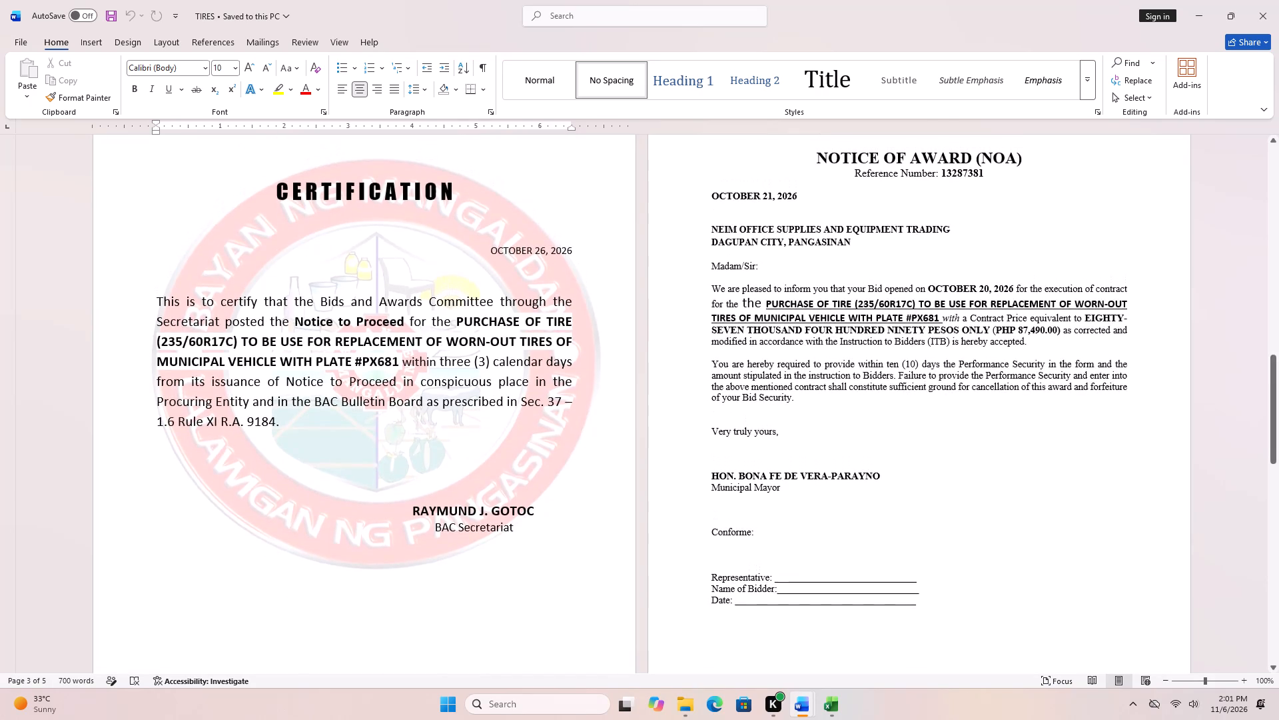
pyautogui.scroll(-18, 718, 413)
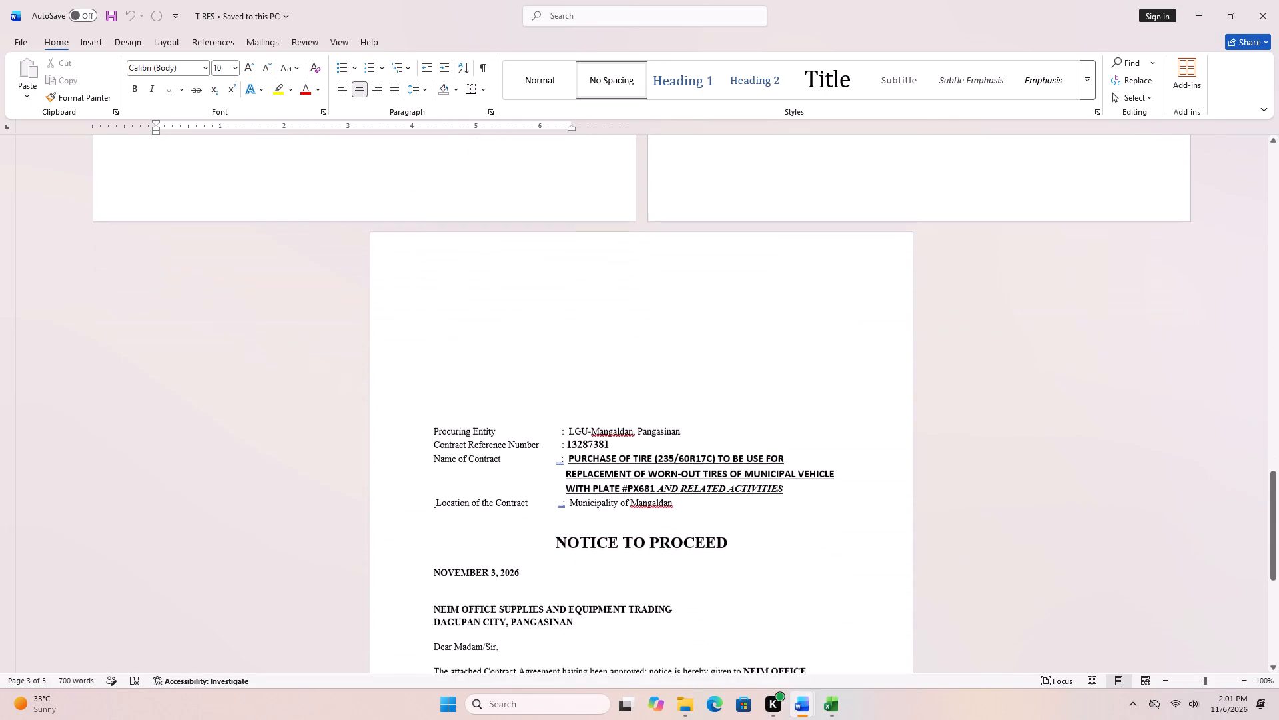
pyautogui.scroll(-18, 718, 413)
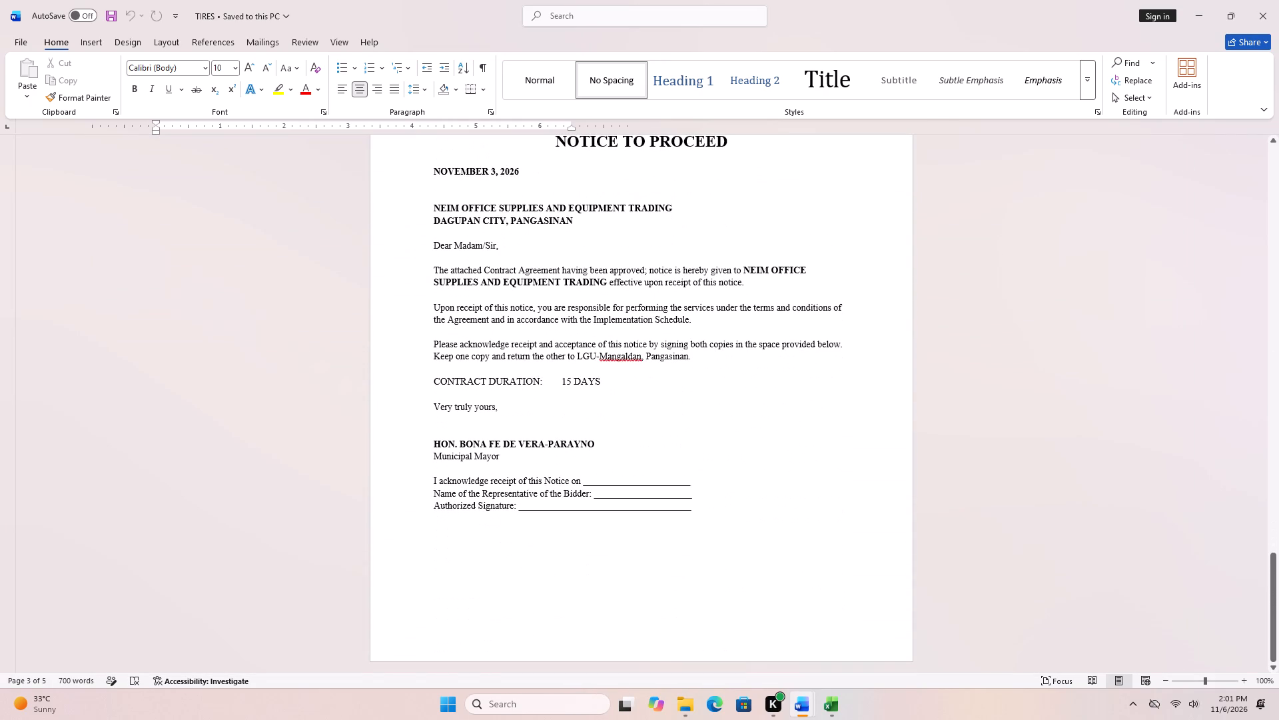
# Print two copies of only the Notice to Proceed, page range 5-5, on the EPSON L3210 Series (Copy 1).
pyautogui.hotkey('ctrl', 'p')
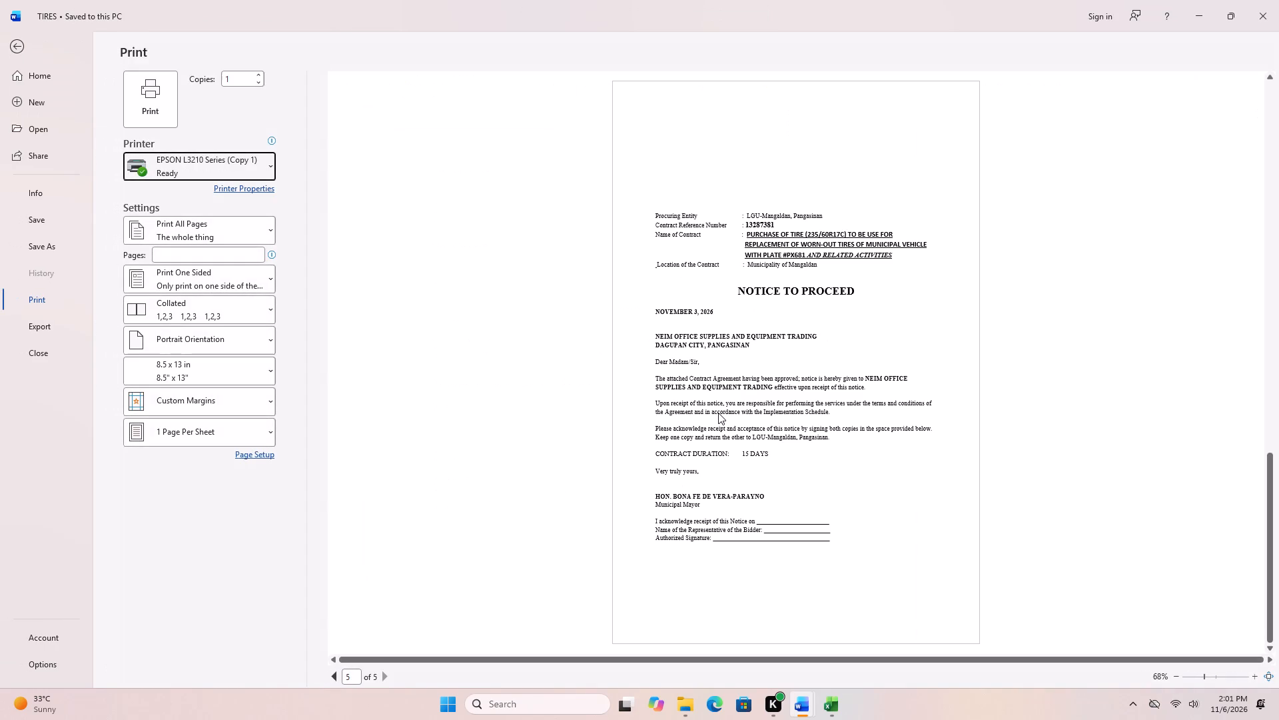
pyautogui.click(262, 79)
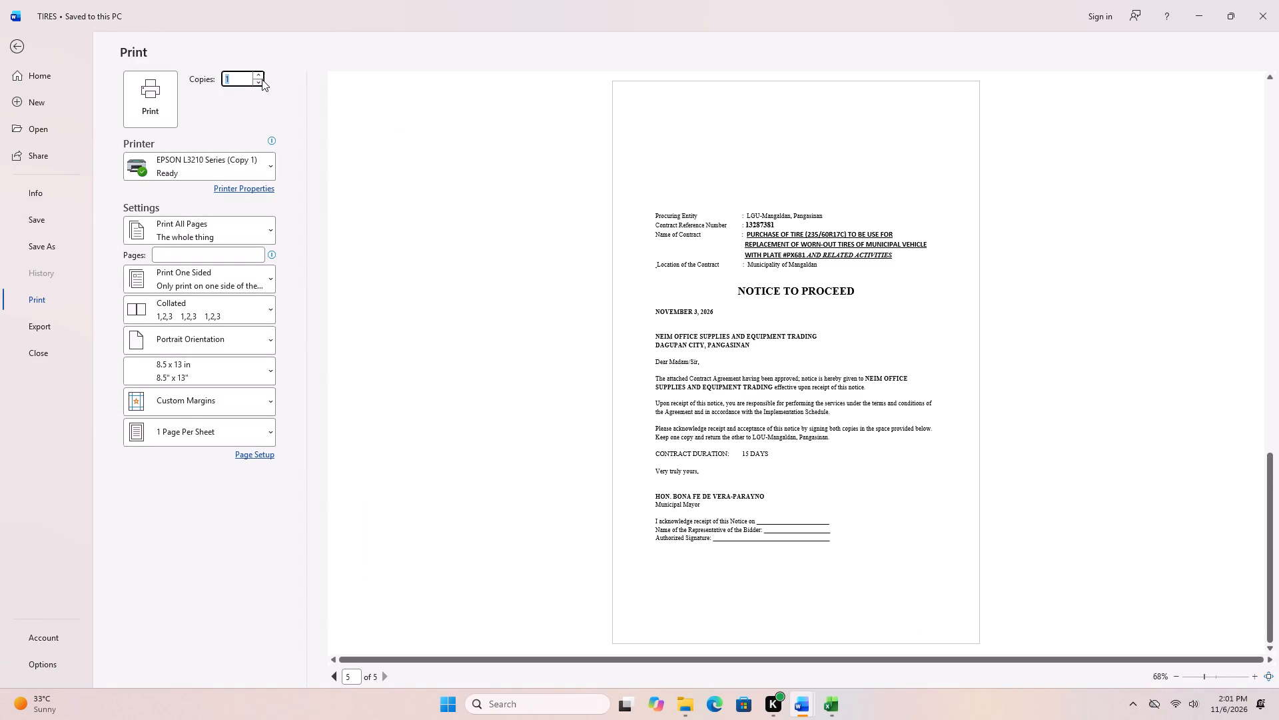
pyautogui.click(258, 71)
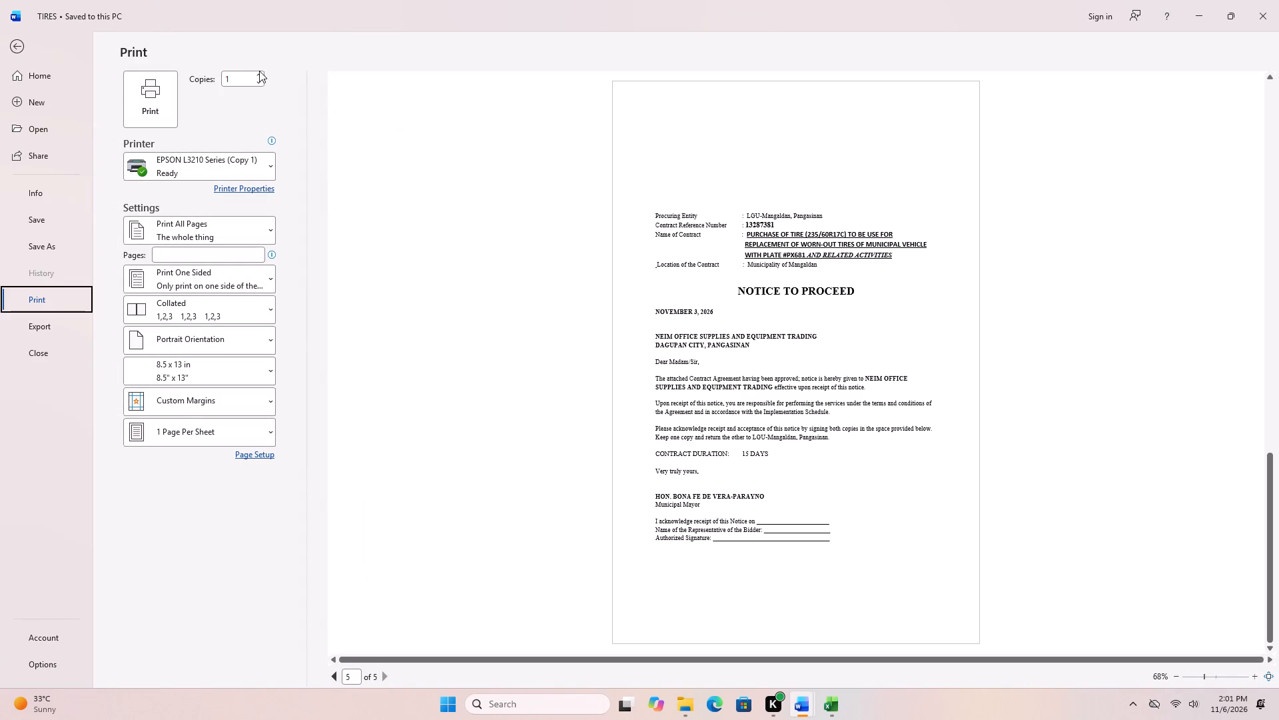
pyautogui.click(259, 73)
pyautogui.click(177, 253)
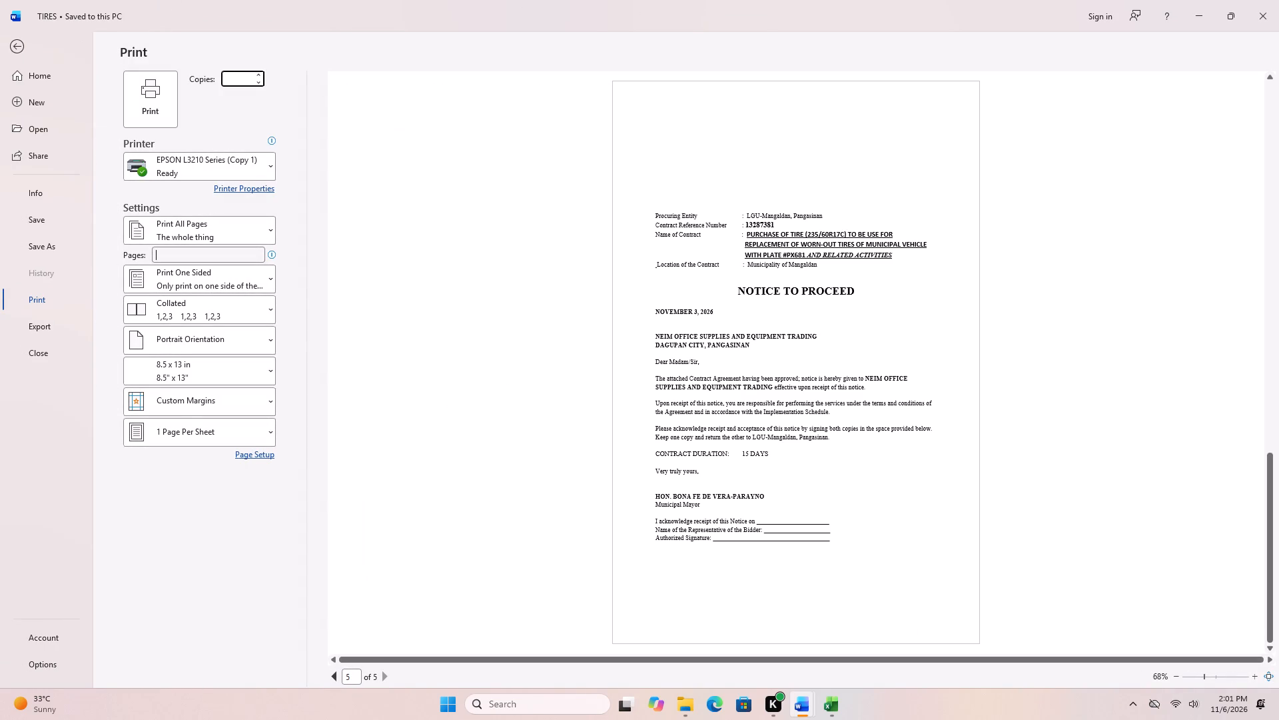
pyautogui.write('5-5')
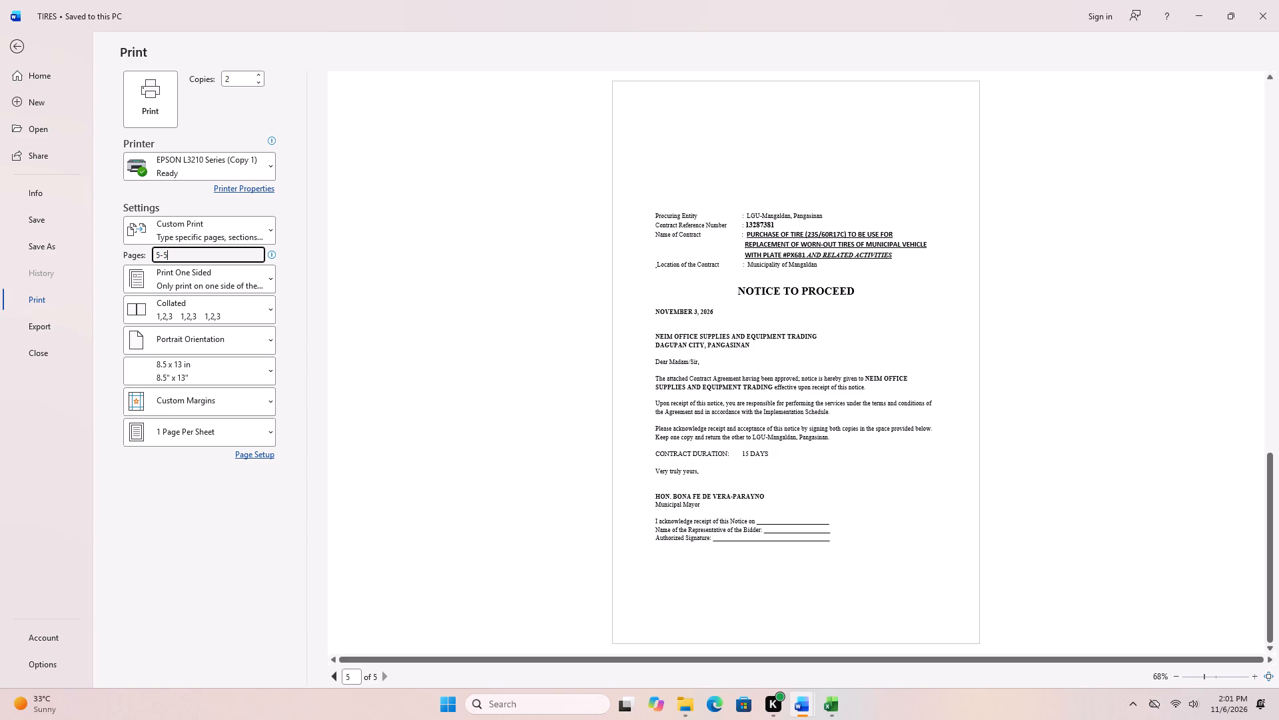
pyautogui.click(165, 111)
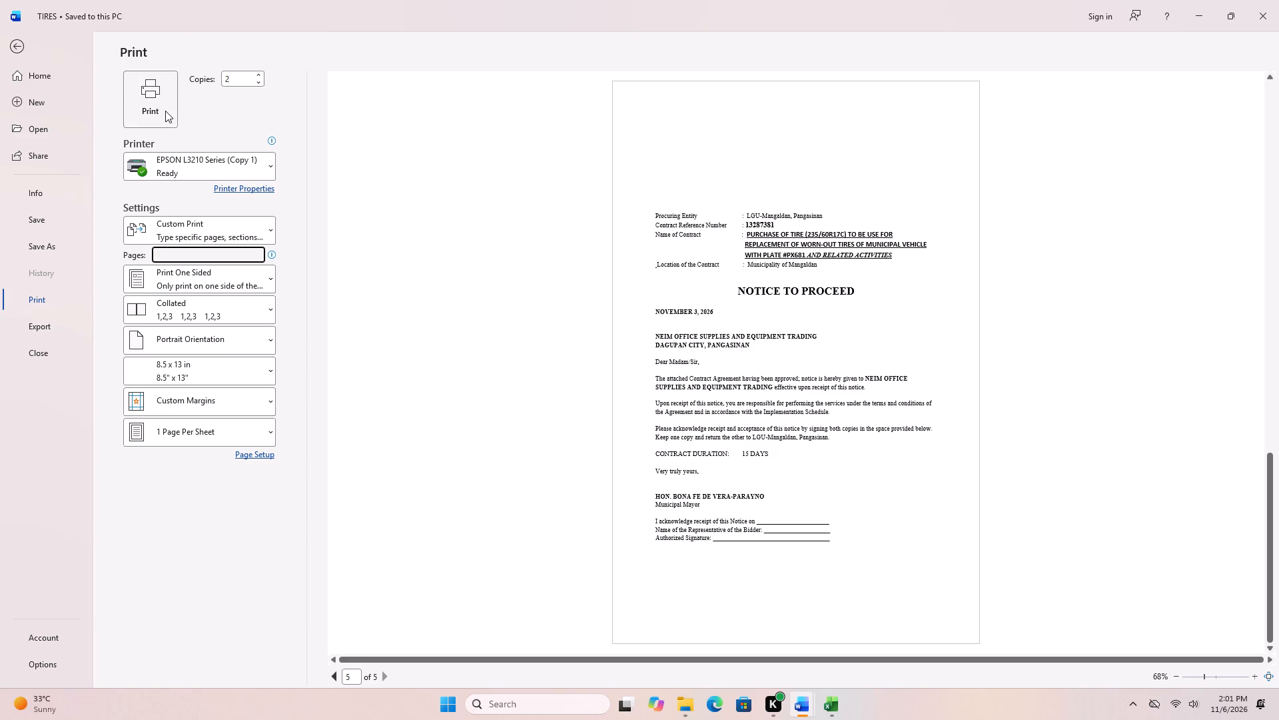
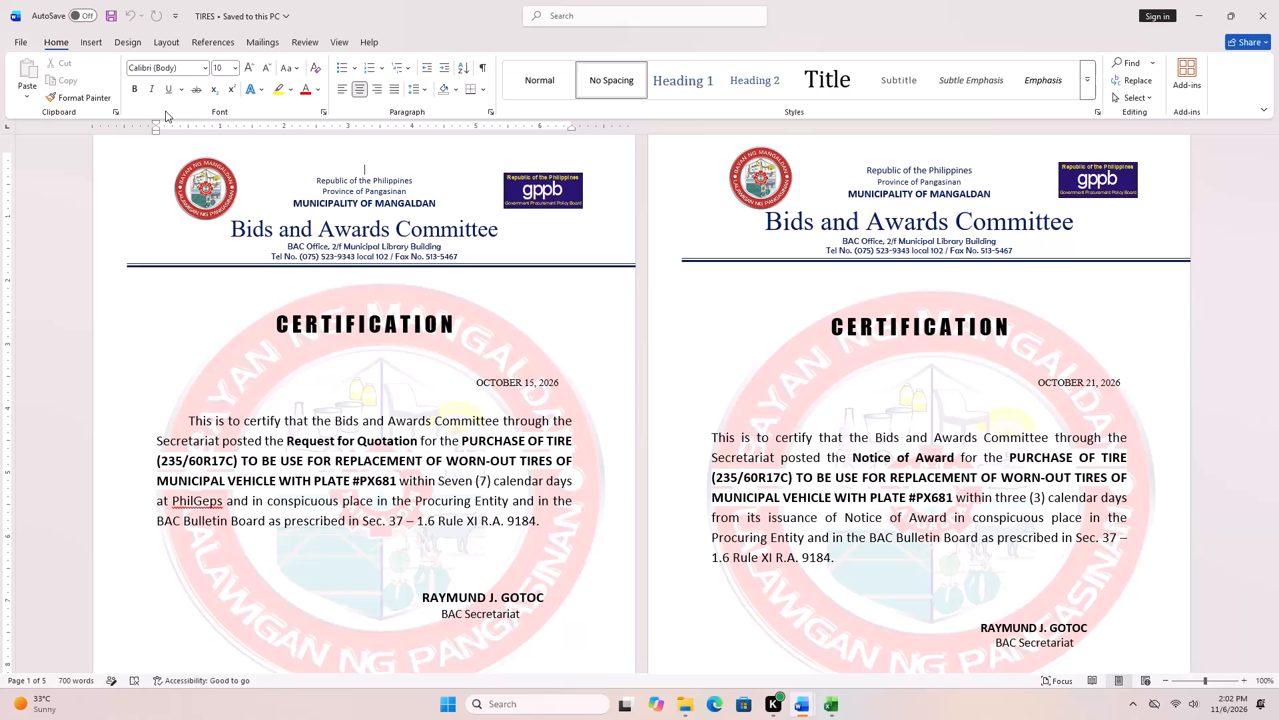
# Close the TIRES document in Word and return to the WORN OUT TIRES folder.
pyautogui.click(1265, 20)
pyautogui.click(1255, 7)
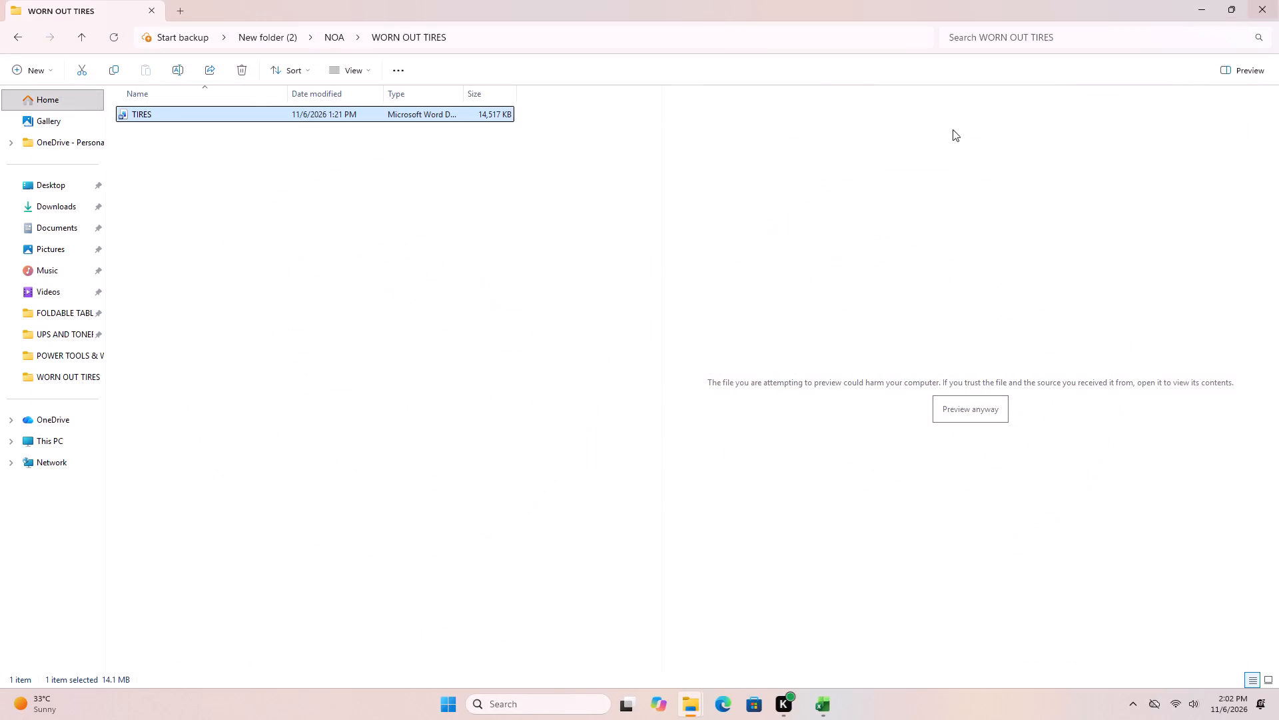
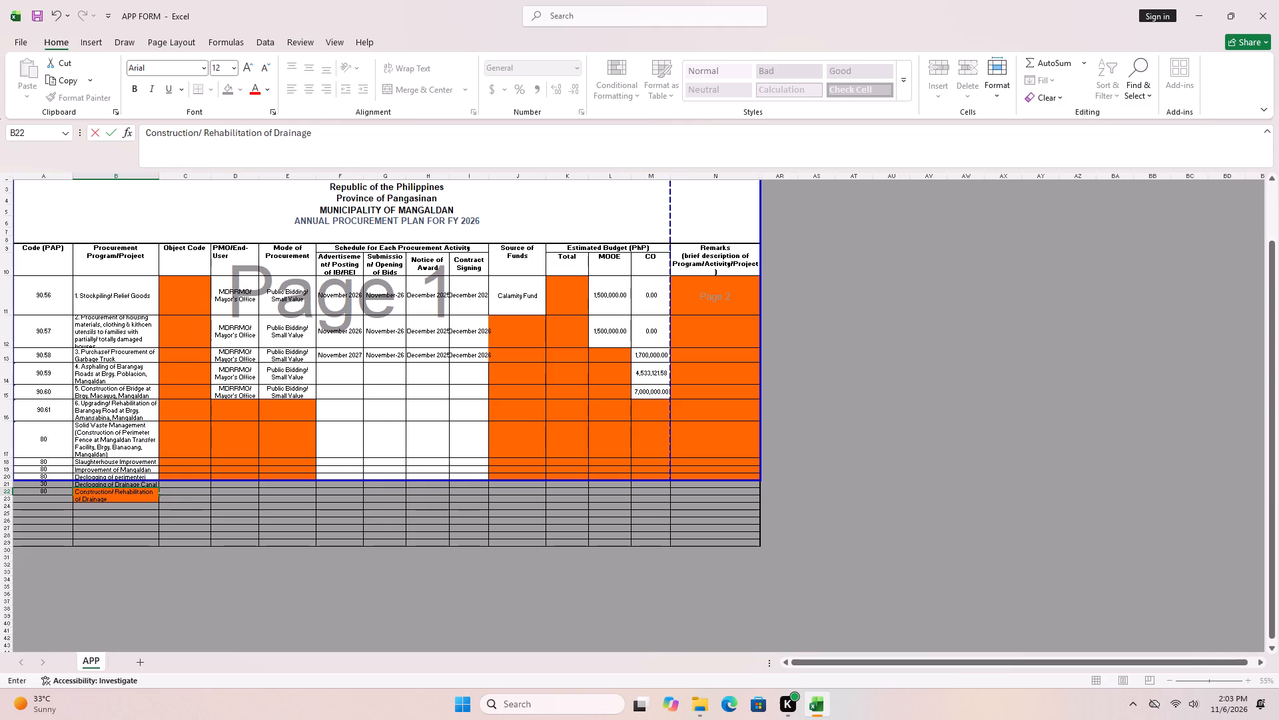
# Complete the row 22 project description as "Construction/ Rehabilitation of Drainage Canal at Presto Street, Brgy. Poblacion, Mangaldan".
pyautogui.write('Canal')
pyautogui.press('space')
pyautogui.write('a')
pyautogui.press('space')
pyautogui.press('BackSpace')
pyautogui.press('t')
pyautogui.press('space')
pyautogui.write('PResto')
pyautogui.press('BackSpace')
pyautogui.press('BackSpace')
pyautogui.press('BackSpace')
pyautogui.press('BackSpace')
pyautogui.press('BackSpace')
pyautogui.write('resto')
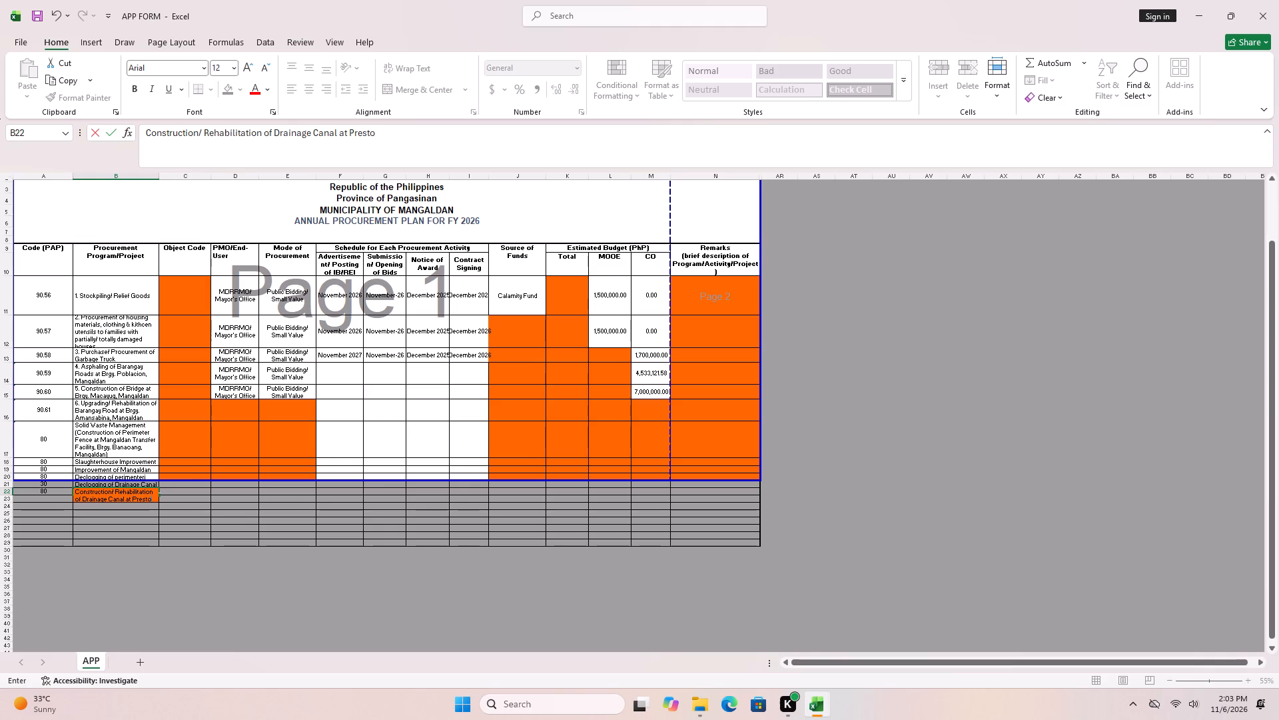
pyautogui.press('space')
pyautogui.write('s')
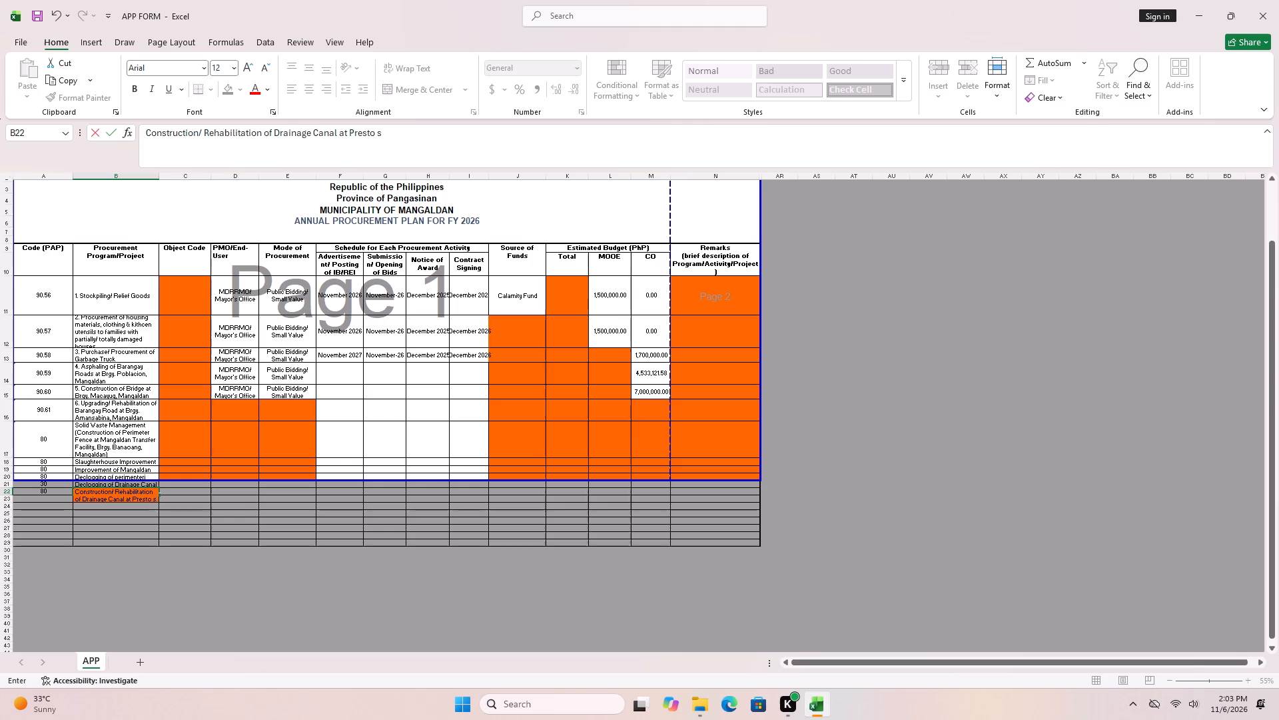
pyautogui.press('BackSpace')
pyautogui.write('Street')
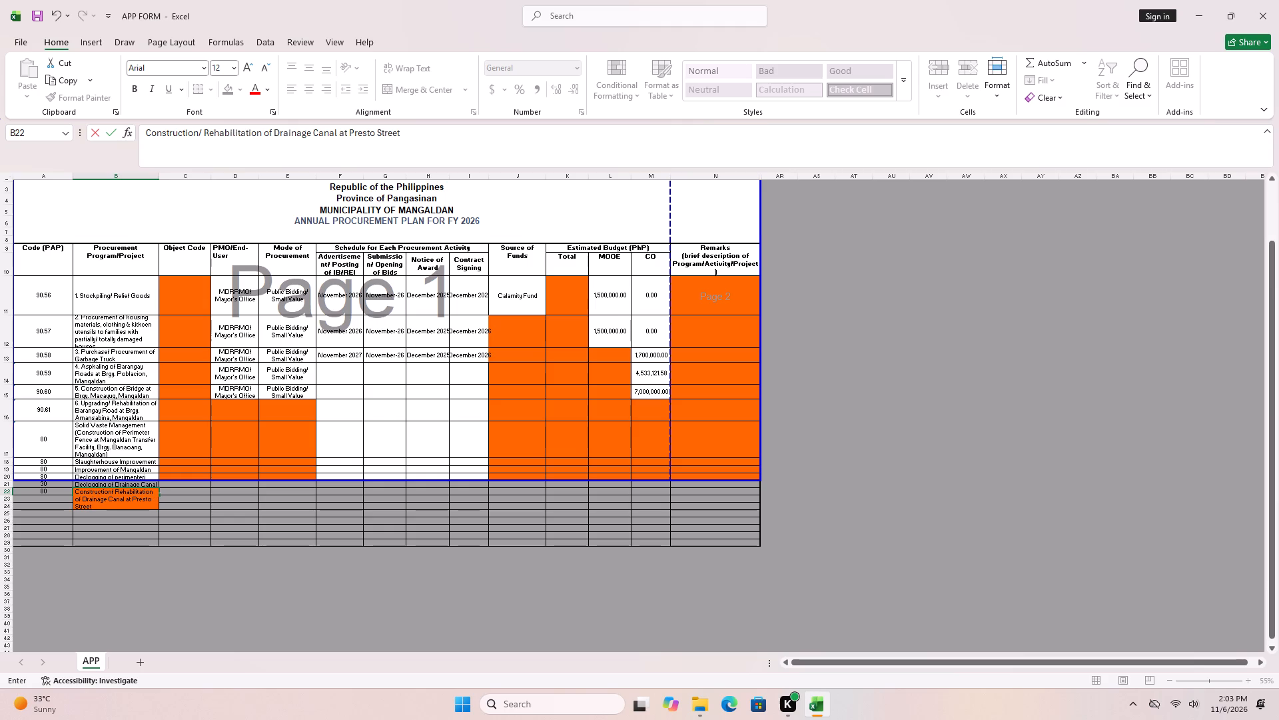
pyautogui.write(', Brgy')
pyautogui.write('. Poblacion')
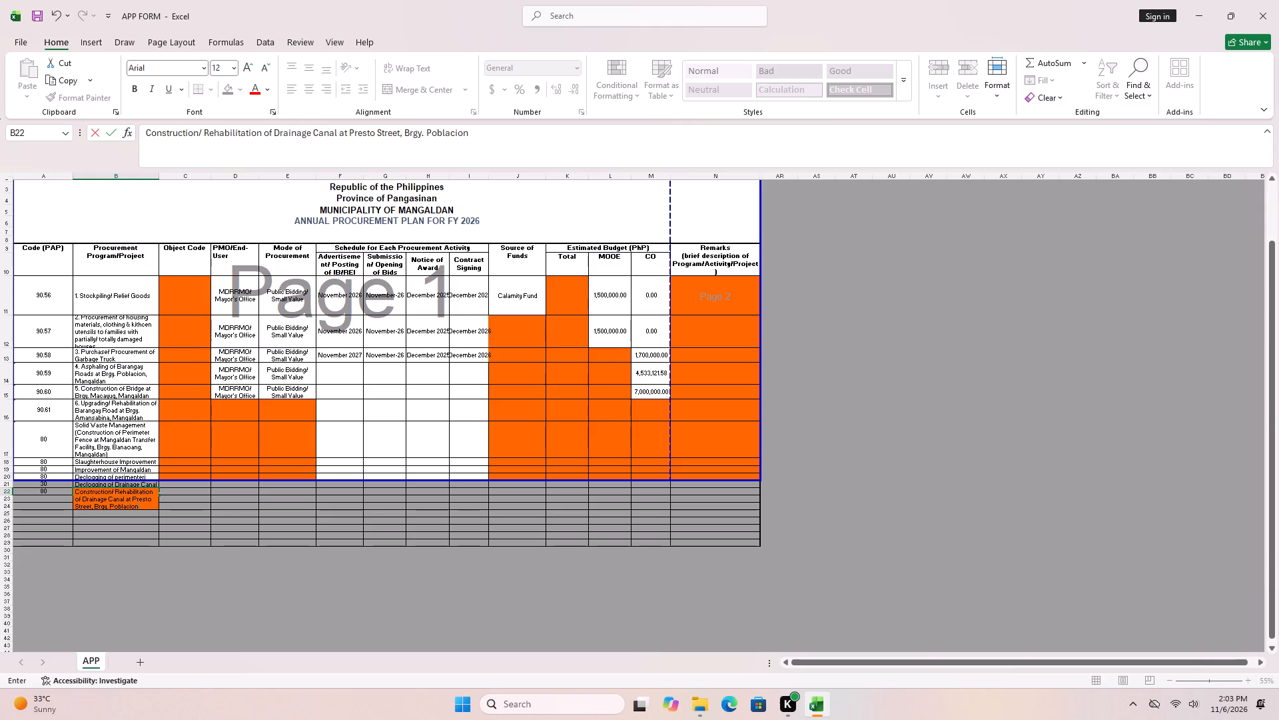
pyautogui.write(', j')
pyautogui.press('BackSpace')
pyautogui.write('Mangaldan')
pyautogui.press('Tab')
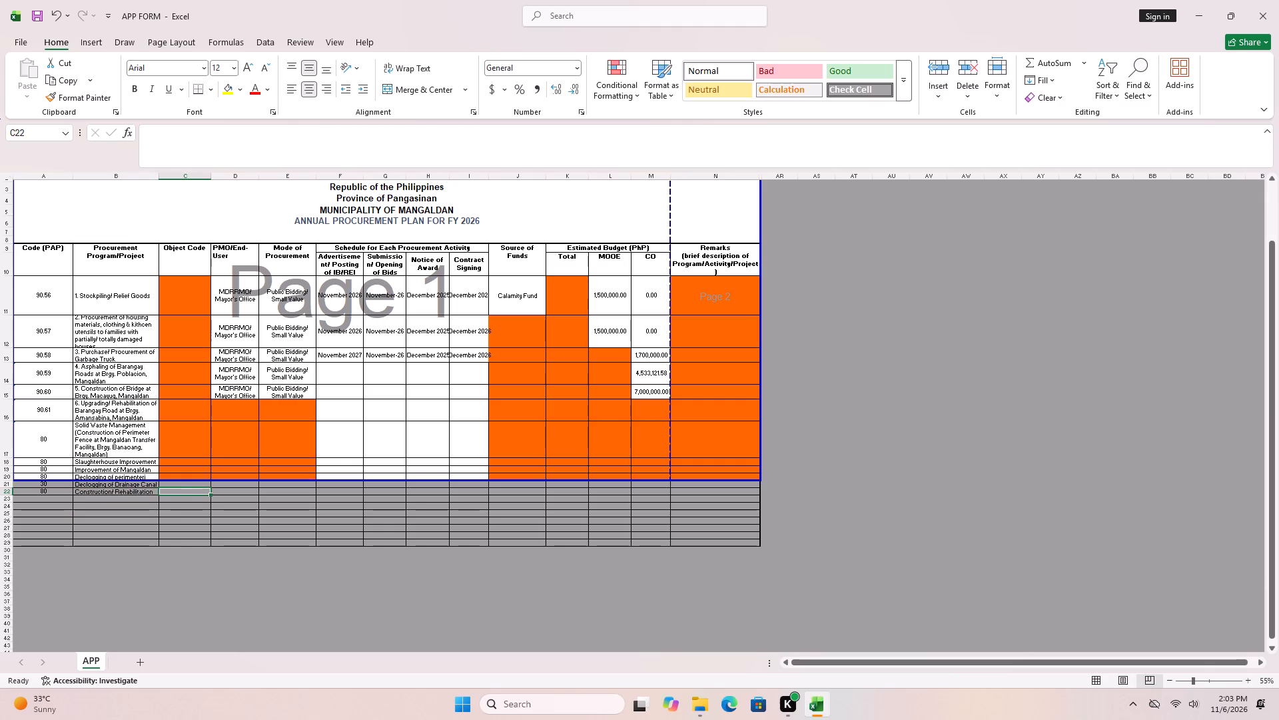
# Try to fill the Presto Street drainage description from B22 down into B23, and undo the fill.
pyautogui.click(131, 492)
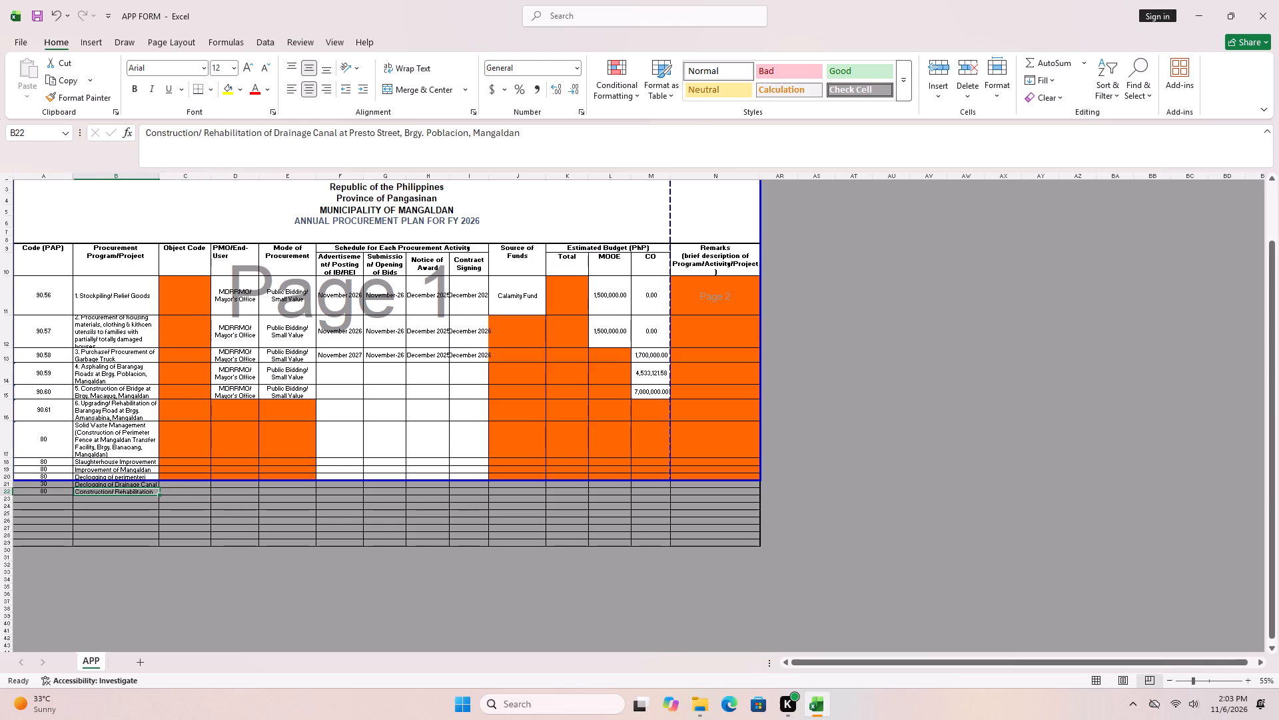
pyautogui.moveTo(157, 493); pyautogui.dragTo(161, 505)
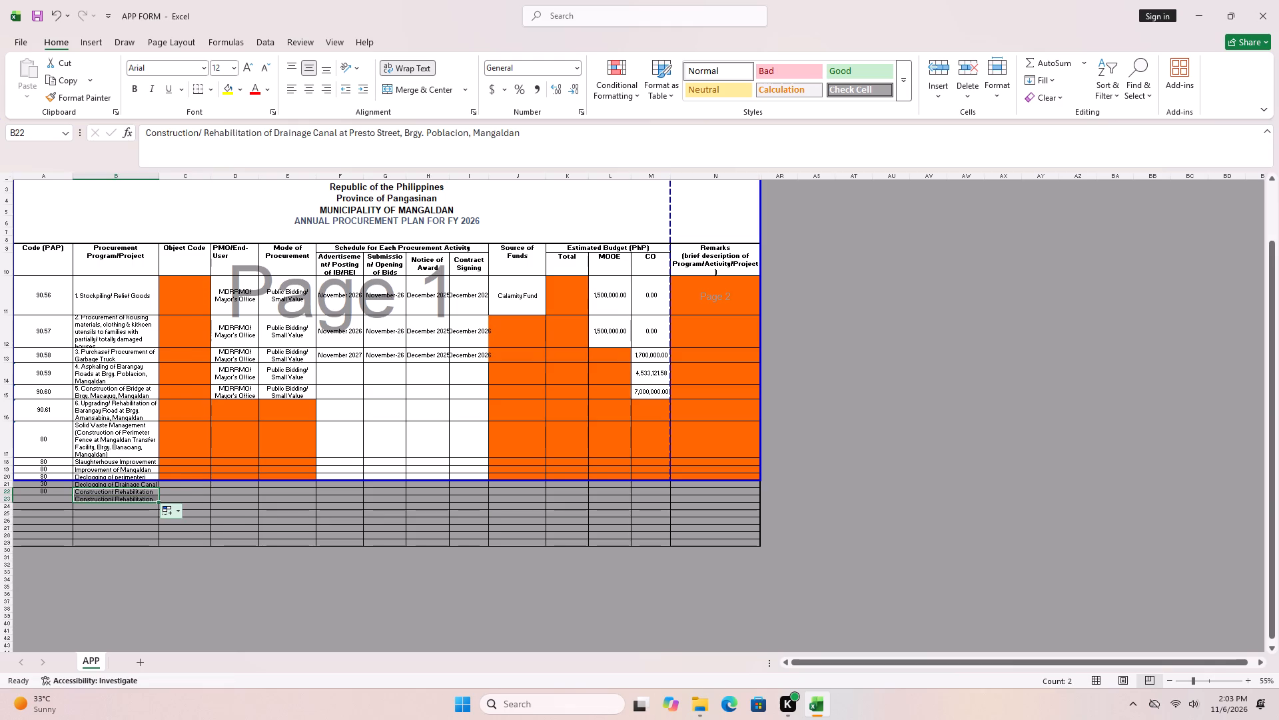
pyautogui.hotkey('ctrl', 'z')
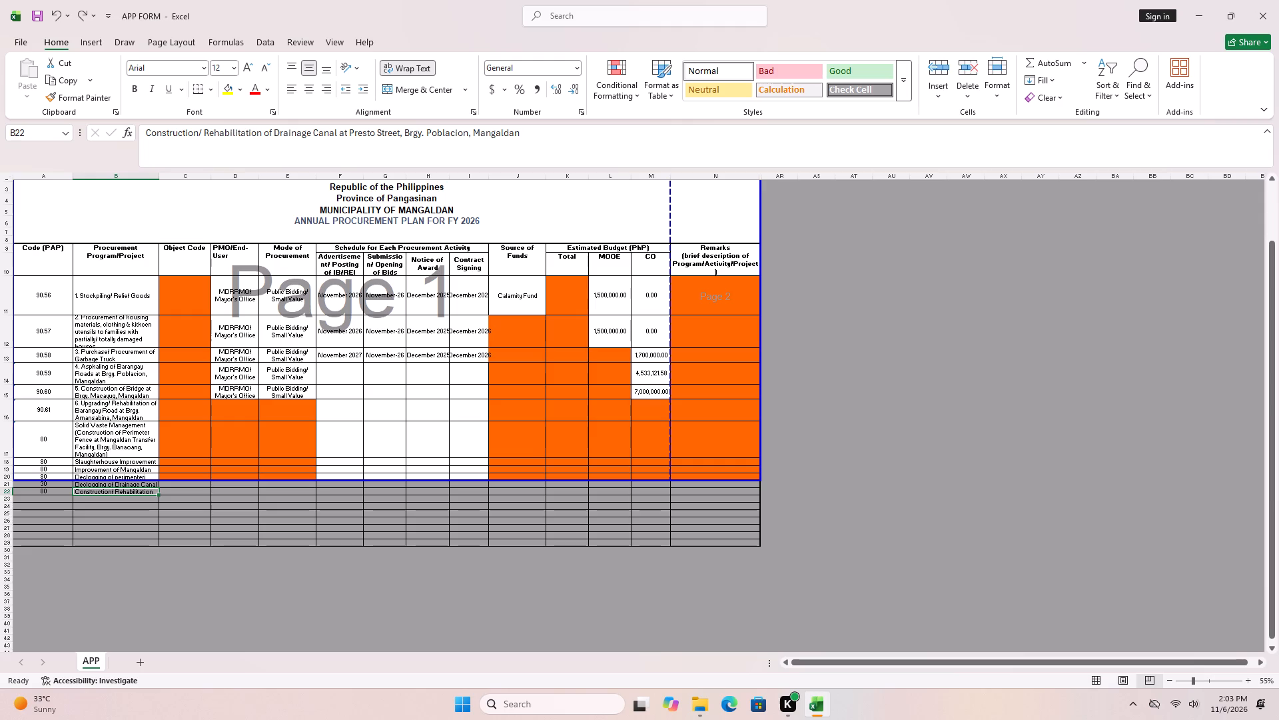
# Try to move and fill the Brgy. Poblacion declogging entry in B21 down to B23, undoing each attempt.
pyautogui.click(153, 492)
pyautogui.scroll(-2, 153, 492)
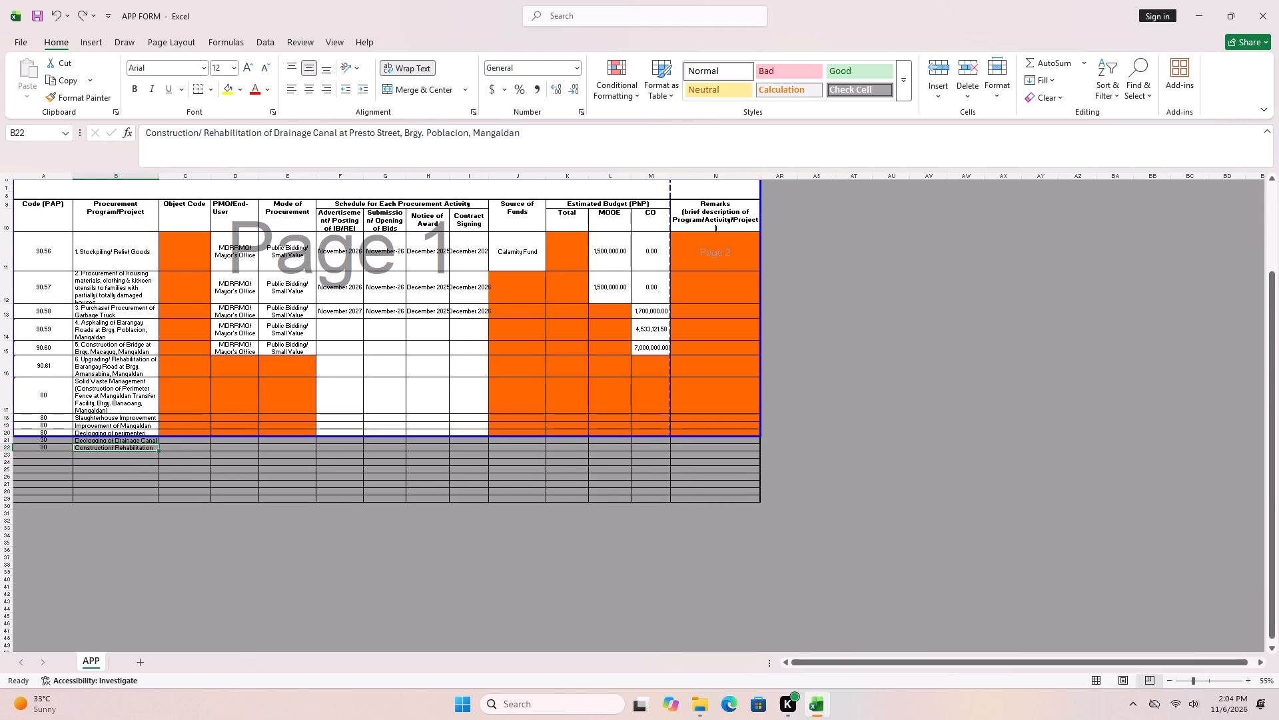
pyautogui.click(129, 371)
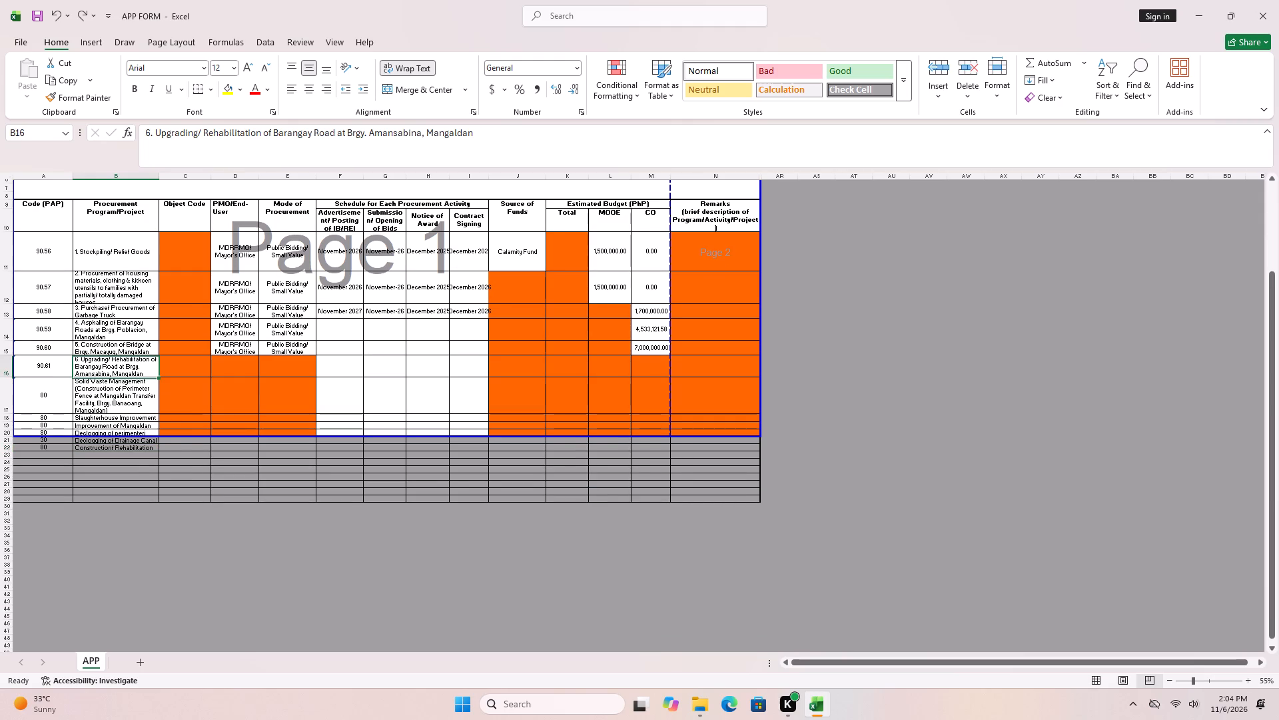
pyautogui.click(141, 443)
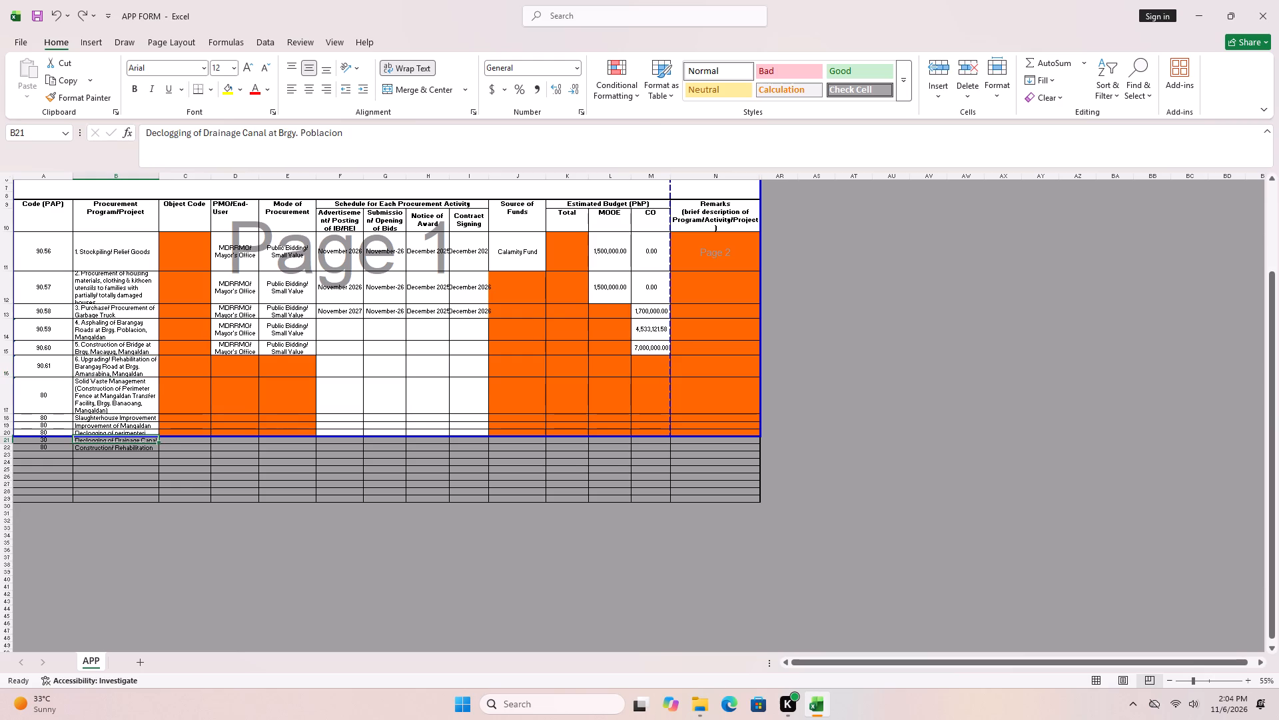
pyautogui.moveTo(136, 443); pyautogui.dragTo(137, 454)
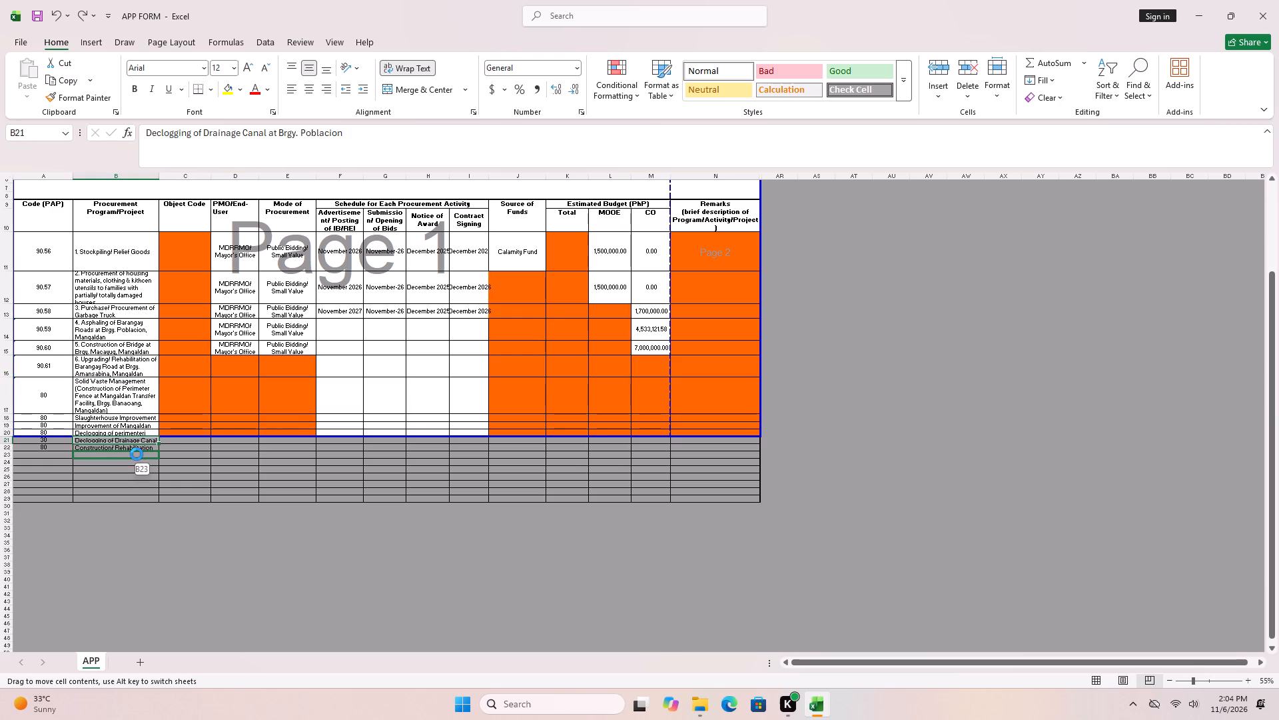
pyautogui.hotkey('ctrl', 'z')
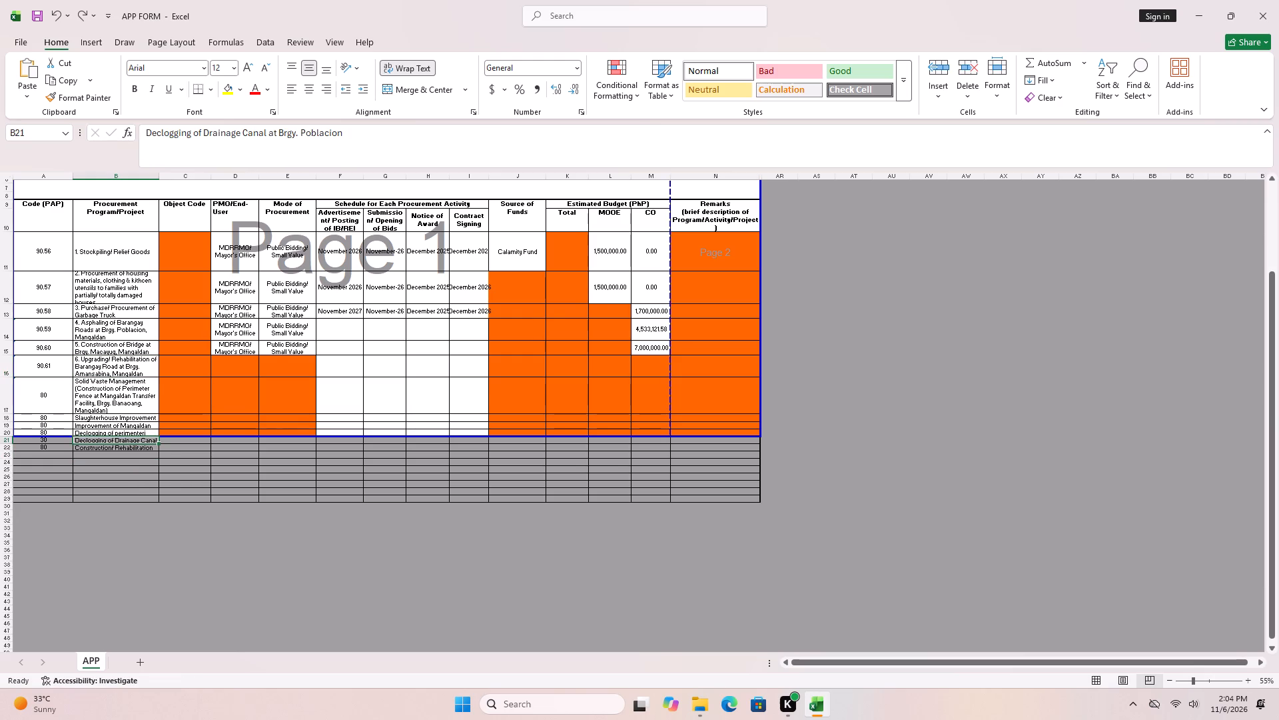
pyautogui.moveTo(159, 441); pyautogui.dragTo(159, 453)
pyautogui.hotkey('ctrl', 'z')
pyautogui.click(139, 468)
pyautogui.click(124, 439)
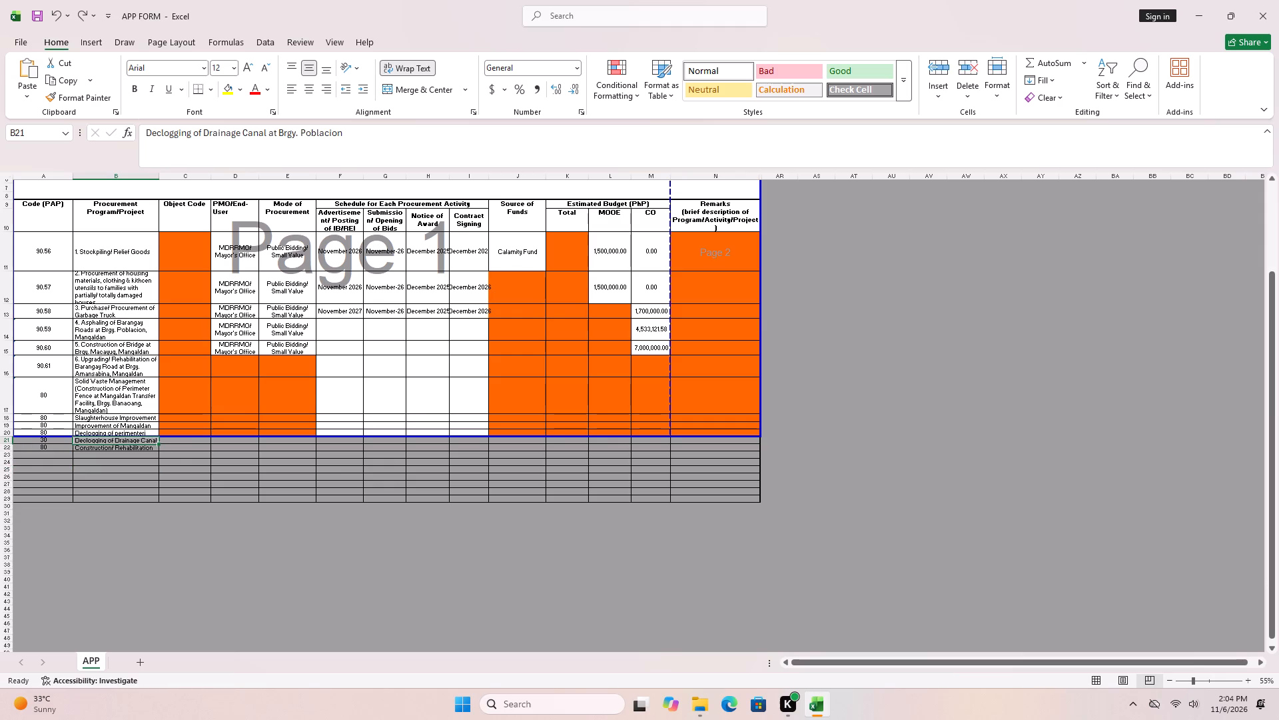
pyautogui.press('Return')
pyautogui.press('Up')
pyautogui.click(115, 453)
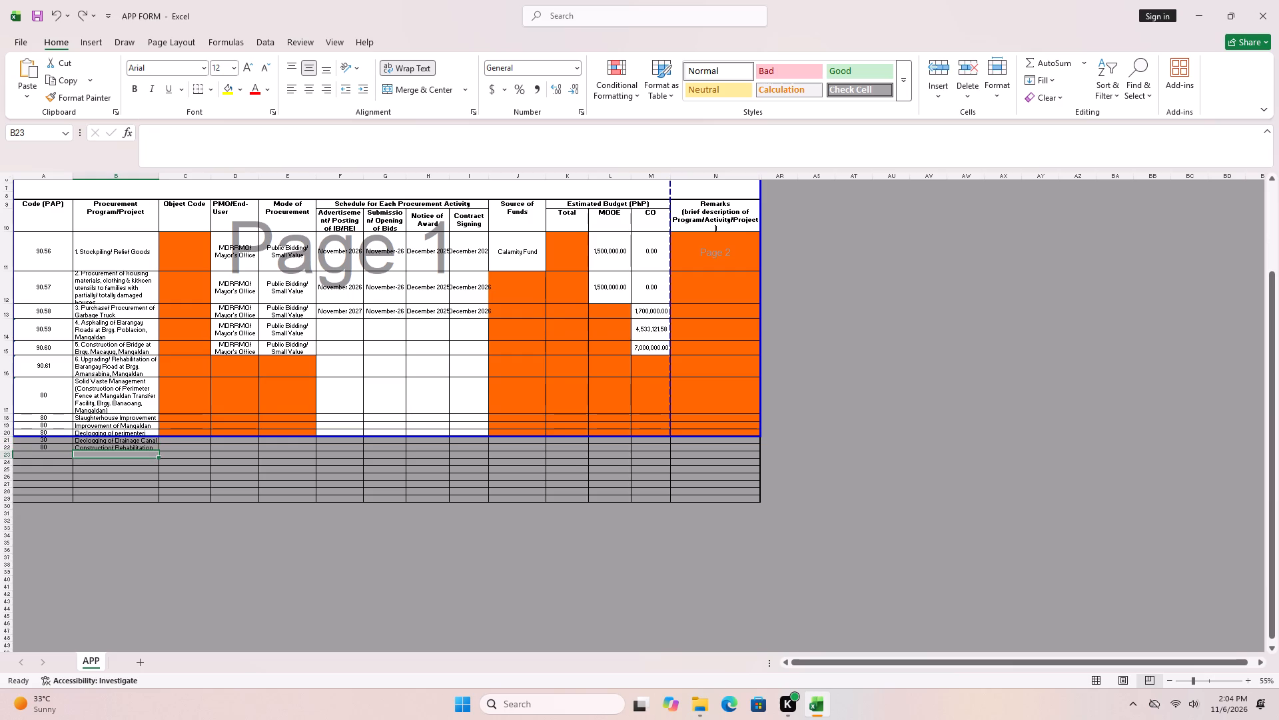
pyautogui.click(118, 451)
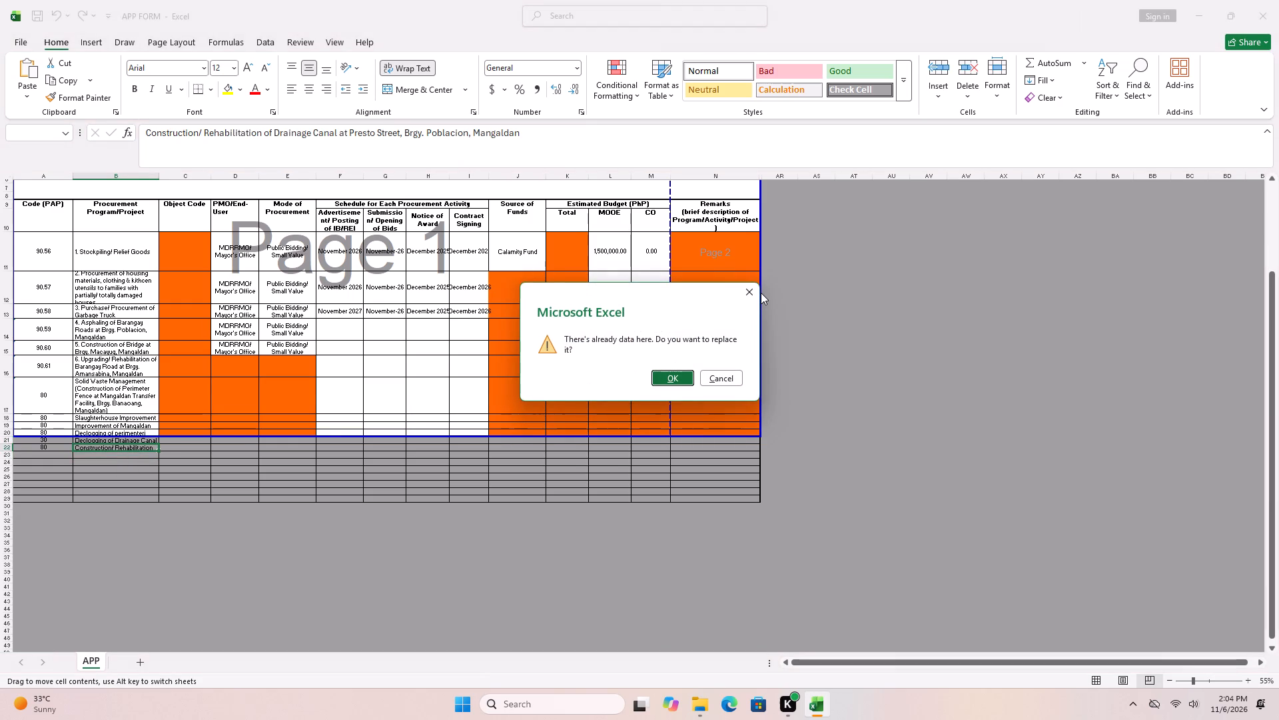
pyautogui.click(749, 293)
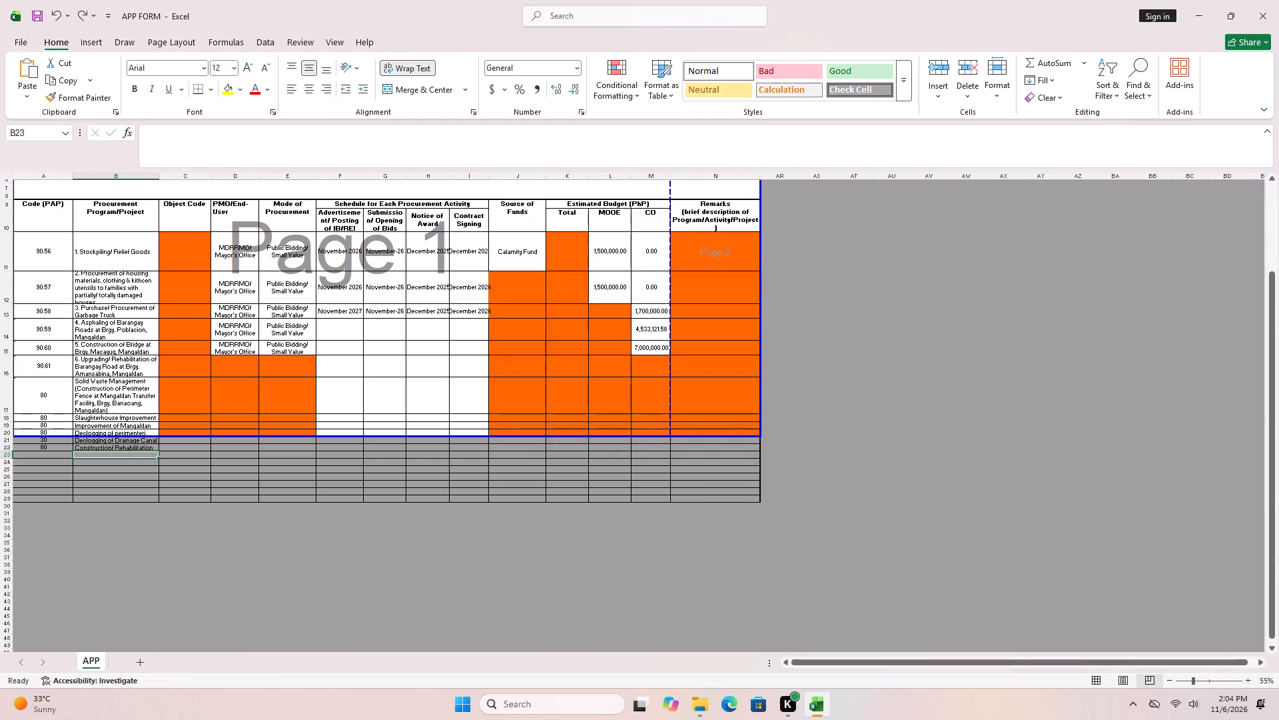
# Enter 80 as the PAP code in row 23, below the Presto Street drainage project.
pyautogui.click(42, 455)
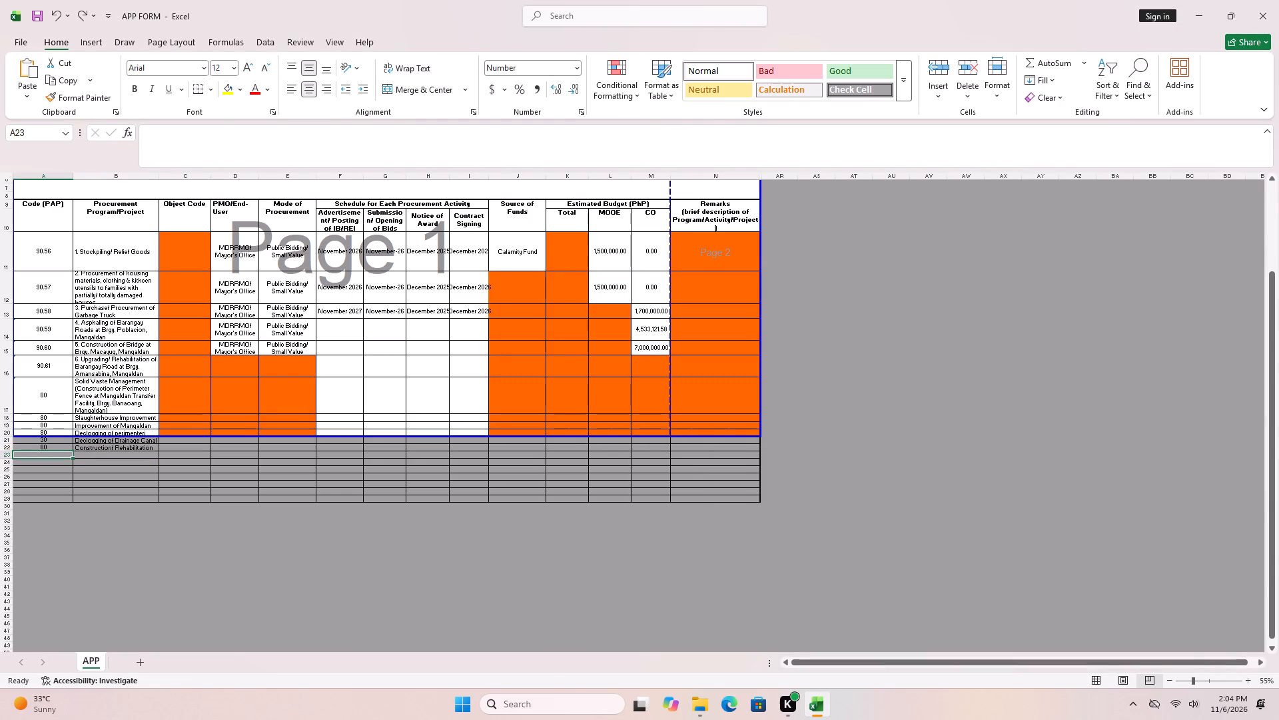
pyautogui.write('80')
pyautogui.press('Tab')
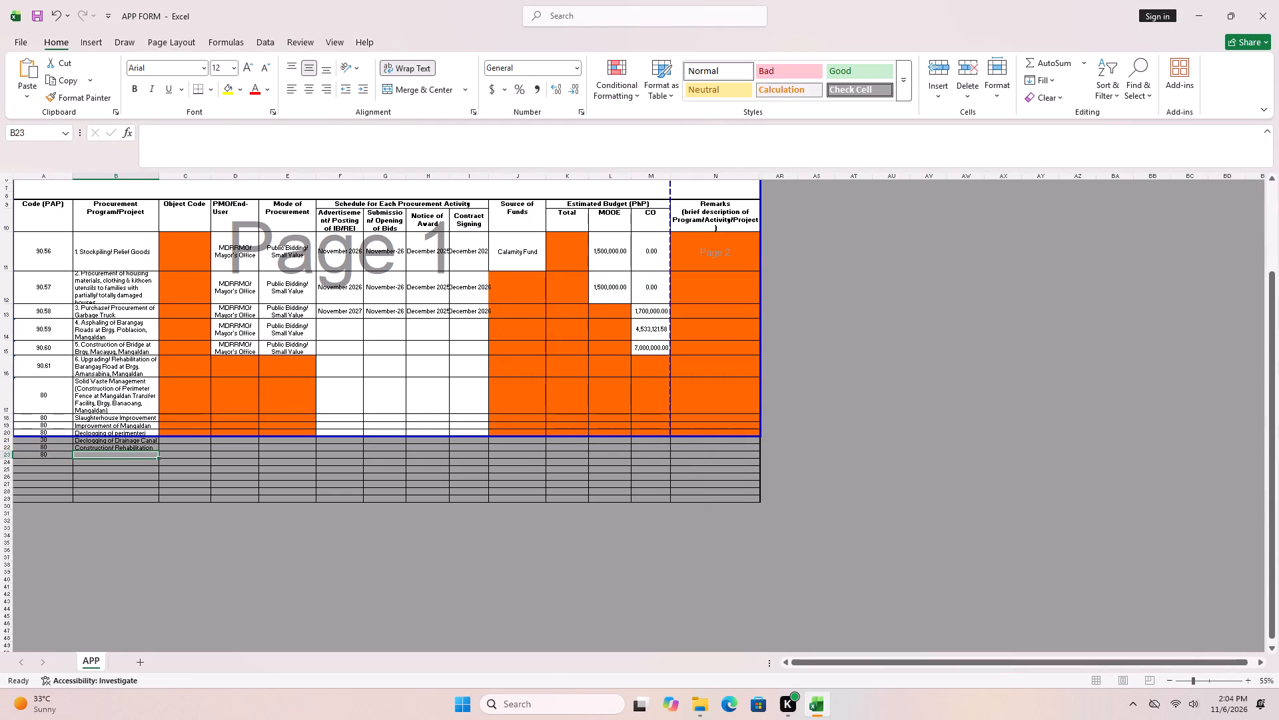
# Enter "Construction/ Rehabilitation of Drainage Canal at Ydia Street, Brgy. Poblacion, Mangaldan" as the project description in row 23.
pyautogui.write('Construction')
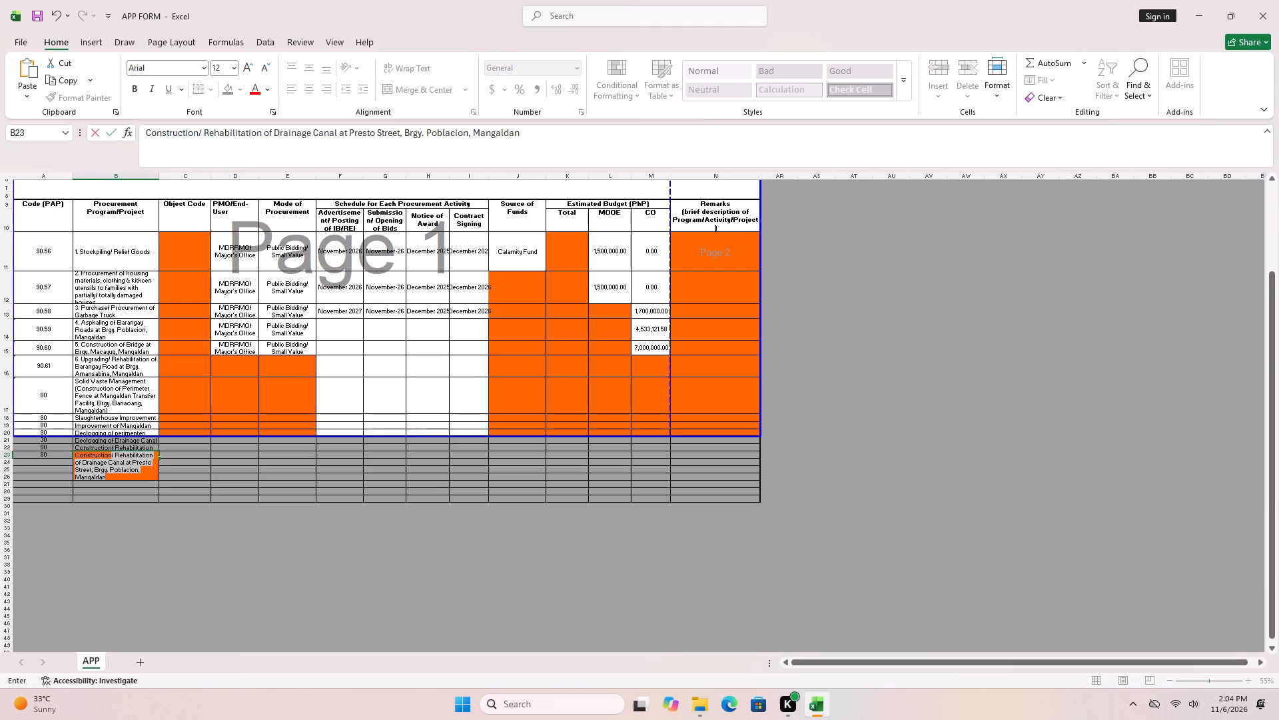
pyautogui.write('/')
pyautogui.press('space')
pyautogui.write('Rehabvi')
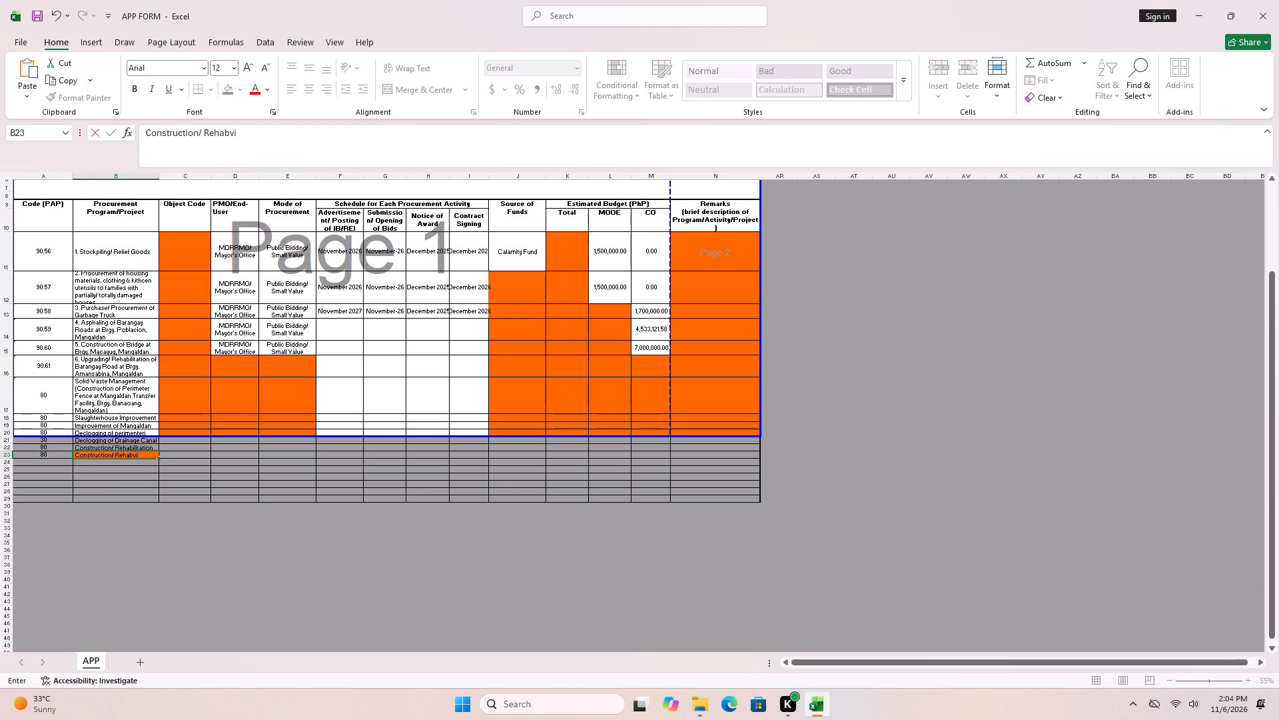
pyautogui.press('BackSpace')
pyautogui.press('BackSpace')
pyautogui.write('ilitation')
pyautogui.press('space')
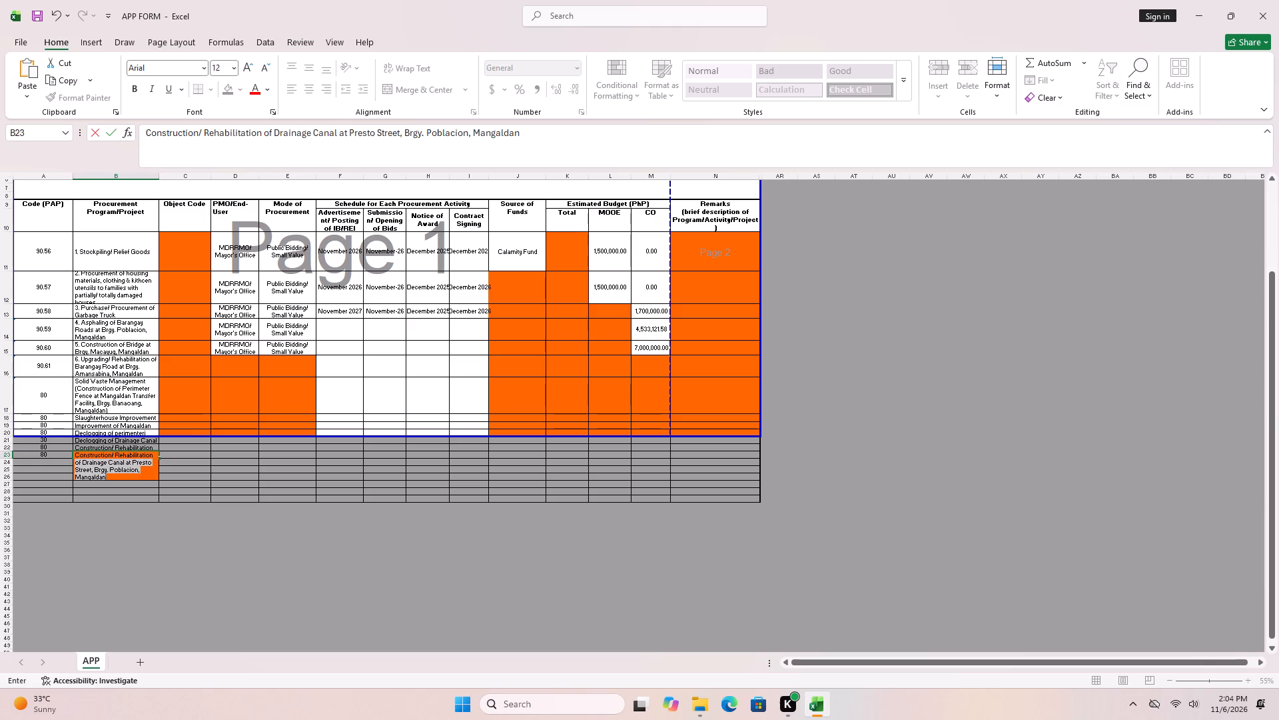
pyautogui.write('of Drainang')
pyautogui.press('BackSpace')
pyautogui.write('ge')
pyautogui.press('BackSpace')
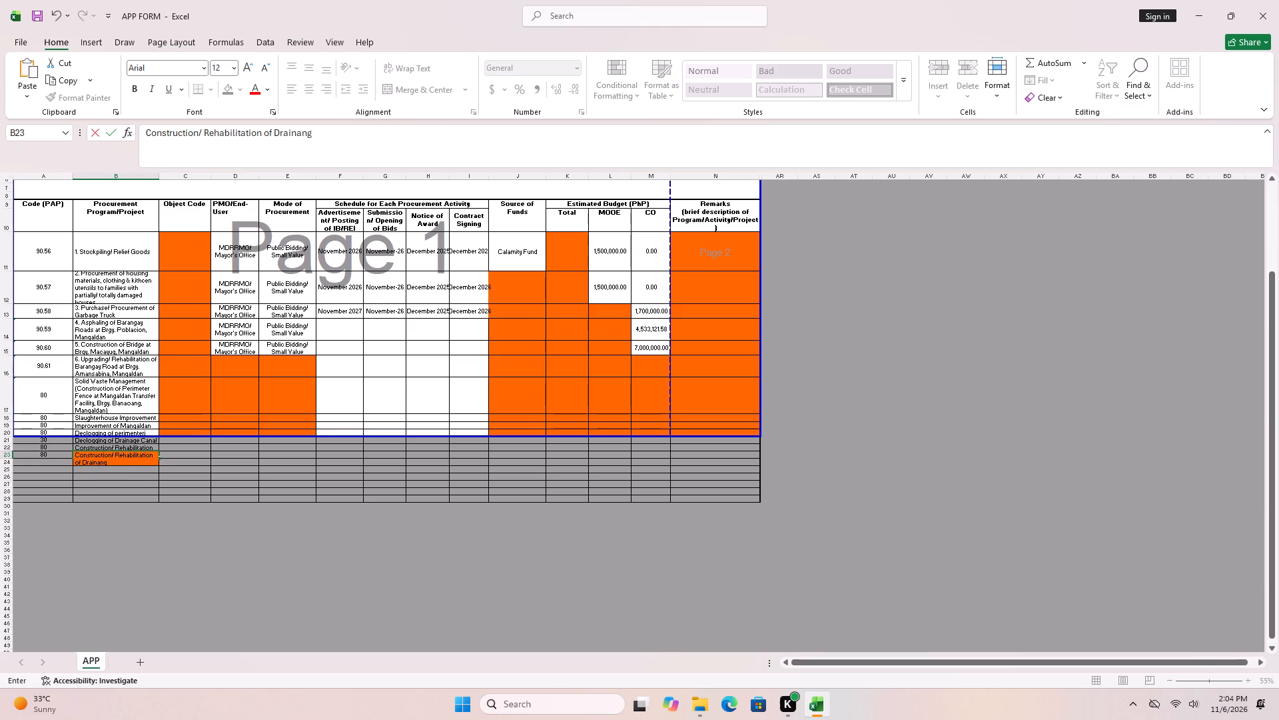
pyautogui.press('BackSpace')
pyautogui.press('BackSpace')
pyautogui.write('ge')
pyautogui.press('space')
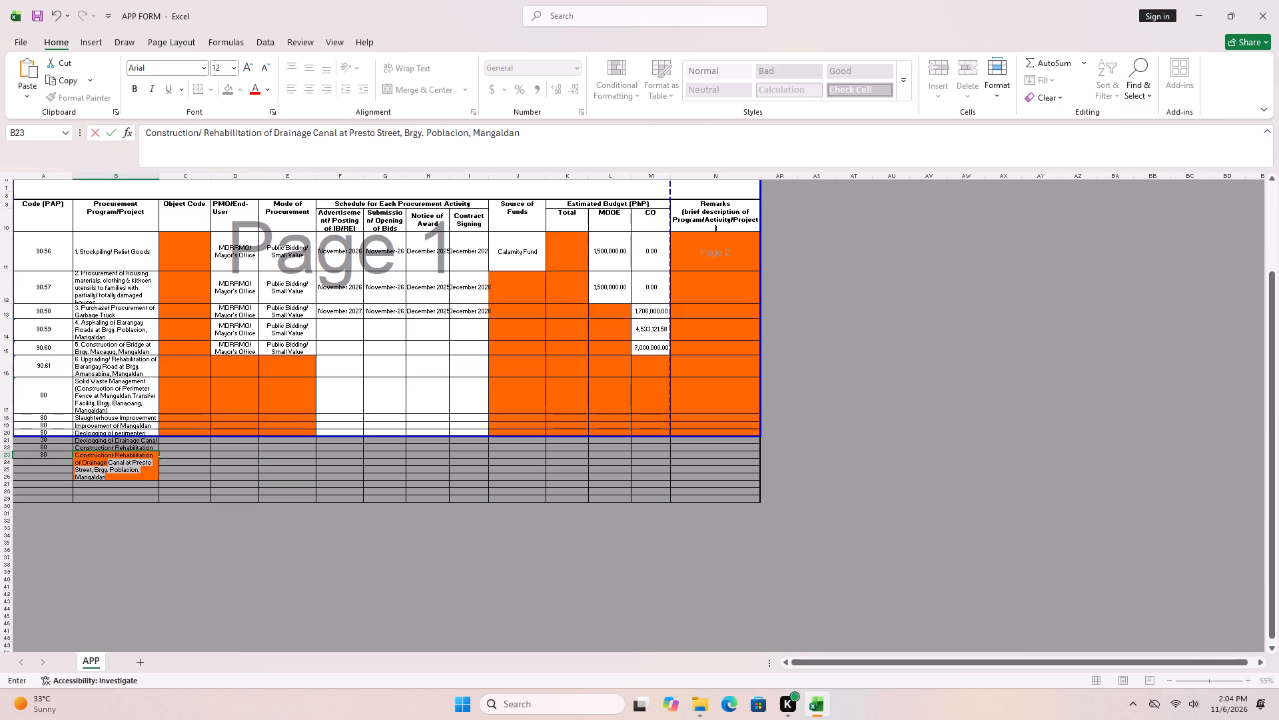
pyautogui.write('Canal')
pyautogui.press('space')
pyautogui.write('at Ydia')
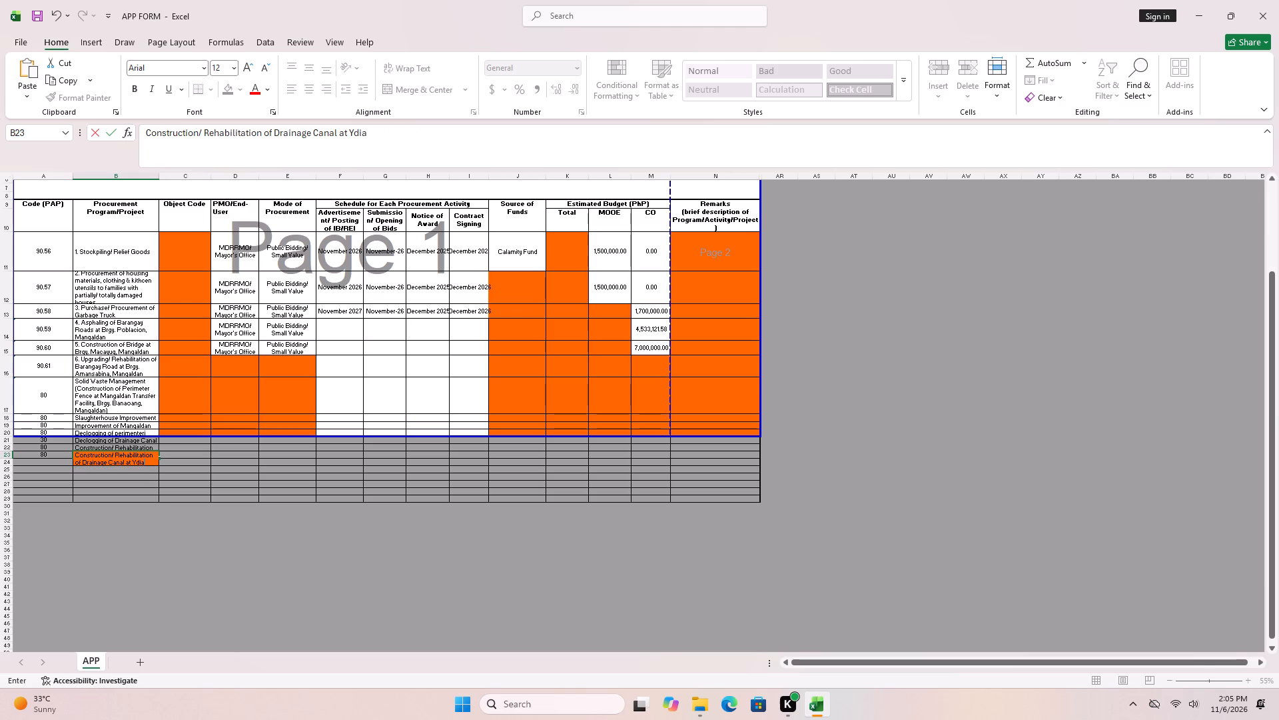
pyautogui.press('space')
pyautogui.write('Street')
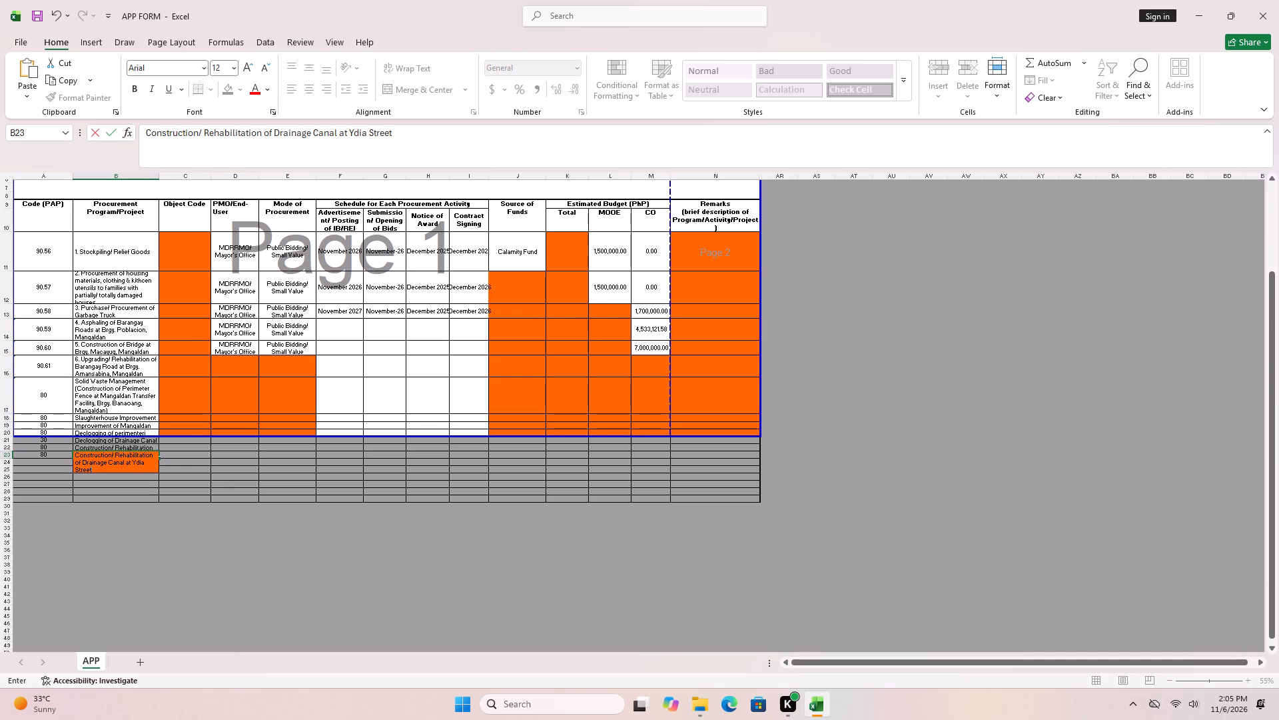
pyautogui.write(', Brgy.')
pyautogui.press('space')
pyautogui.write('Poblacion,')
pyautogui.press('space')
pyautogui.write('Mangaldan')
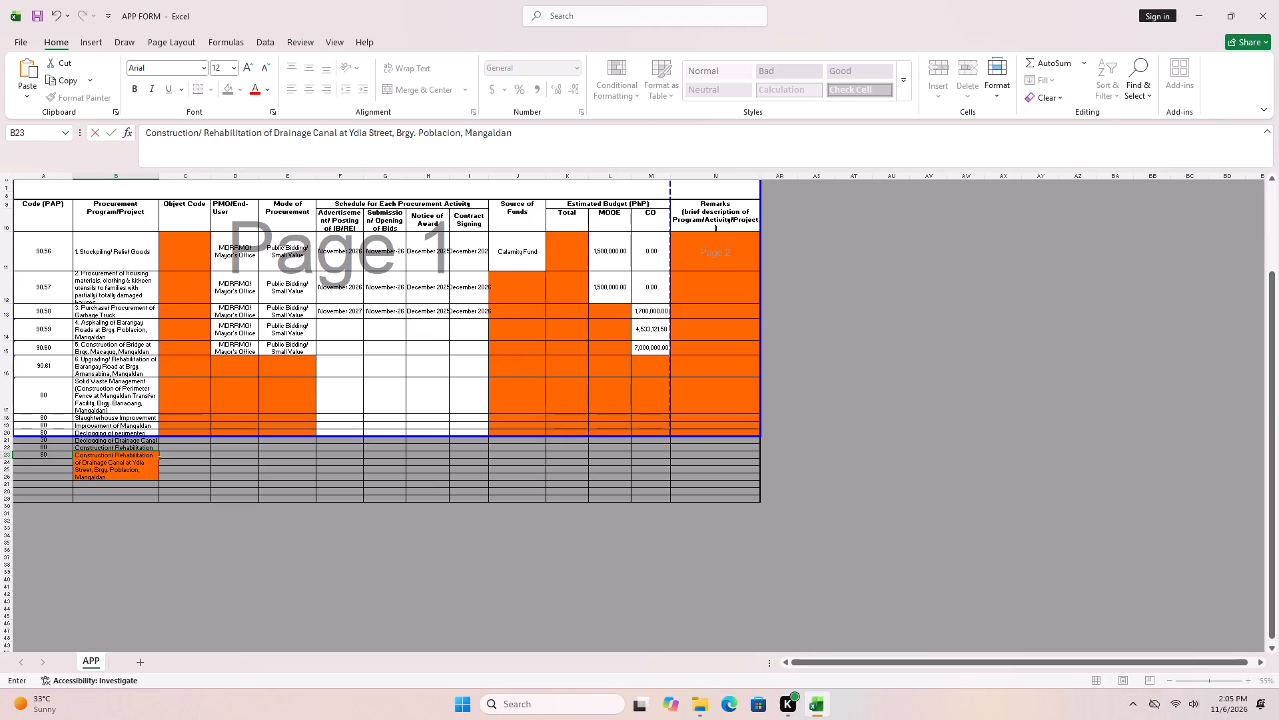
pyautogui.press('Return')
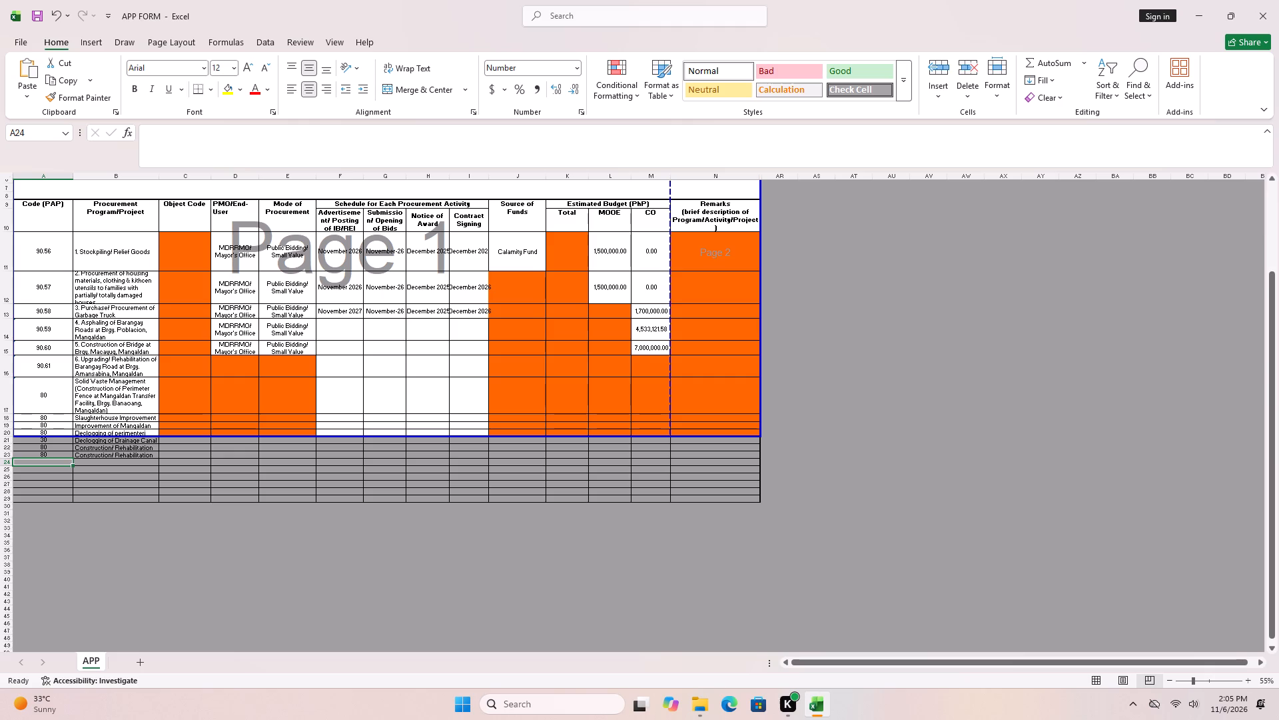
# Enter 80 as the PAP code in row 24, below the Ydia Street drainage project.
pyautogui.write('80')
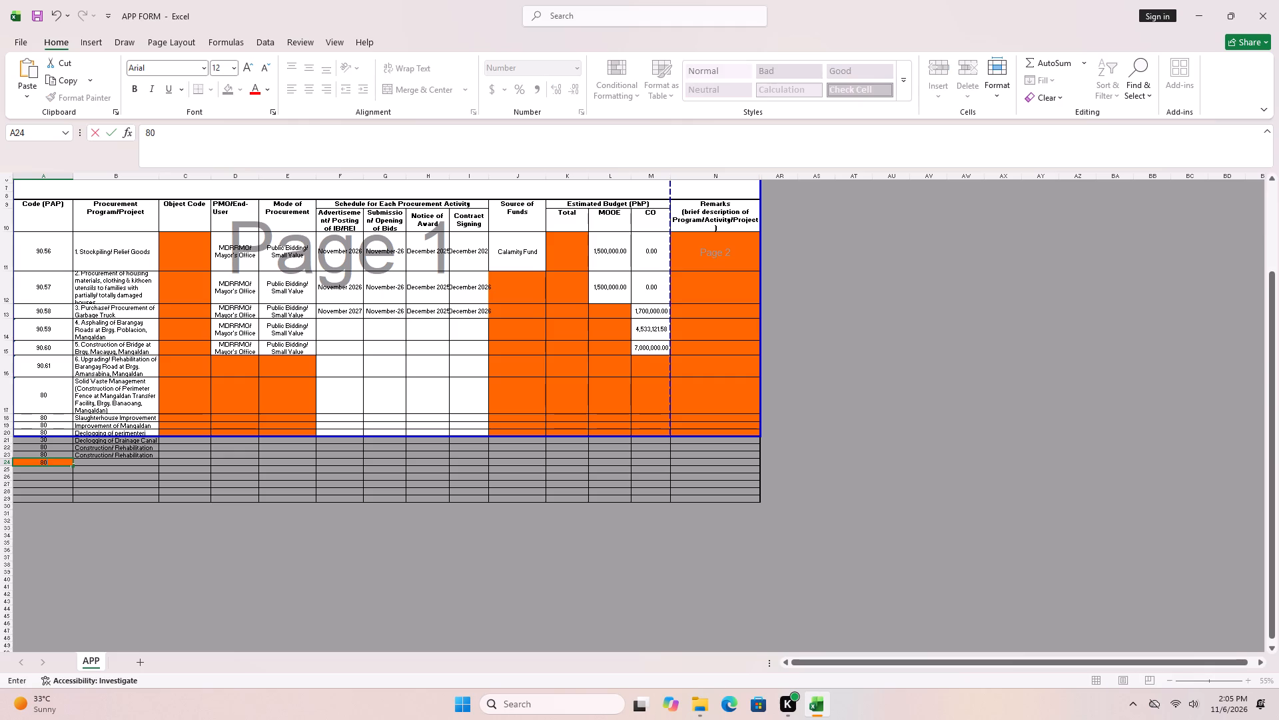
pyautogui.press('Tab')
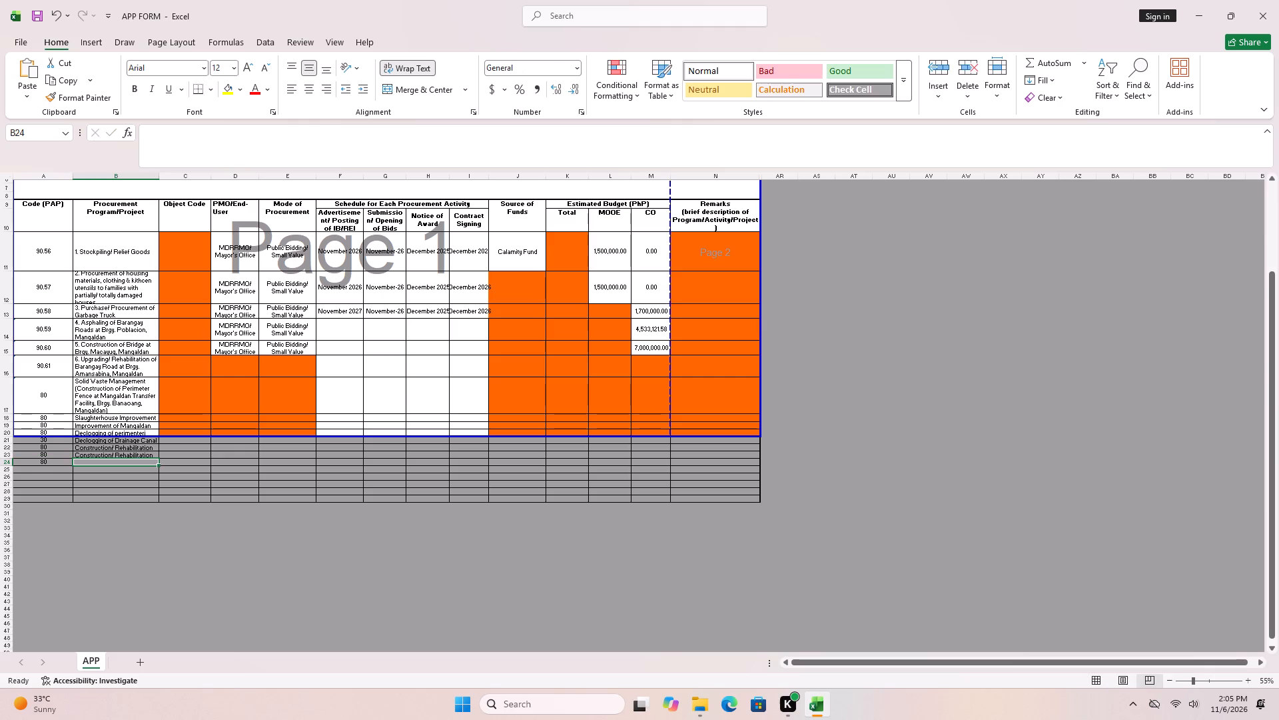
# Enter "Construction/ Rehabilitation of Drainage Canal at Garcia Street, Brgy. Poblacion, Mangaldan" as the project description in row 24.
pyautogui.write('Construction')
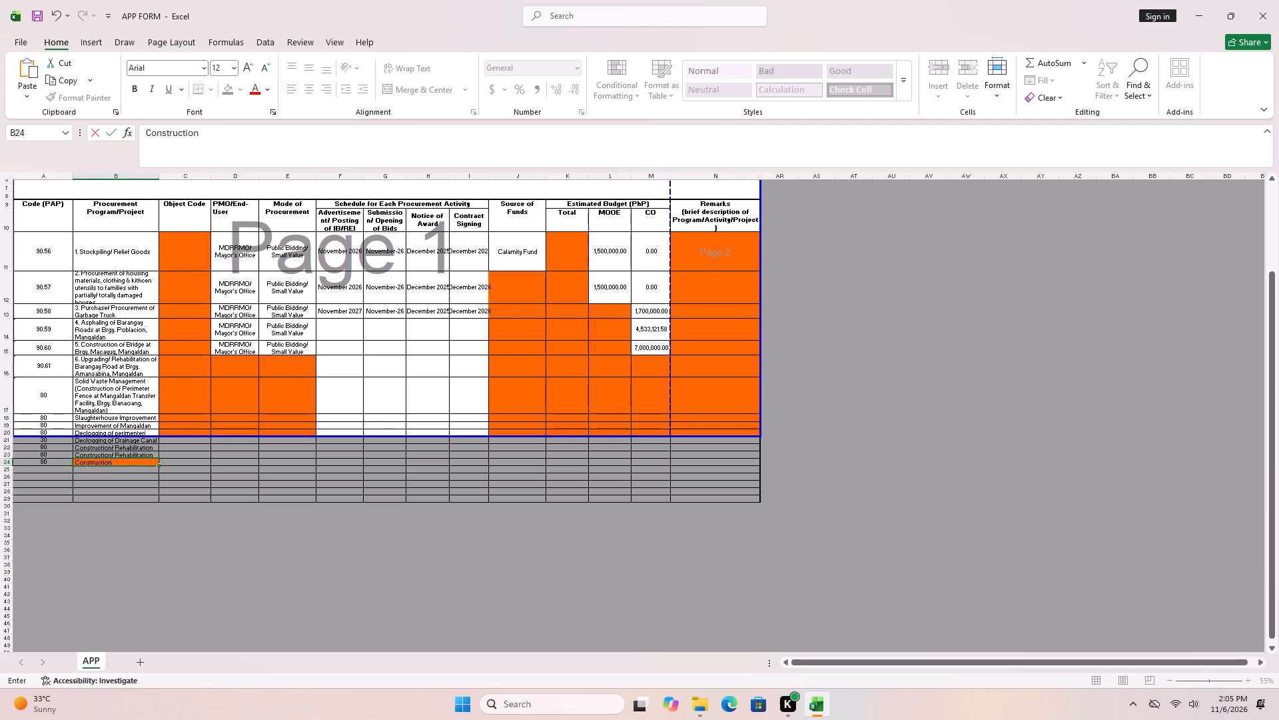
pyautogui.write('/')
pyautogui.press('space')
pyautogui.hotkey('shift', 'r')
pyautogui.write('ehabilitation of Drainage Canal at Gar')
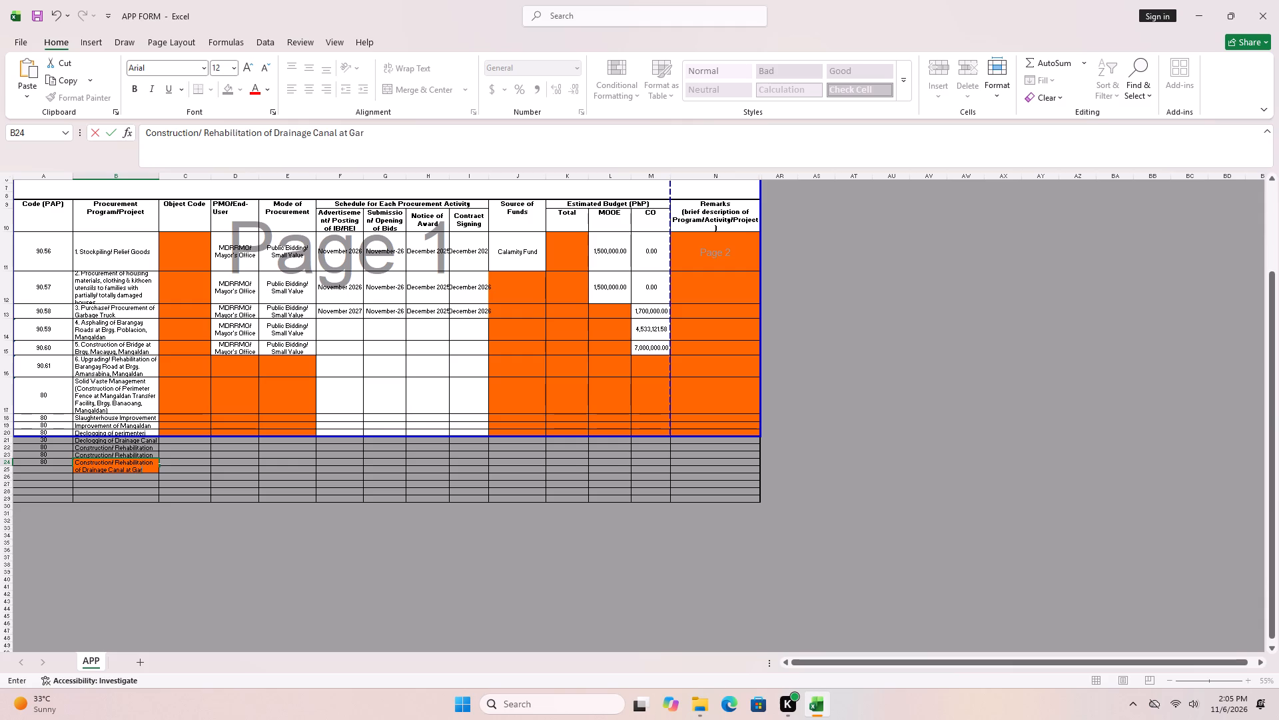
pyautogui.write('cia s')
pyautogui.press('BackSpace')
pyautogui.write('Street')
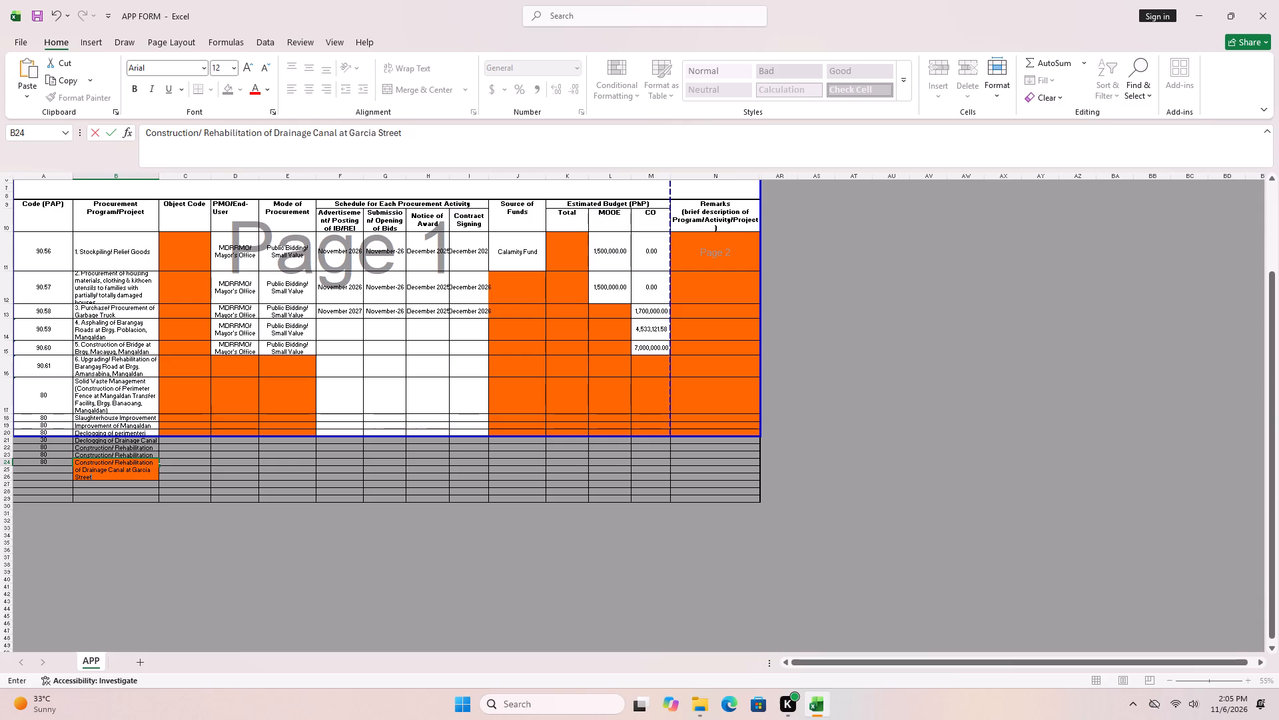
pyautogui.write(', Brgy.')
pyautogui.press('space')
pyautogui.hotkey('shift', 'o')
pyautogui.press('BackSpace')
pyautogui.hotkey('shift', '{')
pyautogui.press('BackSpace')
pyautogui.hotkey('shift', 'p')
pyautogui.write('oblacion')
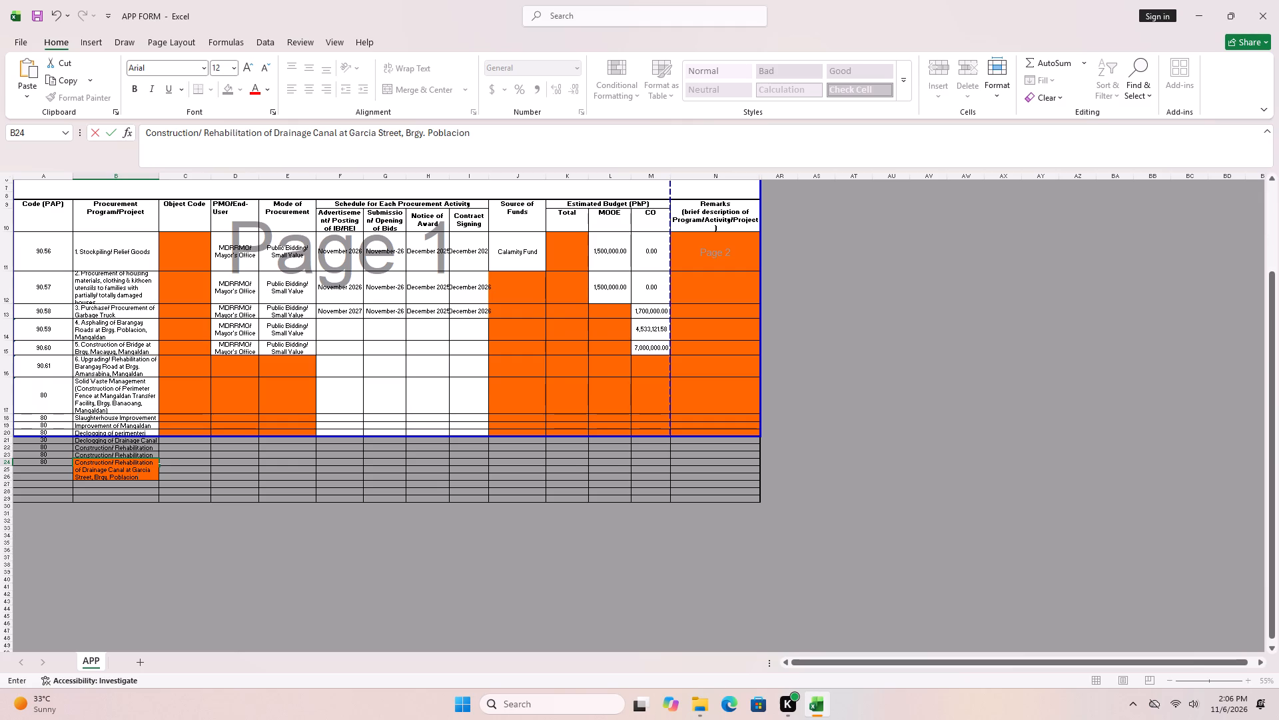
pyautogui.write(', Malgandan')
pyautogui.press('BackSpace')
pyautogui.press('BackSpace')
pyautogui.press('BackSpace')
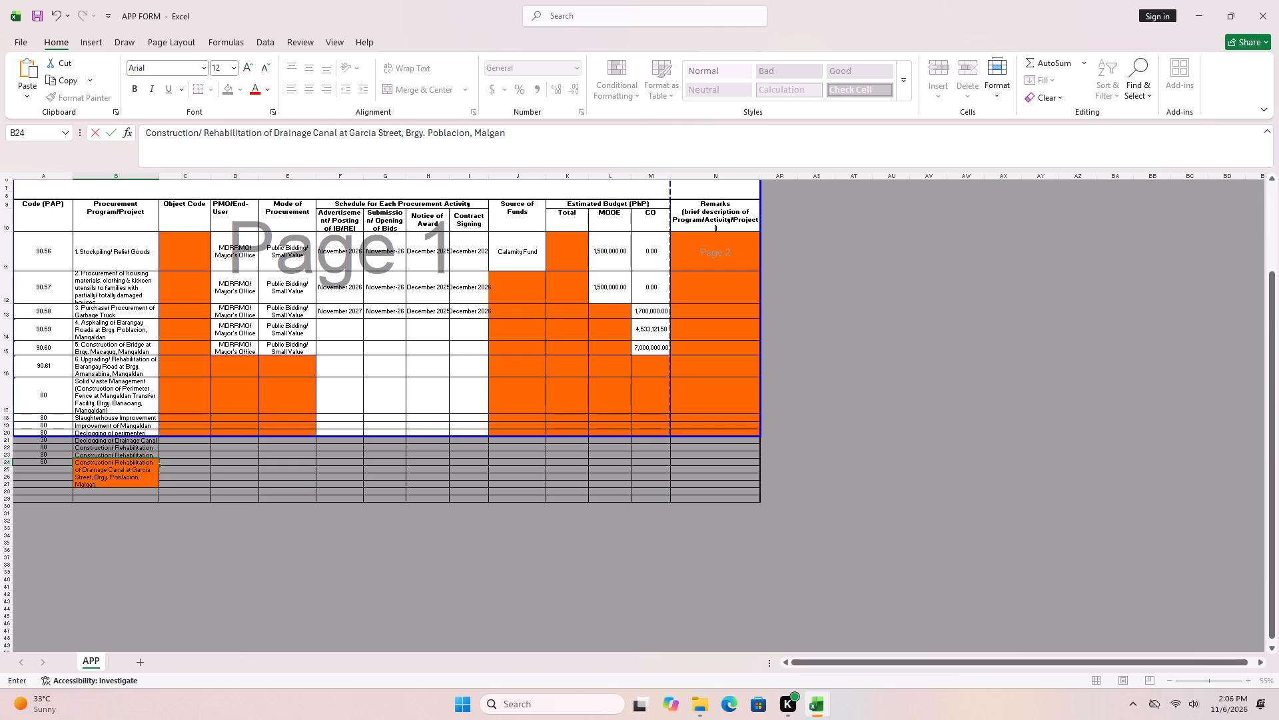
pyautogui.press('BackSpace')
pyautogui.press('BackSpace')
pyautogui.press('BackSpace')
pyautogui.press('BackSpace')
pyautogui.write('ngaldan')
pyautogui.press('Return')
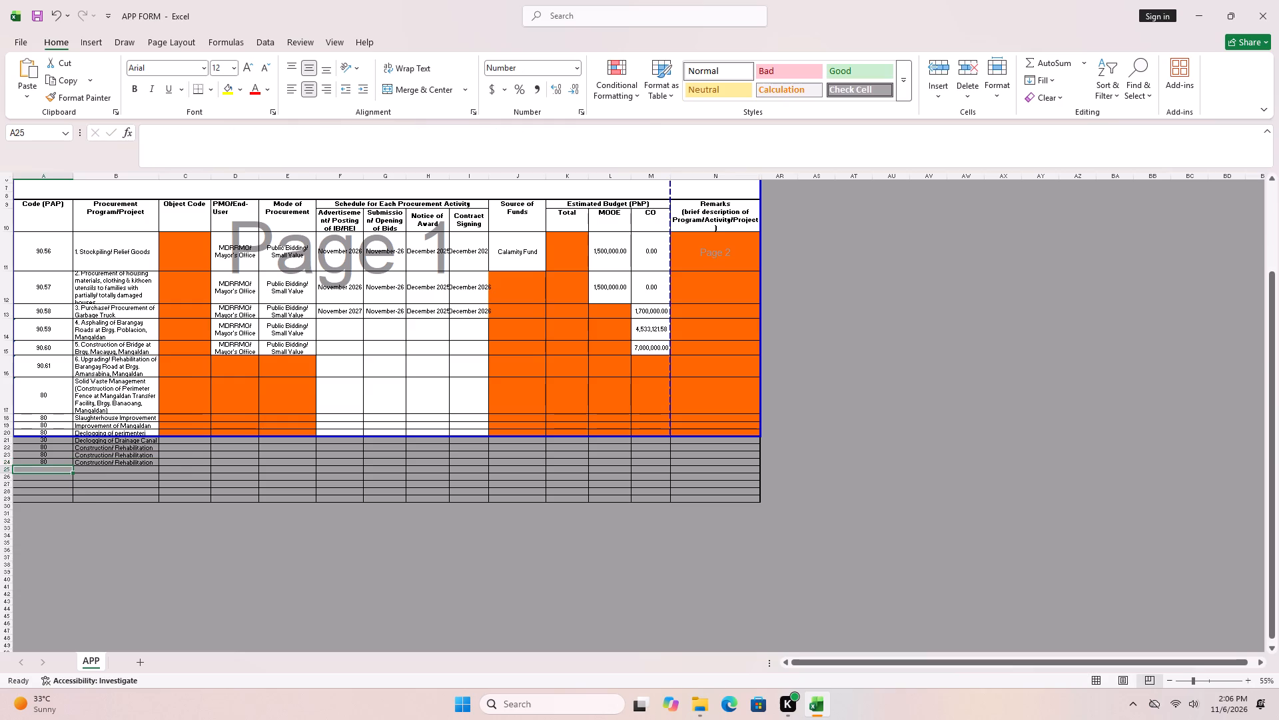
# Enter 80 as the PAP code in row 25, below the Garcia Street drainage project.
pyautogui.write('80')
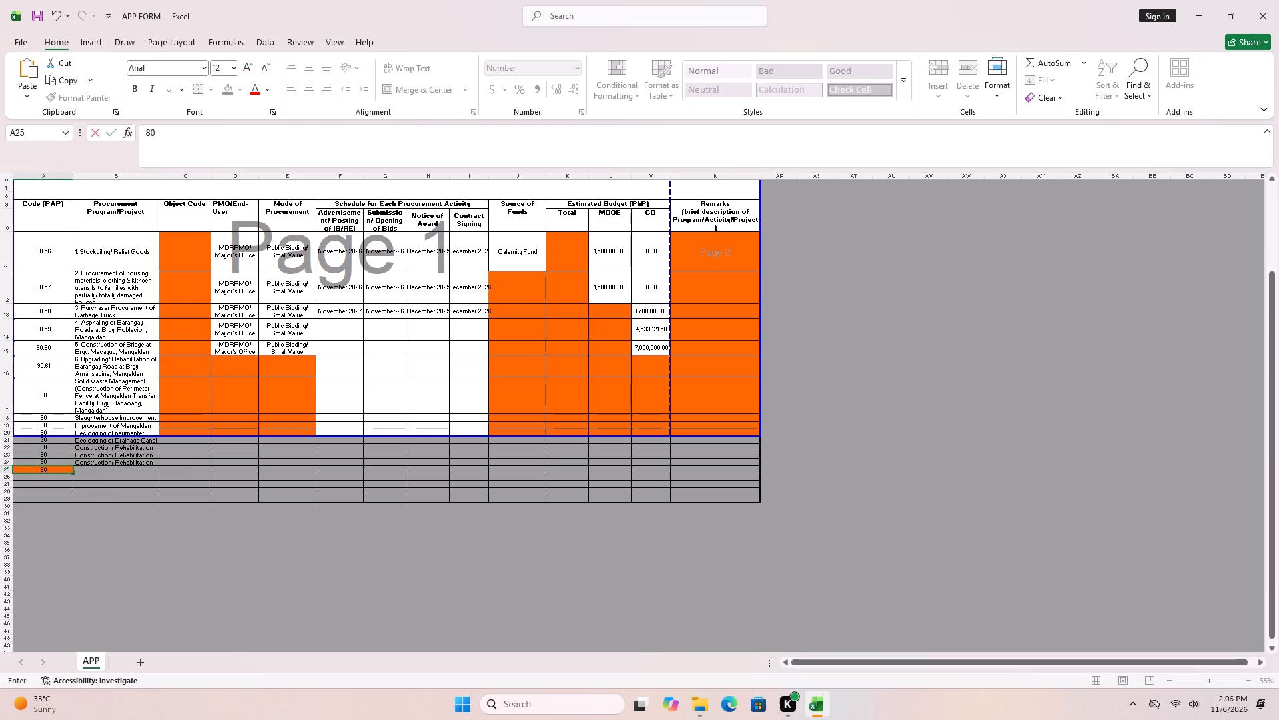
pyautogui.press('Tab')
# Enter "Construction/ Rehabilitation of Drainage Canal at Duyala Street, Brgy . Poblacion, Mangaldan" as the project description in row 25.
pyautogui.write('Construction')
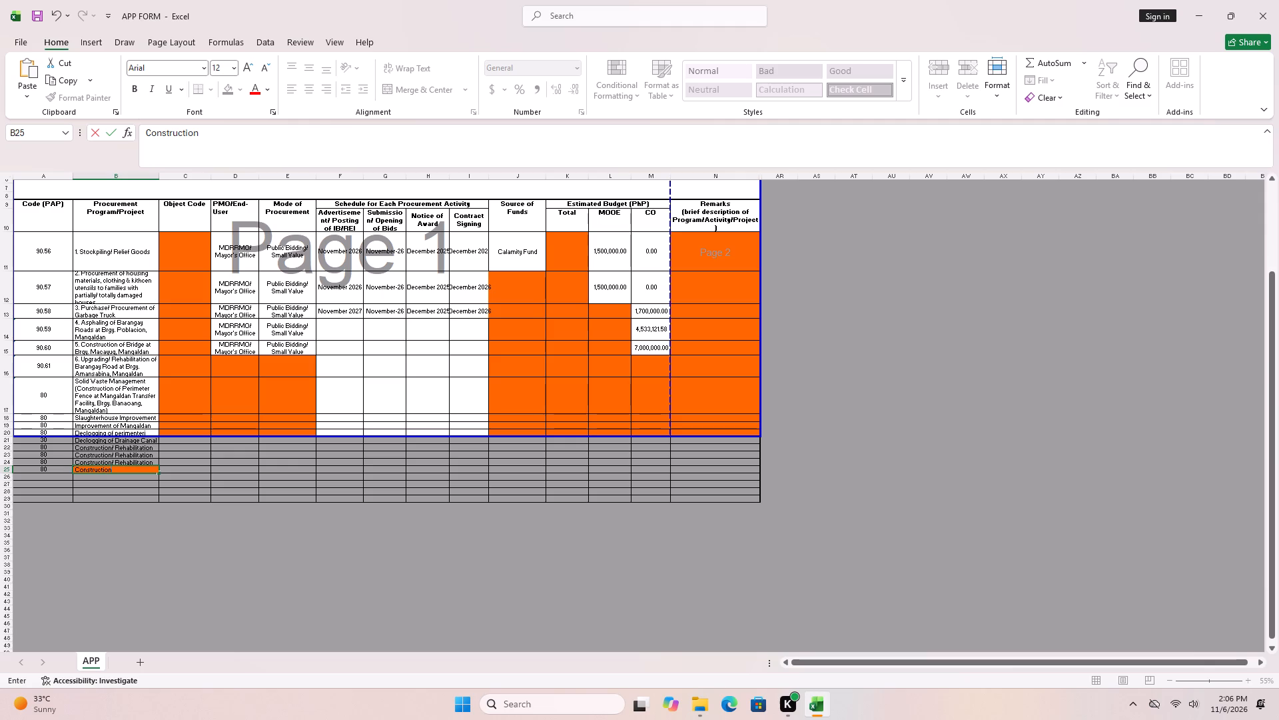
pyautogui.press('/')
pyautogui.press('space')
pyautogui.hotkey('shift', 'r')
pyautogui.write('ehai')
pyautogui.press('BackSpace')
pyautogui.write('bilitia')
pyautogui.press('BackSpace')
pyautogui.press('BackSpace')
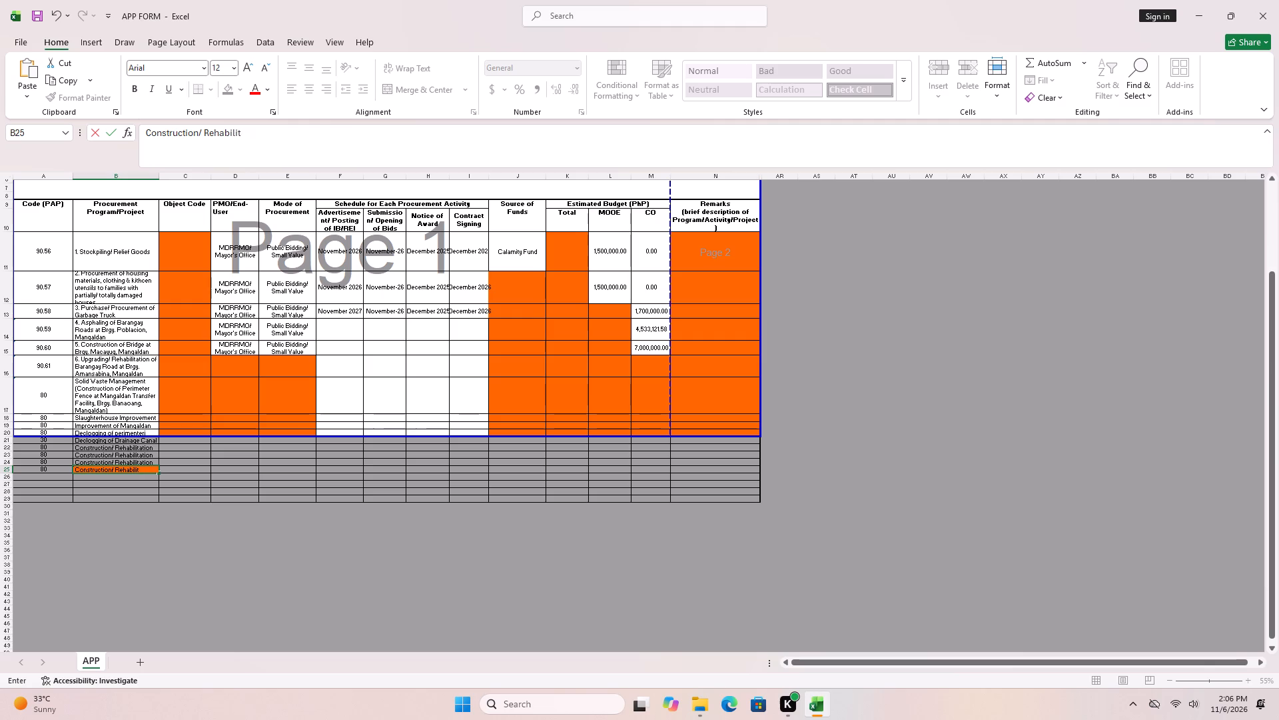
pyautogui.press('BackSpace')
pyautogui.write('tation')
pyautogui.press('space')
pyautogui.write('of')
pyautogui.press('space')
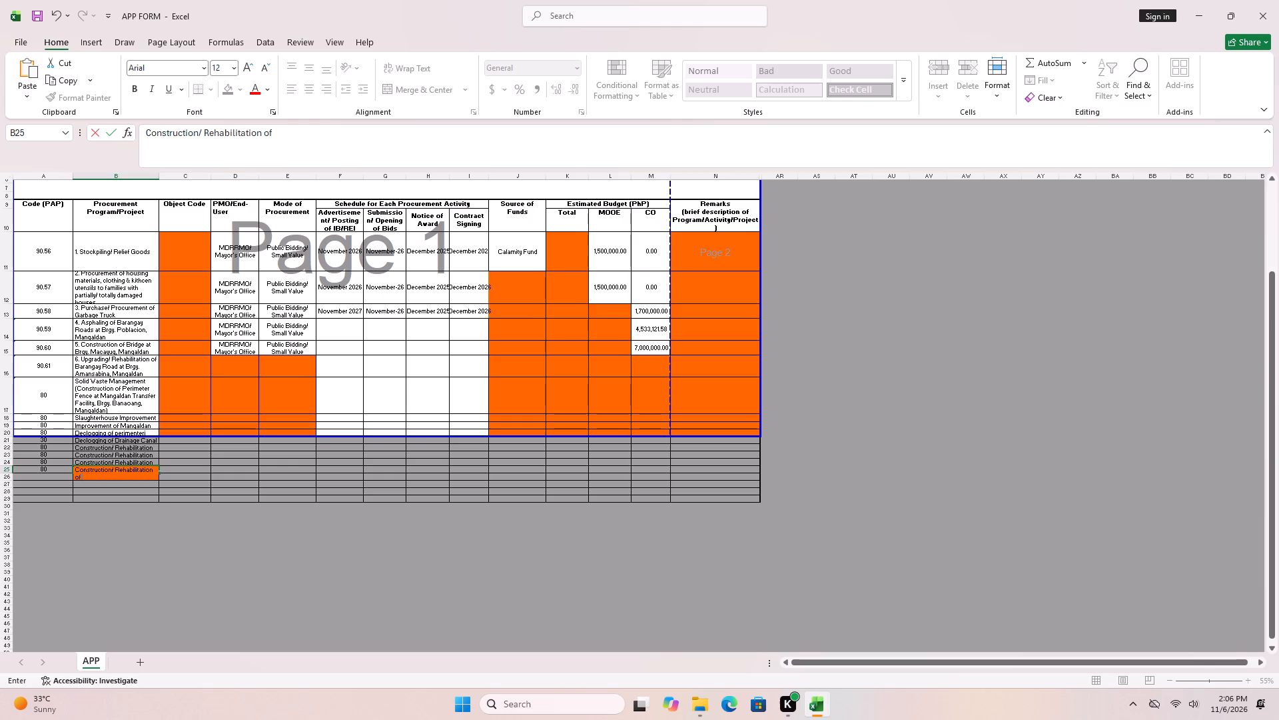
pyautogui.write('Drainage Canal at Duyala')
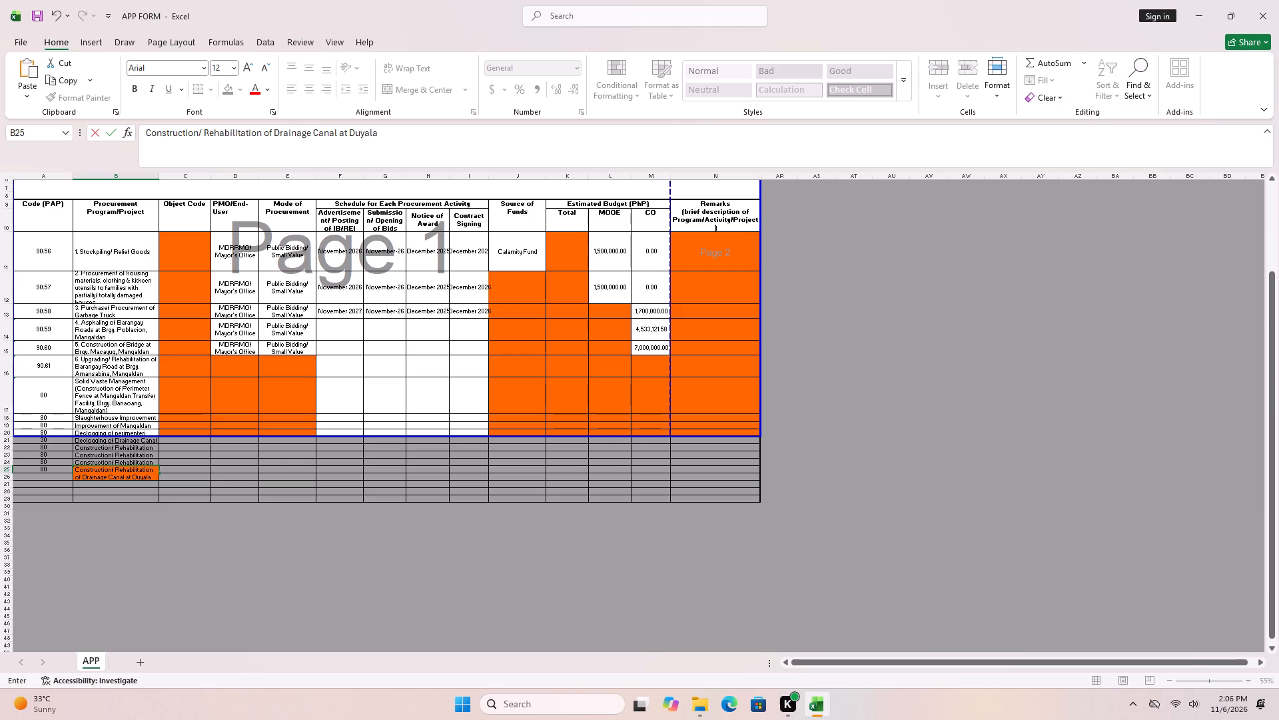
pyautogui.press('space')
pyautogui.write('Street,')
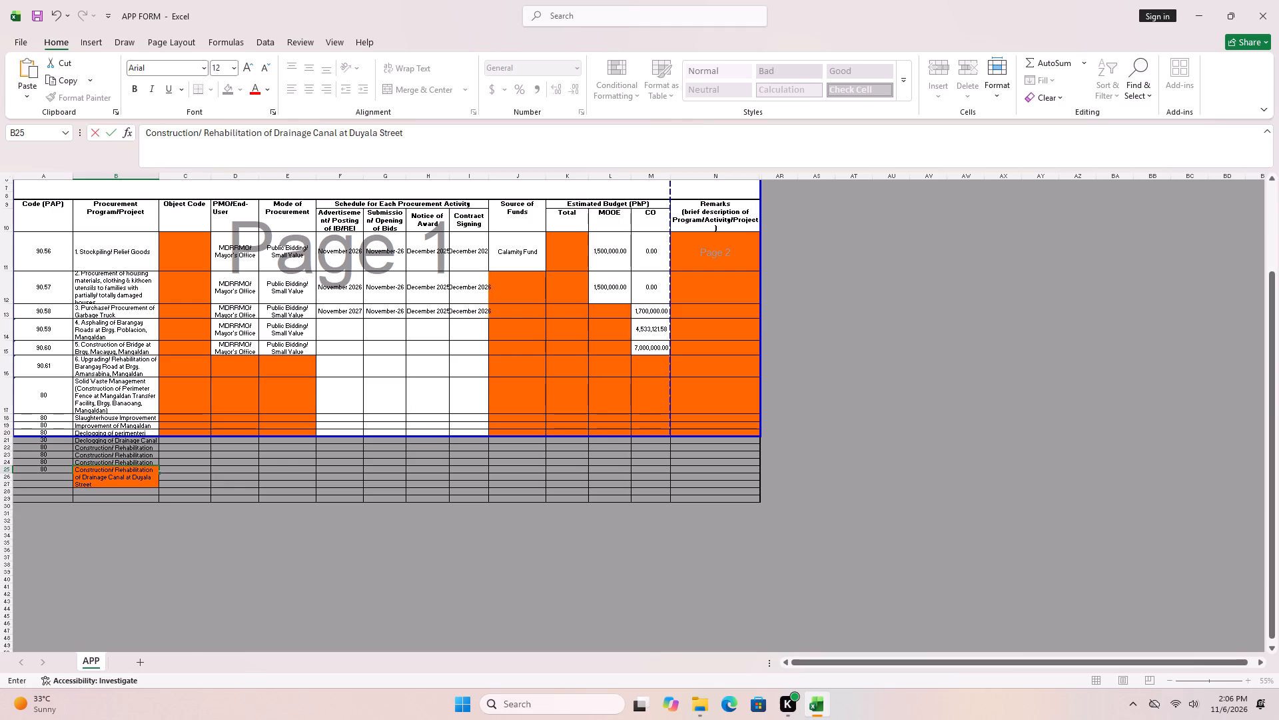
pyautogui.press('space')
pyautogui.write('Brgy')
pyautogui.press('space')
pyautogui.write('.')
pyautogui.press('space')
pyautogui.write('Poblacion,')
pyautogui.press('space')
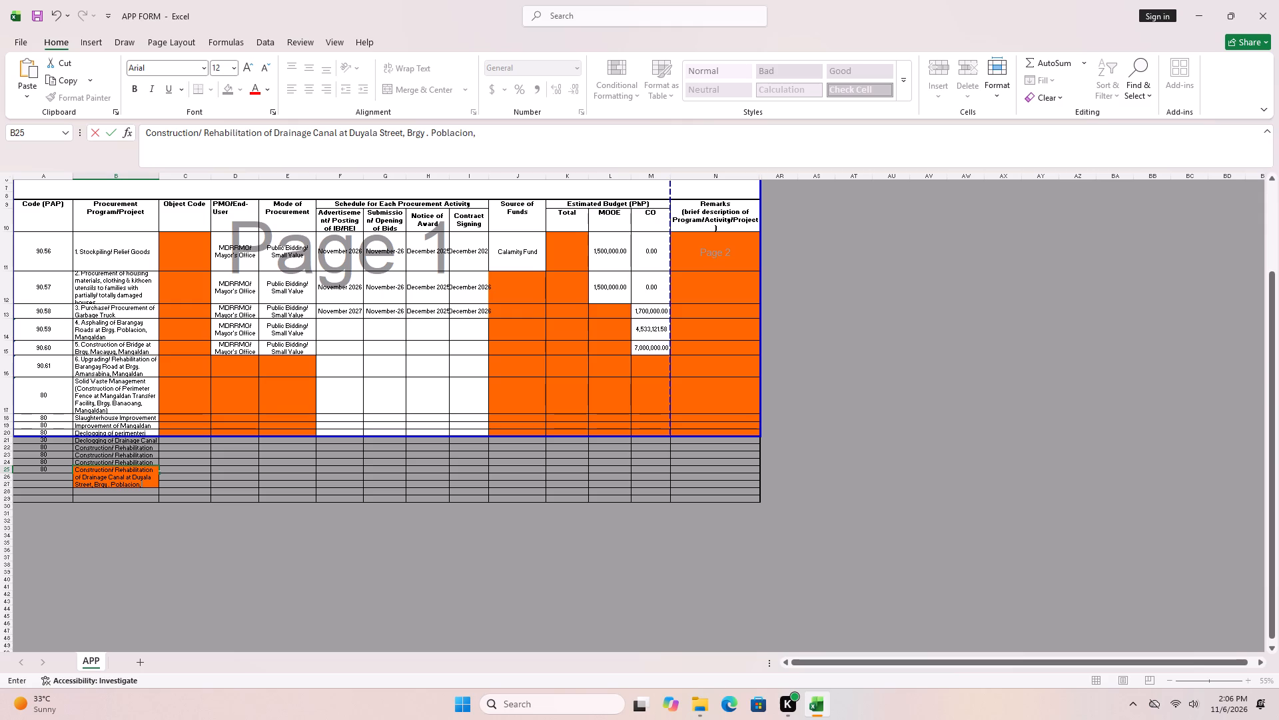
pyautogui.write('Ma')
pyautogui.write('ngaldan')
pyautogui.press('Return')
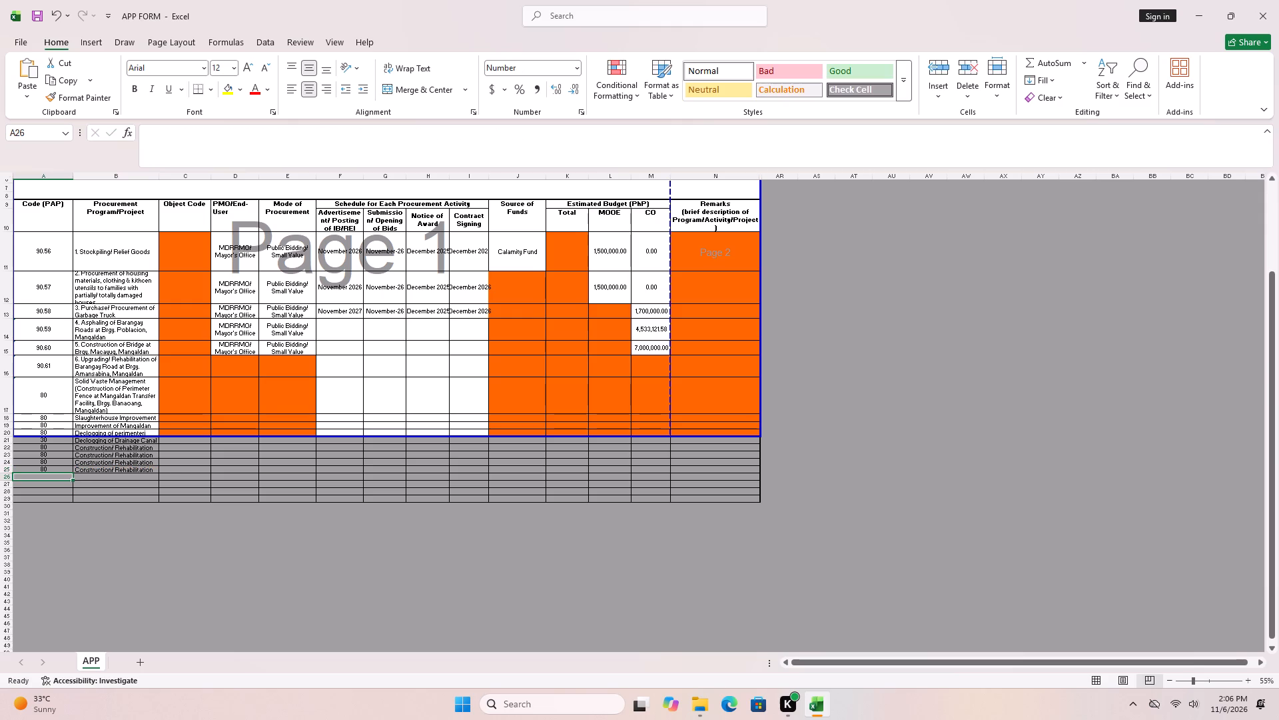
# Enter 80 as the PAP code in row 26, below the Duyala Street drainage project.
pyautogui.write('80')
pyautogui.press('Tab')
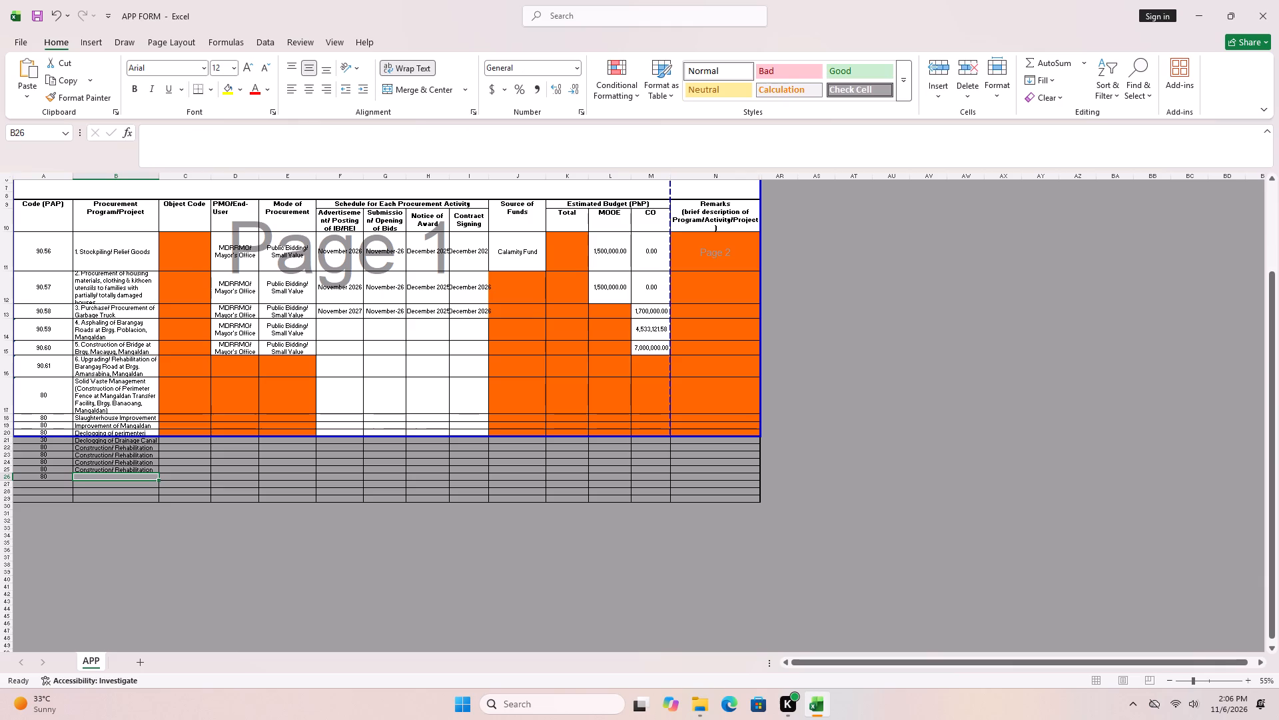
# Enter "Construction/ Rehabilitation of Drainage Canal at Brgy. Tebag, Malgandan" as the project description in row 26.
pyautogui.write('Co')
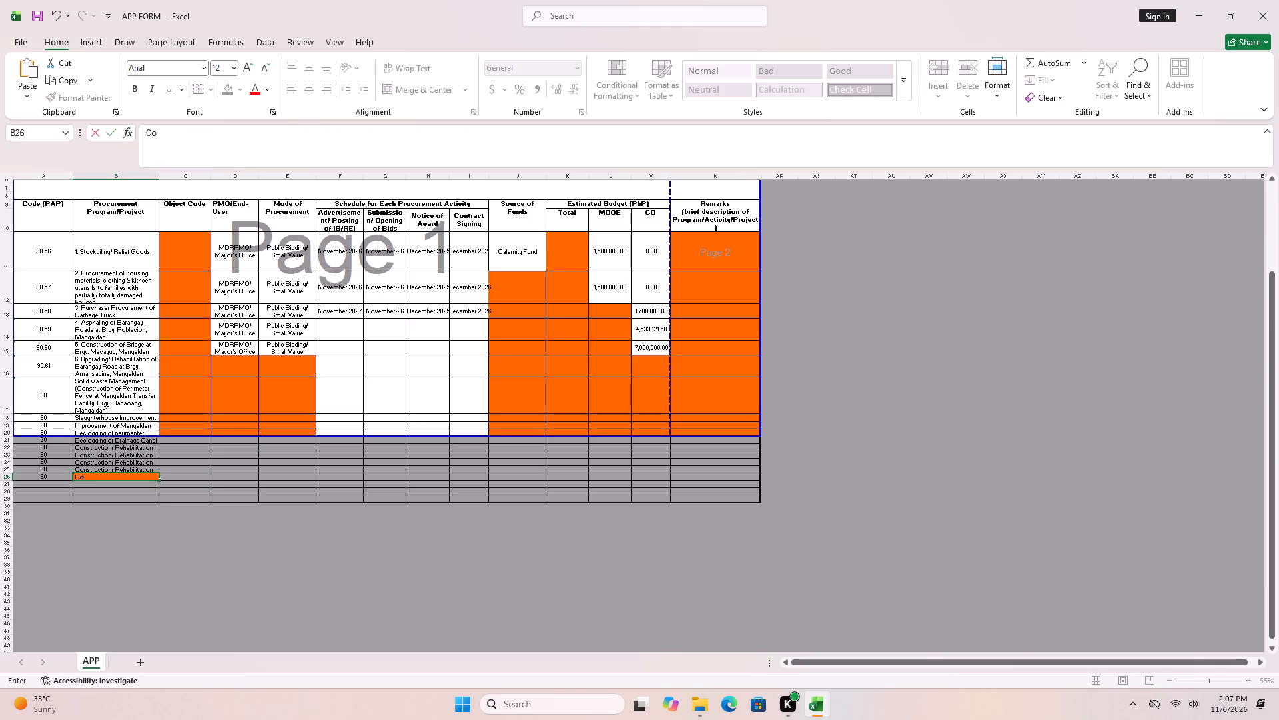
pyautogui.write('nstructiuo')
pyautogui.press('BackSpace')
pyautogui.press('BackSpace')
pyautogui.press('BackSpace')
pyautogui.press('BackSpace')
pyautogui.press('c')
pyautogui.press('BackSpace')
pyautogui.write('tion')
pyautogui.write('/')
pyautogui.press('space')
pyautogui.write('Rehabilita')
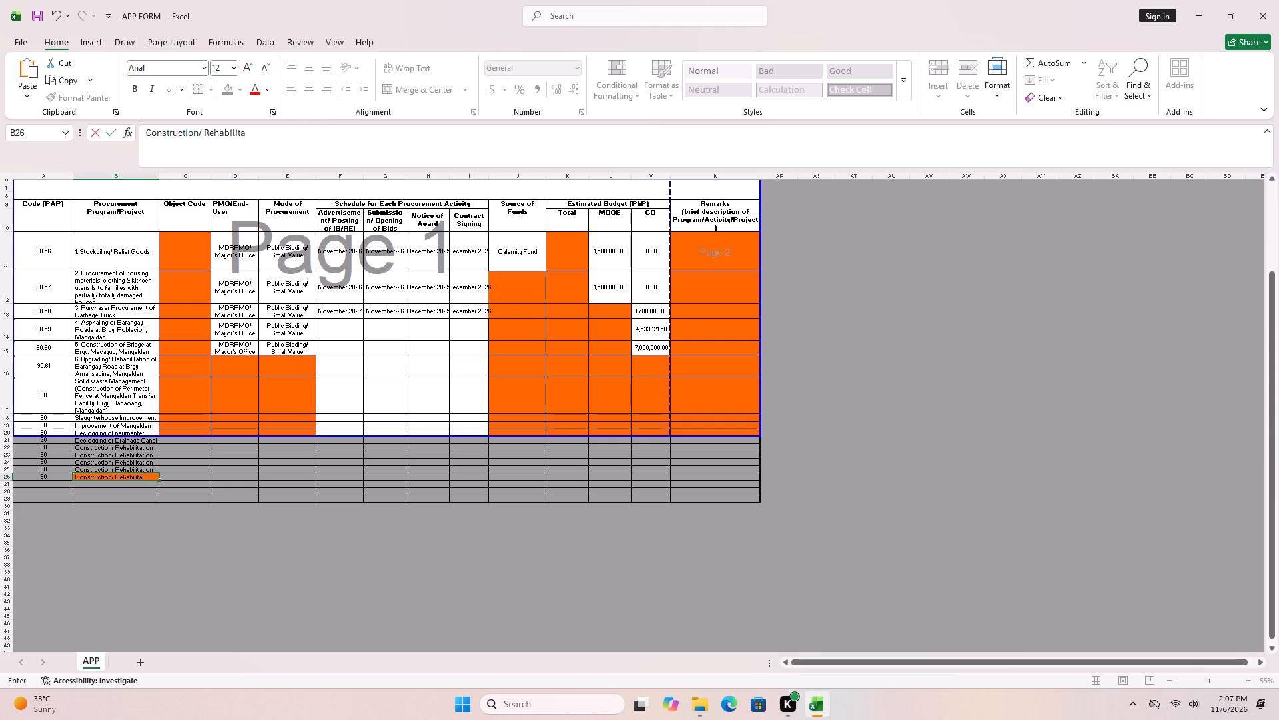
pyautogui.write('tion')
pyautogui.press('space')
pyautogui.write('of Drainage Canal at Brgy')
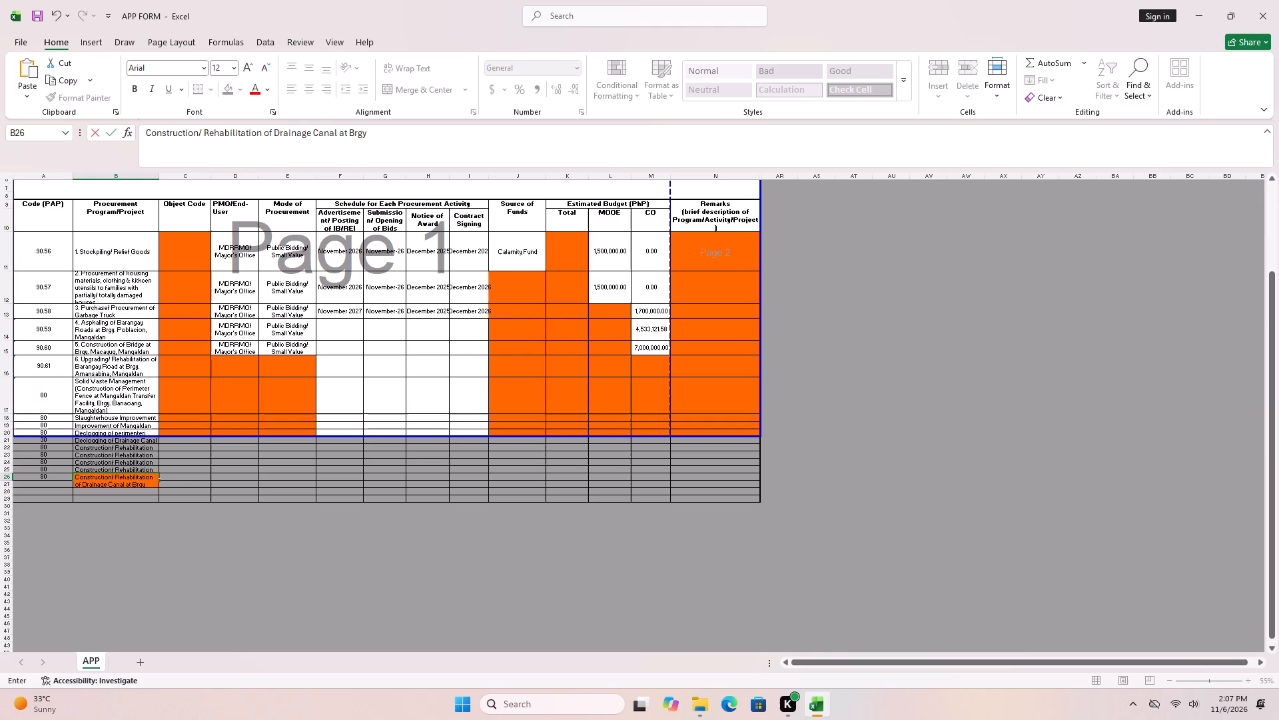
pyautogui.write('. Tebag, Malgandan')
pyautogui.press('Return')
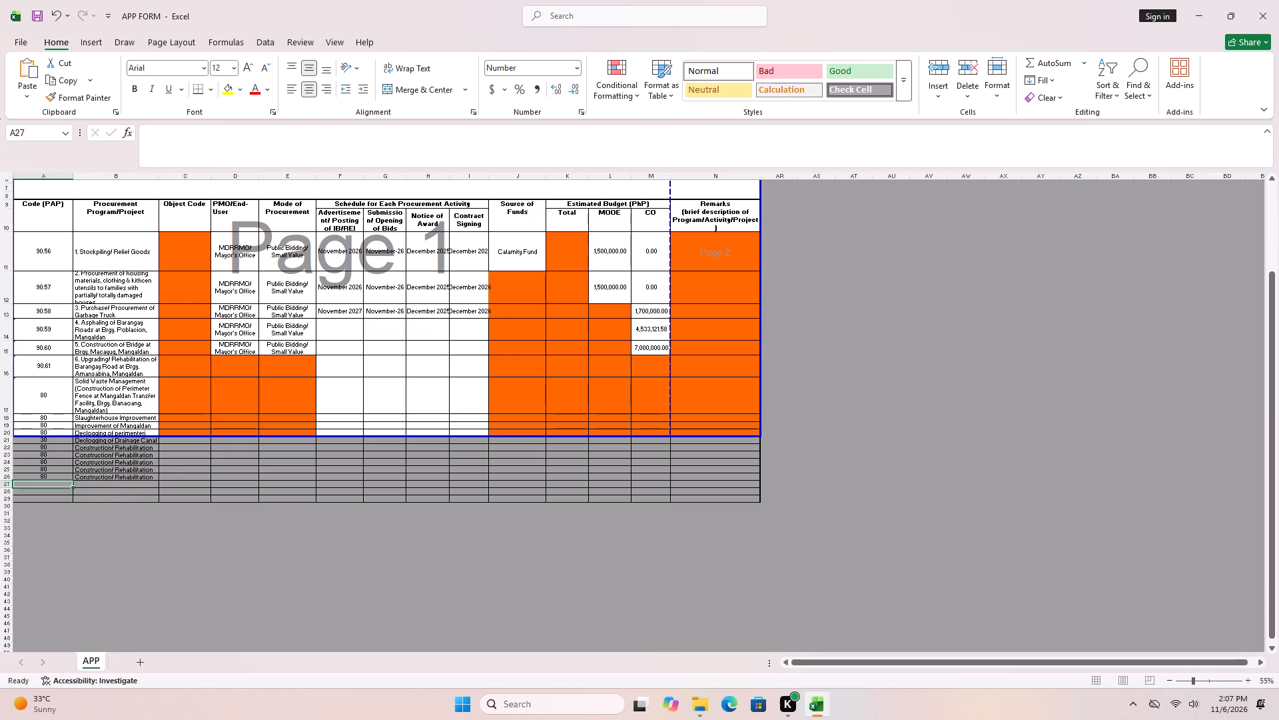
# Enter 80 as the PAP code in row 27, below the Brgy. Tebag drainage project.
pyautogui.press('Tab')
pyautogui.press('Left')
pyautogui.write('80')
pyautogui.press('Tab')
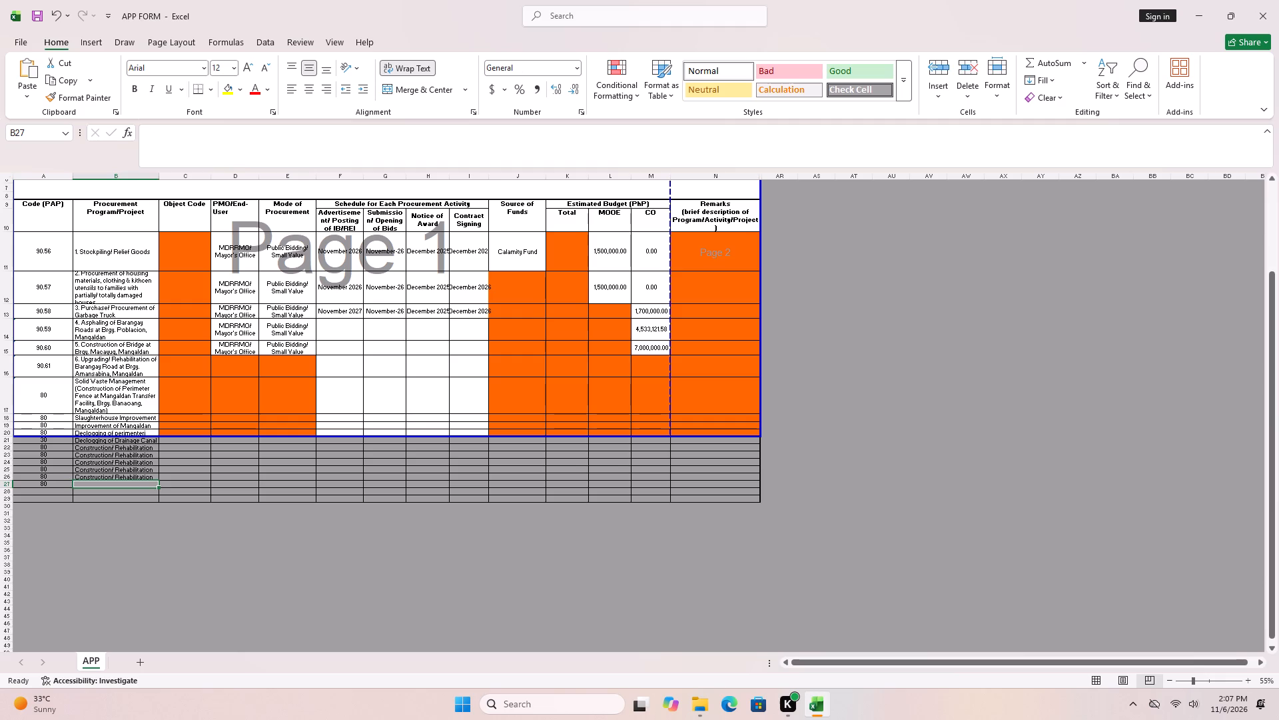
# Enter "Slope Protection Construction at Guilig-Bari-Malabago access Road, Brgy. Guilig, Mangaldan" as the project description in row 27.
pyautogui.write('Slope Protection Construction at')
pyautogui.press('space')
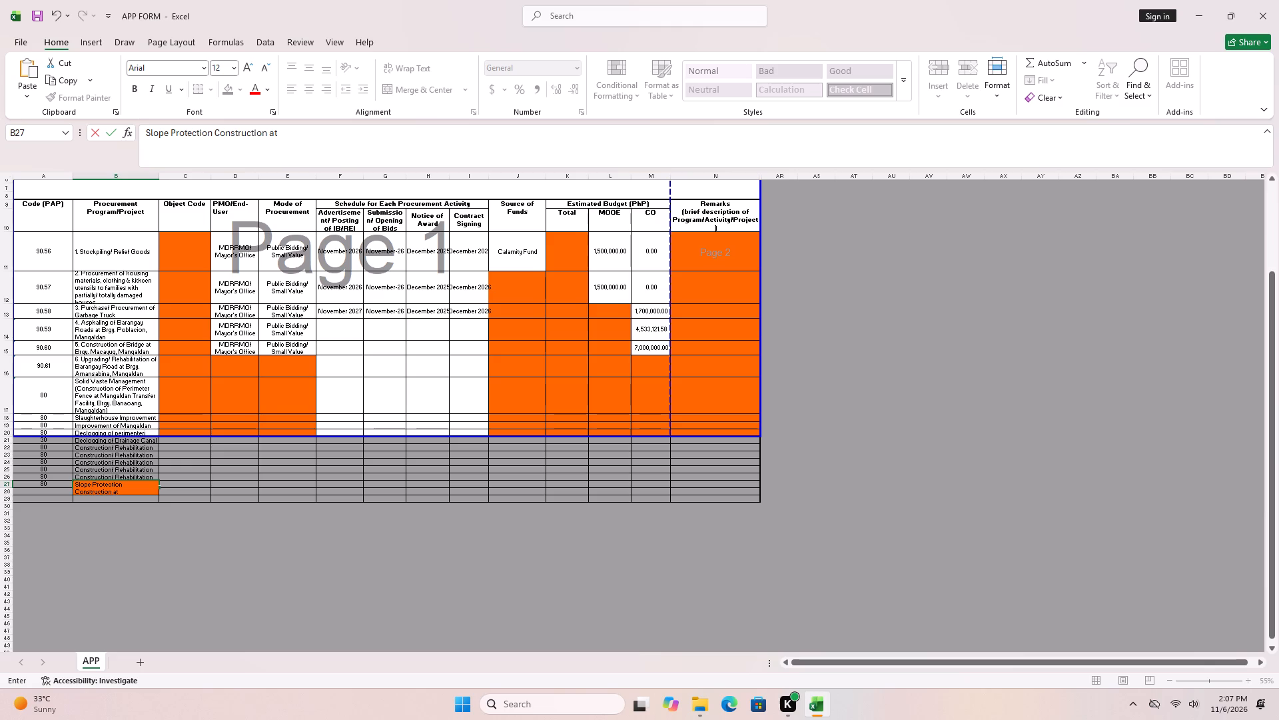
pyautogui.write('Guilig')
pyautogui.press('-')
pyautogui.write('Bari')
pyautogui.press('-')
pyautogui.write('Malabaga')
pyautogui.press('BackSpace')
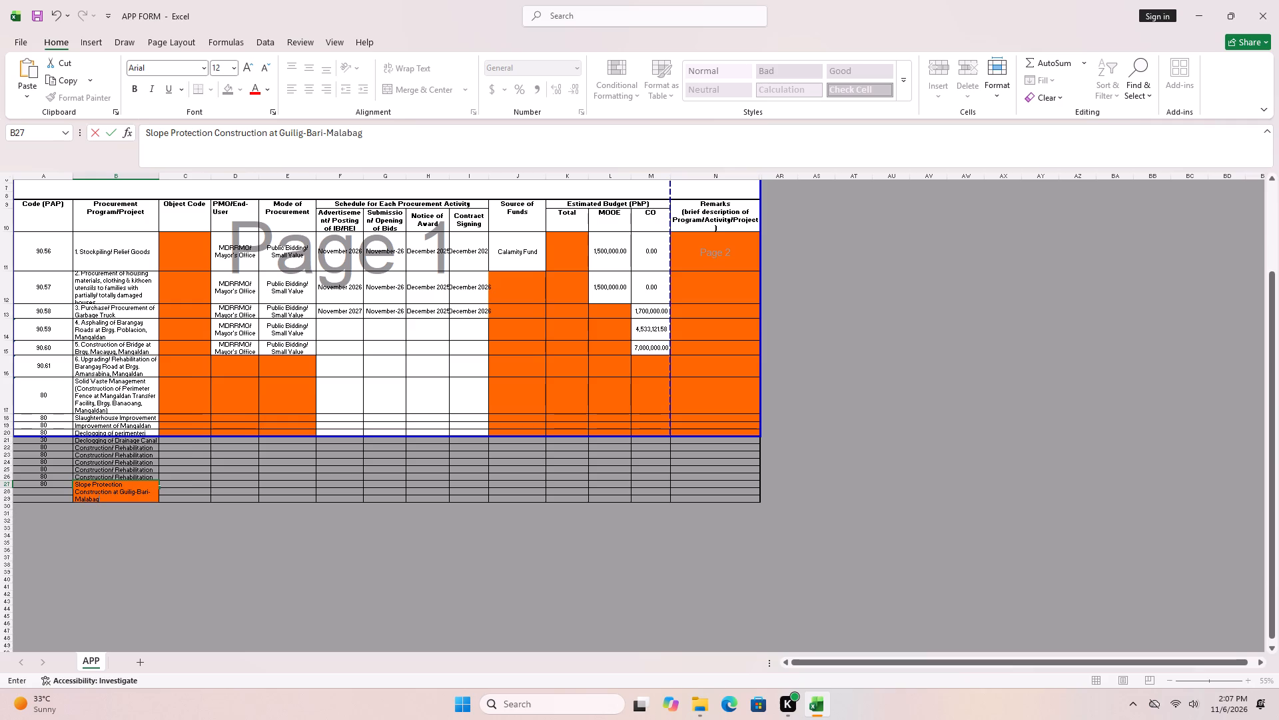
pyautogui.press('o')
pyautogui.press('space')
pyautogui.write('access Road,')
pyautogui.press('space')
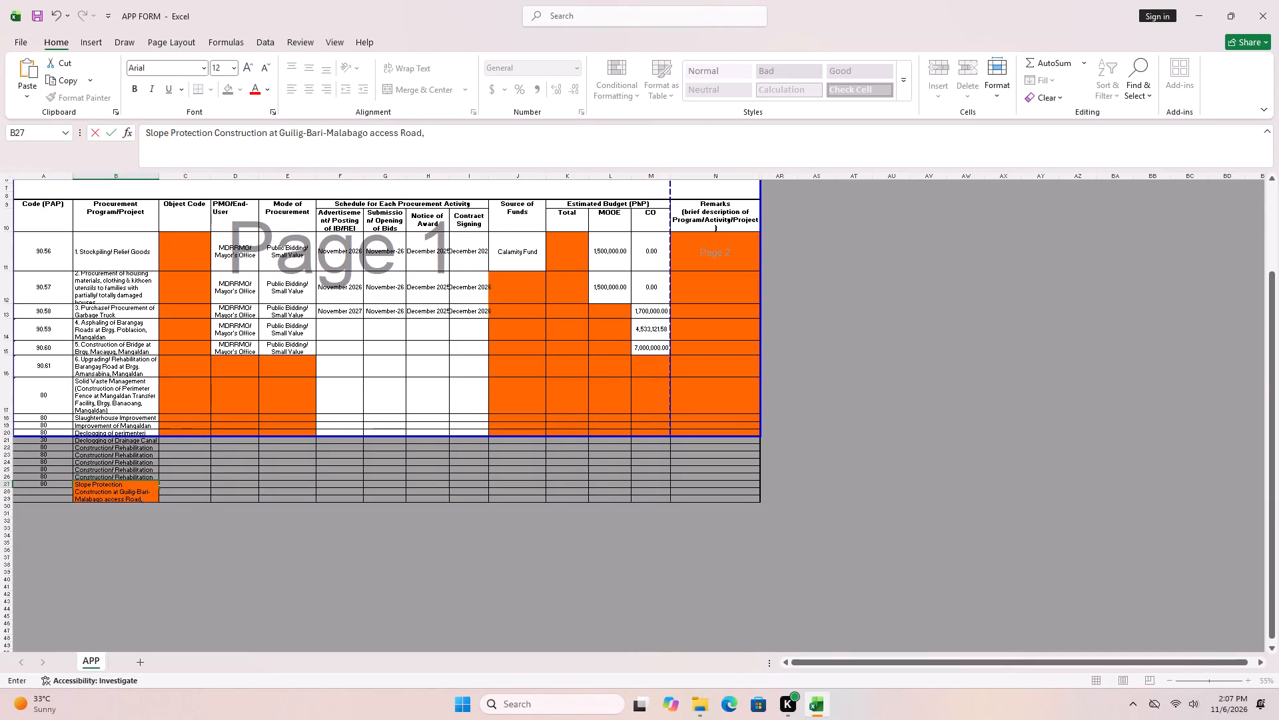
pyautogui.write('Brgy. gui')
pyautogui.press('BackSpace')
pyautogui.press('BackSpace')
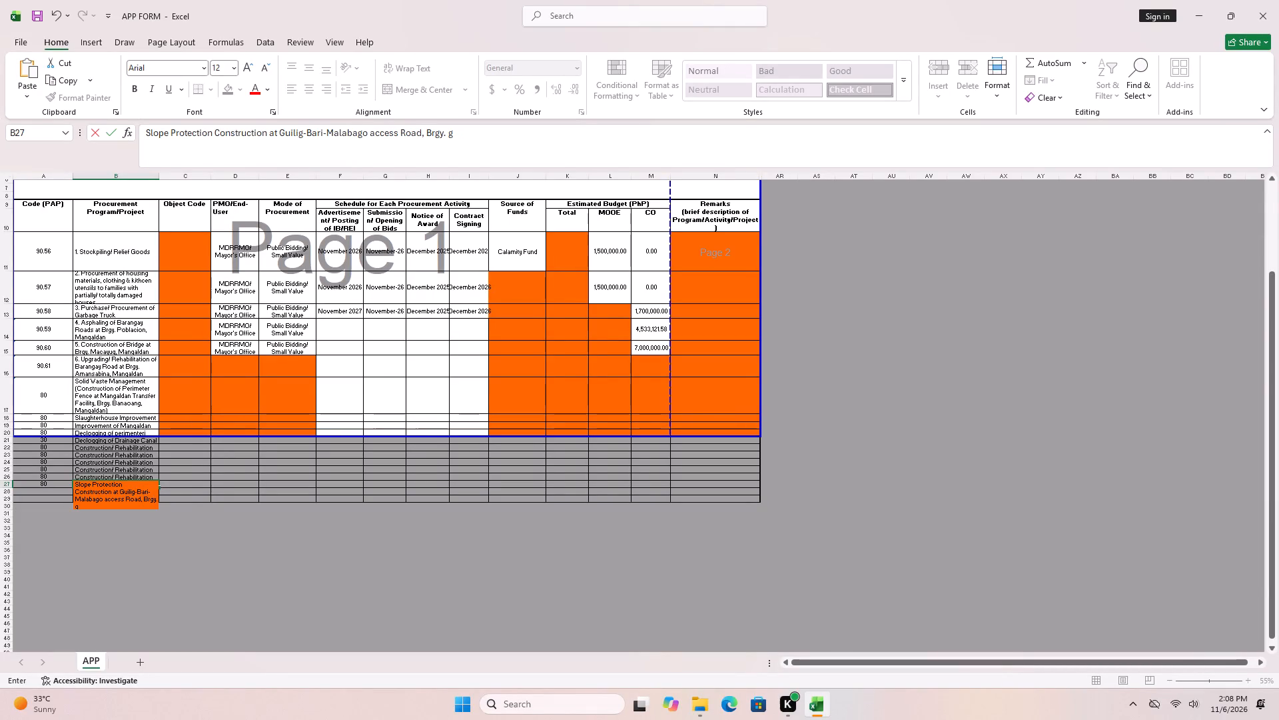
pyautogui.press('BackSpace')
pyautogui.write('Guilig, Malg')
pyautogui.press('BackSpace')
pyautogui.press('BackSpace')
pyautogui.write('ngaldan')
pyautogui.press('Return')
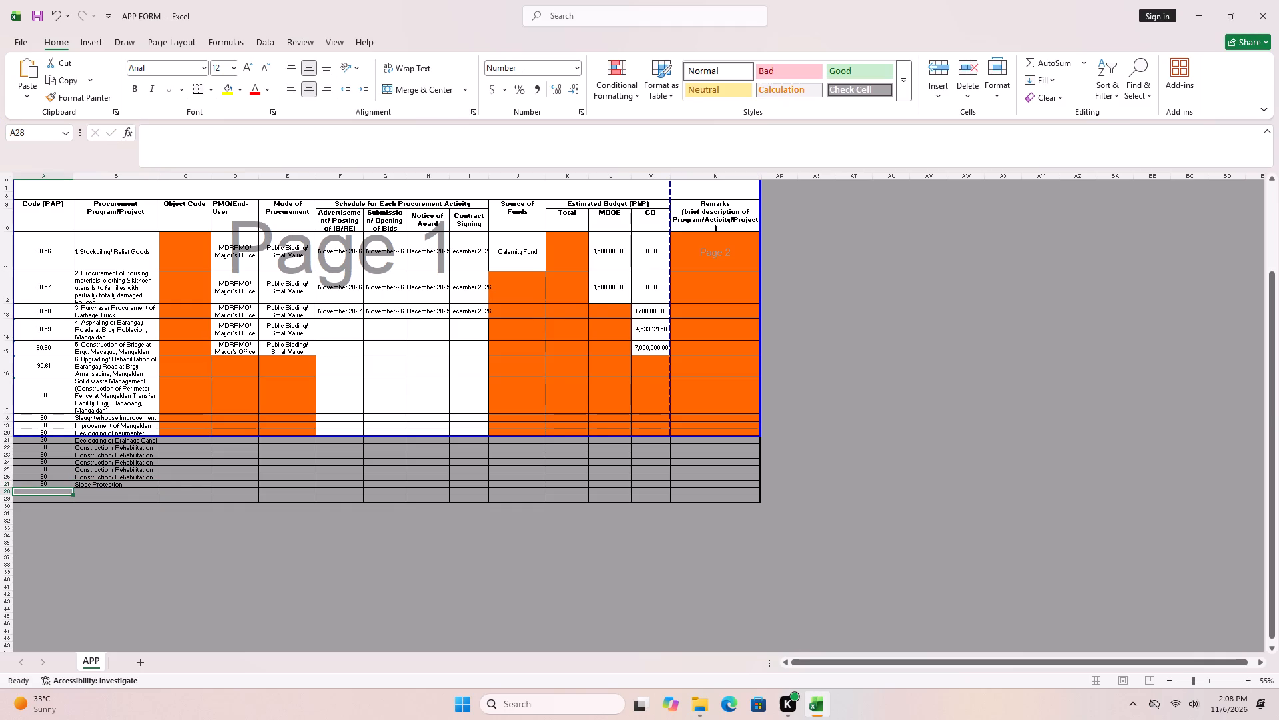
# Enter 80 as the PAP code in row 28, below the Guilig-Bari-Malabago slope protection project.
pyautogui.write('80')
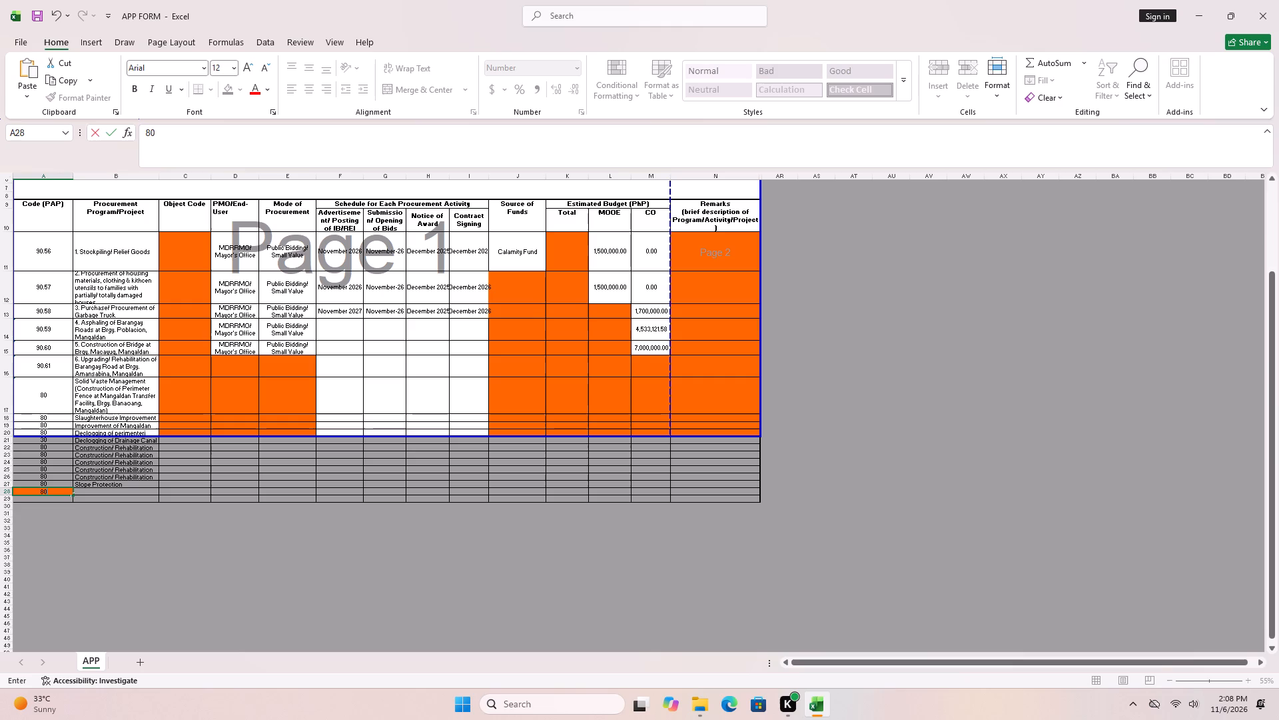
pyautogui.press('Tab')
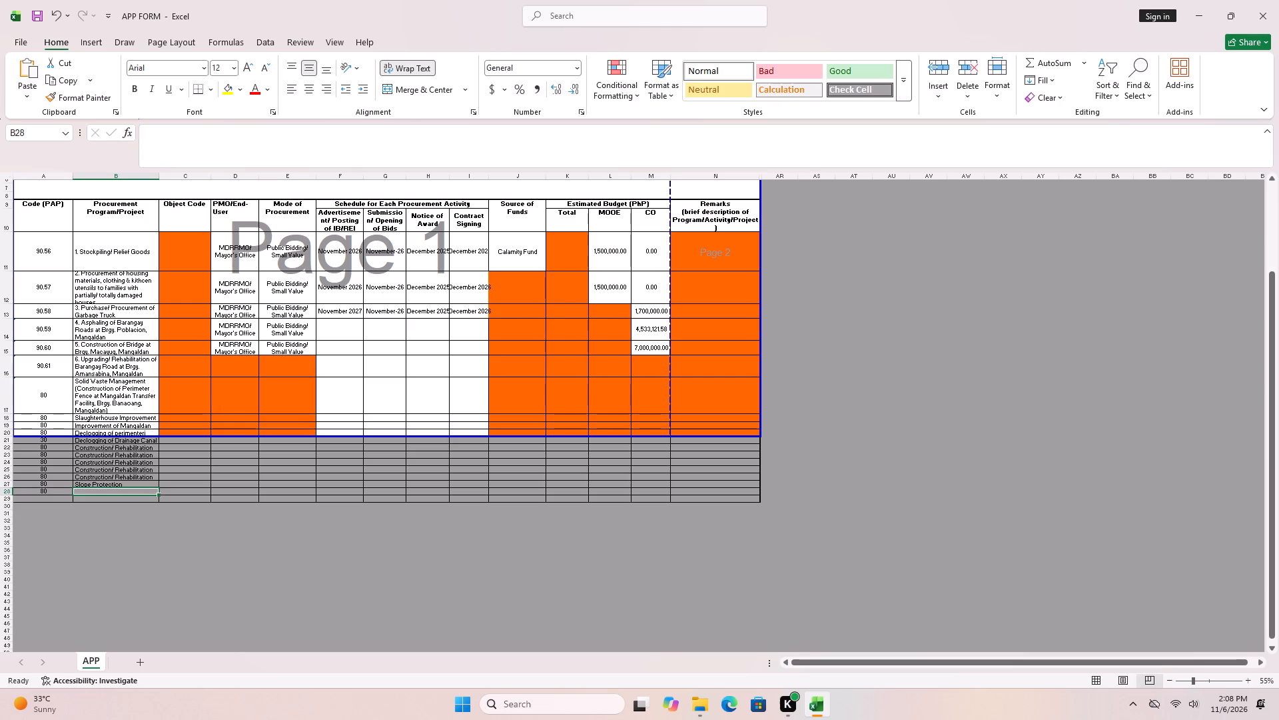
# Enter "Slope Protection Construction at Farm to Market Road, Brgy. Guilig, Mangaldan" as the project description in row 28.
pyautogui.write('Slope')
pyautogui.press('space')
pyautogui.write('Protection')
pyautogui.press('space')
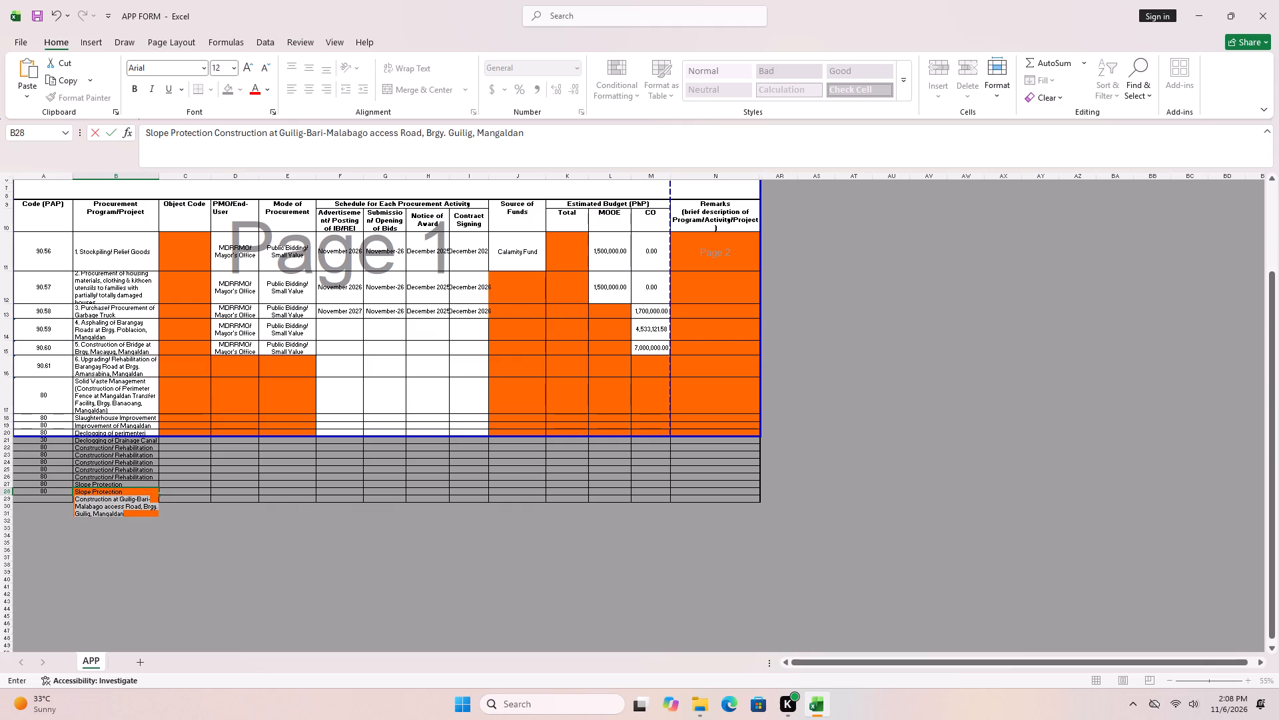
pyautogui.write('Construction at Farm to Market')
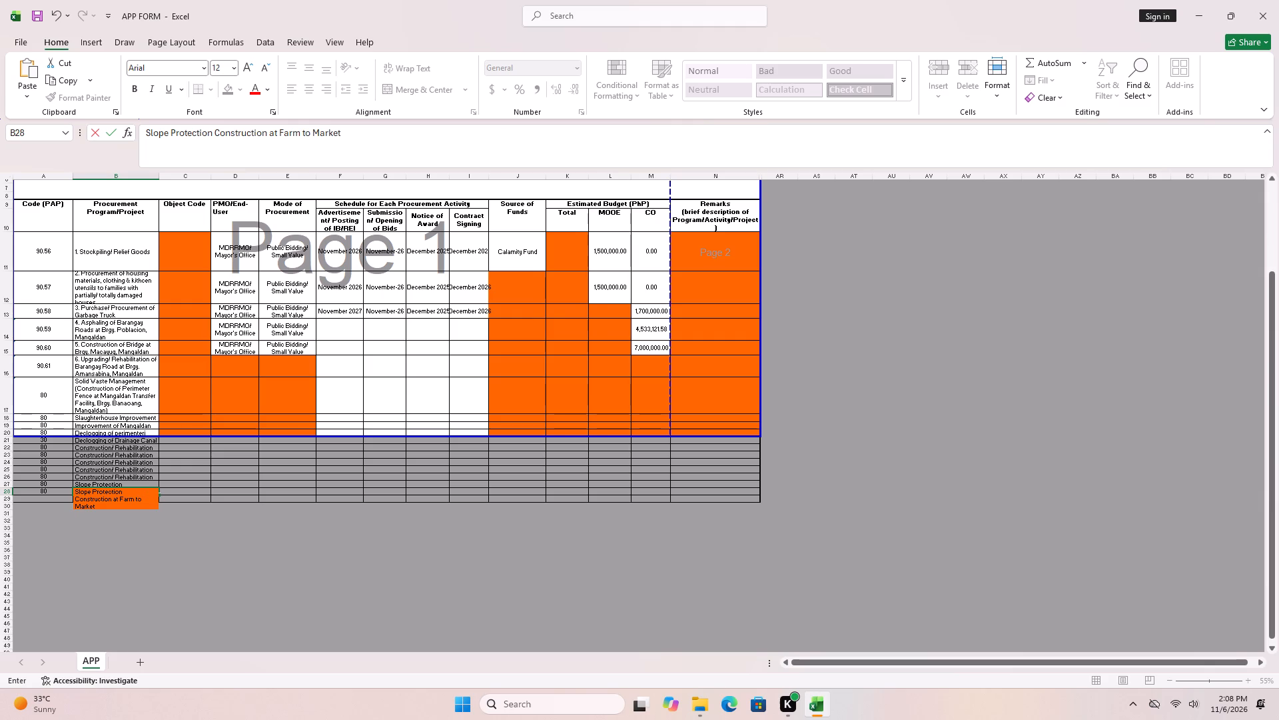
pyautogui.press('space')
pyautogui.write('Road,')
pyautogui.press('space')
pyautogui.write('Brgy,')
pyautogui.press('space')
pyautogui.press('BackSpace')
pyautogui.press('BackSpace')
pyautogui.write('.')
pyautogui.press('space')
pyautogui.write('Guilig, Malgandan')
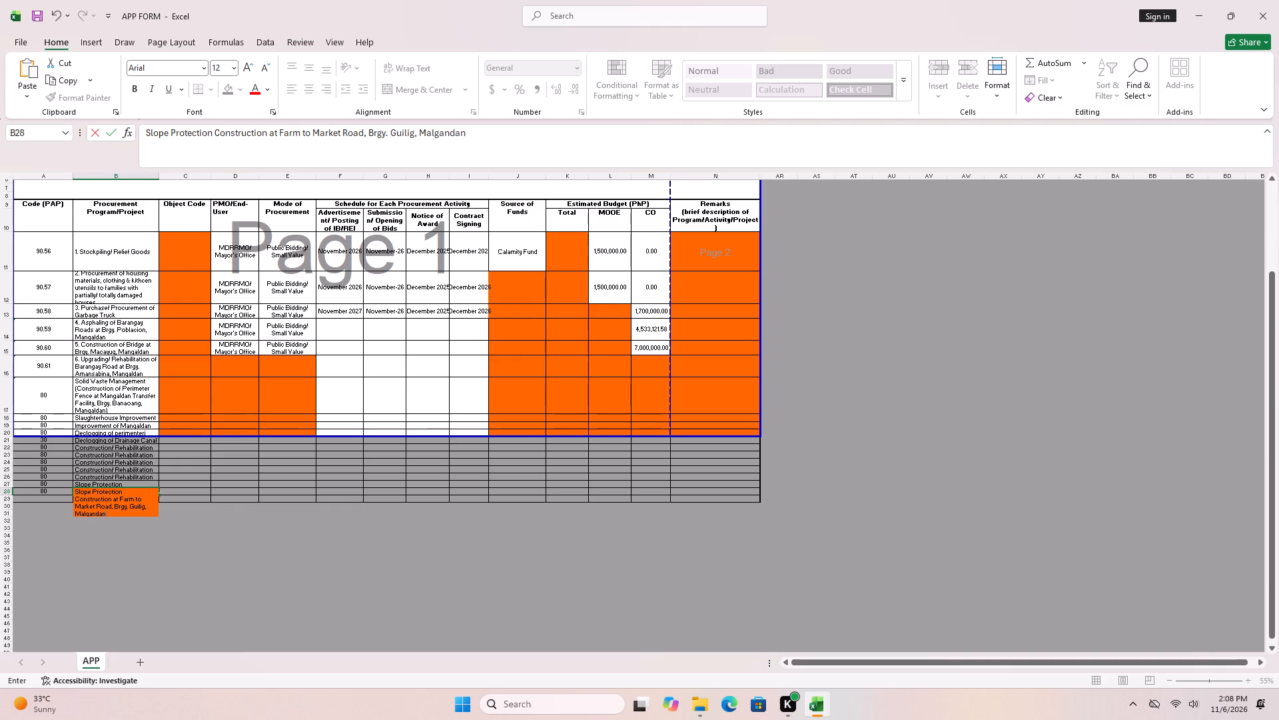
pyautogui.press('BackSpace')
pyautogui.press('BackSpace')
pyautogui.press('BackSpace')
pyautogui.press('BackSpace')
pyautogui.press('BackSpace')
pyautogui.press('BackSpace')
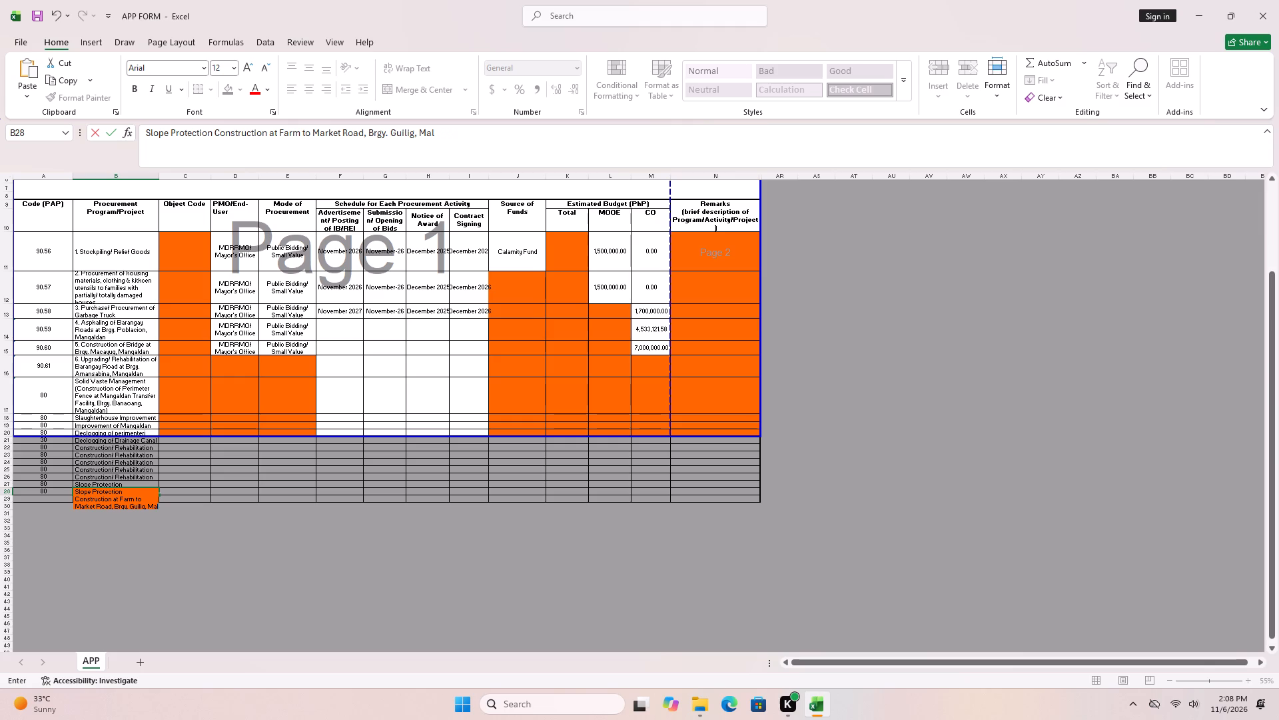
pyautogui.press('BackSpace')
pyautogui.write('nga')
pyautogui.write('ldan')
pyautogui.press('Return')
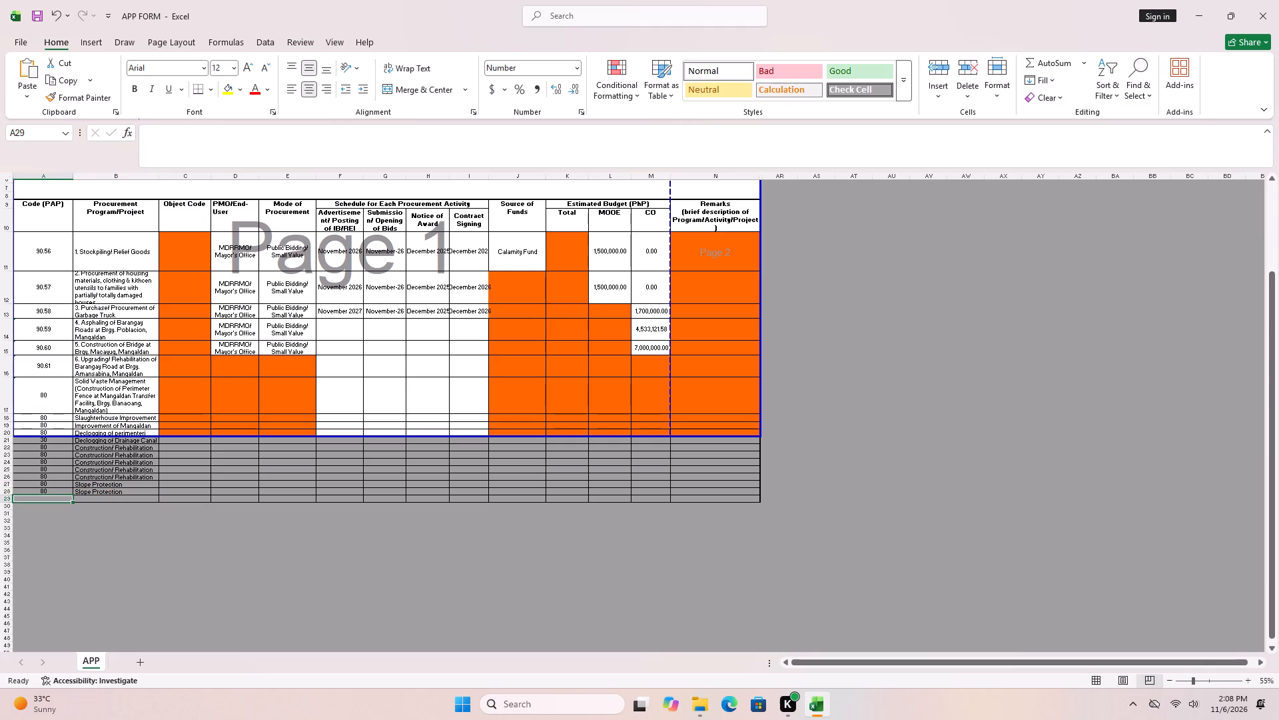
# Enter 80 as the PAP code in row 29, below the Farm to Market Road slope protection project.
pyautogui.write('80')
pyautogui.press('Tab')
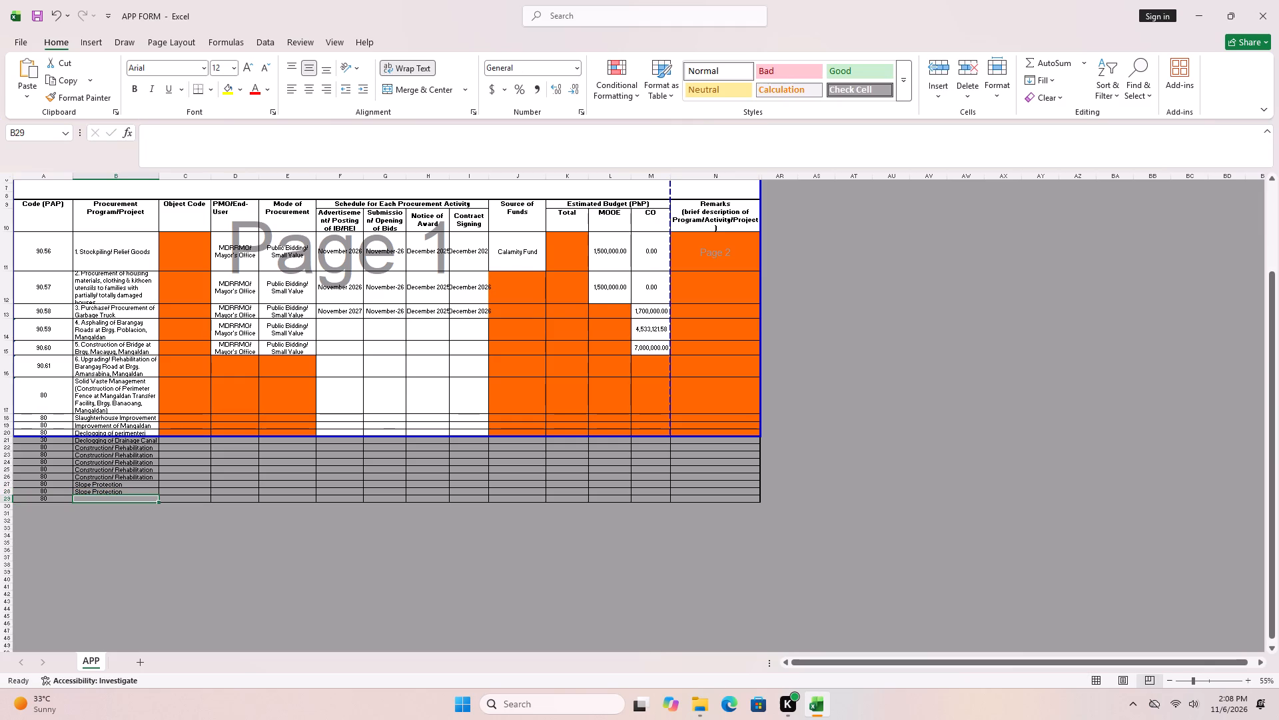
# Enter a project description beginning with "Slope Protection Construction" in row 29.
pyautogui.write('Slope')
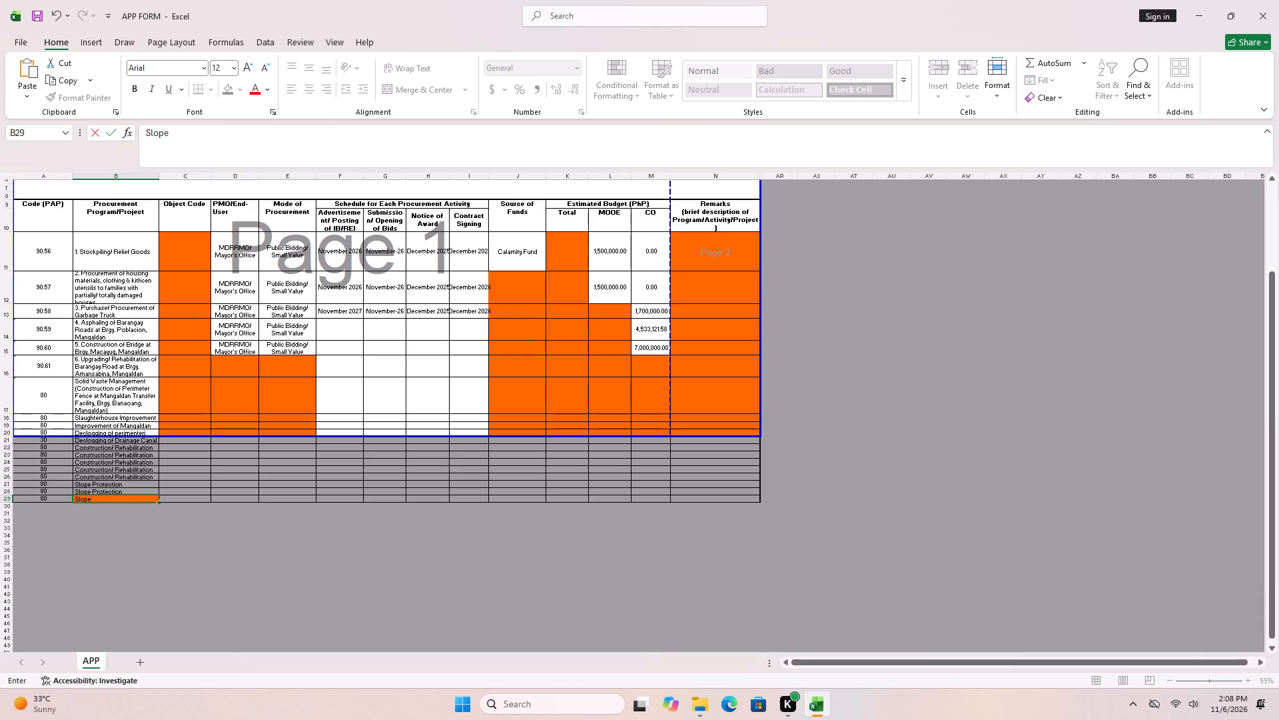
pyautogui.press('space')
pyautogui.hotkey('shift', 'p')
pyautogui.write('rotection construc')
pyautogui.press('BackSpace')
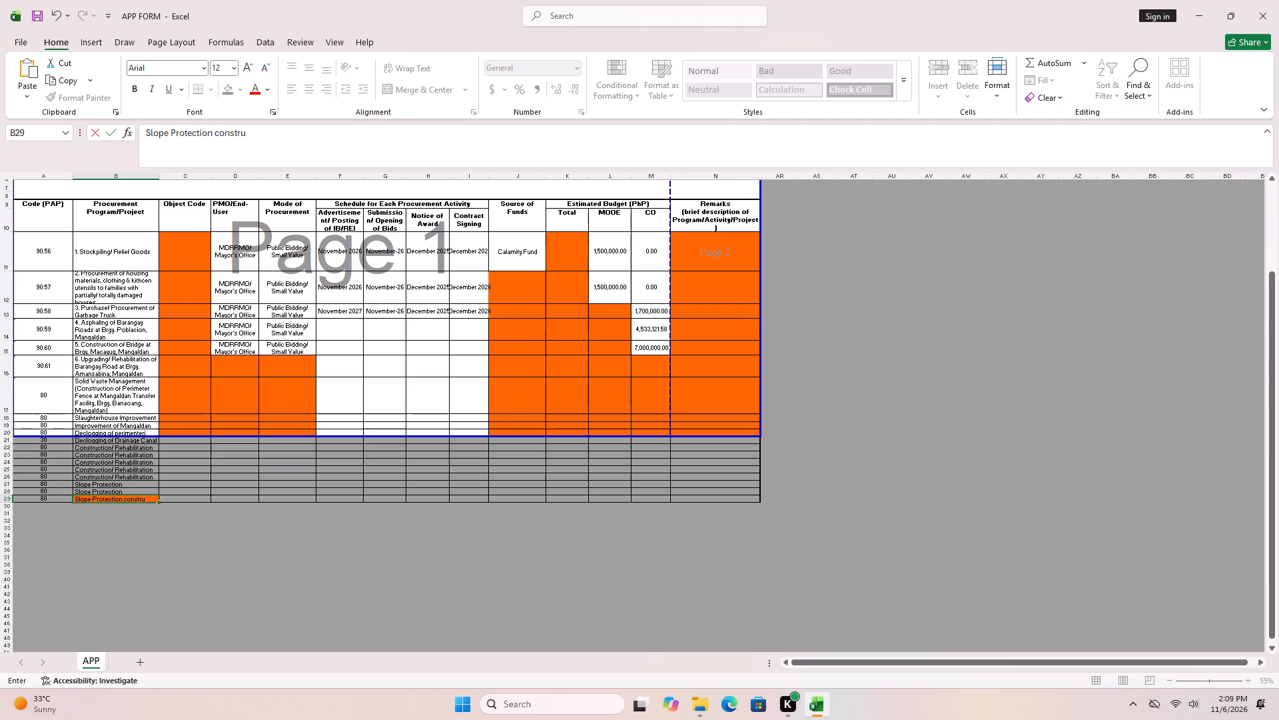
pyautogui.press('BackSpace')
pyautogui.press('BackSpace')
pyautogui.press('BackSpace')
pyautogui.press('BackSpace')
pyautogui.press('BackSpace')
pyautogui.press('BackSpace')
pyautogui.press('BackSpace')
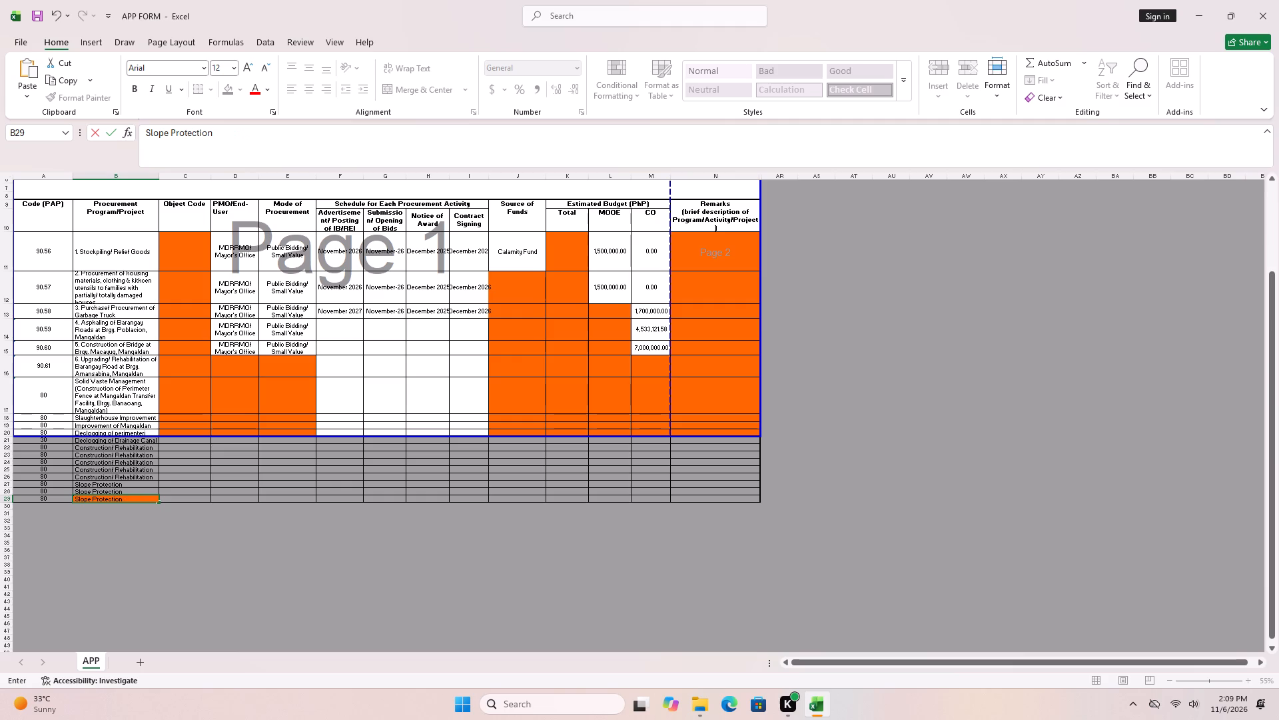
pyautogui.write('Construction')
pyautogui.press('space')
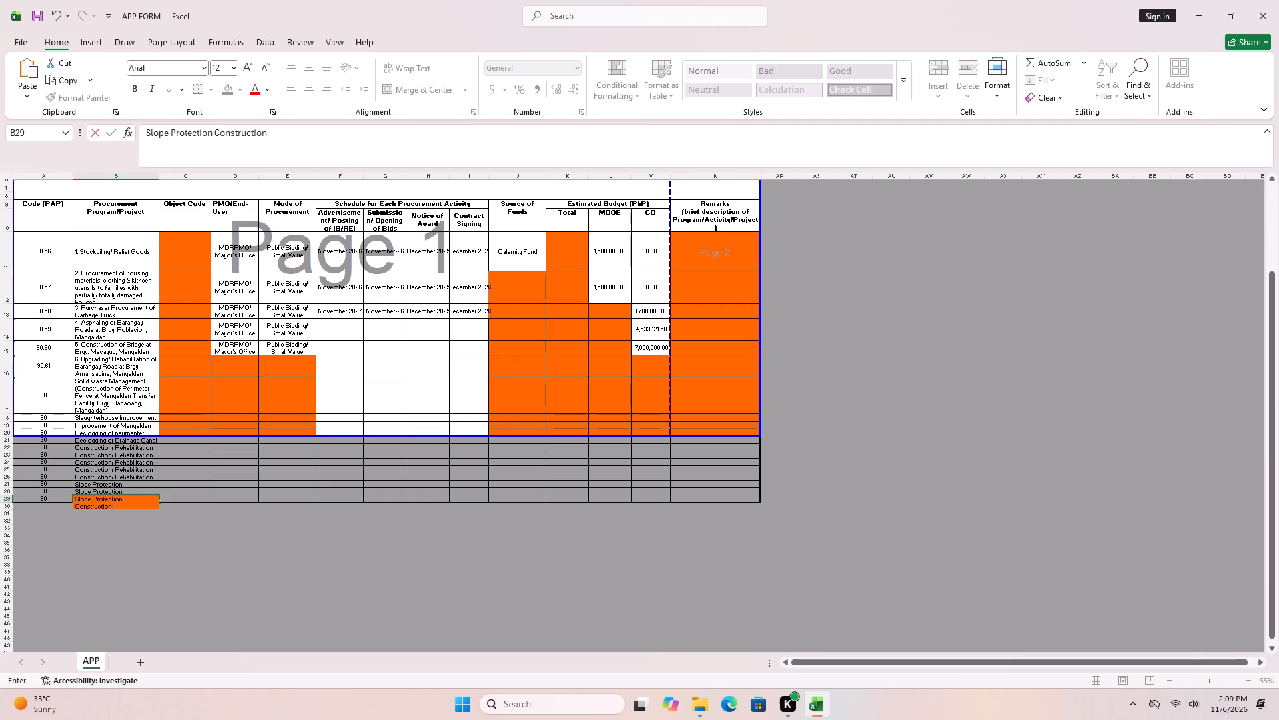
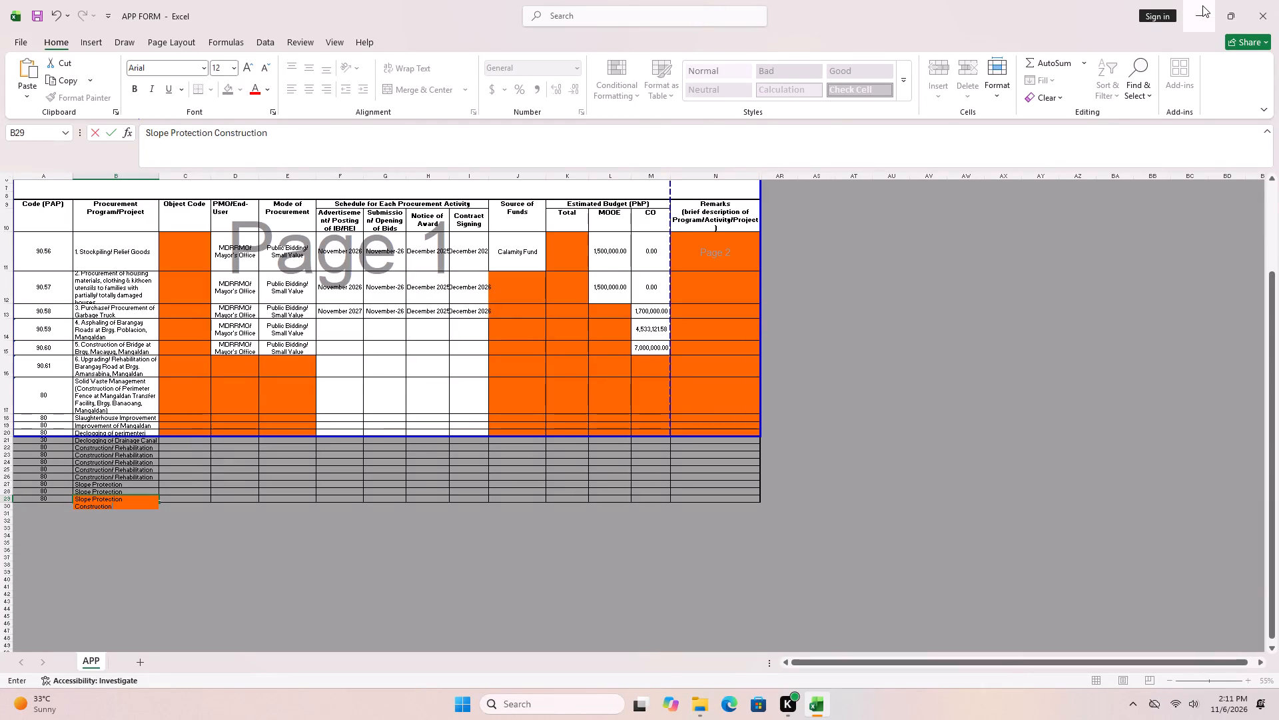
# Save the APP FORM workbook with the partial project description in row 29.
pyautogui.hotkey('ctrl', 's')
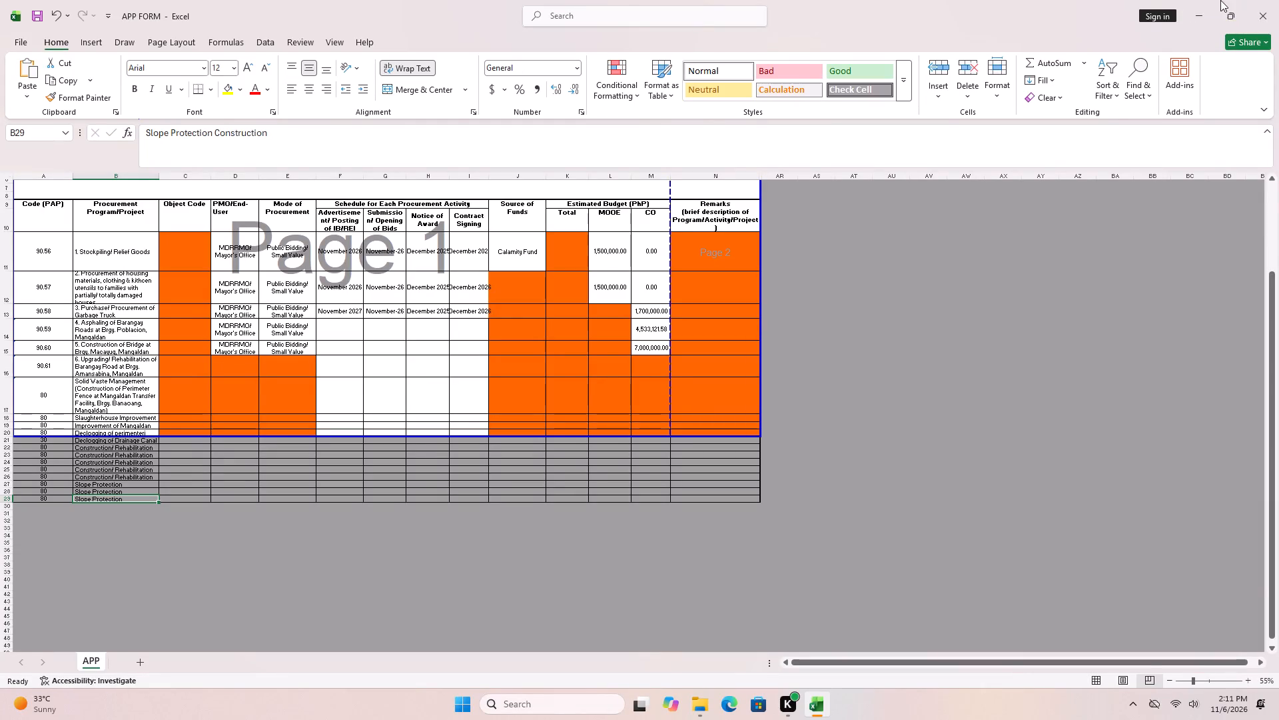
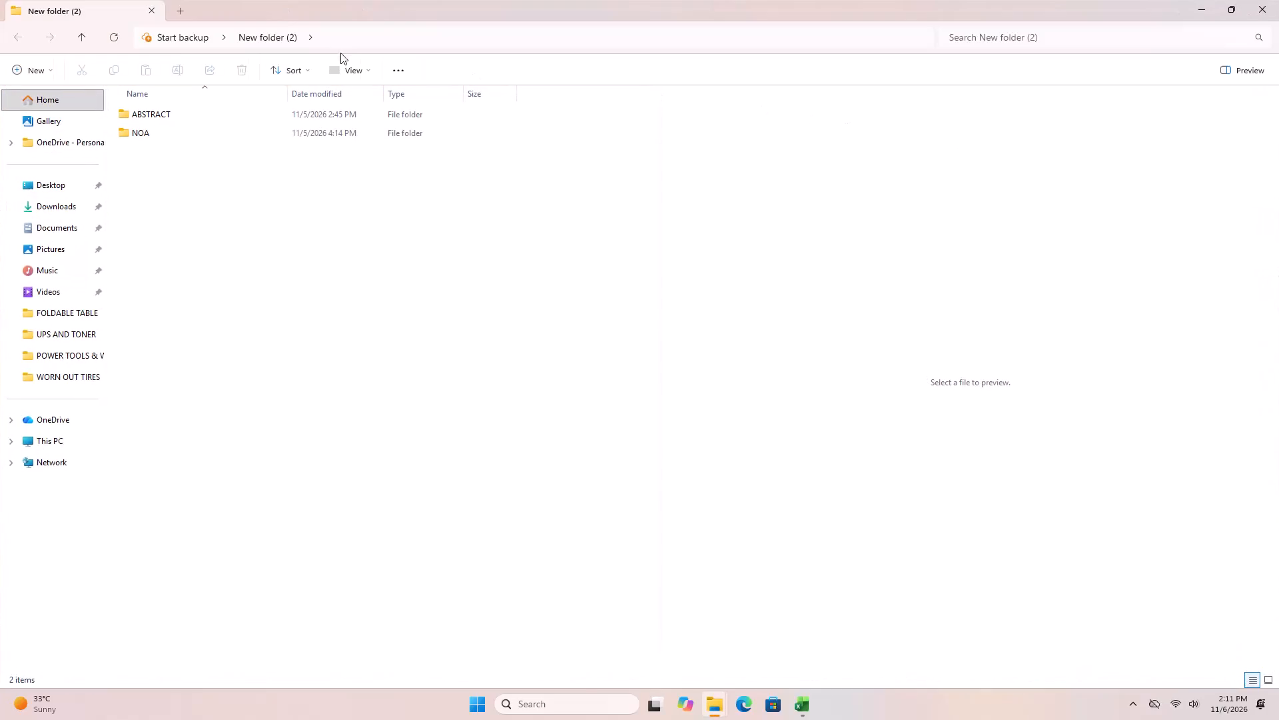
# Open the NOA folder inside New folder (2).
pyautogui.doubleClick(149, 137)
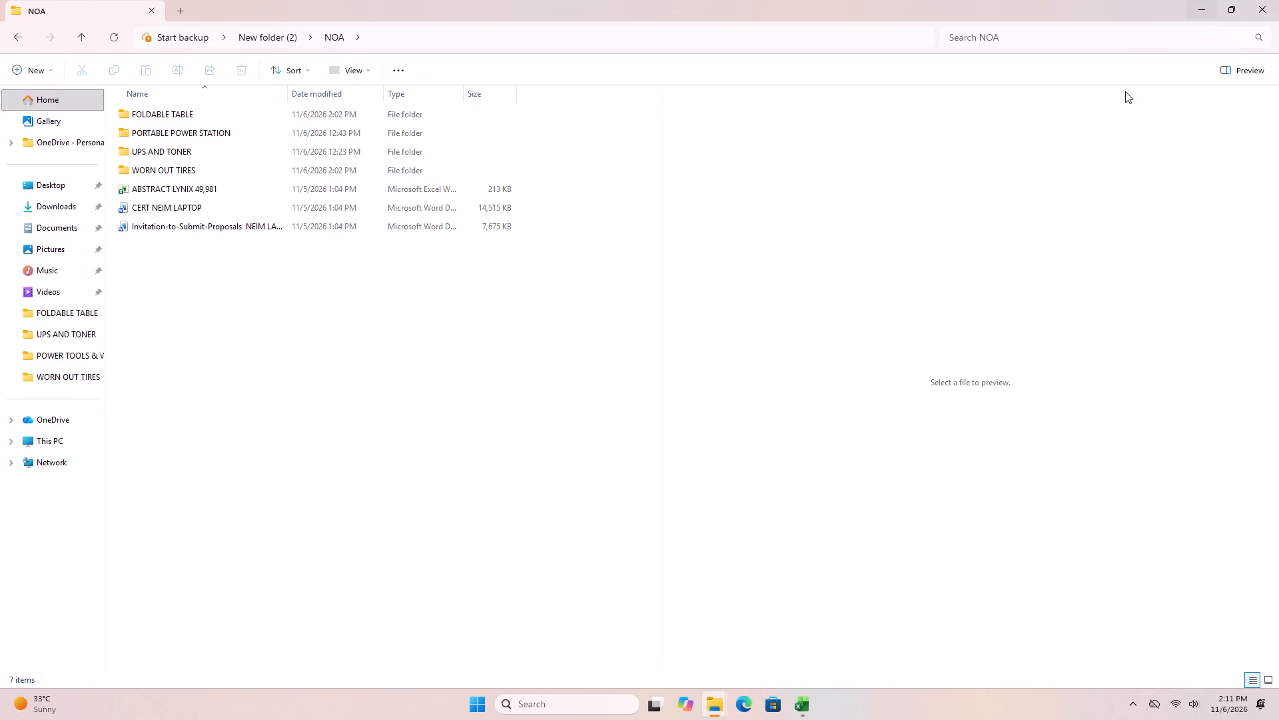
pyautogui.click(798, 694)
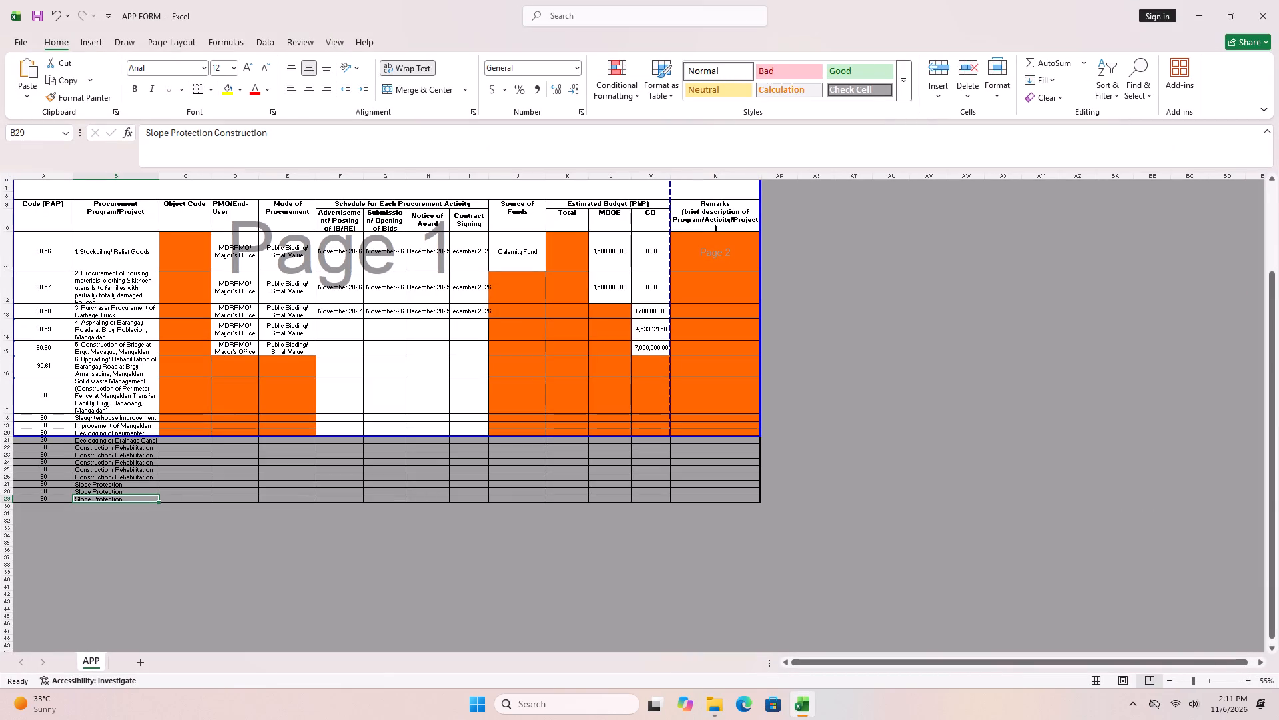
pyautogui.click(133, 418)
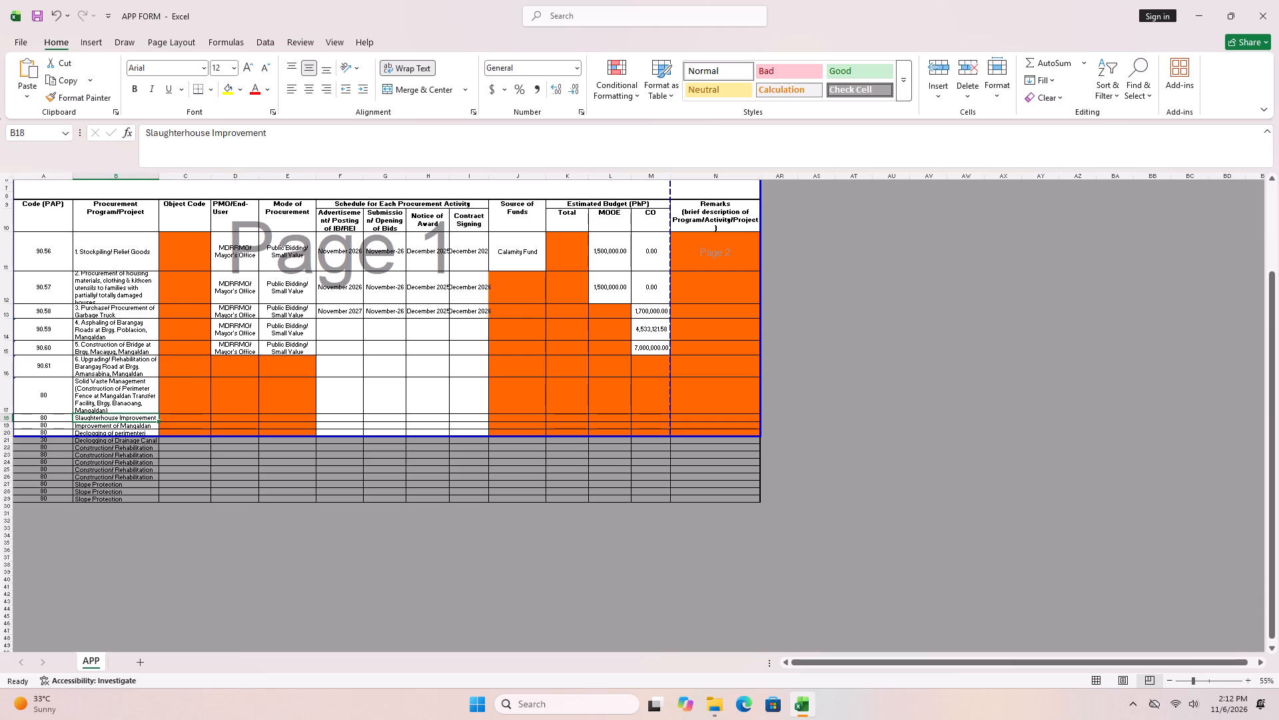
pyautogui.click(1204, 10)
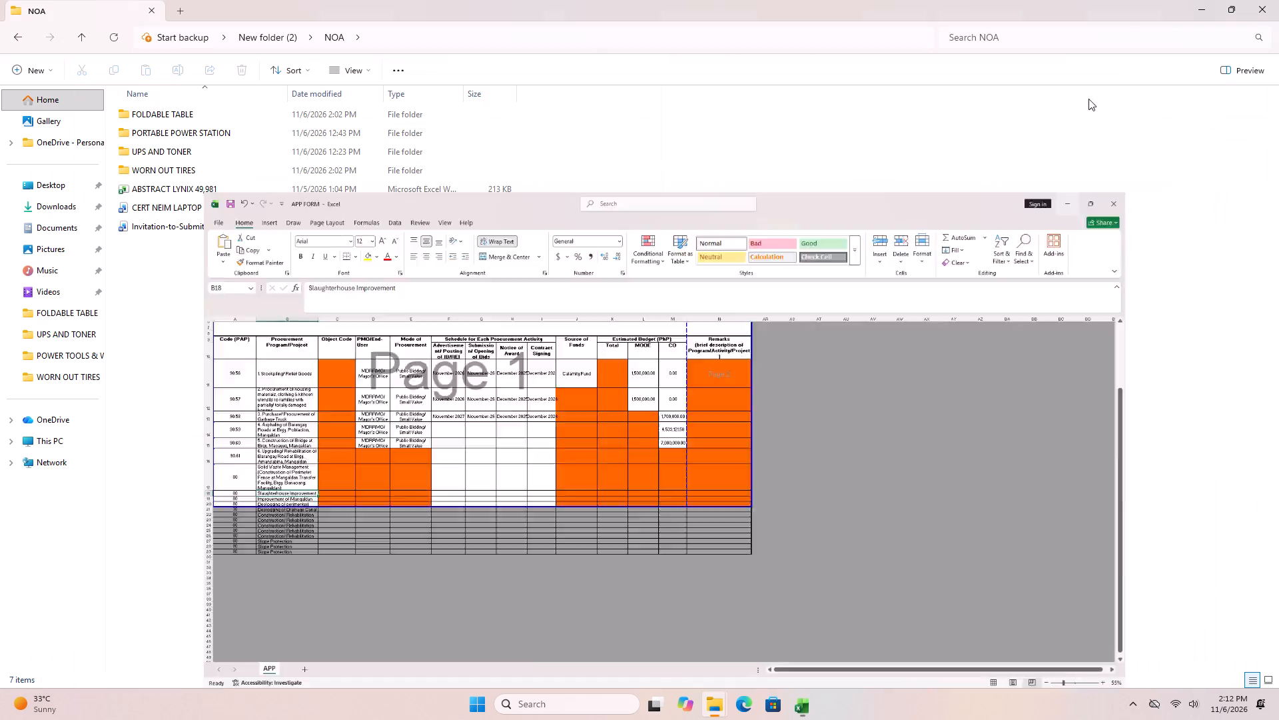
# Open the TIRES document from the WORN OUT TIRES folder.
pyautogui.doubleClick(157, 167)
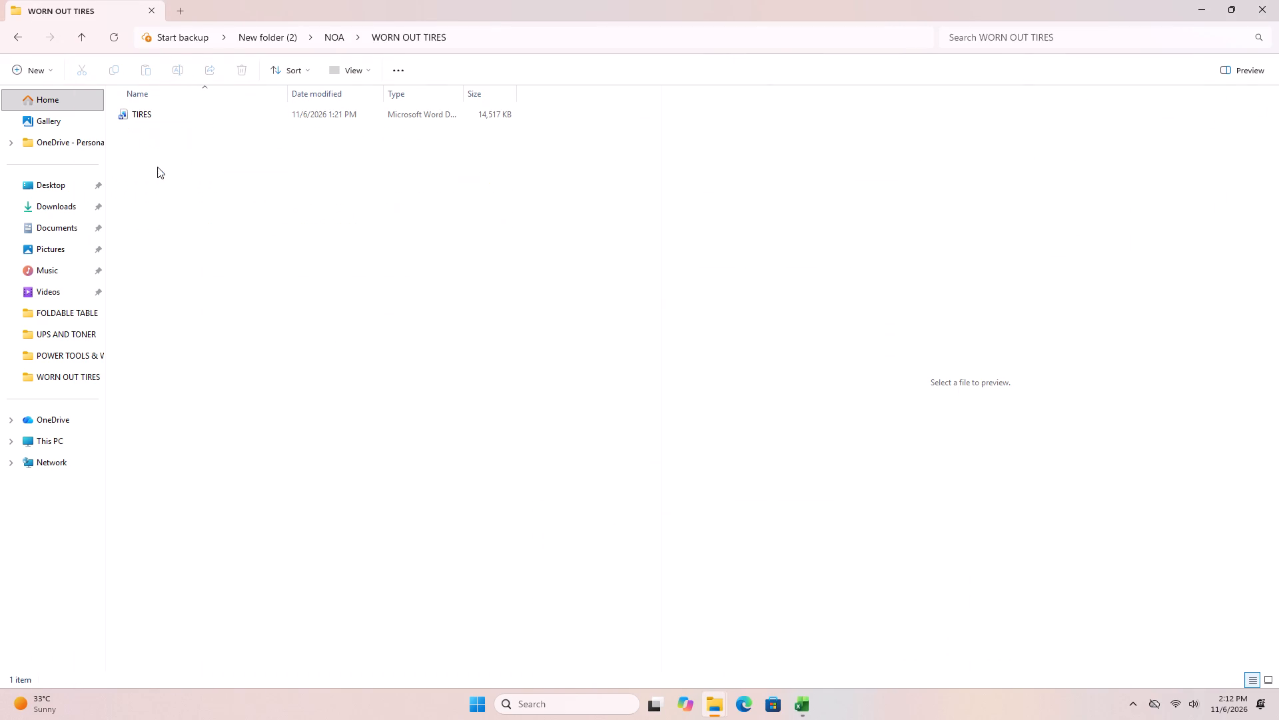
pyautogui.doubleClick(177, 113)
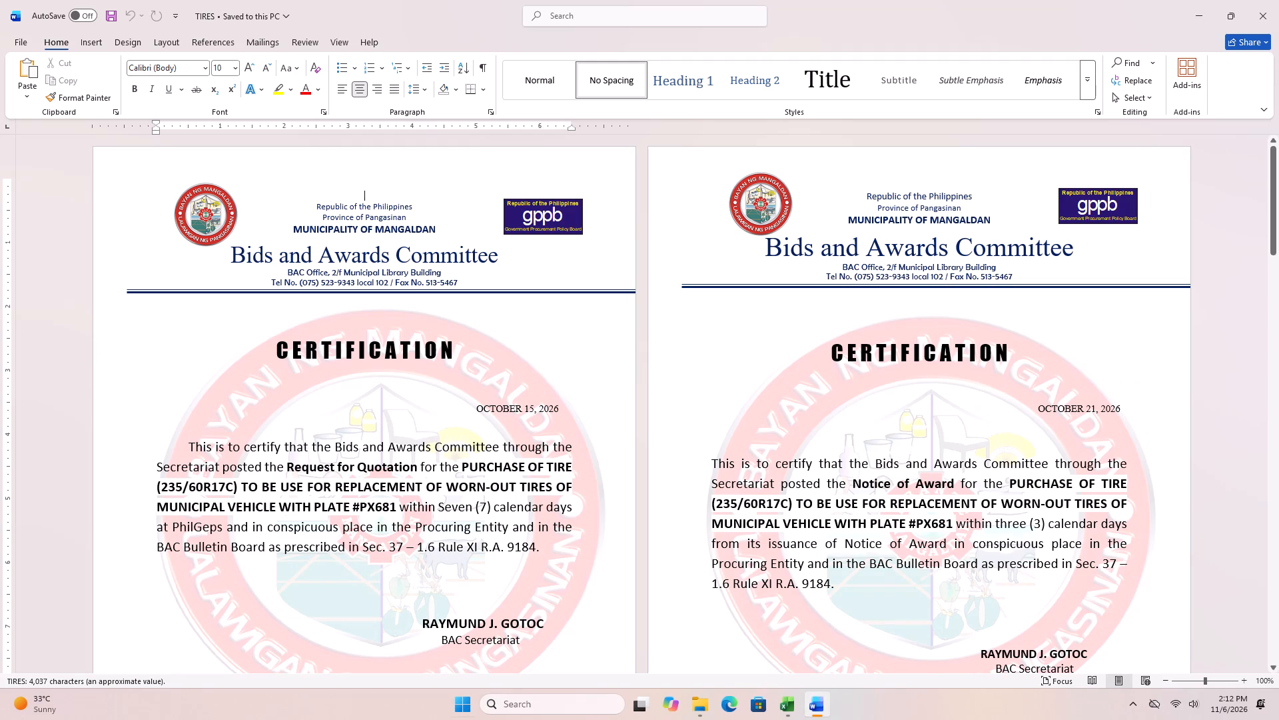
# Change the month and day of the Notice to Proceed date on the last page to OCTOBER 26.
pyautogui.scroll(-15, 851, 459)
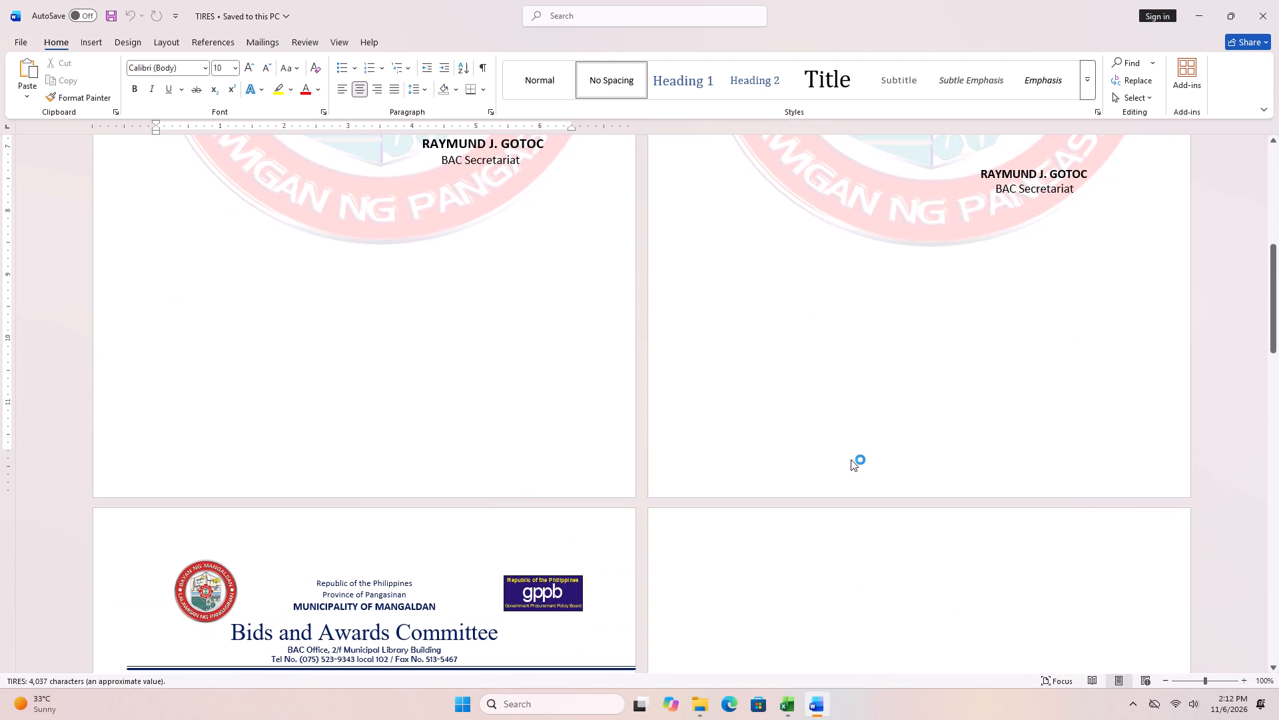
pyautogui.scroll(-10, 851, 459)
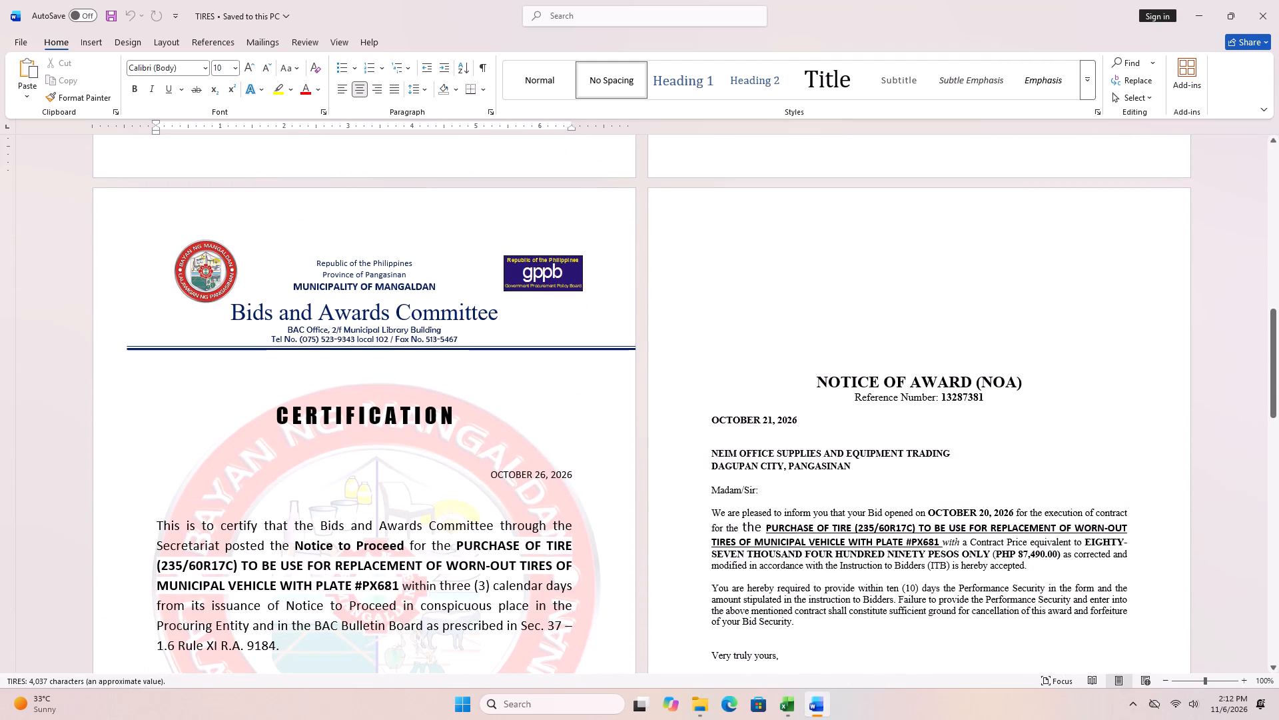
pyautogui.scroll(-2, 851, 459)
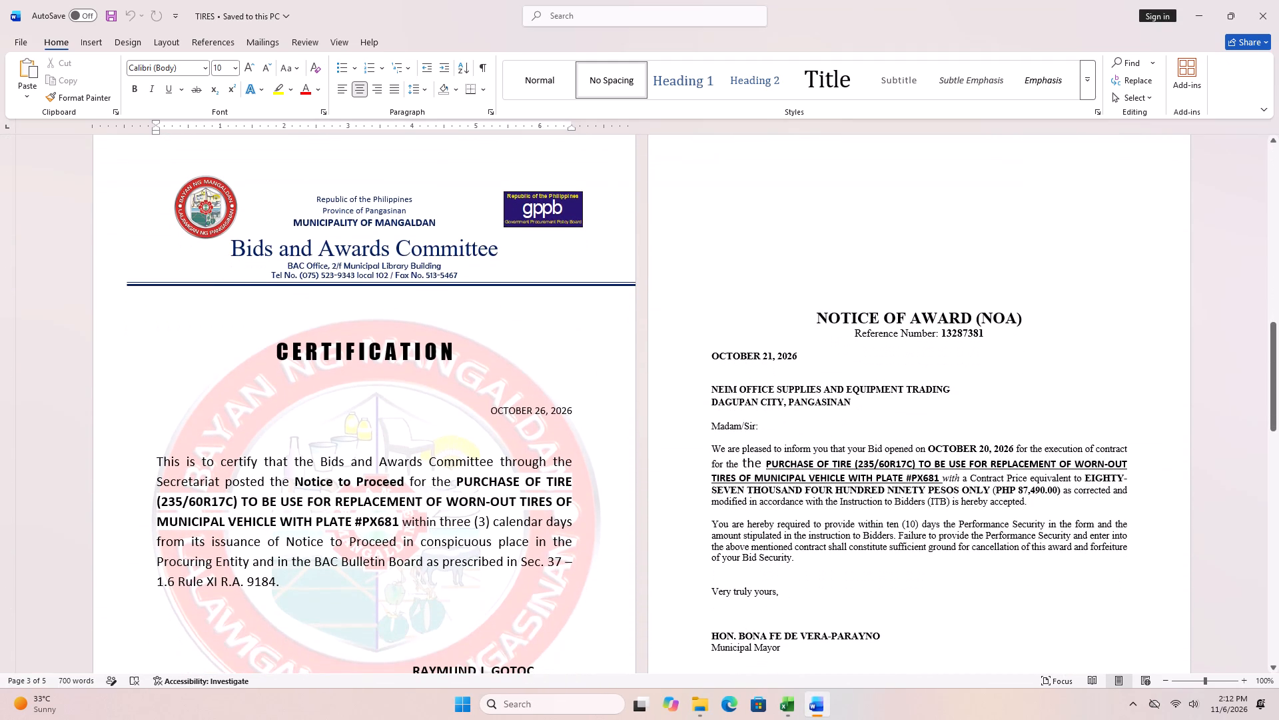
pyautogui.scroll(-4, 853, 440)
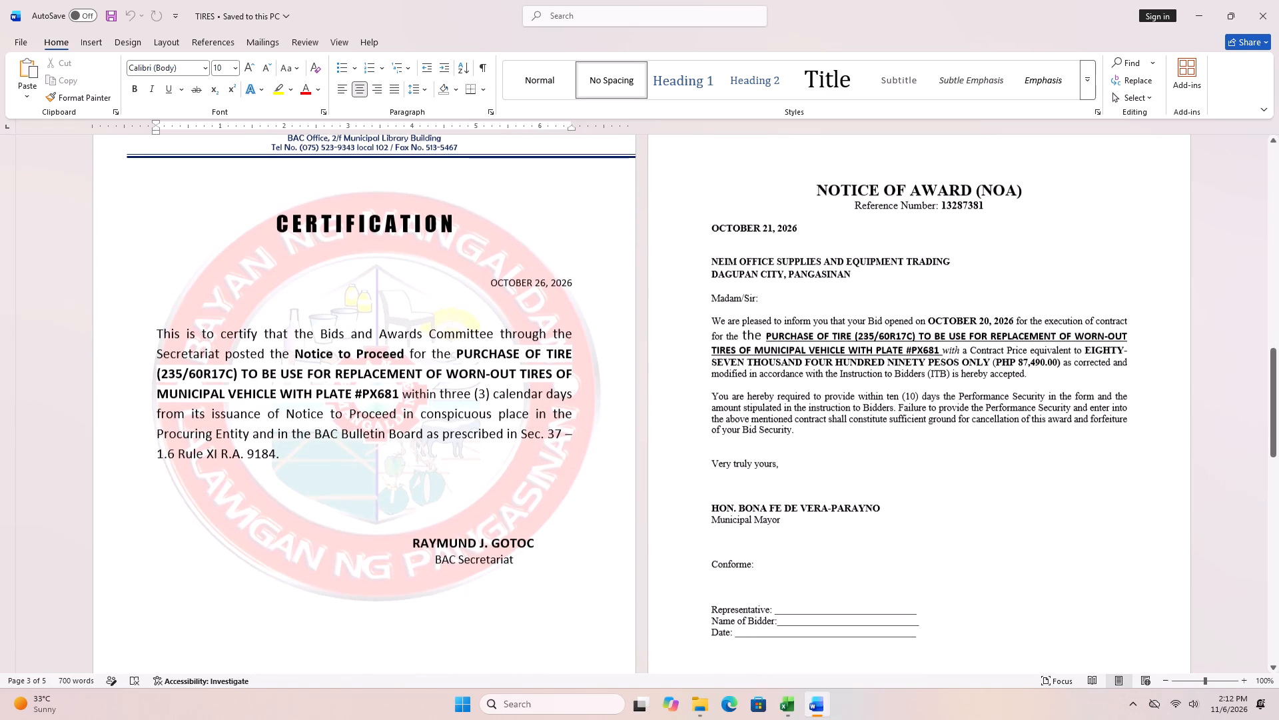
pyautogui.scroll(-18, 856, 373)
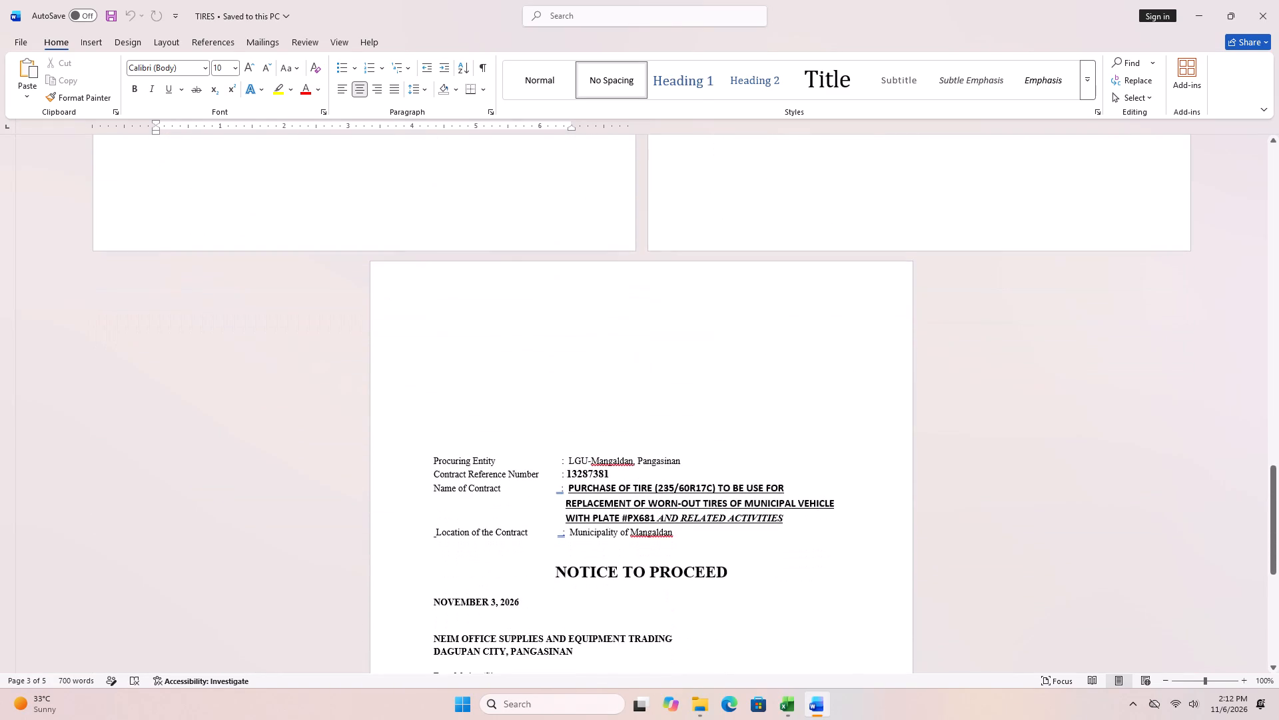
pyautogui.scroll(-5, 853, 373)
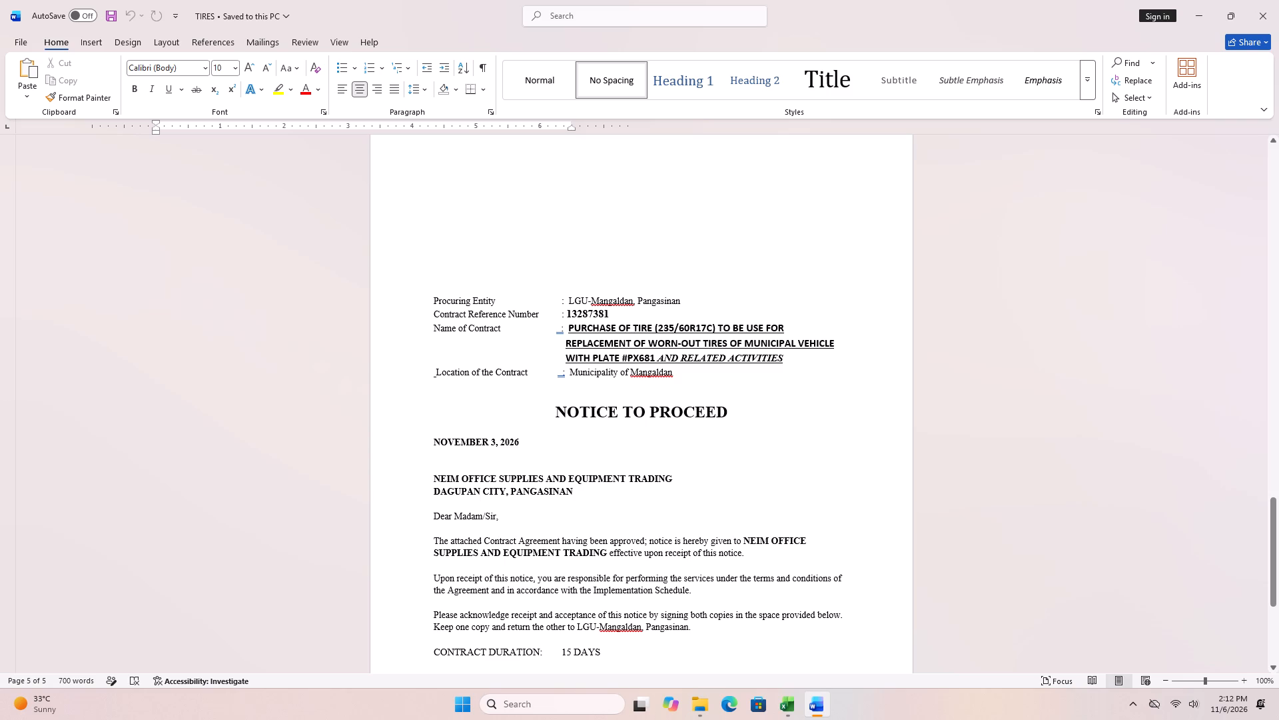
pyautogui.moveTo(496, 441); pyautogui.dragTo(420, 429)
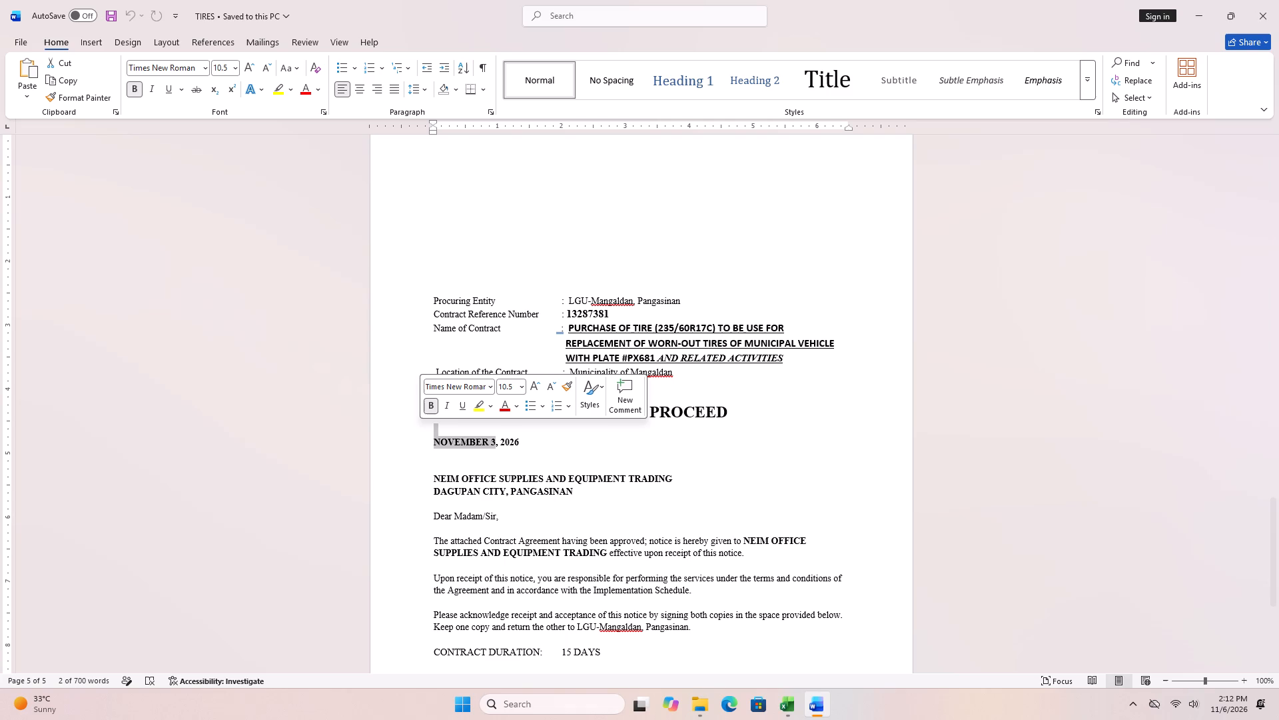
pyautogui.write('oc')
pyautogui.press('BackSpace')
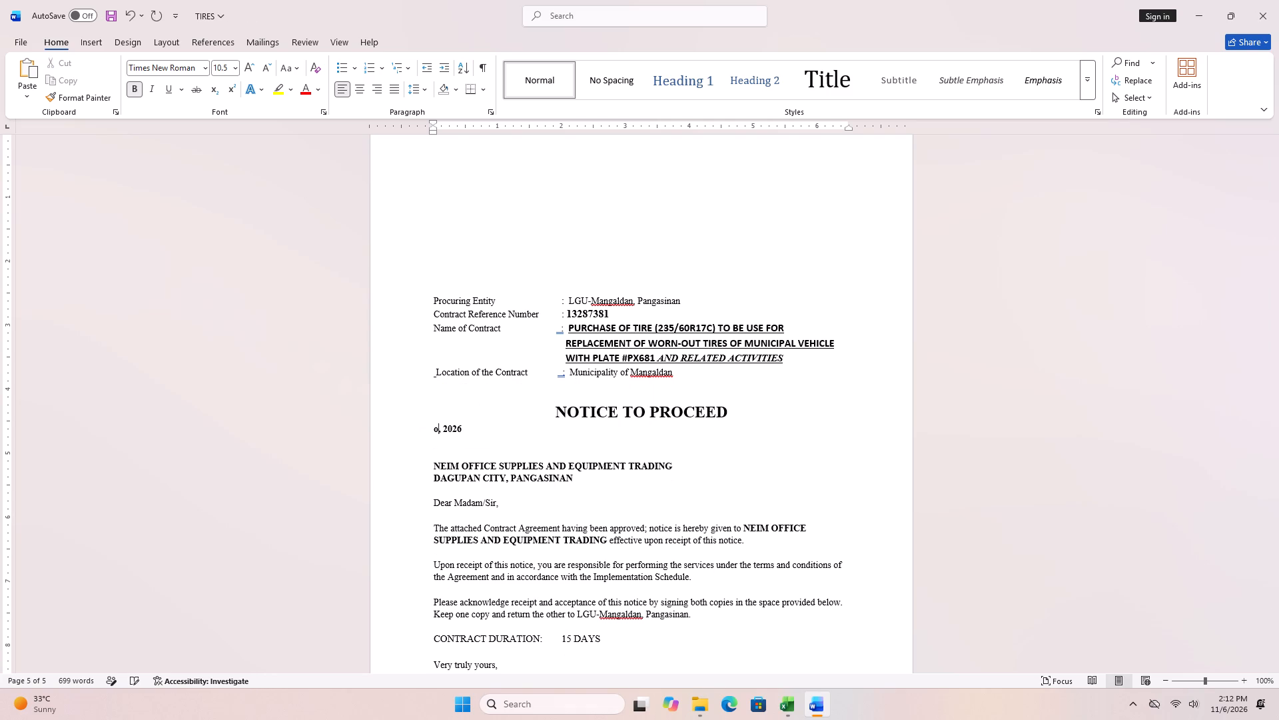
pyautogui.press('BackSpace')
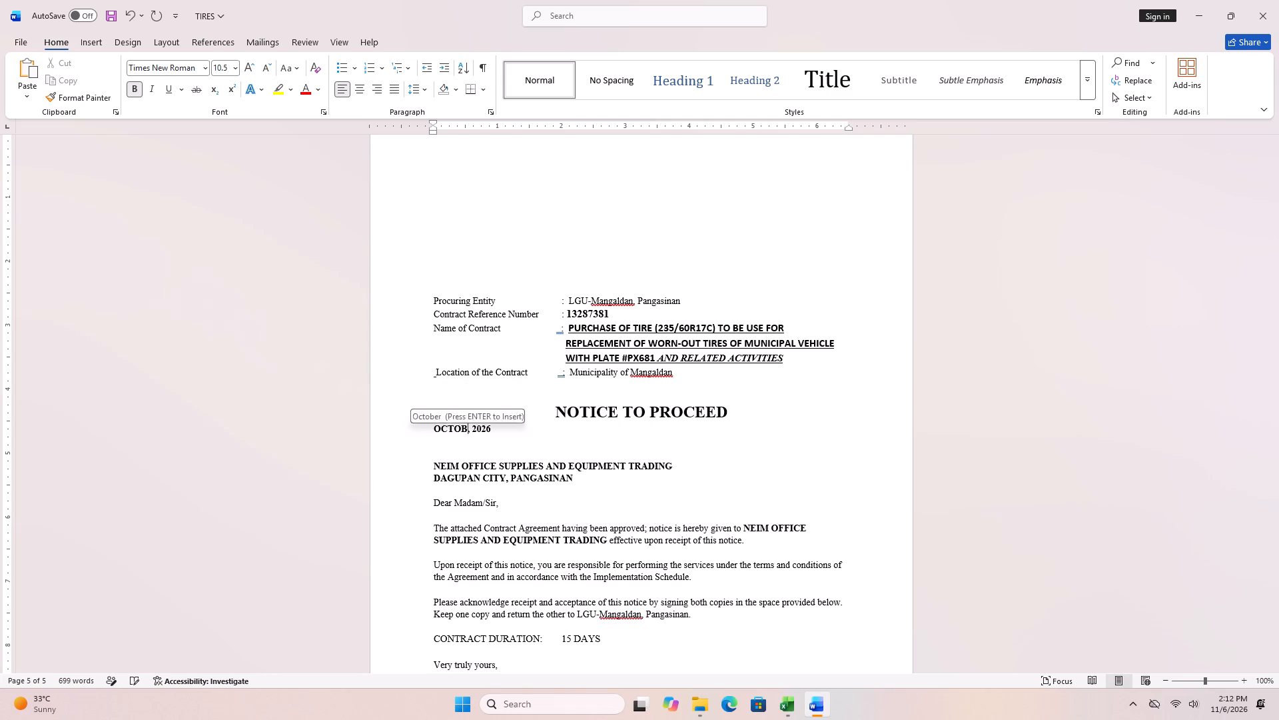
pyautogui.write('26')
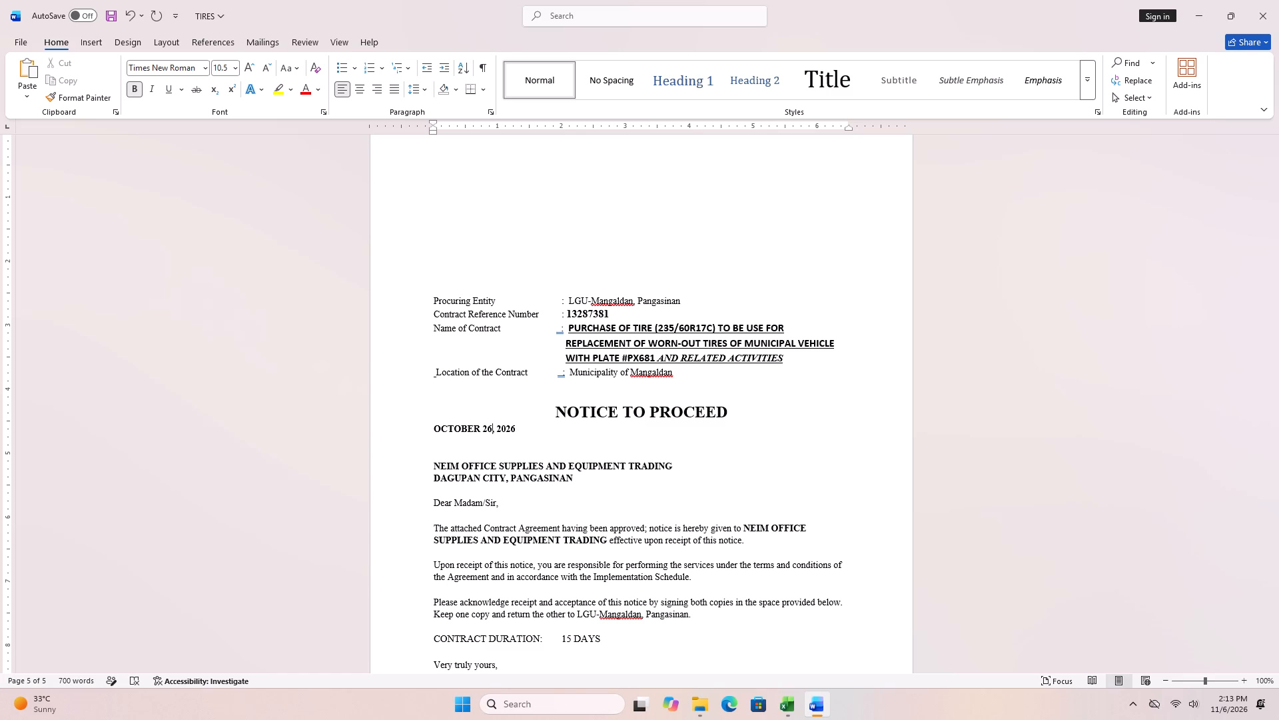
# Save the TIRES document with the revised Notice to Proceed date.
pyautogui.scroll(-4, 590, 487)
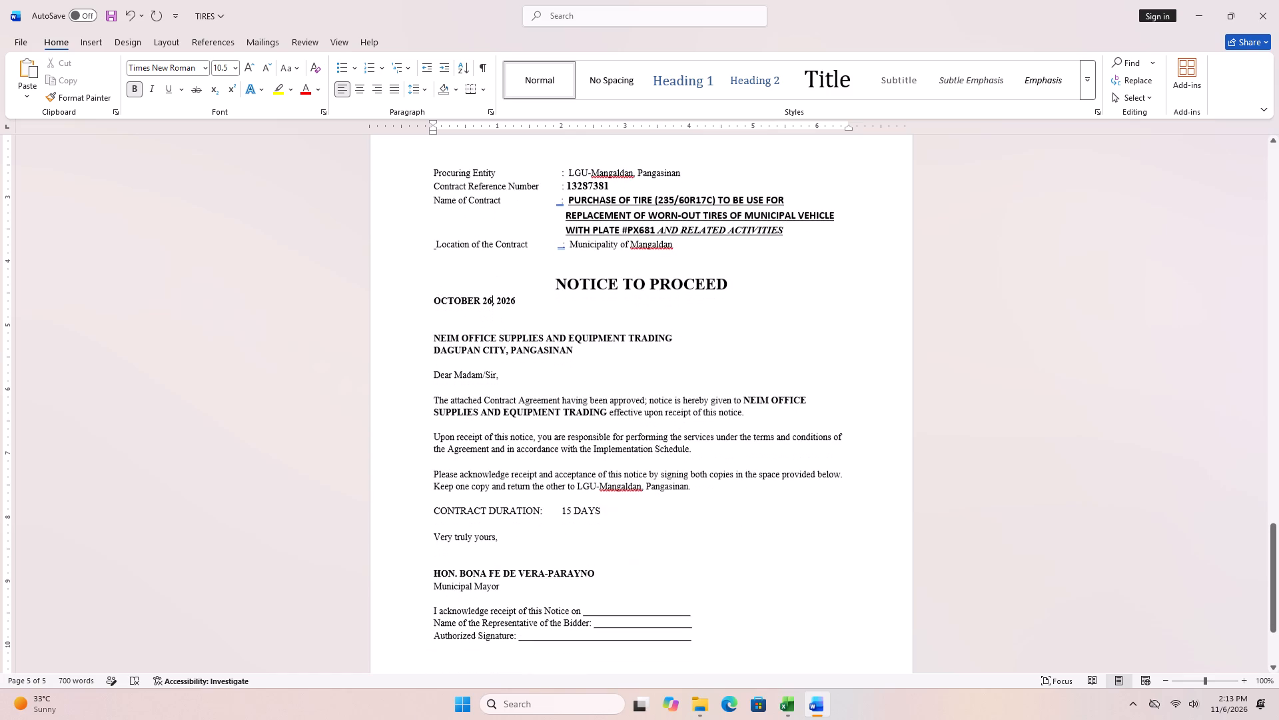
pyautogui.hotkey('ctrl', 's')
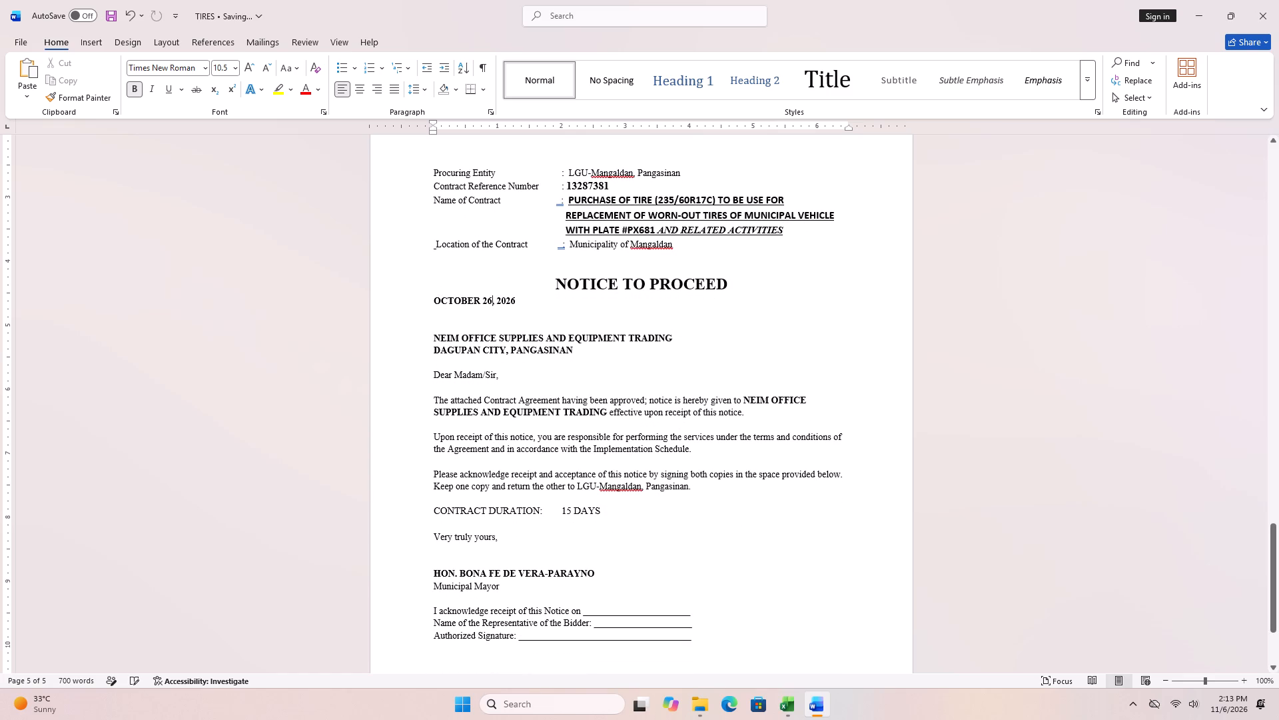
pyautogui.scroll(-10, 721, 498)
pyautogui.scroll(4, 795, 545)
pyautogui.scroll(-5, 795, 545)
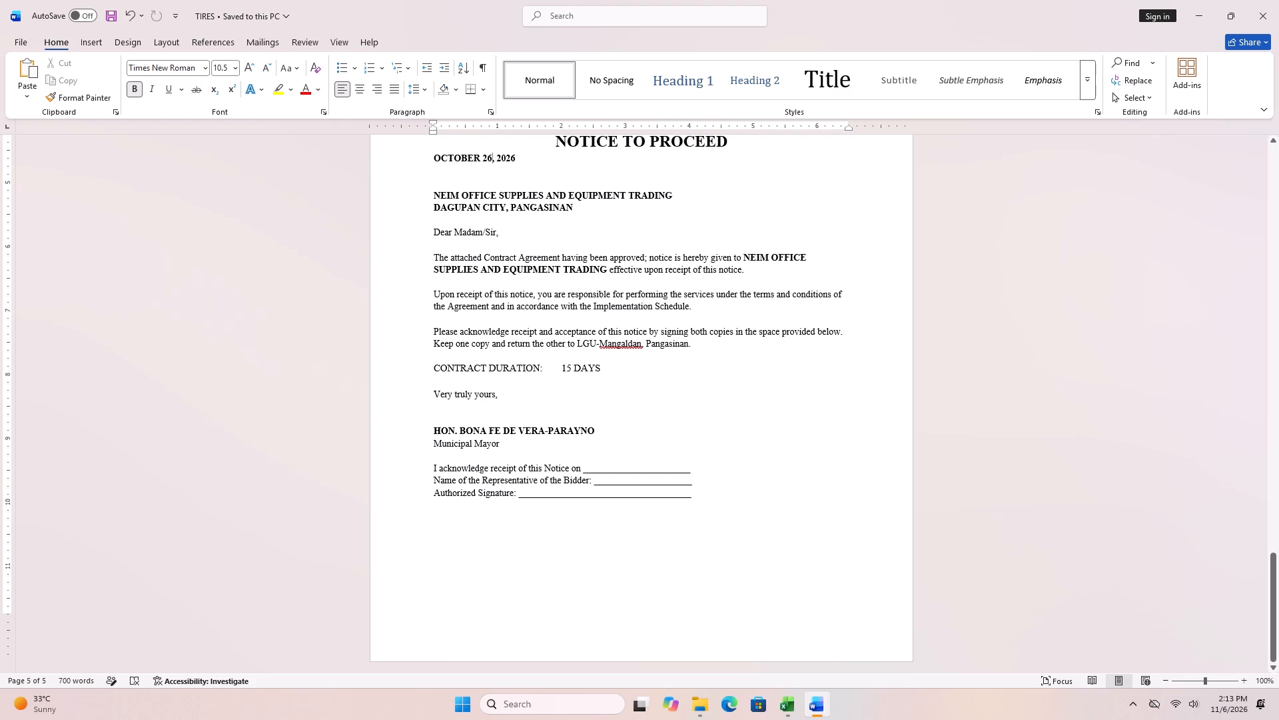
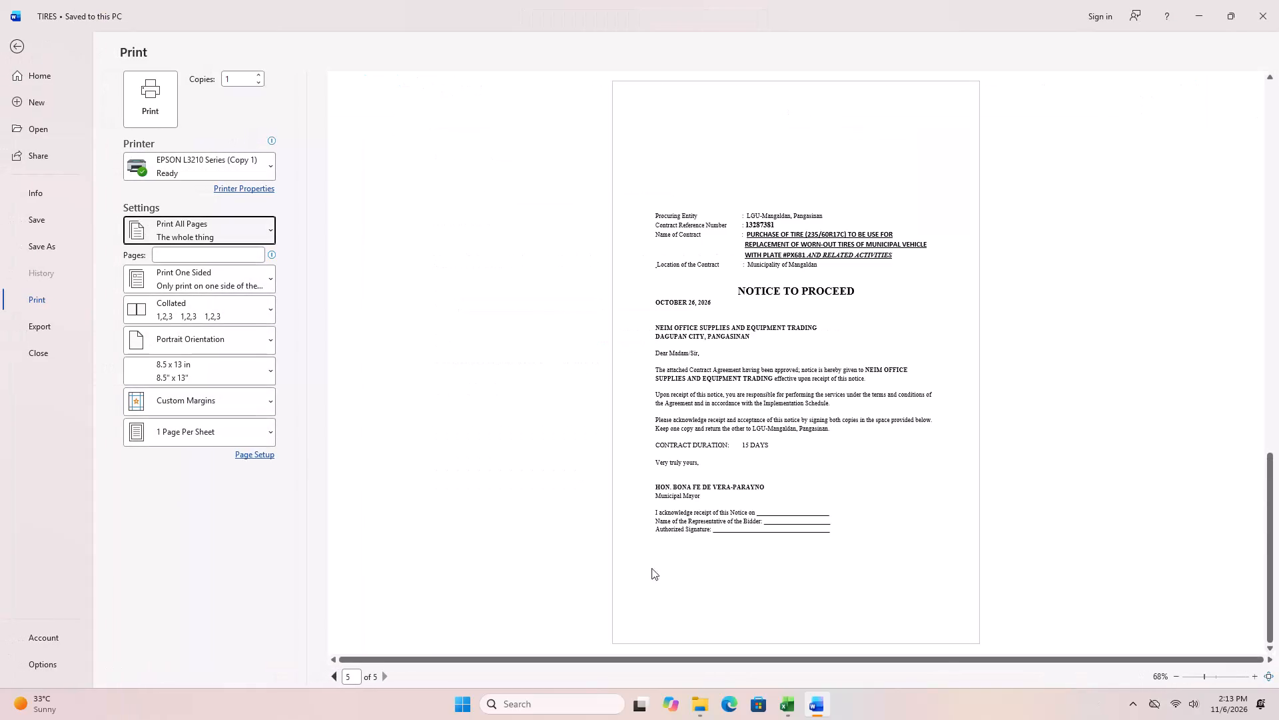
# Print two copies of only page 5, the Notice to Proceed, on the EPSON L3210 Series (Copy 1) printer.
pyautogui.click(254, 79)
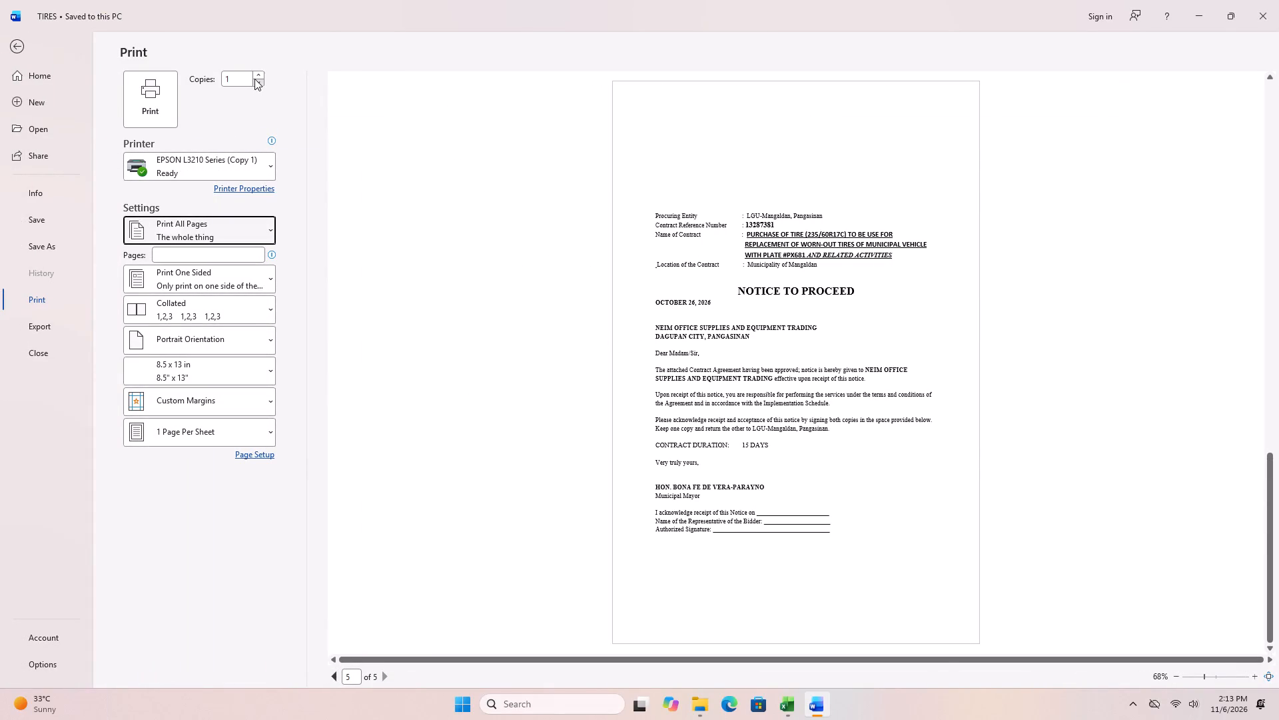
pyautogui.click(258, 75)
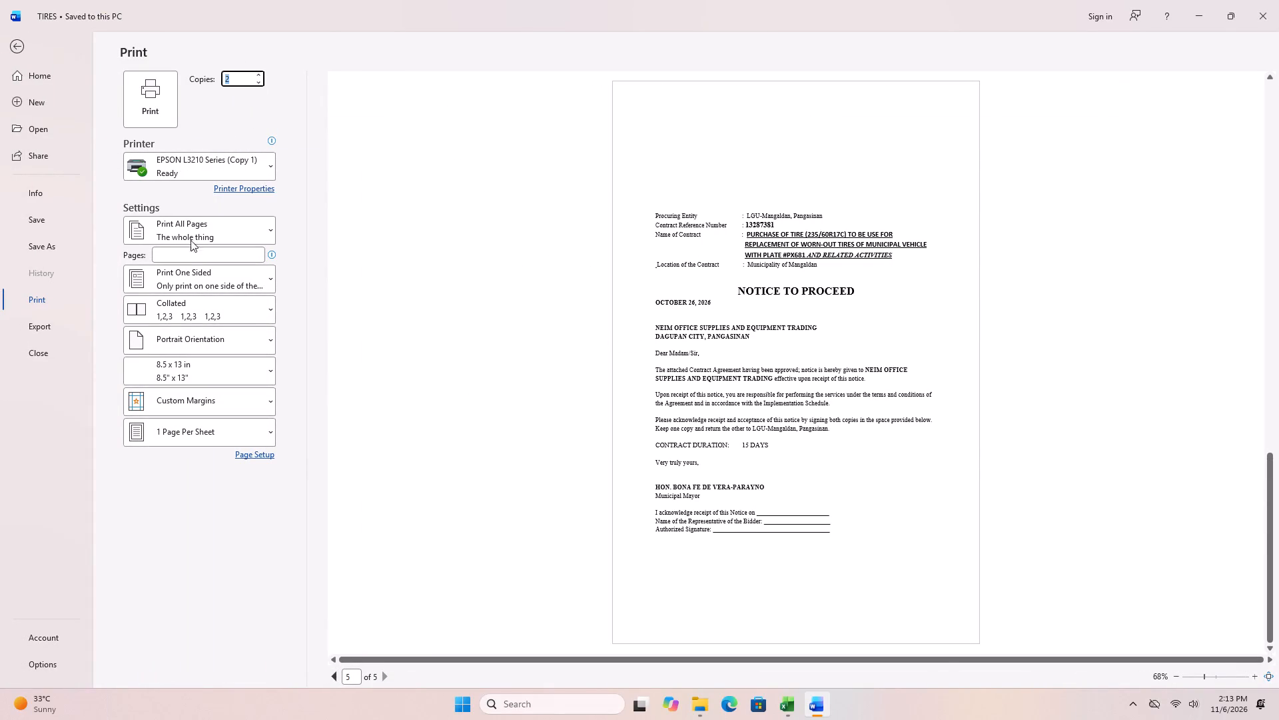
pyautogui.click(189, 251)
pyautogui.write('5-5')
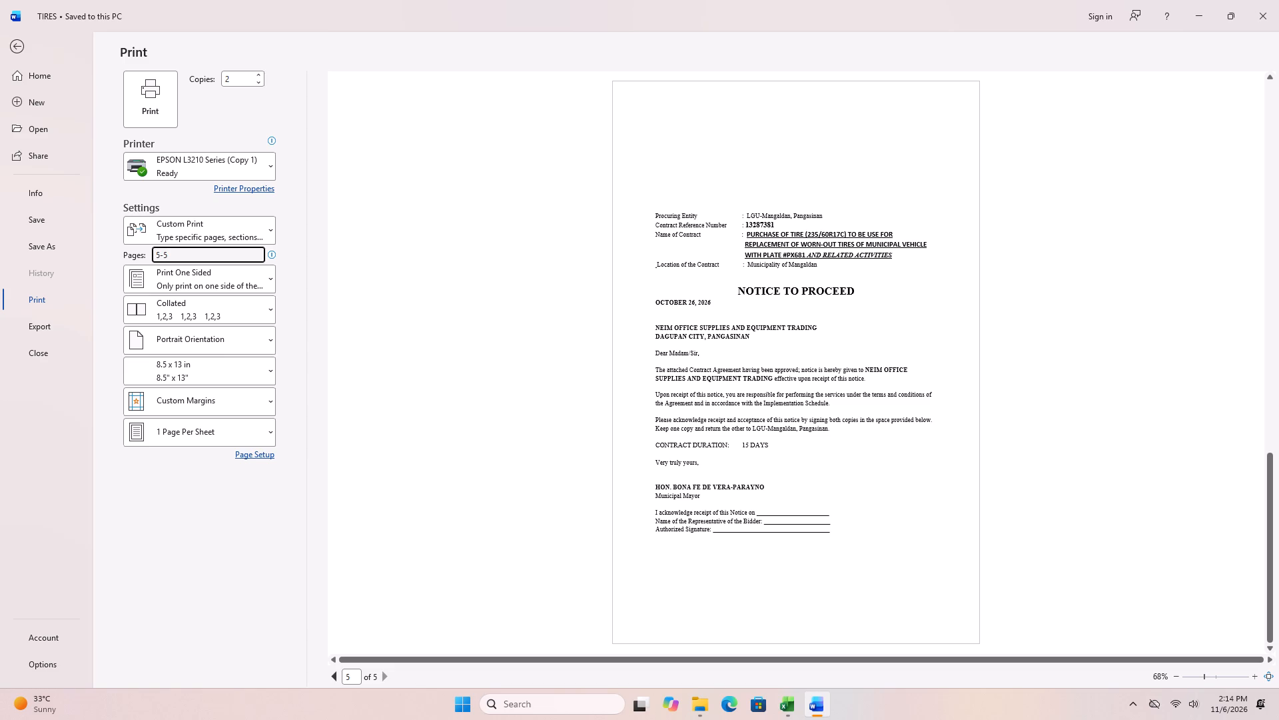
pyautogui.click(153, 101)
pyautogui.scroll(1, 153, 101)
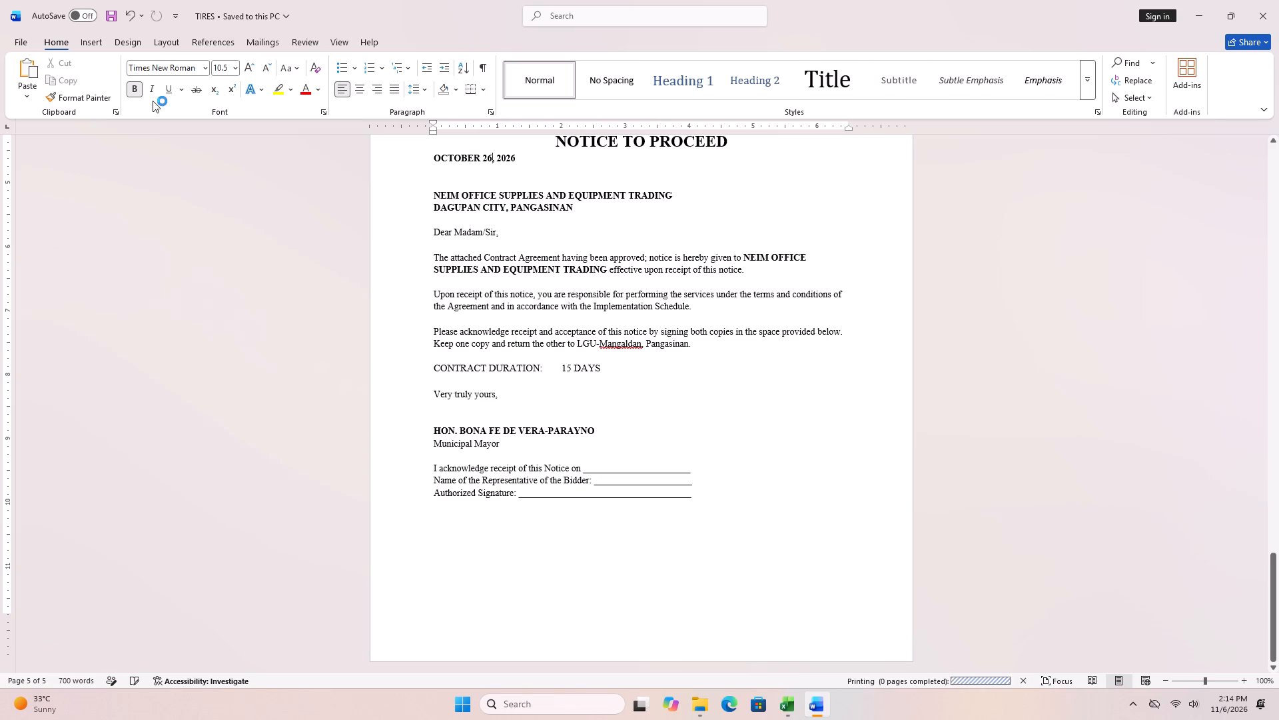
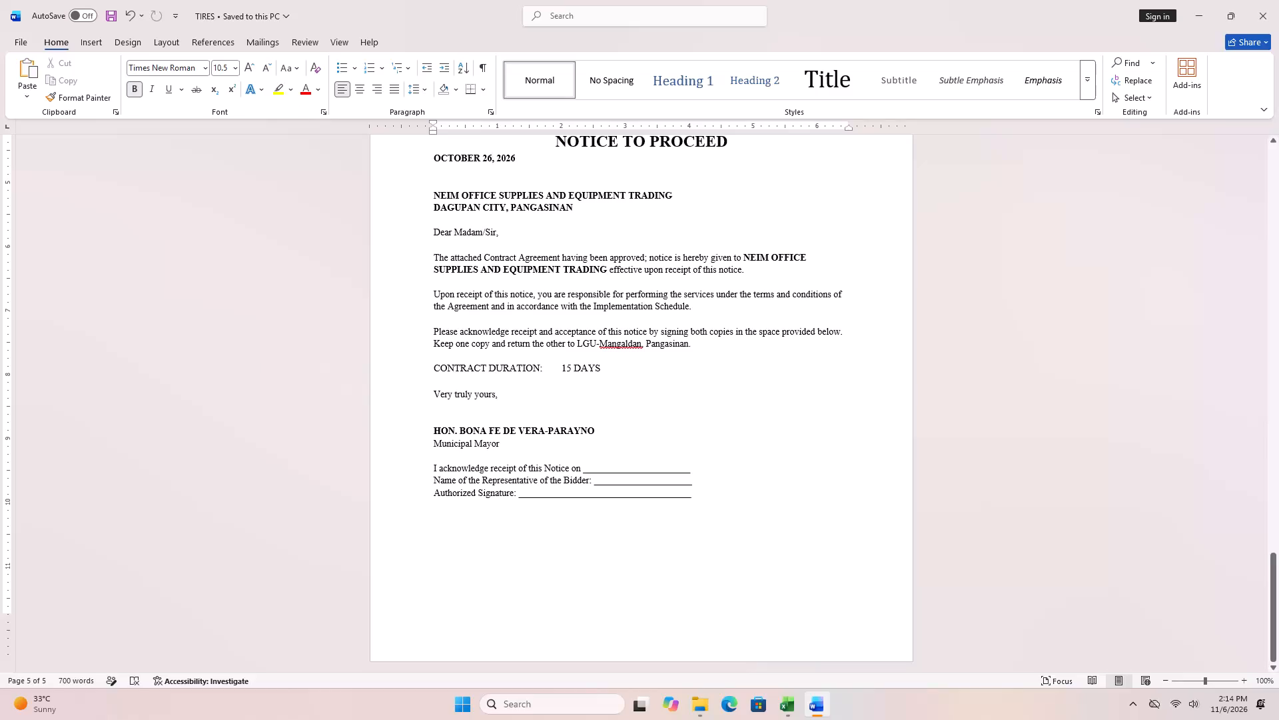
# Switch to the APP FORM workbook and delete the Solid Waste Management (Construction of Perimeter Fence) row.
pyautogui.hotkey('alt', 'Tab')
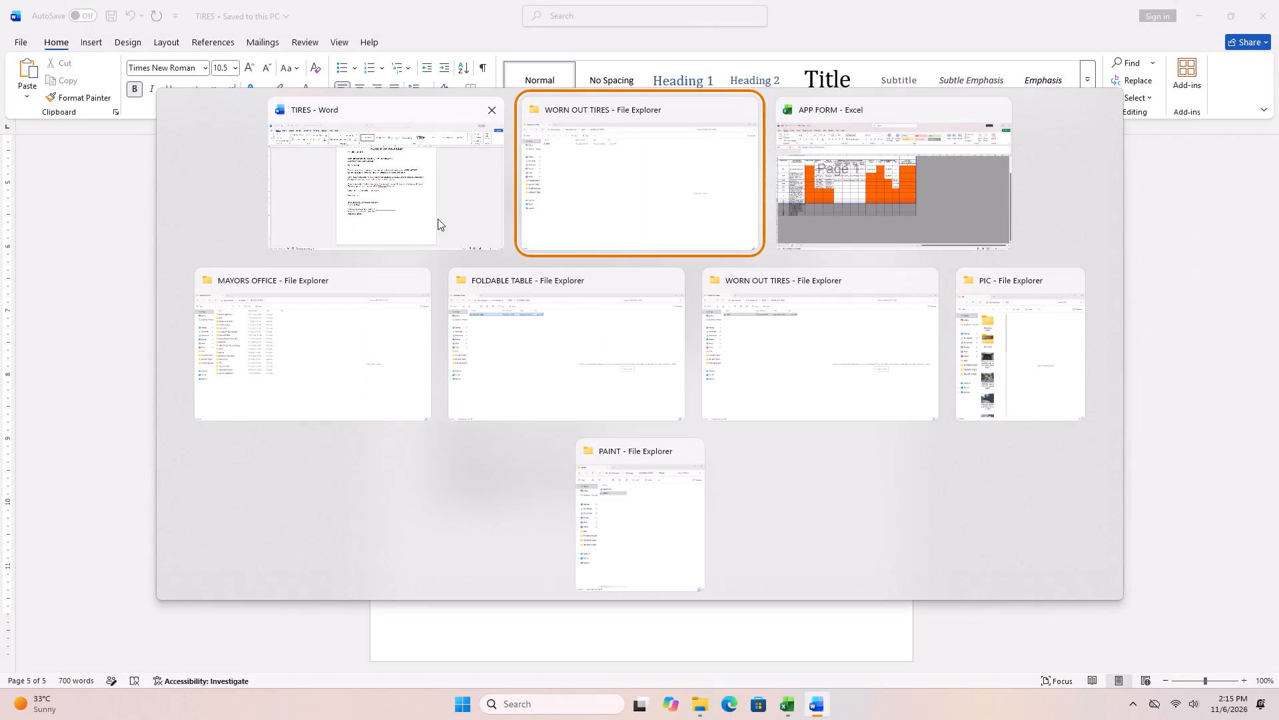
pyautogui.hotkey('alt', 'Tab')
pyautogui.keyDown('ctrl'); pyautogui.scroll(1, 268, 316); pyautogui.keyUp('ctrl')
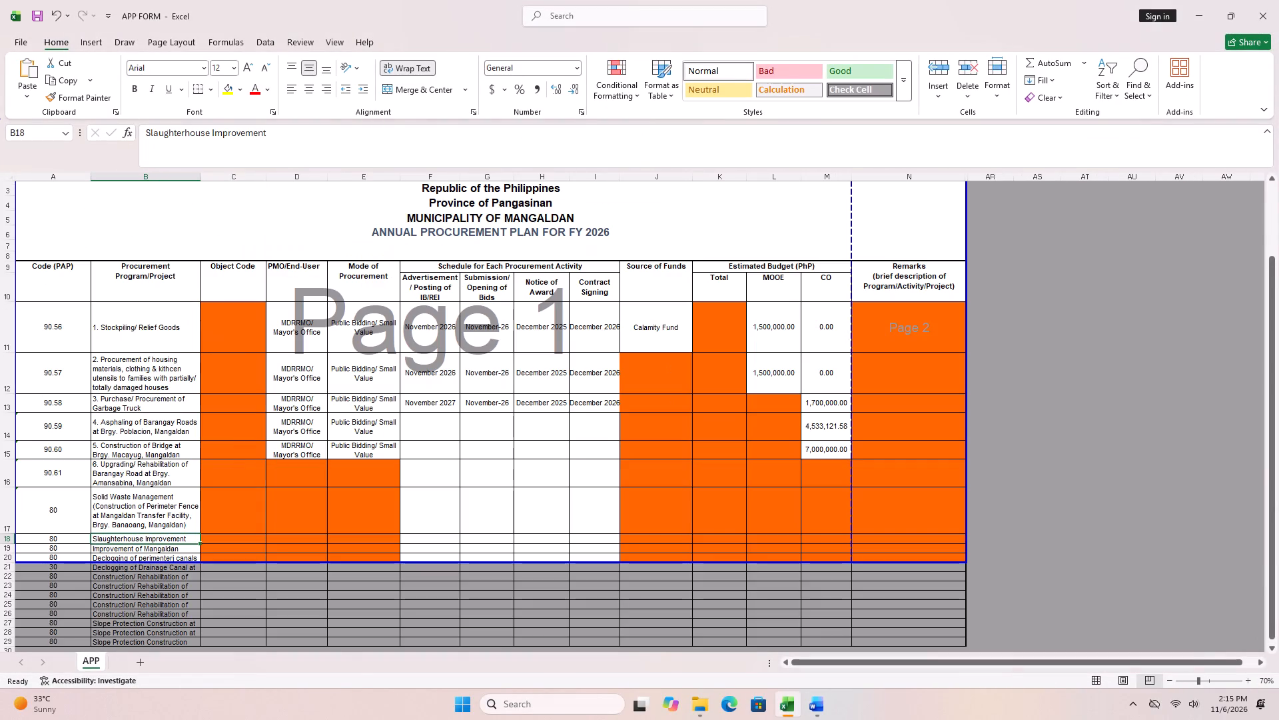
pyautogui.scroll(-1, 130, 489)
pyautogui.click(176, 469)
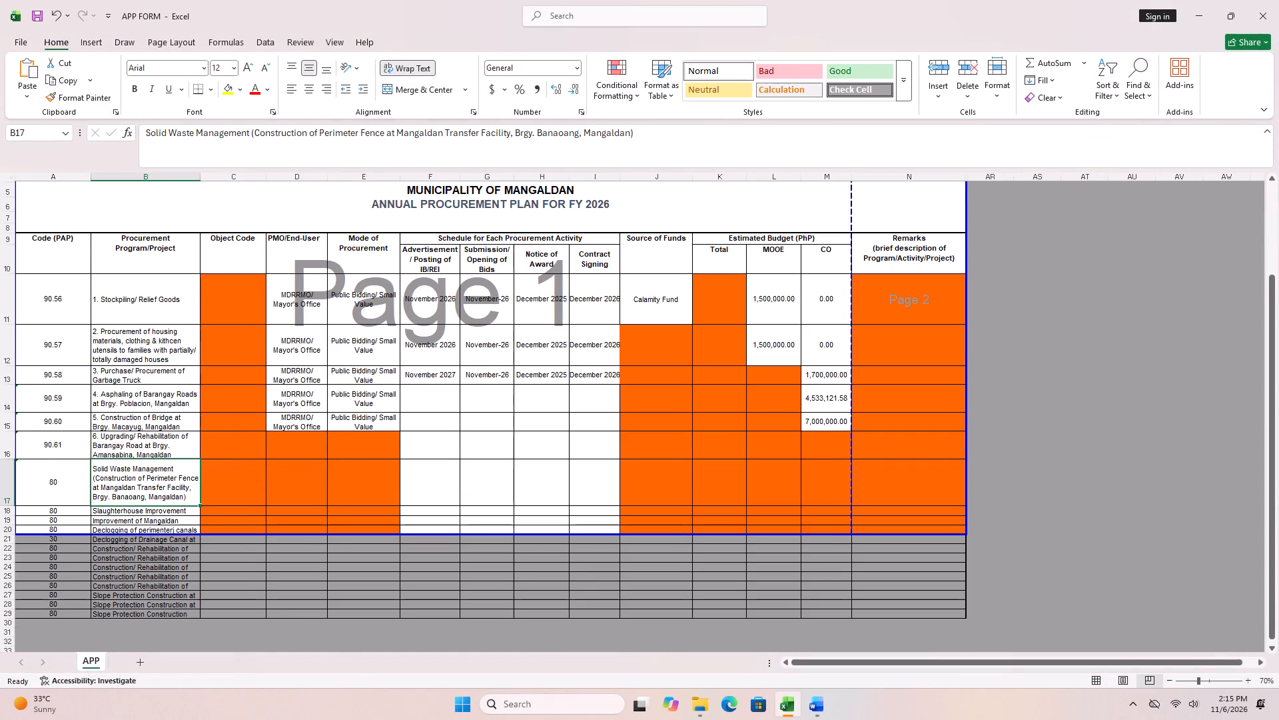
pyautogui.click(0, 482)
pyautogui.rightClick(1, 481)
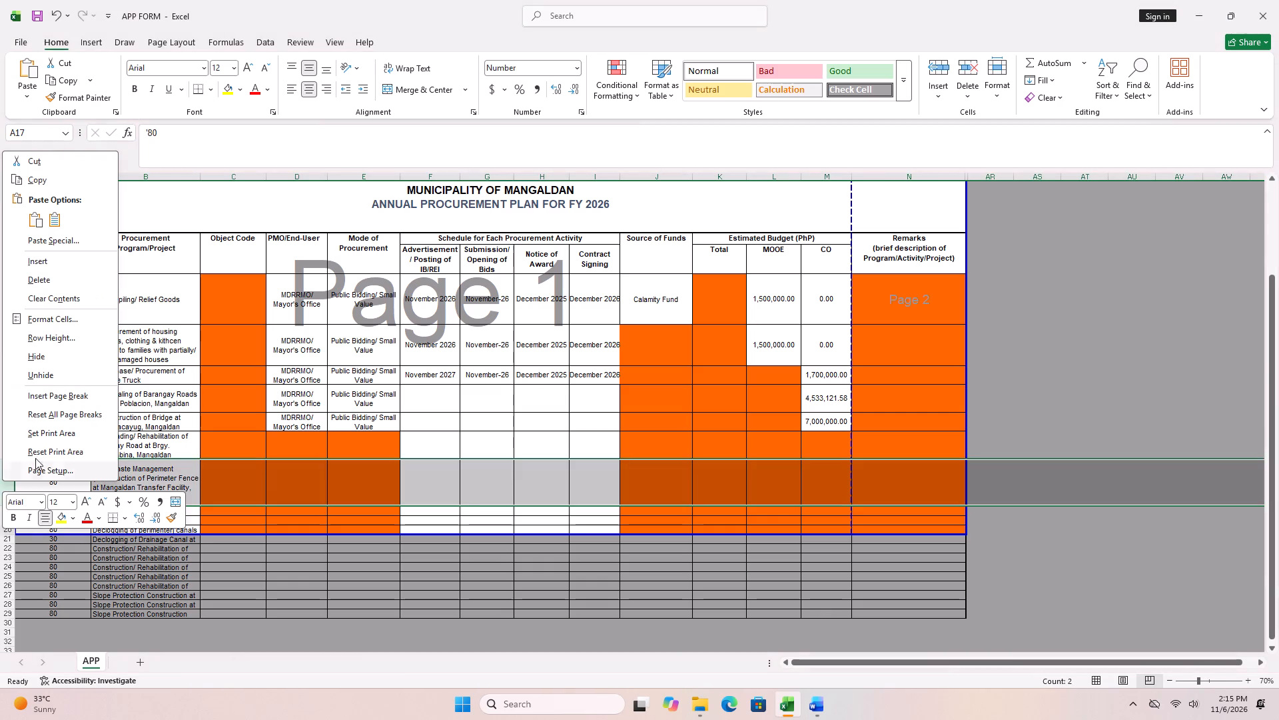
pyautogui.click(55, 277)
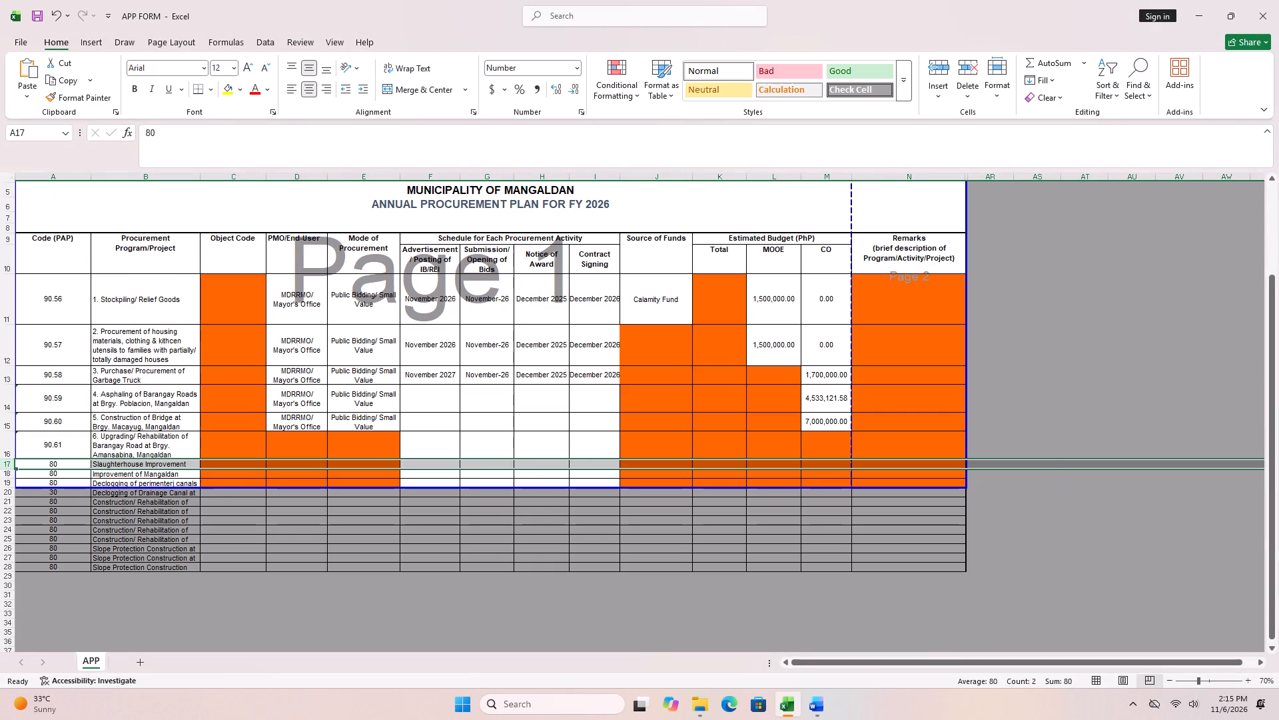
# Increase the row heights of the Slaughterhouse Improvement, Improvement of Mangaldan Public Market and Public Market canal declogging entries.
pyautogui.click(138, 477)
pyautogui.click(139, 477)
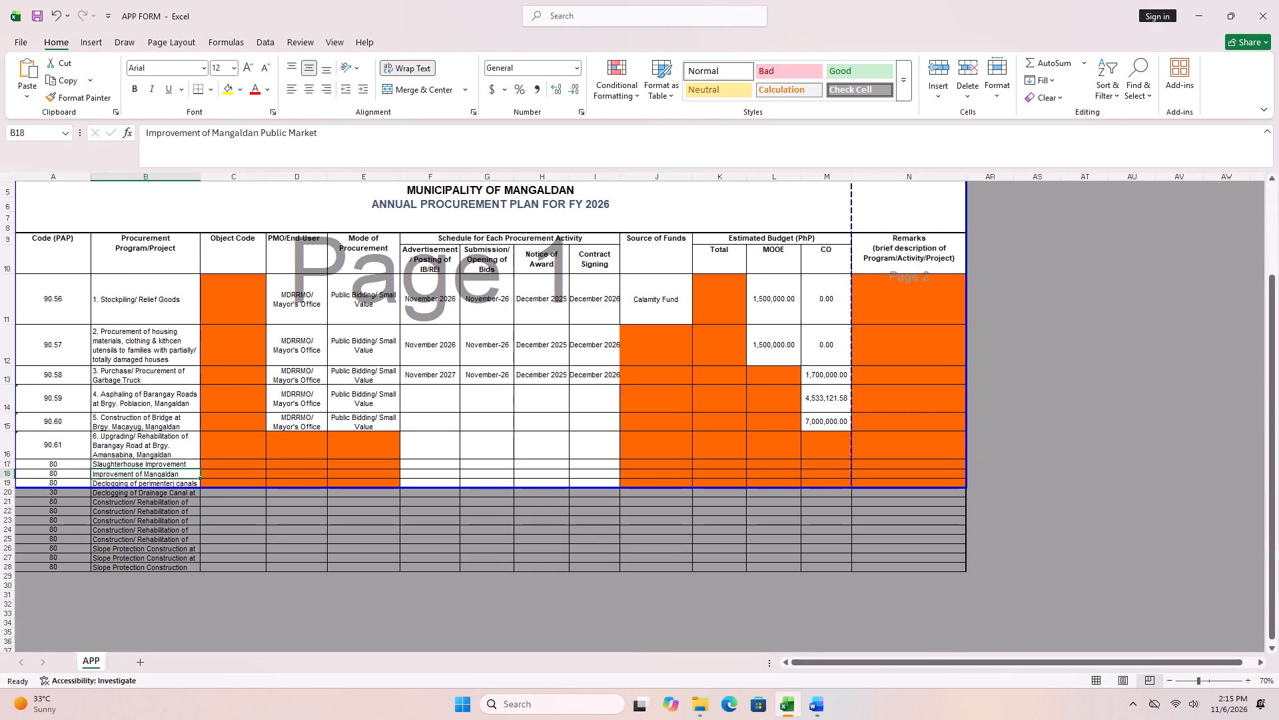
pyautogui.moveTo(5, 479); pyautogui.dragTo(9, 492)
pyautogui.moveTo(6, 469); pyautogui.dragTo(5, 472)
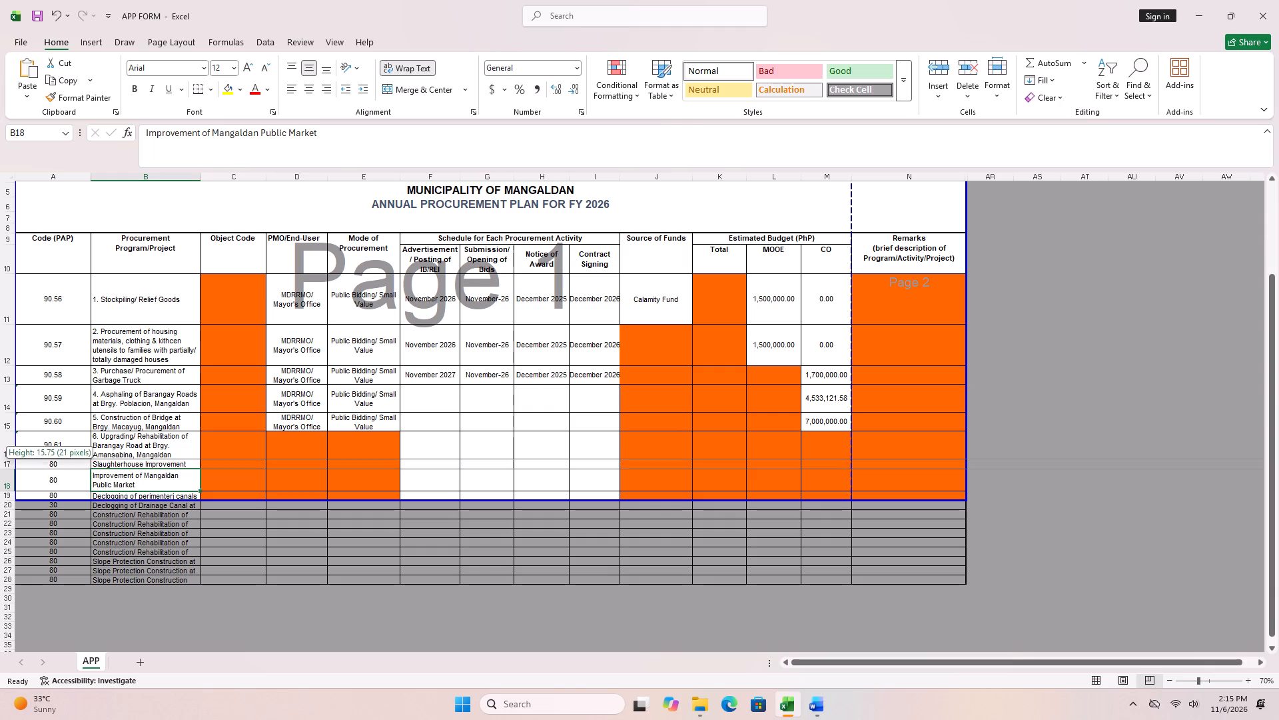
pyautogui.moveTo(5, 472); pyautogui.dragTo(5, 484)
pyautogui.moveTo(3, 515); pyautogui.dragTo(6, 527)
# Switch the APP sheet to Normal view.
pyautogui.click(1087, 678)
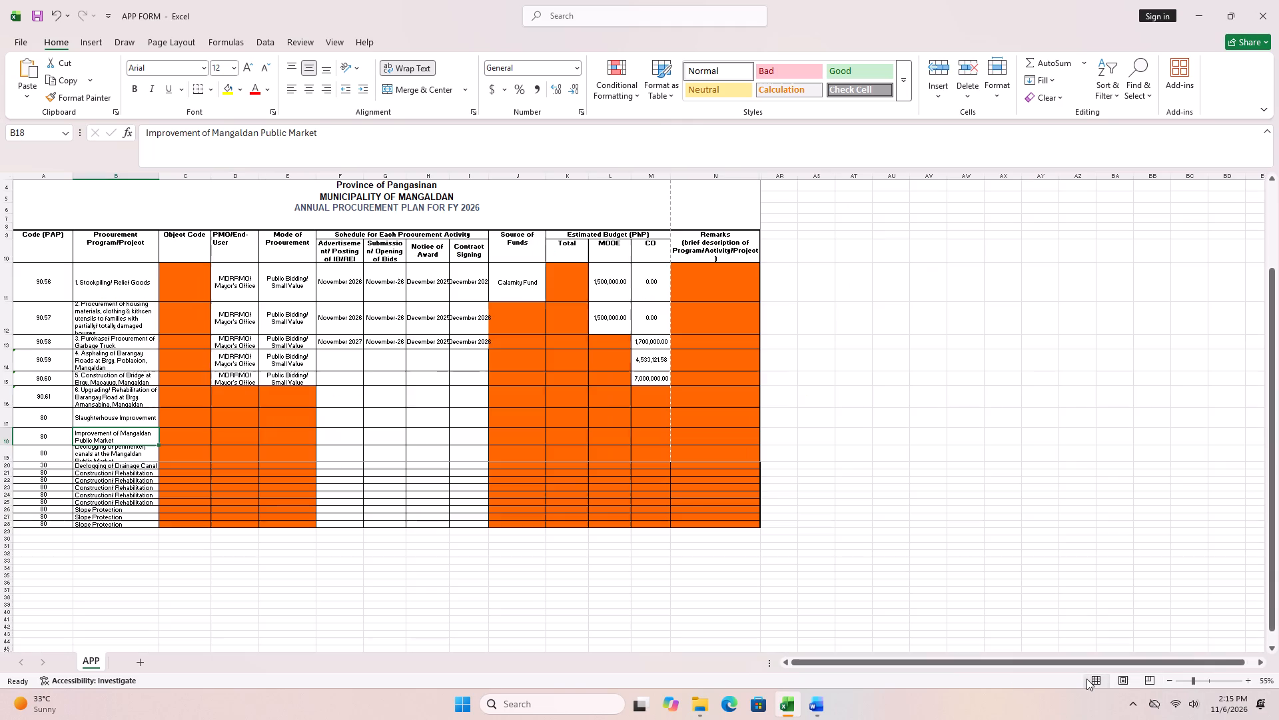
pyautogui.click(913, 548)
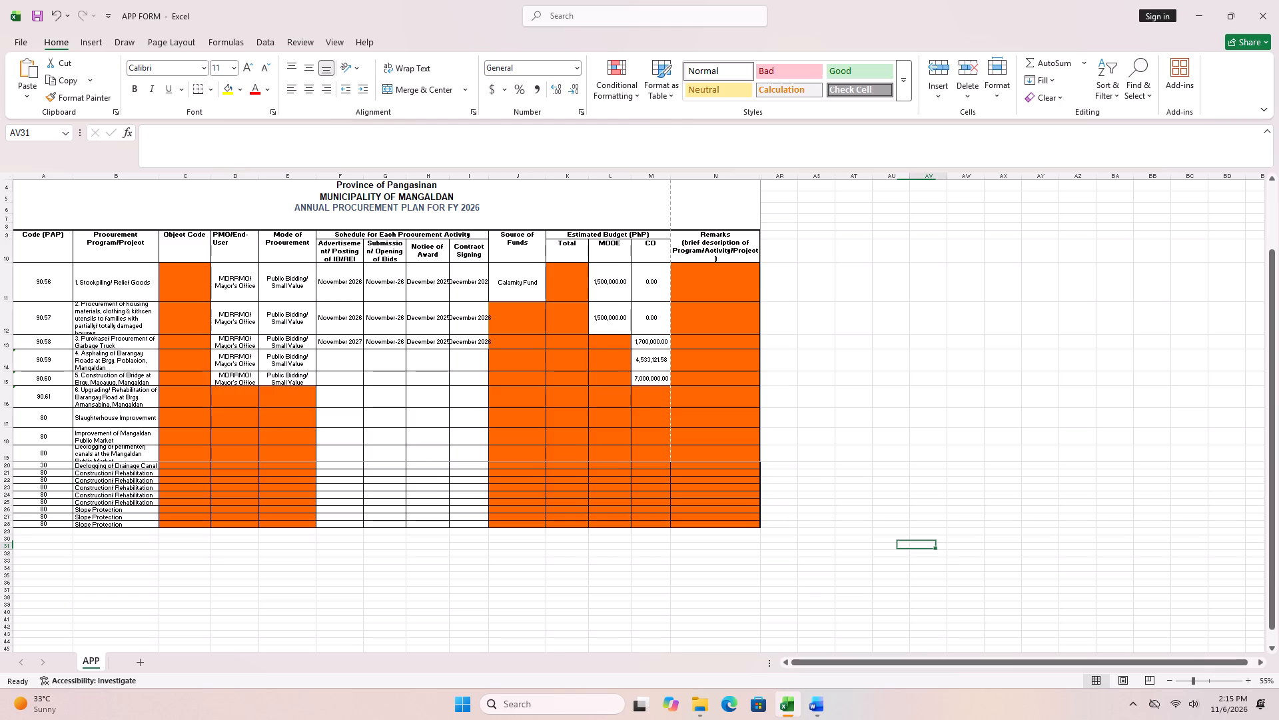
# Auto-fit the heights of rows 19 to 25, covering the canal declogging and drainage canal construction/rehabilitation projects.
pyautogui.keyDown('ctrl'); pyautogui.scroll(2, 114, 488); pyautogui.keyUp('ctrl')
pyautogui.scroll(-2, 216, 415)
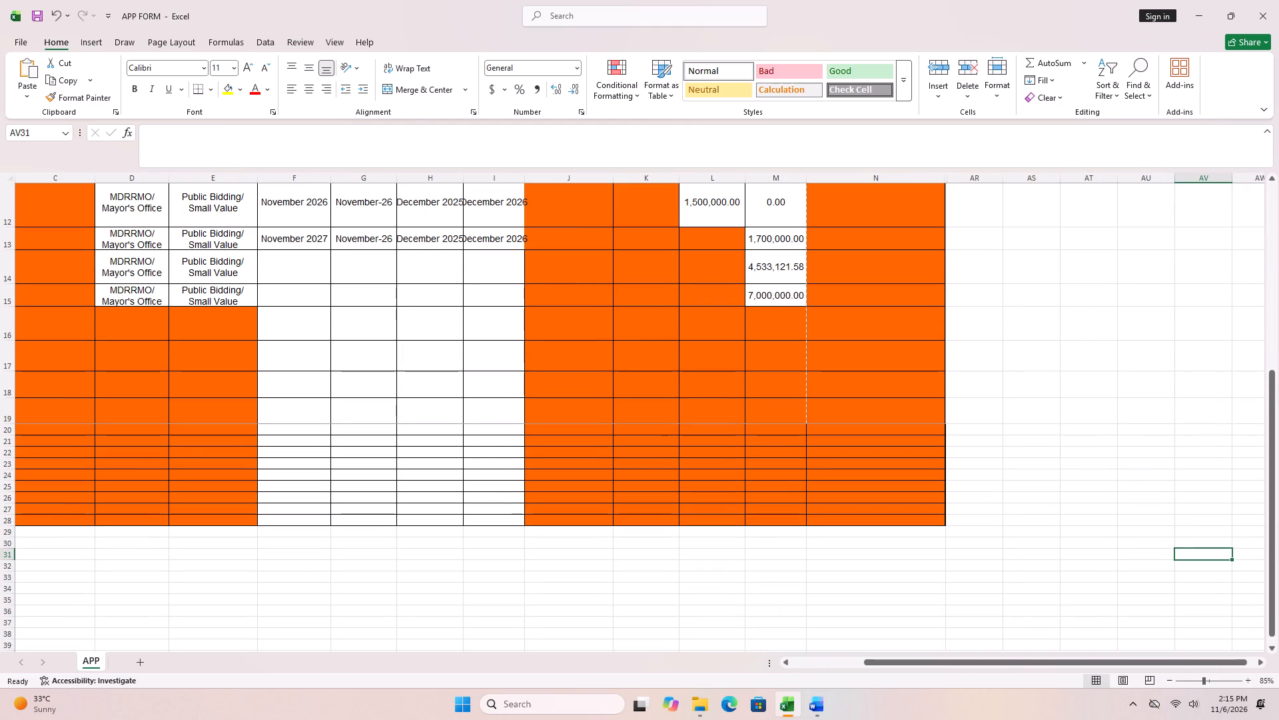
pyautogui.moveTo(942, 661); pyautogui.dragTo(737, 656)
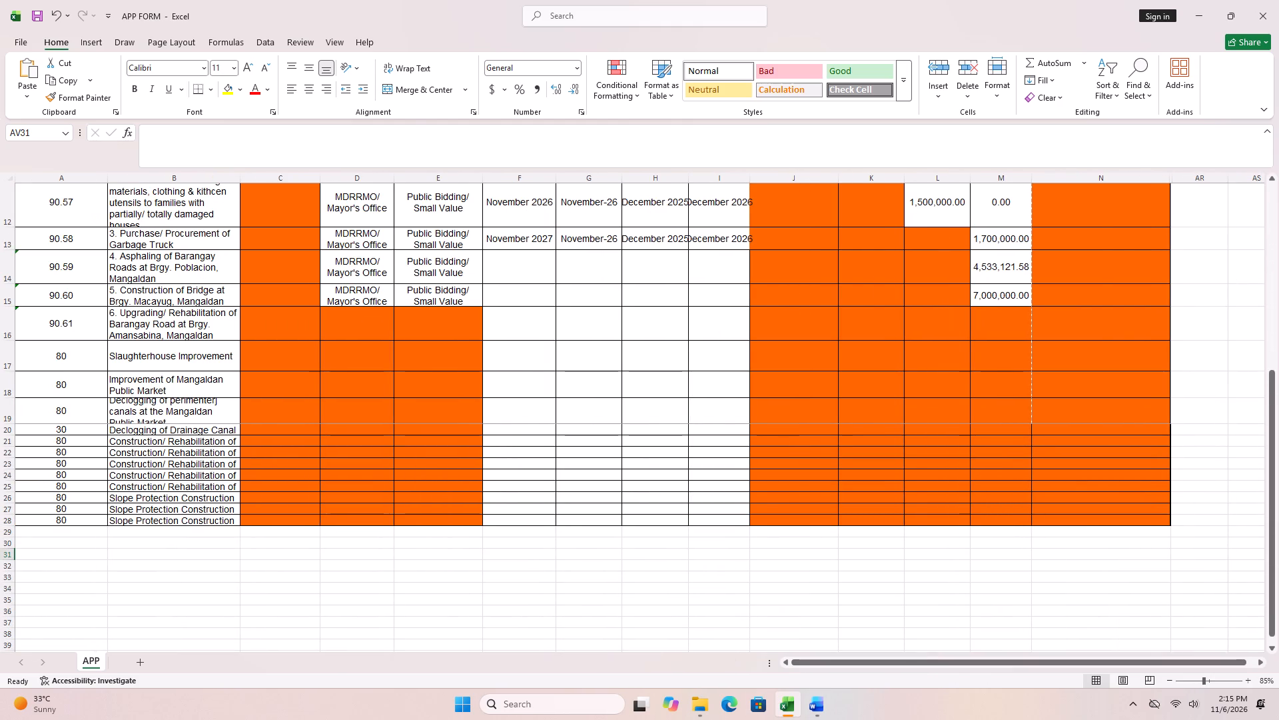
pyautogui.doubleClick(4, 421)
pyautogui.doubleClick(13, 443)
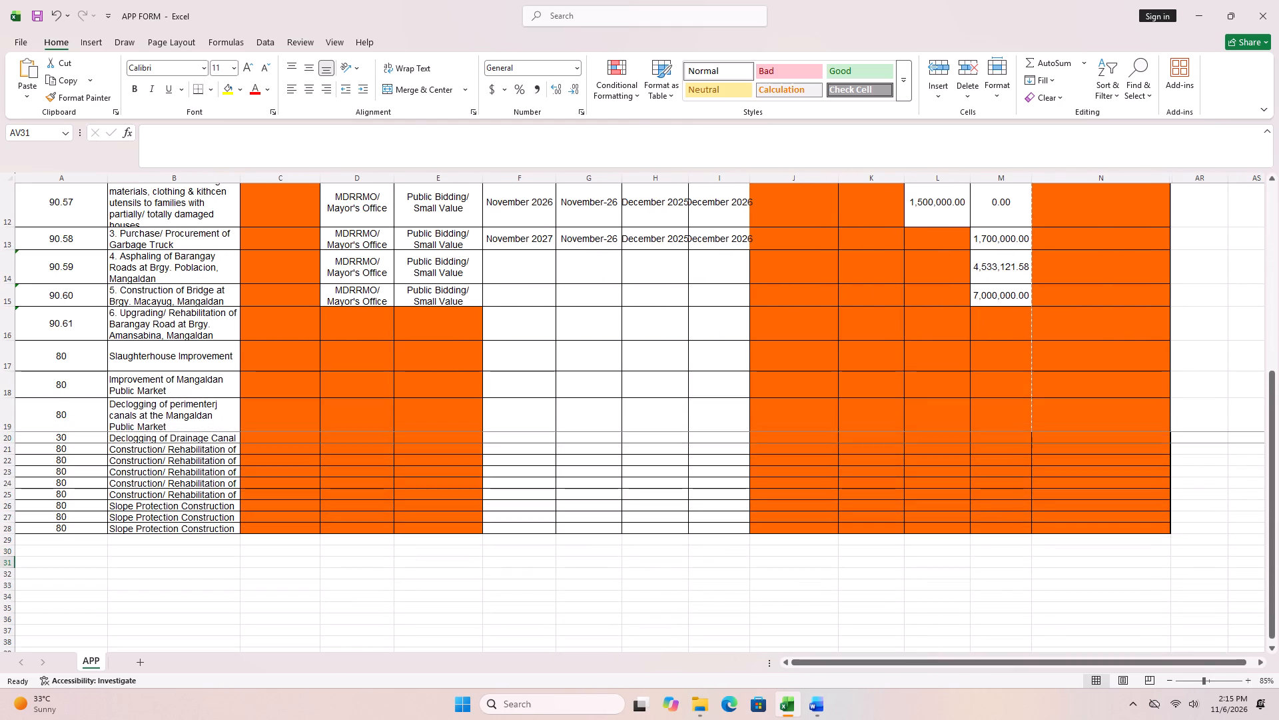
pyautogui.doubleClick(7, 469)
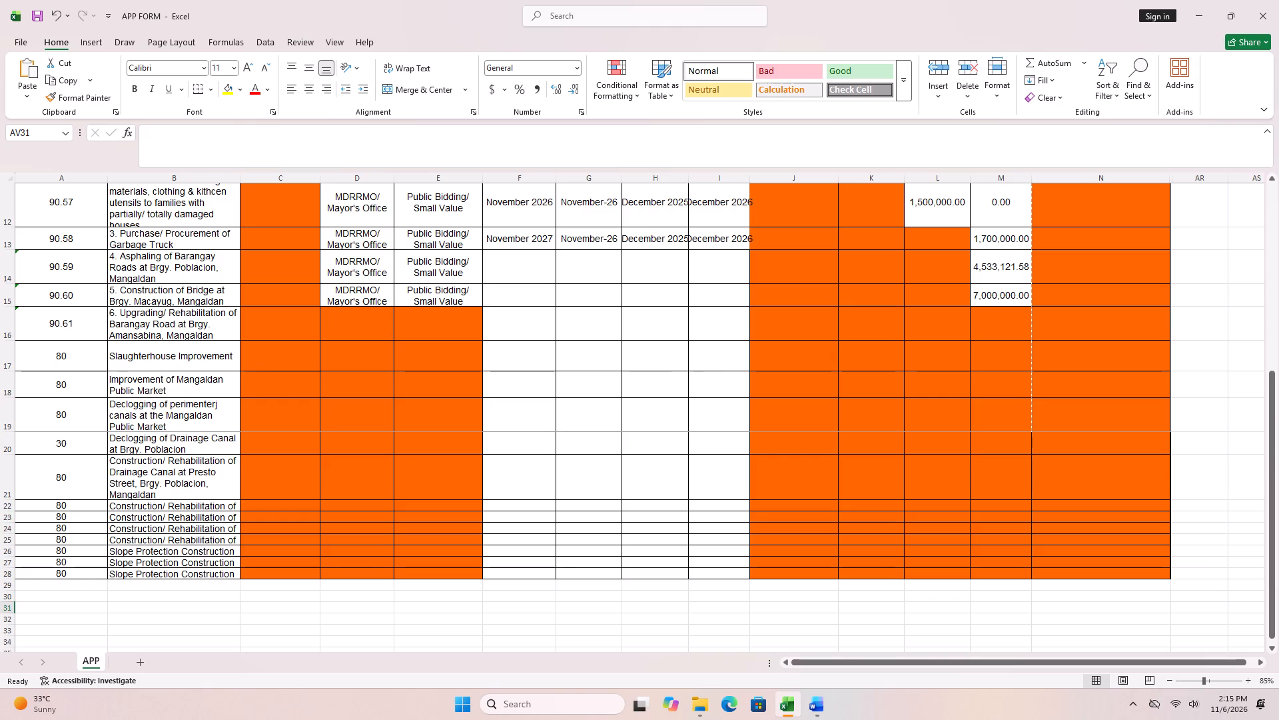
pyautogui.doubleClick(0, 513)
pyautogui.doubleClick(3, 545)
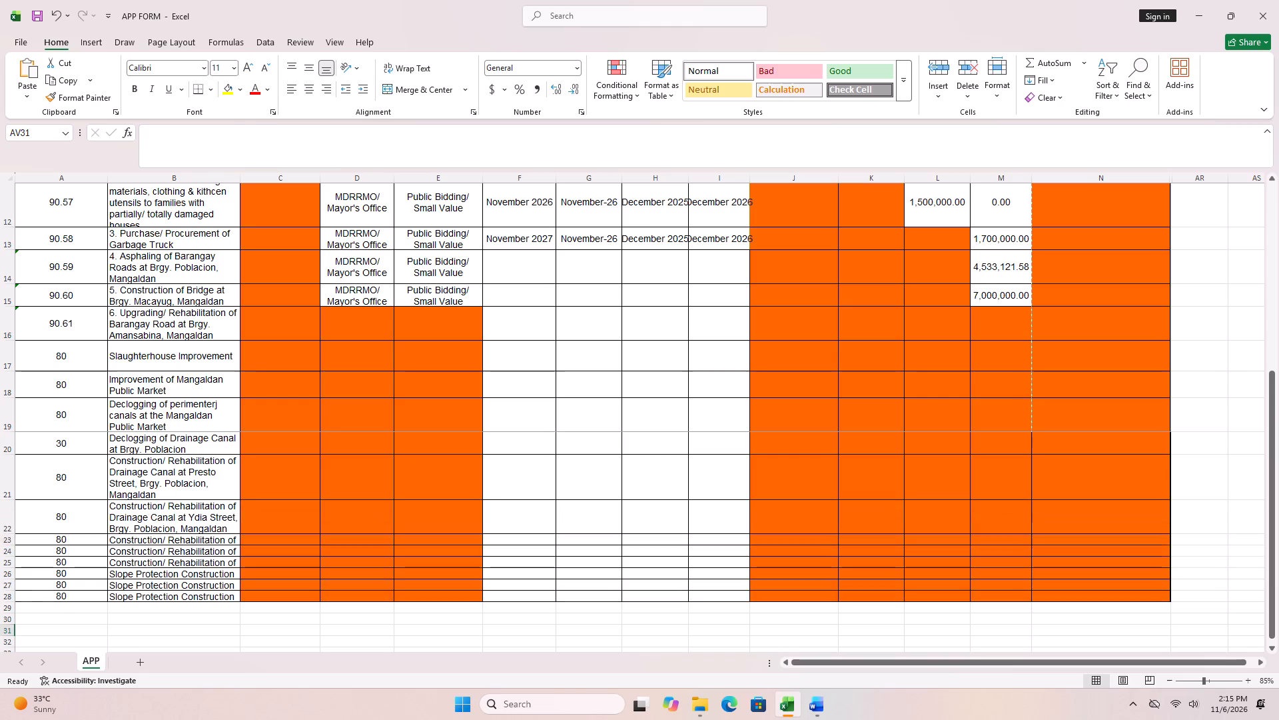
pyautogui.doubleClick(7, 593)
pyautogui.scroll(-2, 85, 481)
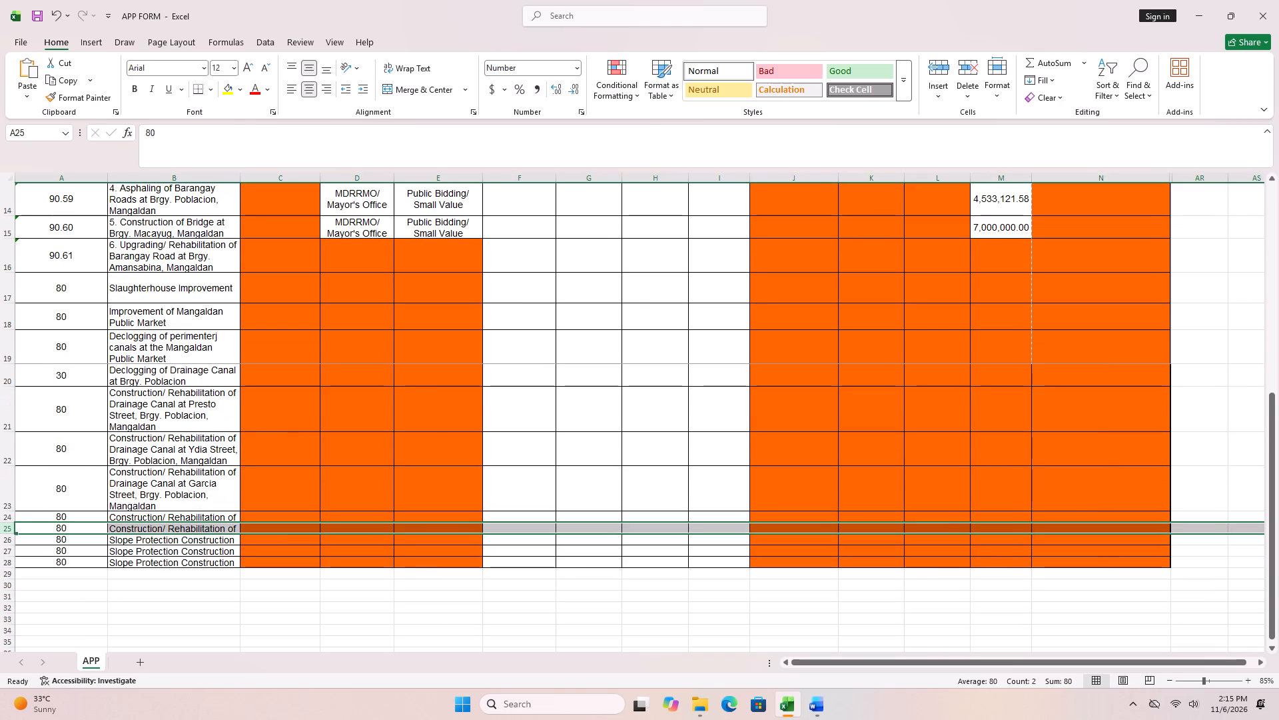
pyautogui.doubleClick(7, 520)
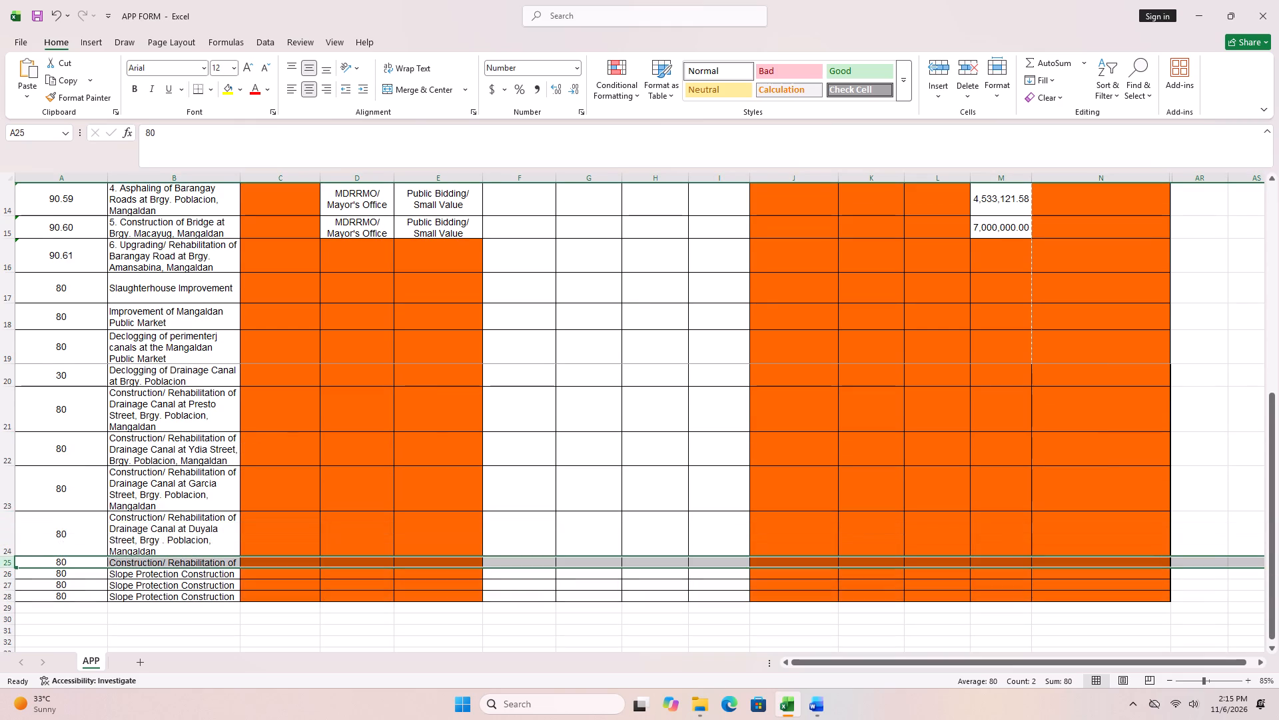
pyautogui.doubleClick(2, 566)
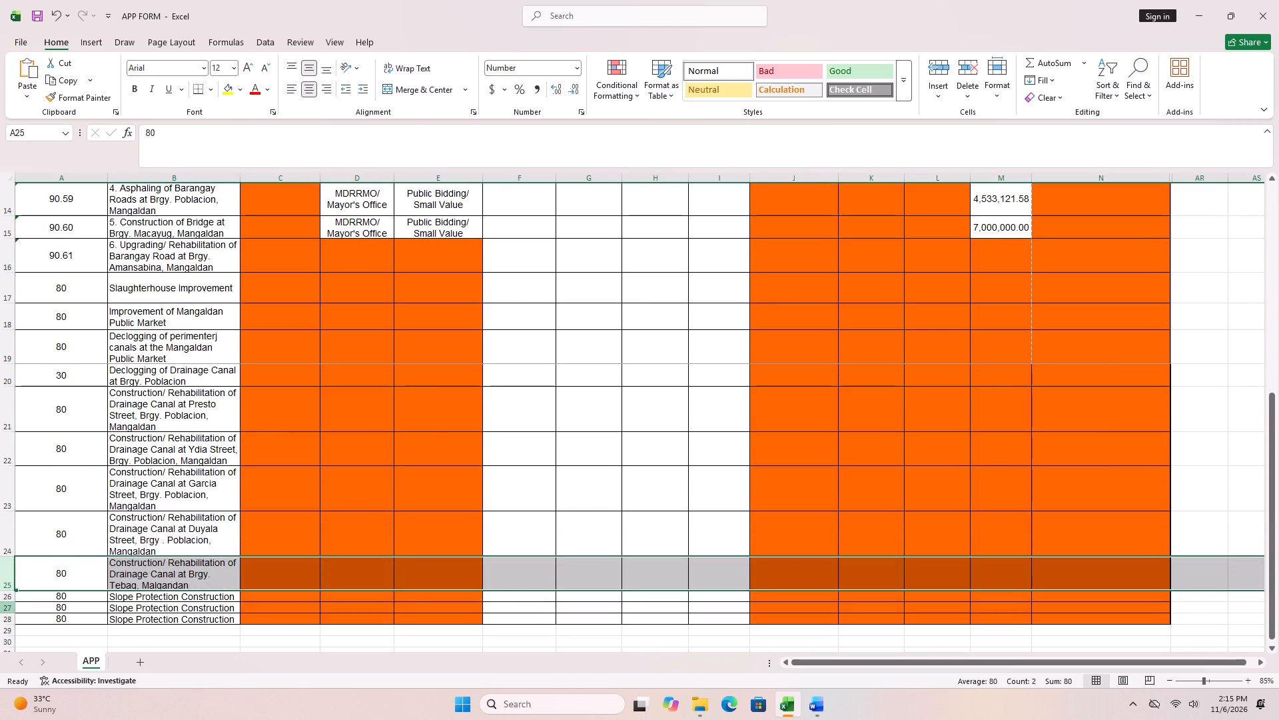
# Auto-fit the heights of rows 26 to 28, the Slope Protection Construction entries.
pyautogui.doubleClick(10, 605)
pyautogui.scroll(-2, 23, 596)
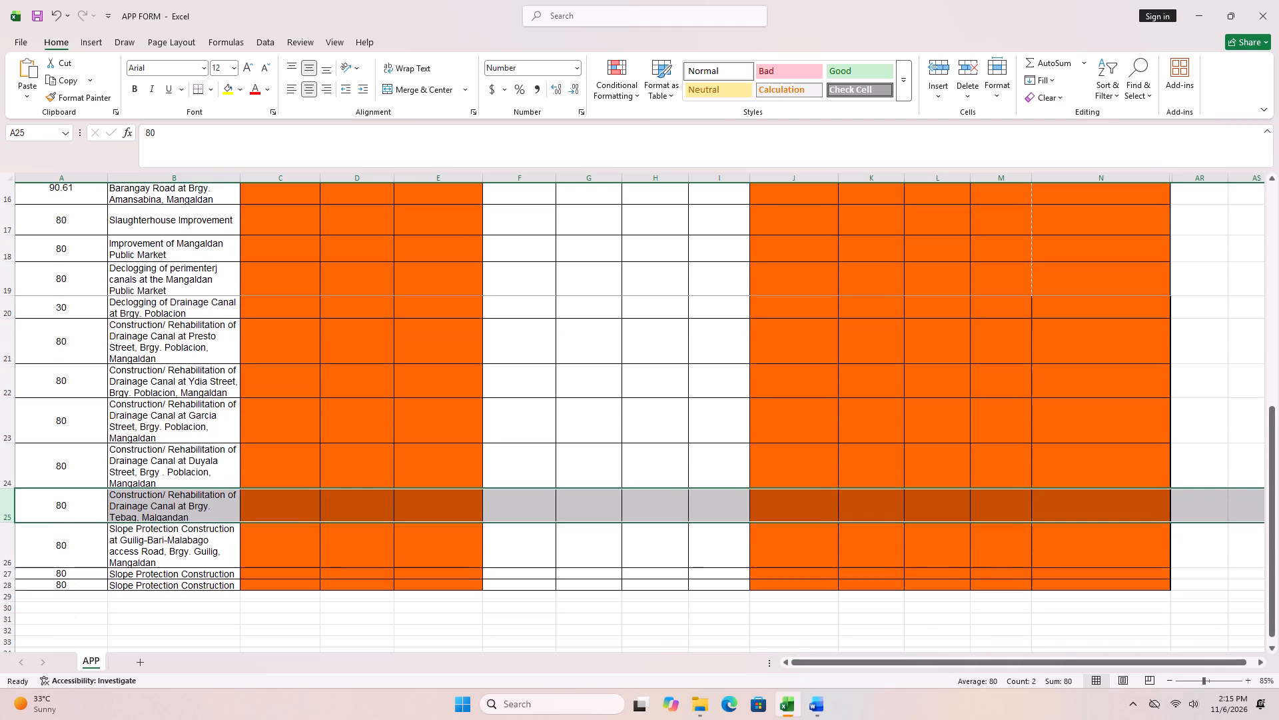
pyautogui.doubleClick(9, 579)
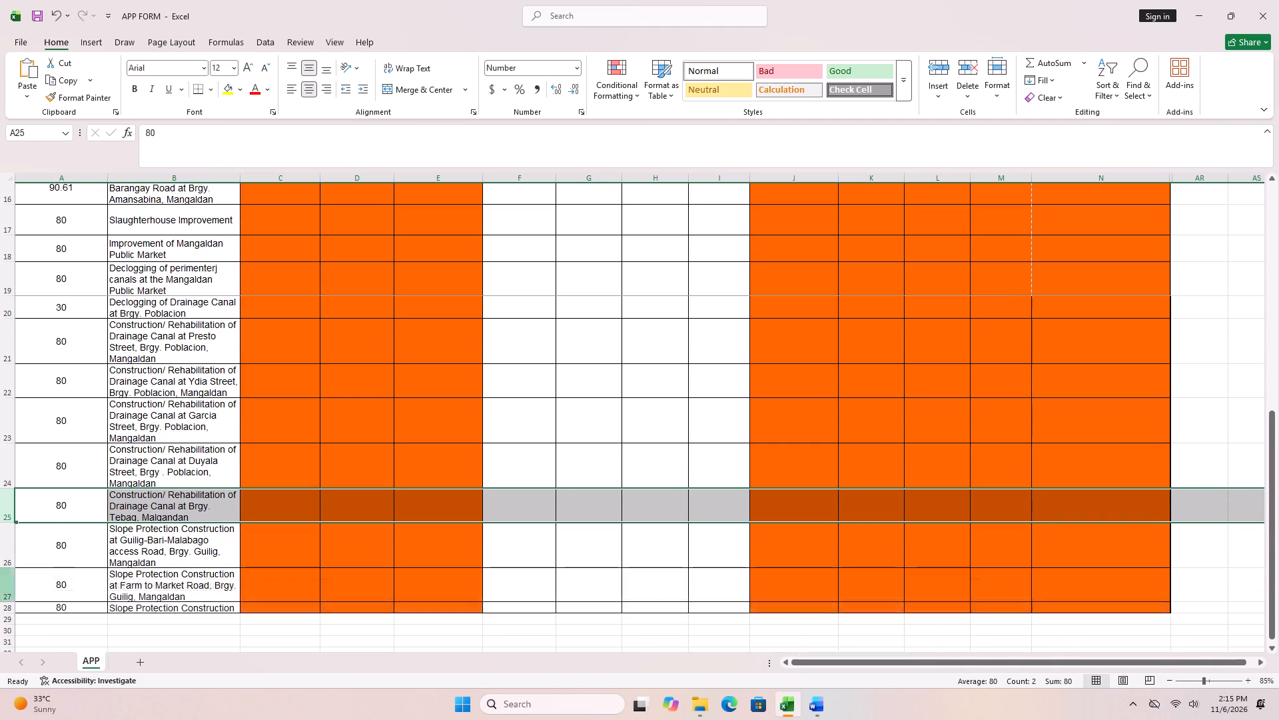
pyautogui.scroll(-1, 20, 567)
pyautogui.doubleClick(6, 577)
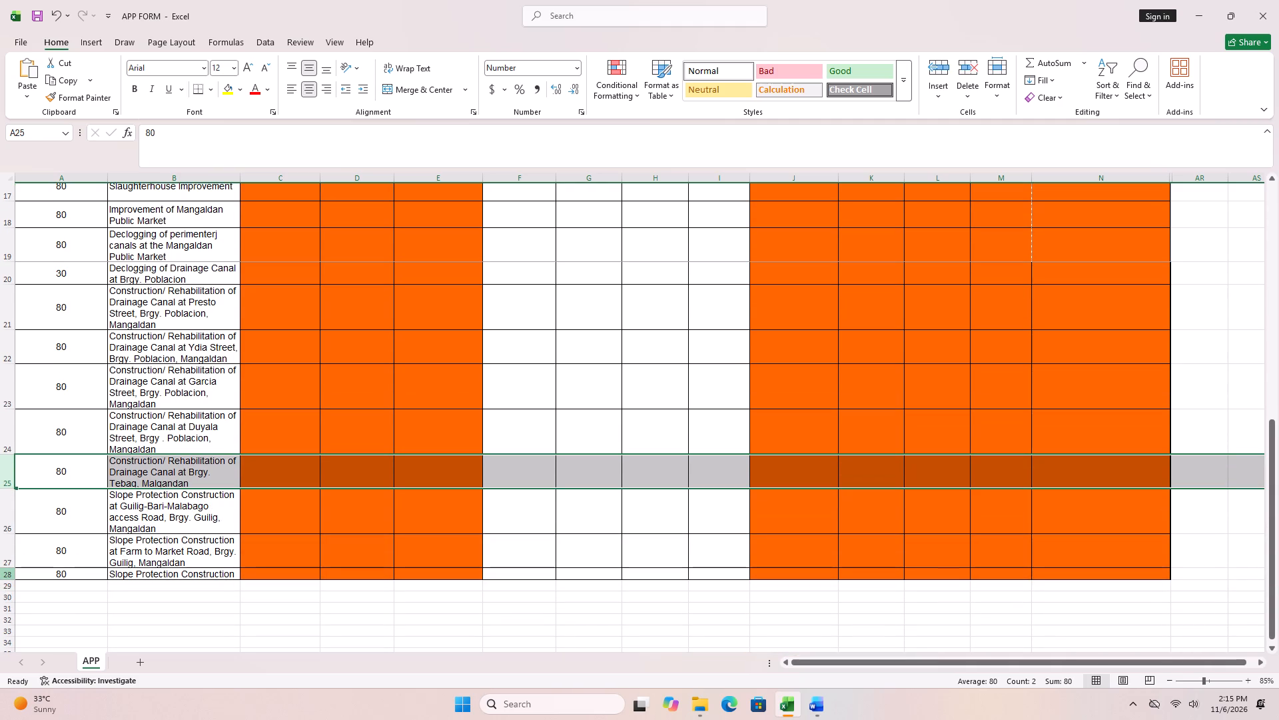
# Delete the row for Construction/ Rehabilitation of Drainage Canal at Duyala Street, Brgy. Poblacion.
pyautogui.click(168, 421)
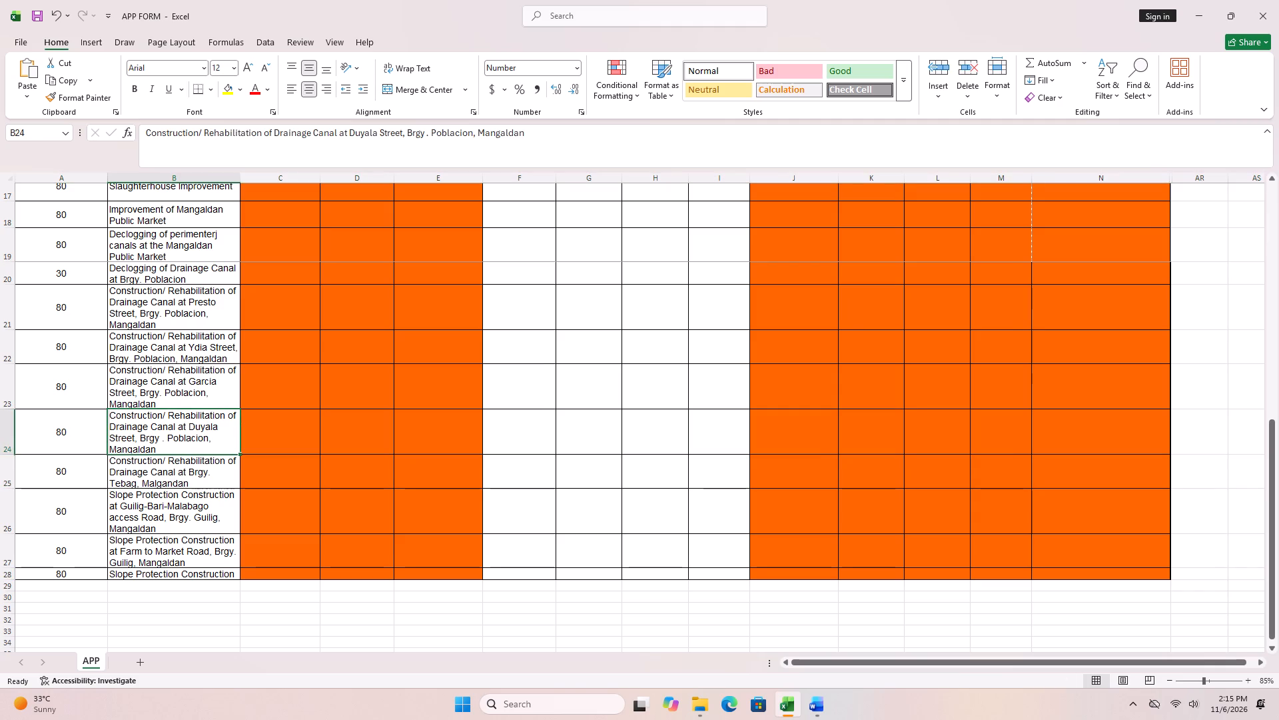
pyautogui.click(0, 434)
pyautogui.rightClick(0, 434)
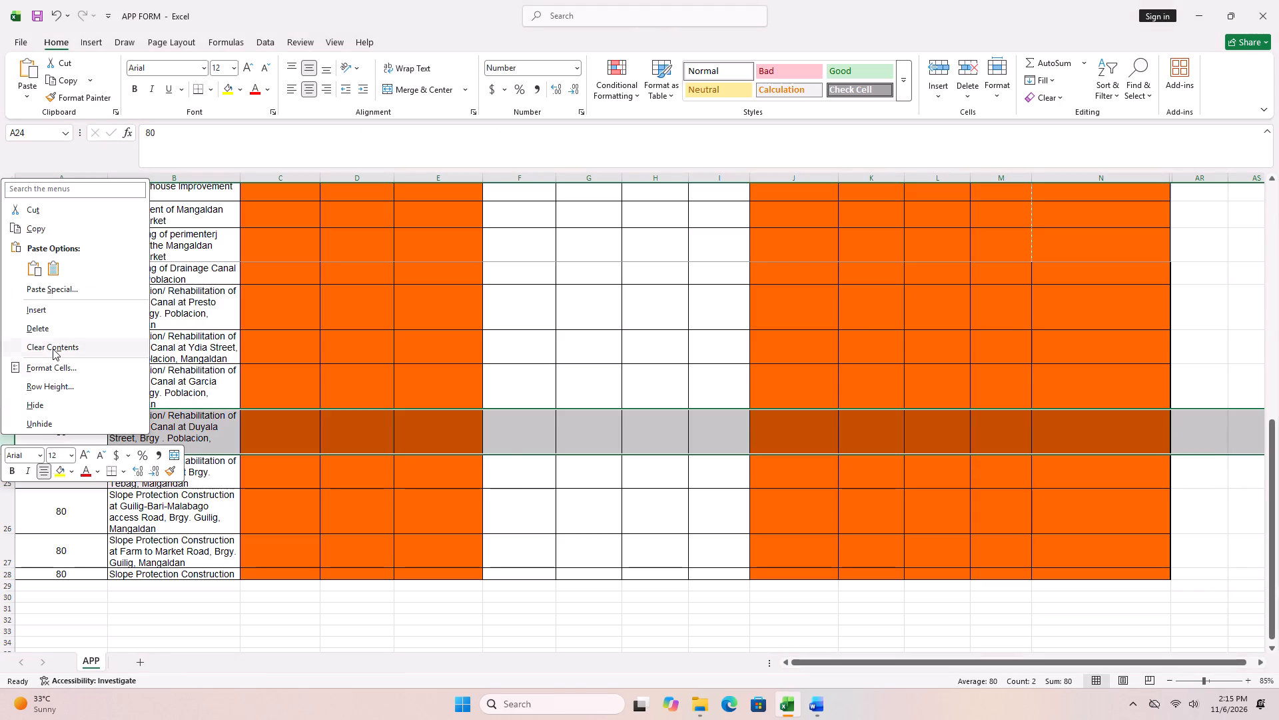
pyautogui.click(54, 326)
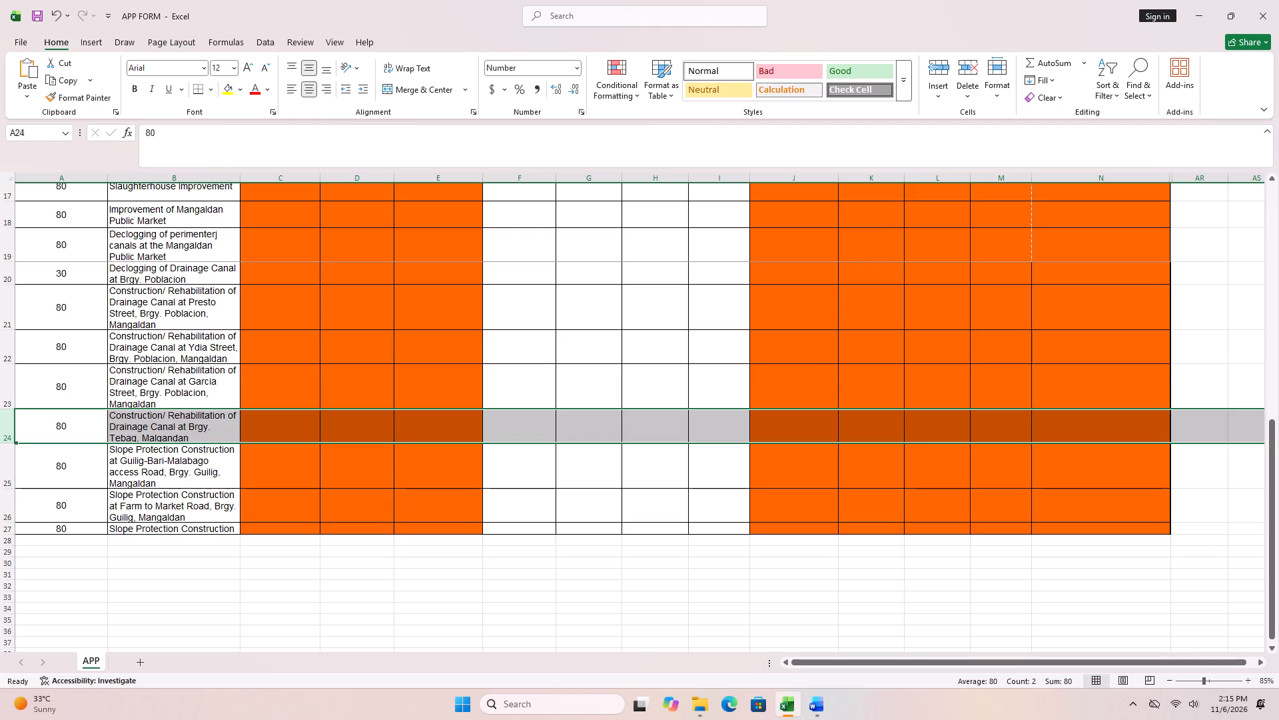
# Remove the stray "j" before "canals" in the Mangaldan Public Market canal declogging entry in B19.
pyautogui.doubleClick(219, 236)
pyautogui.press('BackSpace')
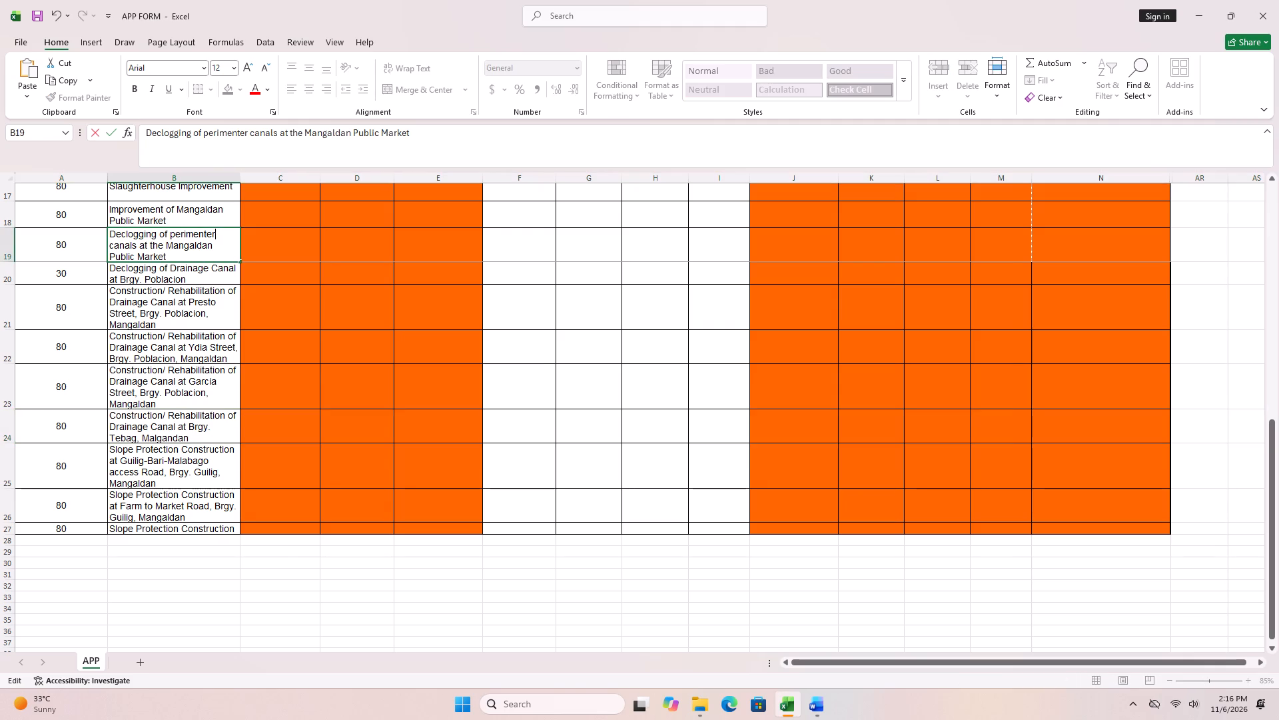
pyautogui.click(248, 375)
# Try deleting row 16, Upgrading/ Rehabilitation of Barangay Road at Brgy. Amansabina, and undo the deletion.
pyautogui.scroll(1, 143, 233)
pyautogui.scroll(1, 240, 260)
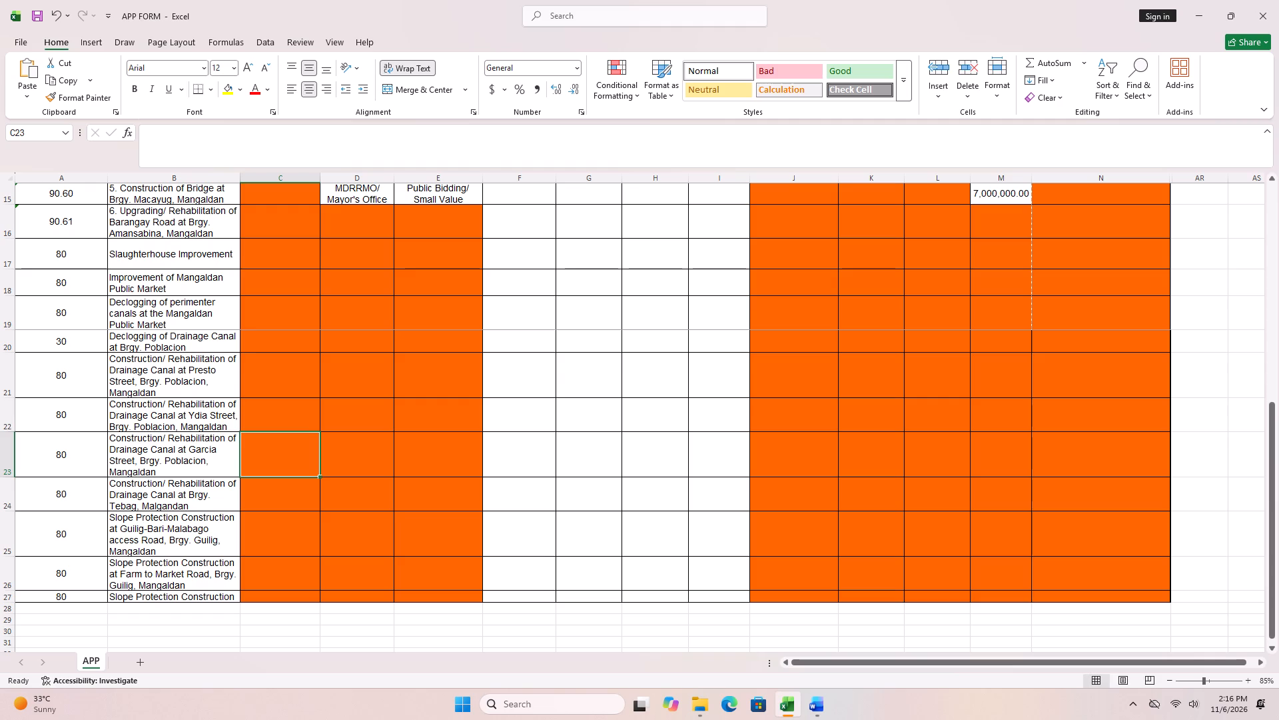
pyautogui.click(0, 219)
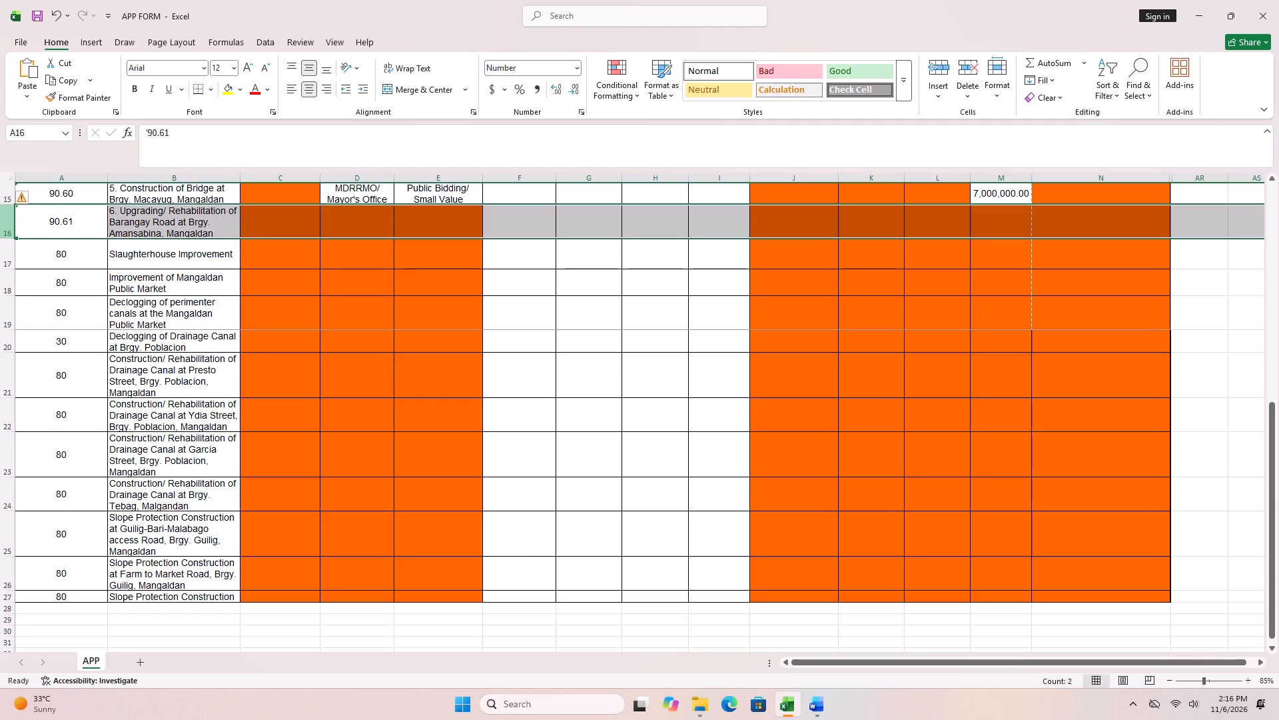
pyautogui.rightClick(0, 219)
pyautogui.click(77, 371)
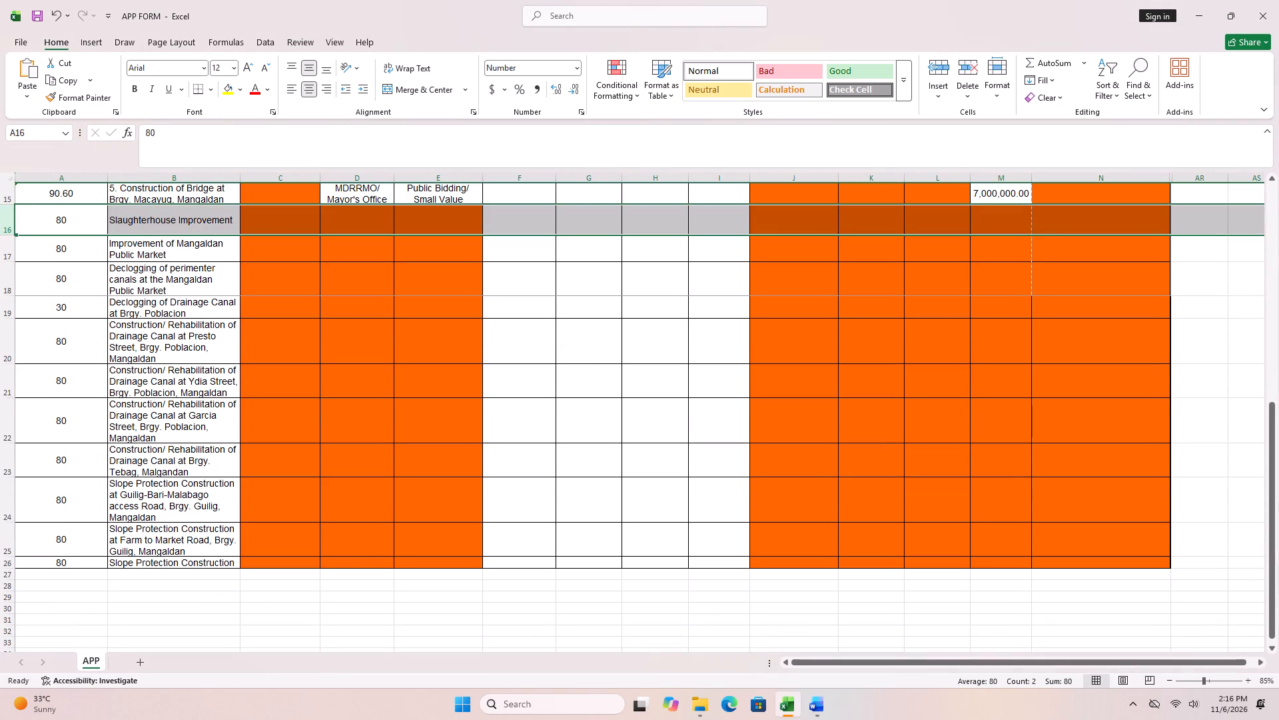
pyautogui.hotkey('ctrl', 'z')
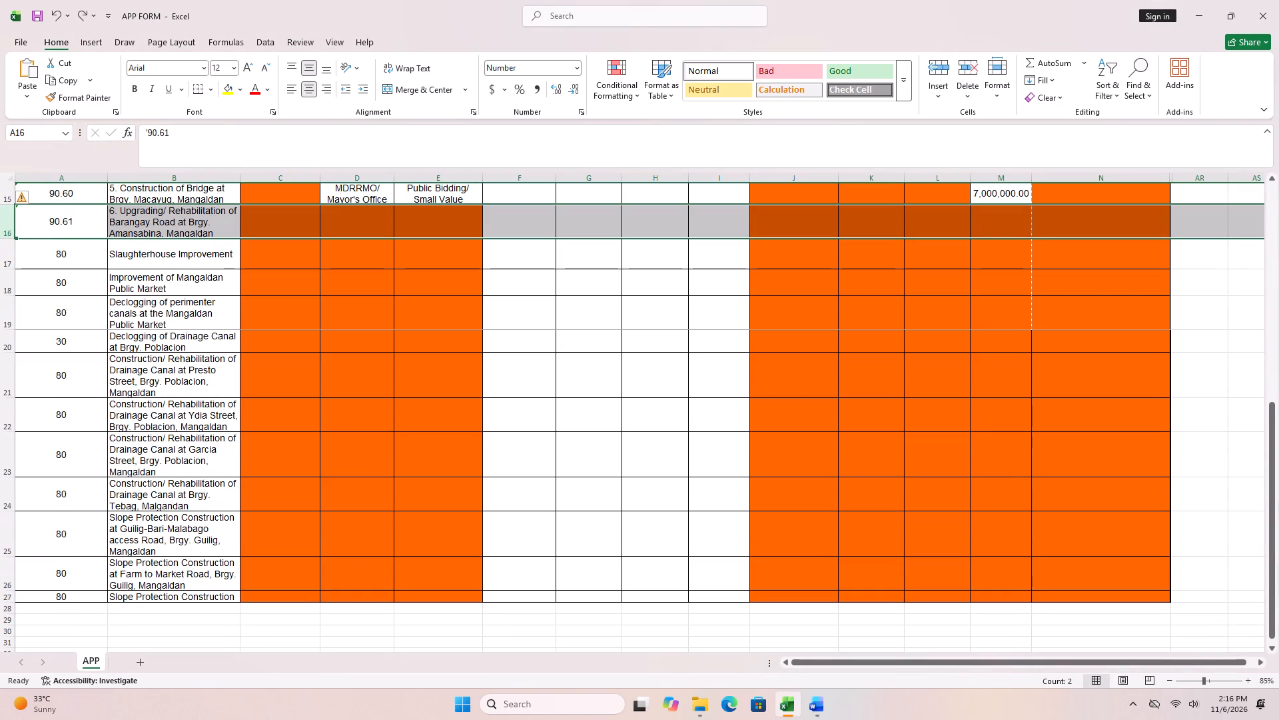
# Delete the row for Construction/ Rehabilitation of Drainage Canal at Brgy. Tebag.
pyautogui.click(163, 567)
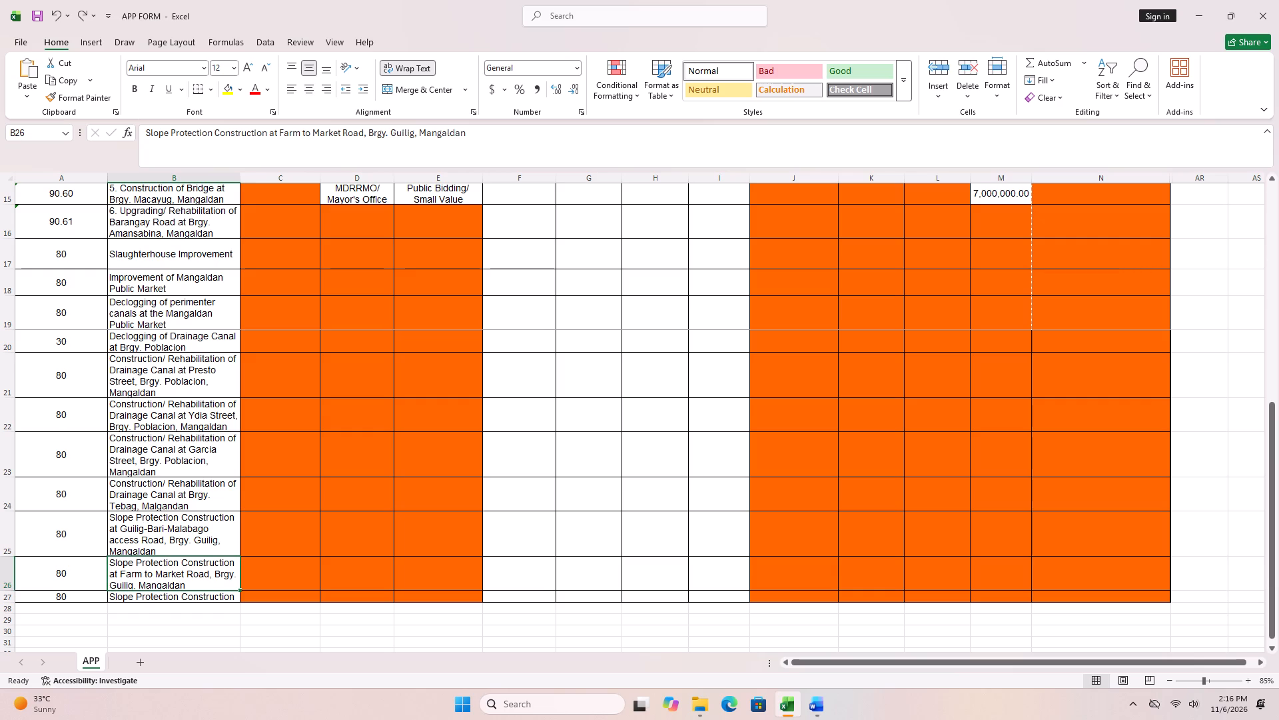
pyautogui.click(201, 600)
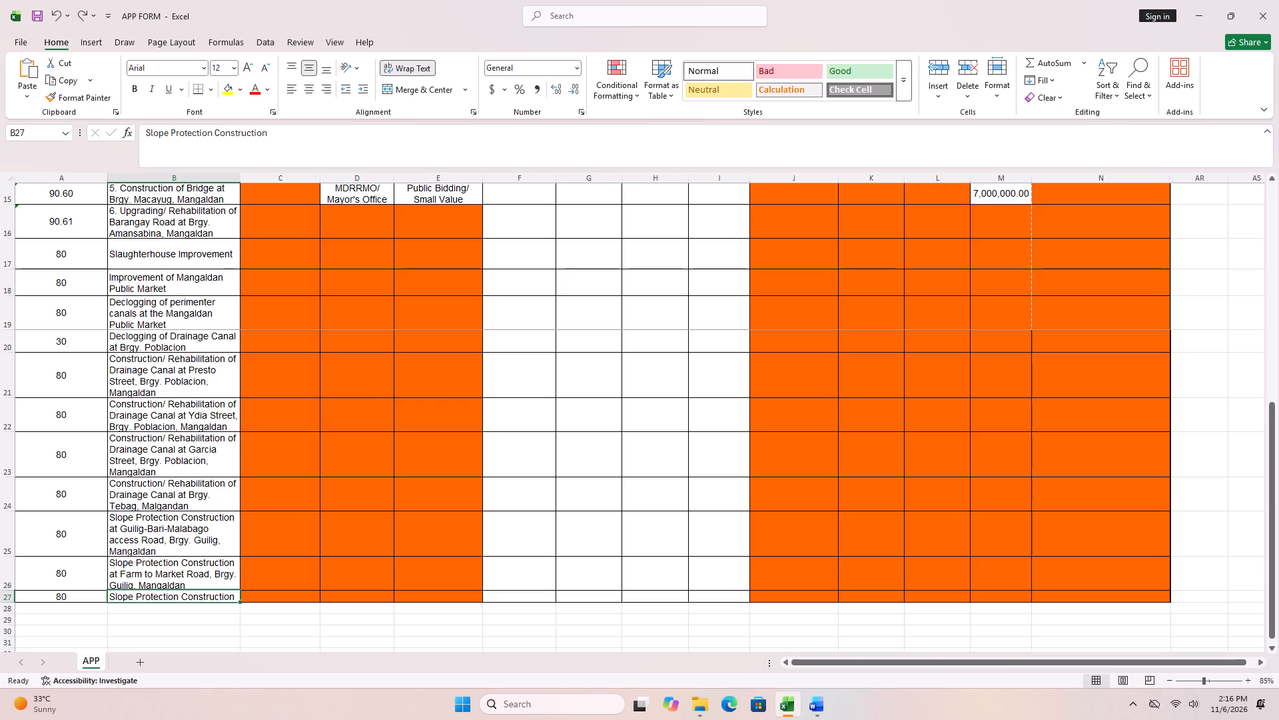
pyautogui.click(3, 488)
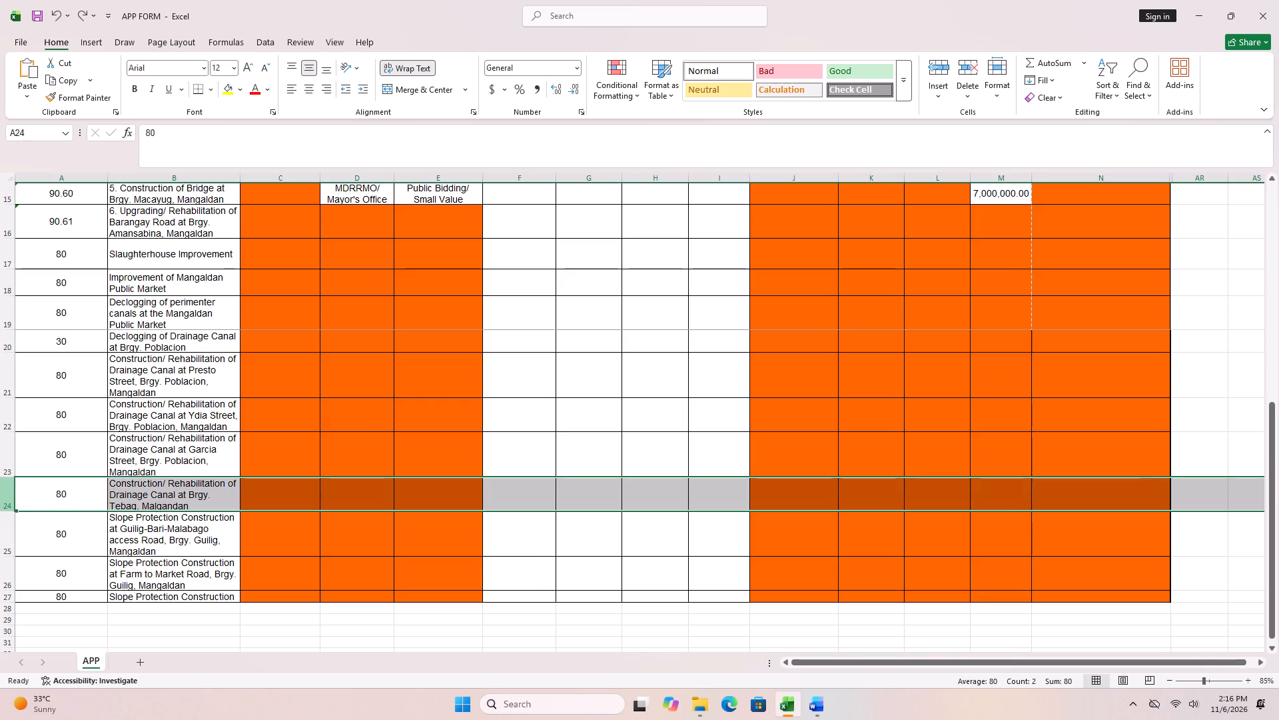
pyautogui.rightClick(3, 488)
pyautogui.click(47, 376)
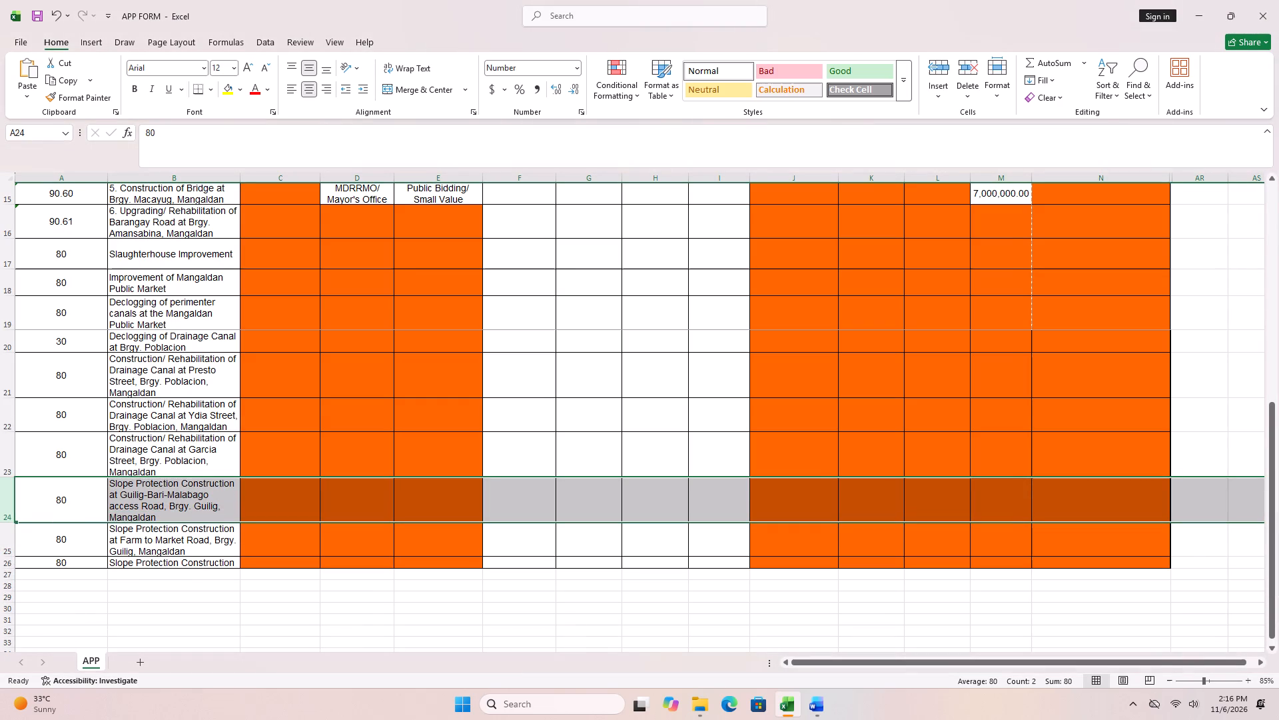
# Review the project descriptions in column B from row 23 up to the Slaughterhouse Improvement entry in row 17.
pyautogui.click(175, 459)
pyautogui.click(177, 422)
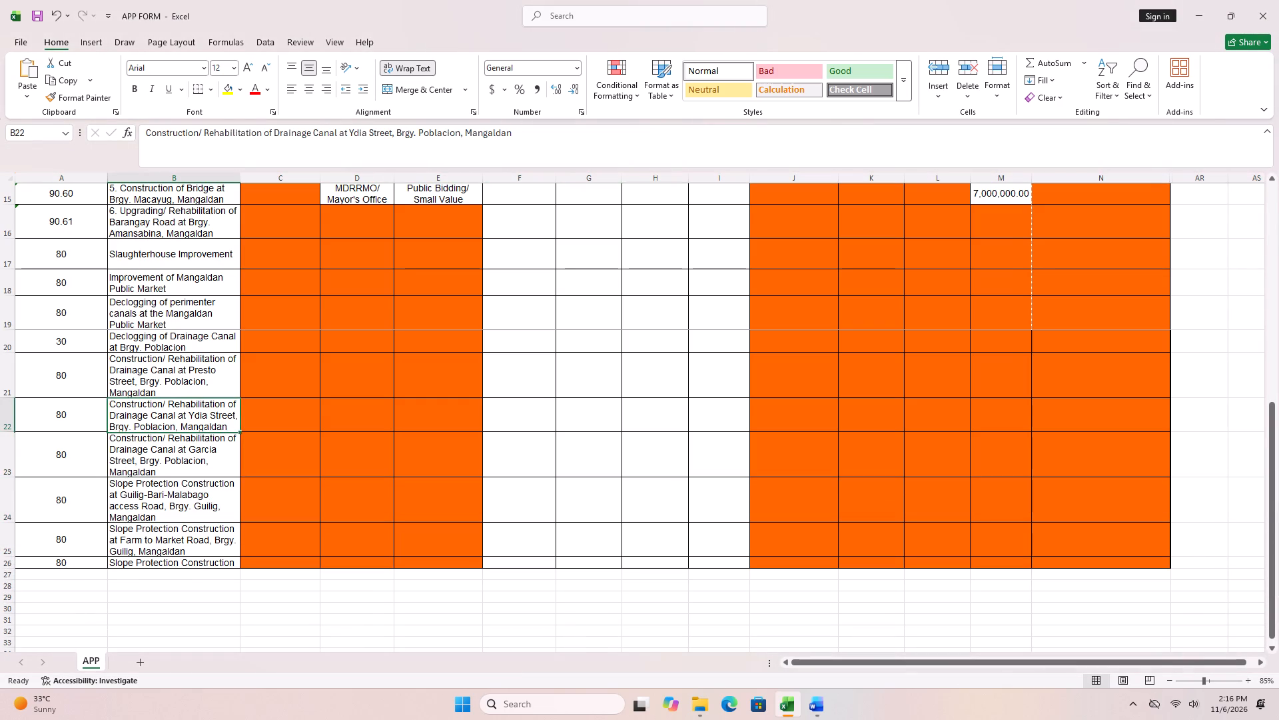
pyautogui.click(178, 387)
pyautogui.click(170, 341)
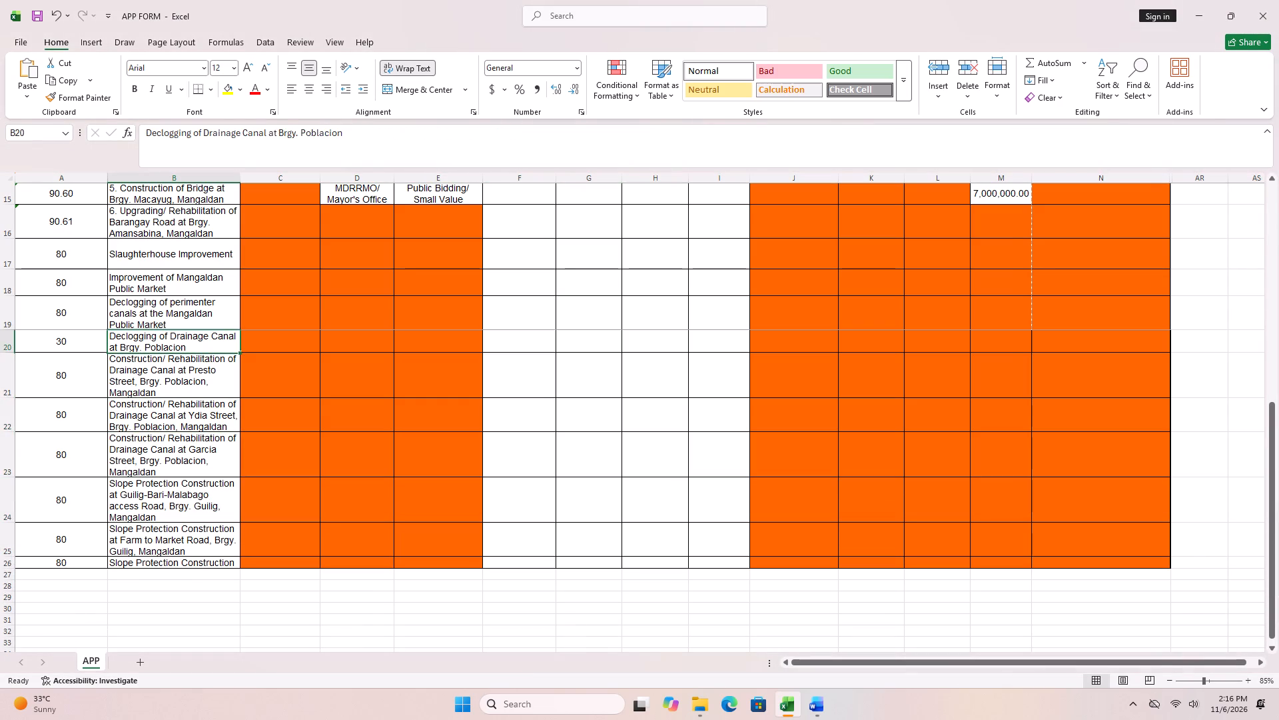
pyautogui.click(170, 321)
pyautogui.click(168, 301)
pyautogui.click(167, 285)
pyautogui.click(163, 249)
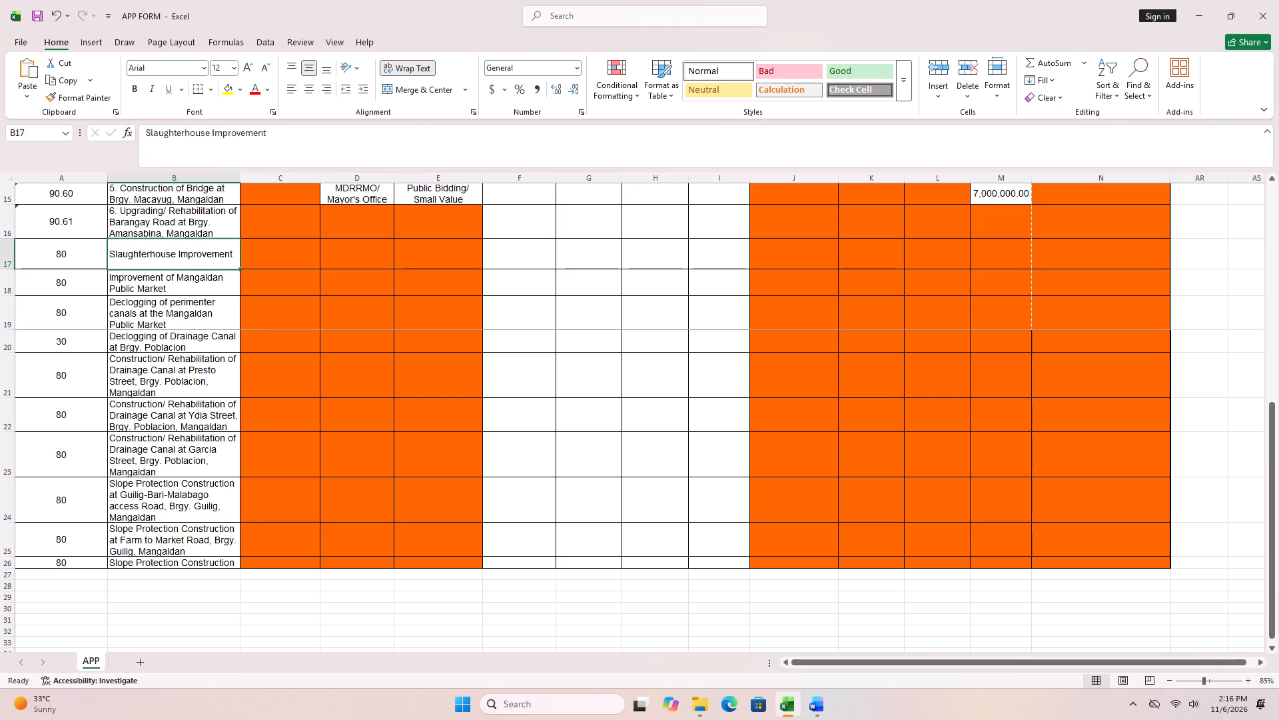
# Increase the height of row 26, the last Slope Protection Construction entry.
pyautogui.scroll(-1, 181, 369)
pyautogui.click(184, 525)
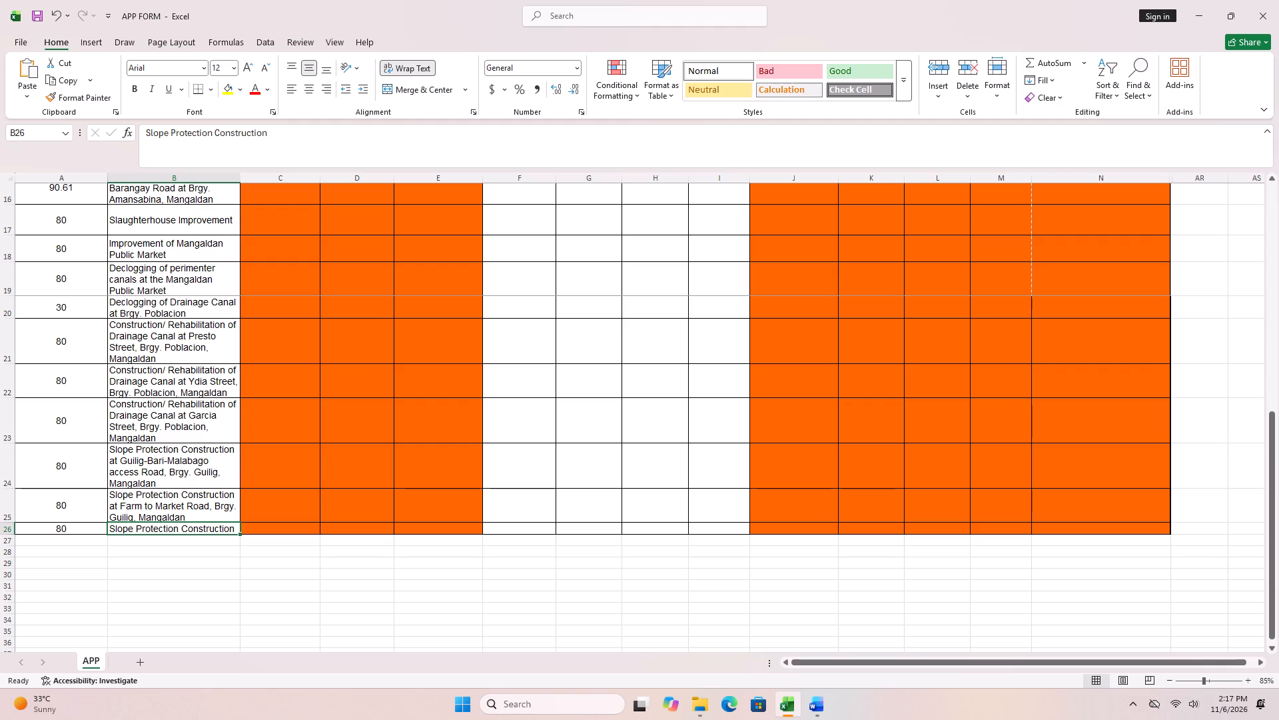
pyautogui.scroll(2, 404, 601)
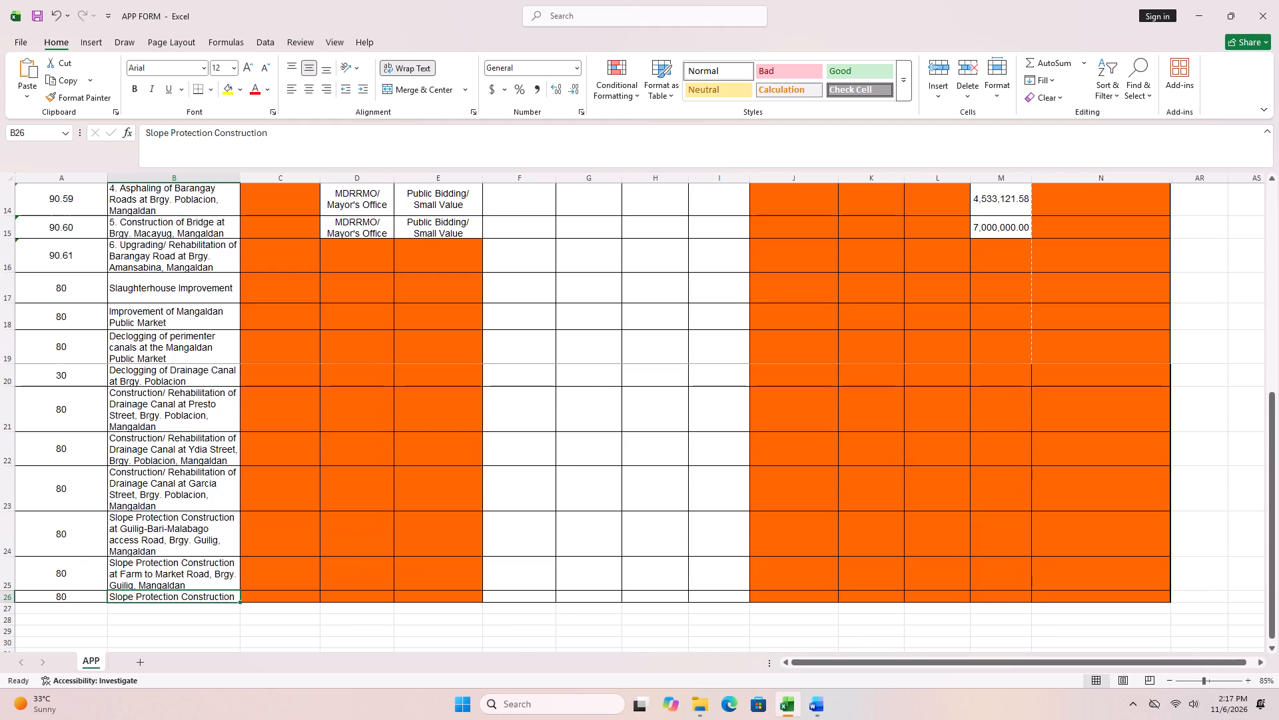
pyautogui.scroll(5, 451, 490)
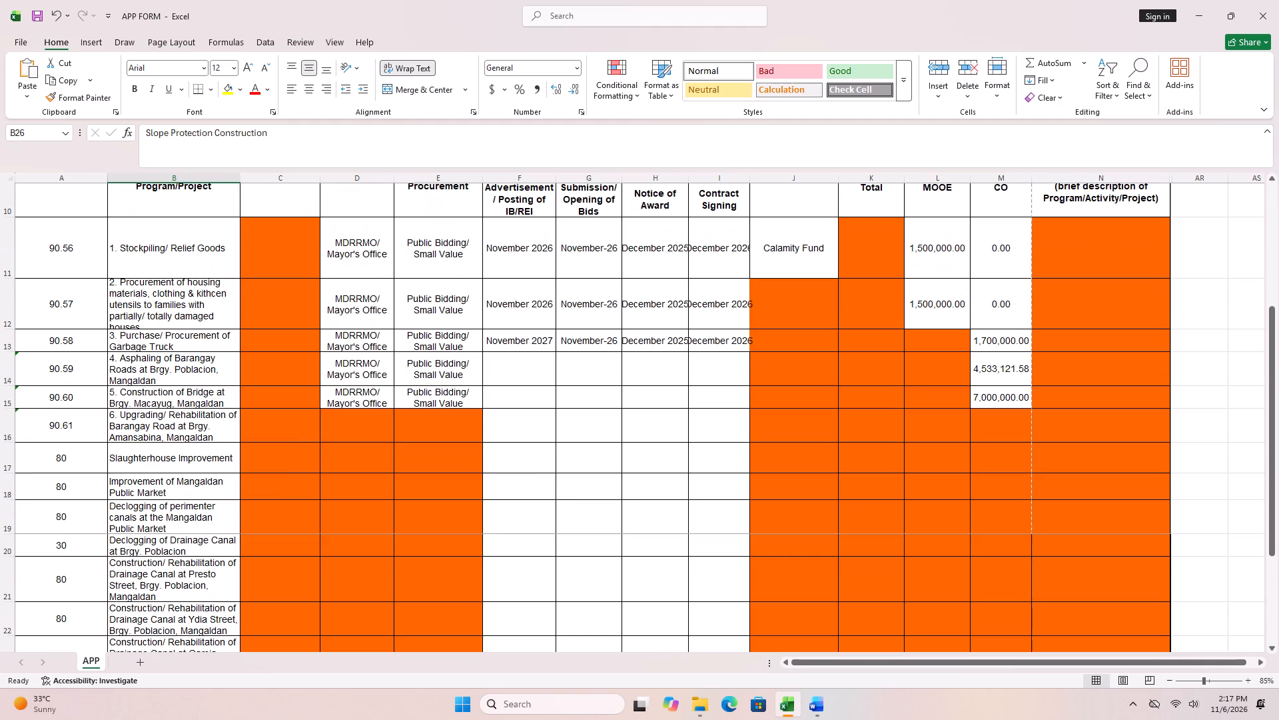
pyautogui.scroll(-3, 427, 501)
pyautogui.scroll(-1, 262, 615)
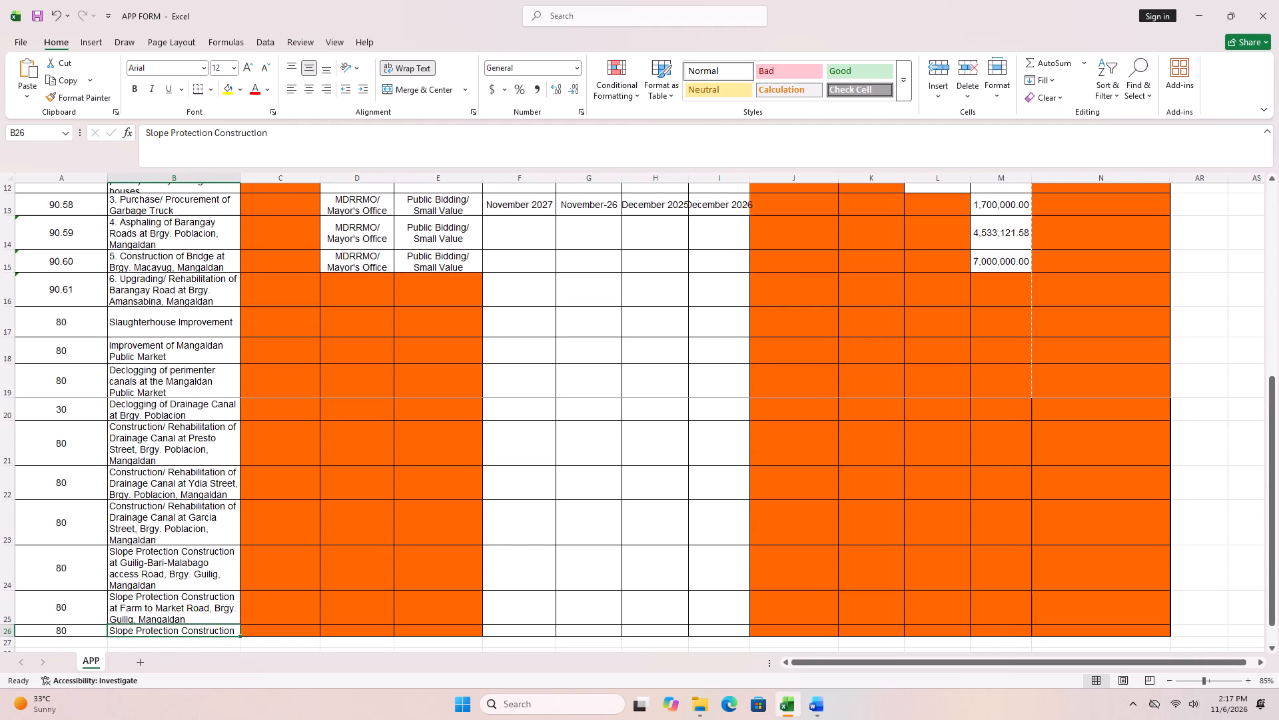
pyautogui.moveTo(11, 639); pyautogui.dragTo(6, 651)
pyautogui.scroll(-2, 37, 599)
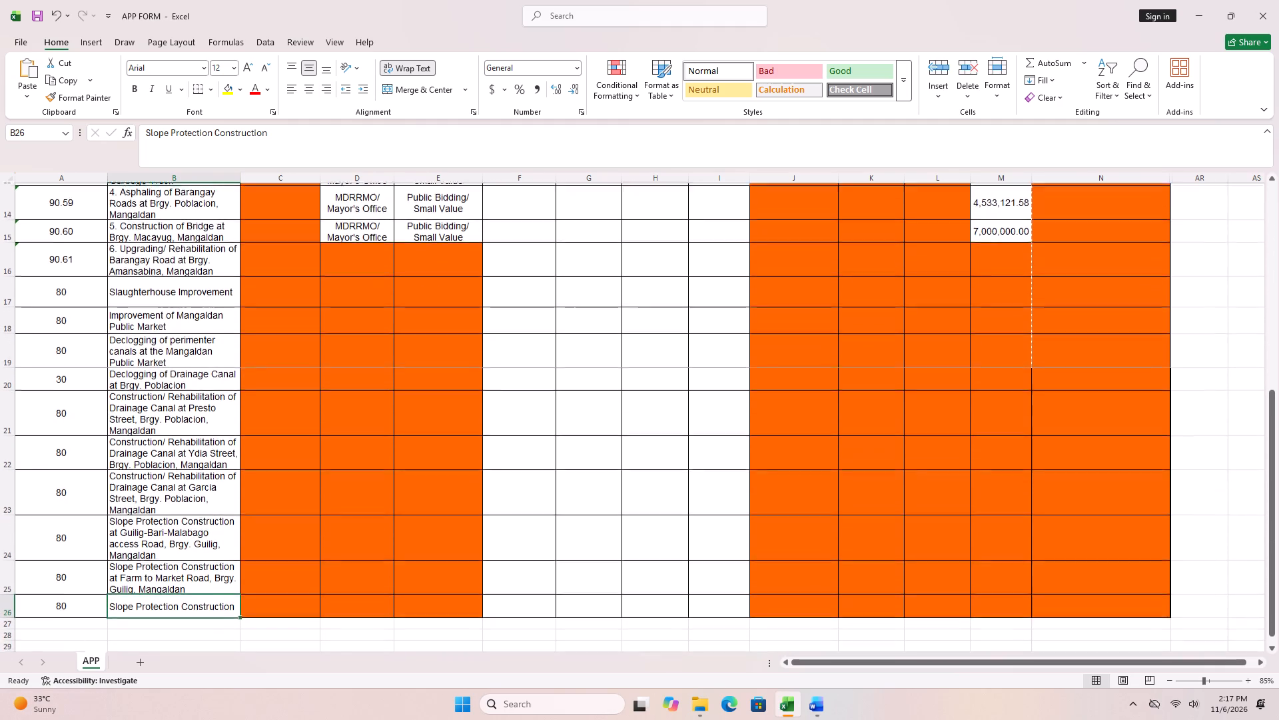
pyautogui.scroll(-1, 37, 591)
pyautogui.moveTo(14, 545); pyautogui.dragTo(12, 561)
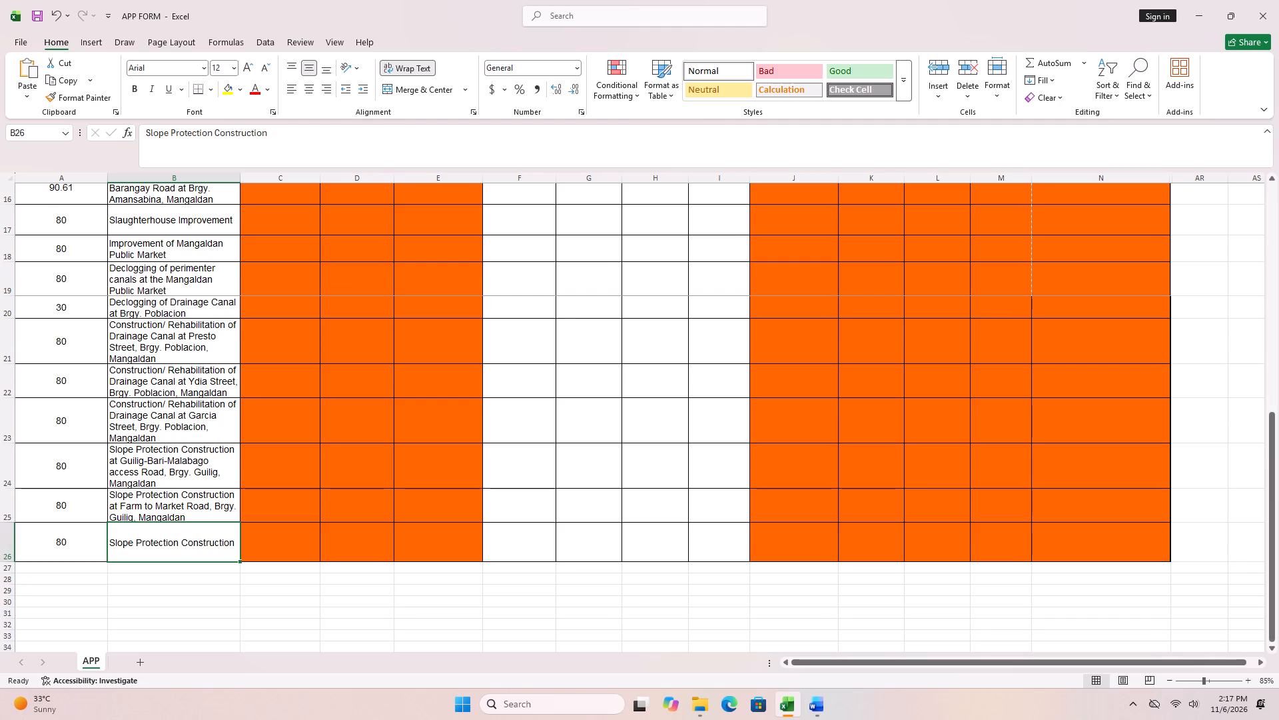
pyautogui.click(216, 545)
# Fill the "Public Bidding/ Small Value" procurement mode from E15 down through E26.
pyautogui.scroll(4, 322, 515)
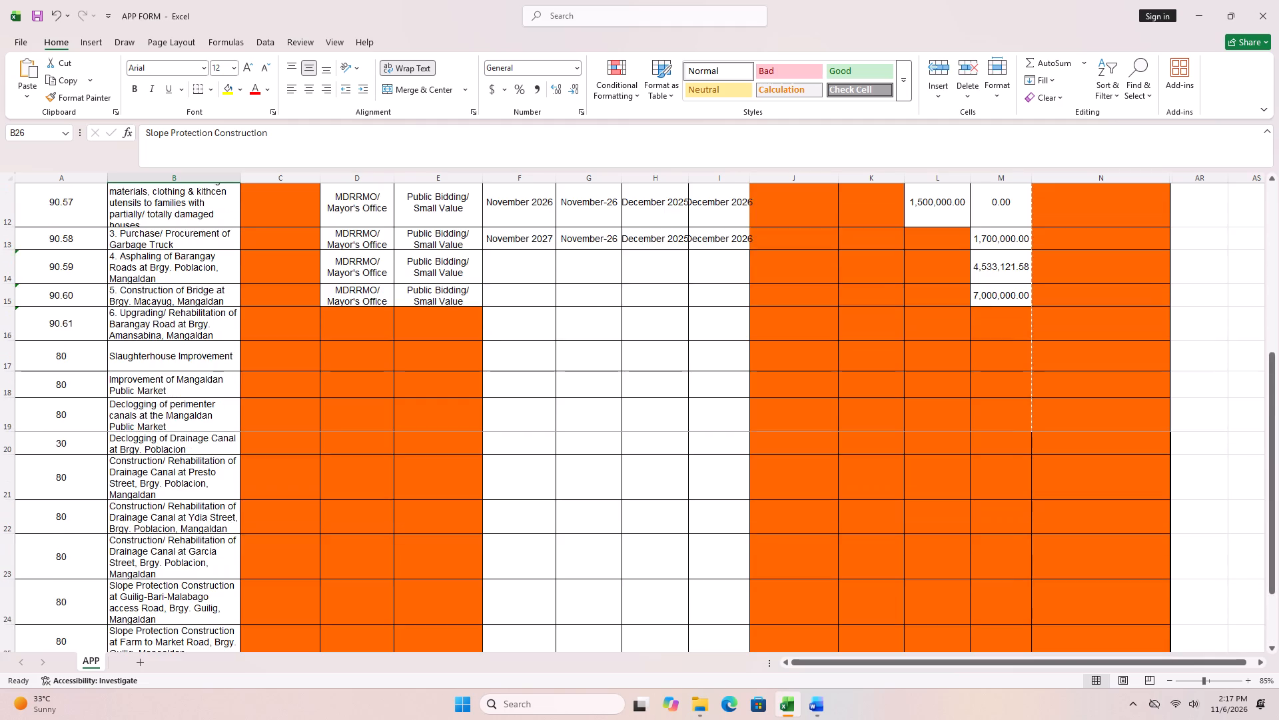
pyautogui.scroll(2, 390, 252)
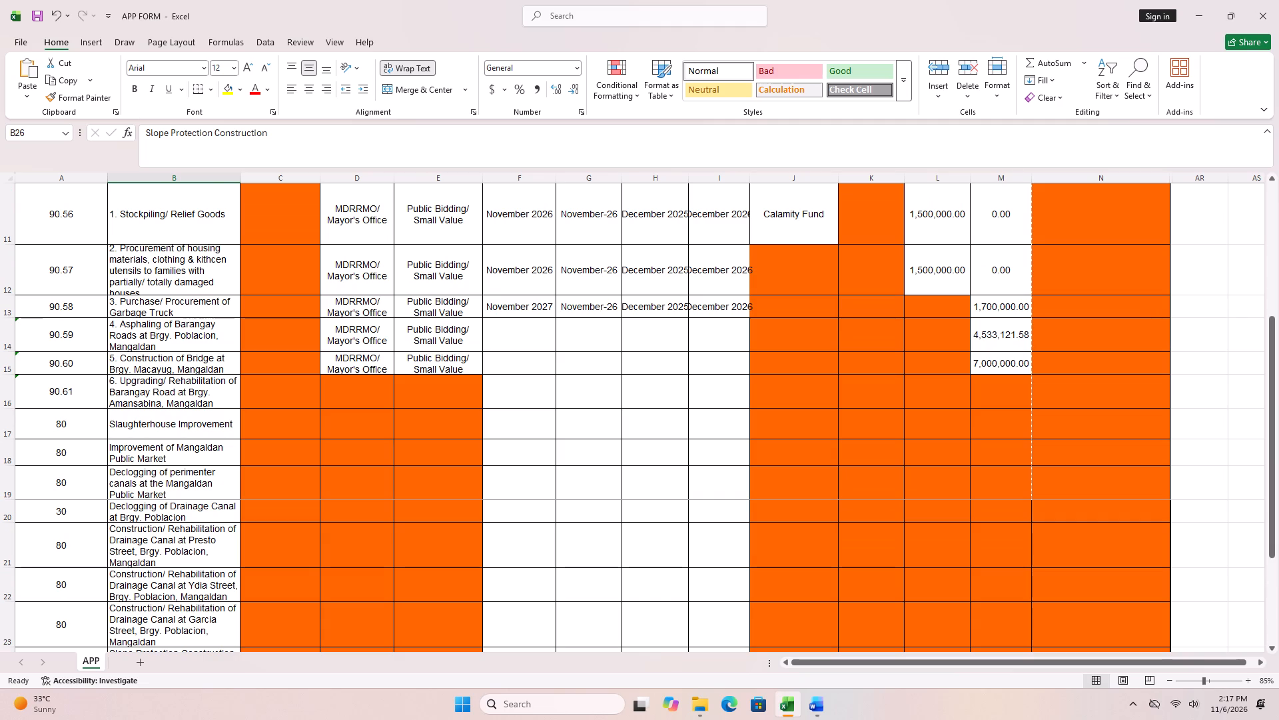
pyautogui.click(466, 364)
pyautogui.moveTo(483, 376); pyautogui.dragTo(504, 680)
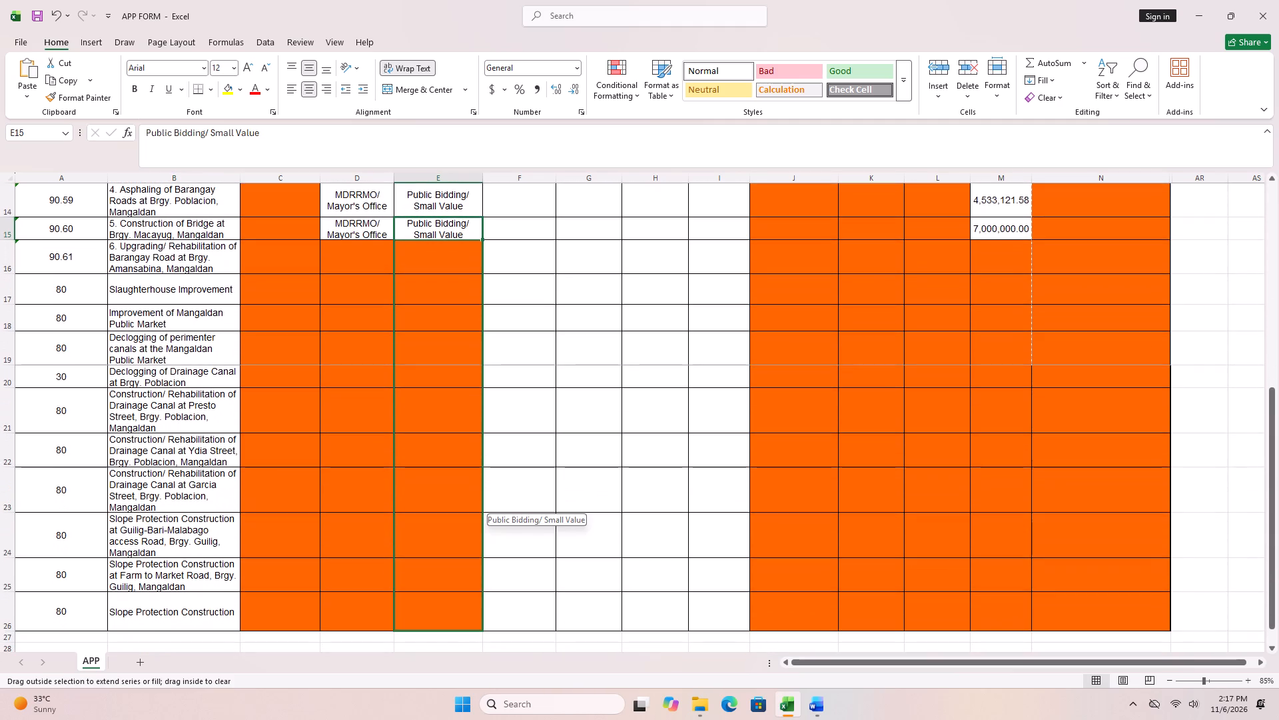
pyautogui.moveTo(504, 680); pyautogui.dragTo(474, 602)
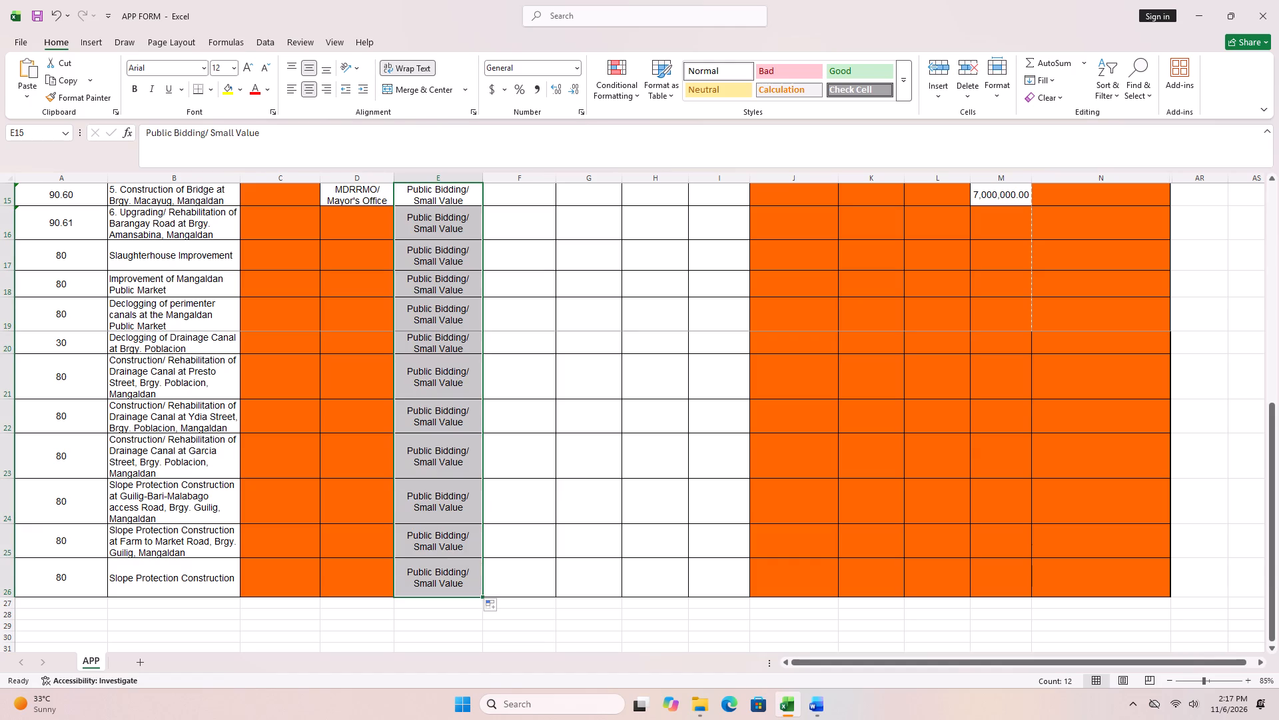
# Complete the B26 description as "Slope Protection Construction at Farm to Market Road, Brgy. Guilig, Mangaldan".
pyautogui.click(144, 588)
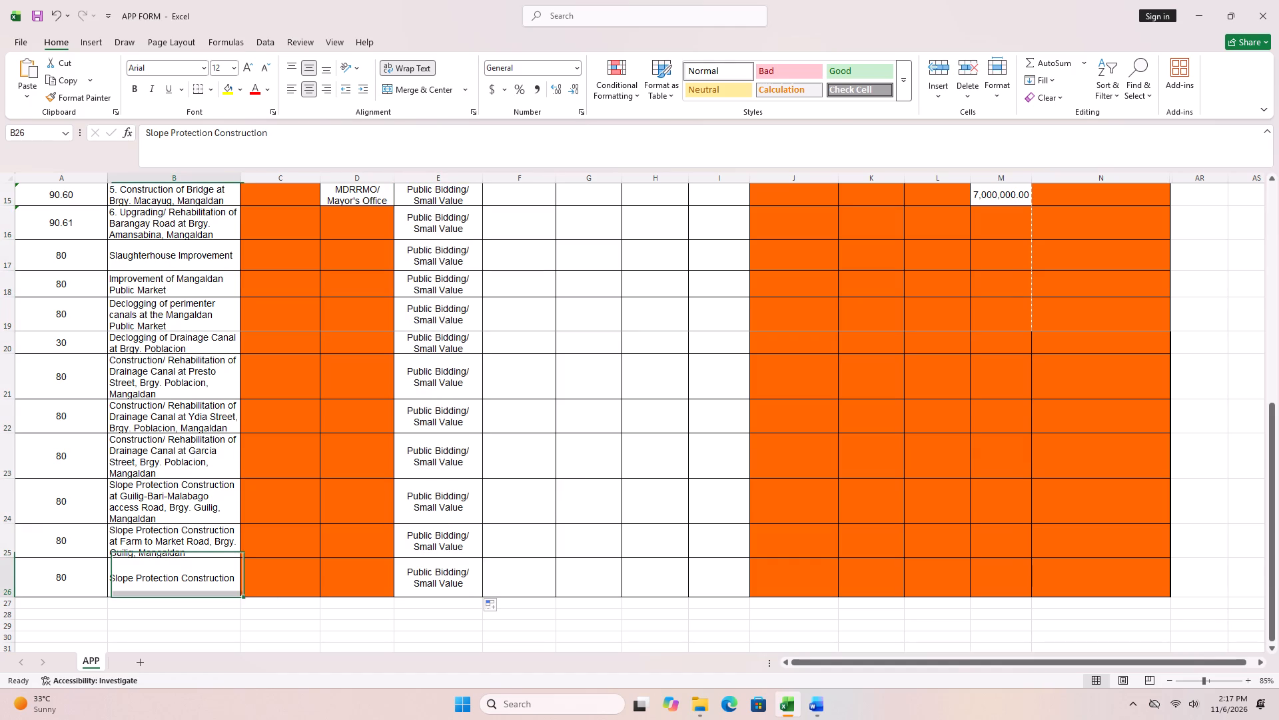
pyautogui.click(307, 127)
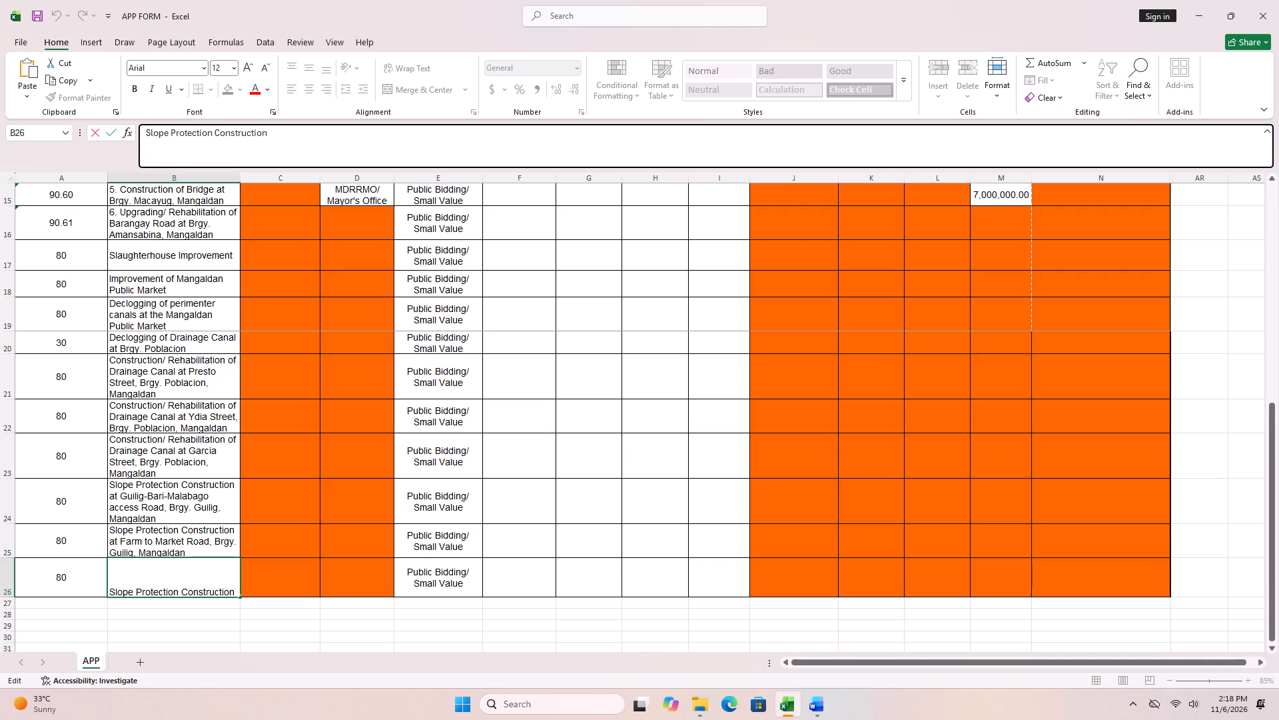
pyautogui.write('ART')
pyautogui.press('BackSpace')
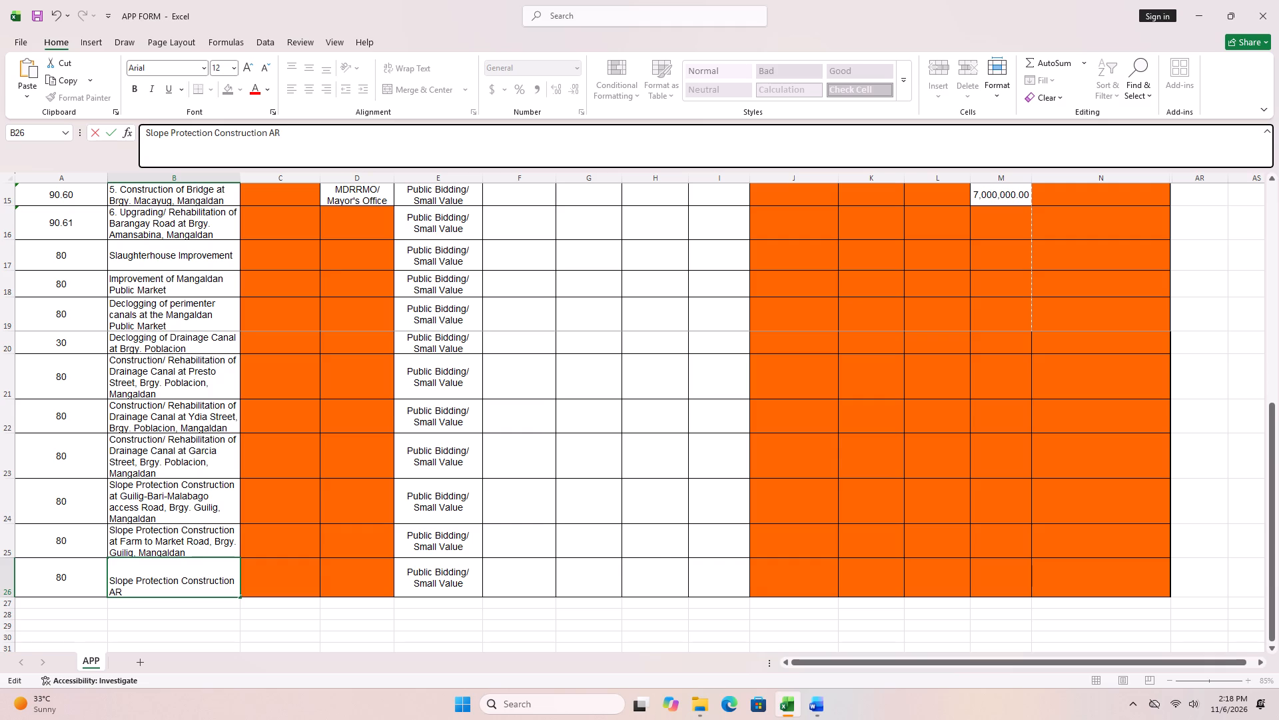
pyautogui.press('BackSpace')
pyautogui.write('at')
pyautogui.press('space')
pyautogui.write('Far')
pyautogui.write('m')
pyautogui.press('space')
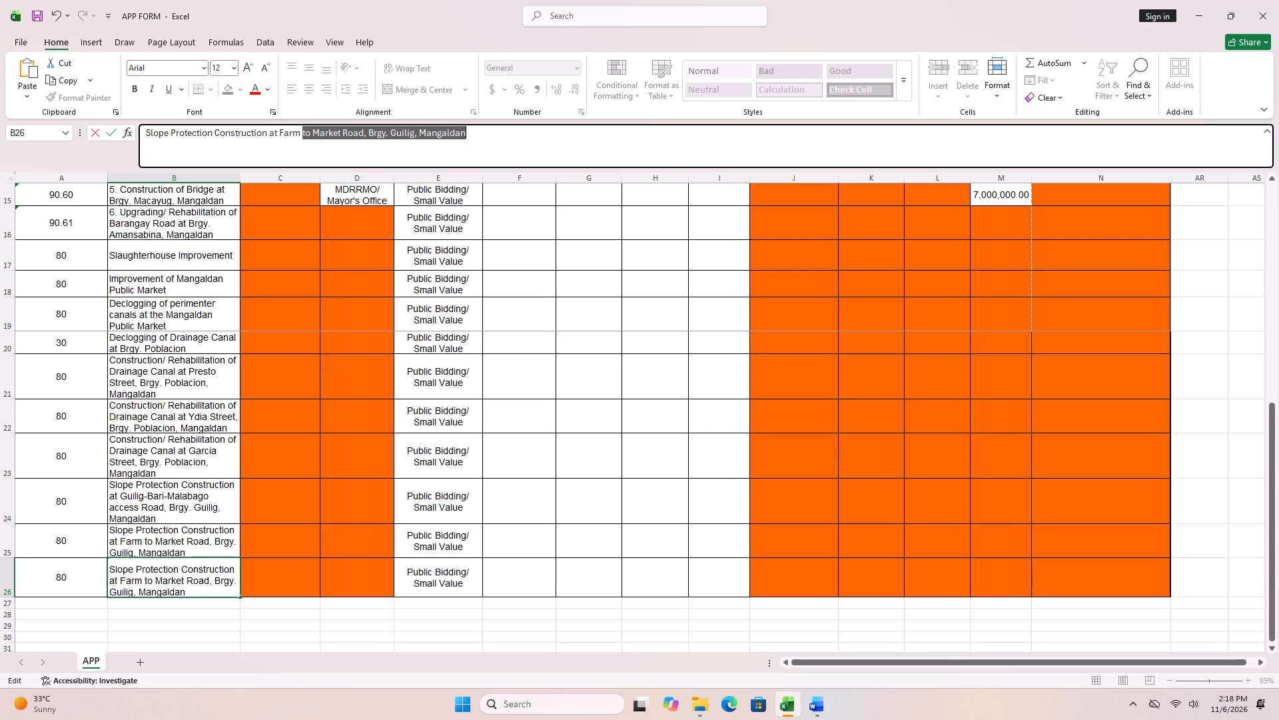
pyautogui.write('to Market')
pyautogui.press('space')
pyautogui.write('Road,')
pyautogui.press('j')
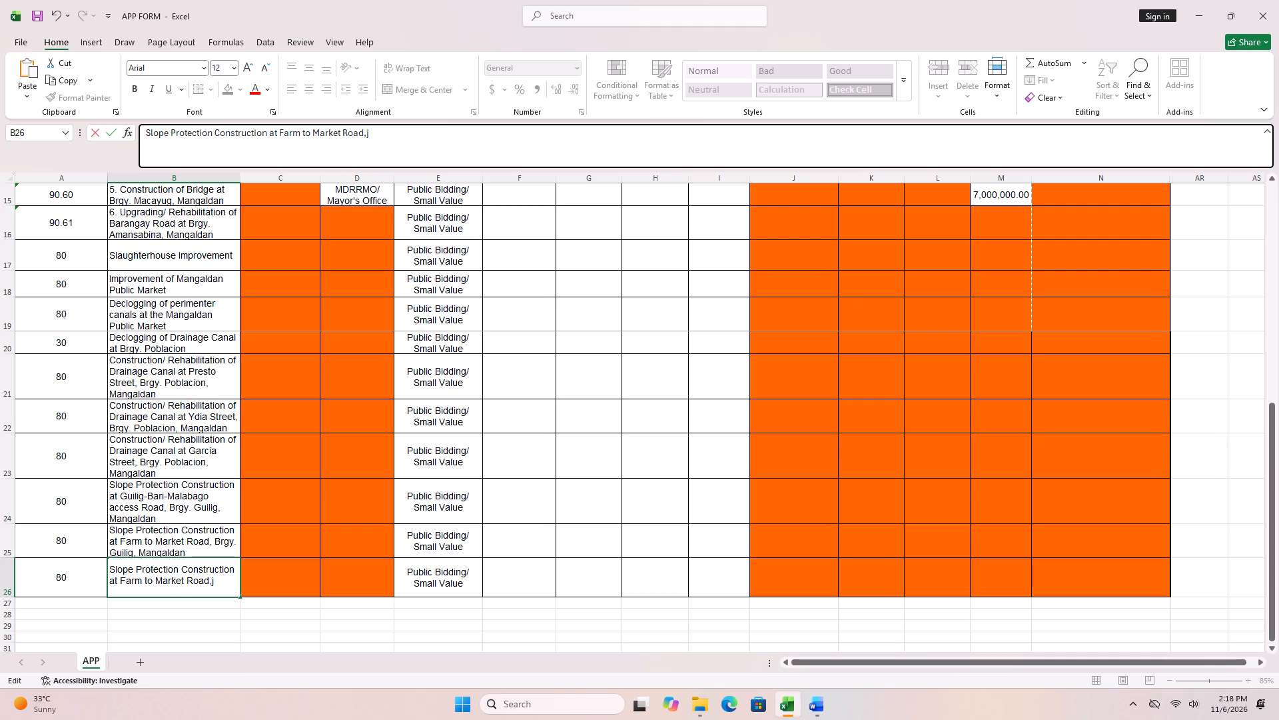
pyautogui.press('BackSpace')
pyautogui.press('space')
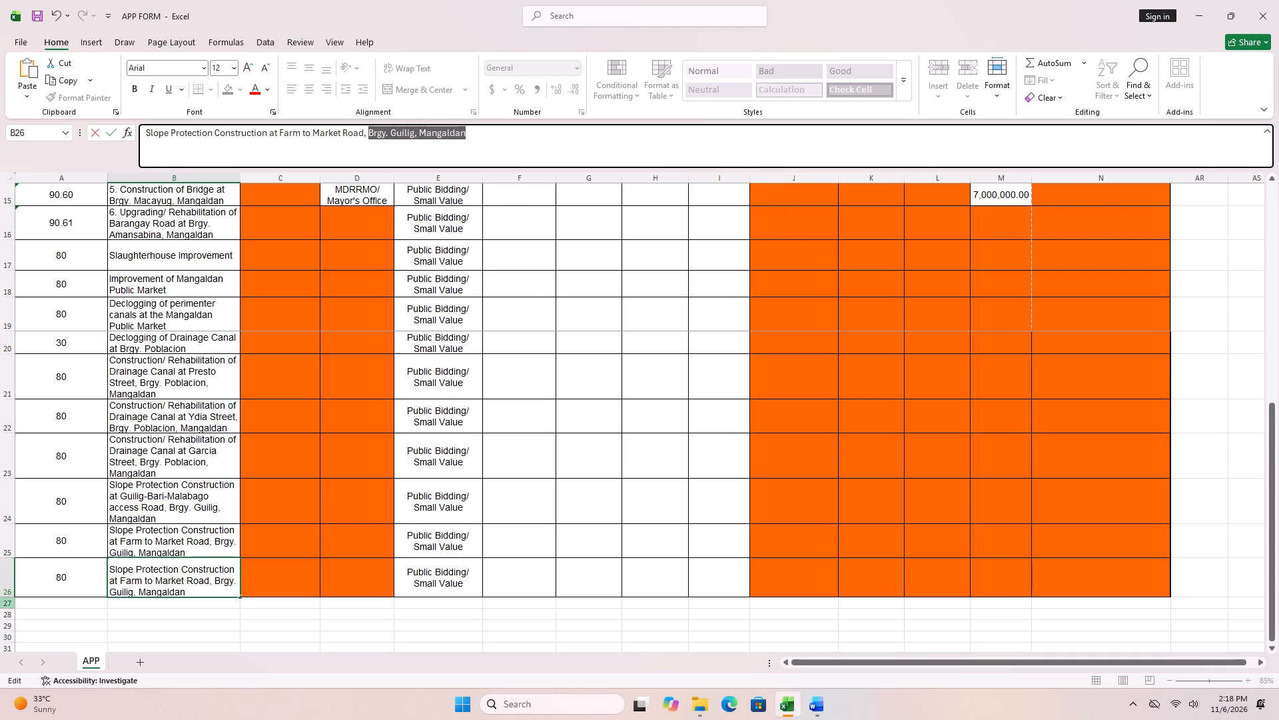
# Delete row 26, the duplicate Slope Protection Construction entry for the Farm to Market Road at Brgy. Guilig.
pyautogui.rightClick(5, 587)
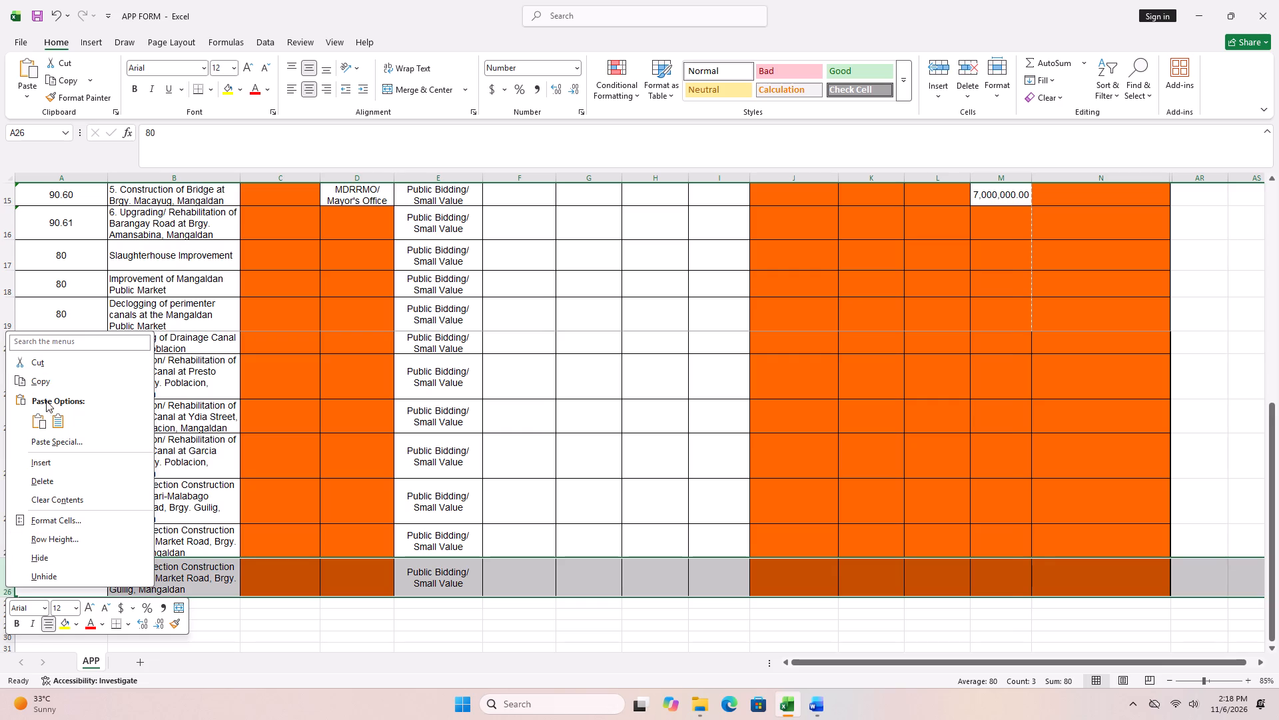
pyautogui.click(41, 477)
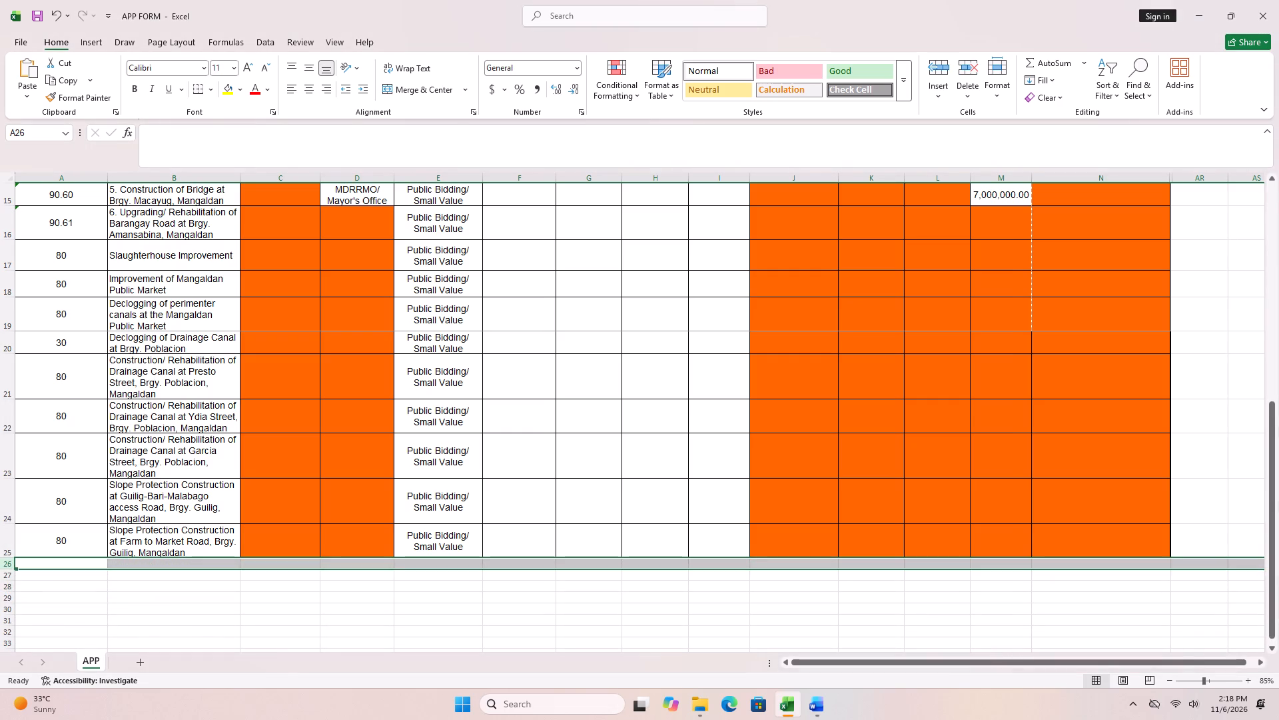
pyautogui.click(322, 629)
# Fill the "MDRRMO/ Mayor's Office" end-user from D15 down through D25.
pyautogui.scroll(9, 501, 602)
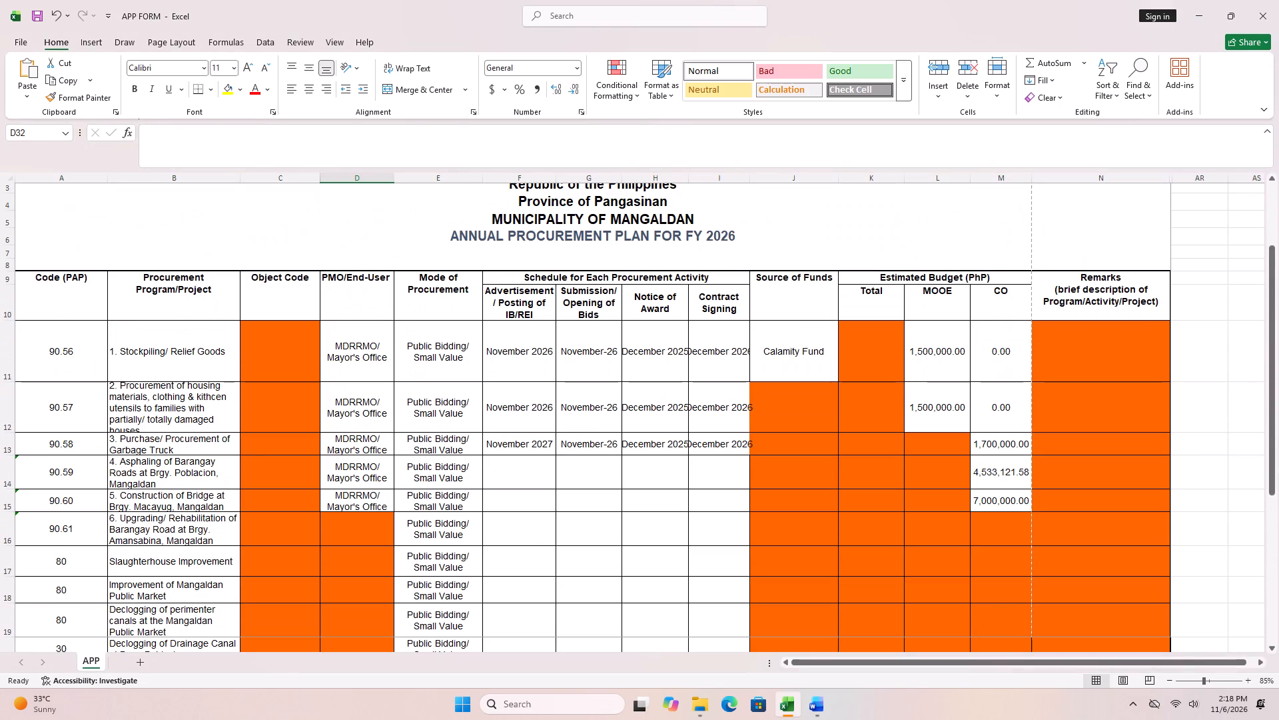
pyautogui.scroll(-1, 536, 553)
pyautogui.scroll(-4, 490, 523)
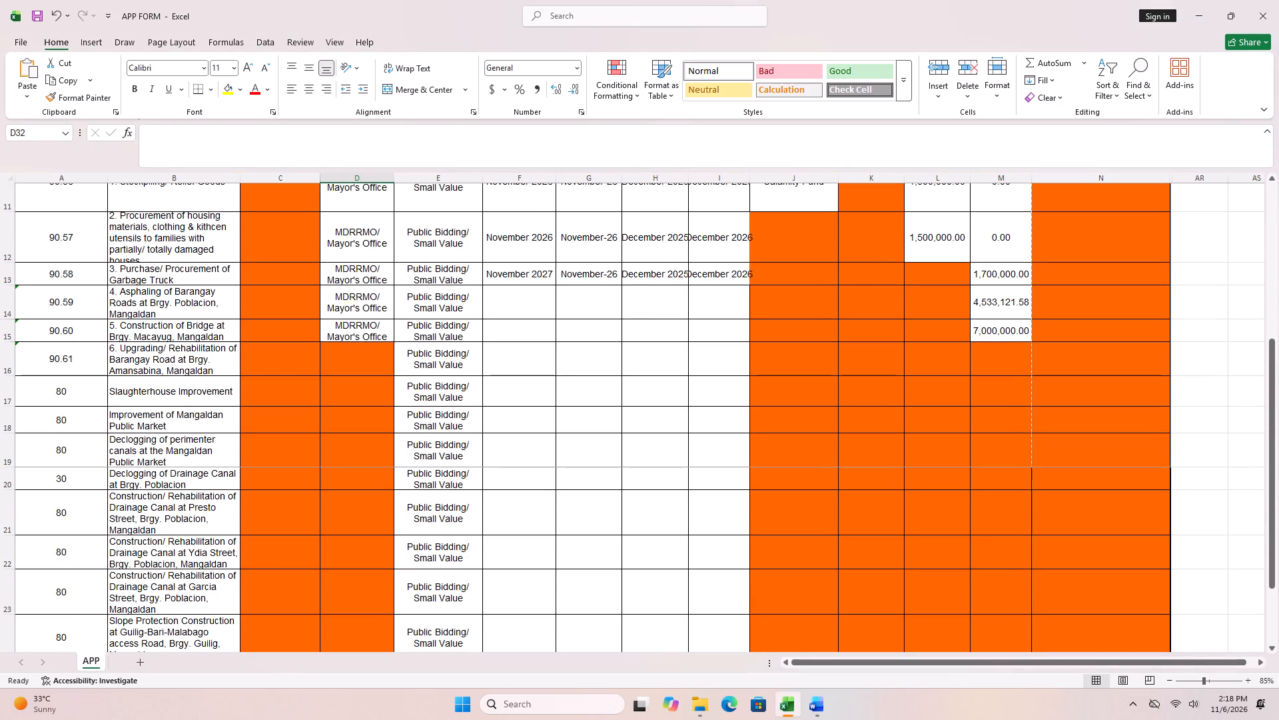
pyautogui.click(368, 334)
pyautogui.moveTo(394, 341); pyautogui.dragTo(397, 366)
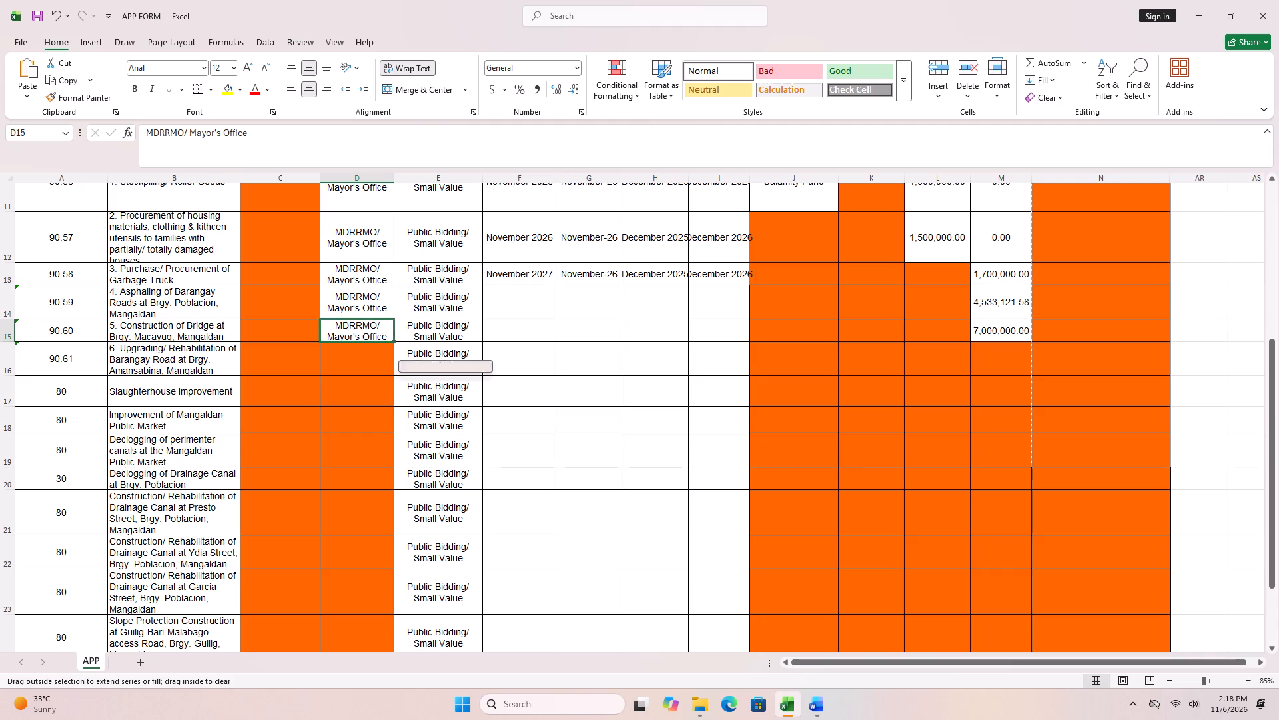
pyautogui.moveTo(397, 366); pyautogui.dragTo(397, 610)
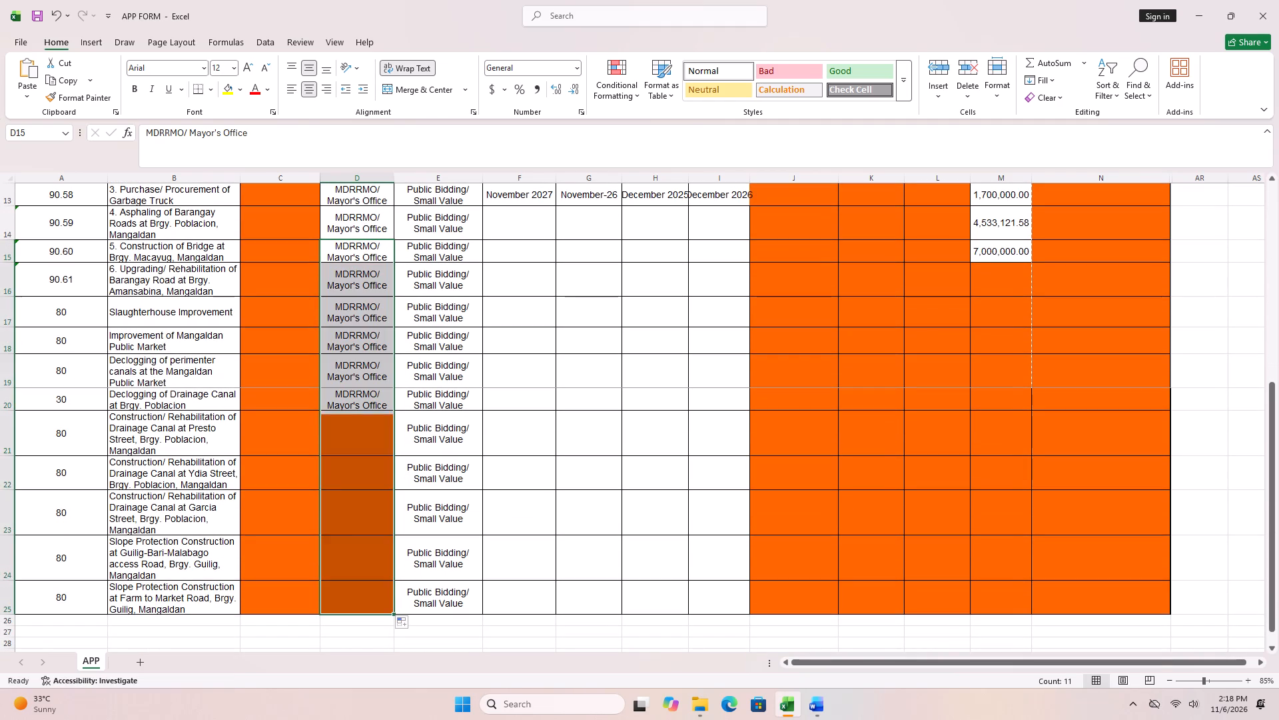
pyautogui.click(557, 504)
# Copy the garbage truck's procurement schedule dates in F13:I13 into columns F to I of rows 14 through 18.
pyautogui.scroll(7, 558, 504)
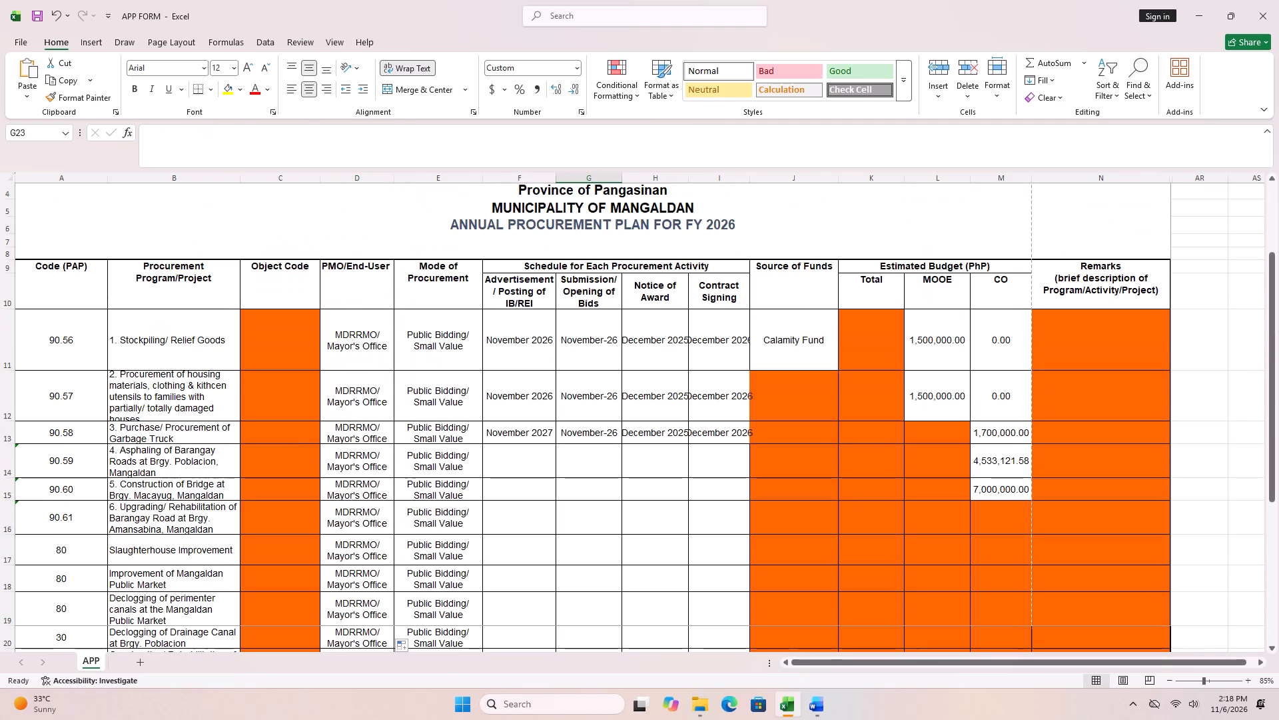
pyautogui.moveTo(531, 428); pyautogui.dragTo(568, 439)
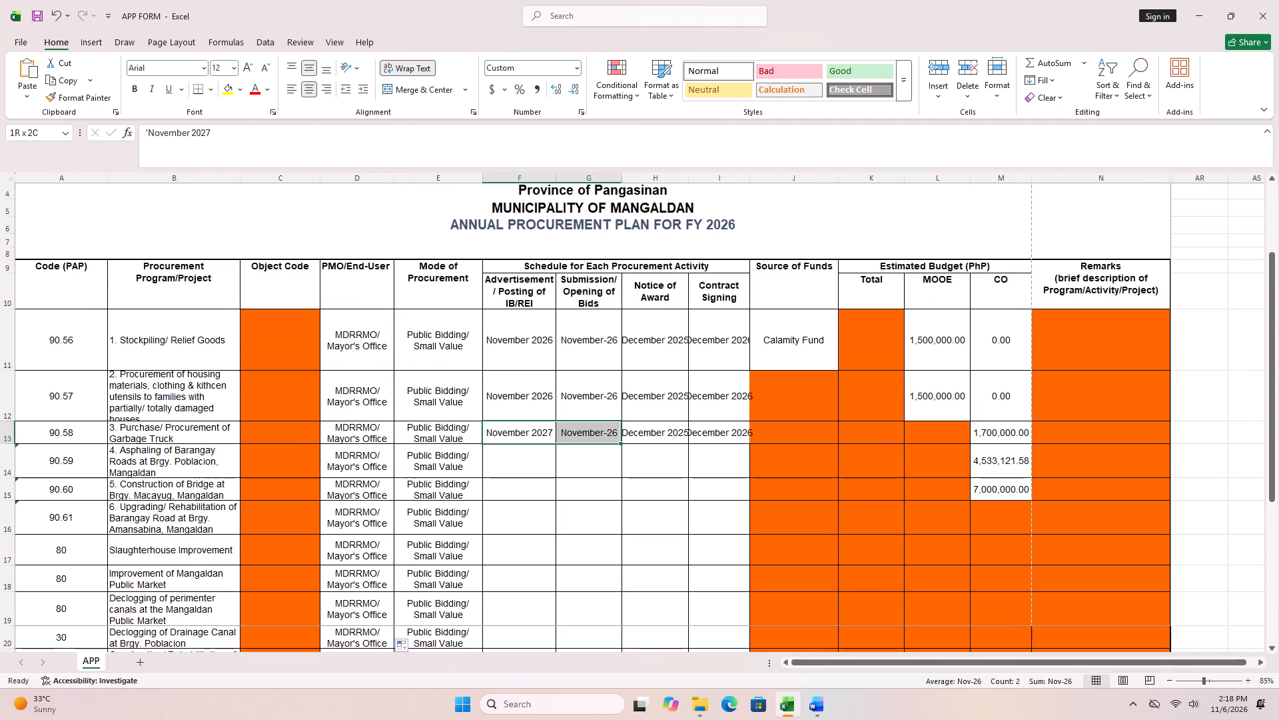
pyautogui.moveTo(568, 439); pyautogui.dragTo(704, 441)
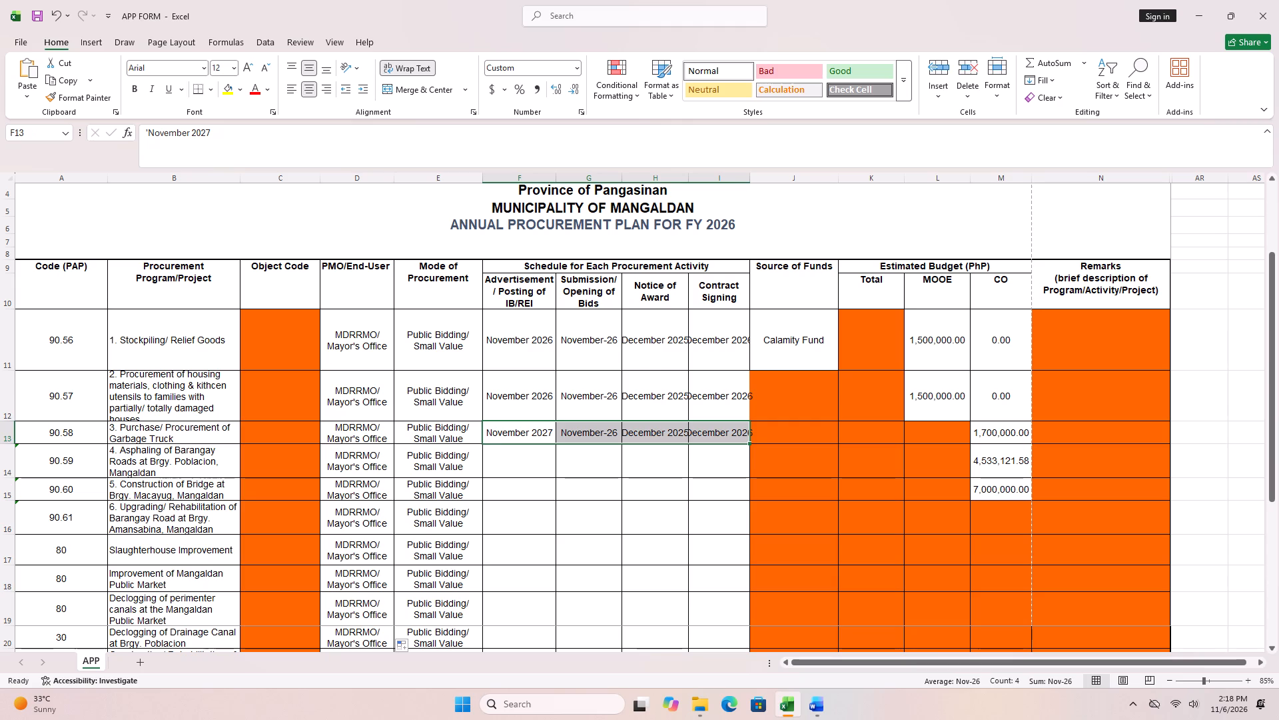
pyautogui.hotkey('ctrl', 'c')
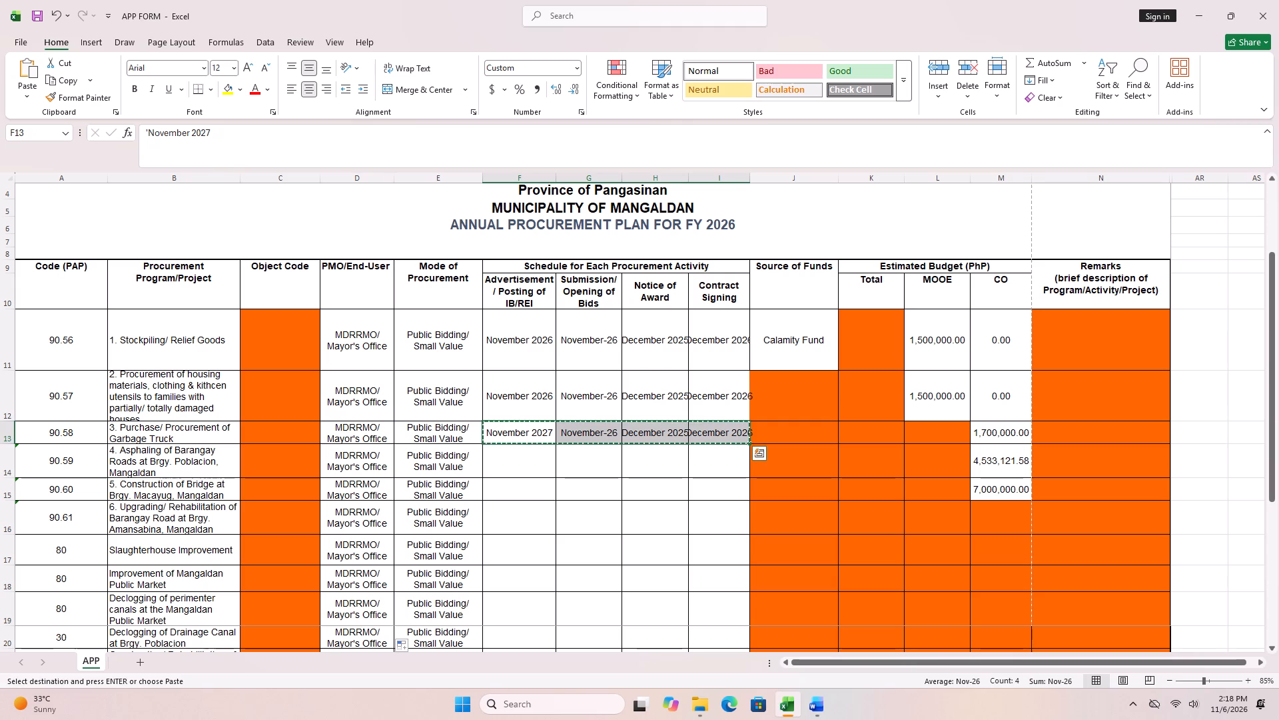
pyautogui.click(548, 455)
pyautogui.hotkey('ctrl', 'v')
pyautogui.click(540, 491)
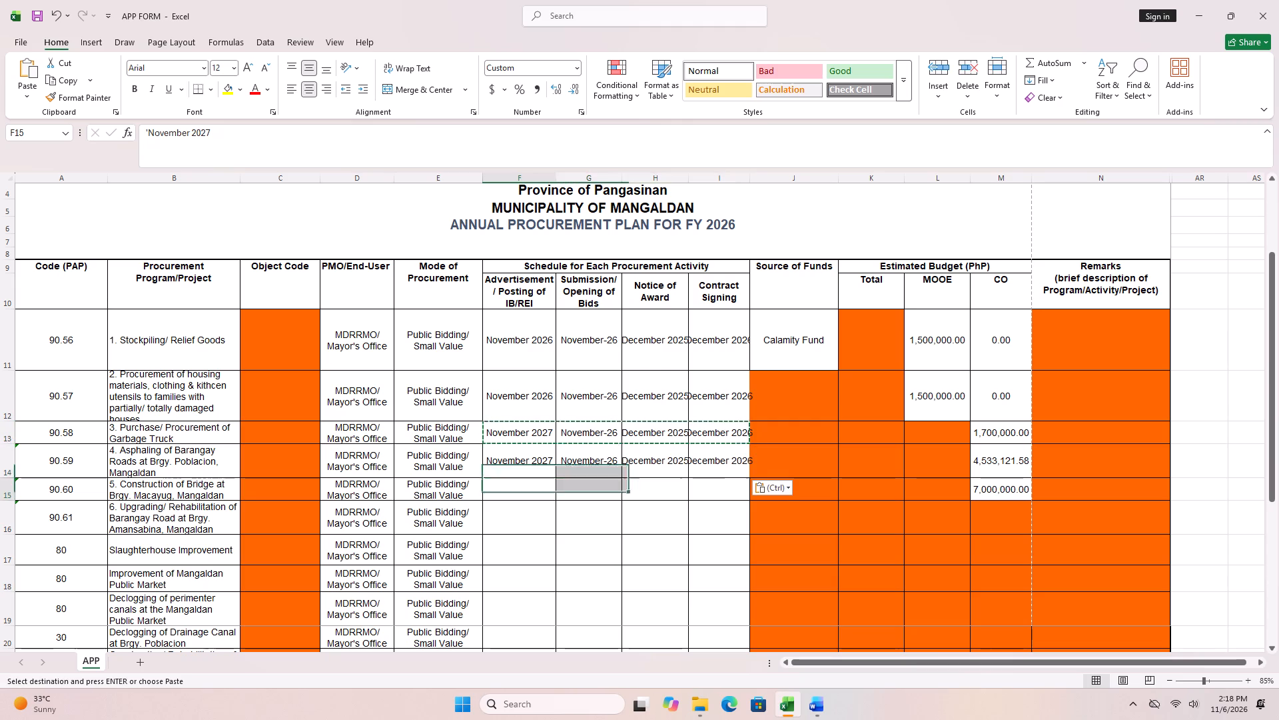
pyautogui.hotkey('ctrl', 'v')
pyautogui.keyDown('ctrl'); pyautogui.click(526, 525); pyautogui.keyUp('ctrl')
pyautogui.hotkey('ctrl', 'v')
pyautogui.keyDown('ctrl'); pyautogui.click(532, 557); pyautogui.keyUp('ctrl')
pyautogui.hotkey('ctrl', 'v')
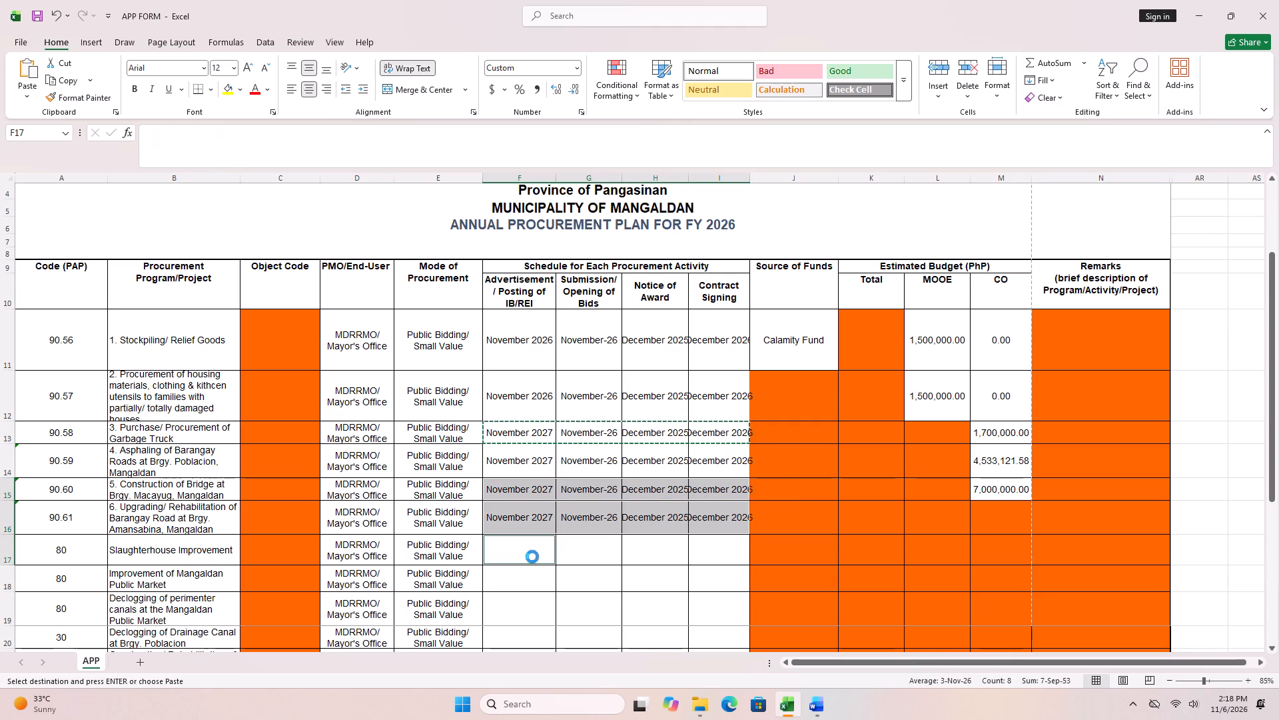
pyautogui.keyDown('ctrl'); pyautogui.click(528, 581); pyautogui.keyUp('ctrl')
pyautogui.hotkey('ctrl', 'v')
# Paste the copied F13:I13 schedule dates into columns F to I of rows 19 through 25.
pyautogui.scroll(-3, 524, 589)
pyautogui.click(530, 503)
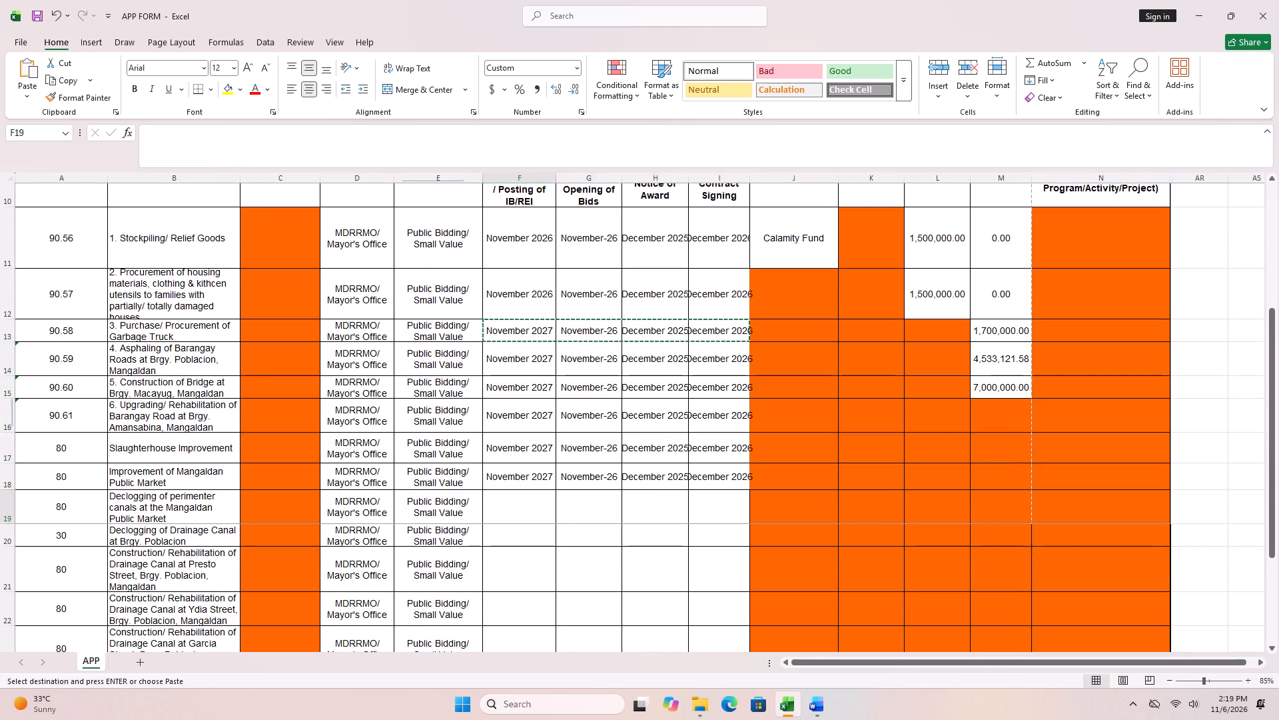
pyautogui.hotkey('ctrl', 'v')
pyautogui.keyDown('ctrl'); pyautogui.click(522, 539); pyautogui.keyUp('ctrl')
pyautogui.hotkey('ctrl', 'v')
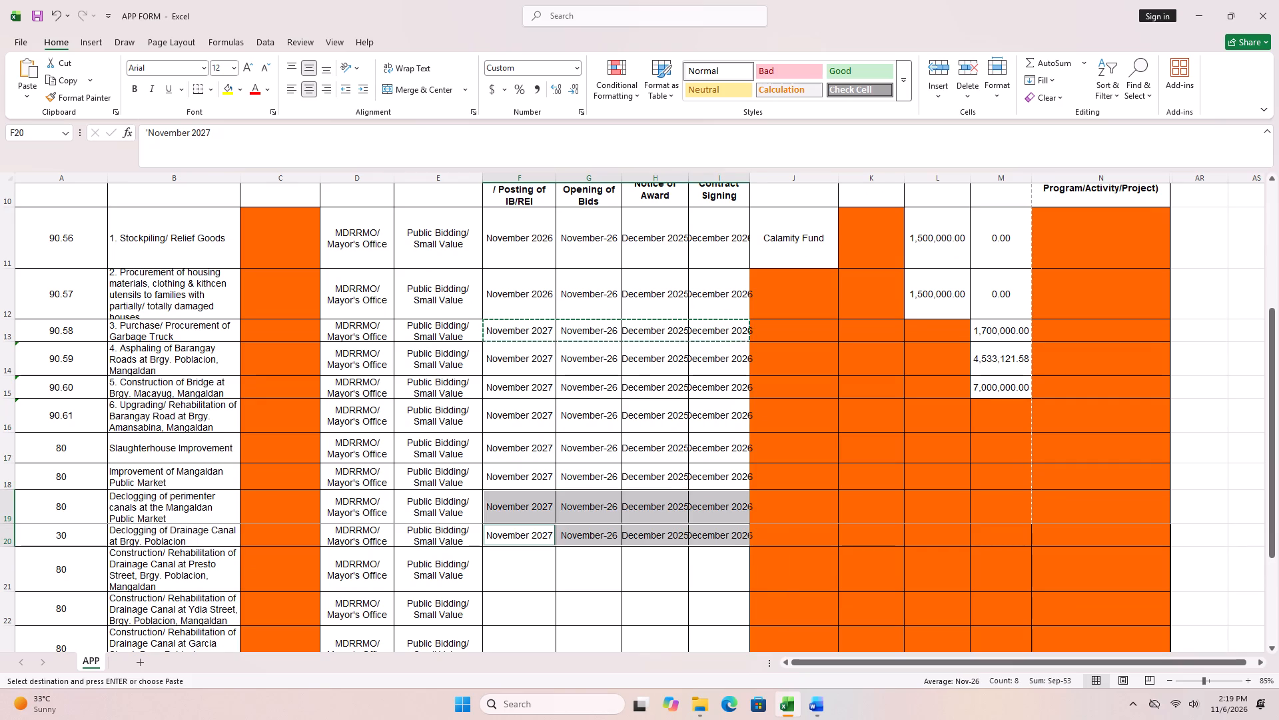
pyautogui.click(526, 559)
pyautogui.hotkey('ctrl', 'v')
pyautogui.scroll(-4, 526, 559)
pyautogui.click(530, 476)
pyautogui.hotkey('ctrl', 'v')
pyautogui.keyDown('ctrl'); pyautogui.click(520, 528); pyautogui.keyUp('ctrl')
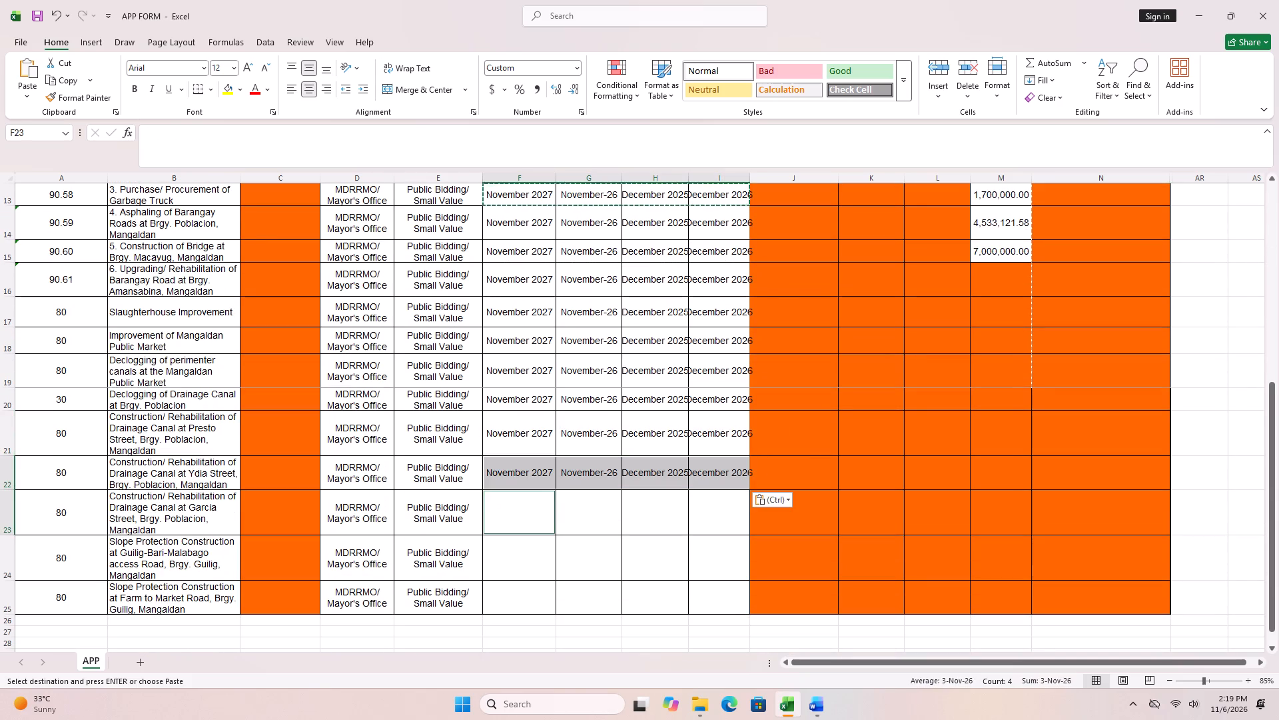
pyautogui.hotkey('ctrl', 'v')
pyautogui.keyDown('ctrl'); pyautogui.click(521, 561); pyautogui.keyUp('ctrl')
pyautogui.hotkey('ctrl', 'v')
pyautogui.keyDown('ctrl'); pyautogui.click(524, 603); pyautogui.keyUp('ctrl')
pyautogui.hotkey('ctrl', 'v')
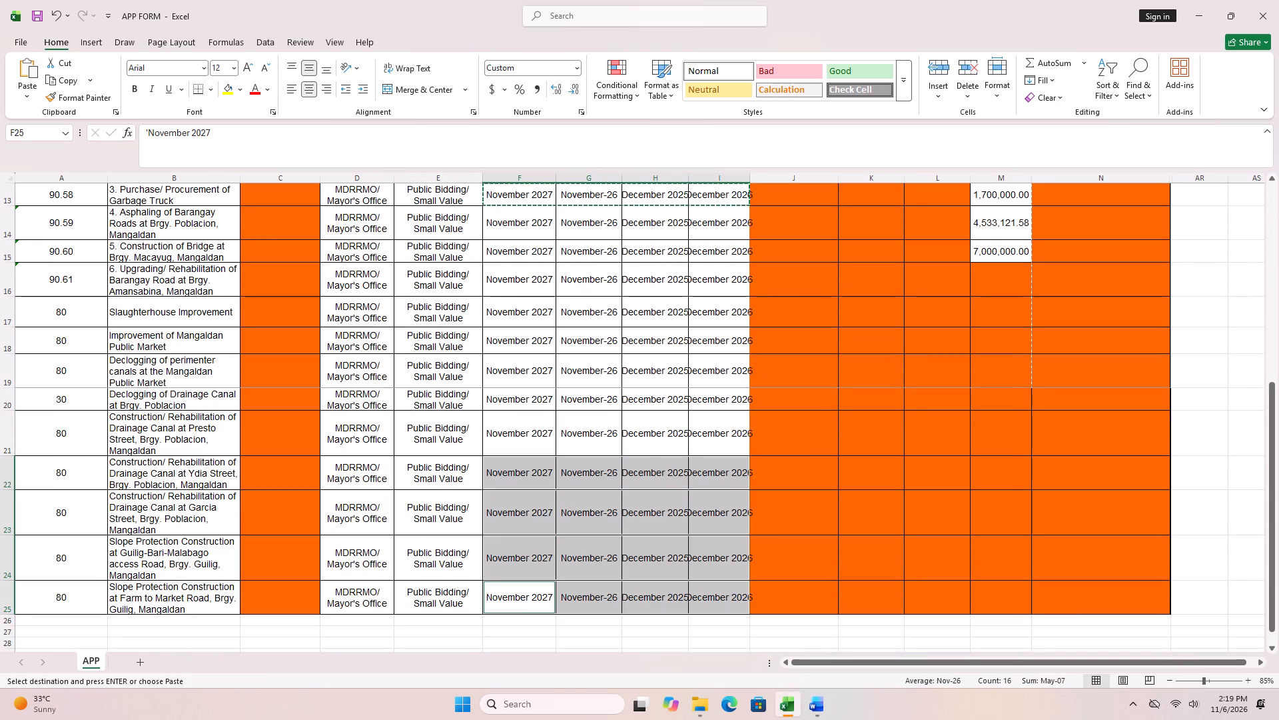
# Review the project rows' Source of Funds and Estimated Budget columns for cells that still need entries.
pyautogui.click(665, 556)
pyautogui.scroll(5, 665, 553)
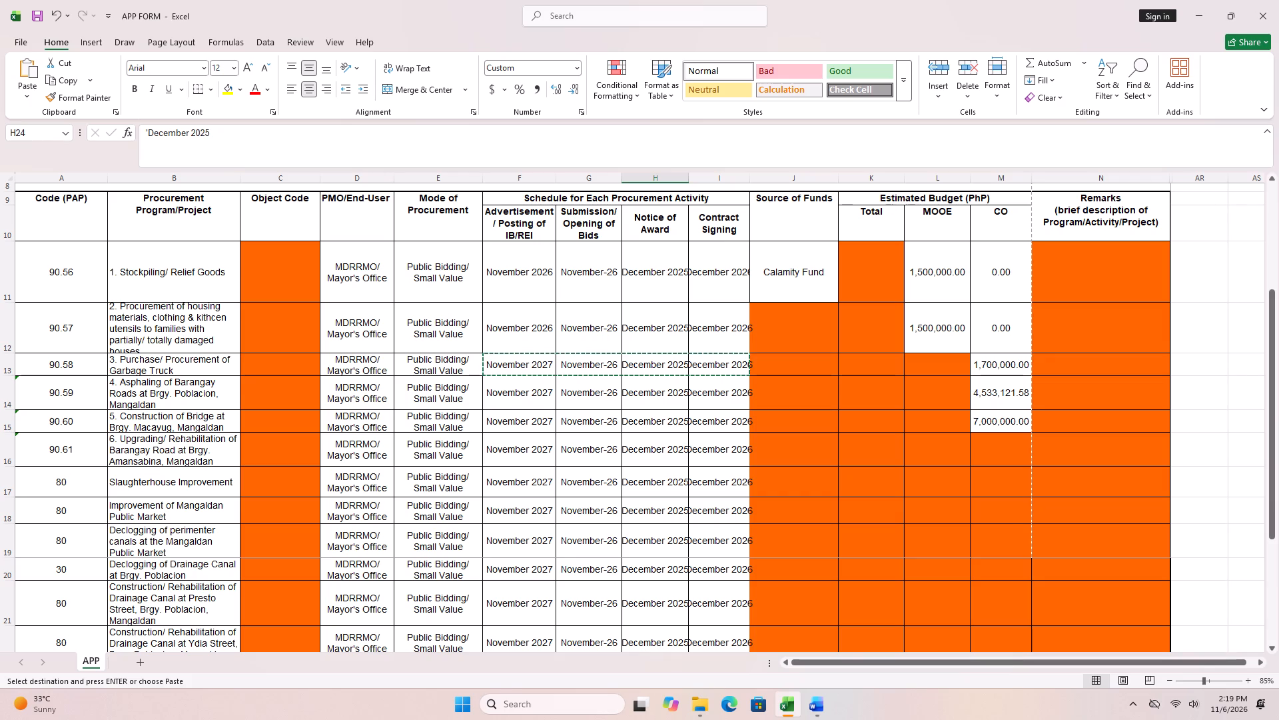
pyautogui.click(803, 295)
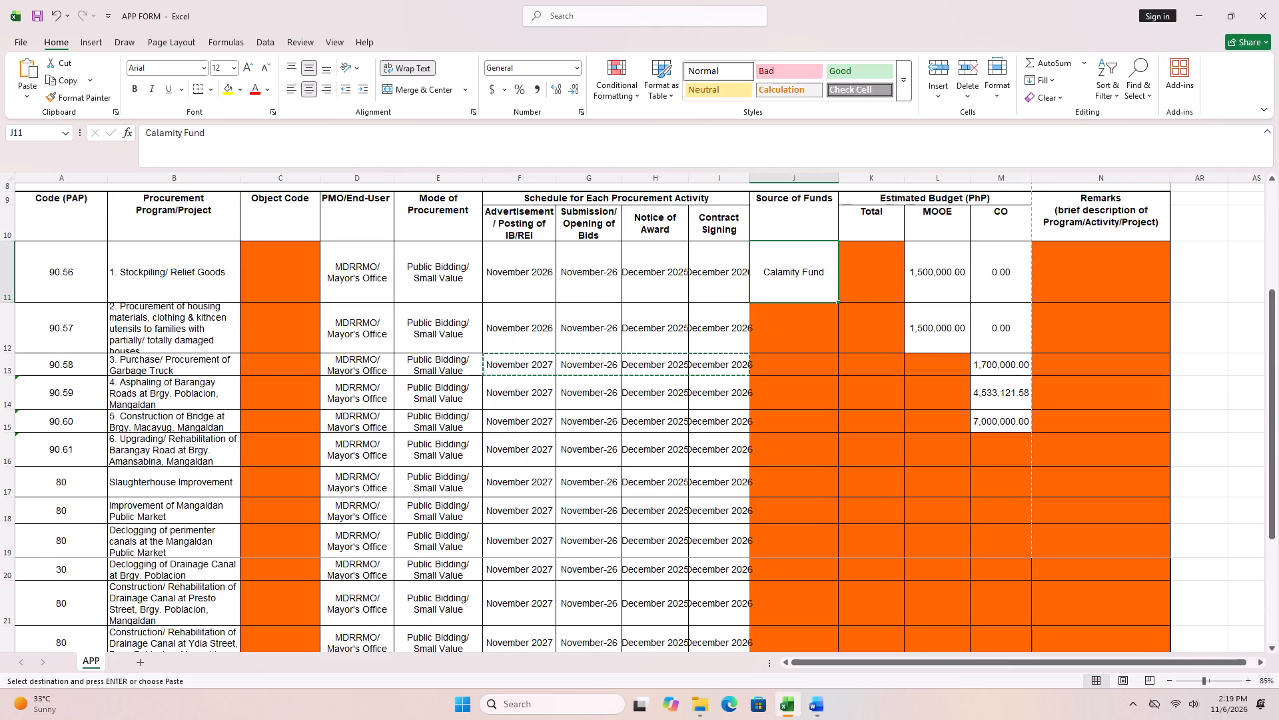
pyautogui.scroll(-8, 551, 415)
pyautogui.scroll(5, 544, 419)
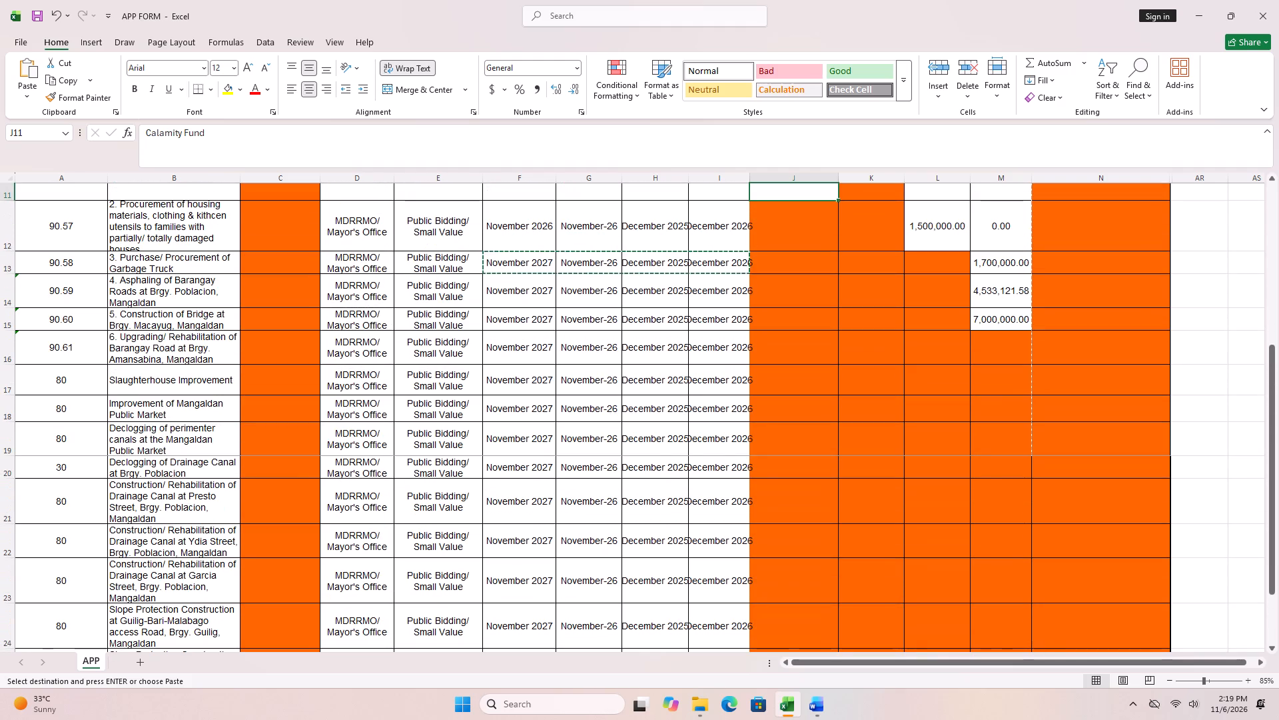
pyautogui.scroll(4, 544, 419)
pyautogui.scroll(-4, 542, 423)
pyautogui.scroll(3, 542, 421)
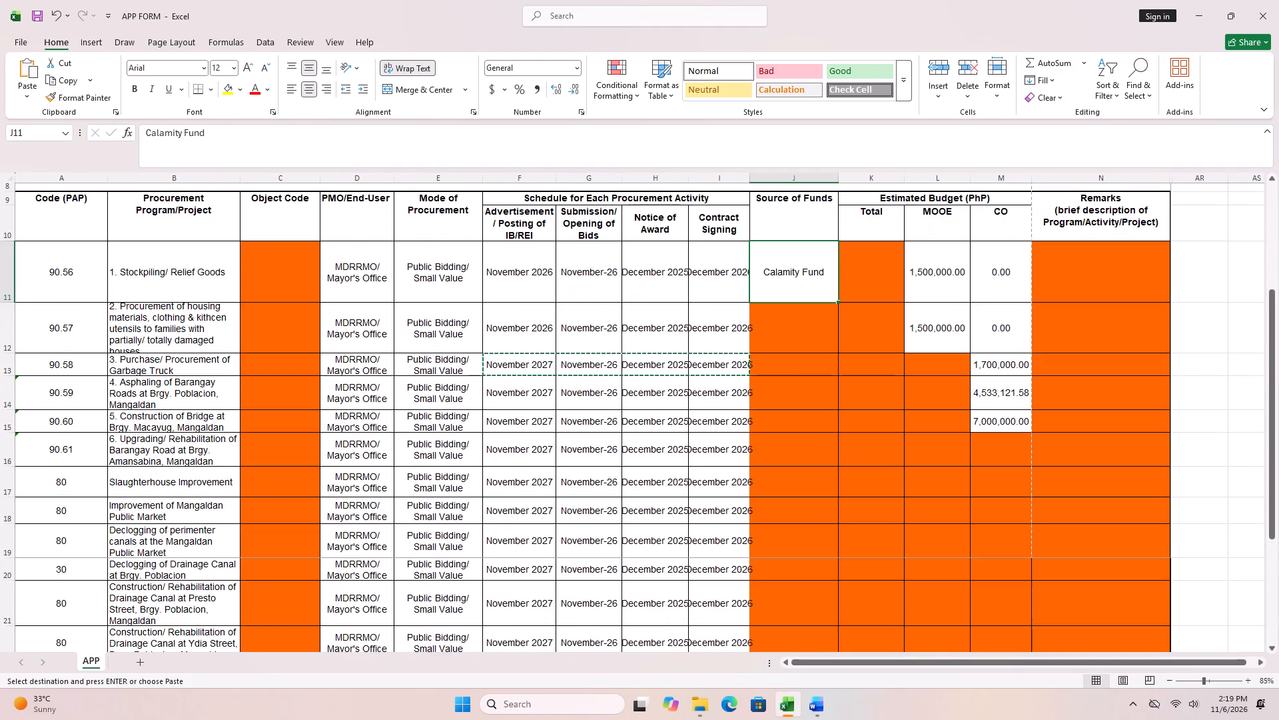
pyautogui.scroll(1, 542, 421)
pyautogui.scroll(-3, 542, 421)
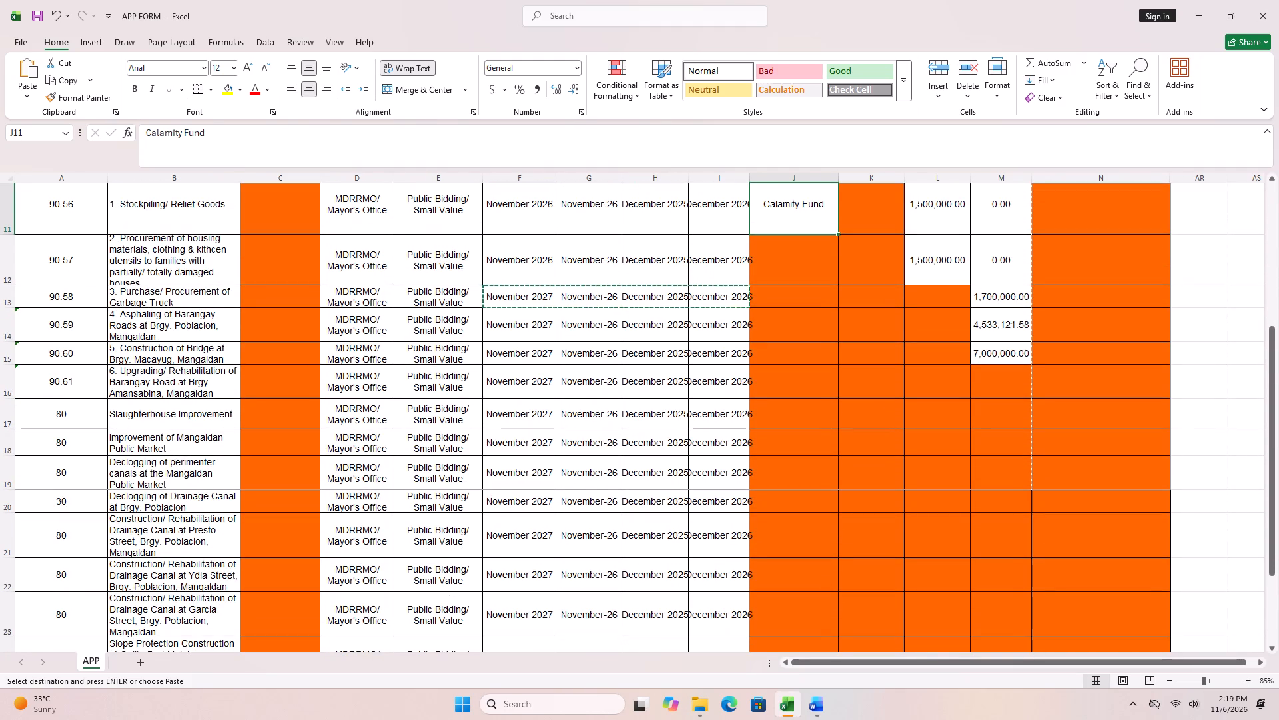
pyautogui.click(944, 303)
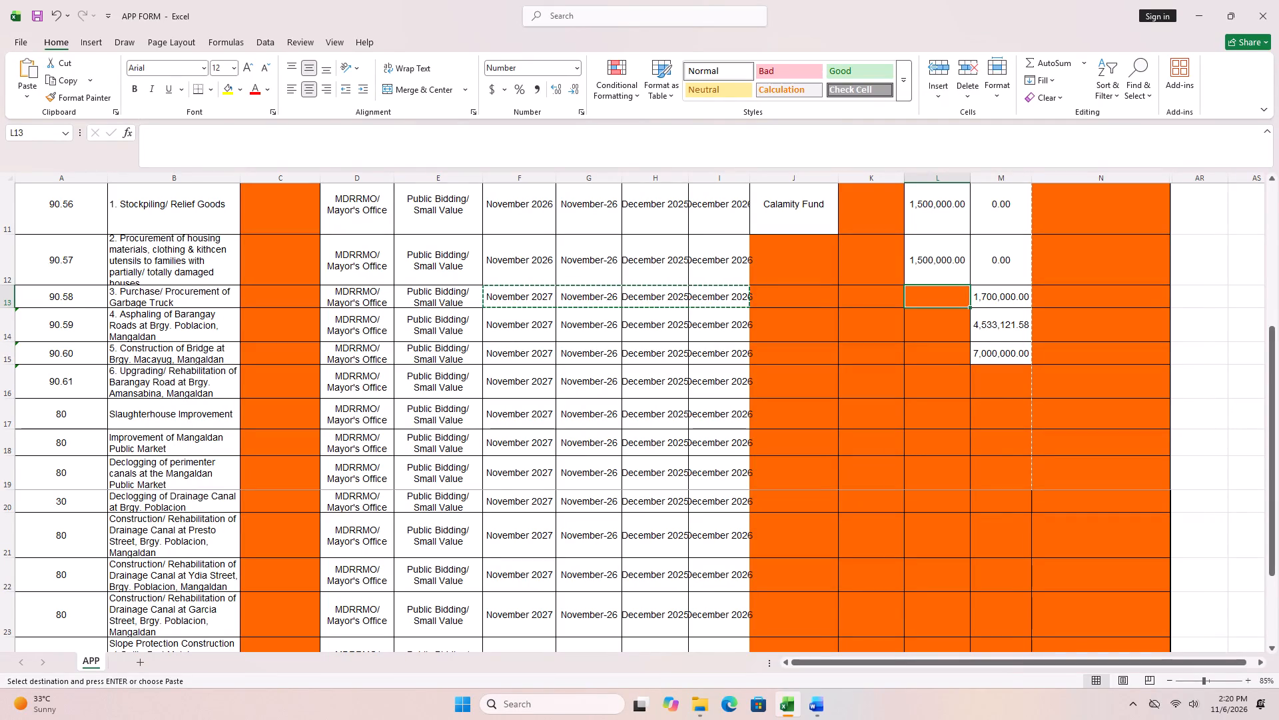
# Switch to File Explorer and open the PORTABLE POWER STATION workbook from its folder inside ABSTRACT in New folder (2).
pyautogui.click(1184, 5)
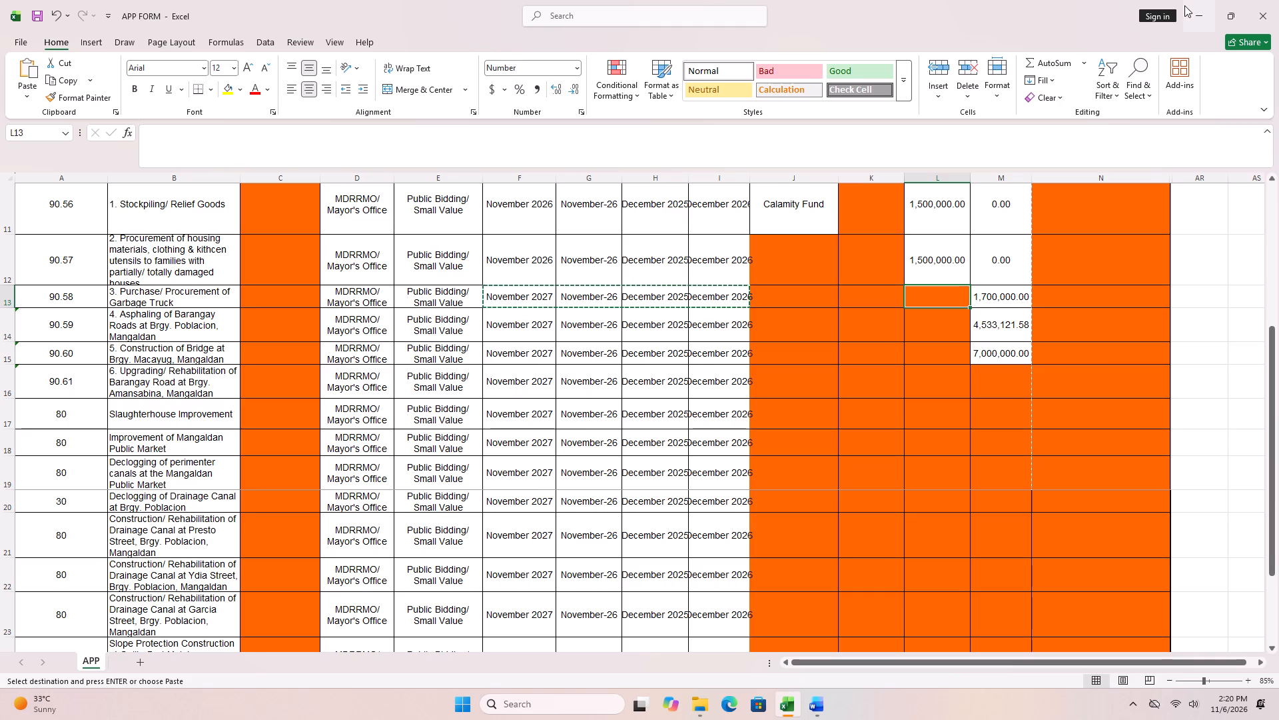
pyautogui.click(1204, 12)
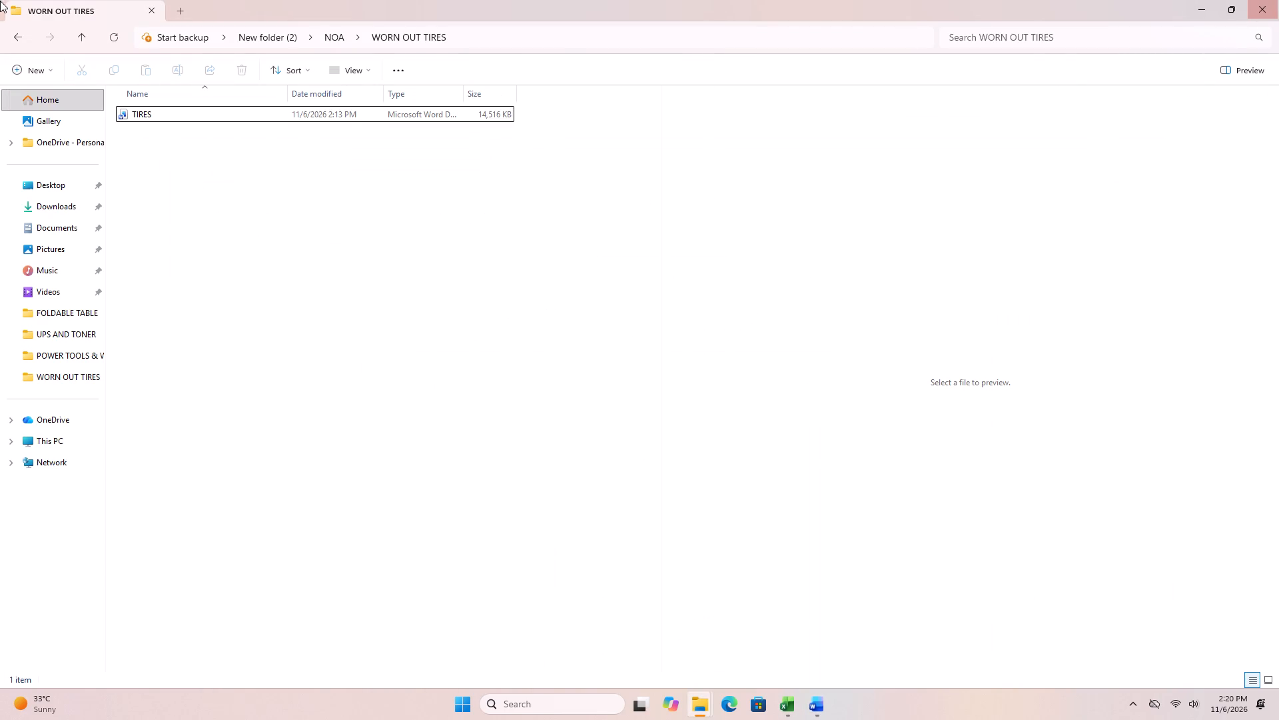
pyautogui.click(20, 42)
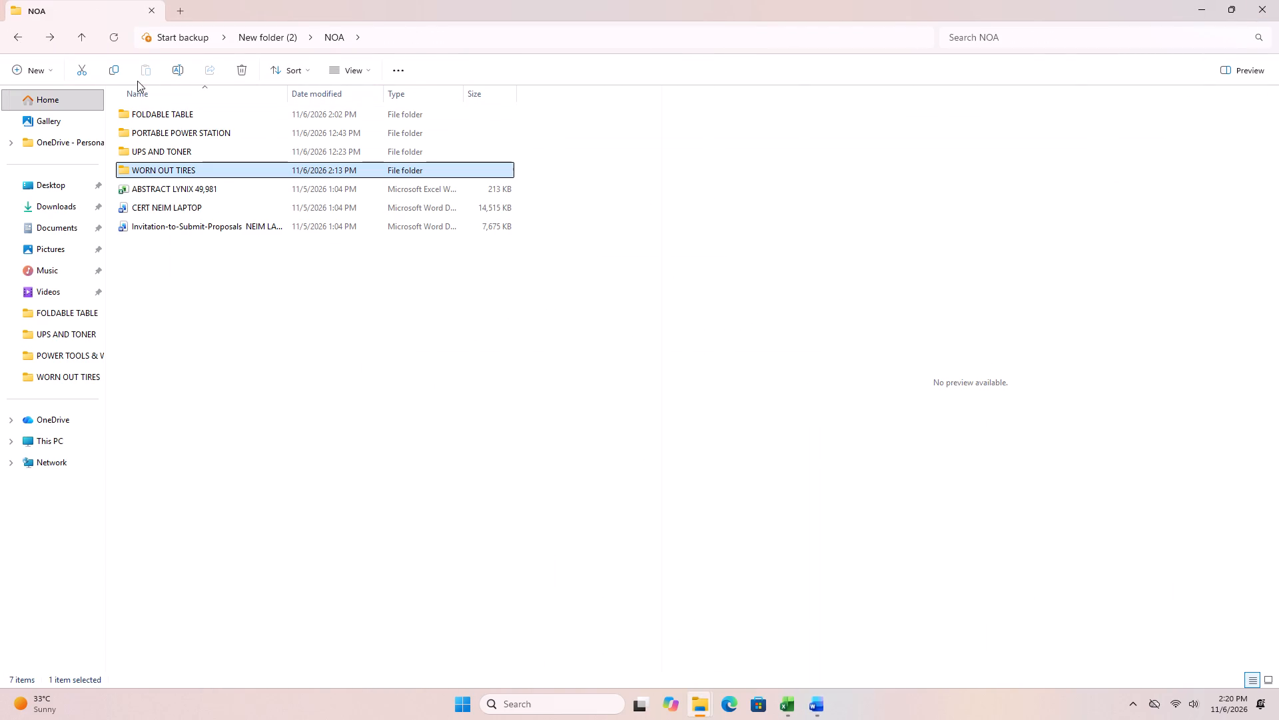
pyautogui.click(25, 39)
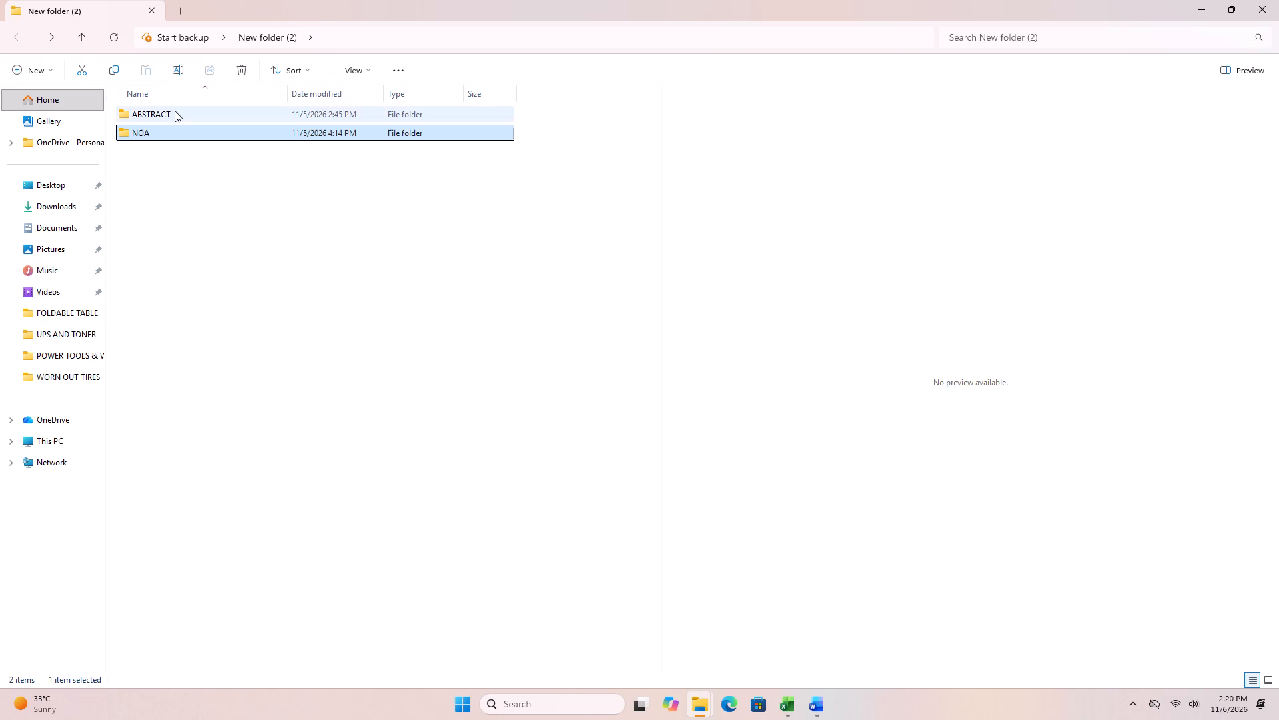
pyautogui.doubleClick(175, 111)
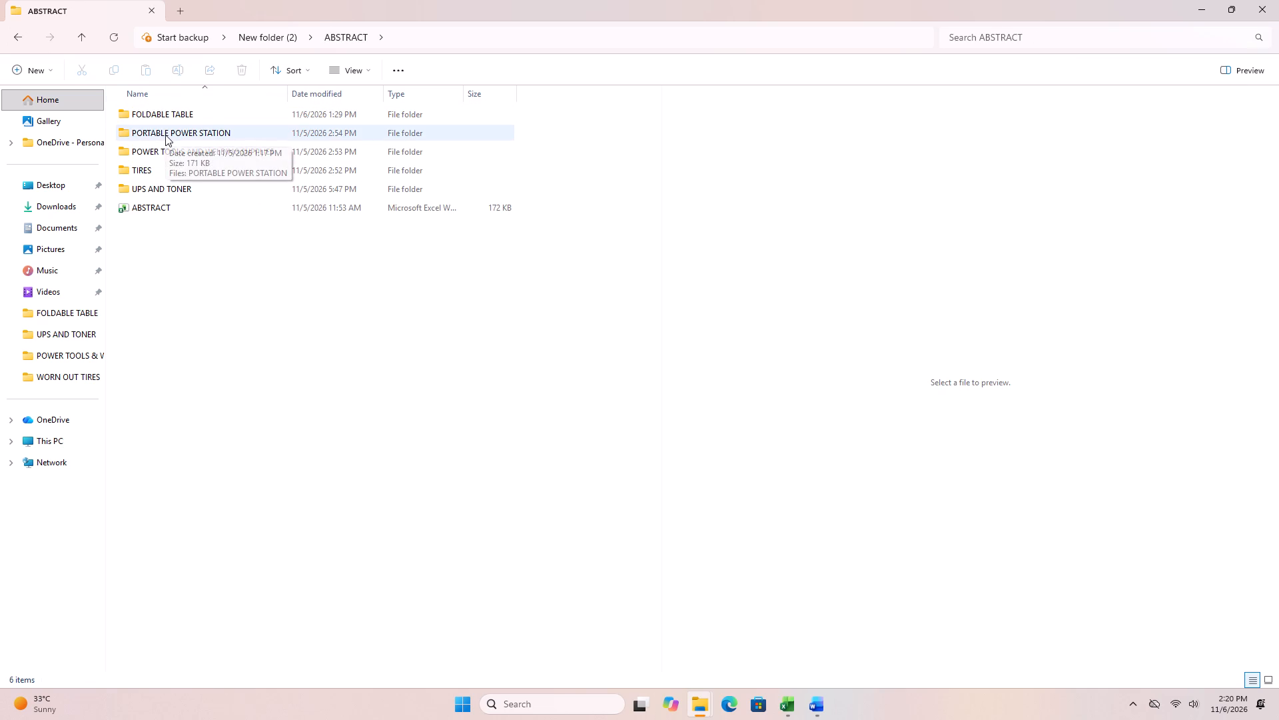
pyautogui.doubleClick(165, 135)
pyautogui.doubleClick(186, 110)
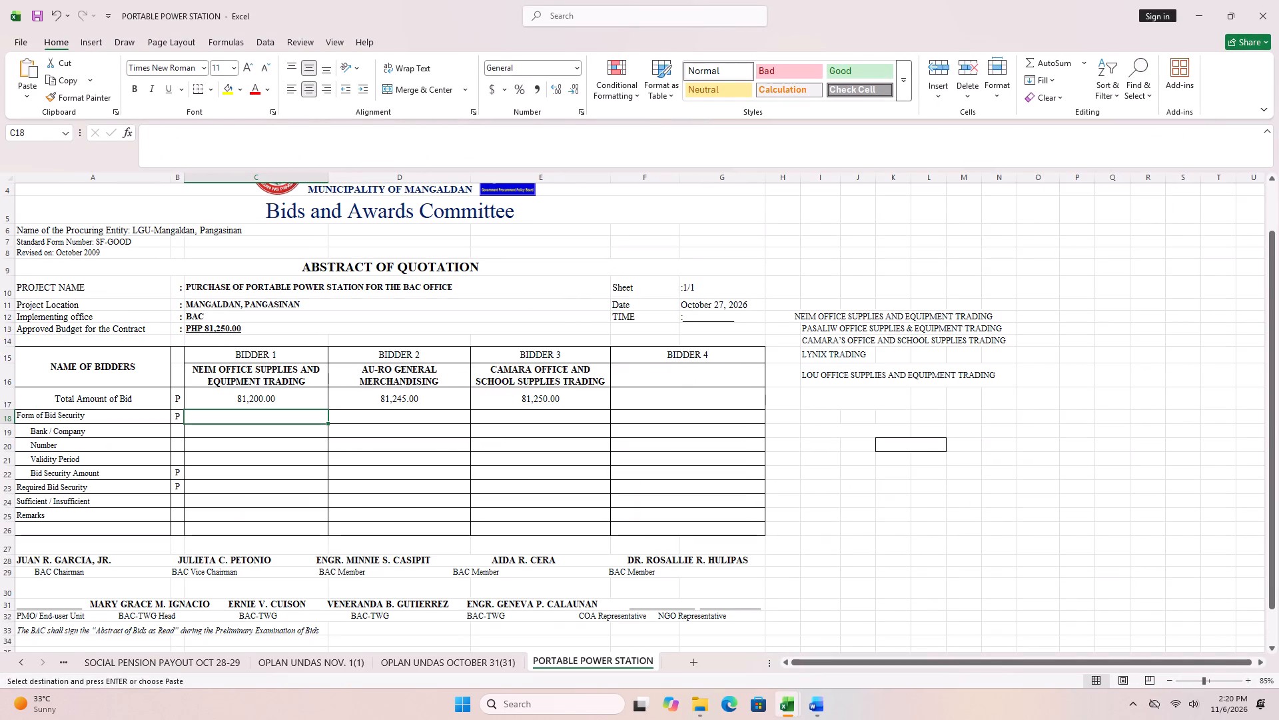
# Print one copy of the portable power station's Abstract of Quotation and close its workbook.
pyautogui.hotkey('ctrl', 'p')
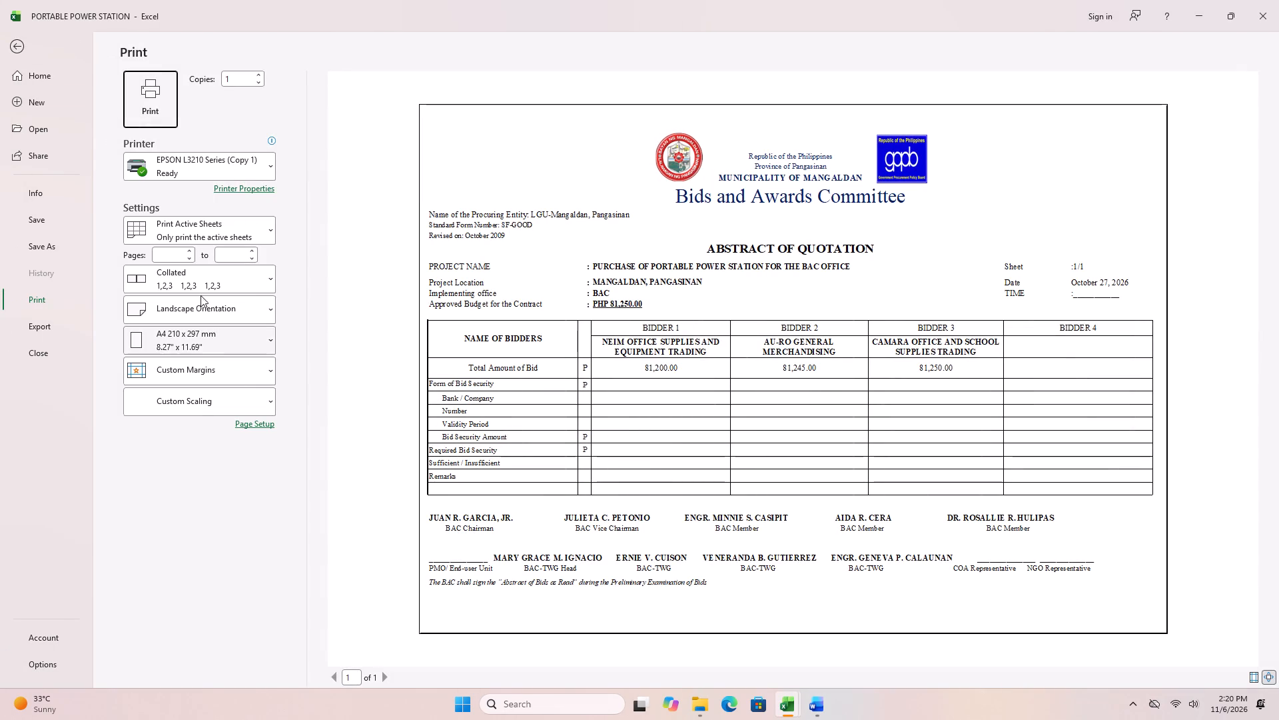
pyautogui.click(160, 115)
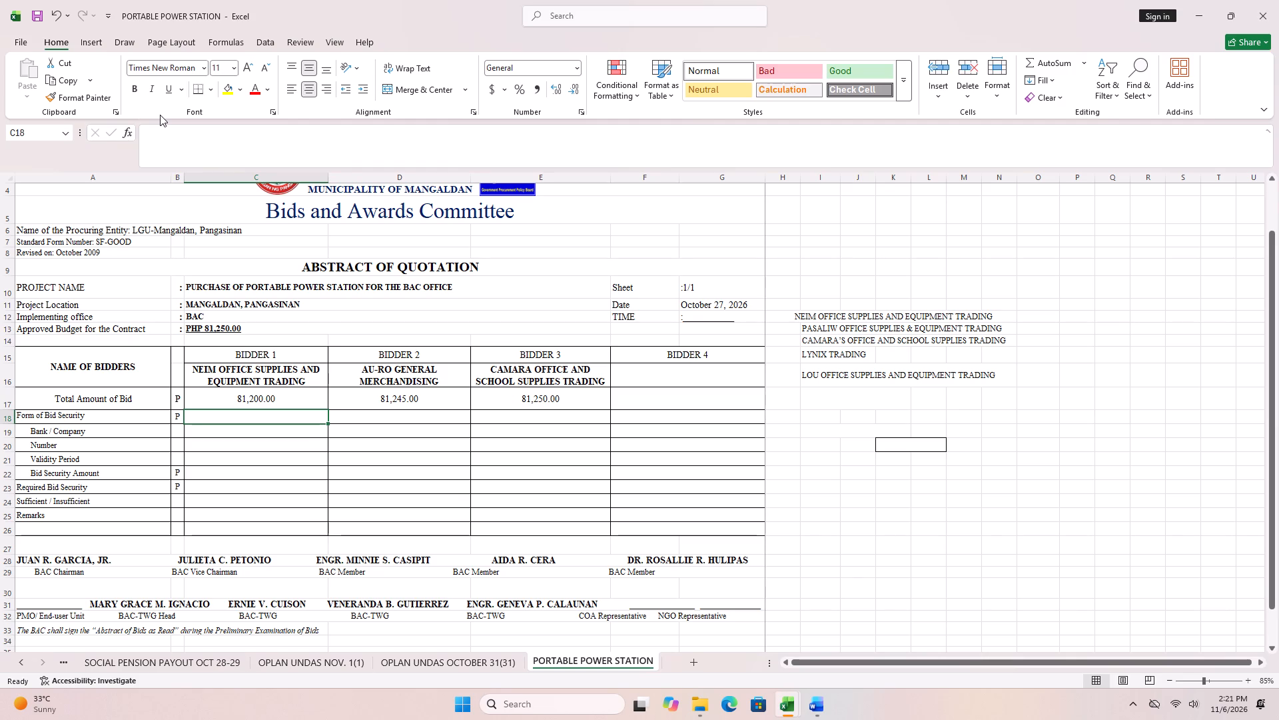
pyautogui.click(1266, 11)
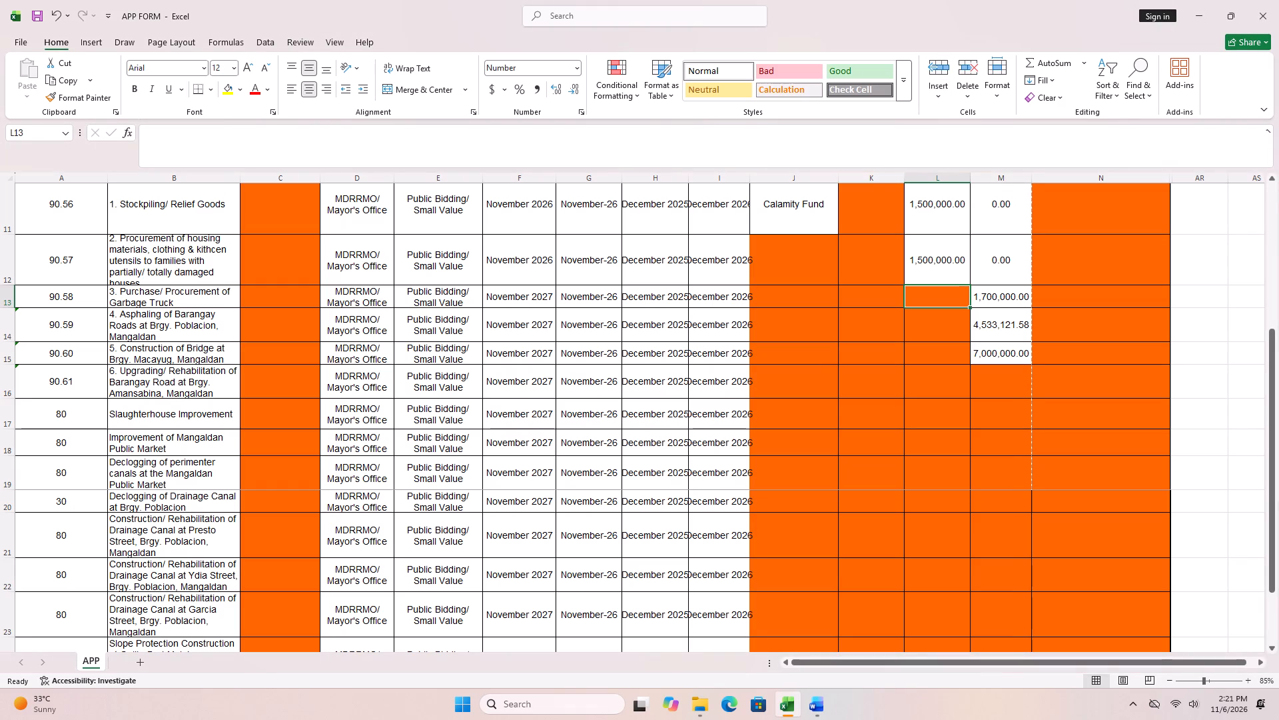
# Enter a CO budget of 6,500,000 in M16 for the Barangay Road upgrading at Brgy. Amansabina.
pyautogui.click(993, 381)
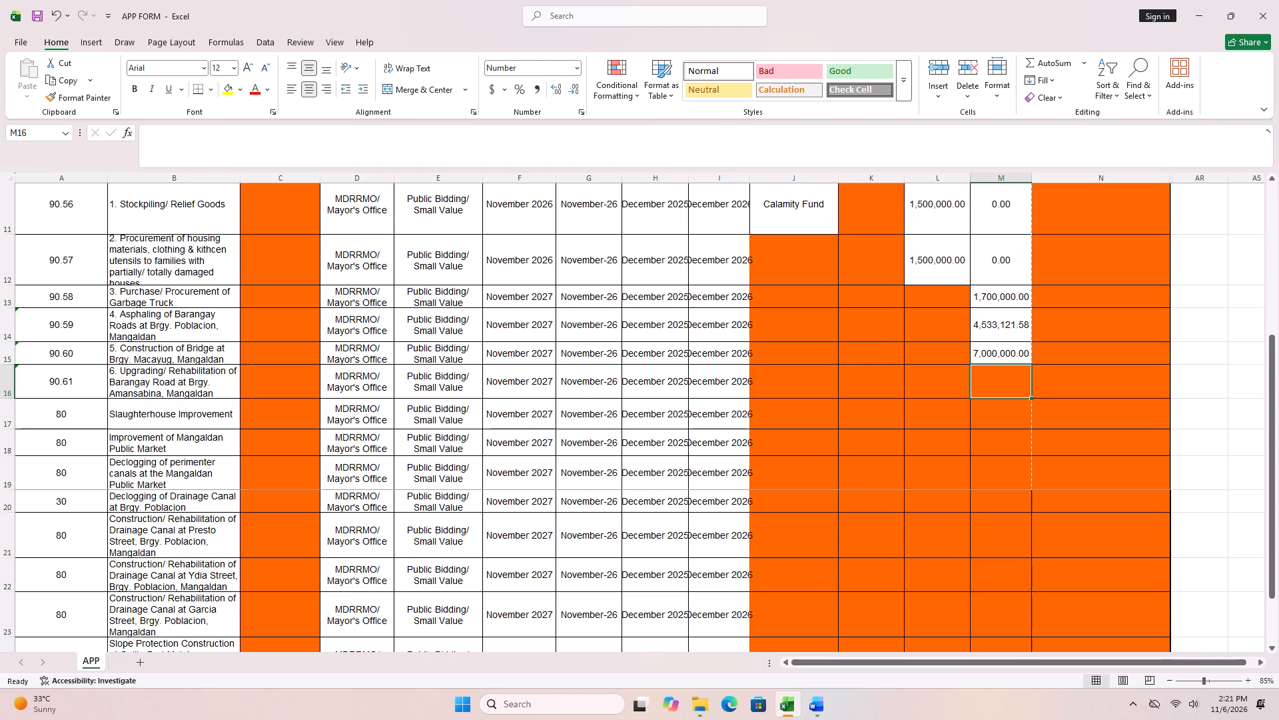
pyautogui.scroll(2, 974, 411)
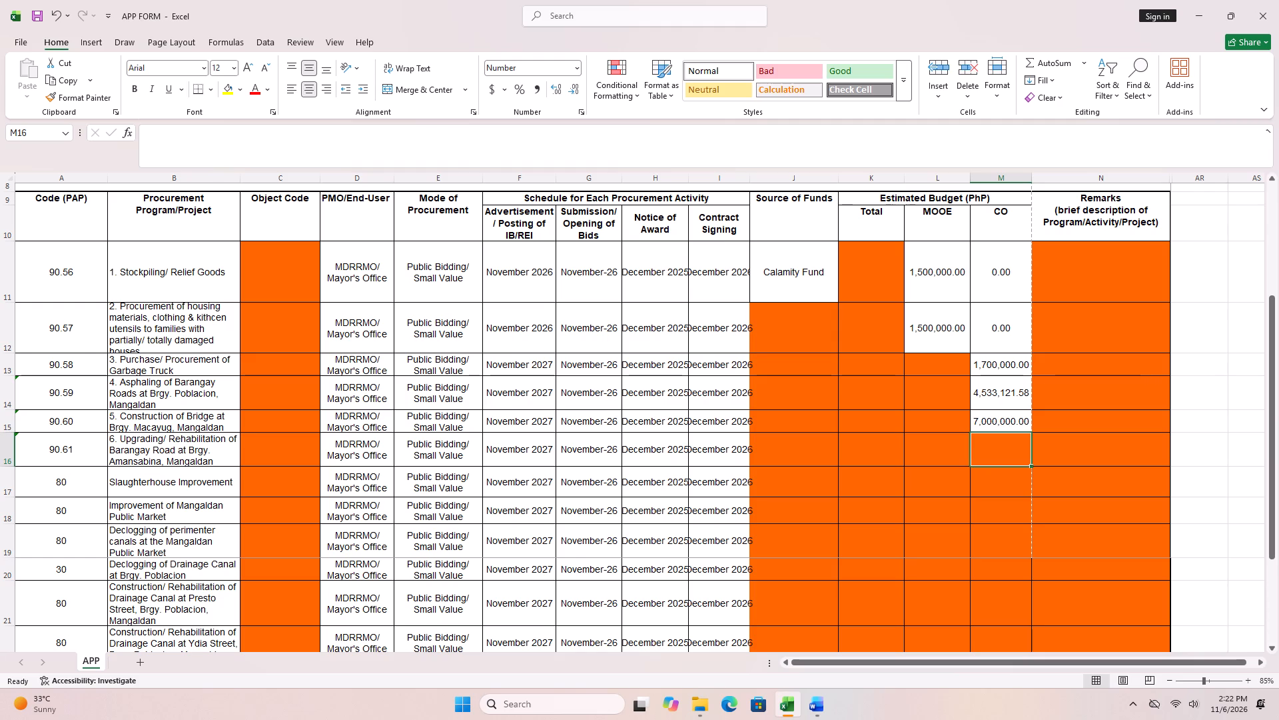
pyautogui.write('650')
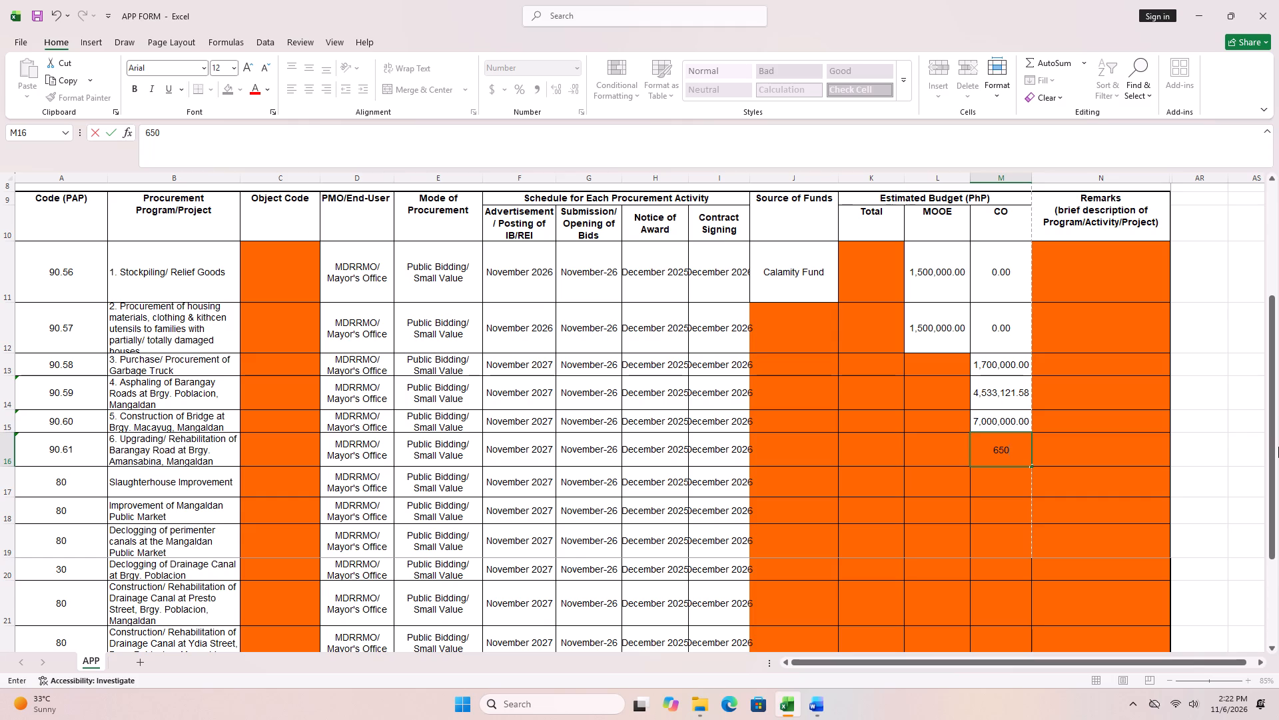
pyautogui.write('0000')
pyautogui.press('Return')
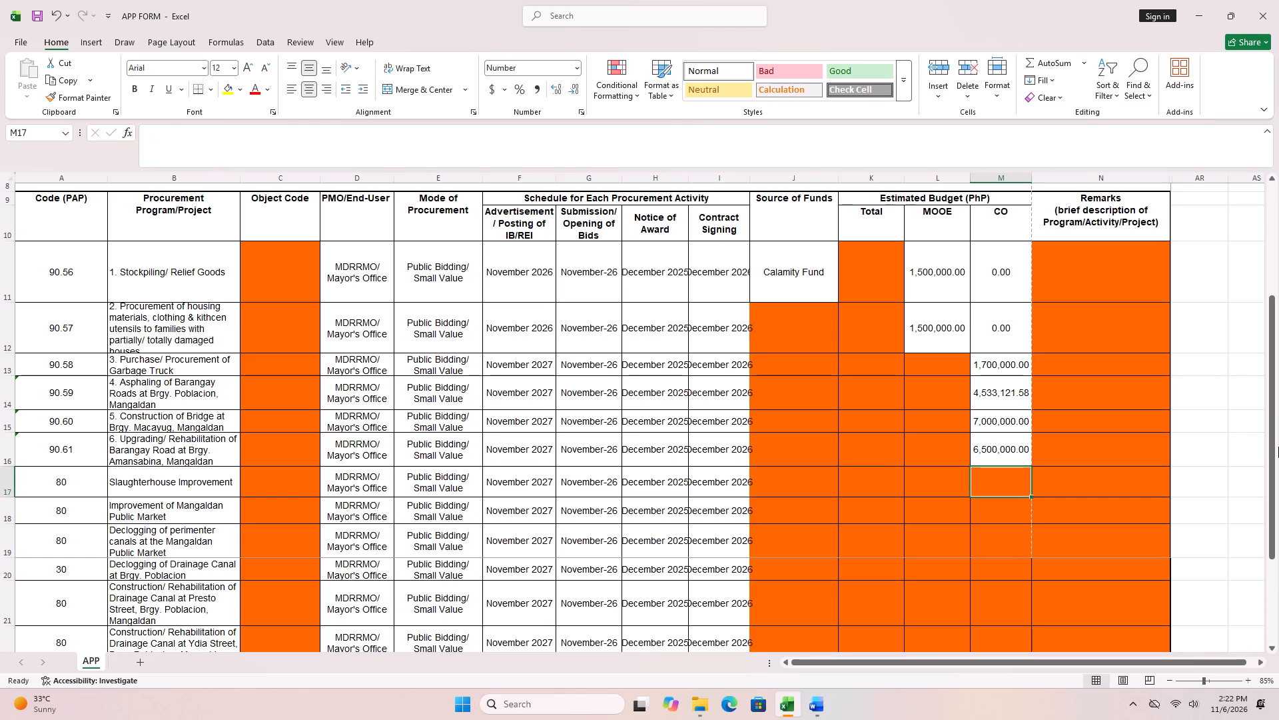
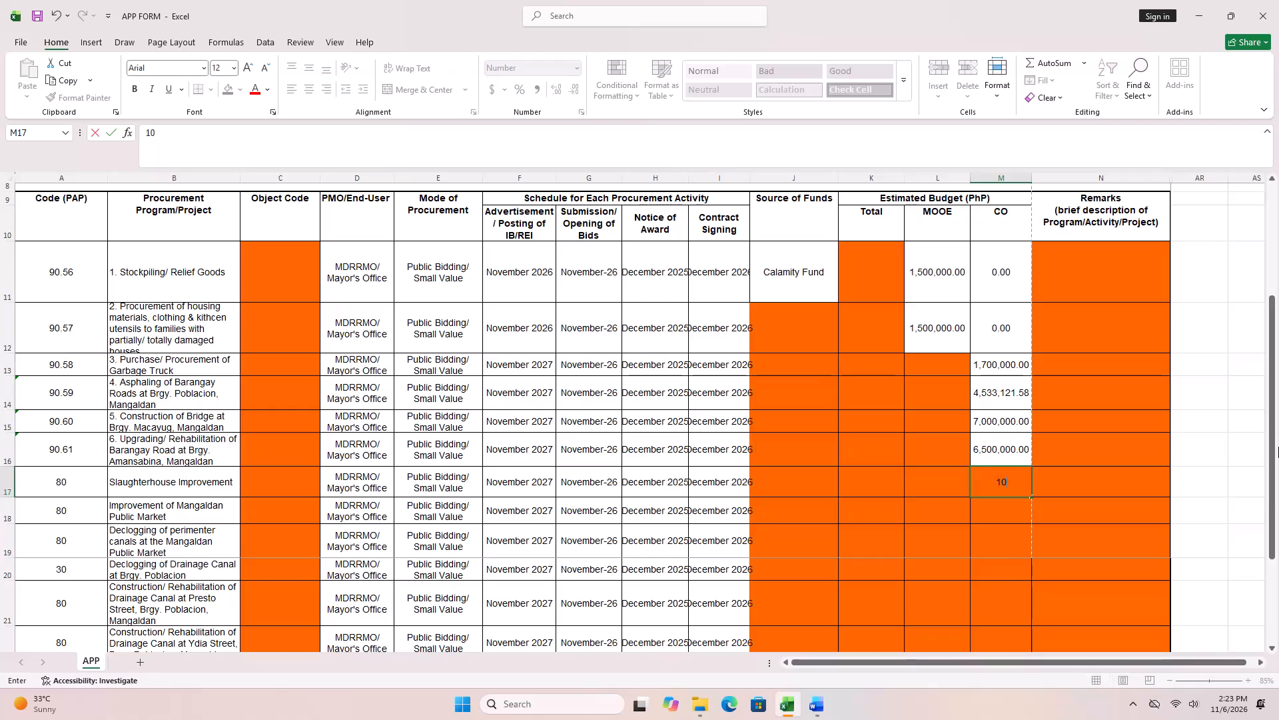
# Enter a CO budget of 10,000,000 for Slaughterhouse Improvement in M17 and set its font size to 11.
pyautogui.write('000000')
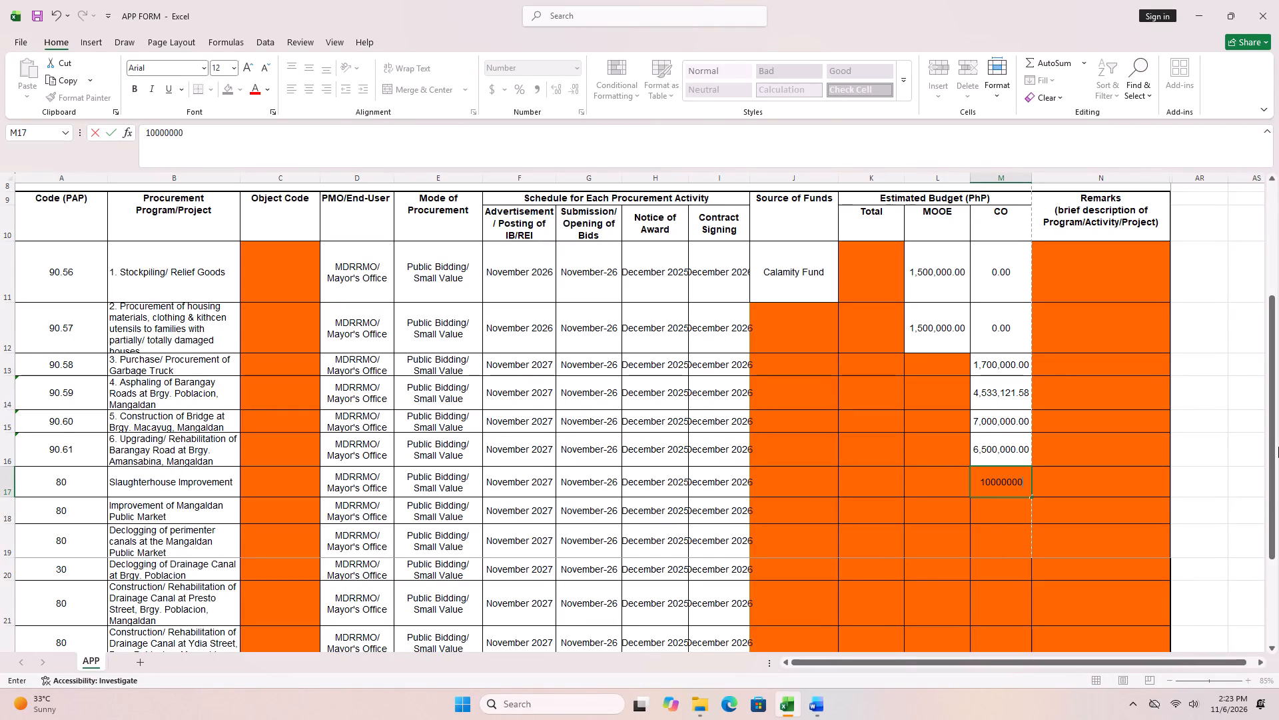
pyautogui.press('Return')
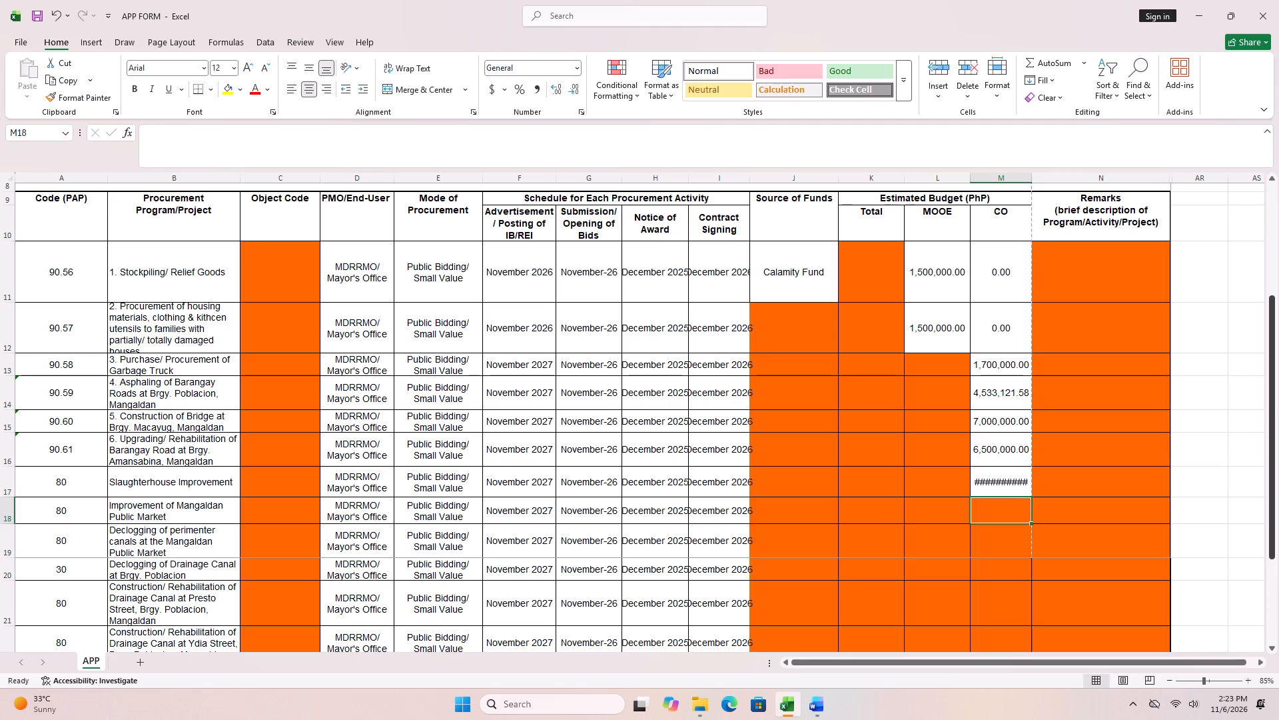
pyautogui.click(993, 477)
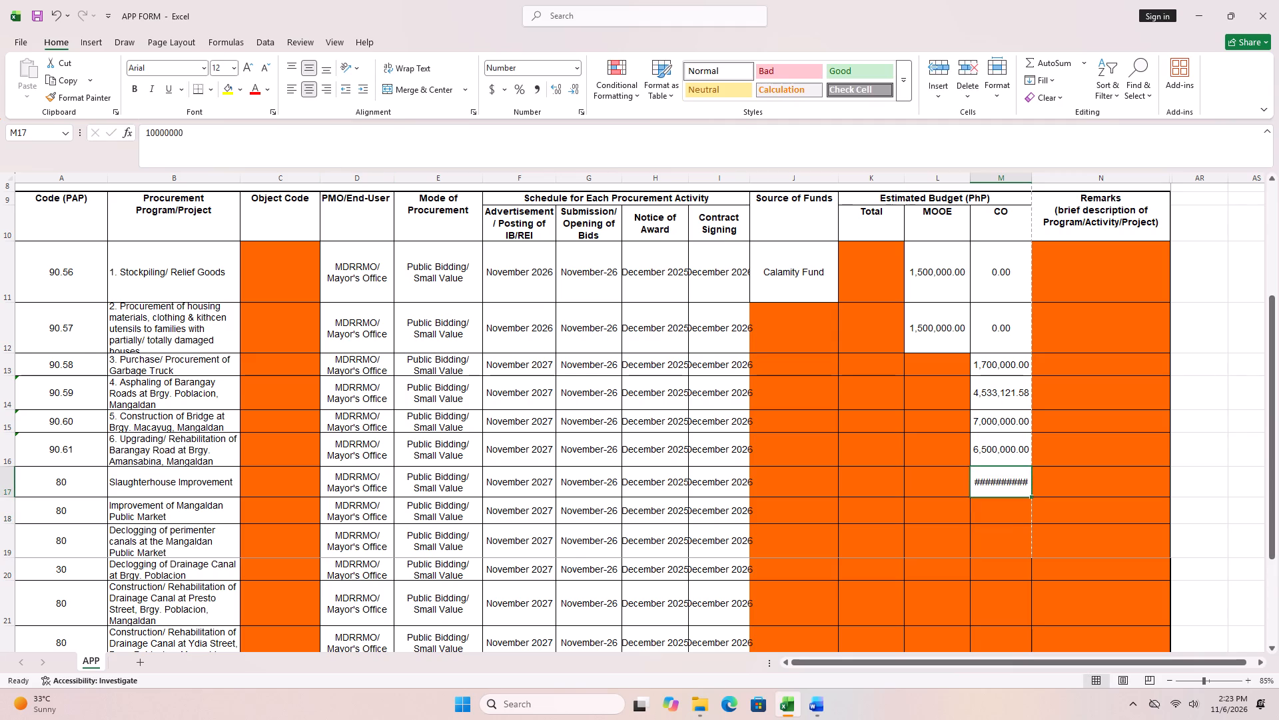
pyautogui.click(223, 65)
pyautogui.write('11')
pyautogui.press('Return')
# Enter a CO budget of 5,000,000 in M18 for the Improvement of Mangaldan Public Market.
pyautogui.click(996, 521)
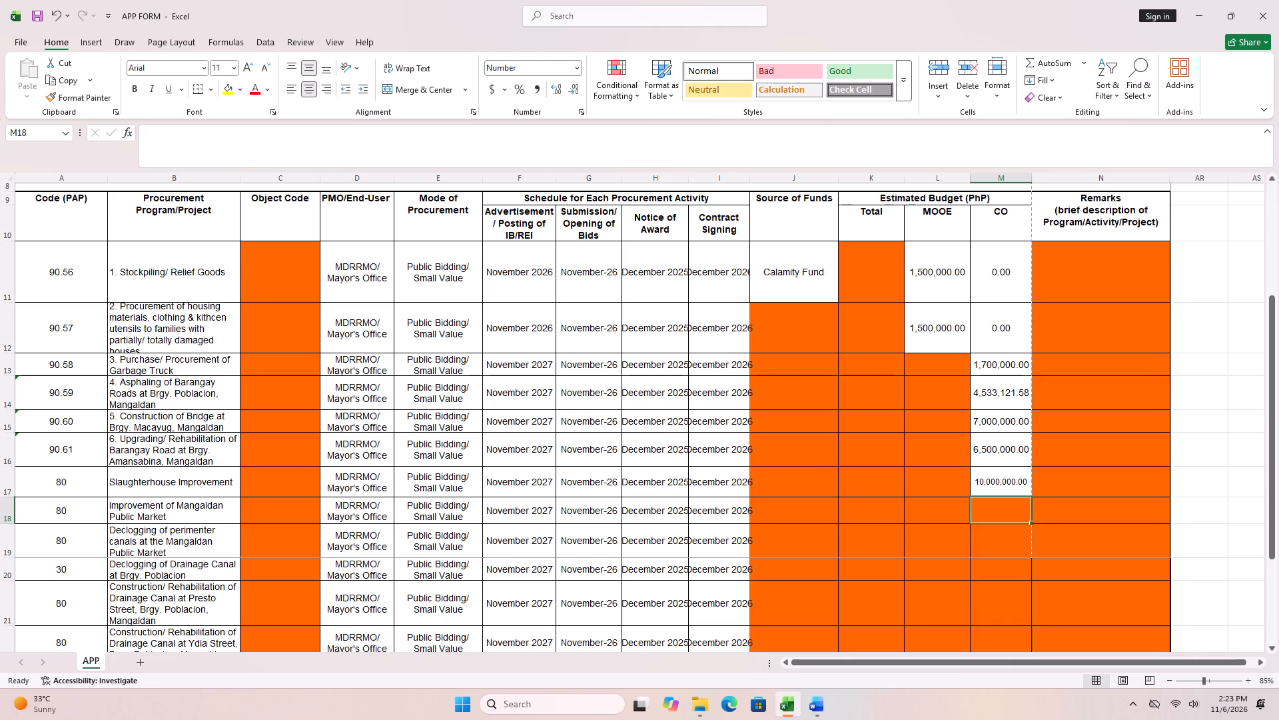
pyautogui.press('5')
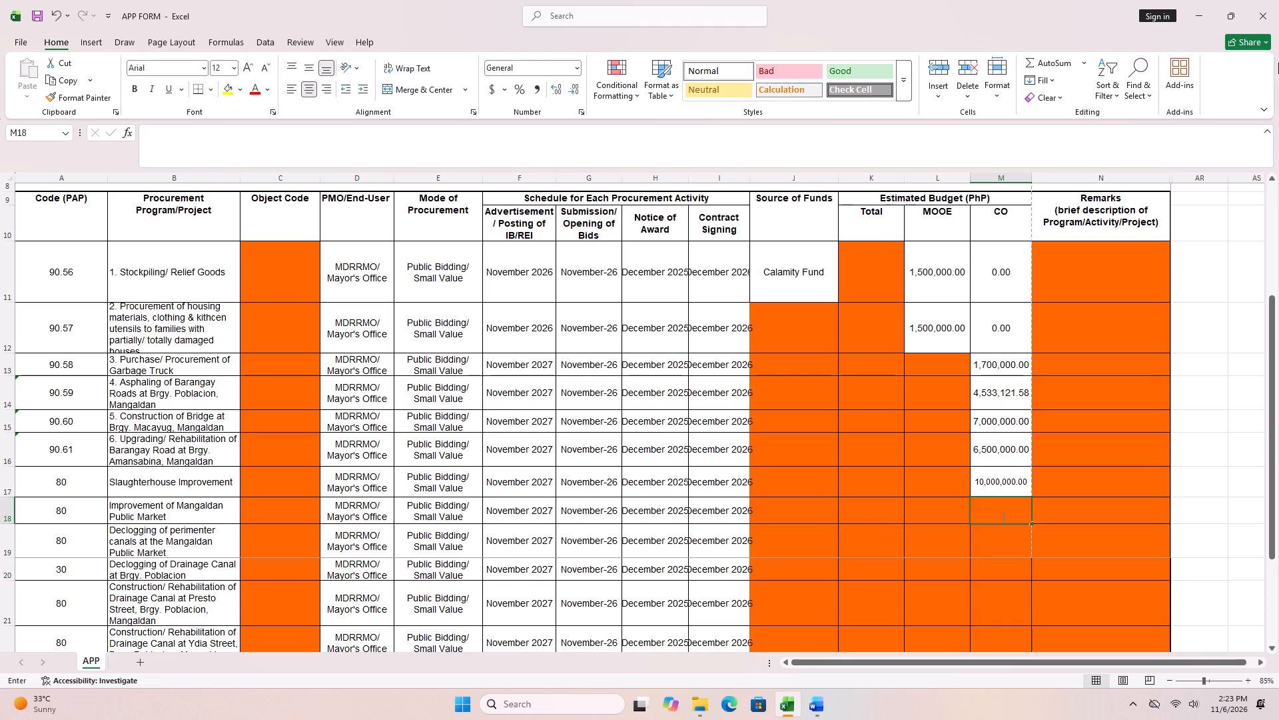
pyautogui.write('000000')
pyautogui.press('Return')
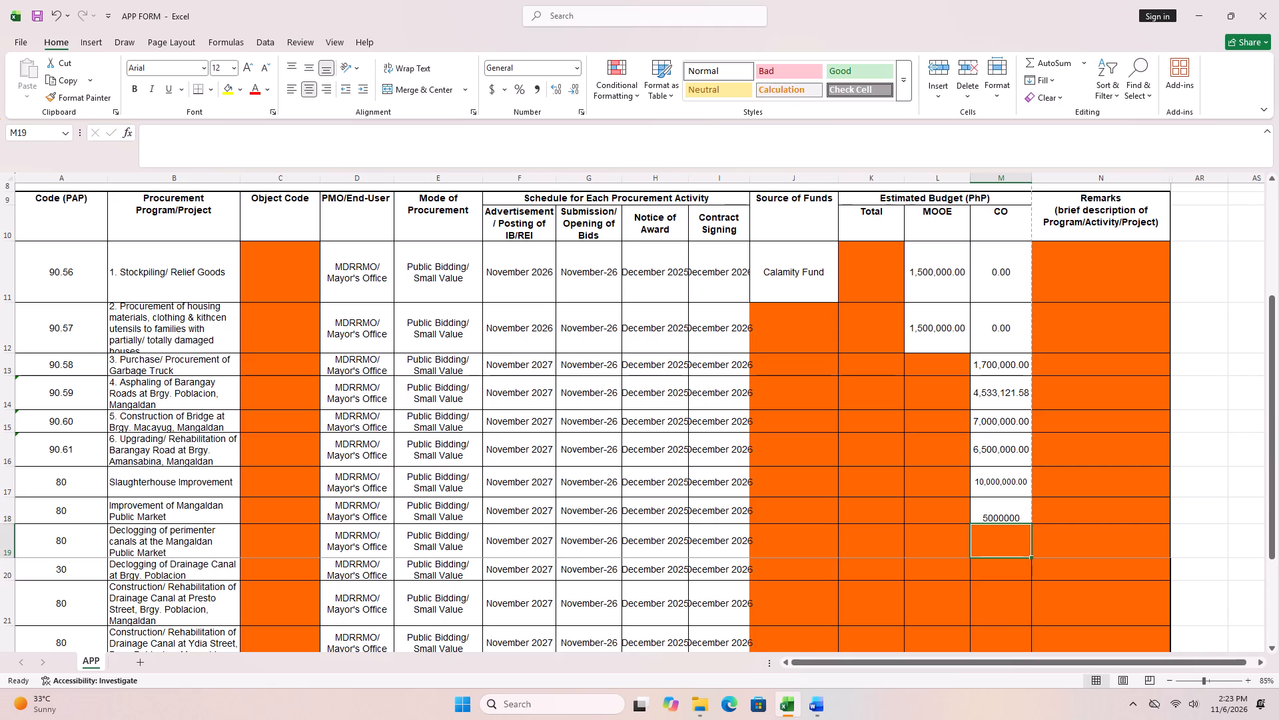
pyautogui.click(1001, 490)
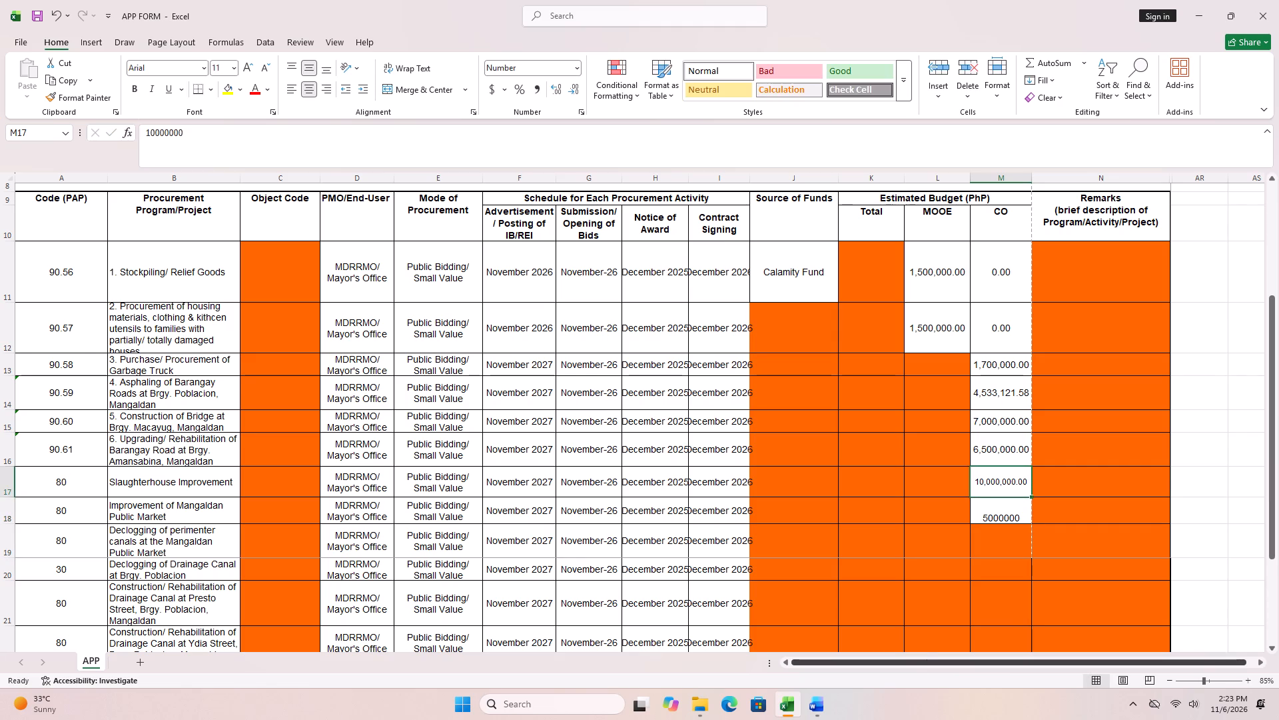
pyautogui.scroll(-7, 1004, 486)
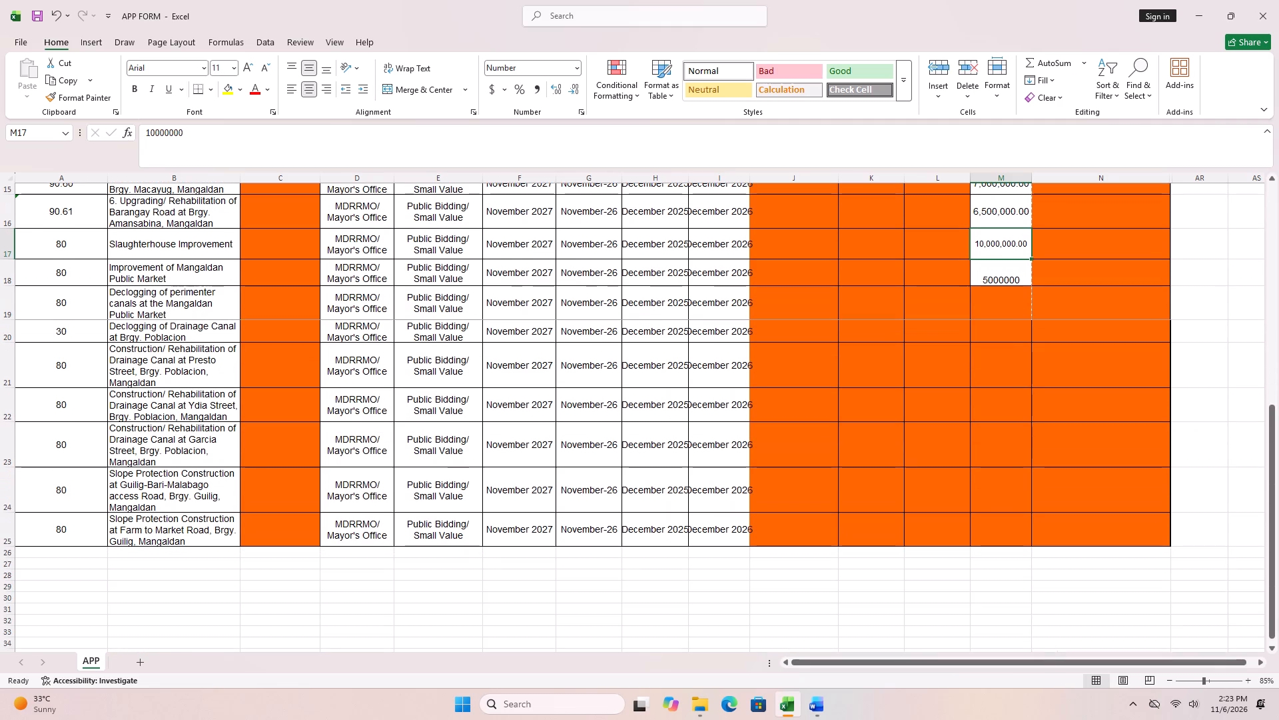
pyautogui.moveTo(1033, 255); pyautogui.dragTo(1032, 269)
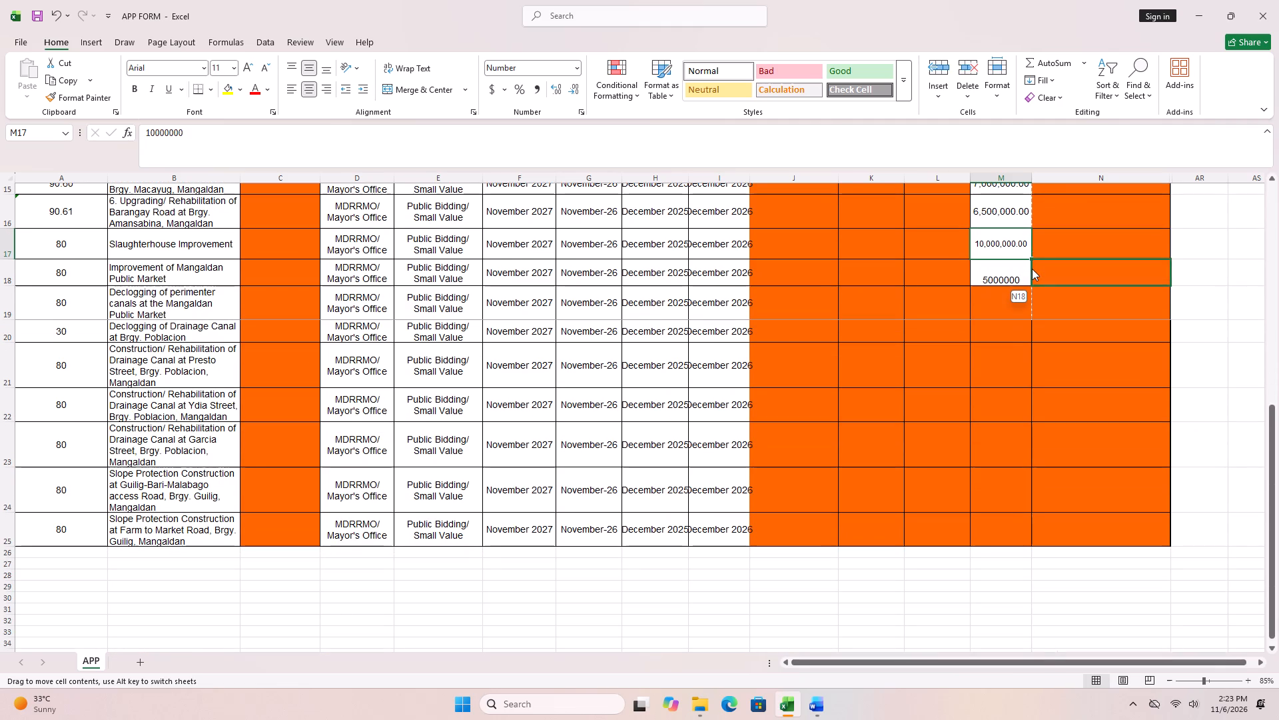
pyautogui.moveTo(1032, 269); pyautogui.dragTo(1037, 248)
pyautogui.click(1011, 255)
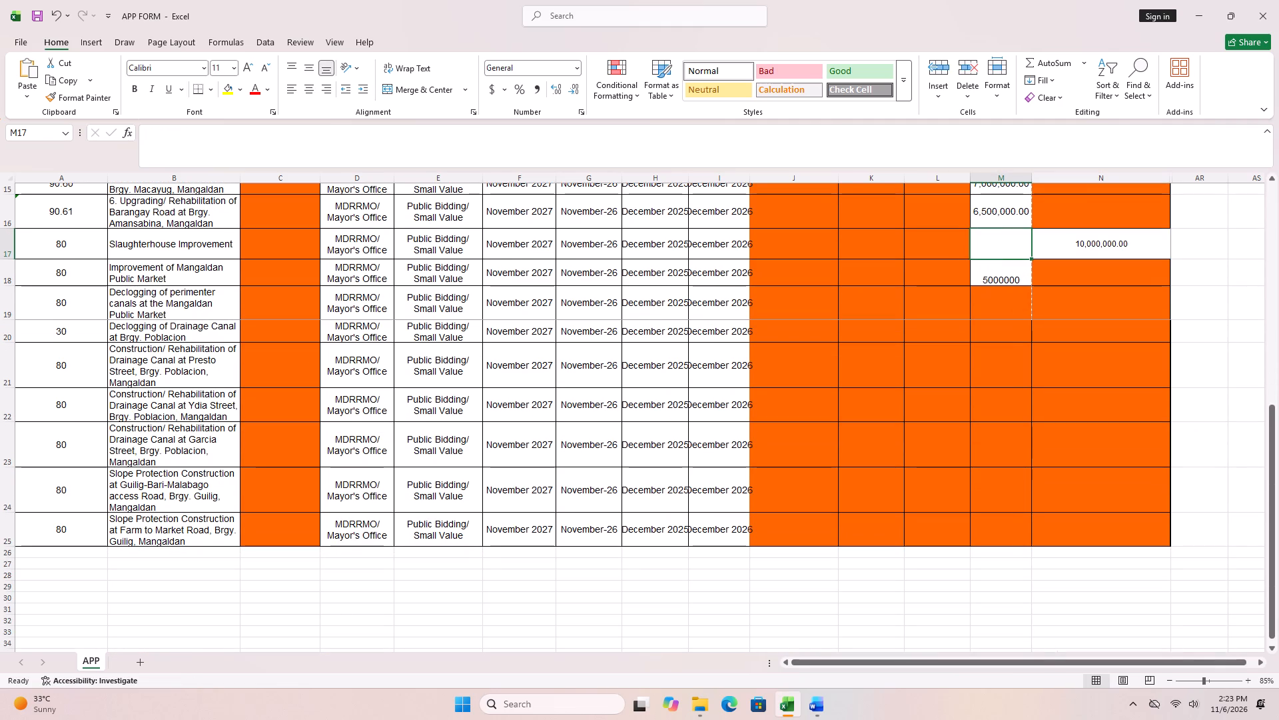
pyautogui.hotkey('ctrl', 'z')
# Fill M17 down through M25 to carry its formatting, and clear the copied amounts from M18:M25.
pyautogui.moveTo(1031, 257); pyautogui.dragTo(1016, 533)
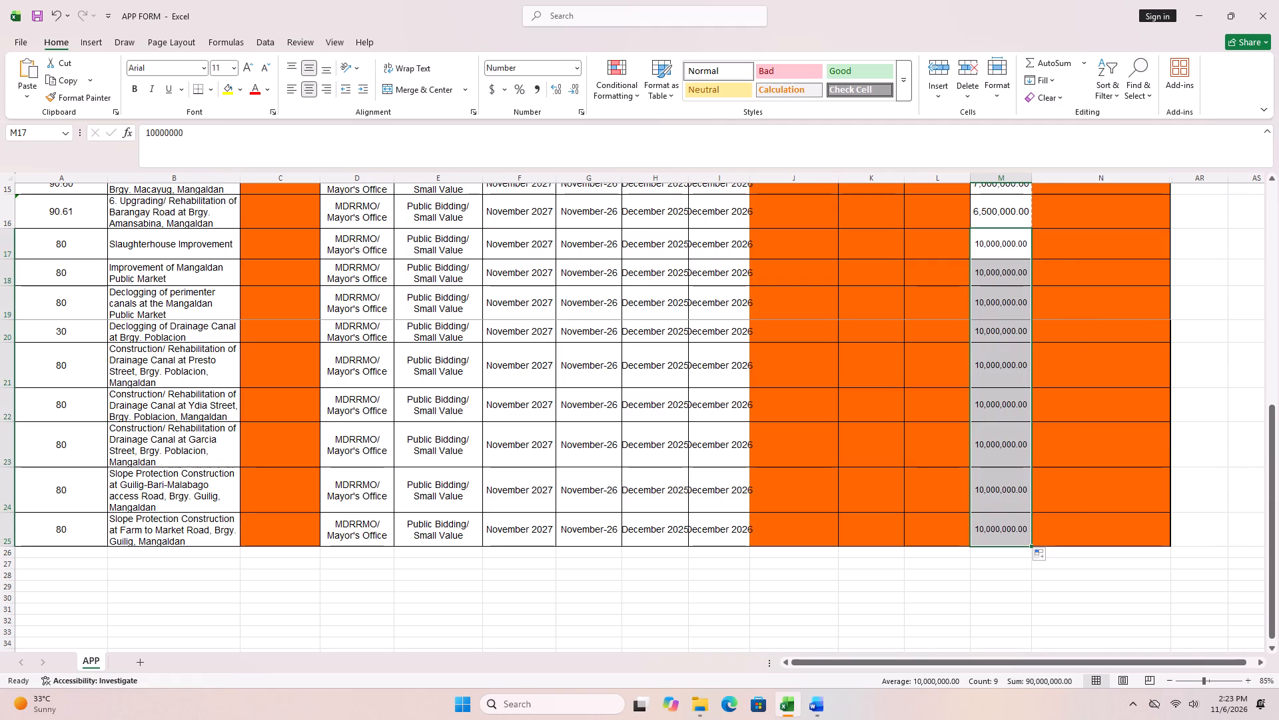
pyautogui.moveTo(1004, 243); pyautogui.dragTo(1021, 357)
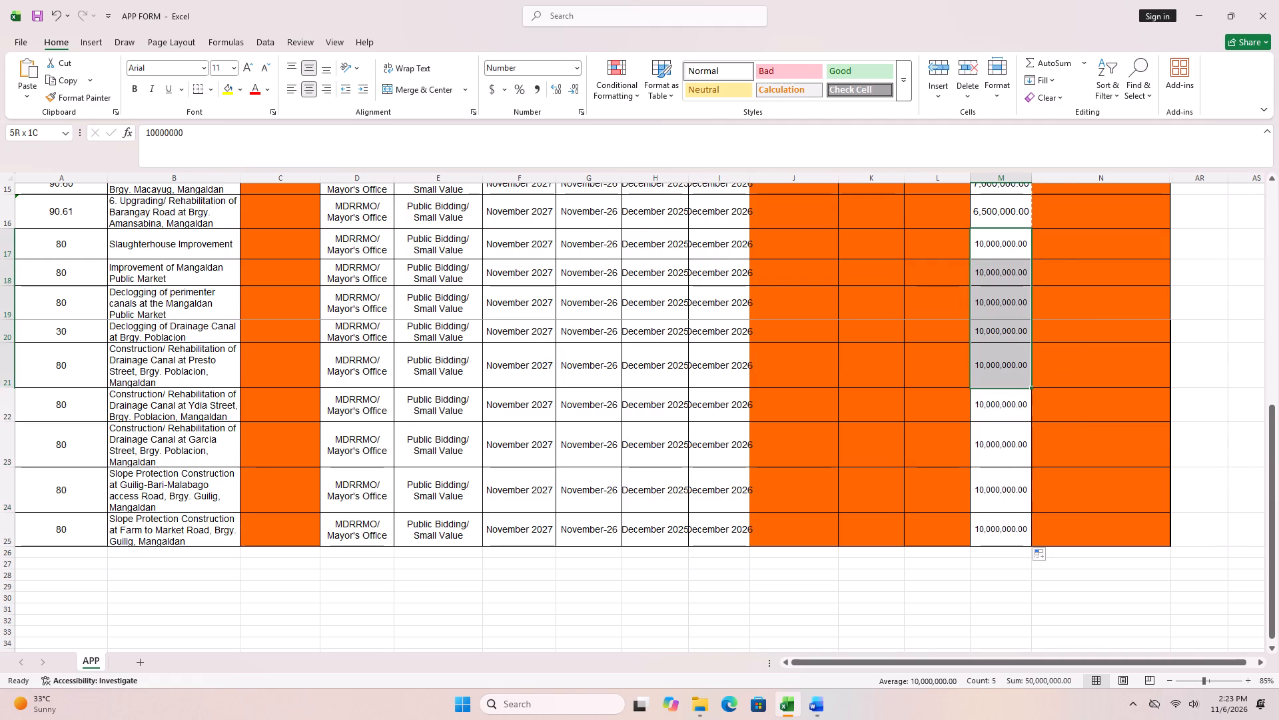
pyautogui.moveTo(1021, 357); pyautogui.dragTo(1020, 355)
pyautogui.moveTo(993, 268); pyautogui.dragTo(1005, 524)
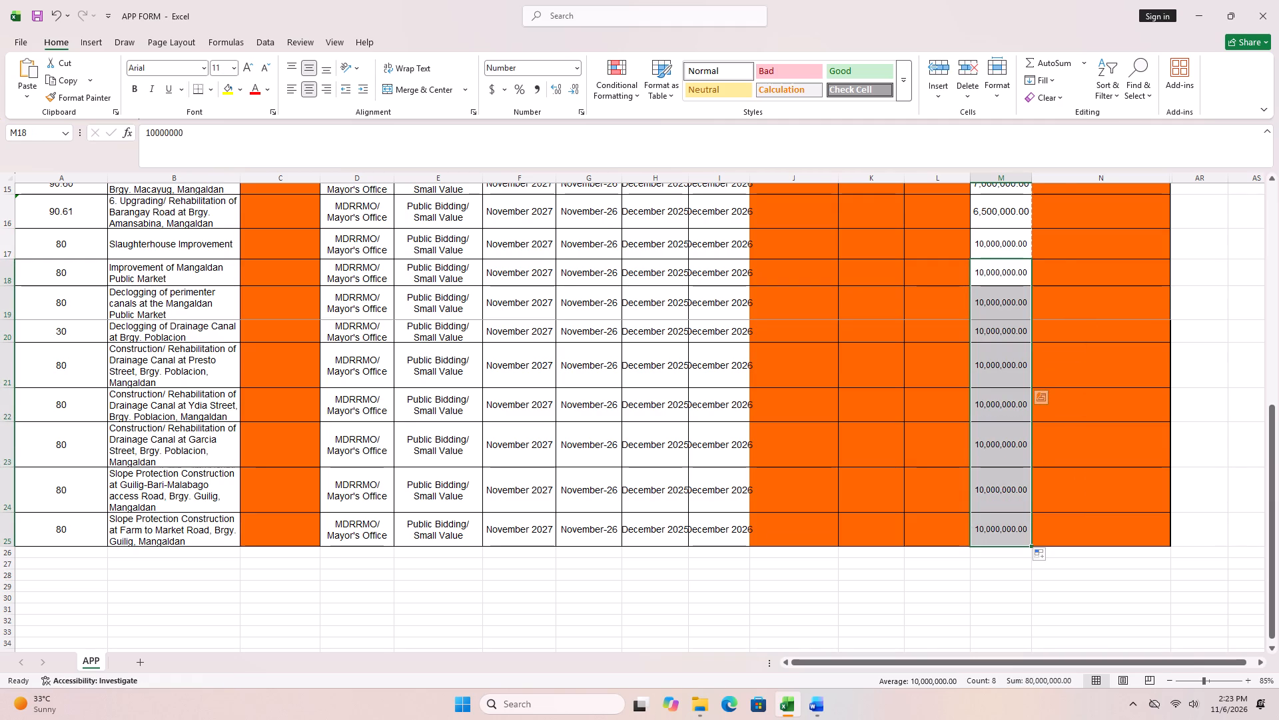
pyautogui.press('Delete')
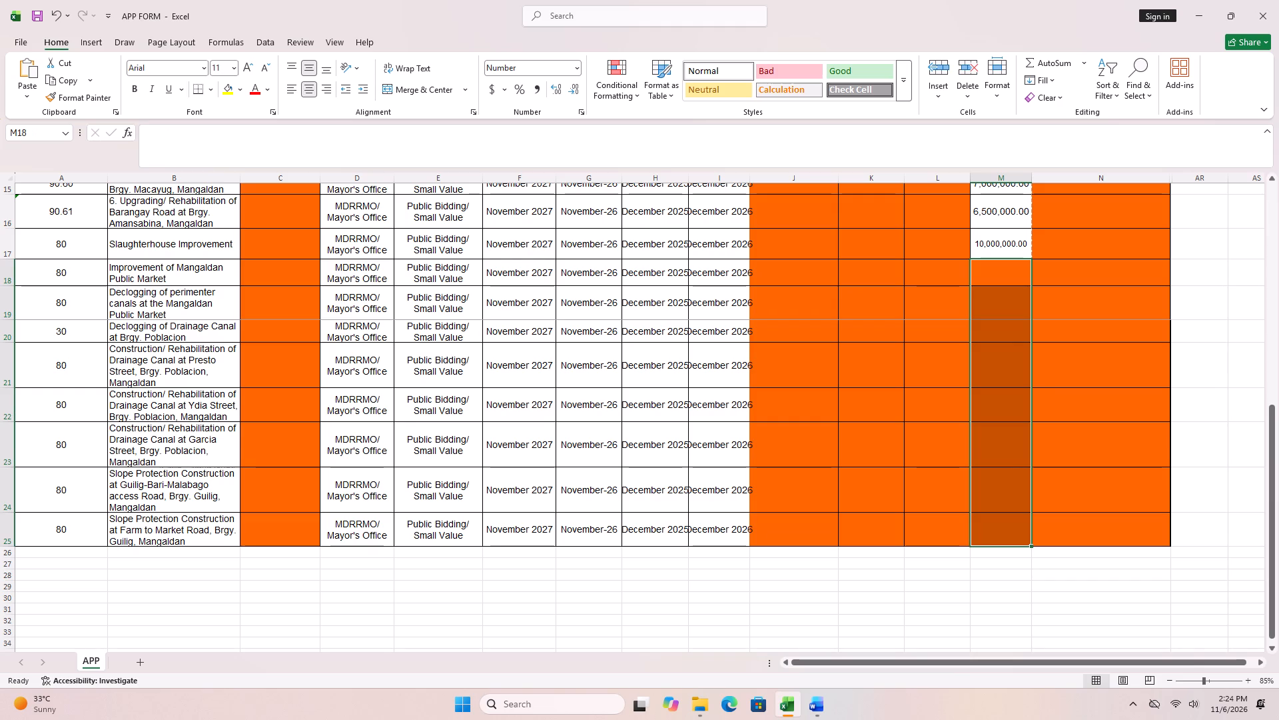
# Fill the Calamity Fund source from J11 down through J16, the Brgy. Amansabina road project.
pyautogui.scroll(8, 900, 350)
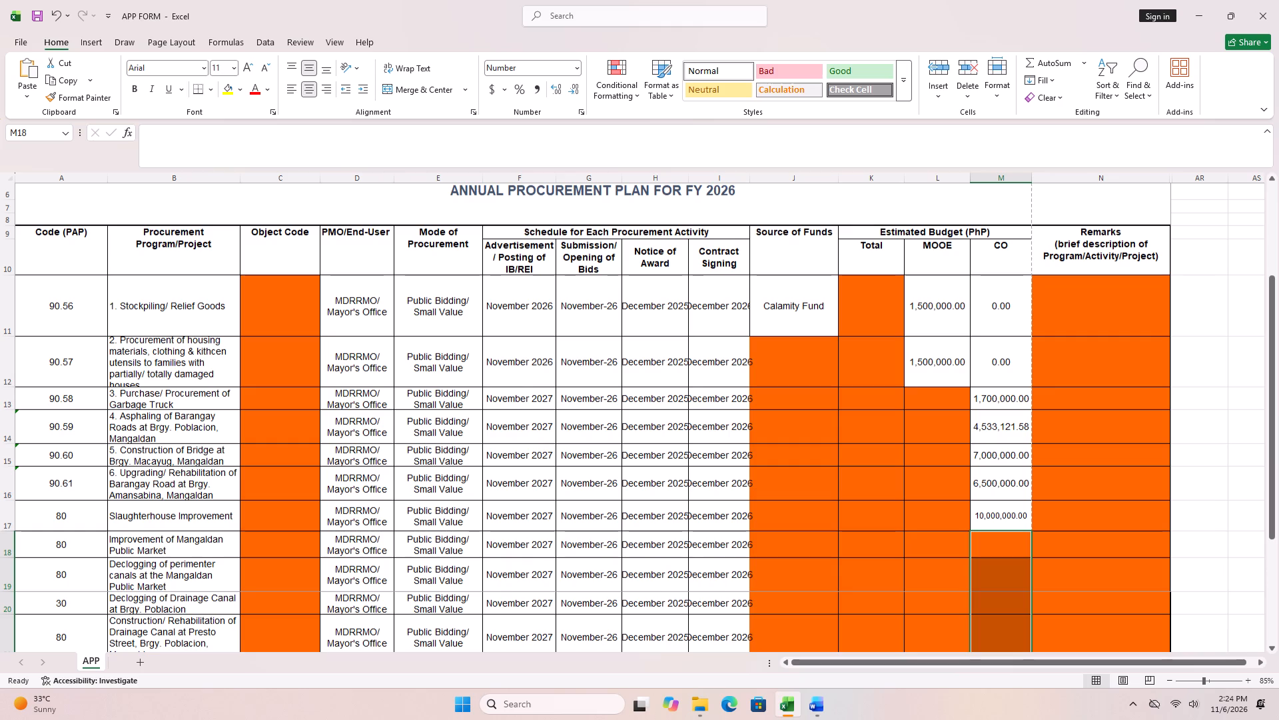
pyautogui.click(829, 312)
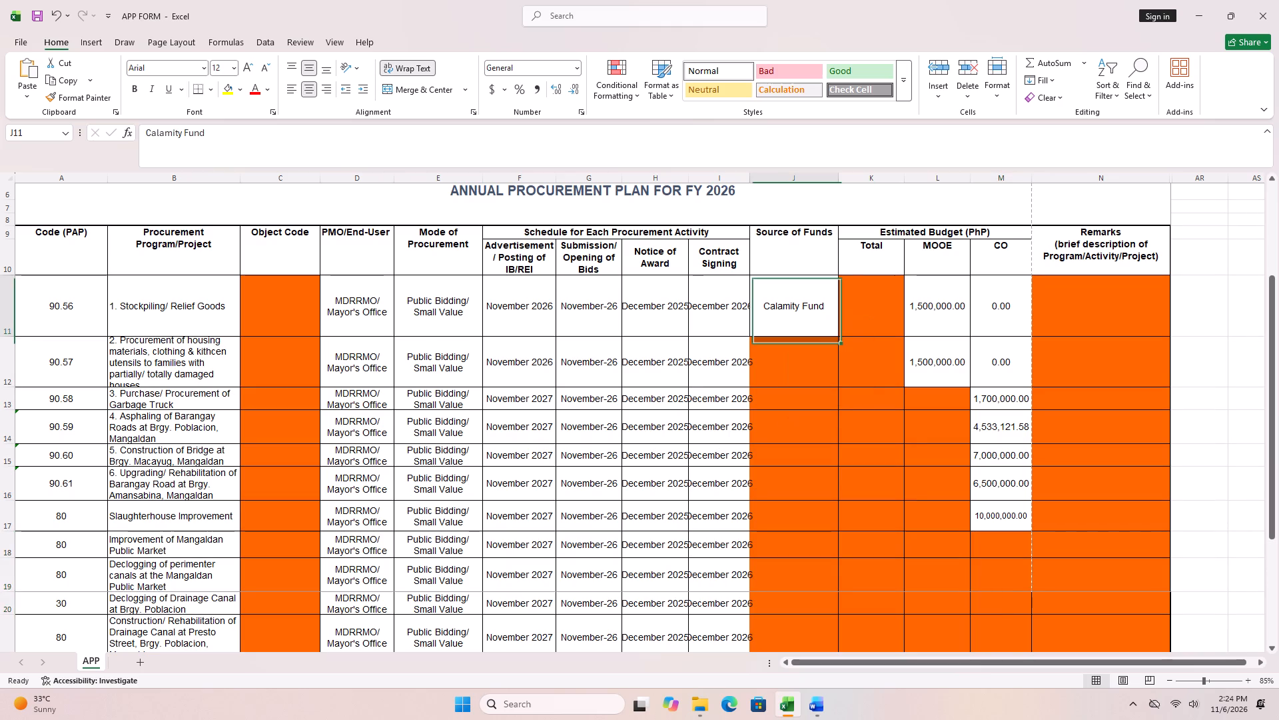
pyautogui.moveTo(839, 337); pyautogui.dragTo(830, 491)
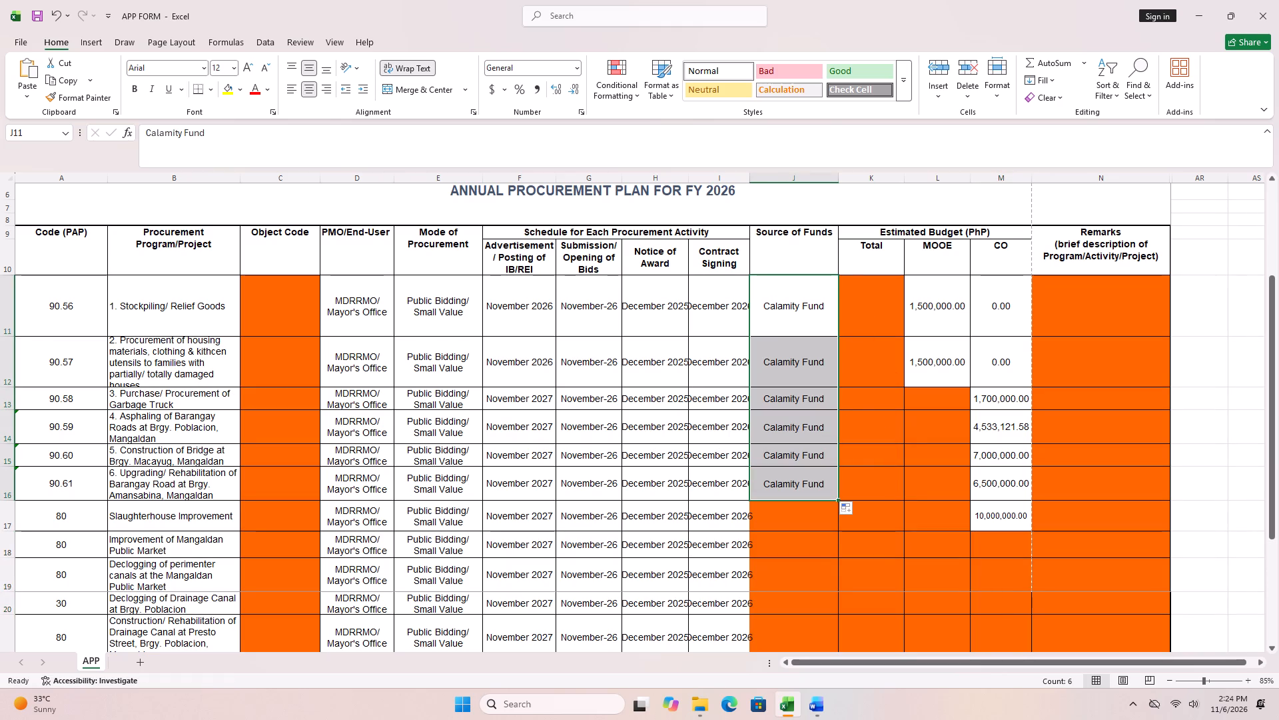
# Enter 20% Devt. Fund as the Source of Funds for Slaughterhouse Improvement in J17.
pyautogui.click(795, 517)
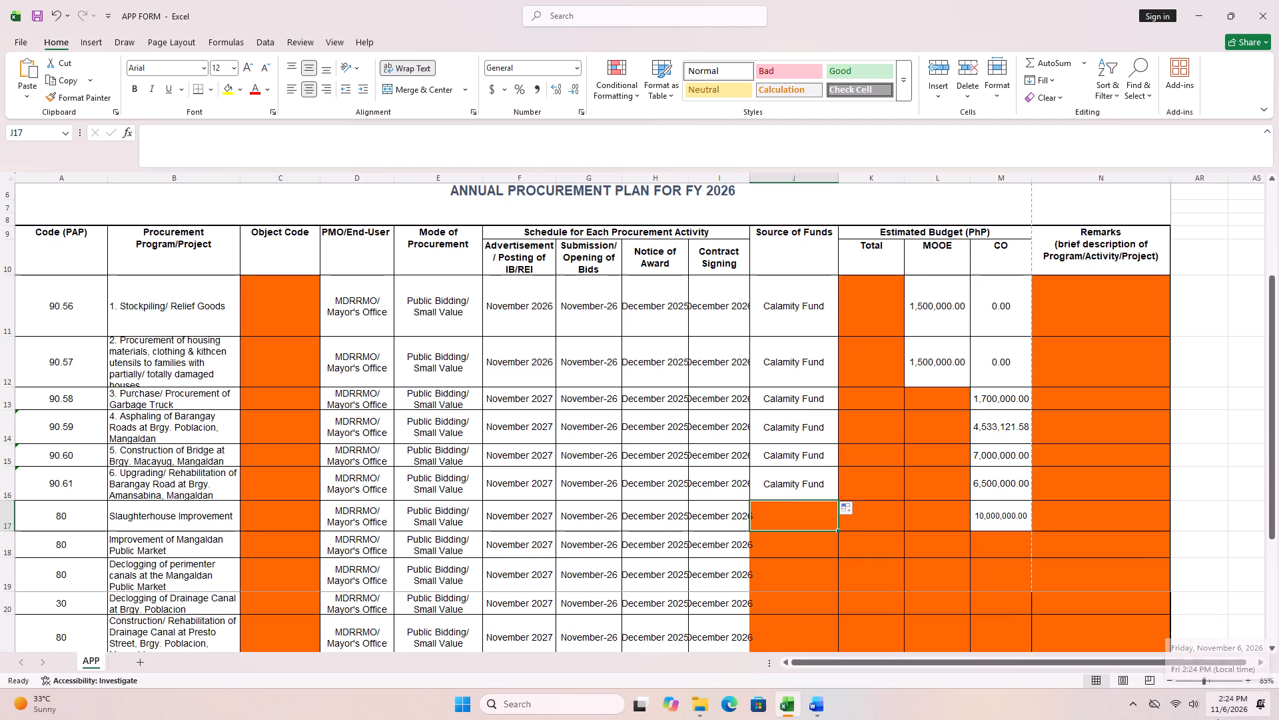
pyautogui.write('20')
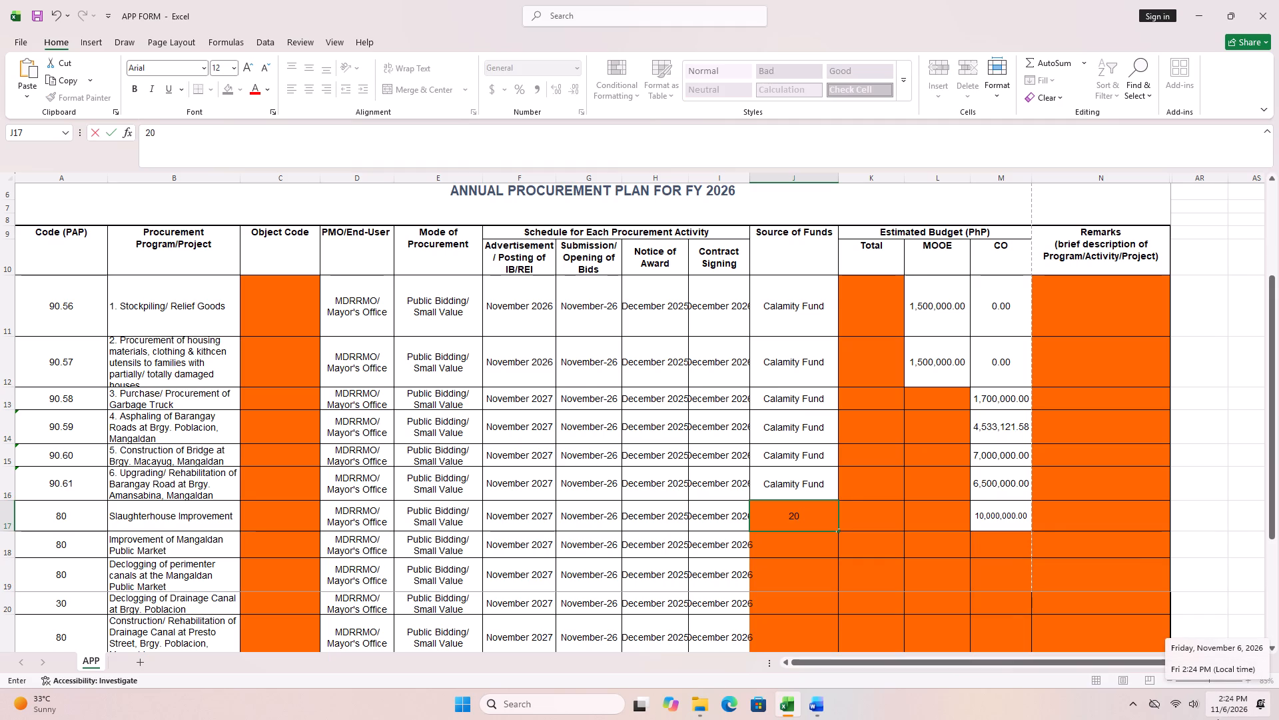
pyautogui.hotkey('shift', '%')
pyautogui.press('space')
pyautogui.write('Dev')
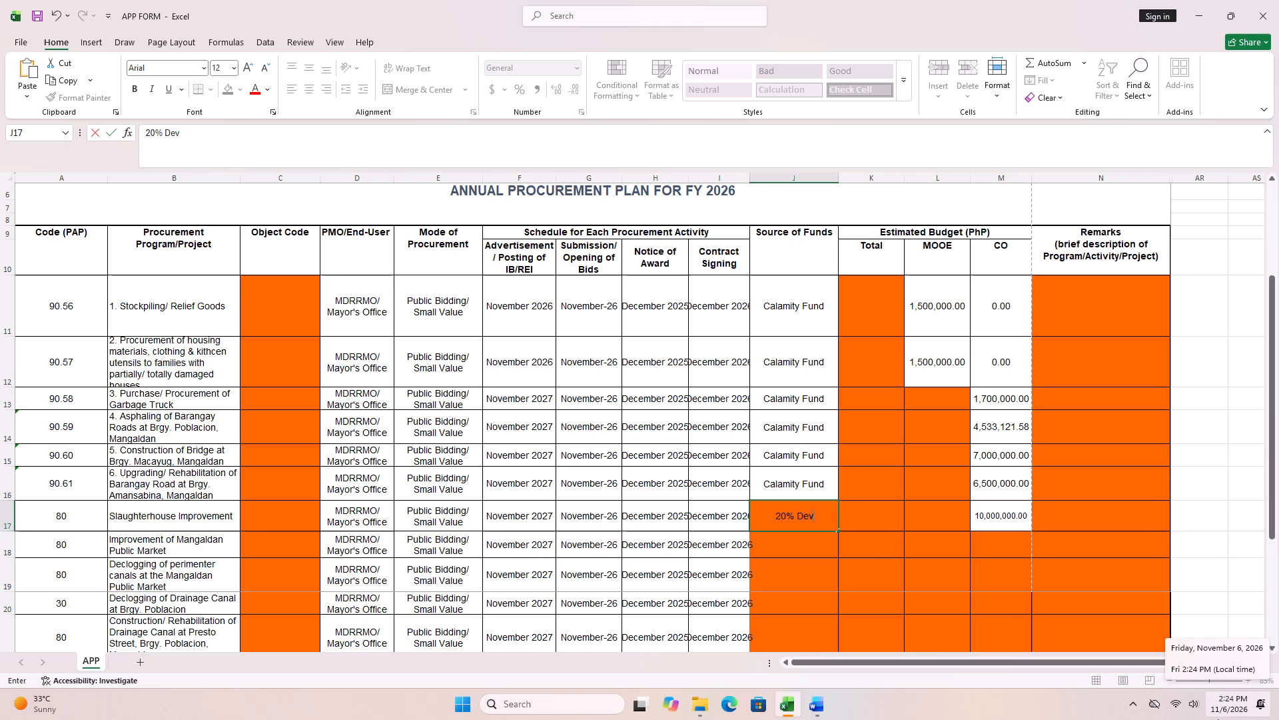
pyautogui.press('t')
pyautogui.press('.')
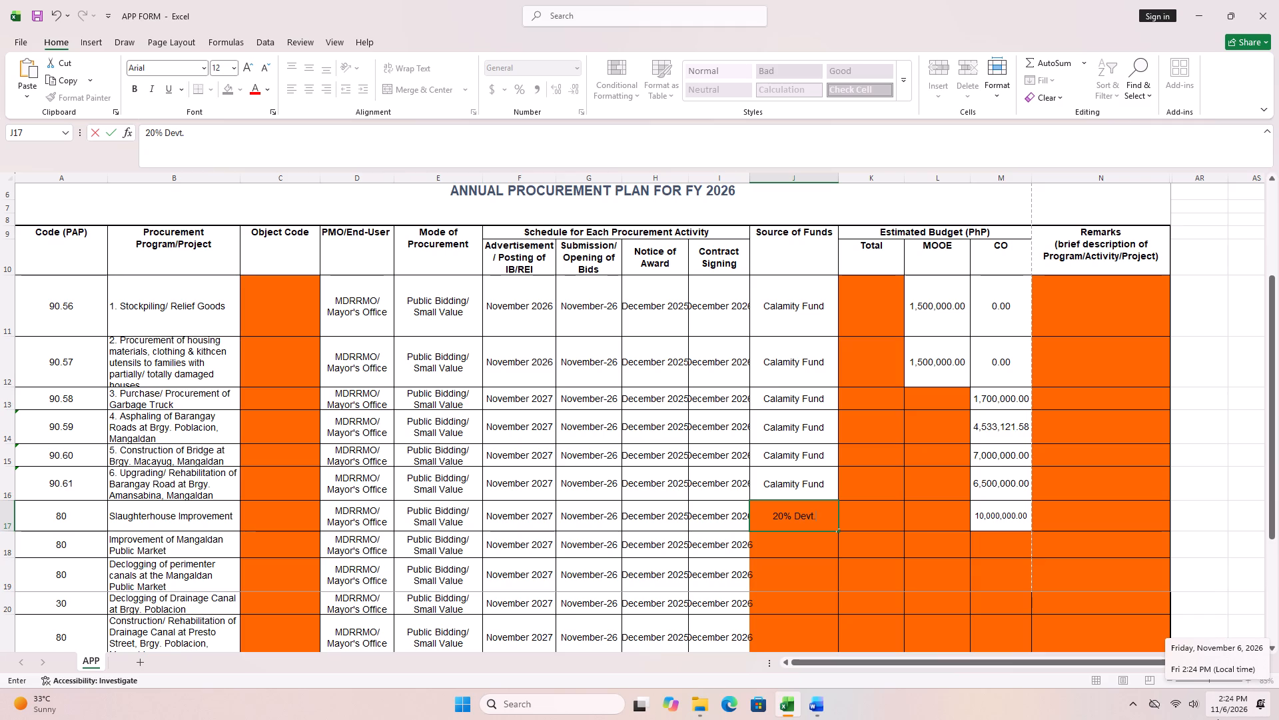
pyautogui.press('space')
pyautogui.write('Fund')
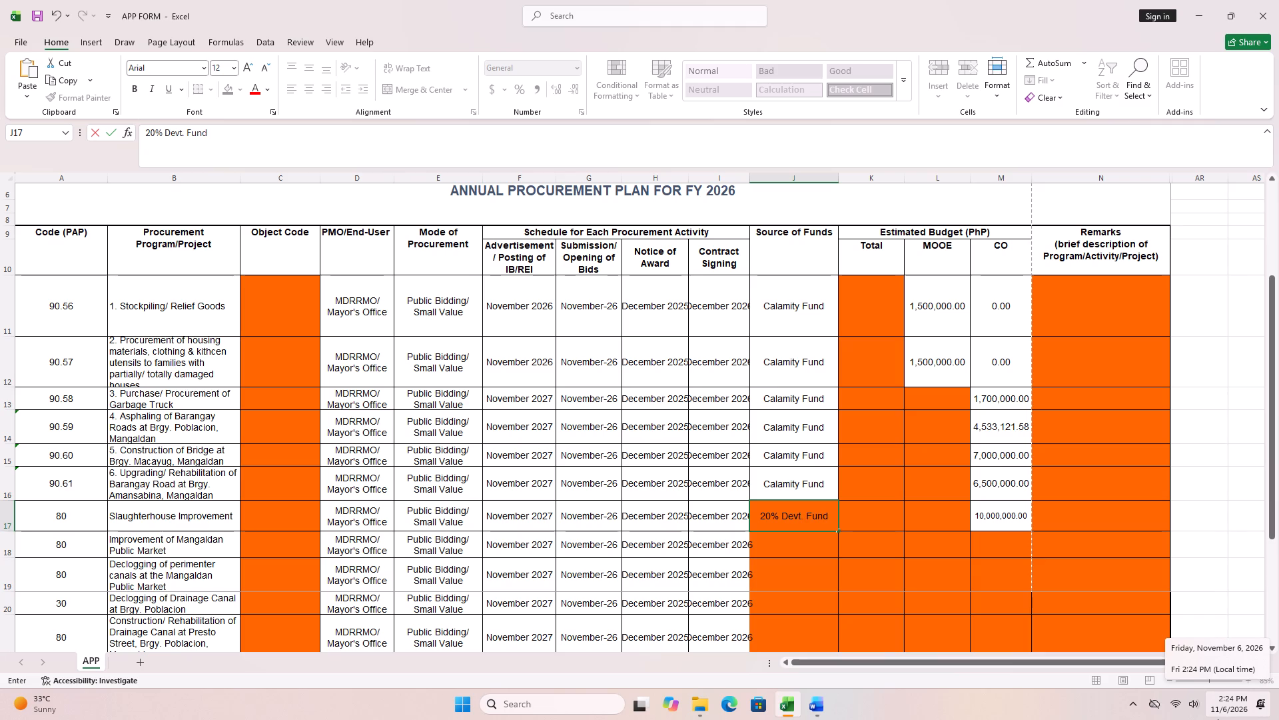
pyautogui.press('Return')
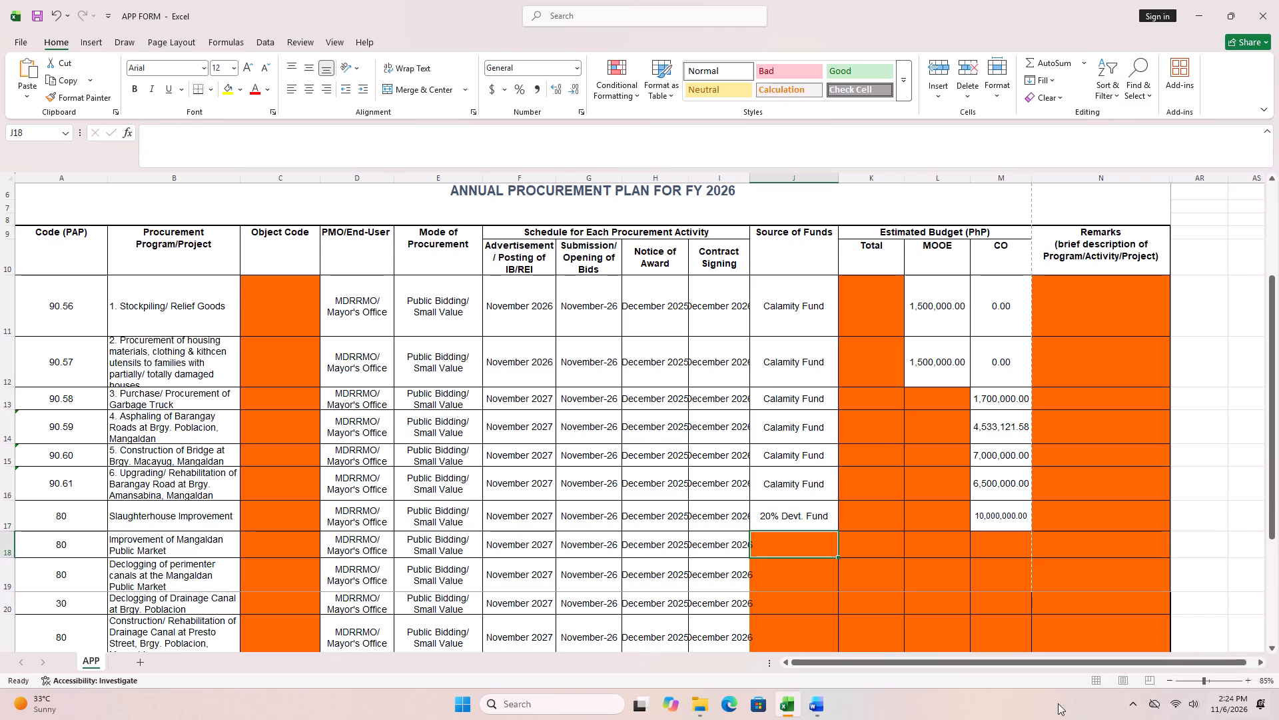
# Fill the 20% Devt. Fund source from J17 down through the last project row, J25.
pyautogui.scroll(-5, 934, 703)
pyautogui.scroll(-4, 774, 509)
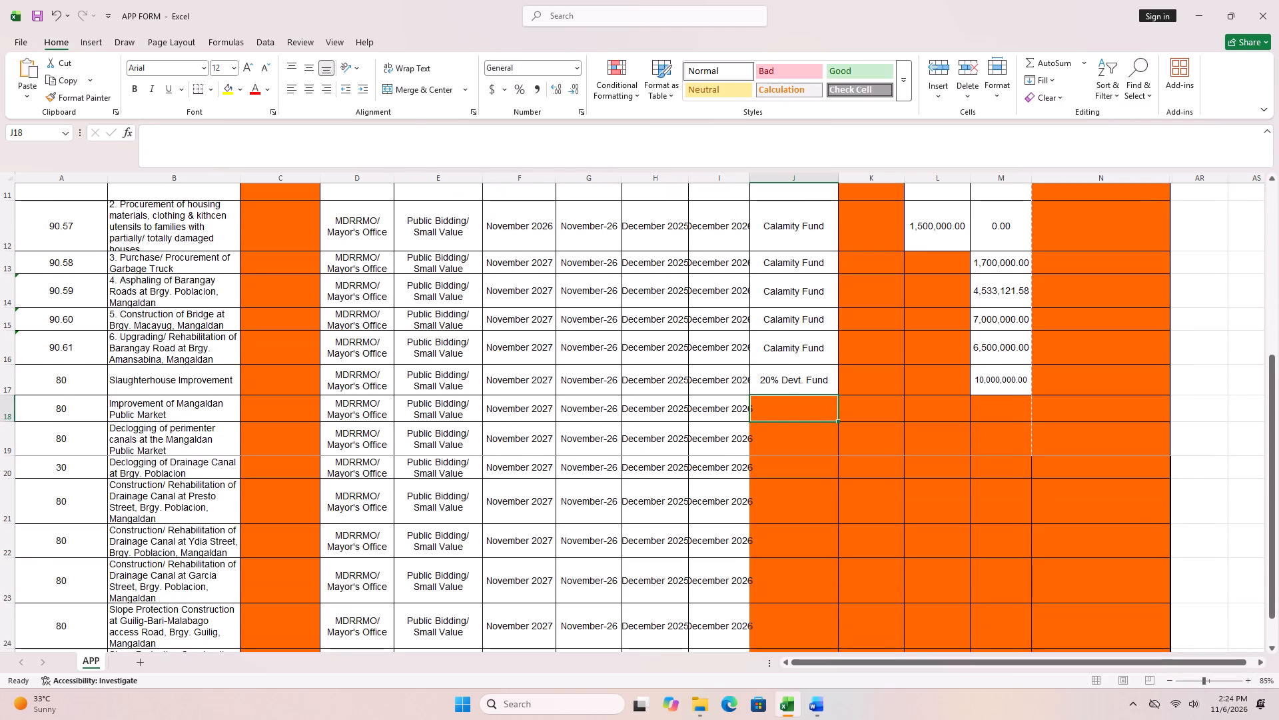
pyautogui.click(793, 380)
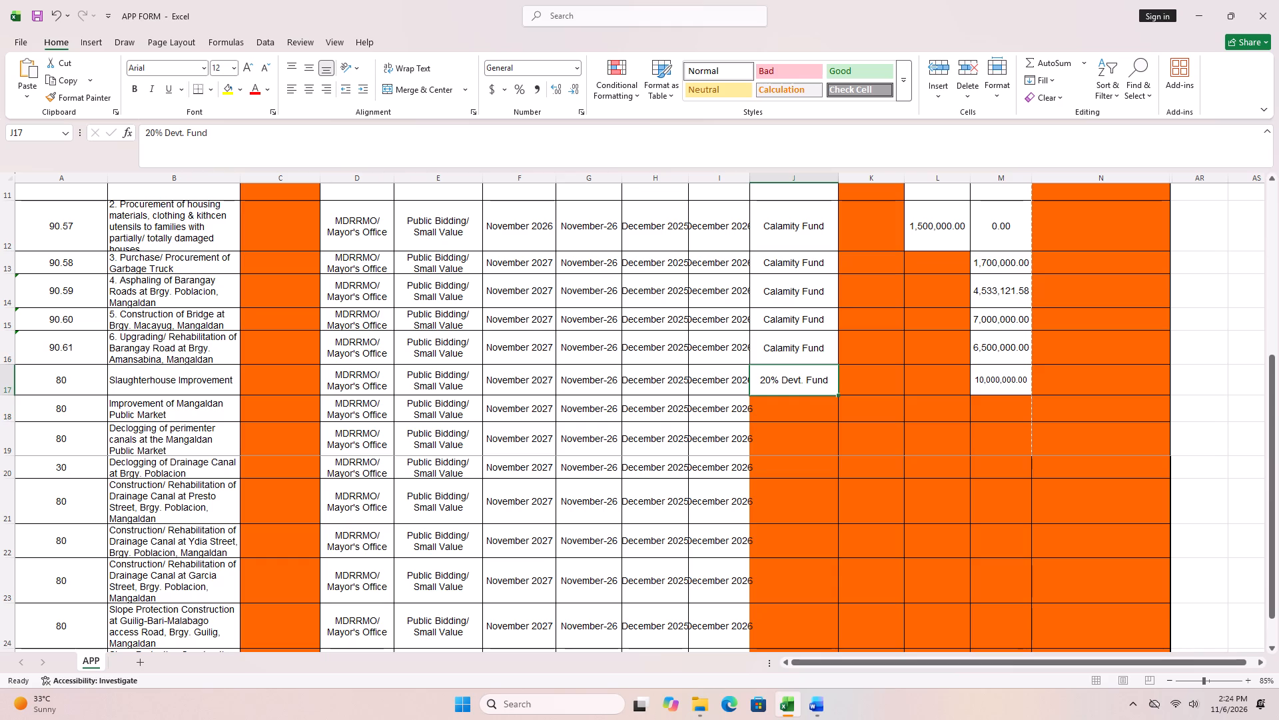
pyautogui.moveTo(838, 395); pyautogui.dragTo(830, 659)
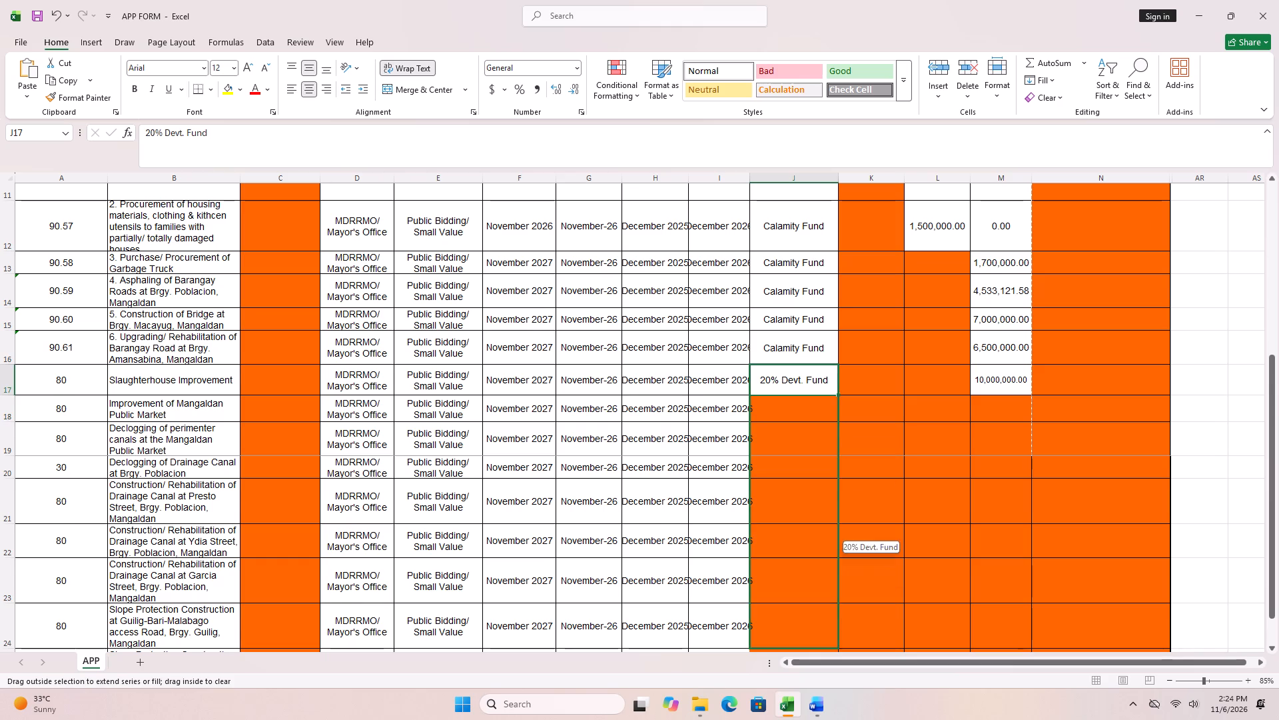
pyautogui.moveTo(830, 659); pyautogui.dragTo(837, 605)
pyautogui.click(915, 464)
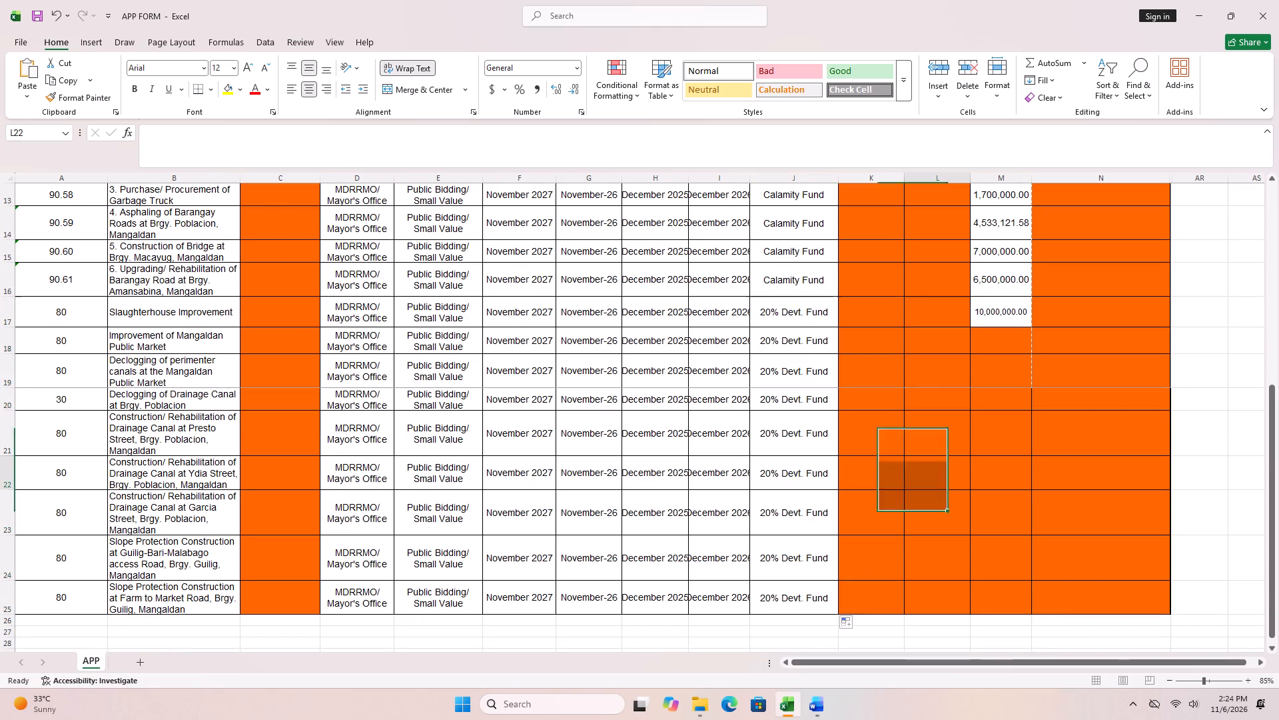
# Enter CO budgets of 5,000,000 in M18 for the Public Market improvement and 426,000 in M19 for declogging its perimeter canals.
pyautogui.scroll(1, 972, 421)
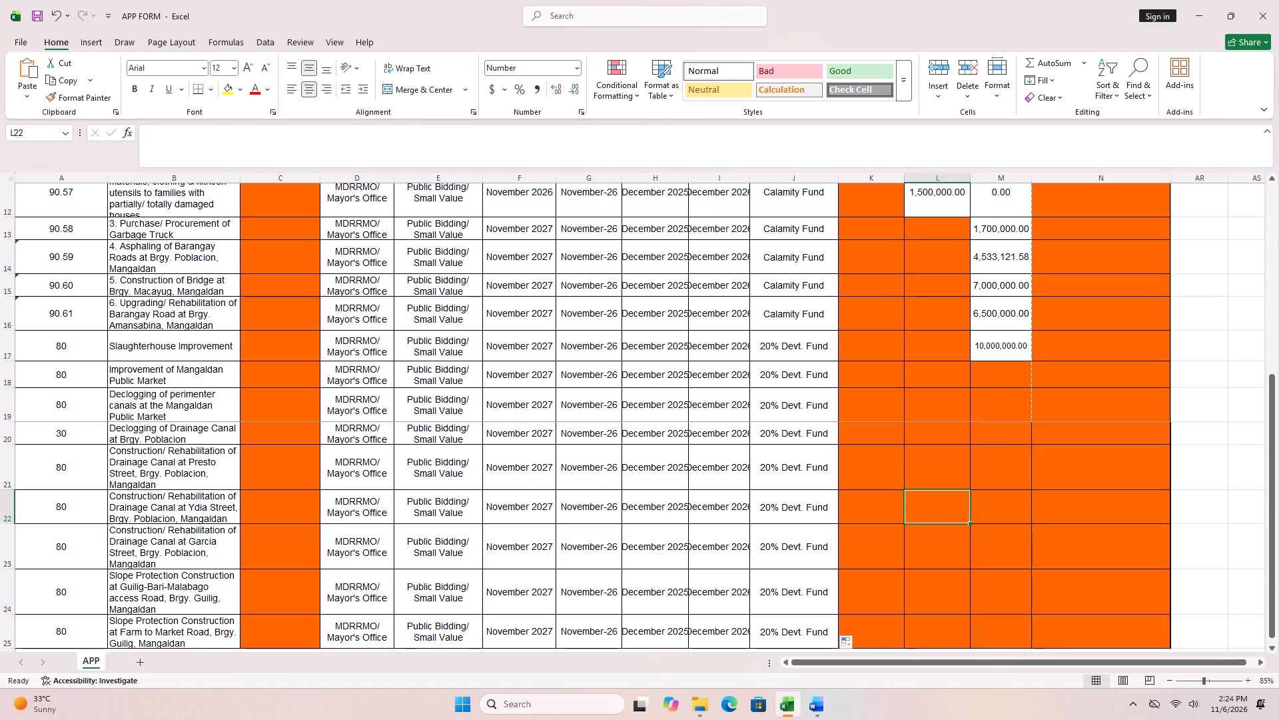
pyautogui.click(1008, 383)
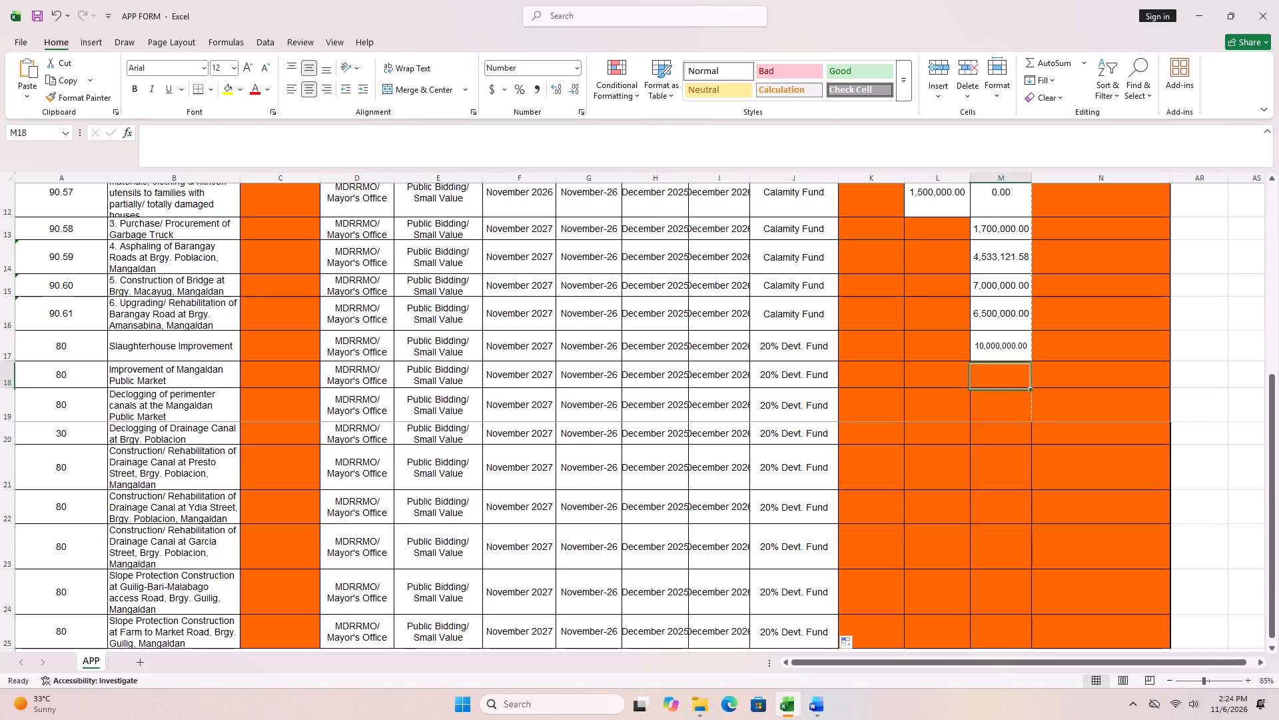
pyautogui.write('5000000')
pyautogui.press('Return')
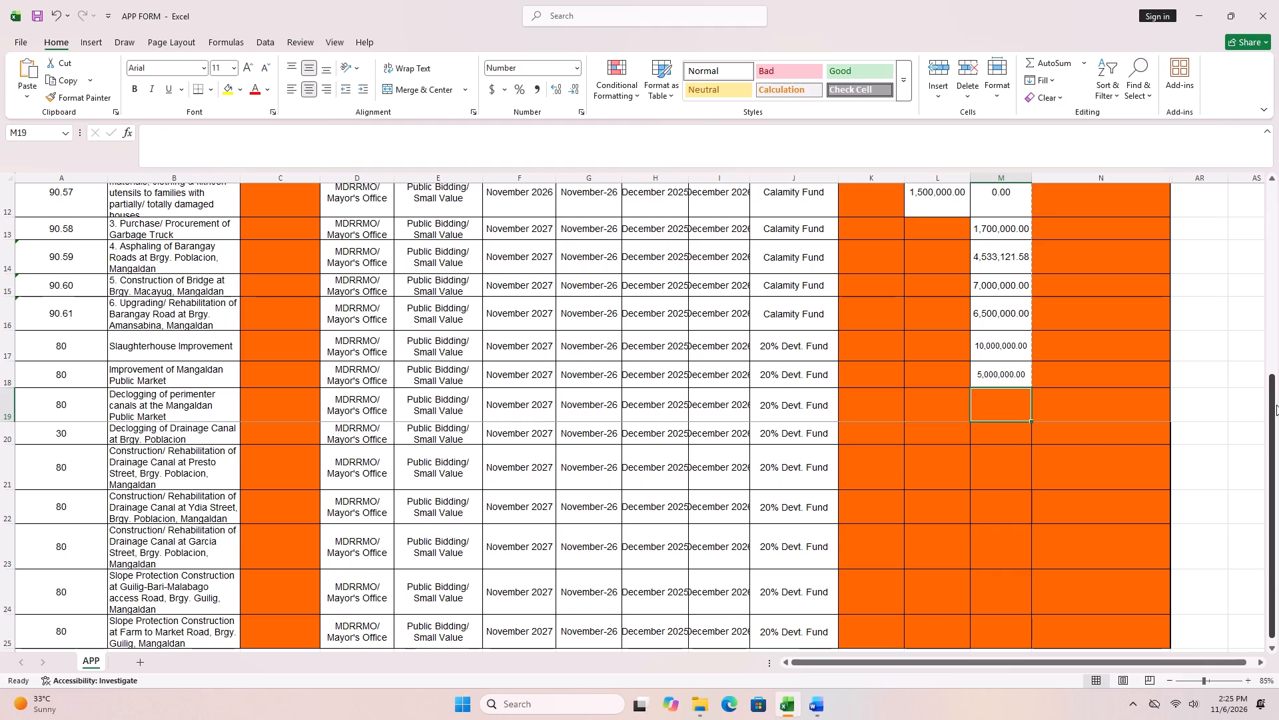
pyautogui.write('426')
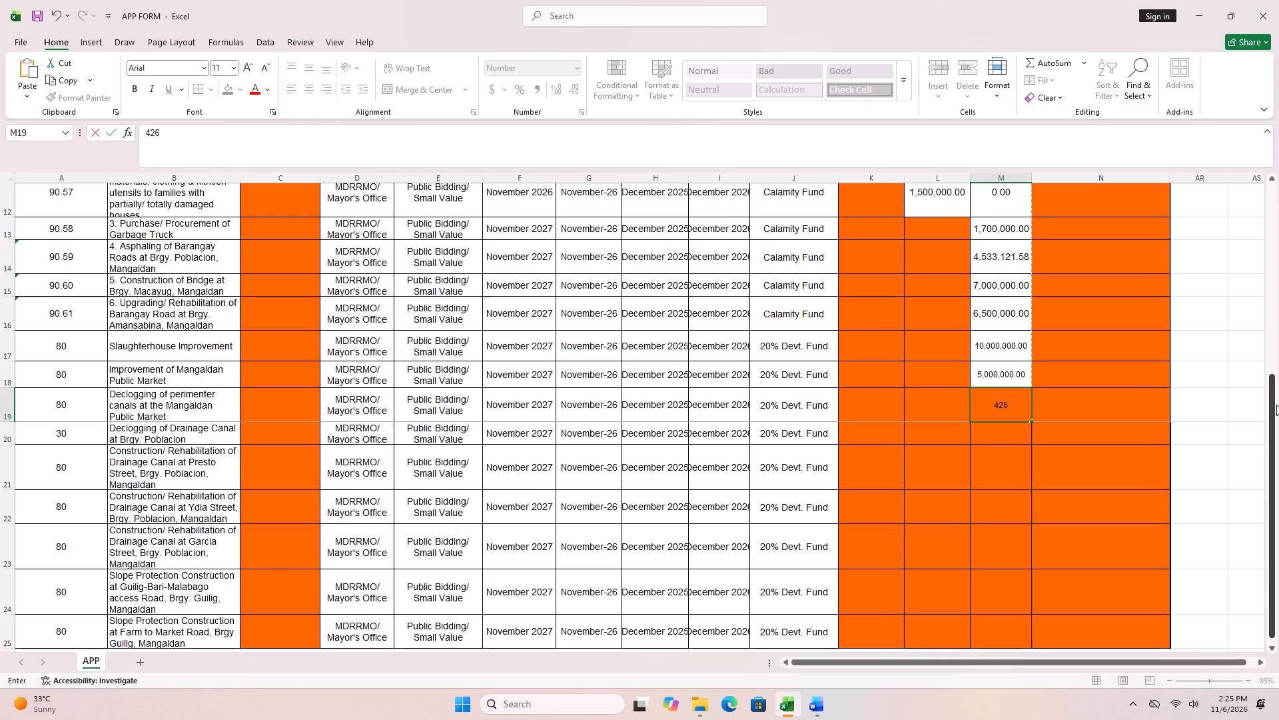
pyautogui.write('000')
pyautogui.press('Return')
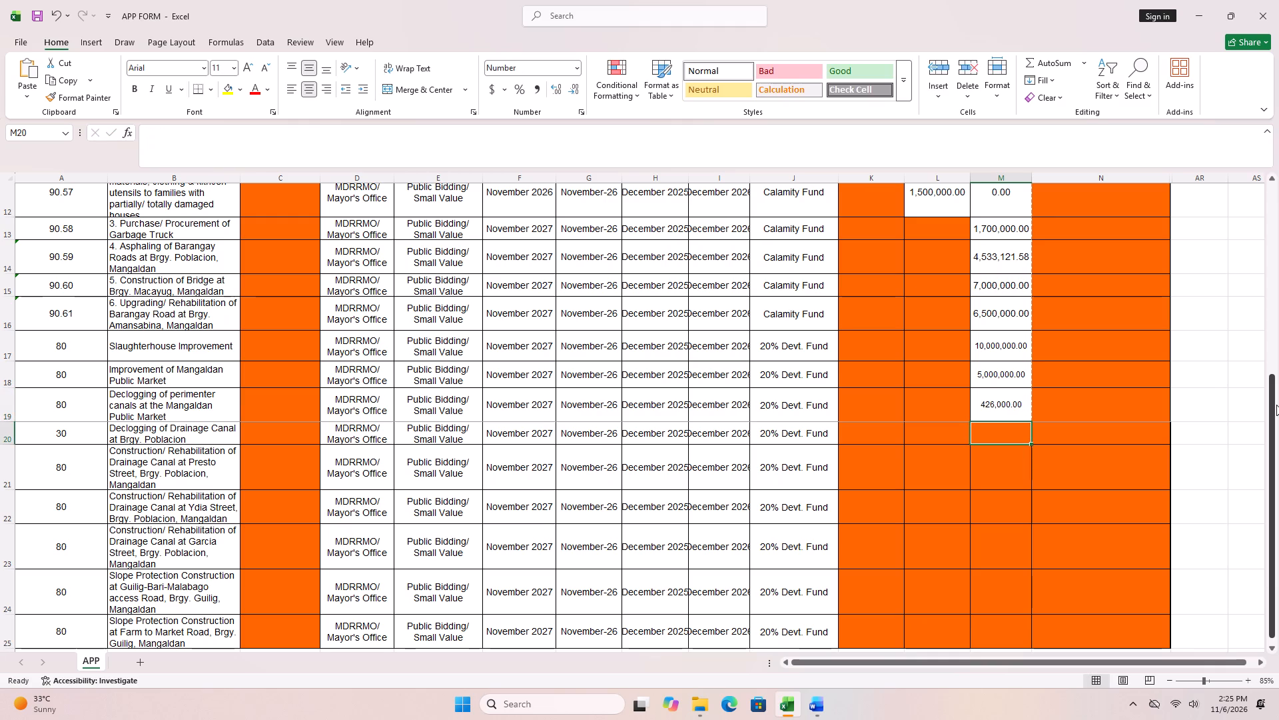
# Enter CO budgets of 1,000,000, 3,500,000, 2,300,000 and 3,500,000 in M20:M23 for the Brgy. Poblacion drainage canal projects.
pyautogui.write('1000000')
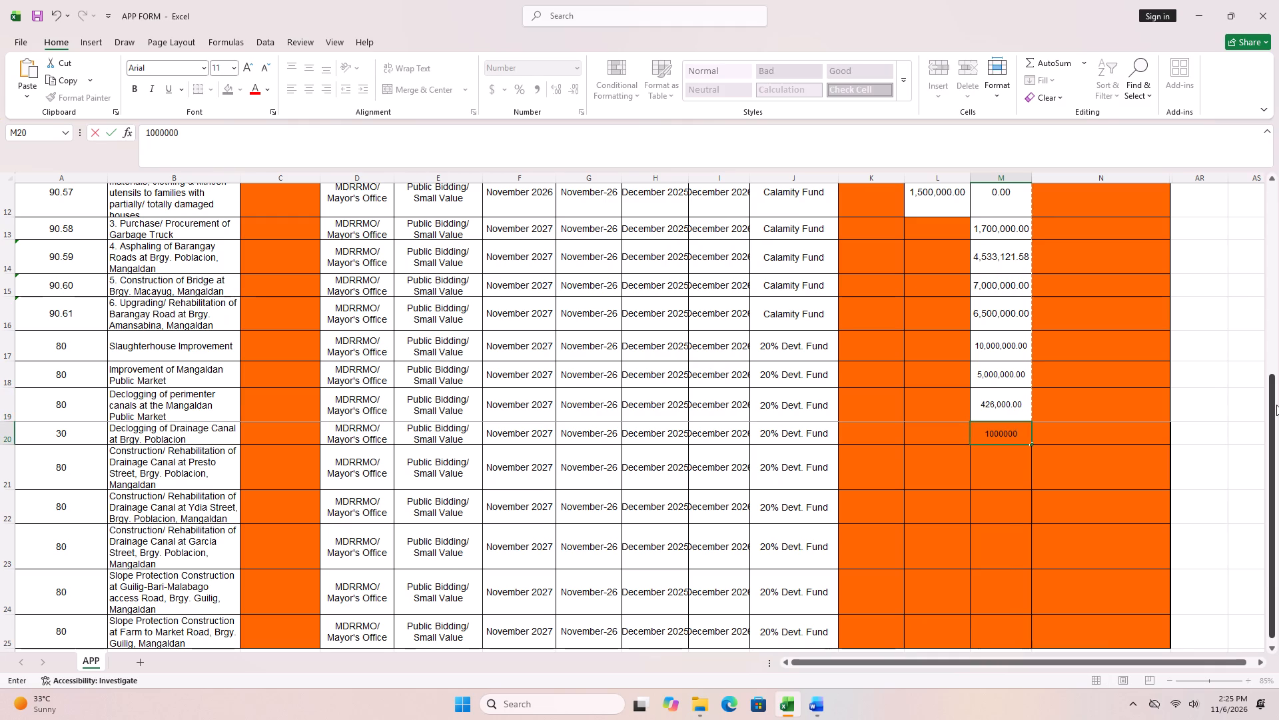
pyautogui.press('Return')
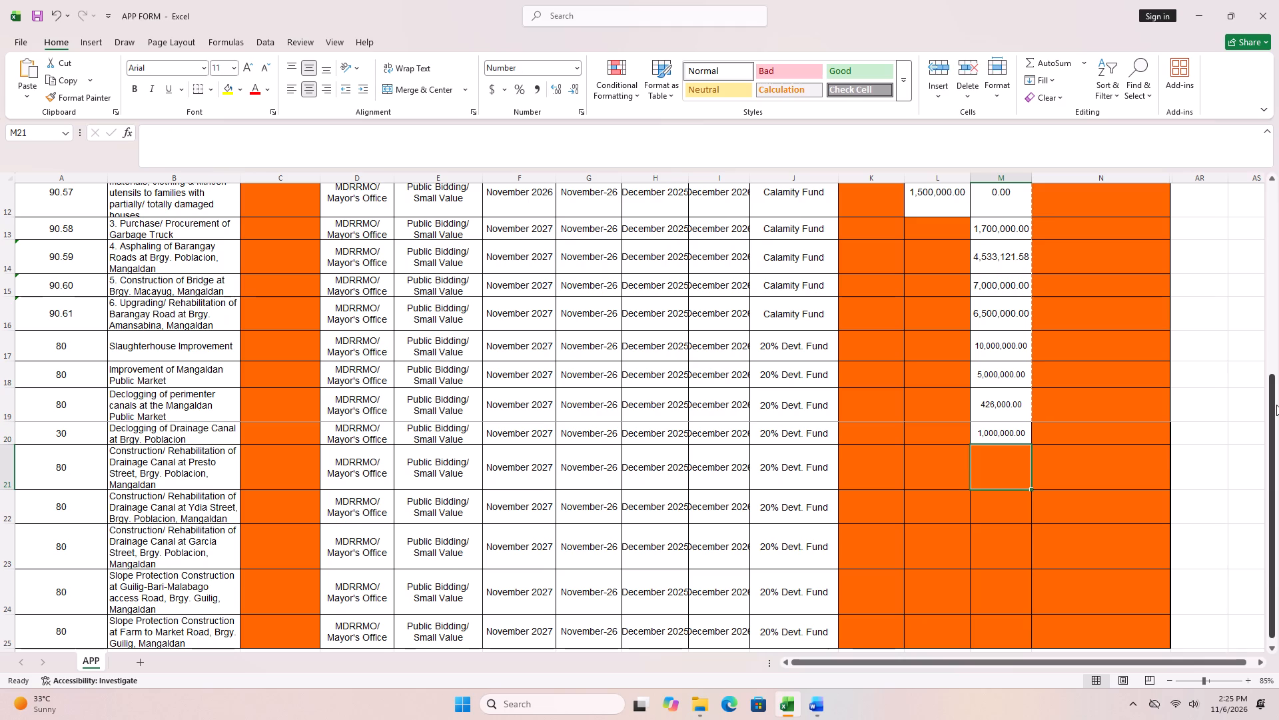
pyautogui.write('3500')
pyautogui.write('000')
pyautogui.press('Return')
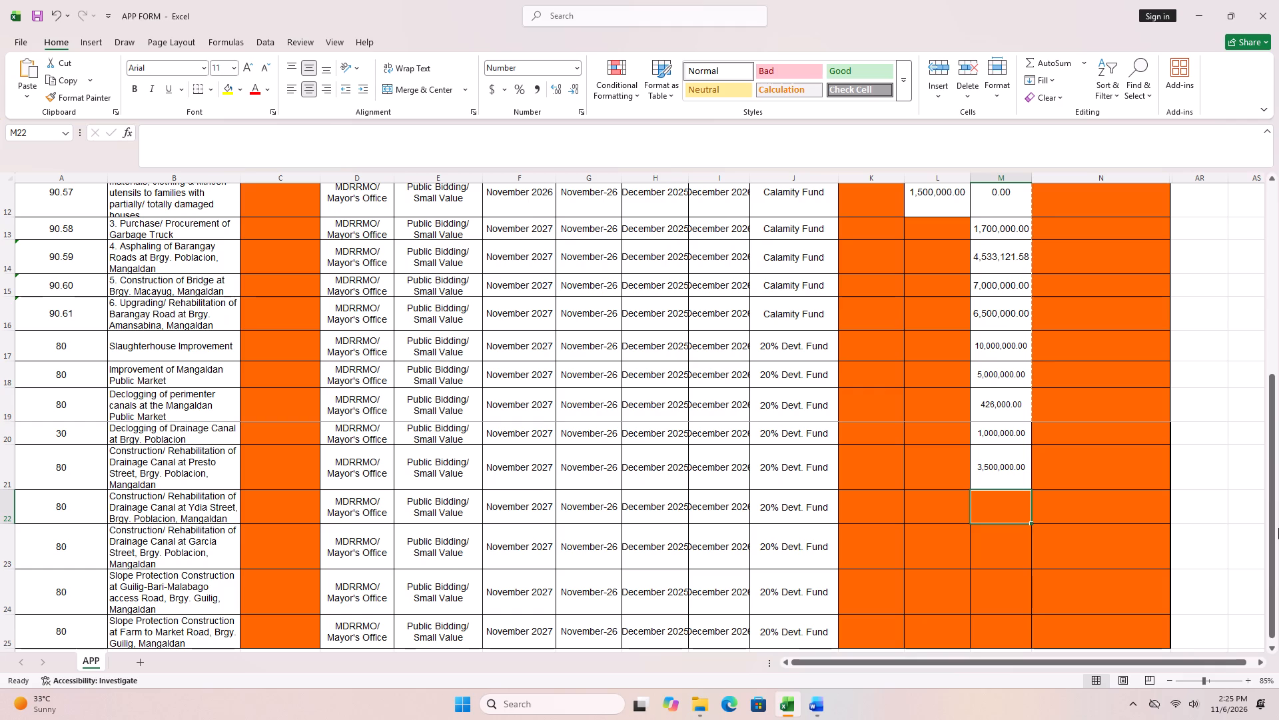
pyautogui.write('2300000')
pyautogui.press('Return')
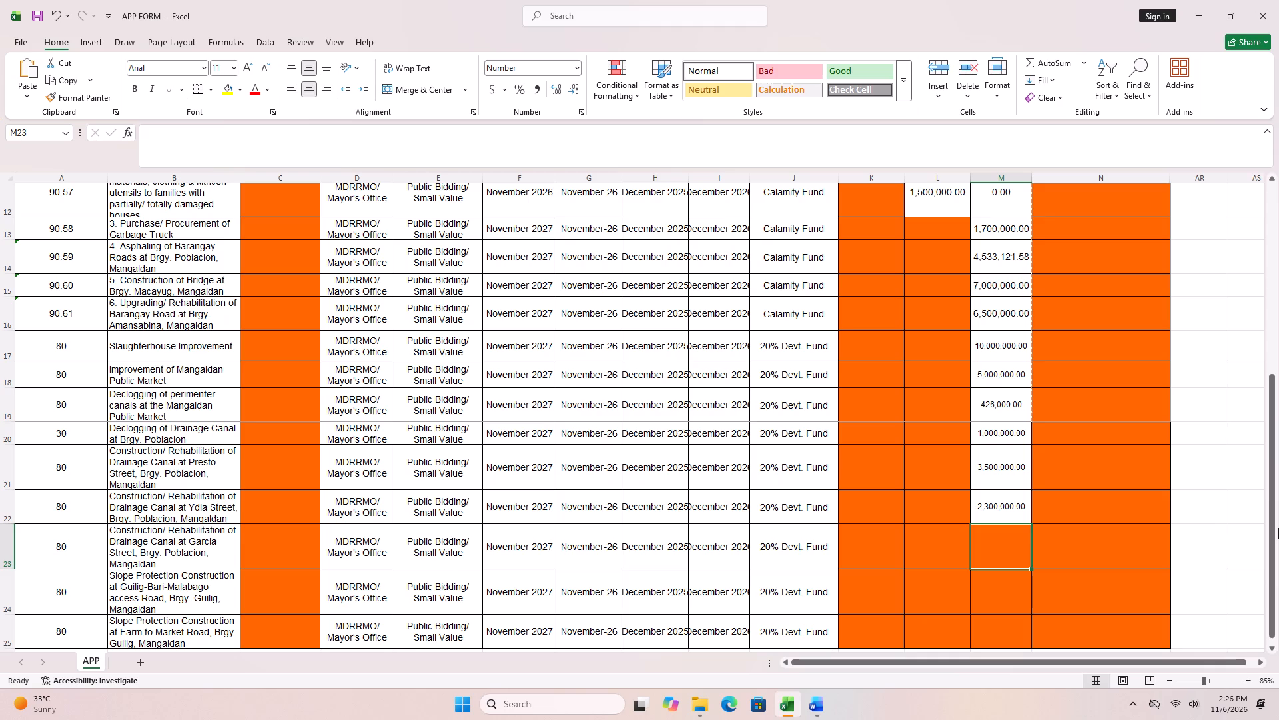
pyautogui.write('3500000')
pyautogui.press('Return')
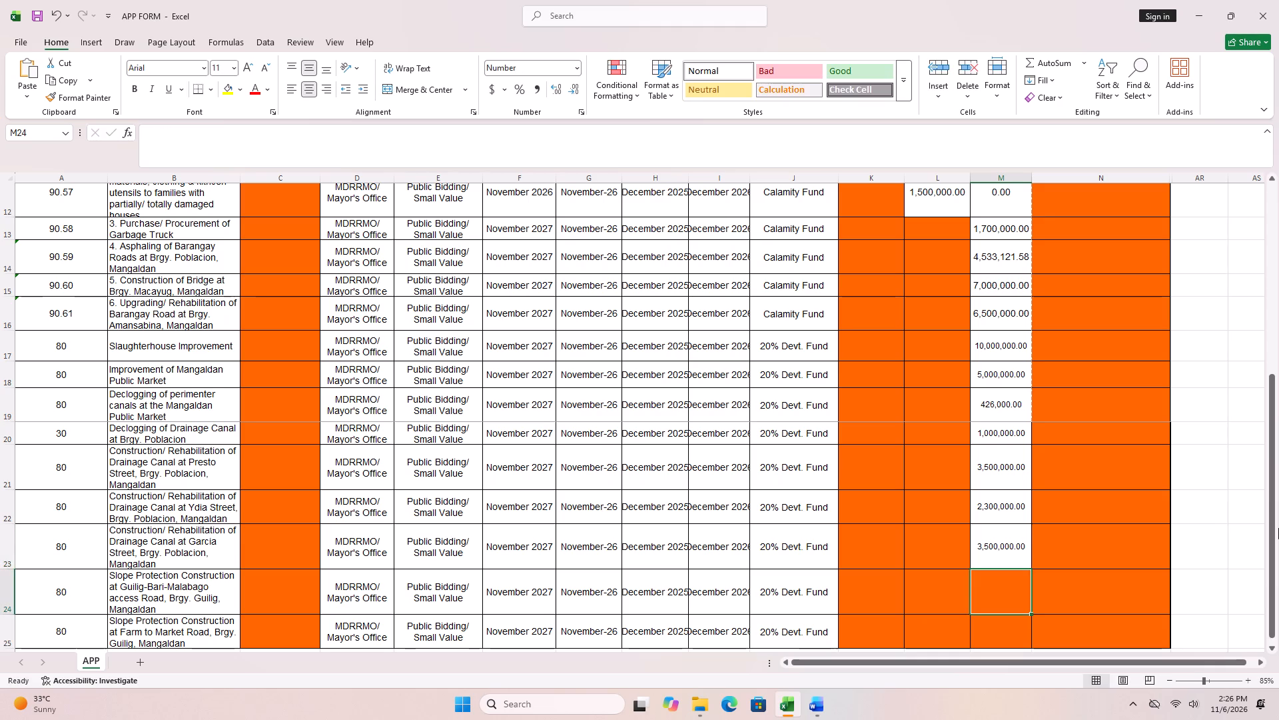
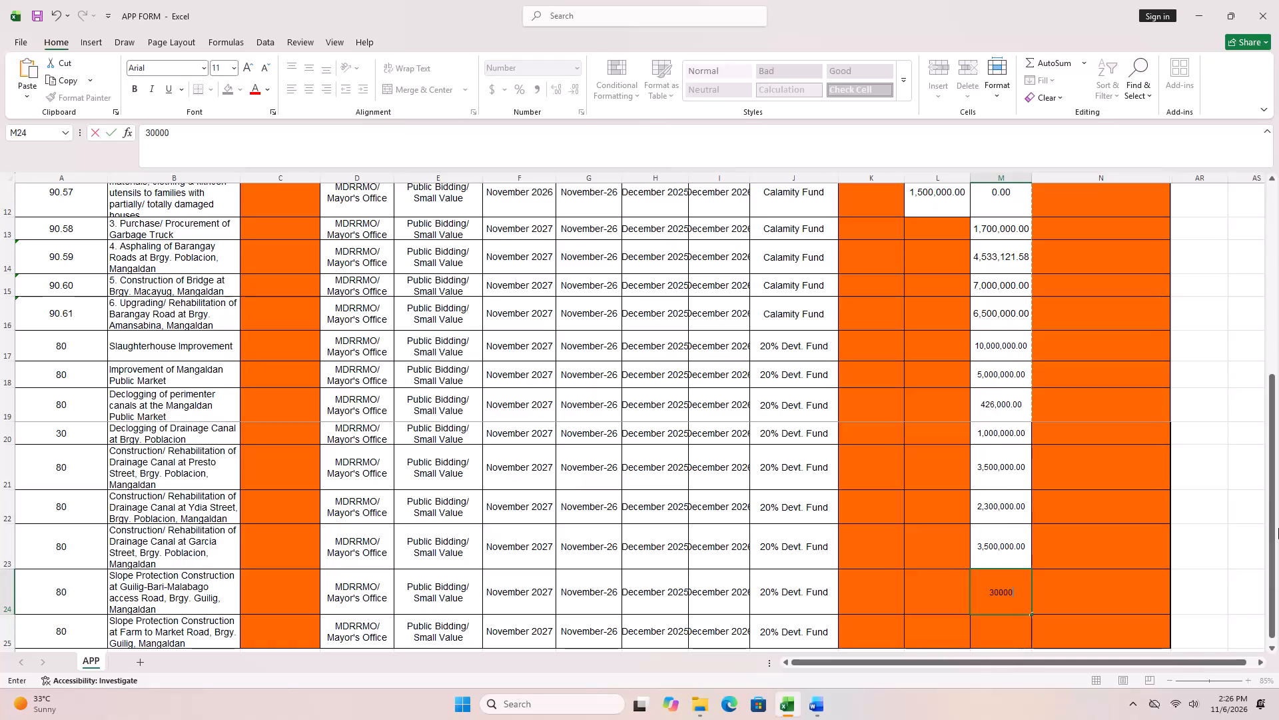
# Enter CO budgets of 3,000,000 in M24 and 6,000,000 in M25 for the two Brgy. Guilig slope protection projects.
pyautogui.press('Return')
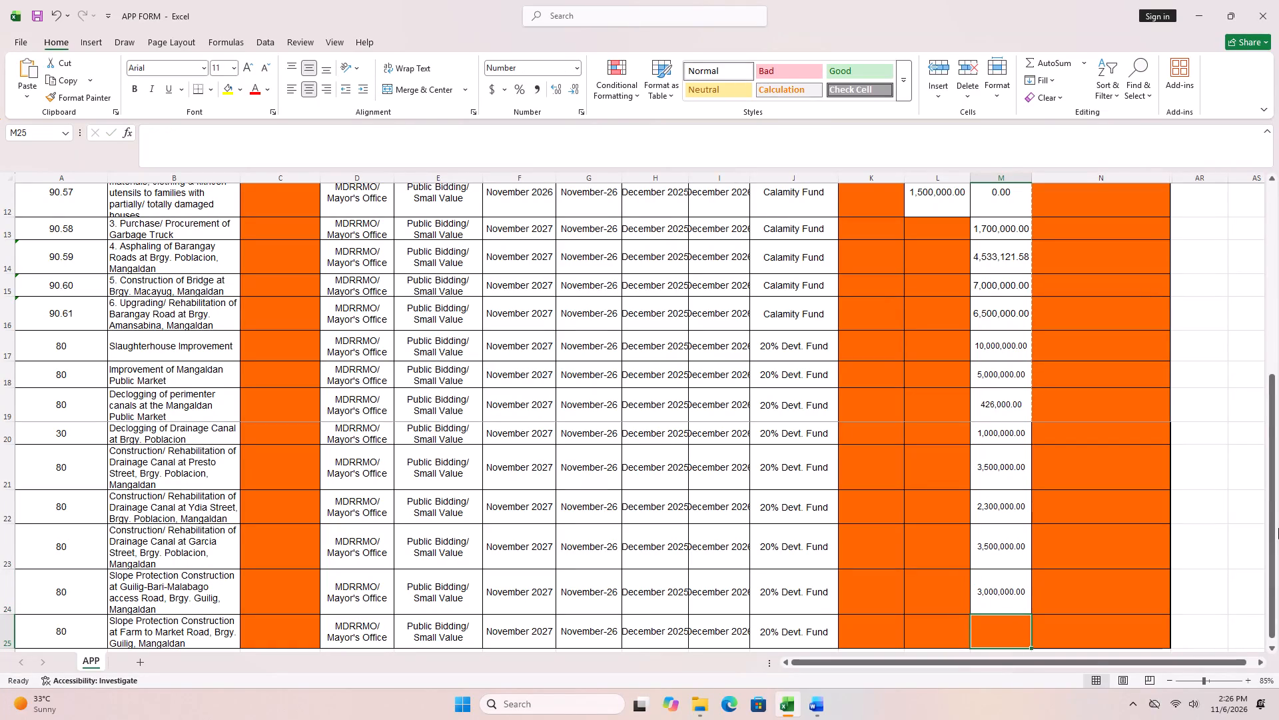
pyautogui.scroll(-4, 941, 563)
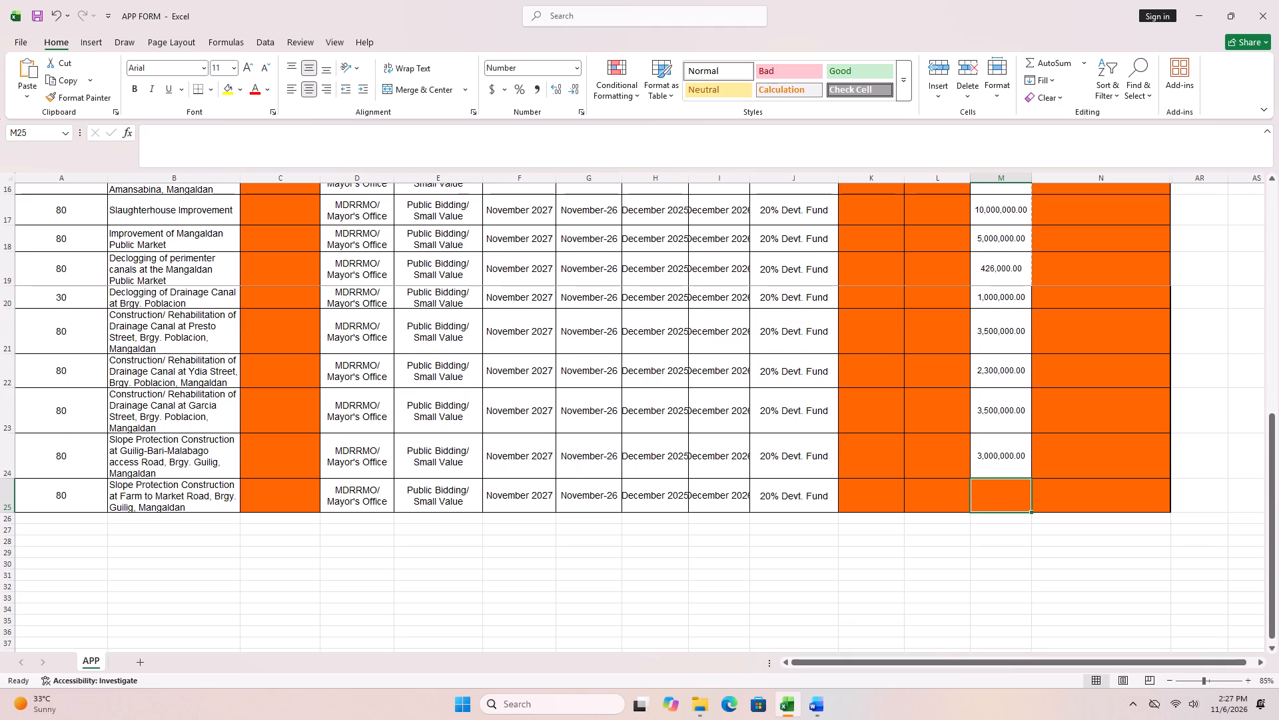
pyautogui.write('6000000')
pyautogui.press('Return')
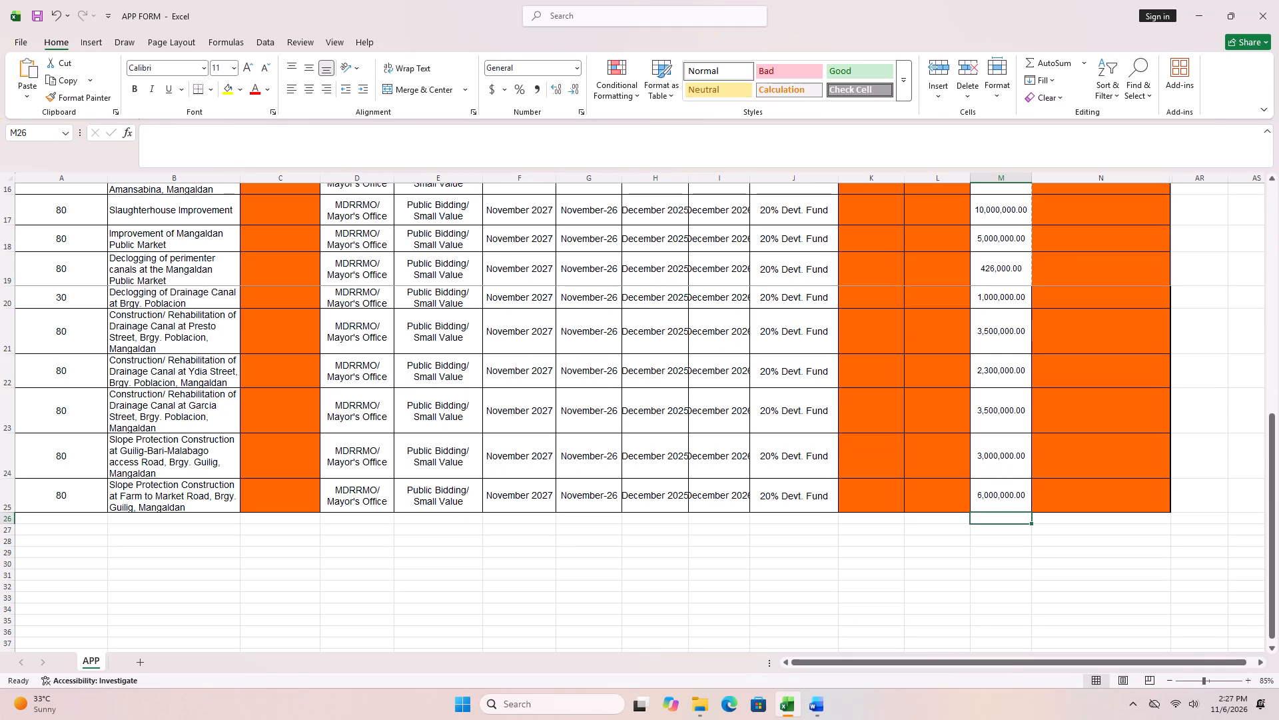
# Look over the procurement plan from its heading through the project rows to check the filled columns.
pyautogui.scroll(5, 559, 675)
pyautogui.scroll(8, 572, 613)
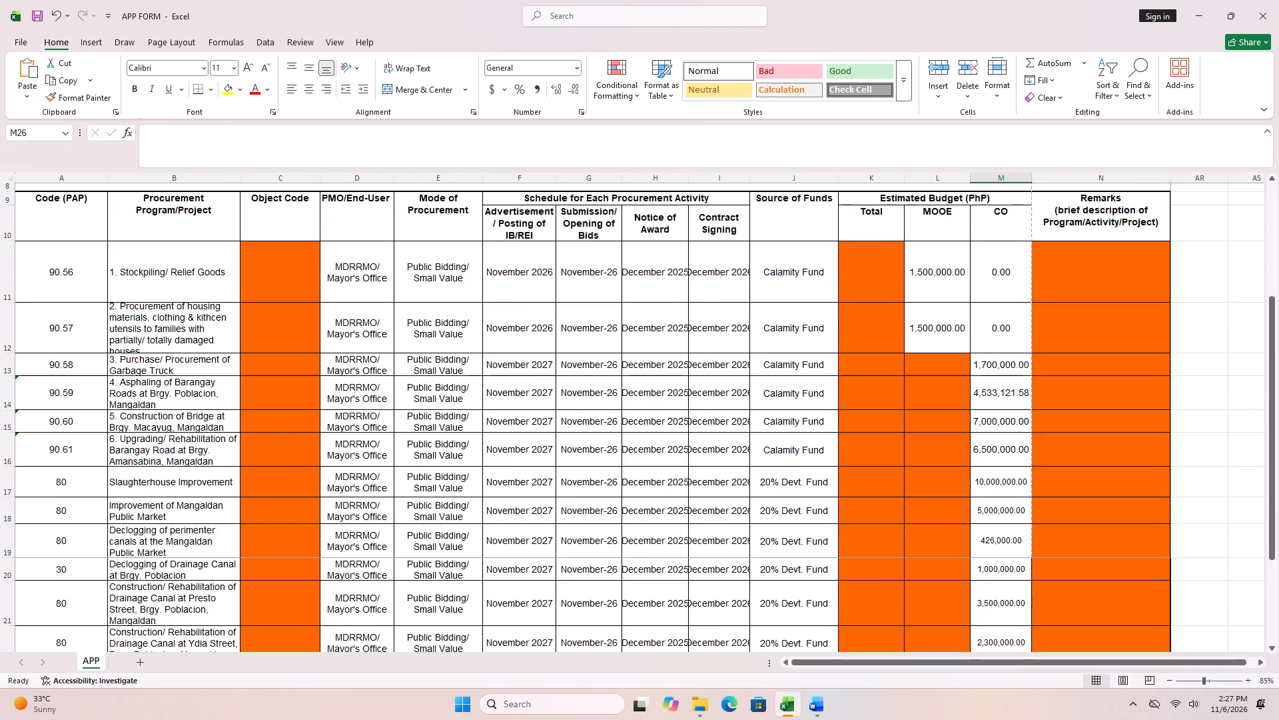
pyautogui.scroll(3, 575, 602)
pyautogui.click(811, 241)
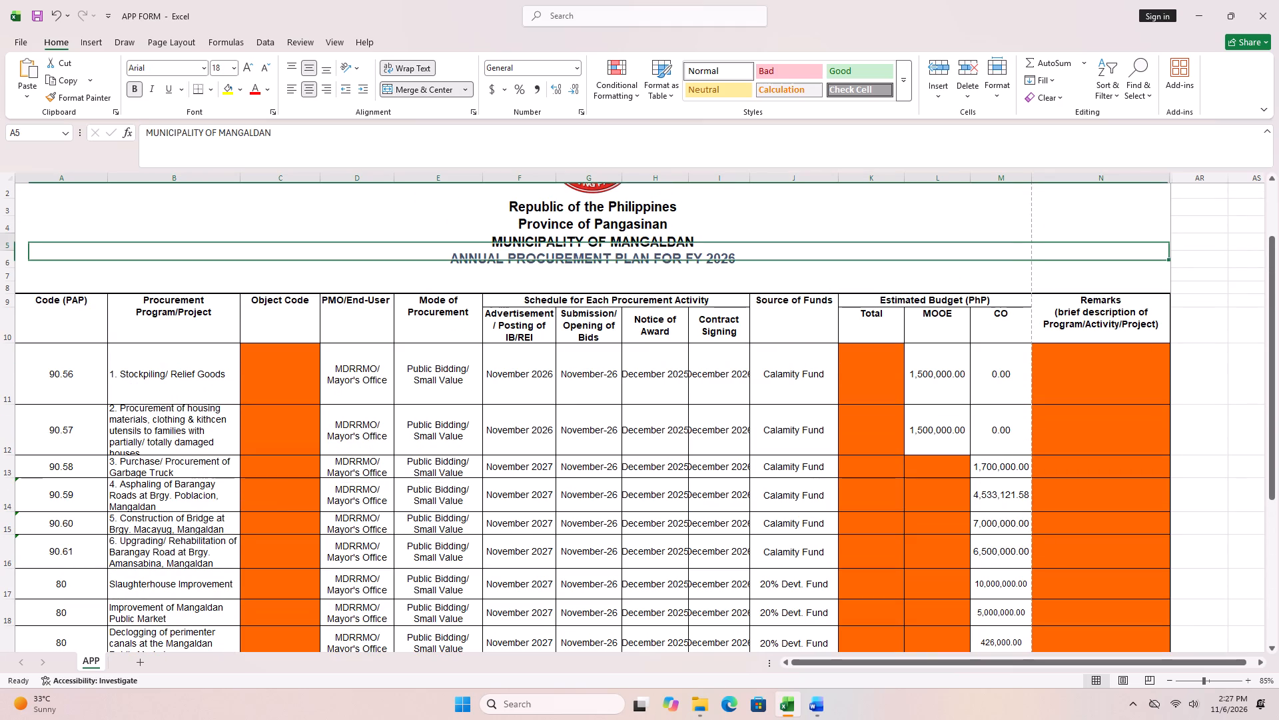
pyautogui.scroll(-2, 768, 263)
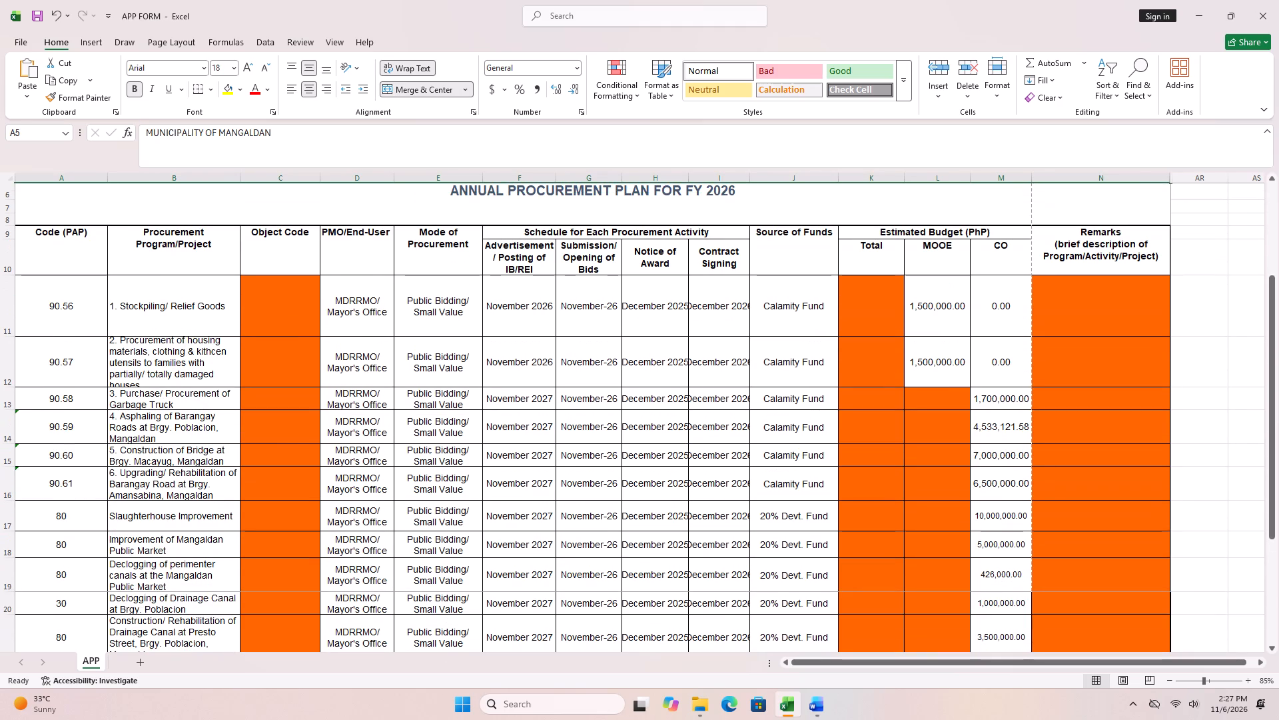
pyautogui.scroll(-4, 768, 263)
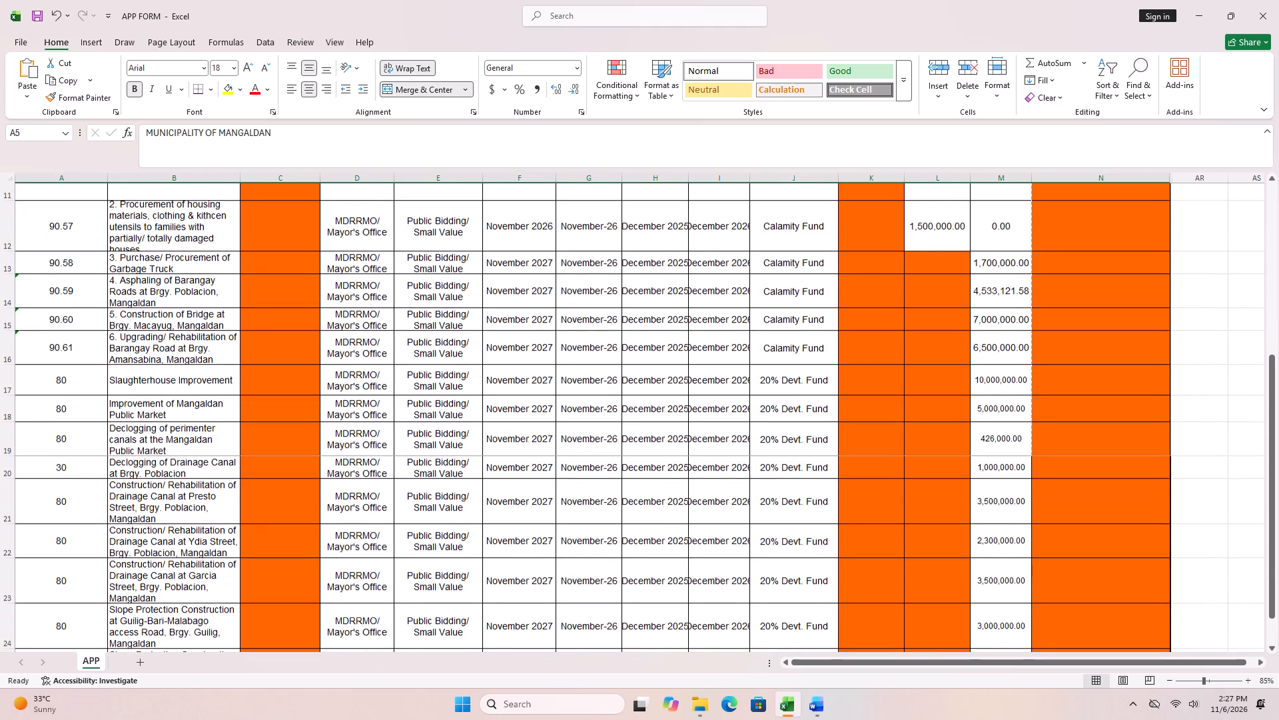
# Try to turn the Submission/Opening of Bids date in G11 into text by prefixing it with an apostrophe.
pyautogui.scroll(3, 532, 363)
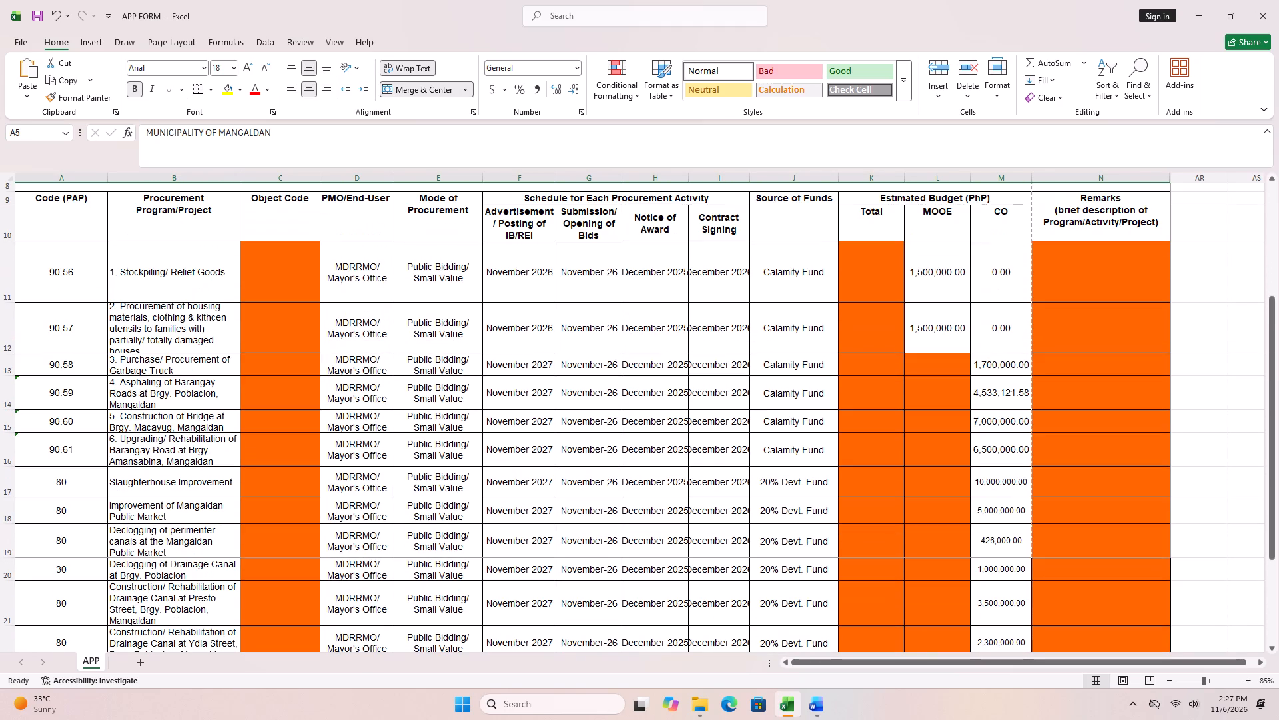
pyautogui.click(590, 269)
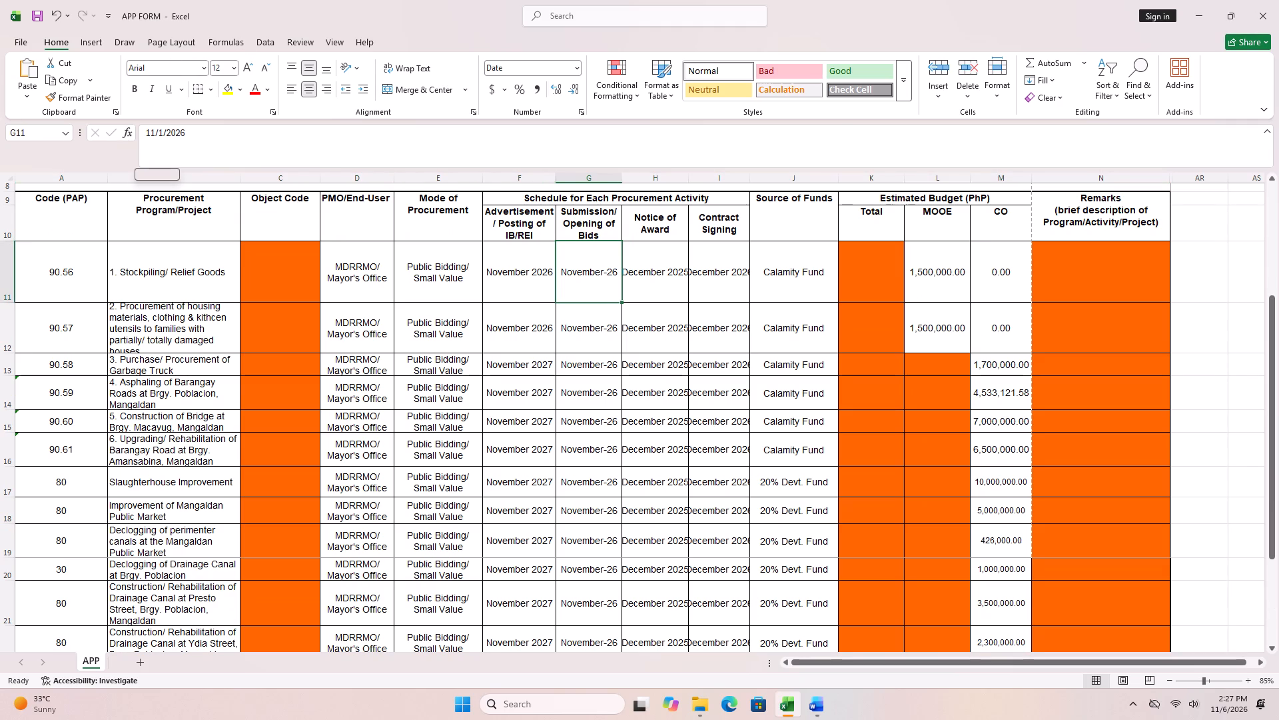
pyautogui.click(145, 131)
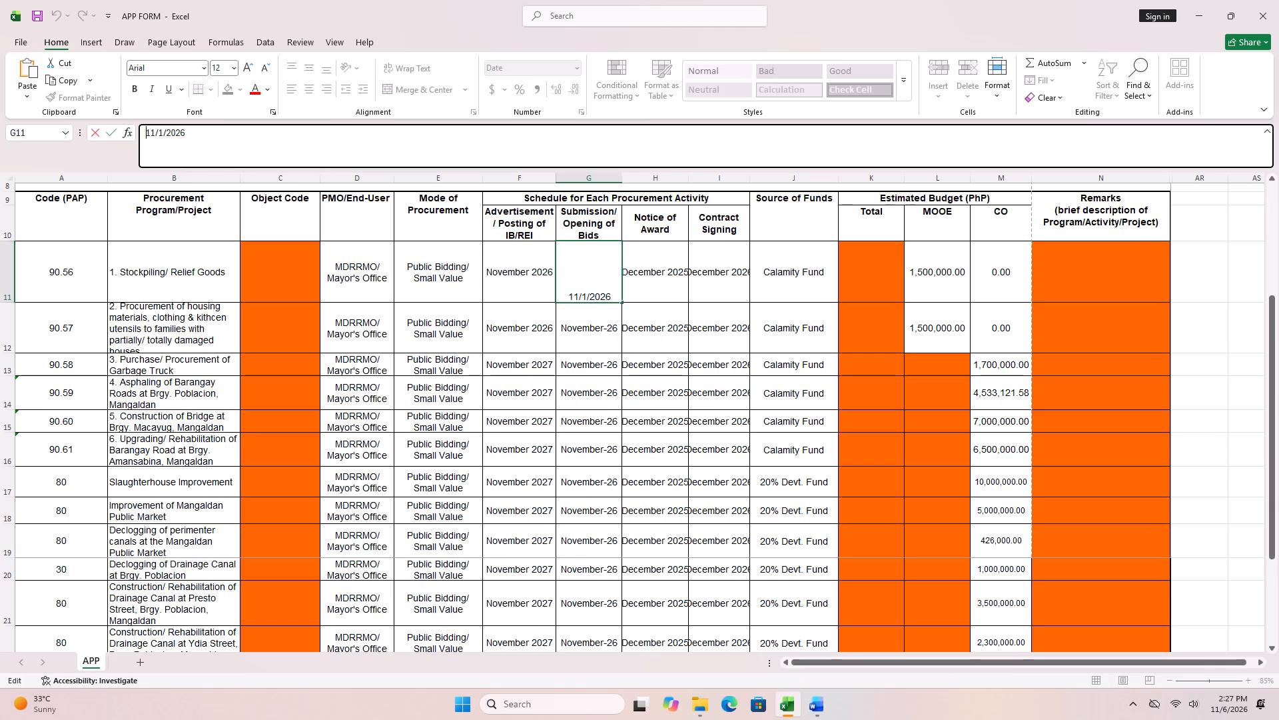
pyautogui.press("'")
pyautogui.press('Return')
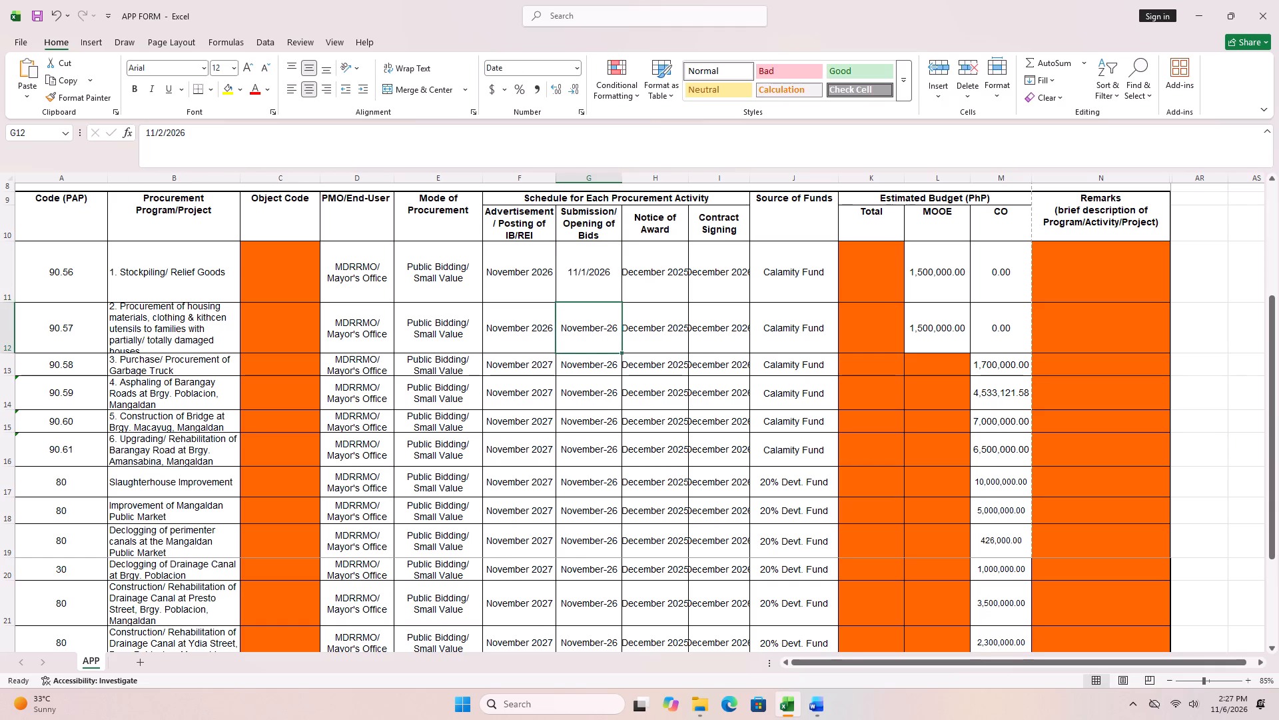
# Copy November 2026 from F11 into the Submission/Opening of Bids cells G11:G16 for the Calamity Fund projects.
pyautogui.click(534, 270)
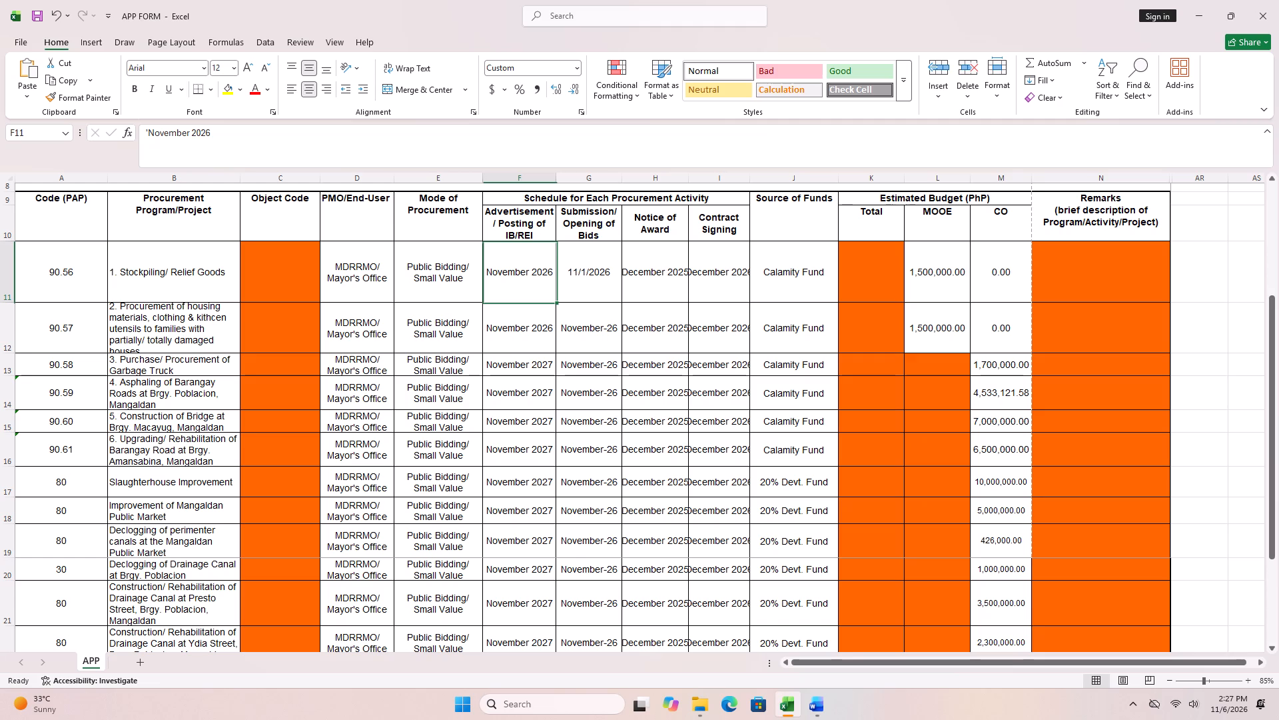
pyautogui.hotkey('ctrl', 'c')
pyautogui.click(596, 276)
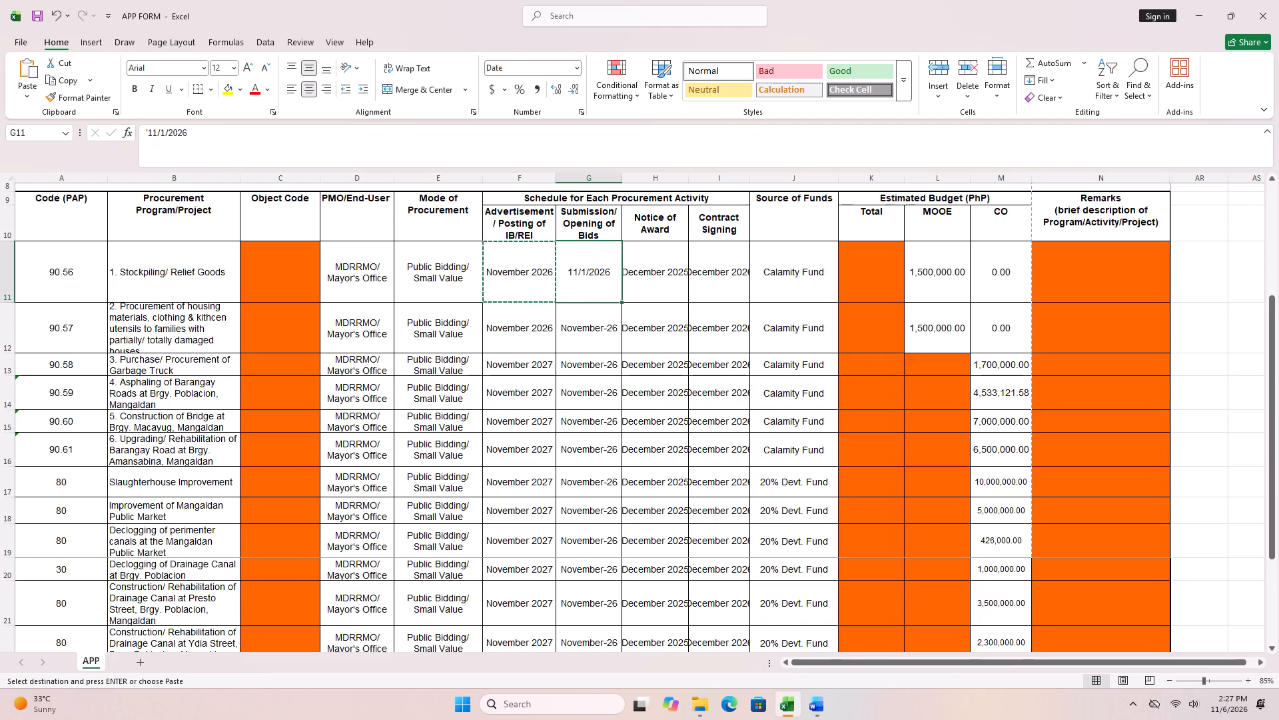
pyautogui.hotkey('ctrl', 'v')
pyautogui.click(614, 289)
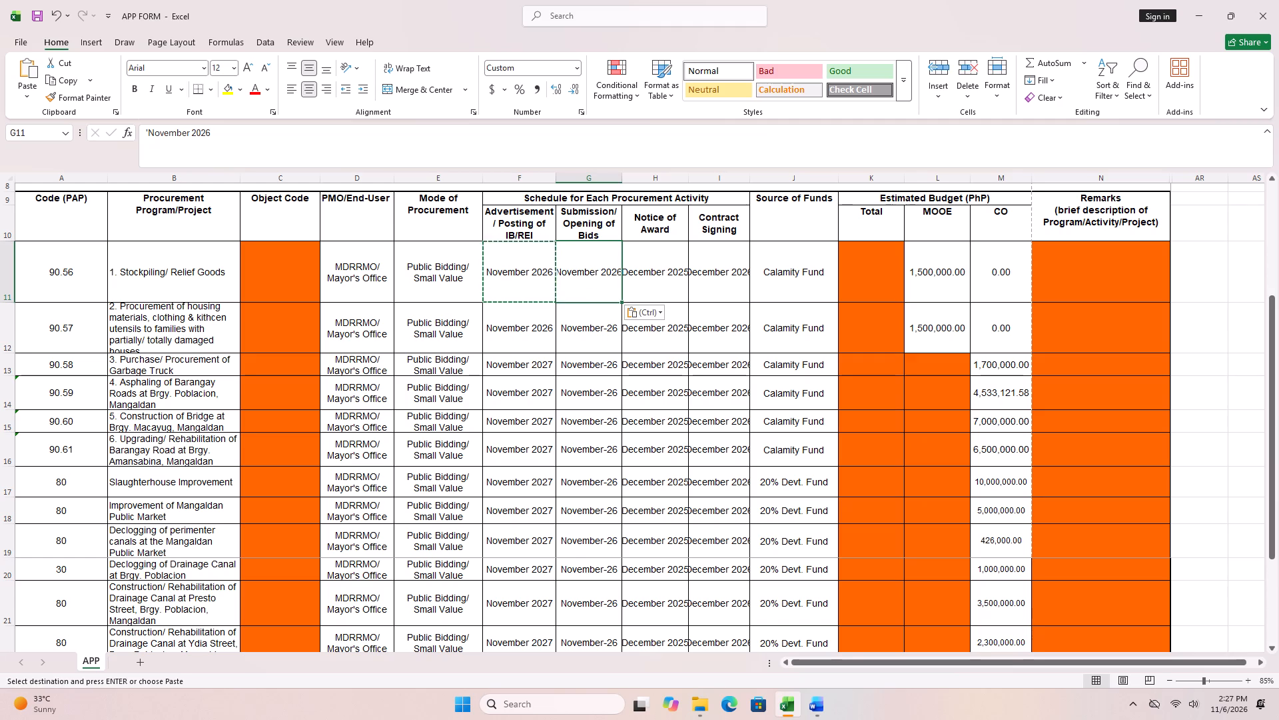
pyautogui.click(583, 334)
pyautogui.hotkey('ctrl', 'v')
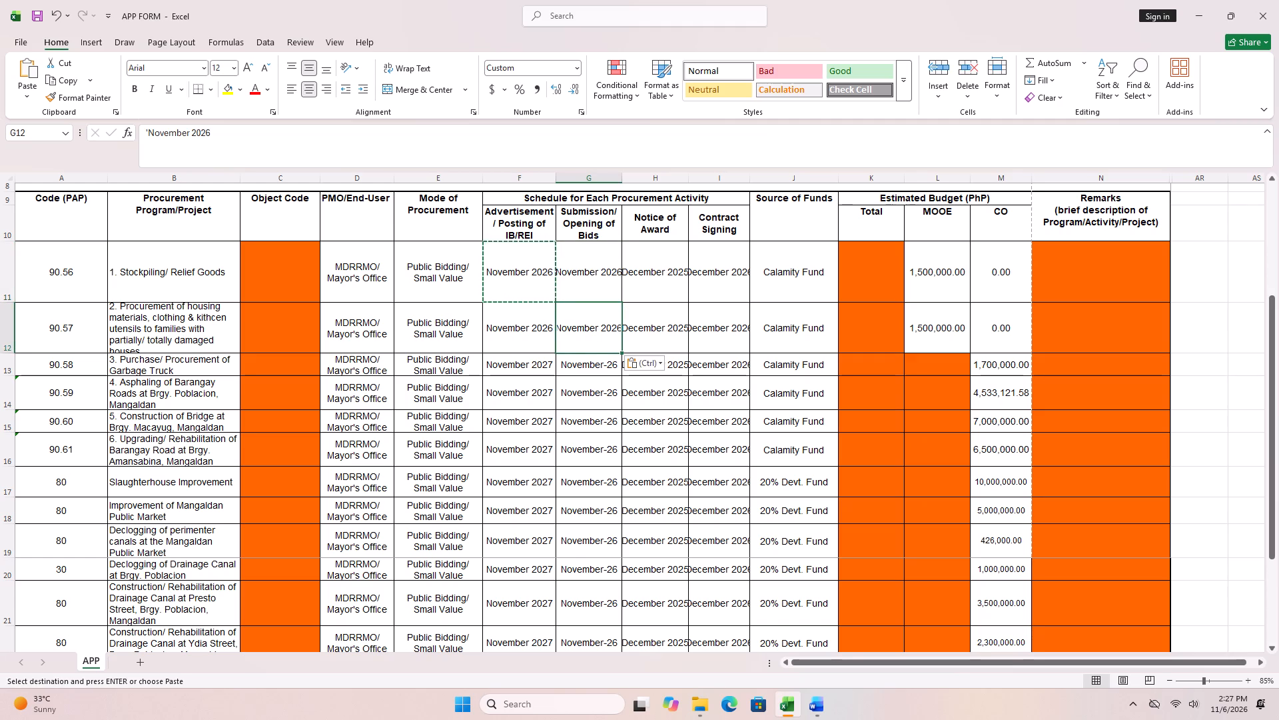
pyautogui.keyDown('ctrl'); pyautogui.click(590, 367); pyautogui.keyUp('ctrl')
pyautogui.hotkey('ctrl', 'v')
pyautogui.keyDown('ctrl'); pyautogui.click(589, 387); pyautogui.keyUp('ctrl')
pyautogui.hotkey('ctrl', 'v')
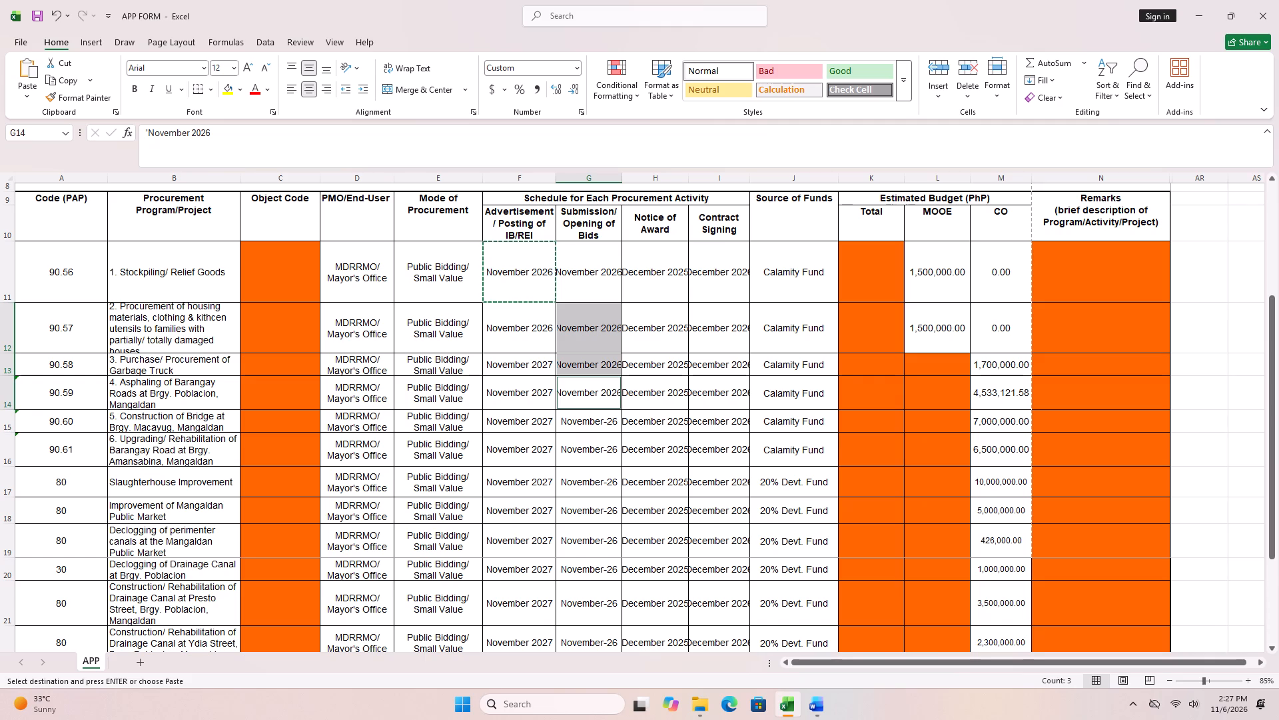
pyautogui.keyDown('ctrl'); pyautogui.click(594, 427); pyautogui.keyUp('ctrl')
pyautogui.hotkey('ctrl', 'v')
pyautogui.keyDown('ctrl'); pyautogui.click(592, 443); pyautogui.keyUp('ctrl')
pyautogui.hotkey('ctrl', 'v')
# Paste November 2026 into G17:G20 for the slaughterhouse, Public Market and Brgy. Poblacion declogging projects.
pyautogui.keyDown('ctrl'); pyautogui.click(594, 485); pyautogui.keyUp('ctrl')
pyautogui.hotkey('ctrl', 'v')
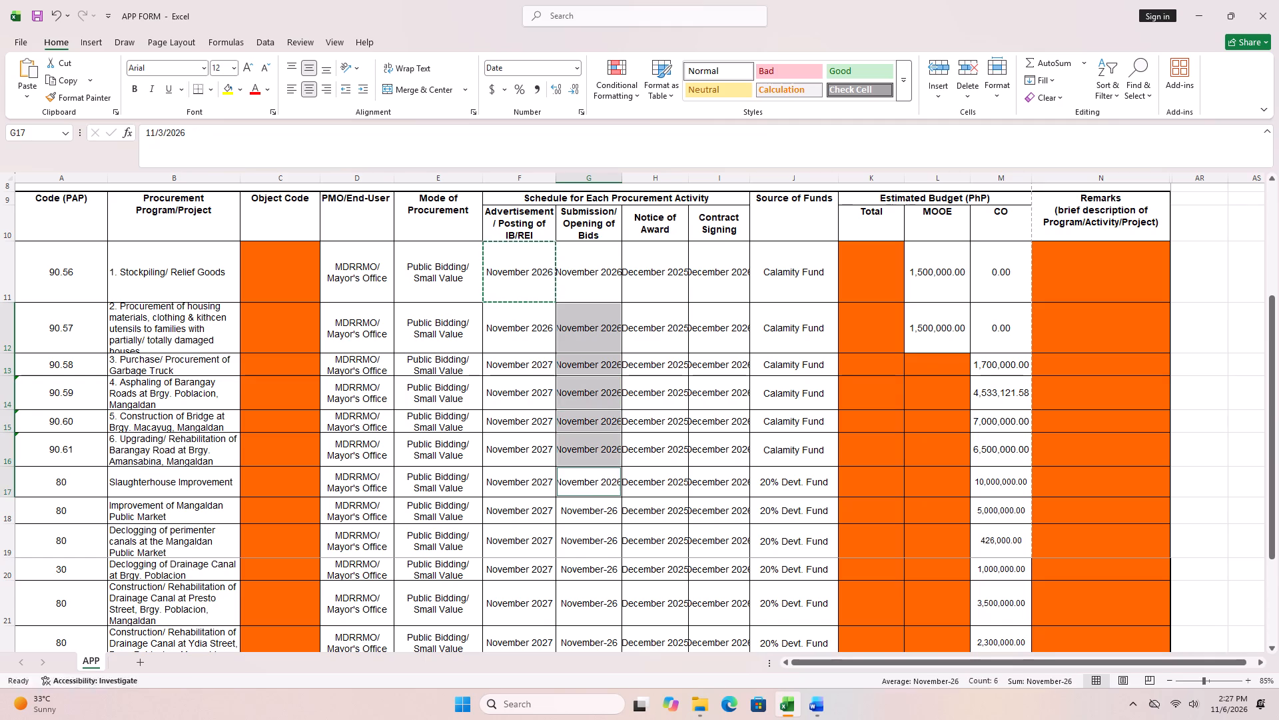
pyautogui.keyDown('ctrl'); pyautogui.click(581, 514); pyautogui.keyUp('ctrl')
pyautogui.hotkey('ctrl', 'v')
pyautogui.keyDown('ctrl'); pyautogui.click(589, 541); pyautogui.keyUp('ctrl')
pyautogui.hotkey('ctrl', 'v')
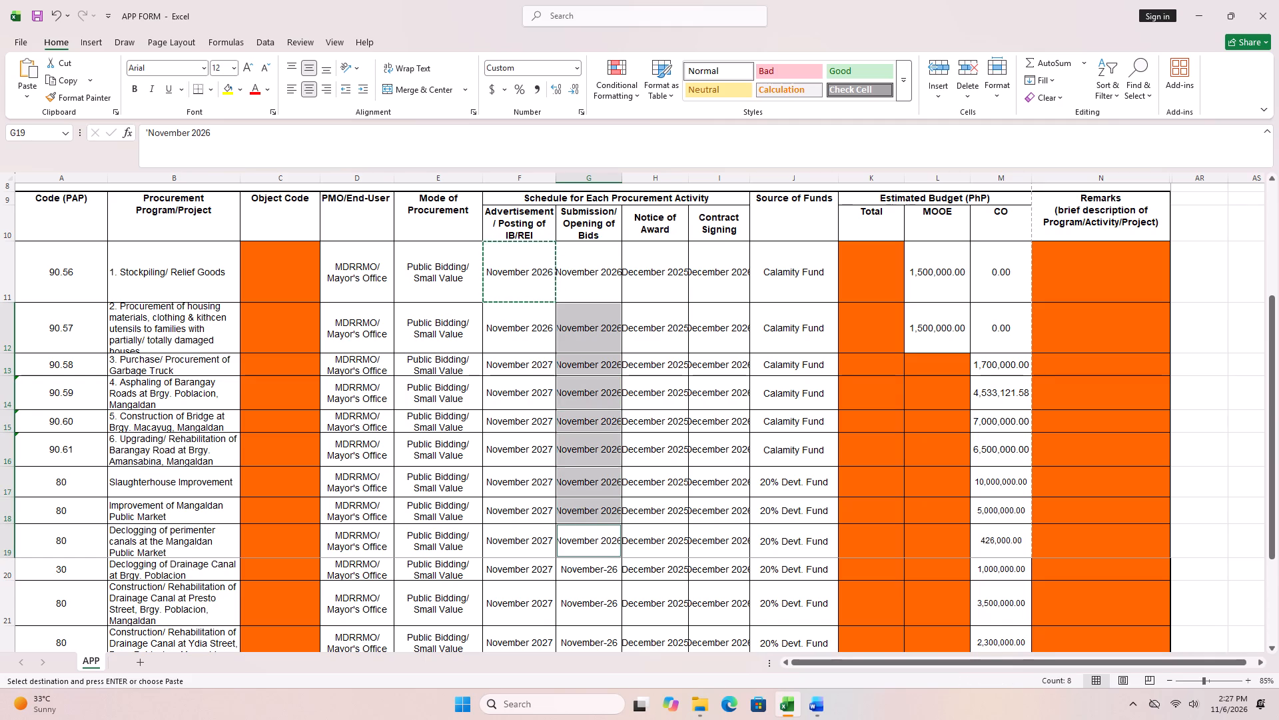
pyautogui.keyDown('ctrl'); pyautogui.click(594, 573); pyautogui.keyUp('ctrl')
pyautogui.hotkey('ctrl', 'v')
# Paste November 2026 into G21:G23 for the Presto, Ydia and Garcia Street drainage canal projects.
pyautogui.scroll(-1, 594, 571)
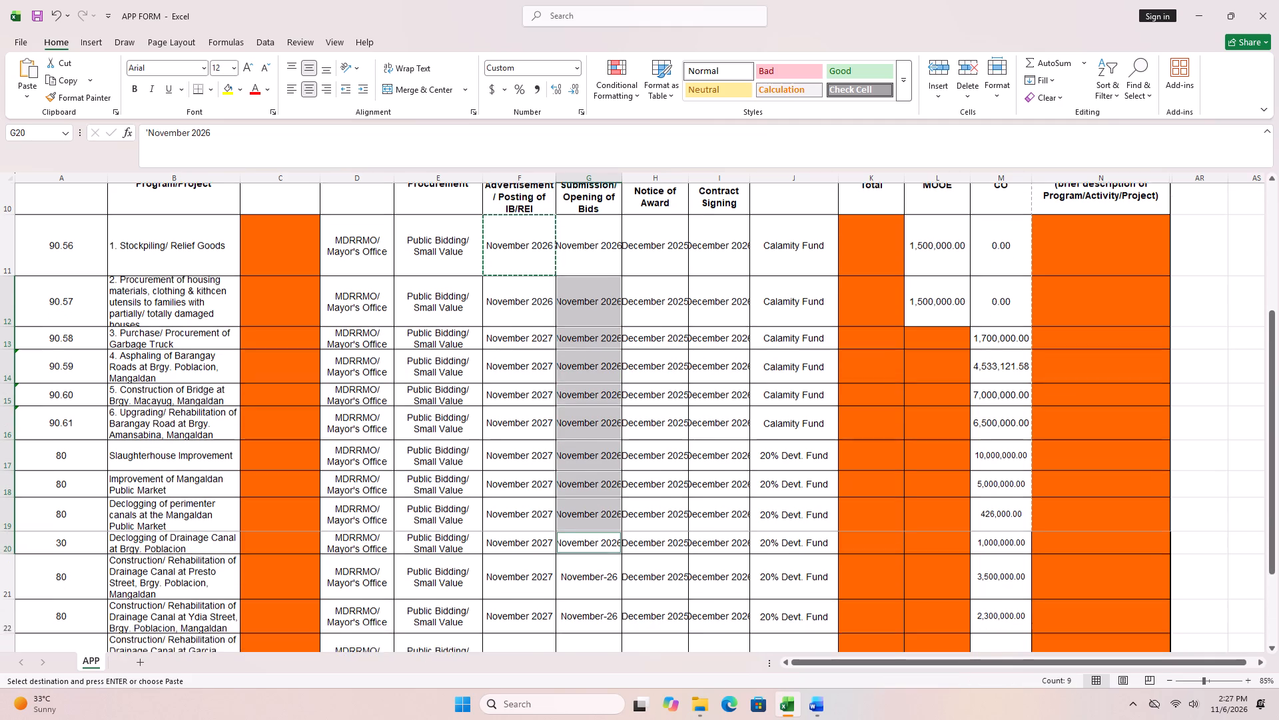
pyautogui.scroll(-2, 594, 571)
pyautogui.click(600, 517)
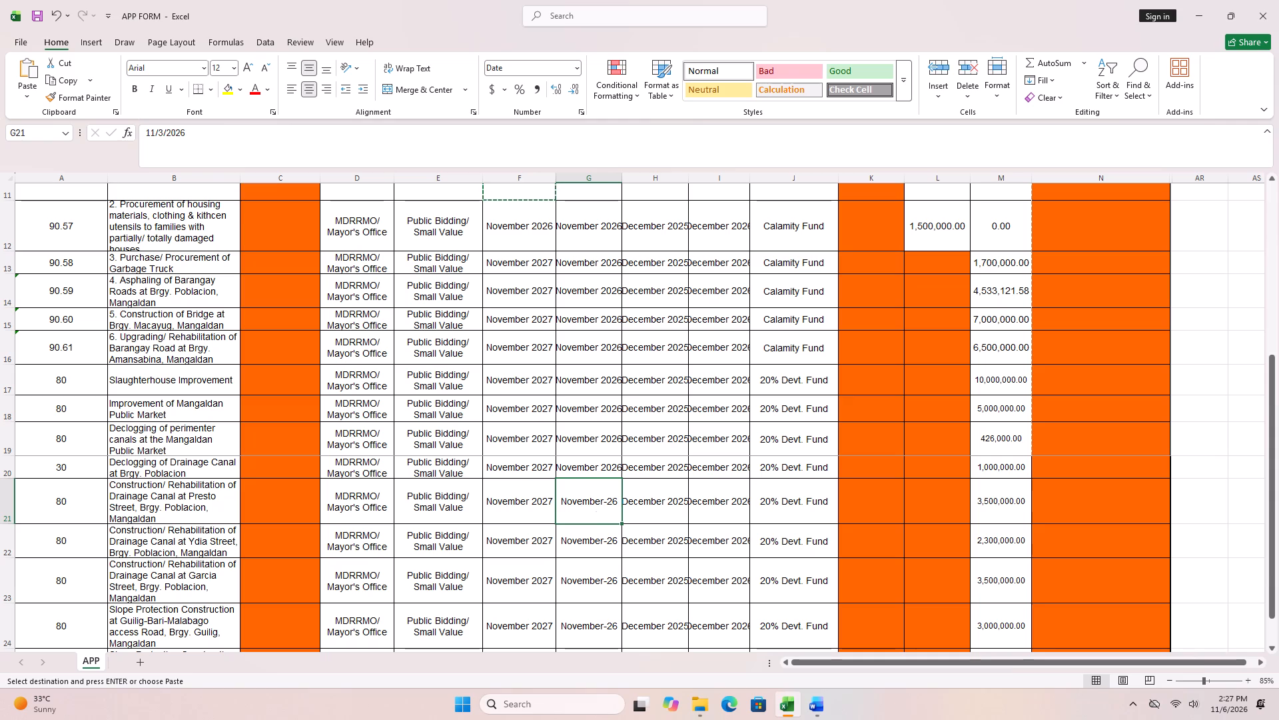
pyautogui.hotkey('ctrl', 'v')
pyautogui.keyDown('ctrl'); pyautogui.click(598, 549); pyautogui.keyUp('ctrl')
pyautogui.hotkey('ctrl', 'v')
pyautogui.keyDown('ctrl'); pyautogui.click(600, 589); pyautogui.keyUp('ctrl')
pyautogui.hotkey('ctrl', 'v')
# Paste November 2026 into G24 and G25 for the two Brgy. Guilig slope protection projects.
pyautogui.keyDown('ctrl'); pyautogui.scroll(-2, 601, 589); pyautogui.keyUp('ctrl')
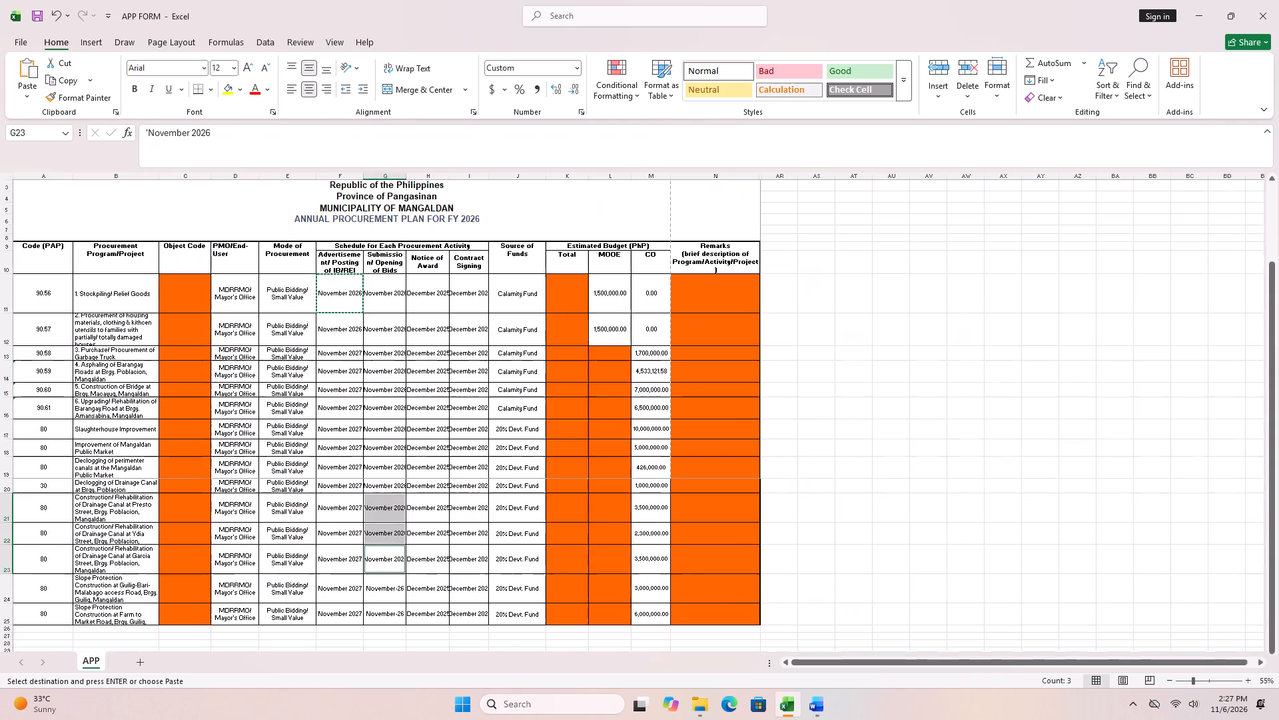
pyautogui.keyDown('ctrl'); pyautogui.scroll(2, 598, 579); pyautogui.keyUp('ctrl')
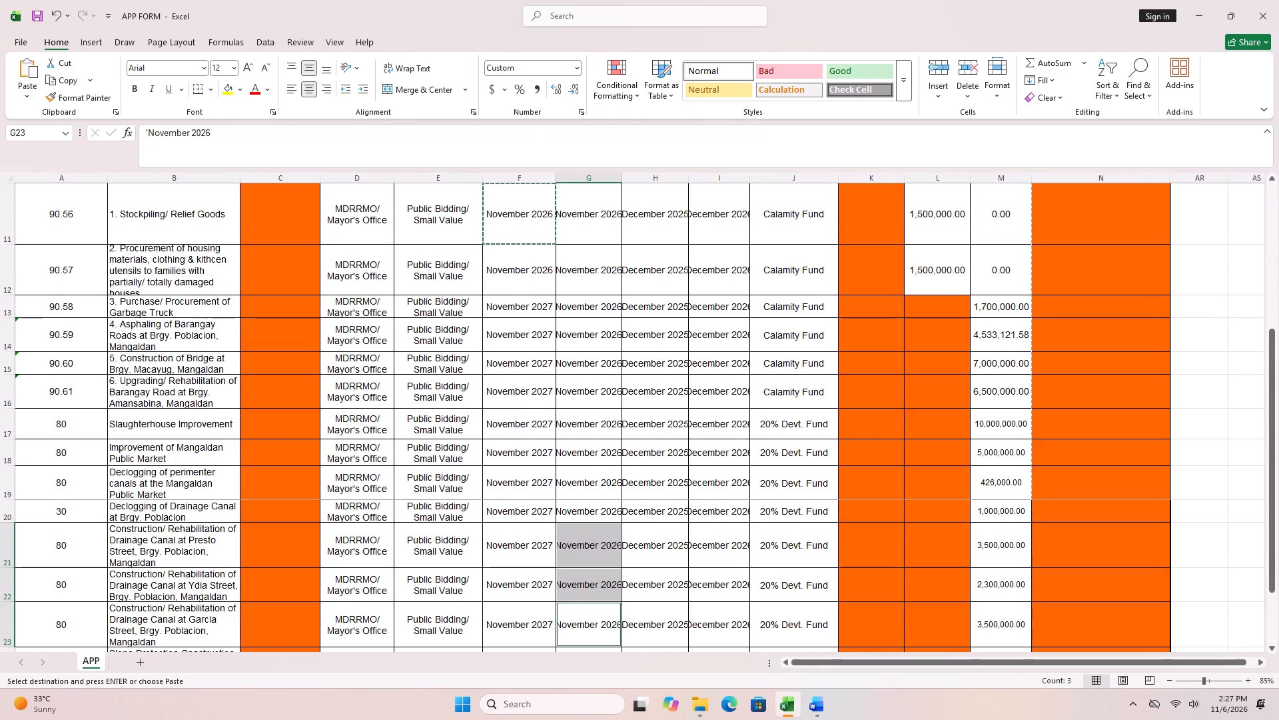
pyautogui.keyDown('ctrl'); pyautogui.scroll(1, 598, 579); pyautogui.keyUp('ctrl')
pyautogui.keyDown('ctrl'); pyautogui.scroll(-2, 598, 579); pyautogui.keyUp('ctrl')
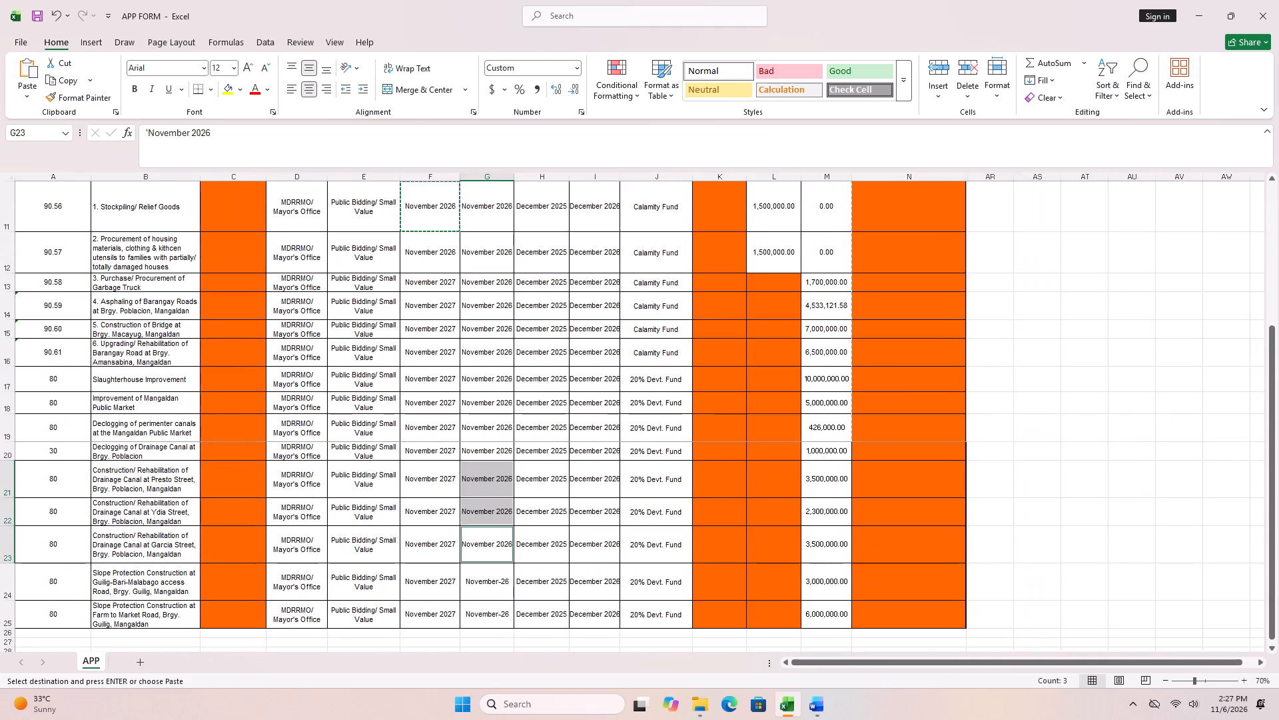
pyautogui.click(329, 515)
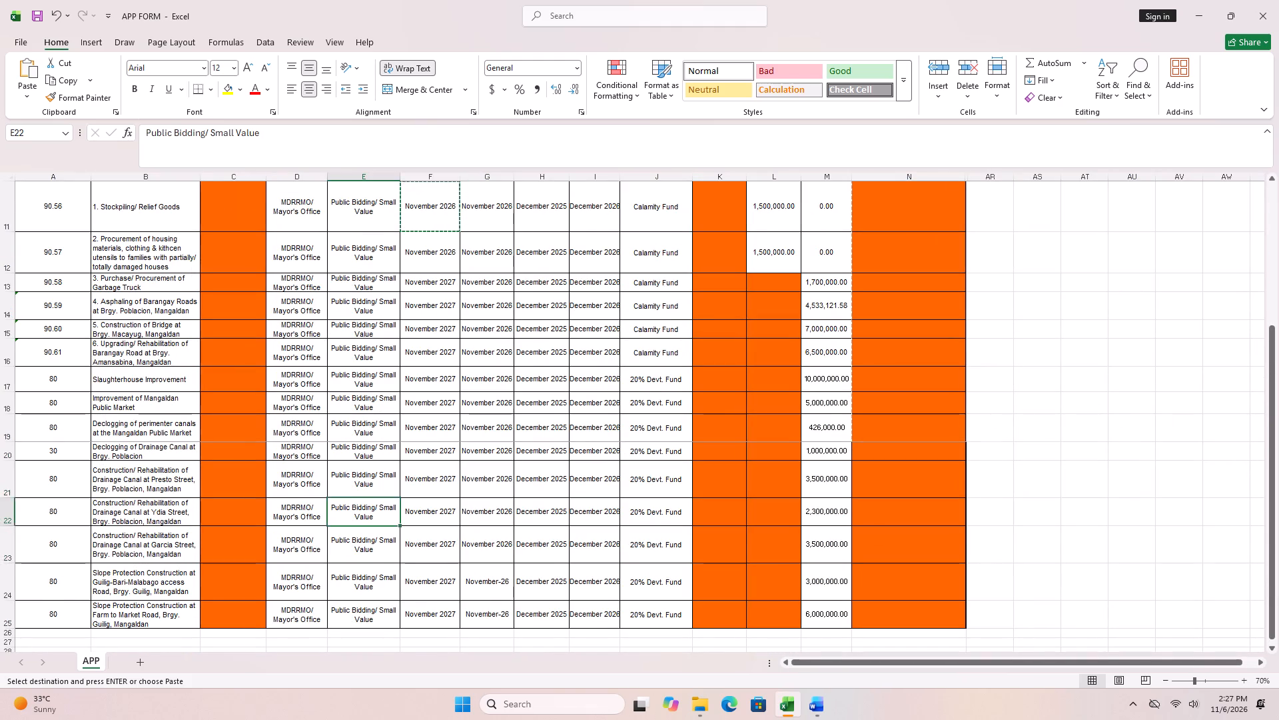
pyautogui.scroll(5, 350, 515)
pyautogui.scroll(-5, 350, 515)
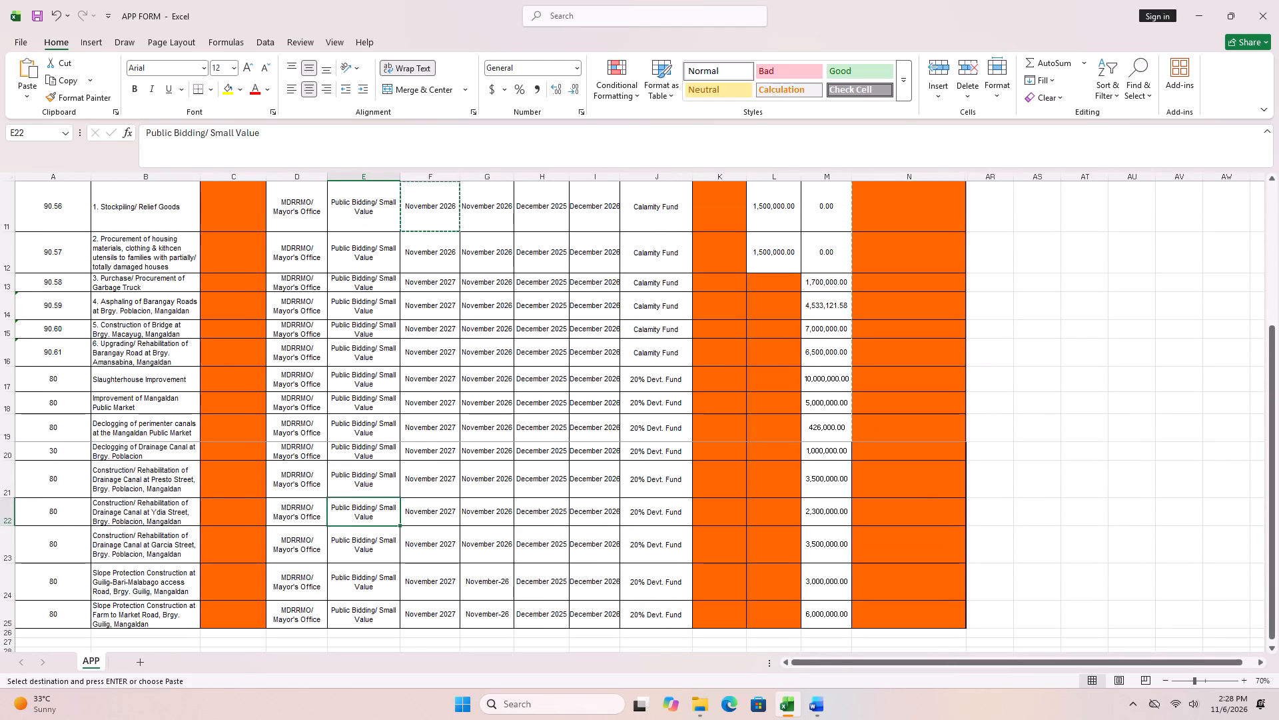
pyautogui.click(492, 591)
pyautogui.hotkey('ctrl', 'v')
pyautogui.click(494, 615)
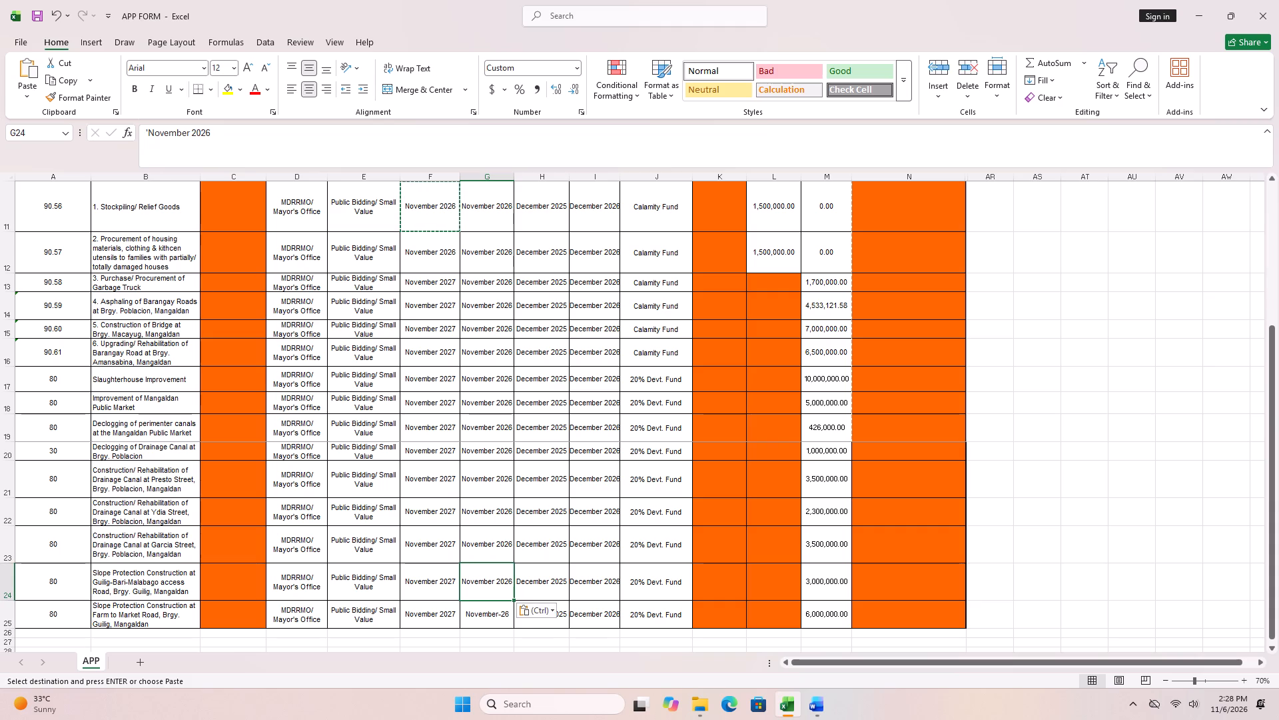
pyautogui.hotkey('ctrl', 'v')
# Look over the schedule columns back to the plan's heading and save the workbook.
pyautogui.click(534, 599)
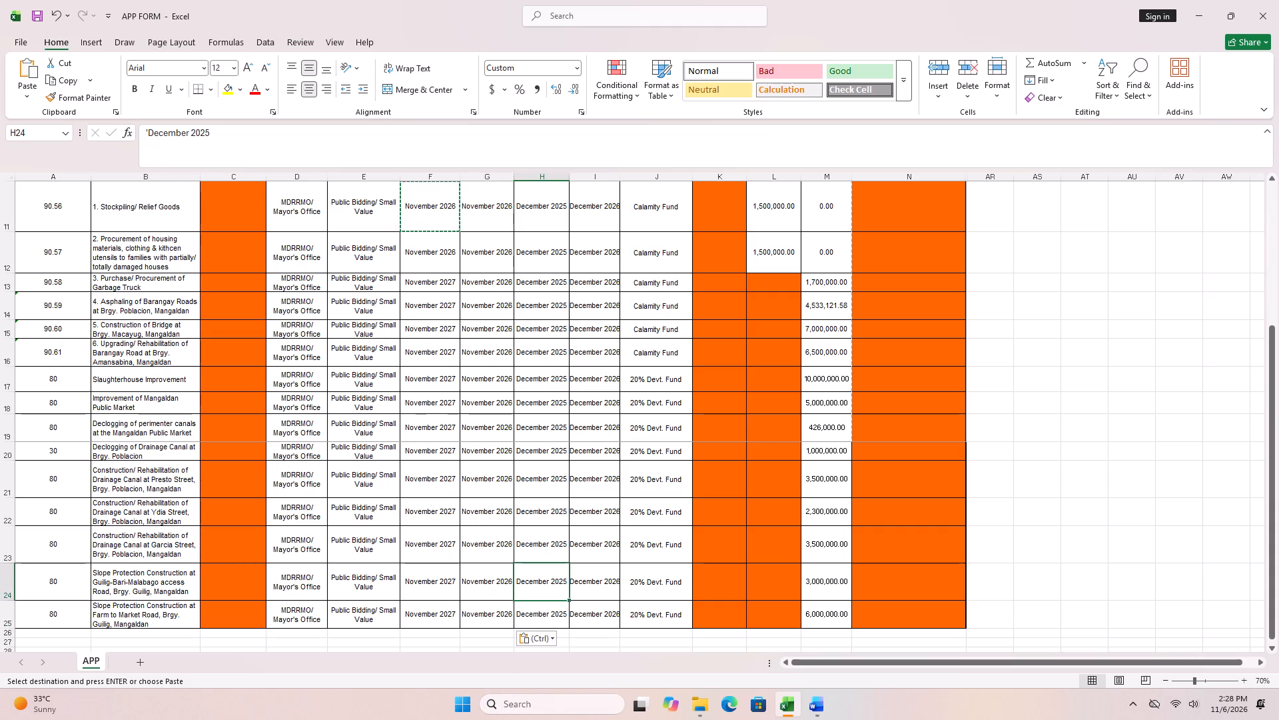
pyautogui.scroll(8, 581, 439)
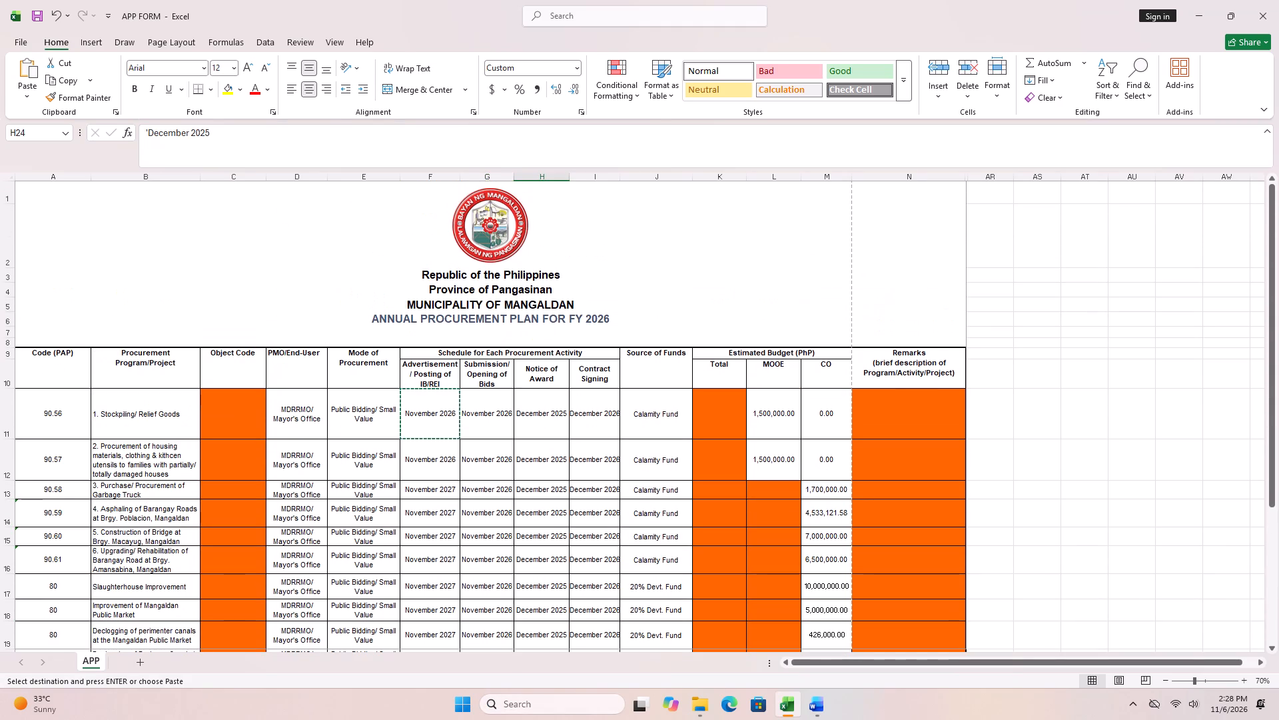
pyautogui.scroll(6, 576, 441)
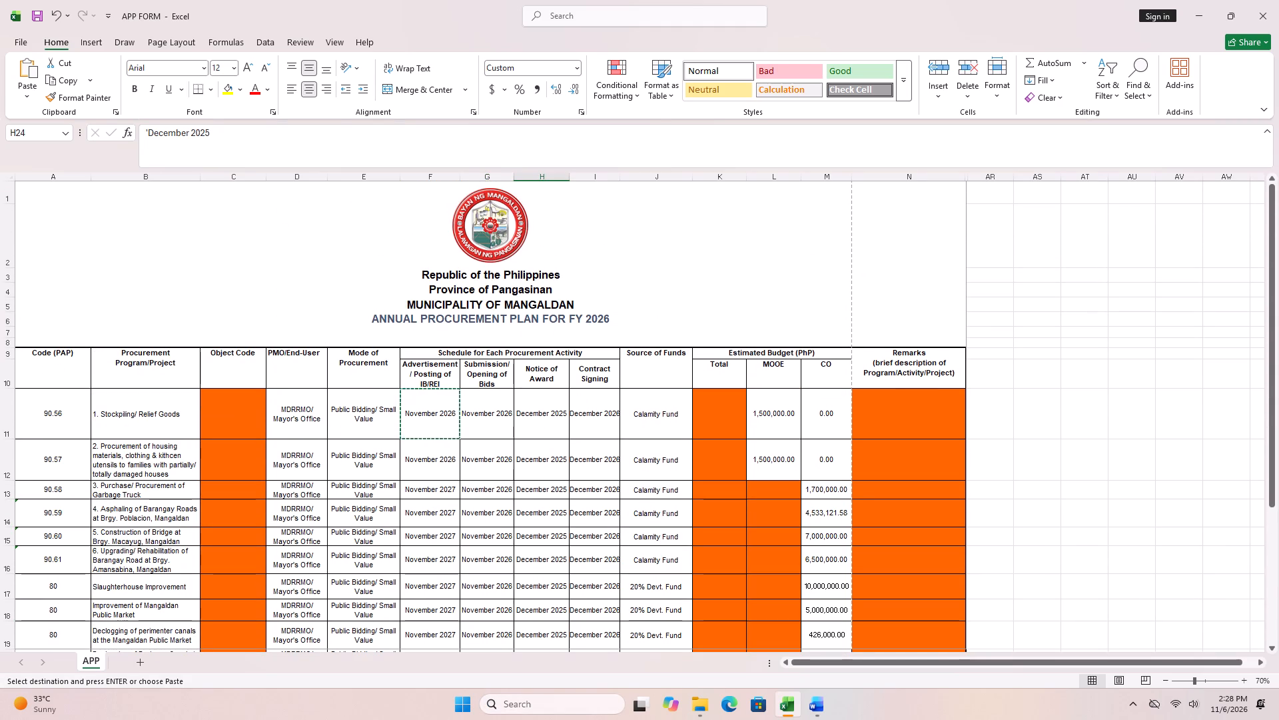
pyautogui.hotkey('ctrl', 's')
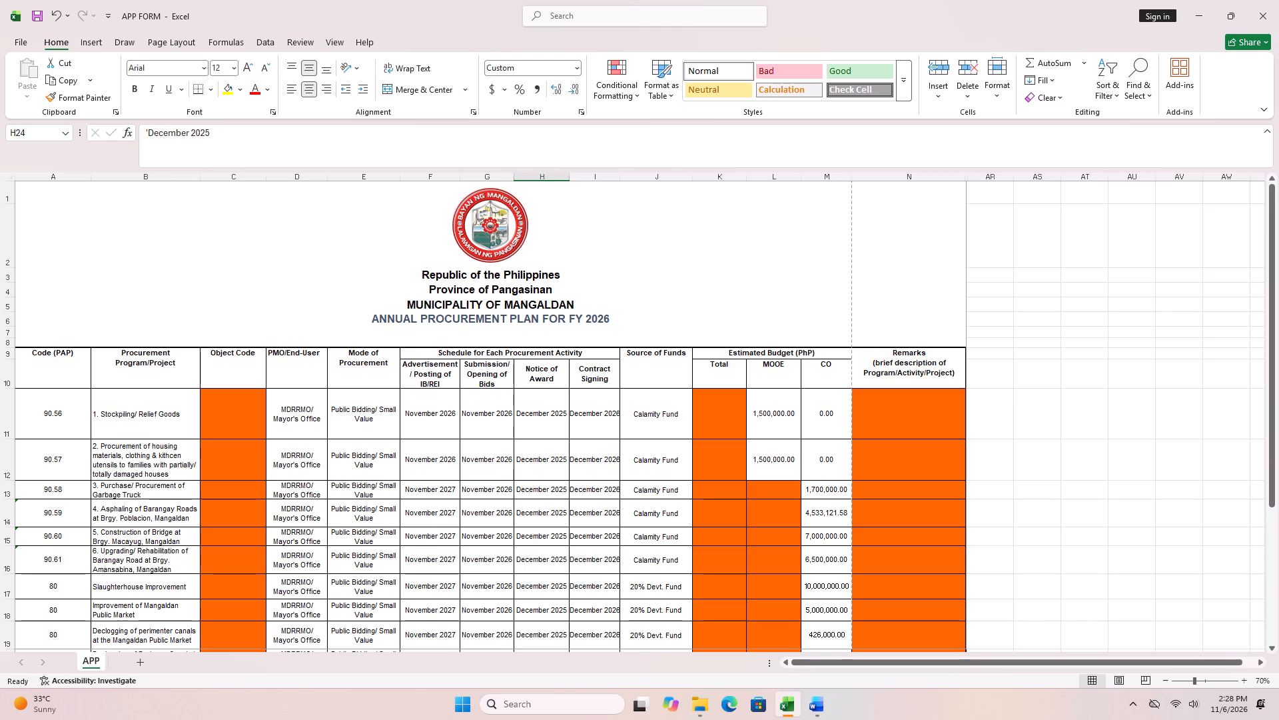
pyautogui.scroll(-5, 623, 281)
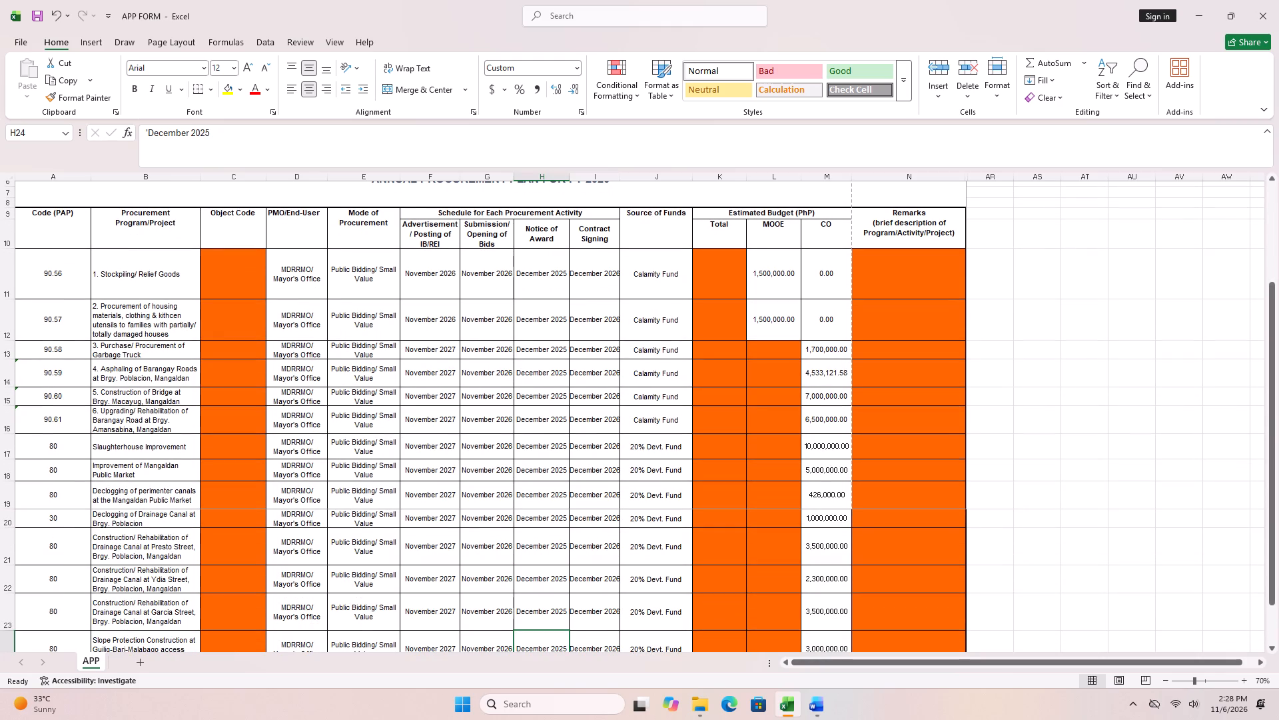
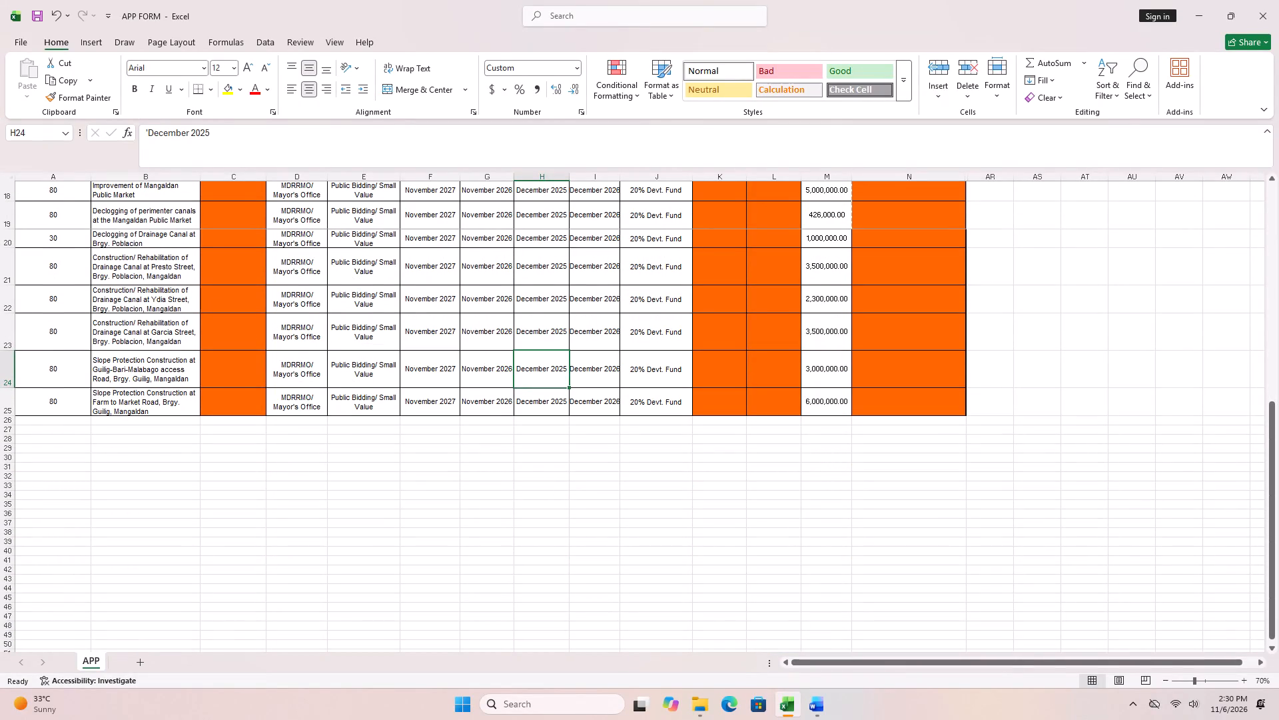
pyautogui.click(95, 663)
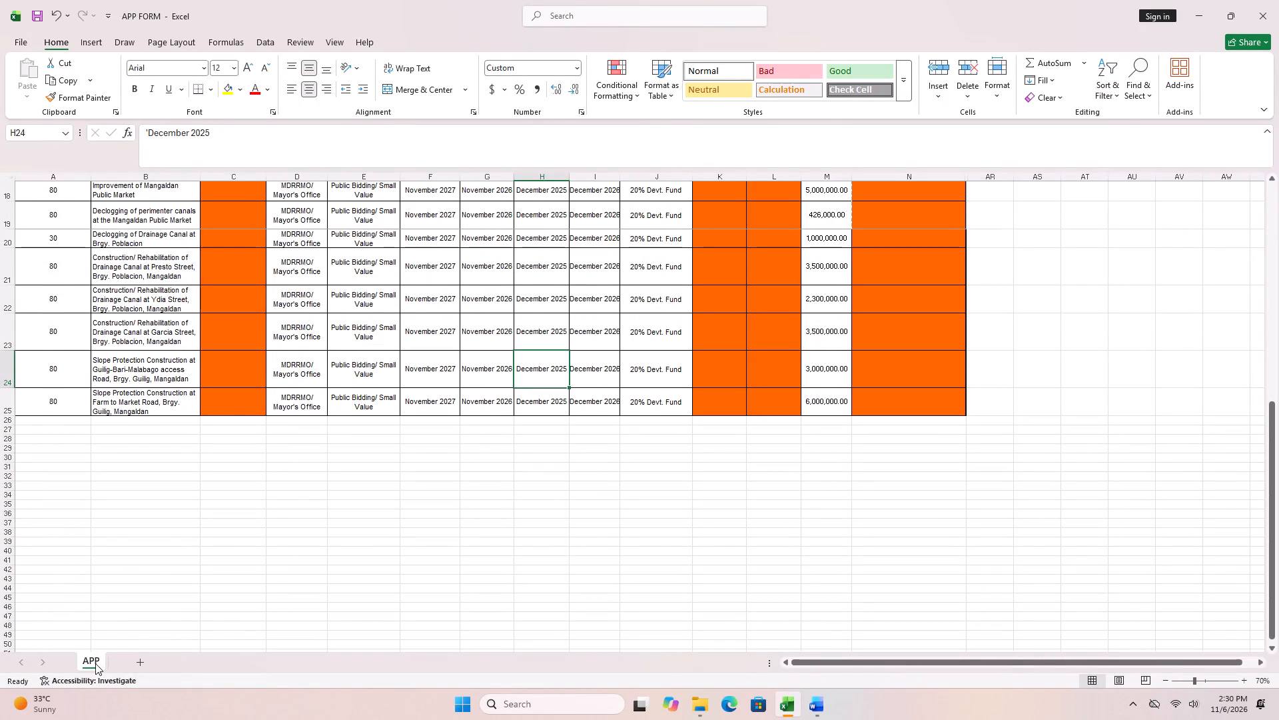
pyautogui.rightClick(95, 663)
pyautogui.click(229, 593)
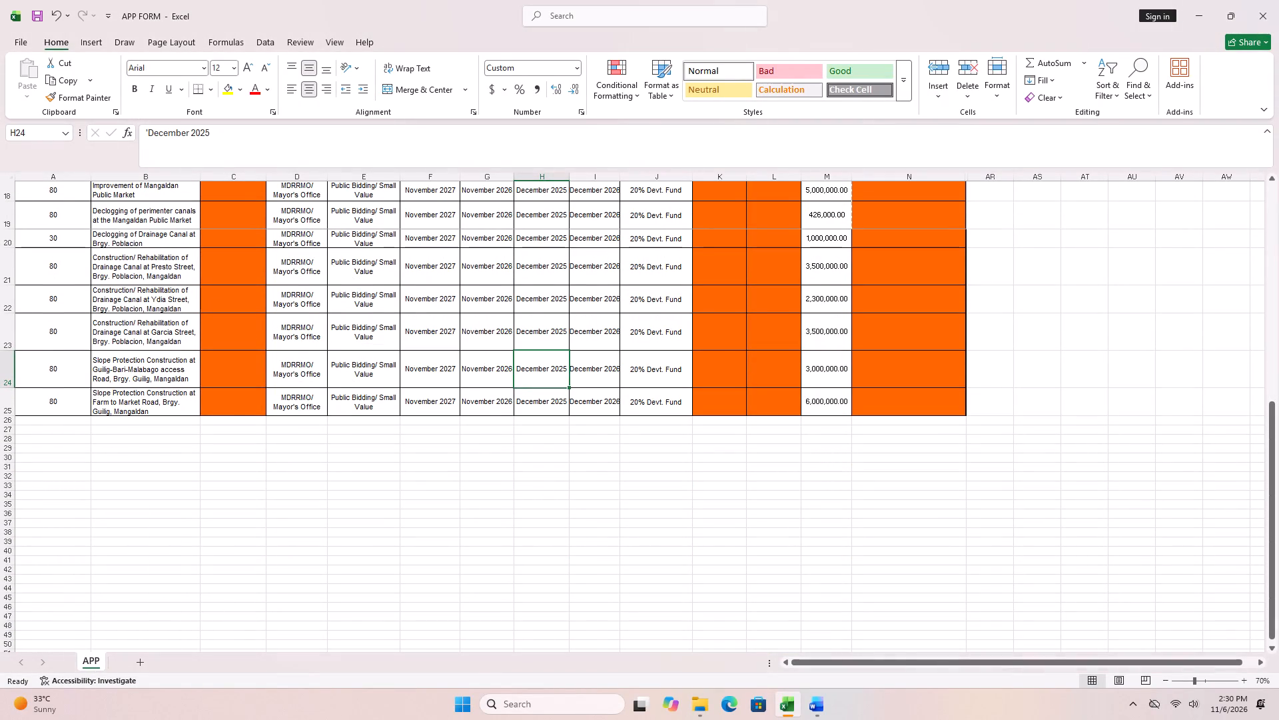
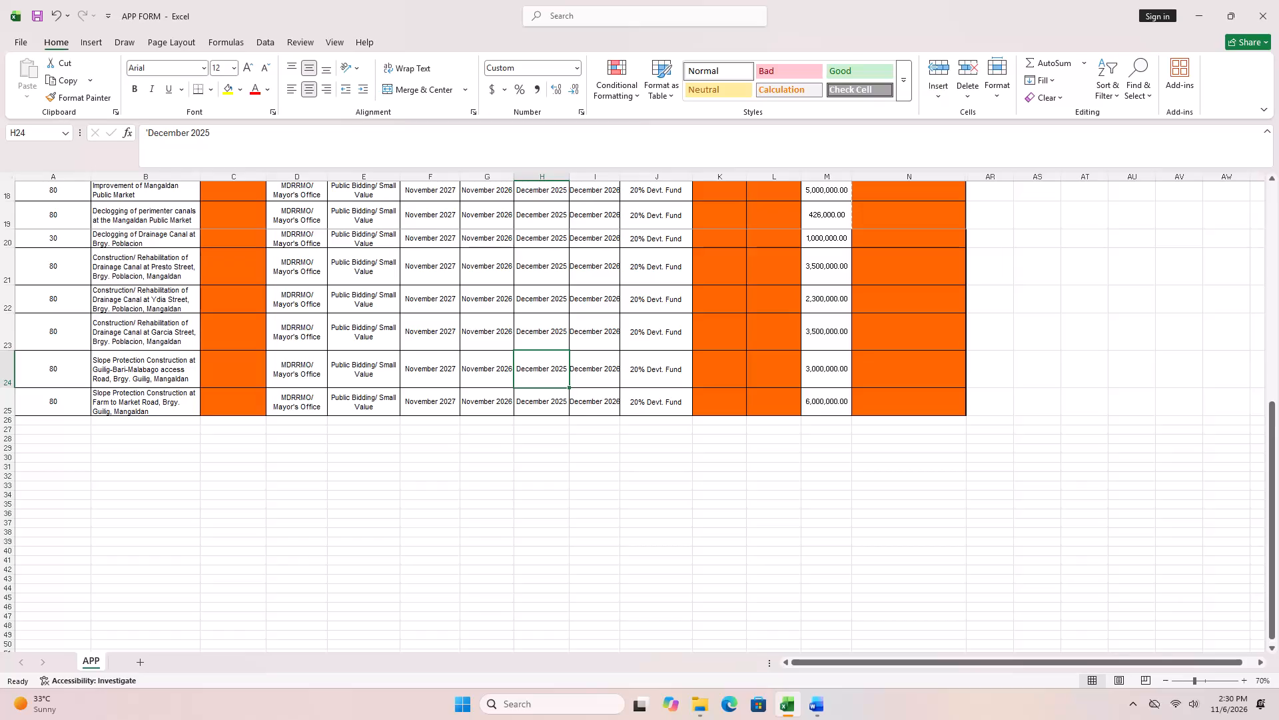
# Enter 80 as the Code (PAP) in the empty row 26 below the last project.
pyautogui.click(48, 424)
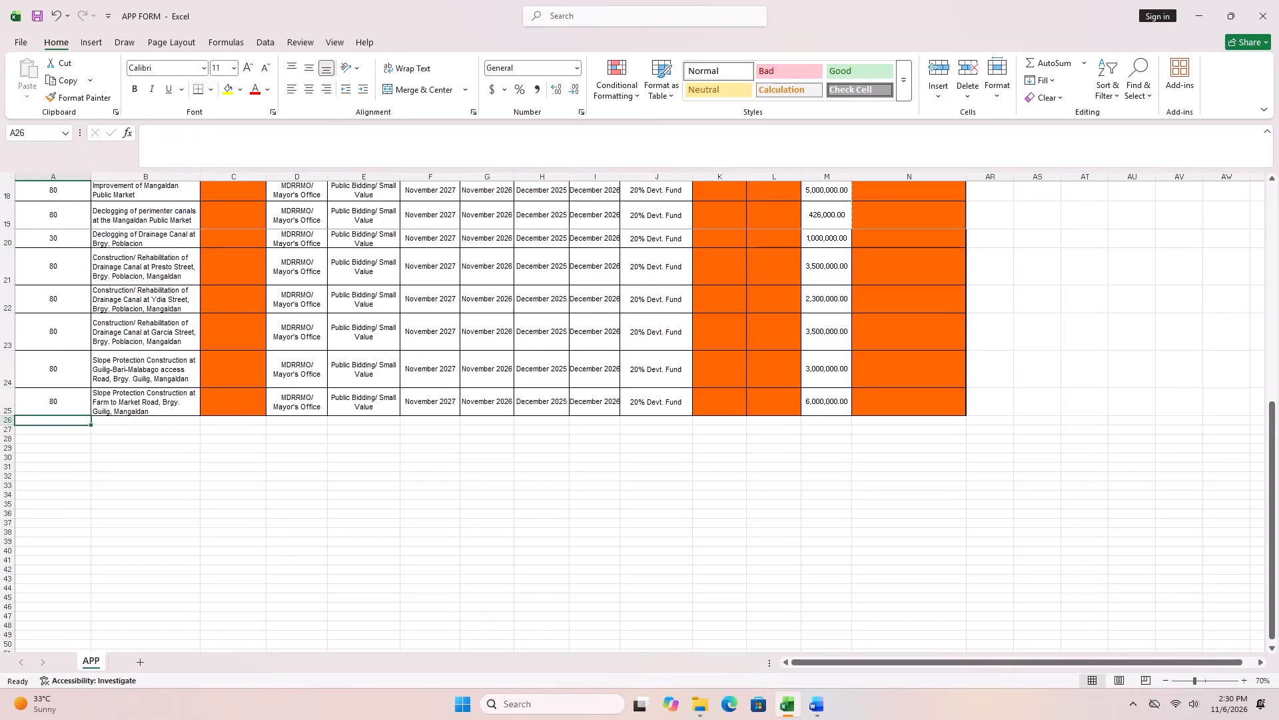
pyautogui.write('80')
pyautogui.press('Tab')
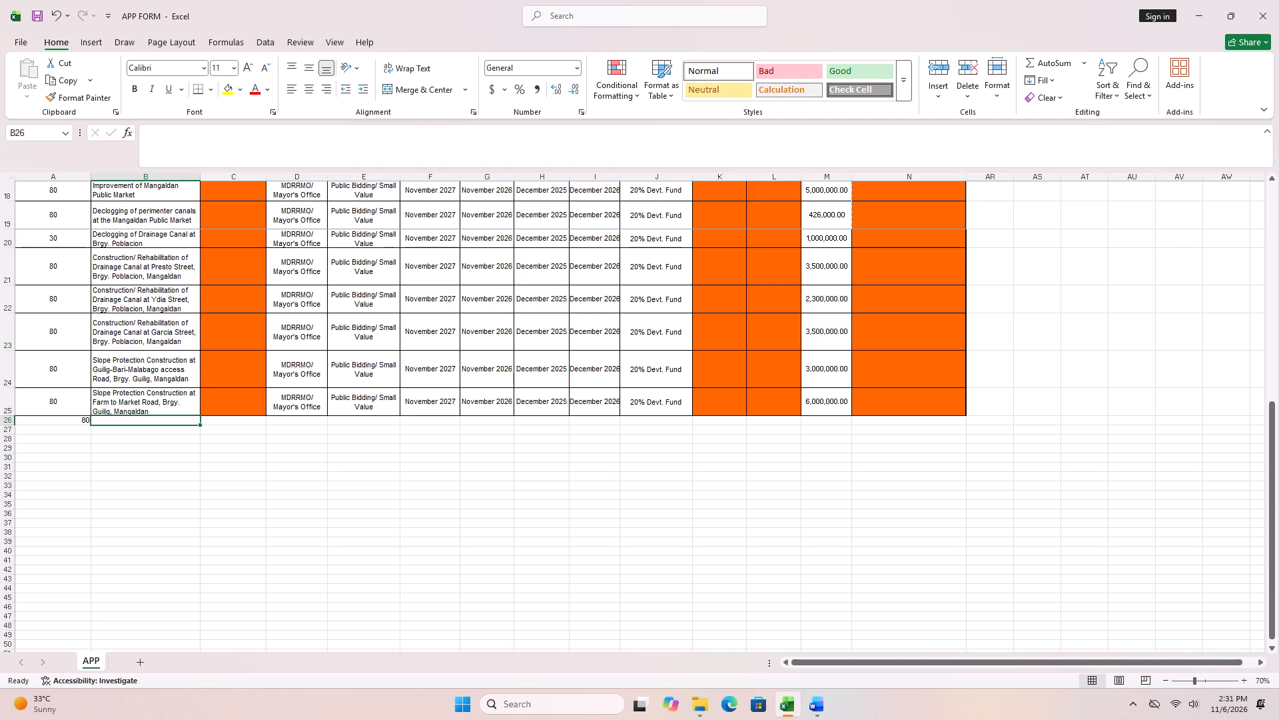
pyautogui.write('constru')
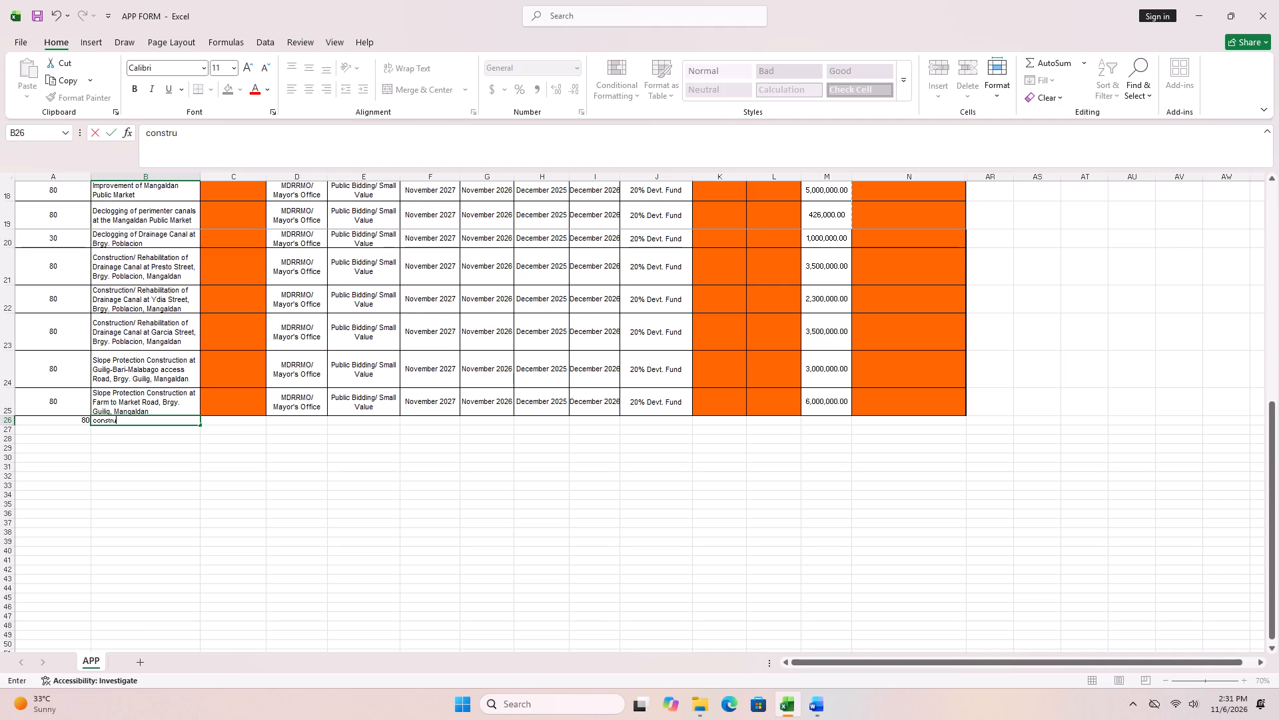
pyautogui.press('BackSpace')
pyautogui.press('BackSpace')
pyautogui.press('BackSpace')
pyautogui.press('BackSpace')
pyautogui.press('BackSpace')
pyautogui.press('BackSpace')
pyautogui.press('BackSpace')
# Enter the row 26 project name "Construction of Triage Area and Repainting of Mangaldan Primary Care Facility (Exterior Painting), Poblacion, Mangaldan, Pangasinan".
pyautogui.write('Construction')
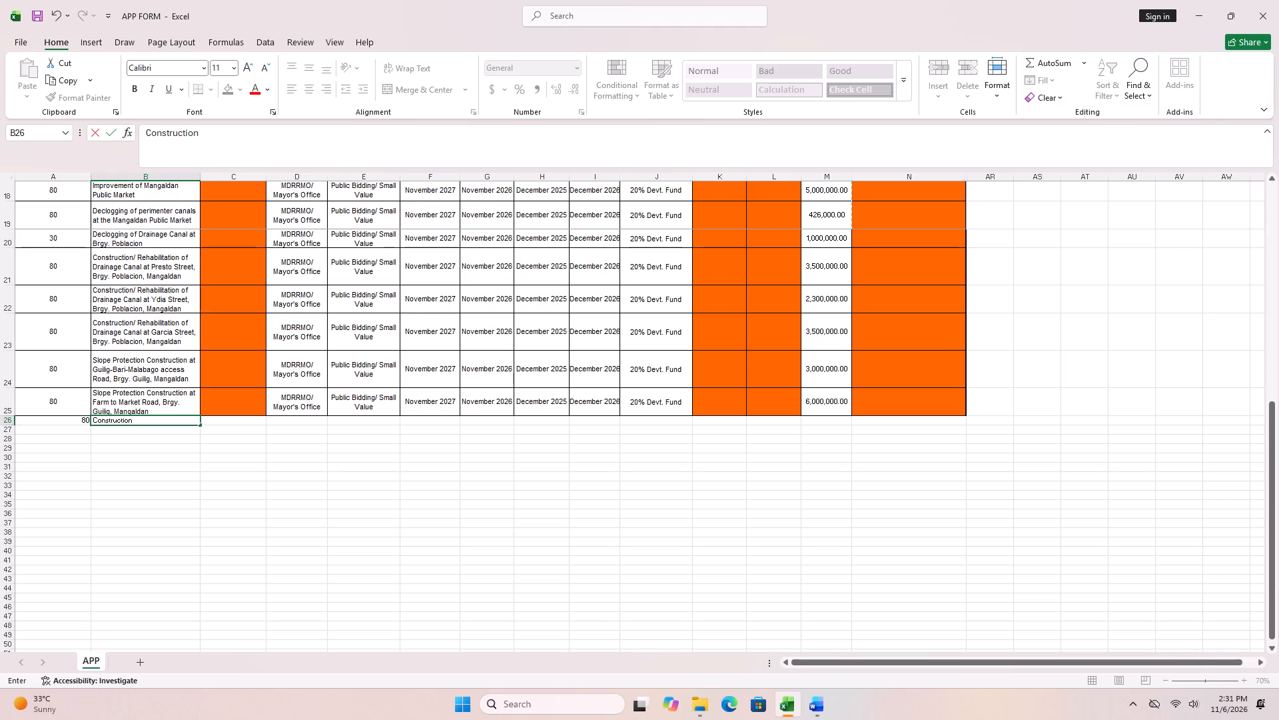
pyautogui.press('space')
pyautogui.write('of')
pyautogui.press('space')
pyautogui.write('Triage Area and')
pyautogui.press('space')
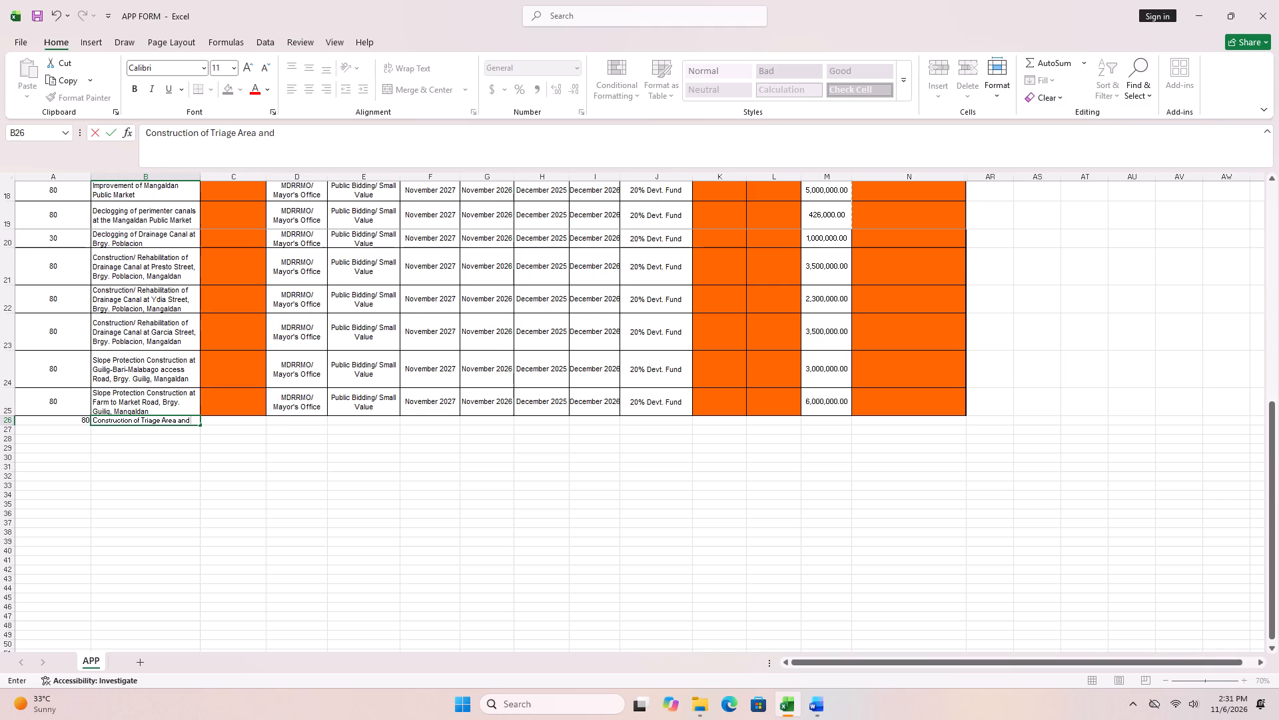
pyautogui.write('Repa')
pyautogui.write('inting')
pyautogui.press('space')
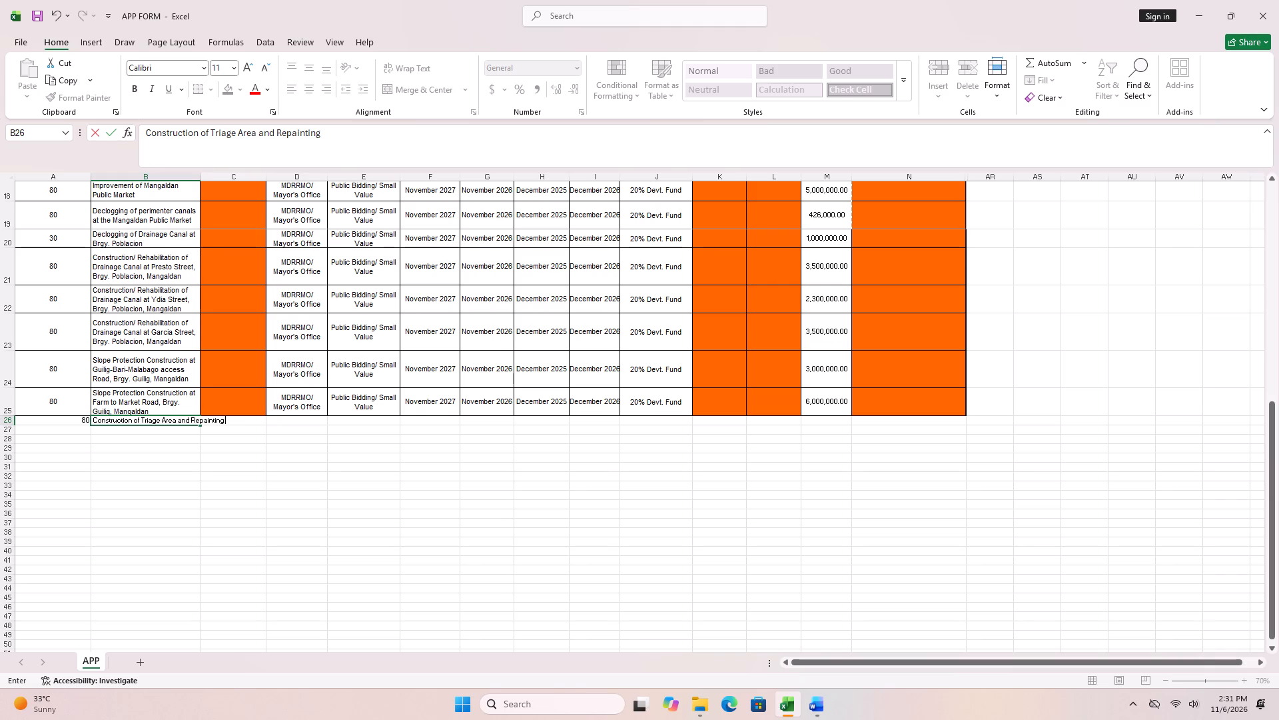
pyautogui.write('of Malgan')
pyautogui.press('BackSpace')
pyautogui.press('BackSpace')
pyautogui.press('BackSpace')
pyautogui.press('BackSpace')
pyautogui.write('ngaldan')
pyautogui.press('space')
pyautogui.write('Primary Care Facility')
pyautogui.press('space')
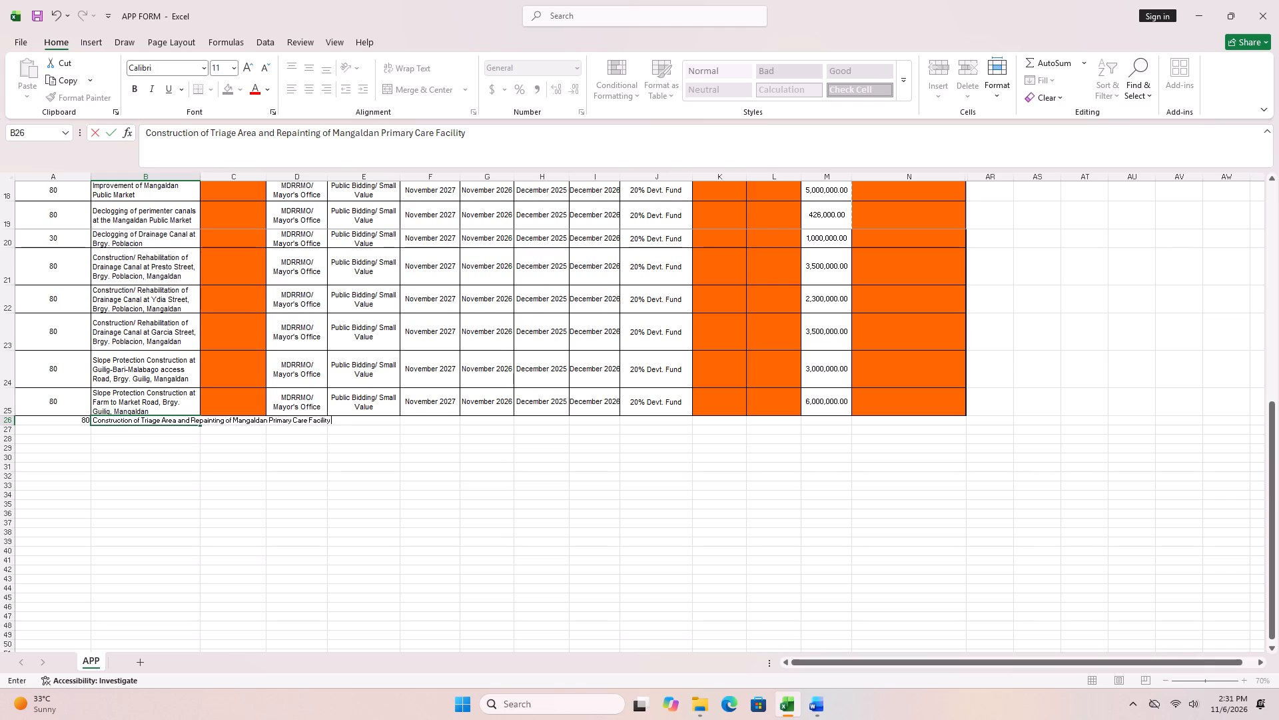
pyautogui.hotkey('shift', '(')
pyautogui.write('Exterior')
pyautogui.press('space')
pyautogui.write('P{ai')
pyautogui.press('BackSpace')
pyautogui.press('BackSpace')
pyautogui.press('BackSpace')
pyautogui.write('ainting')
pyautogui.hotkey('shift', ')')
pyautogui.press('.')
pyautogui.press('BackSpace')
pyautogui.write(',')
pyautogui.press('space')
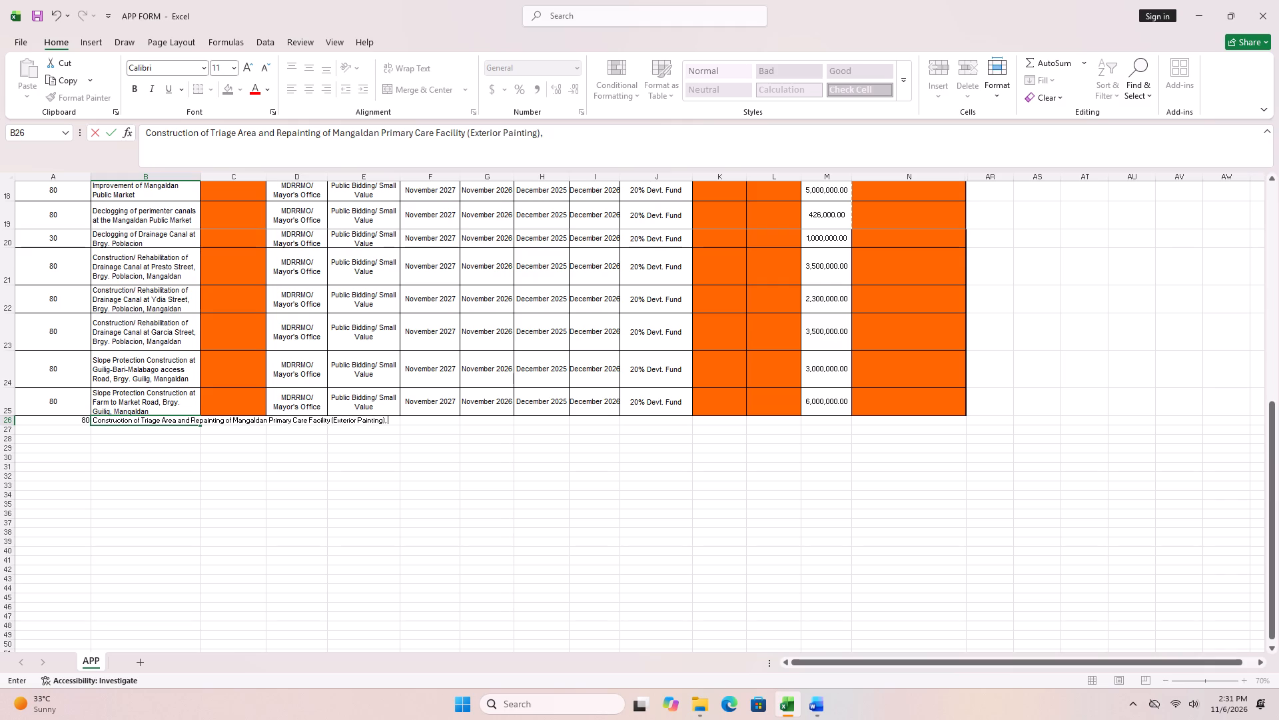
pyautogui.write('Poblacion')
pyautogui.write(', Malgandan')
pyautogui.press('BackSpace')
pyautogui.press('BackSpace')
pyautogui.press('BackSpace')
pyautogui.press('BackSpace')
pyautogui.press('BackSpace')
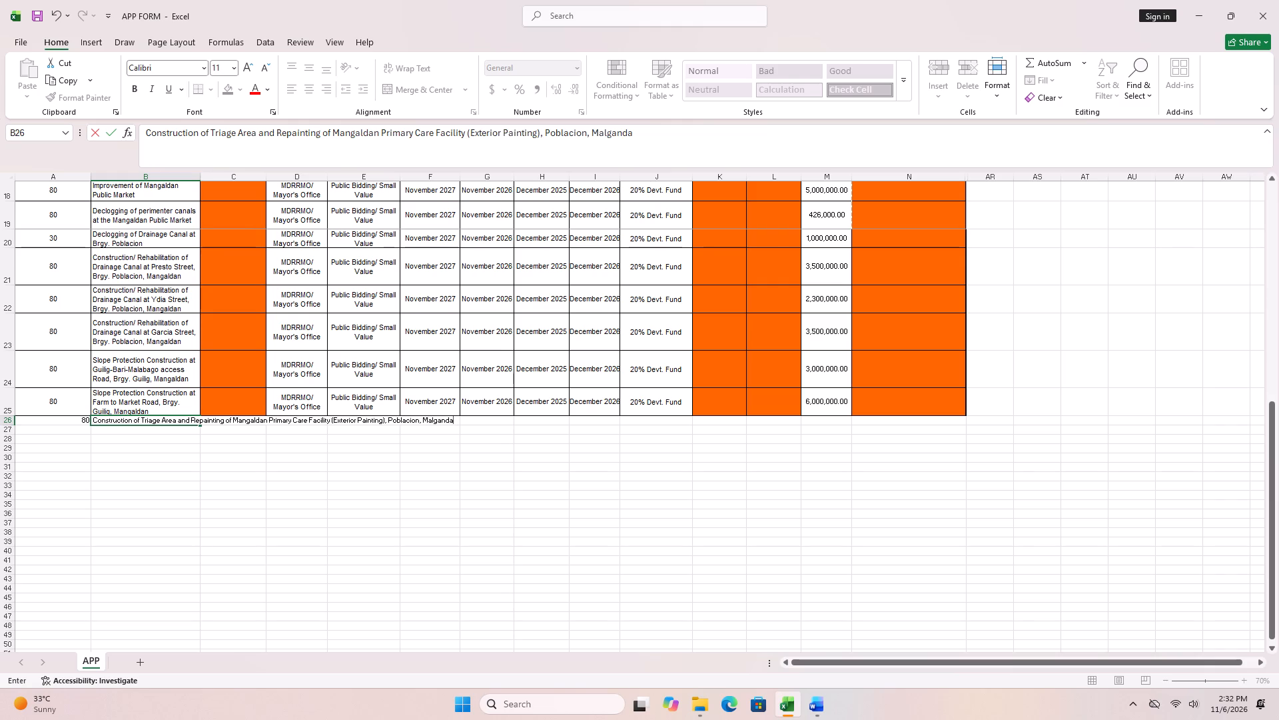
pyautogui.press('BackSpace')
pyautogui.press('BackSpace')
pyautogui.write('ngaldan, Panga')
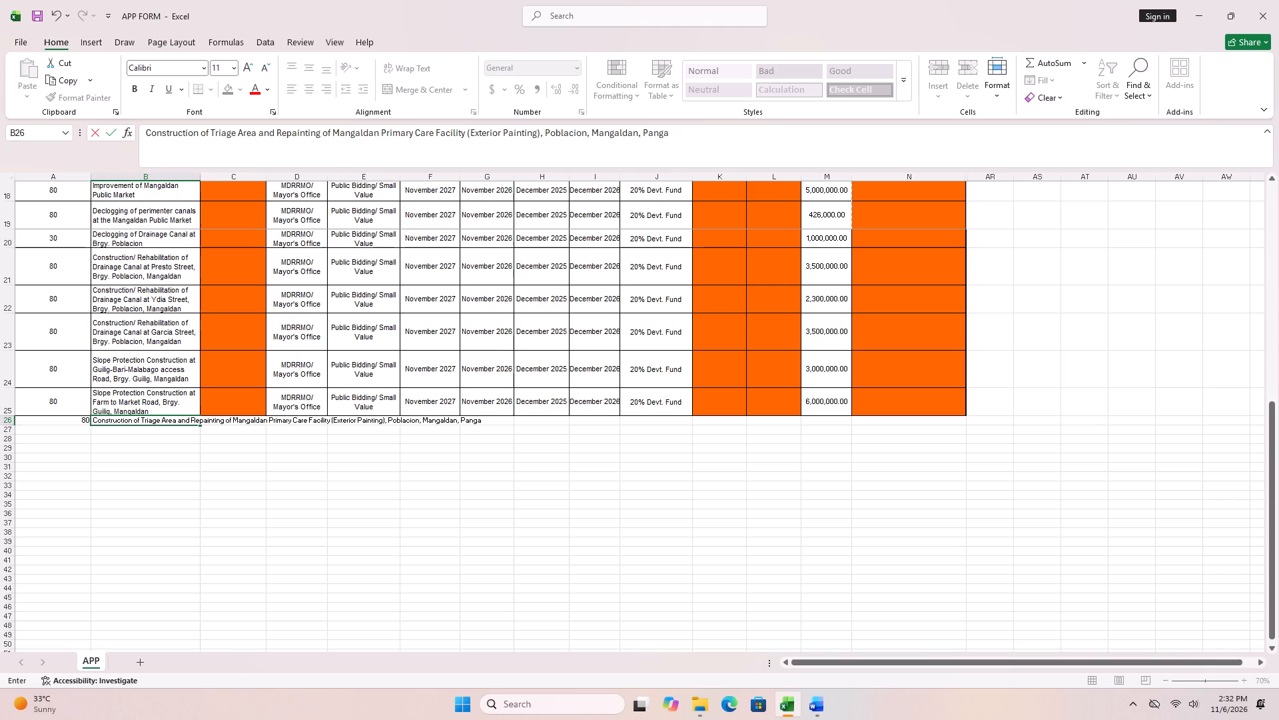
pyautogui.write('sinan')
pyautogui.press('Return')
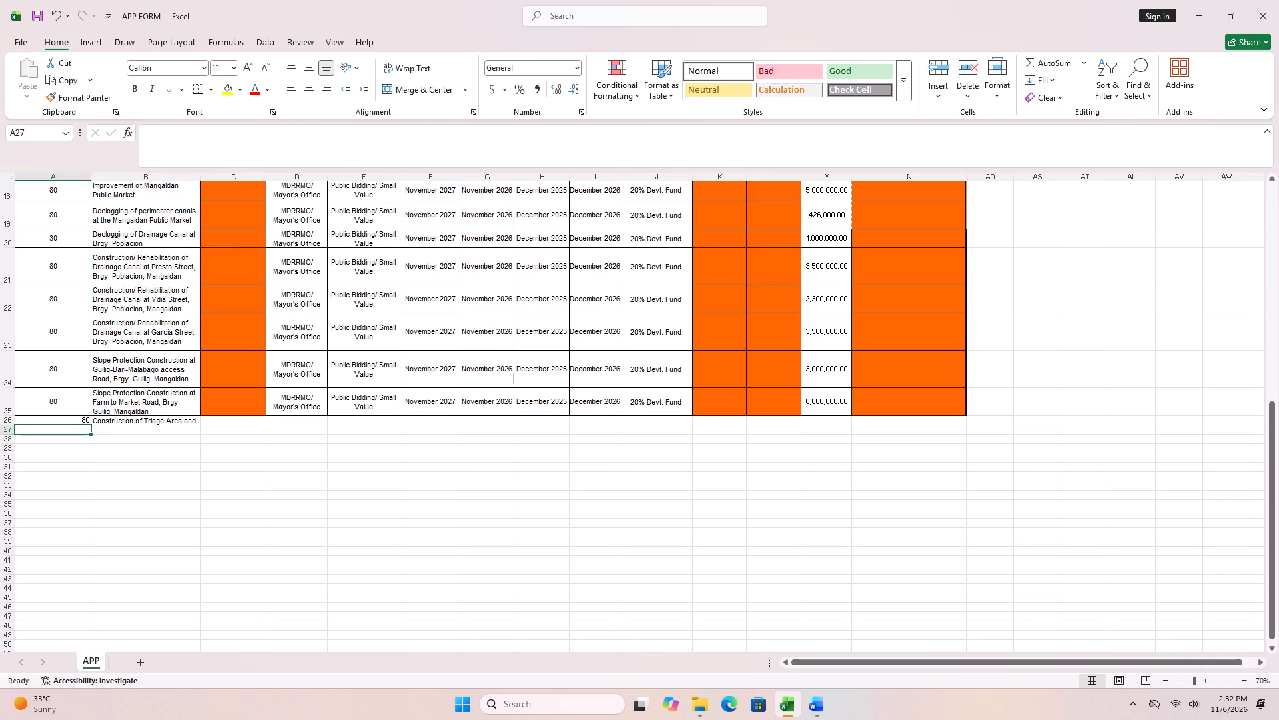
# Set the mode of procurement for the Triage Area project in row 26 to Competitive Bidding.
pyautogui.press('Up')
pyautogui.press('Right')
pyautogui.press('Right')
pyautogui.press('Right')
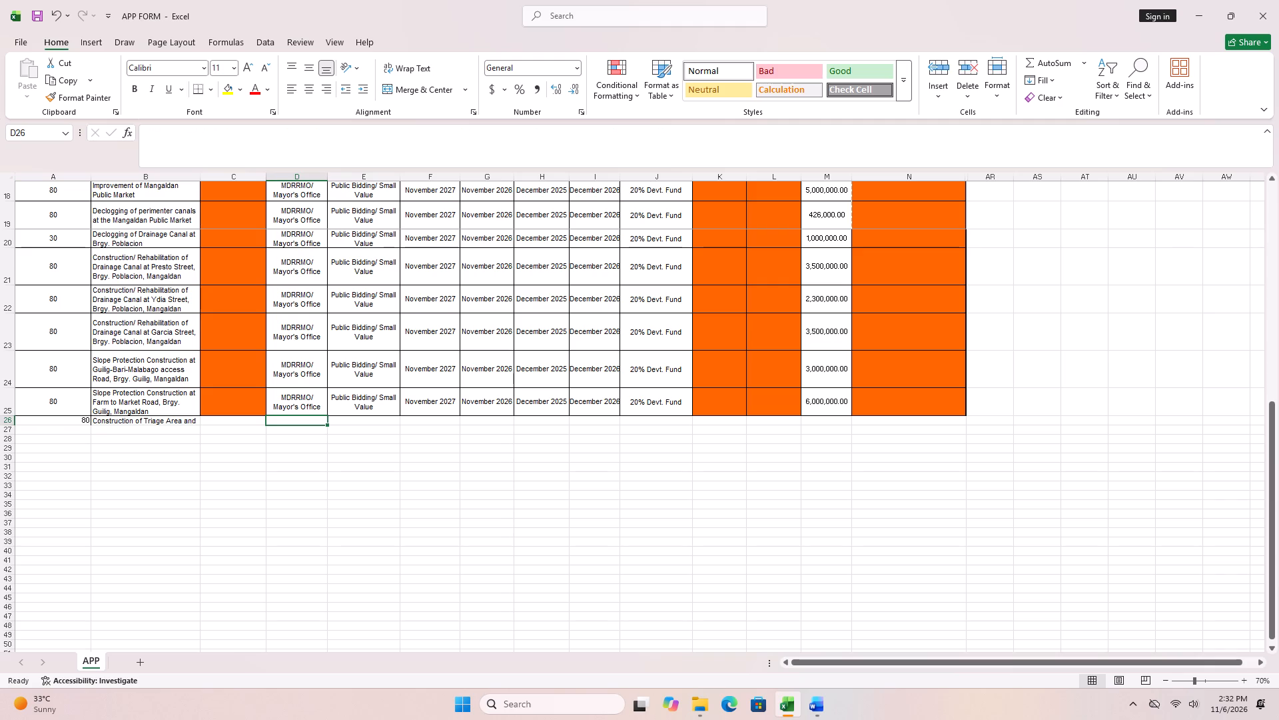
pyautogui.press('Right')
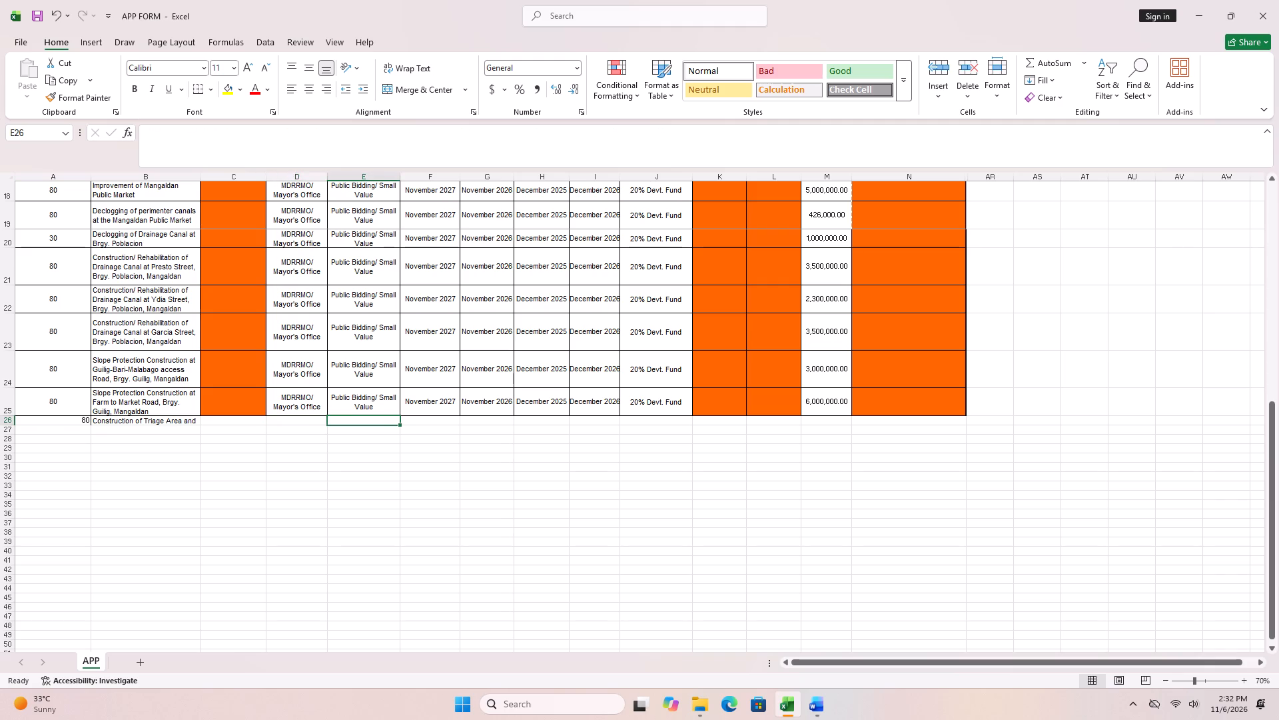
pyautogui.write('Com')
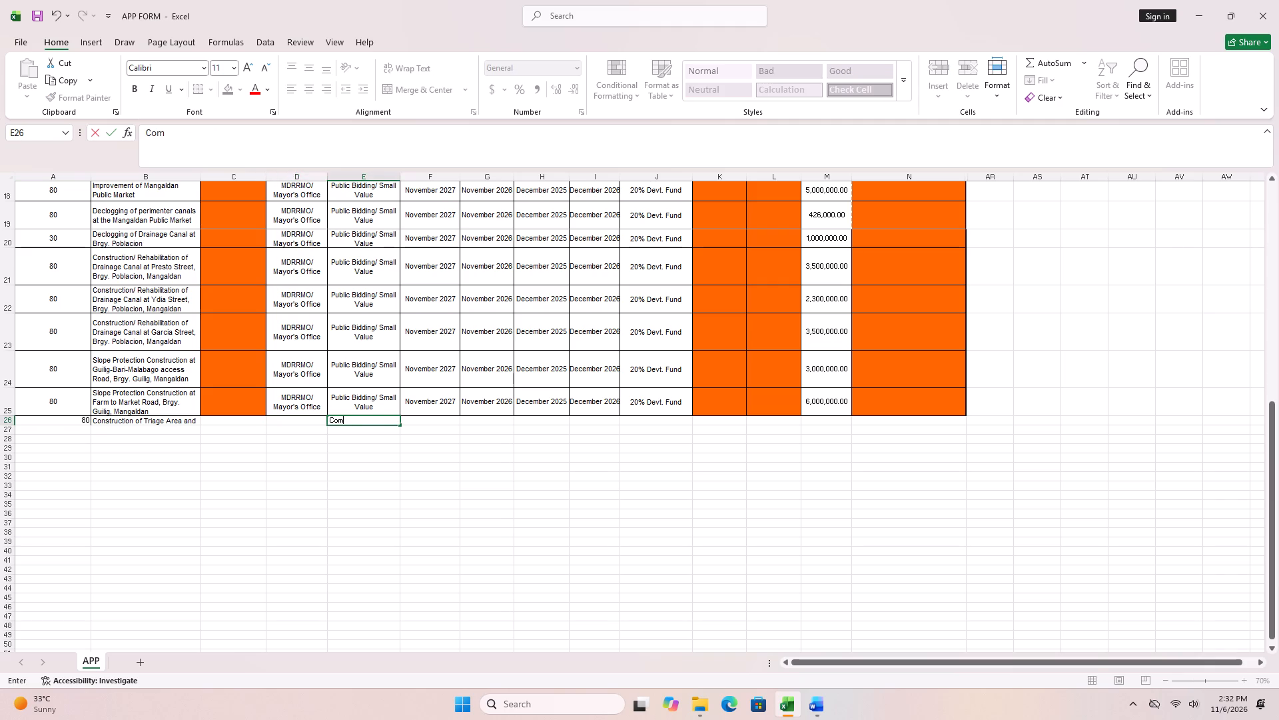
pyautogui.write('petitive Bidi')
pyautogui.press('BackSpace')
pyautogui.write('ding')
pyautogui.press('Tab')
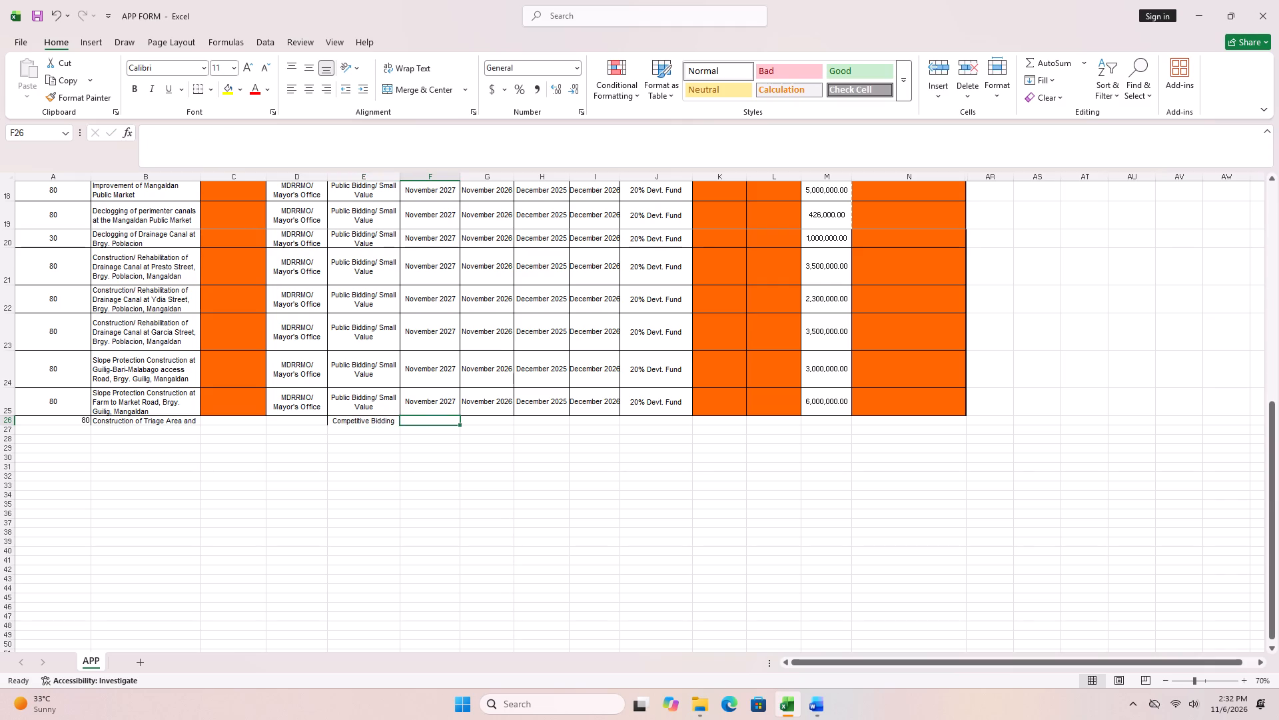
# Enter "January - December" as the advertisement/posting schedule for the Triage Area project in row 26.
pyautogui.write('January')
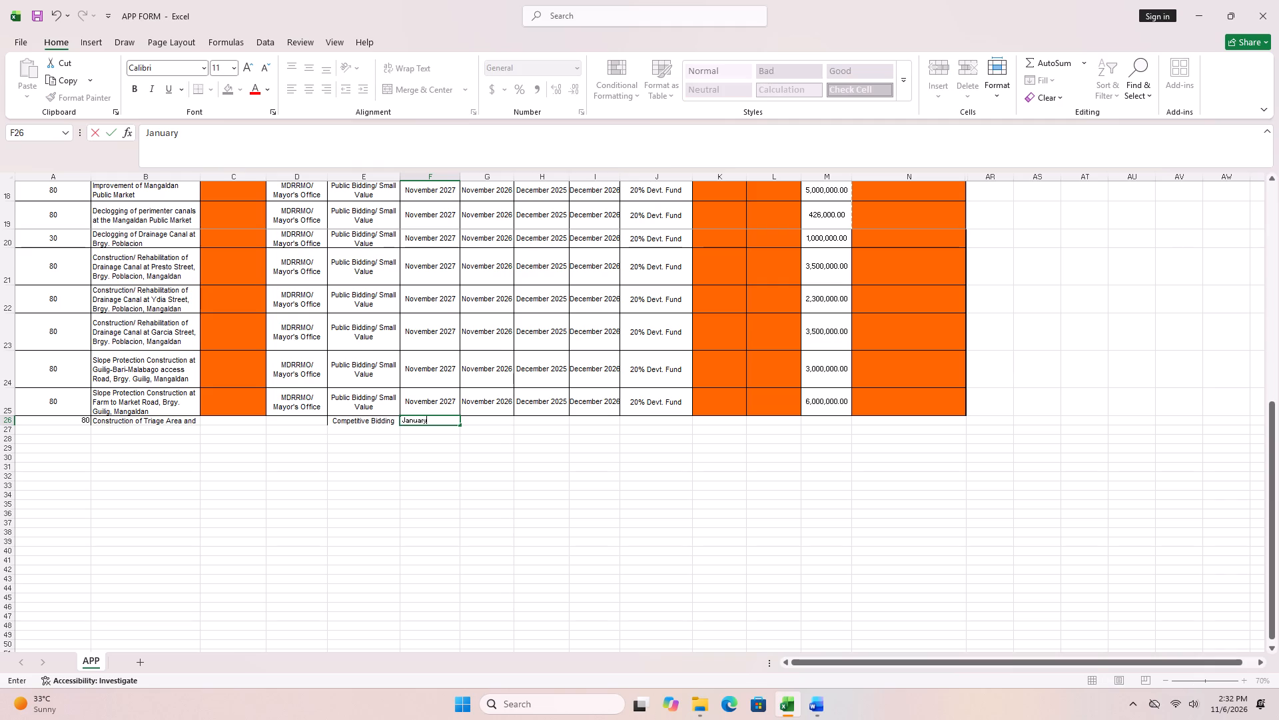
pyautogui.press('-')
pyautogui.press('BackSpace')
pyautogui.press('space')
pyautogui.write('- Decembv')
pyautogui.press('BackSpace')
pyautogui.write('er')
pyautogui.press('Tab')
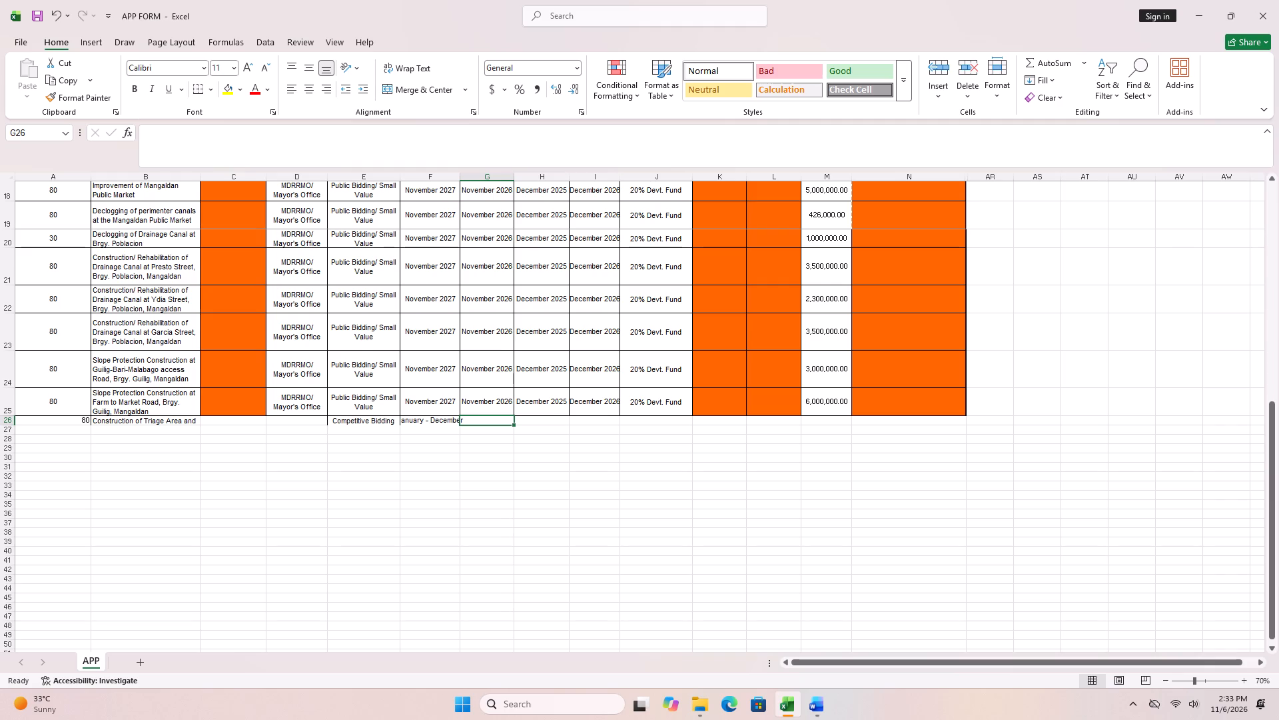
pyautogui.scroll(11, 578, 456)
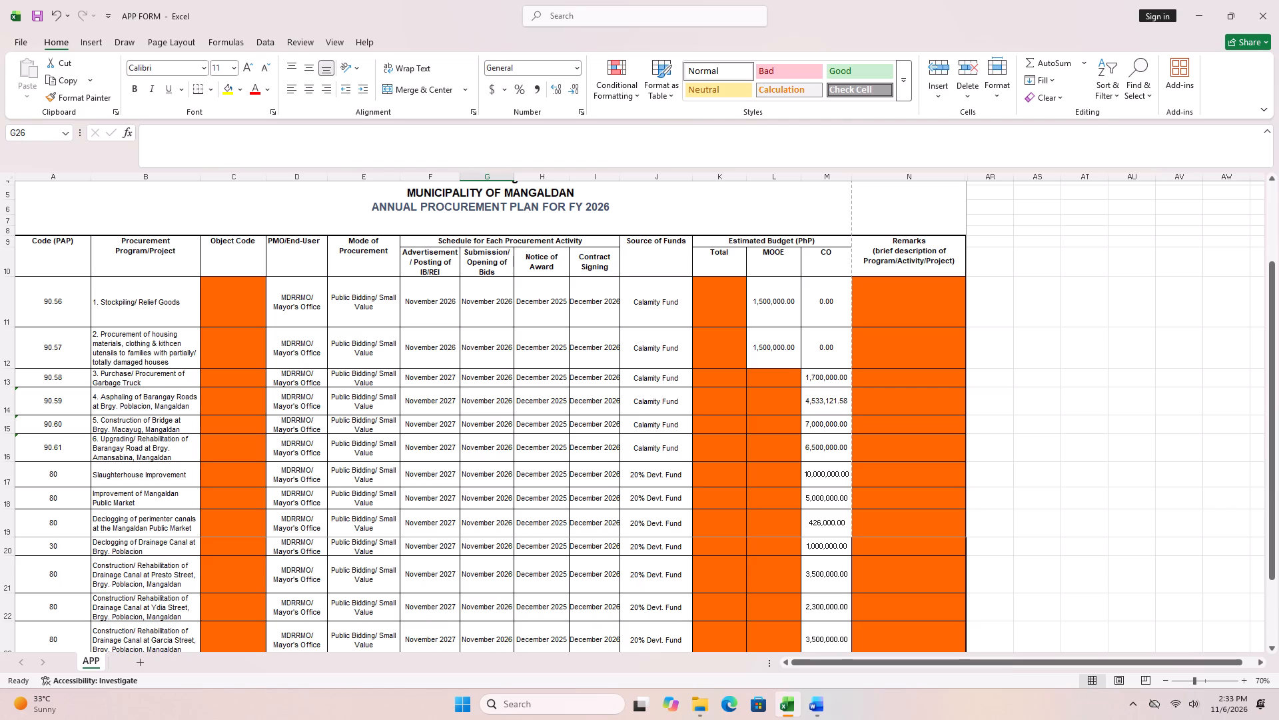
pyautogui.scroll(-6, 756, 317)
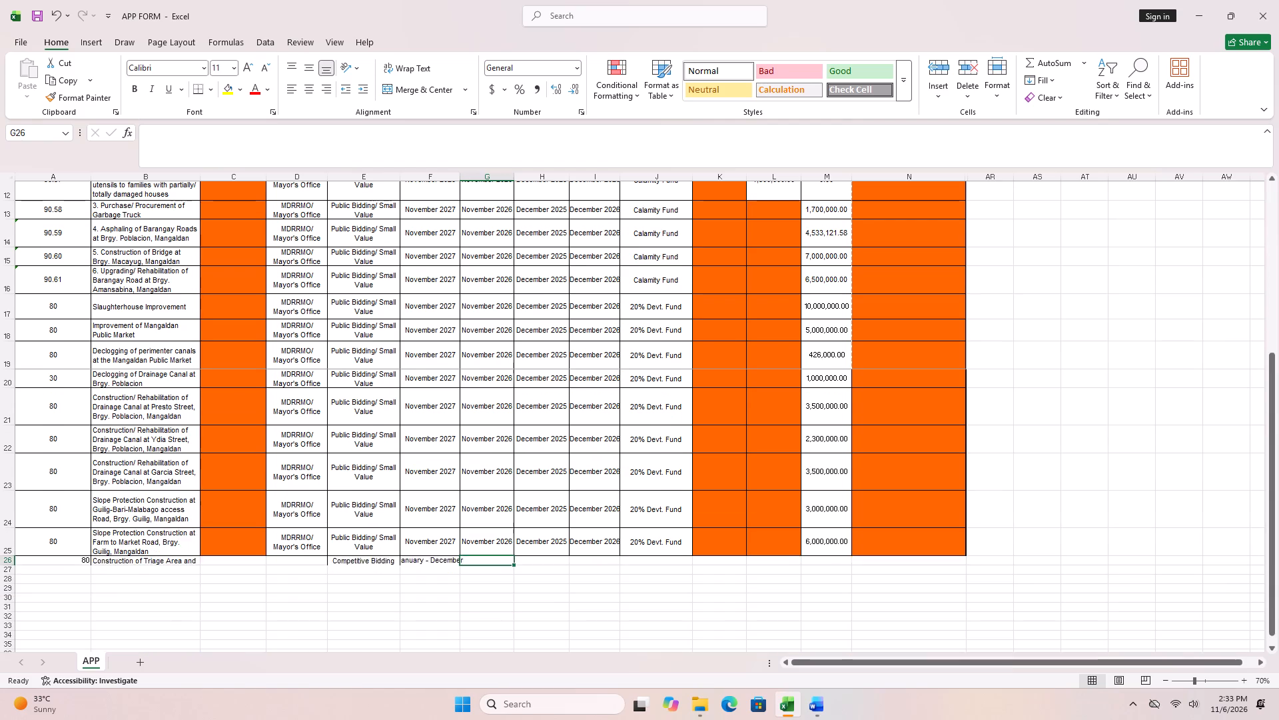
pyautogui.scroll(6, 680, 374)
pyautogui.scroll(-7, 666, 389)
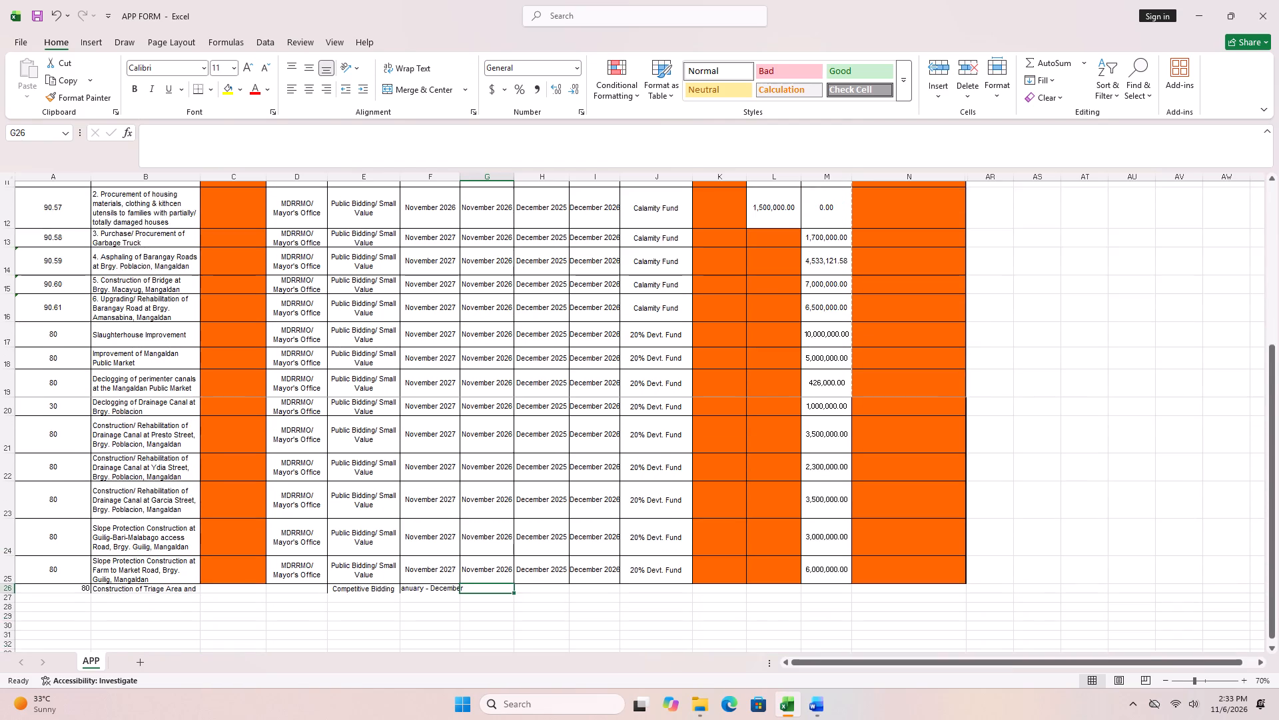
# Enter "Others, specify in Remarks" as the source of funds for the Triage Area project in row 26.
pyautogui.scroll(-2, 666, 391)
pyautogui.click(669, 472)
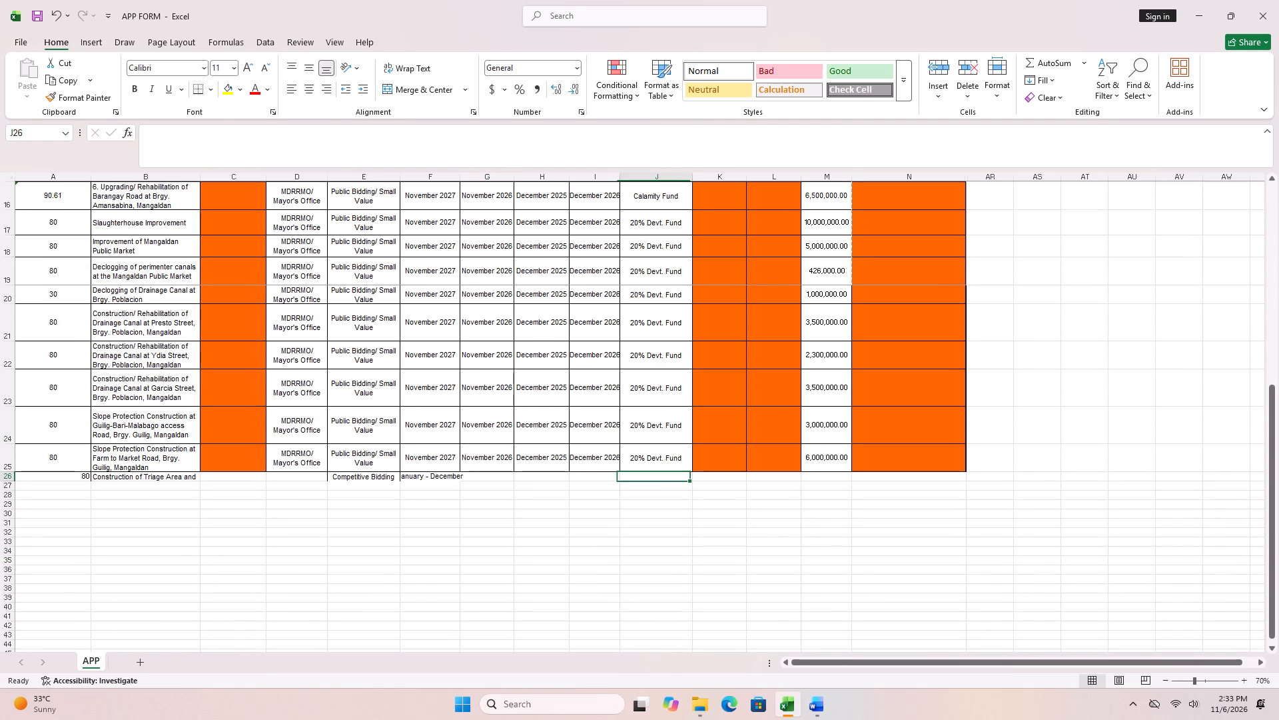
pyautogui.write('other')
pyautogui.press('BackSpace')
pyautogui.press('BackSpace')
pyautogui.press('BackSpace')
pyautogui.press('BackSpace')
pyautogui.press('BackSpace')
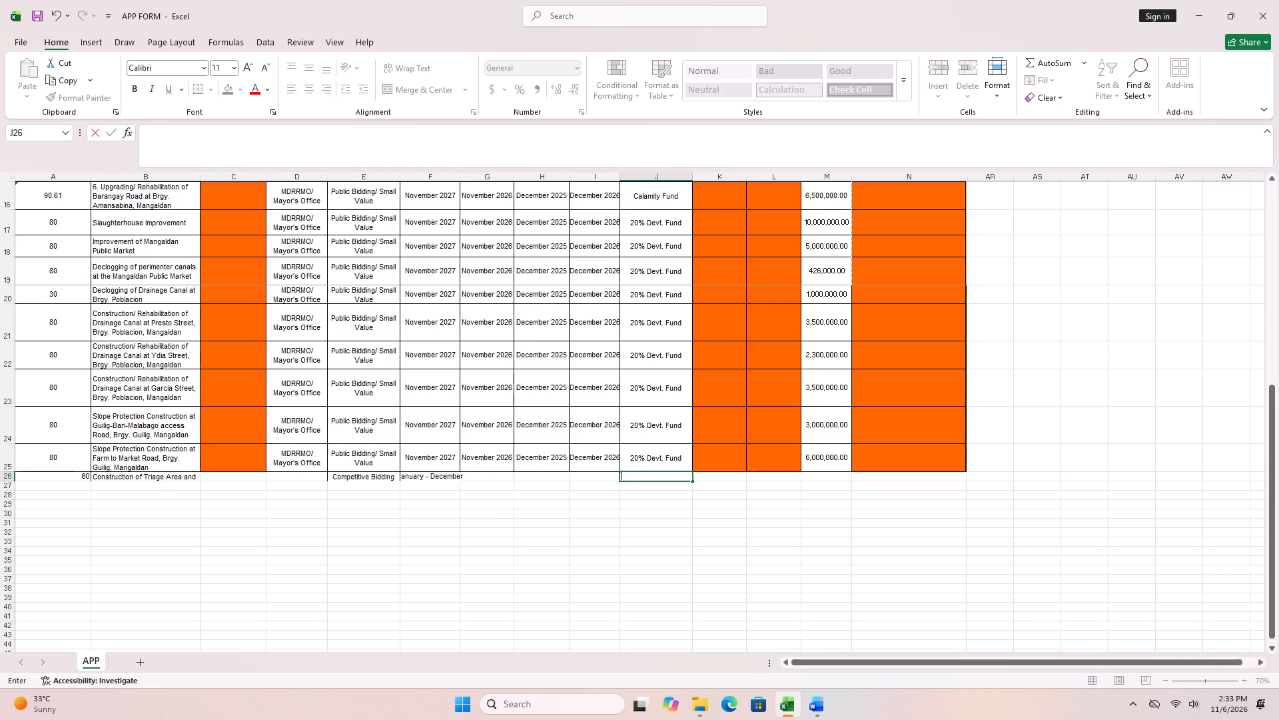
pyautogui.write('Other')
pyautogui.press('s')
pyautogui.write(', specify')
pyautogui.press('space')
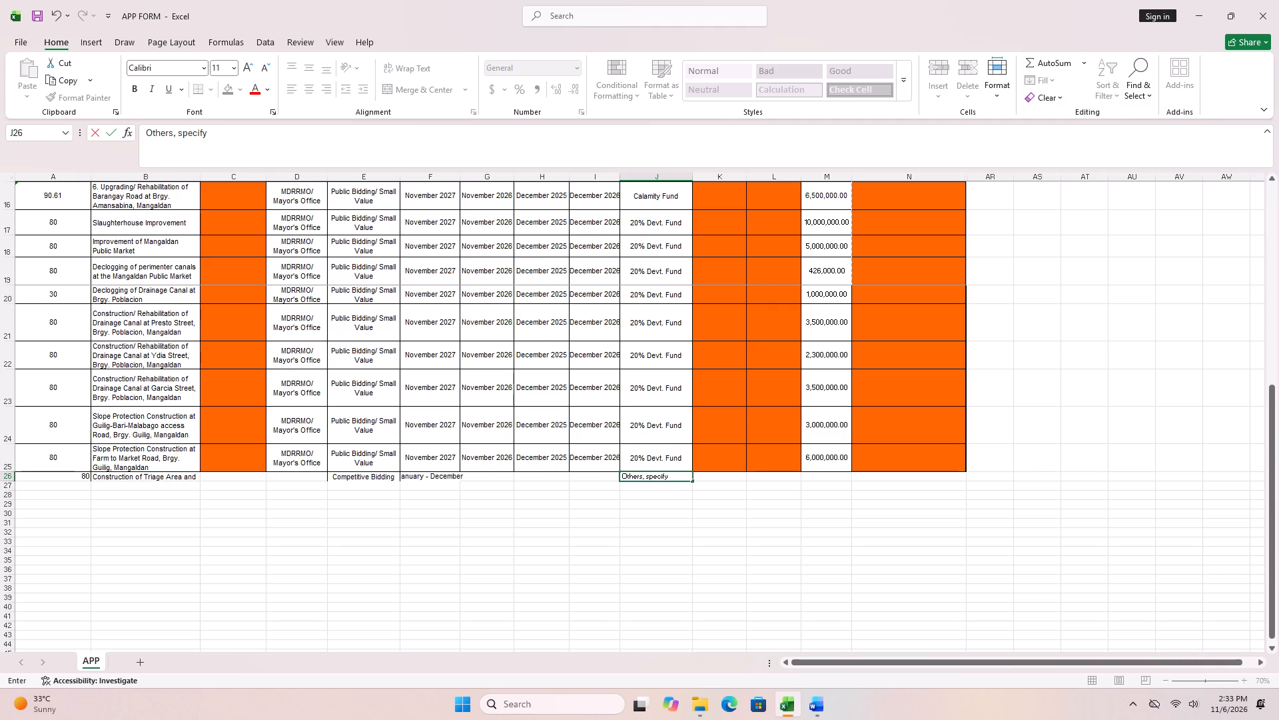
pyautogui.write('in')
pyautogui.press('space')
pyautogui.write('Remarks')
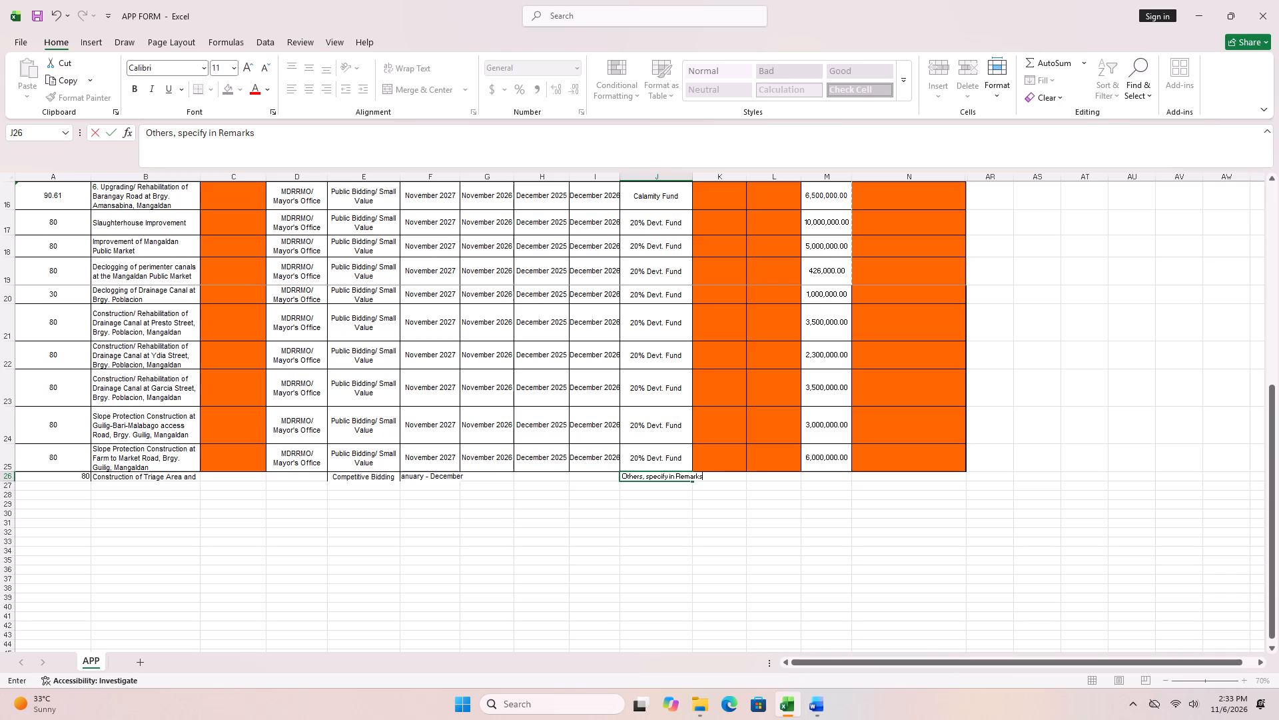
pyautogui.press('Return')
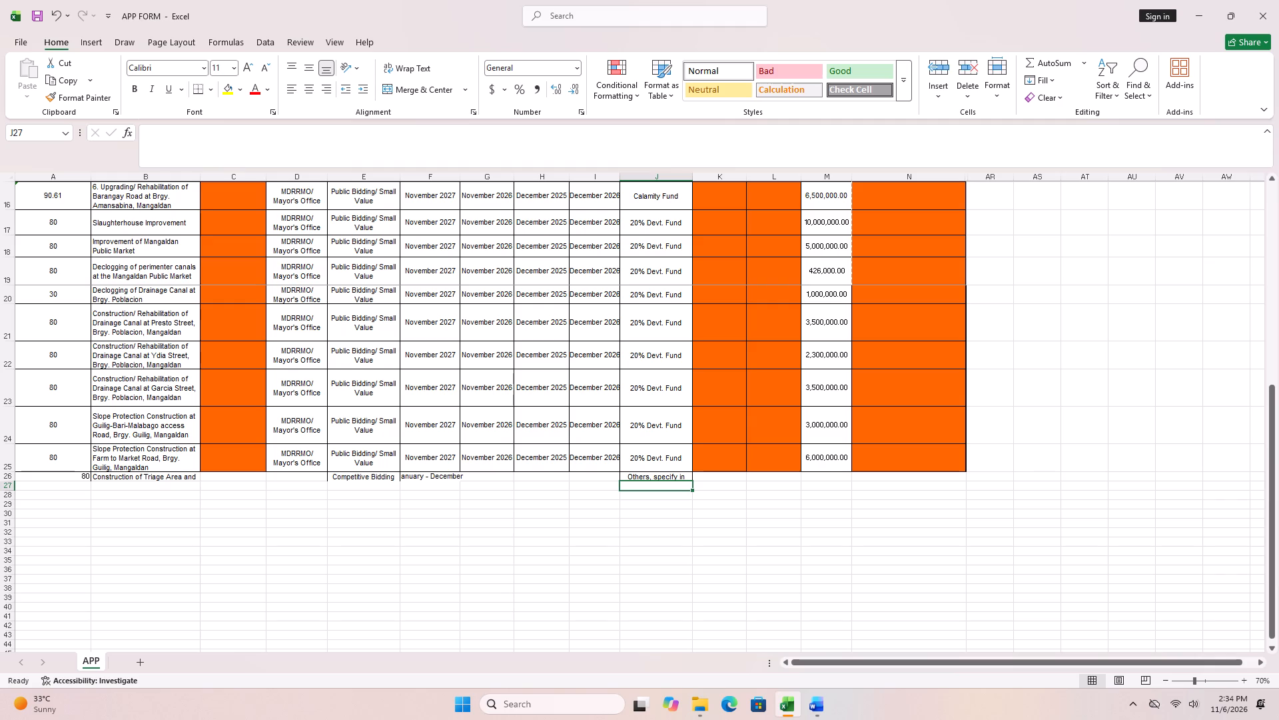
# Enter 80 as the Code (PAP) in the empty row 27 below the Triage Area project.
pyautogui.press('Left')
pyautogui.press('Left')
pyautogui.press('Left')
pyautogui.press('Left')
pyautogui.press('Left')
pyautogui.press('Left')
pyautogui.press('Left')
pyautogui.press('Left')
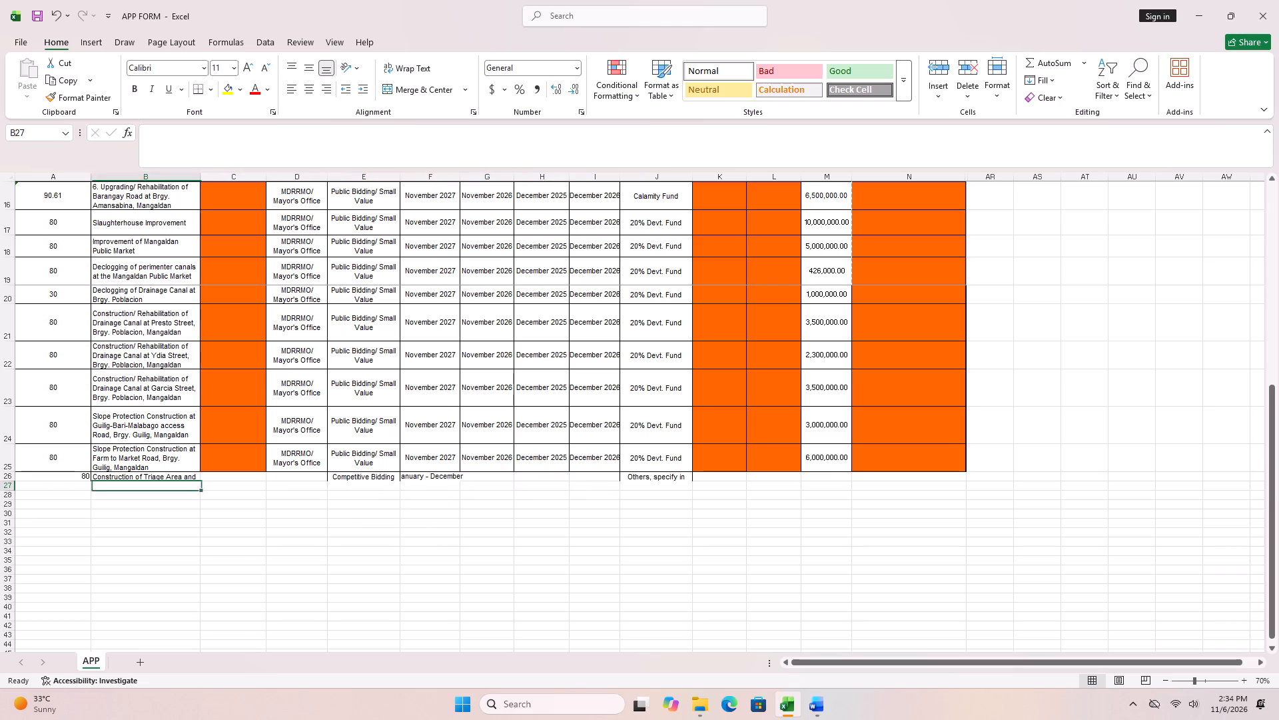
pyautogui.press('Left')
pyautogui.write('80')
pyautogui.press('Tab')
# Enter the row 27 project name "Improvement of Mangaldan Primary Care Facility, Poblacion, Mangaldan, Pangasinan".
pyautogui.write('Improvent')
pyautogui.press('space')
pyautogui.press('BackSpace')
pyautogui.press('BackSpace')
pyautogui.press('BackSpace')
pyautogui.press('BackSpace')
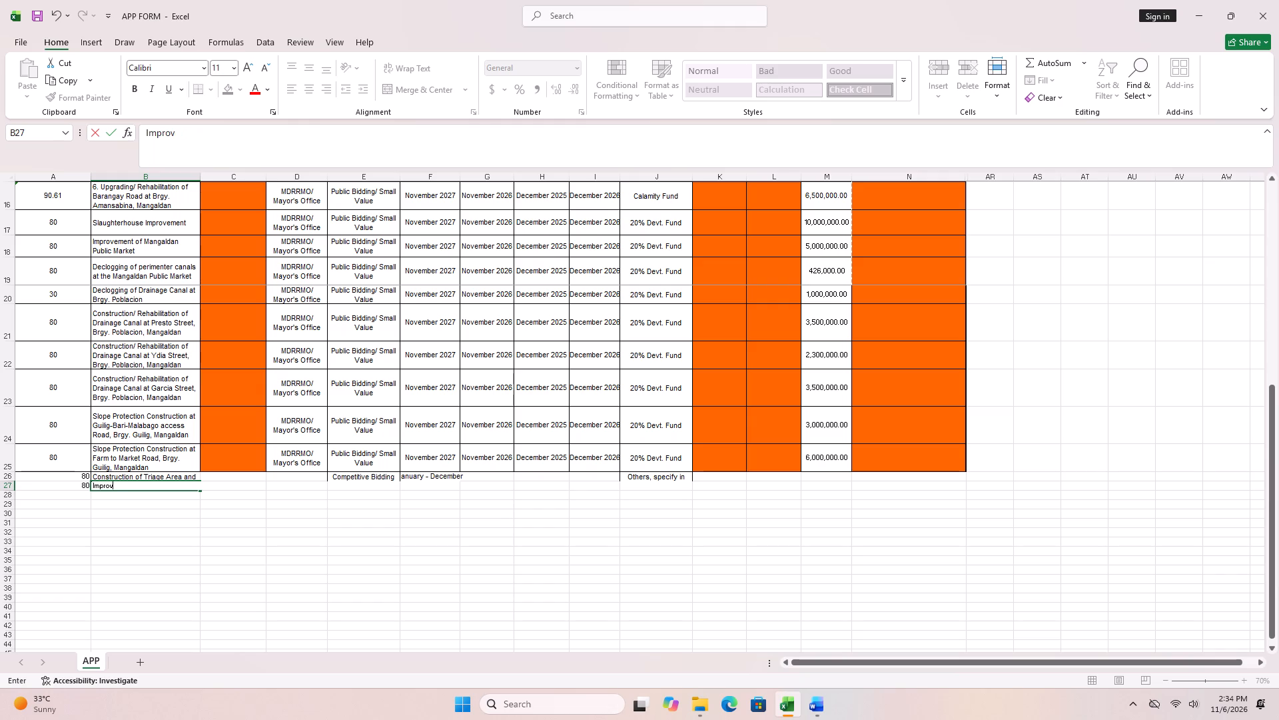
pyautogui.write('ement')
pyautogui.press('space')
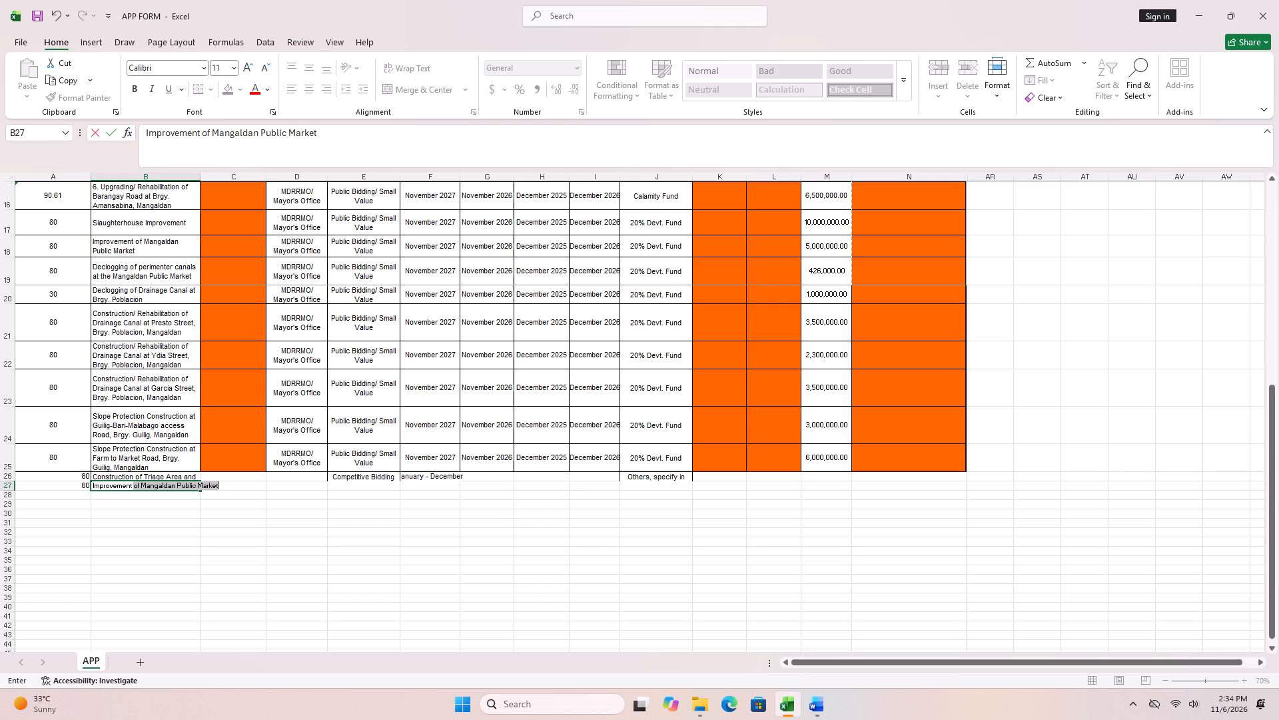
pyautogui.write('of Mangaldan')
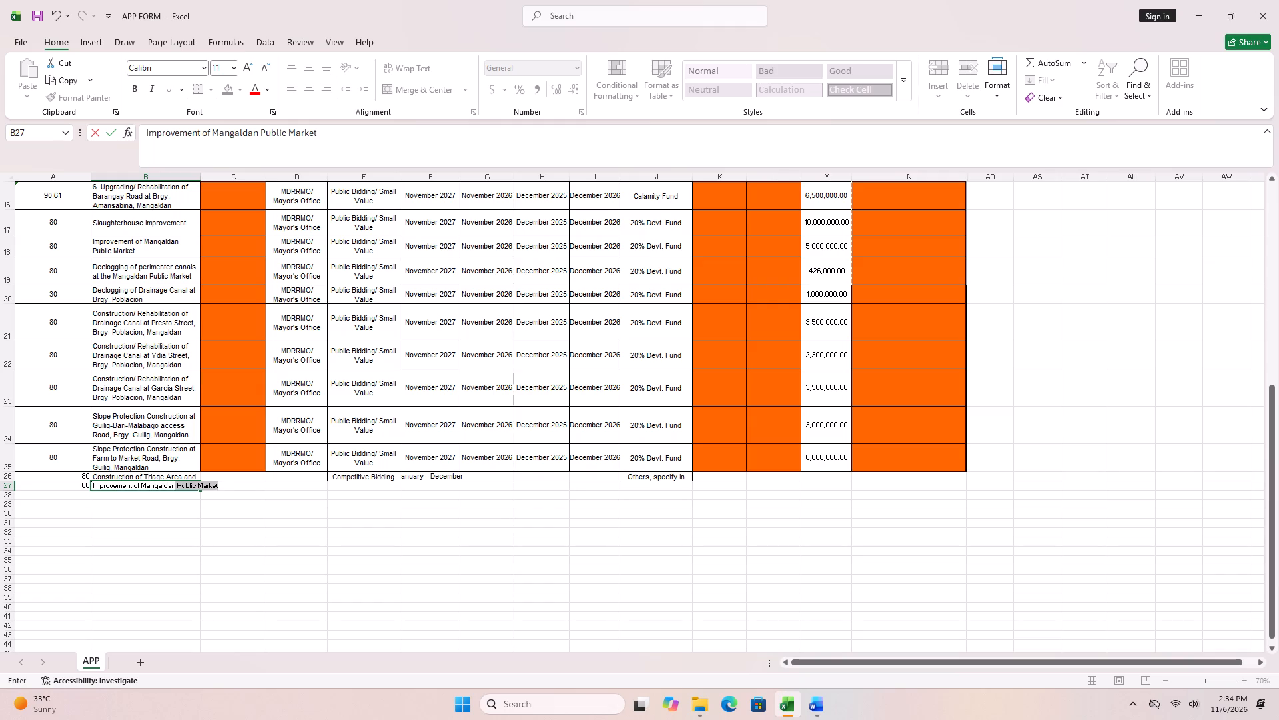
pyautogui.press('space')
pyautogui.write('Primary')
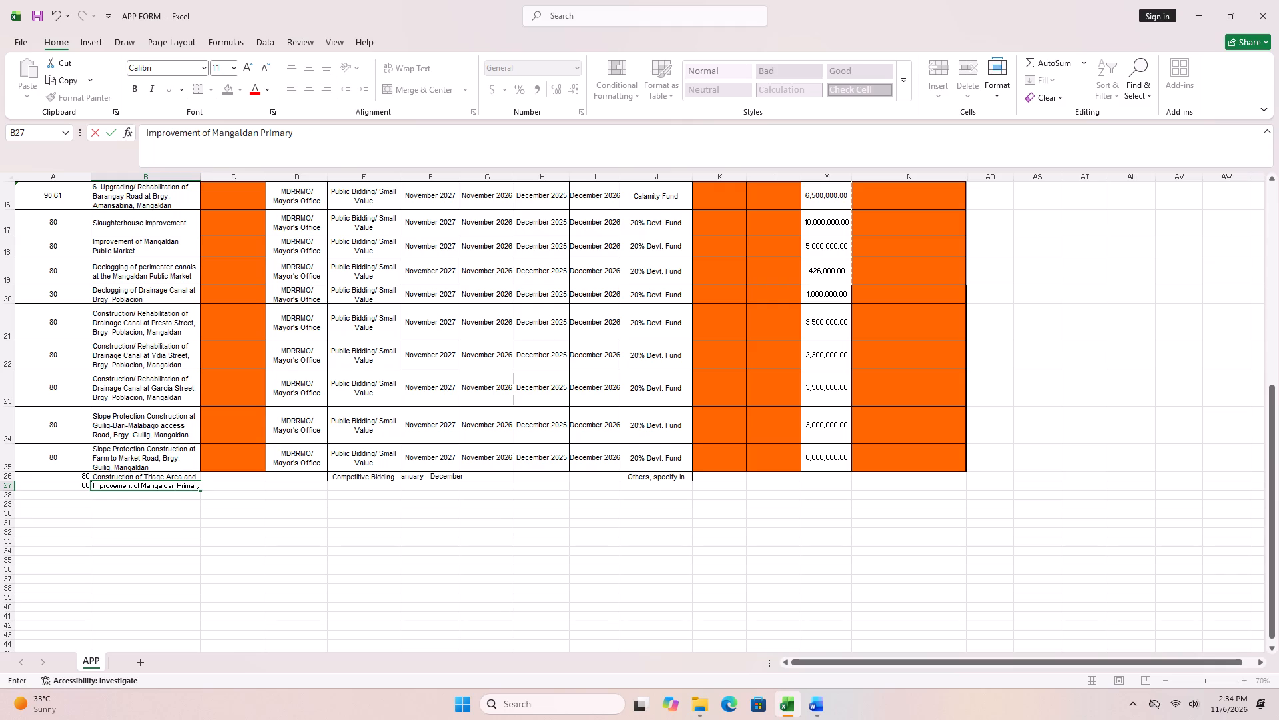
pyautogui.press('space')
pyautogui.write('Care Facility')
pyautogui.write(', P')
pyautogui.write('oblacion')
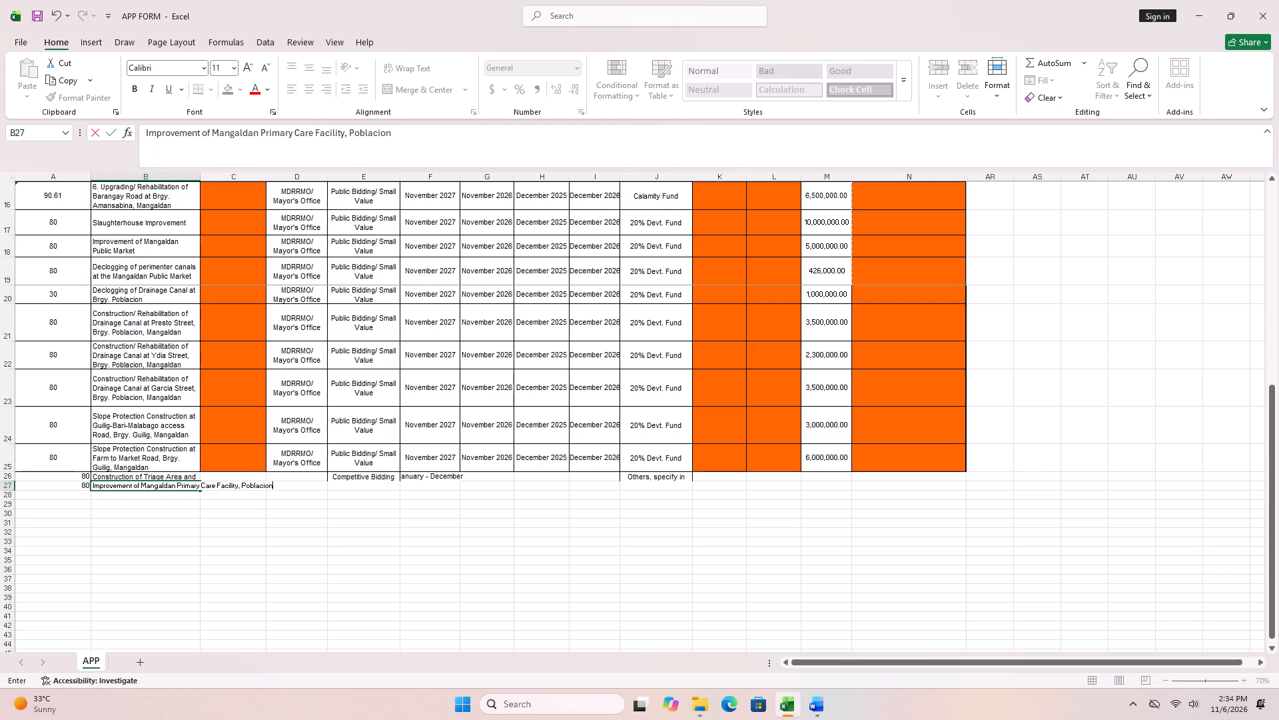
pyautogui.write(', Mangaldan,')
pyautogui.press('space')
pyautogui.write('Pangasinan')
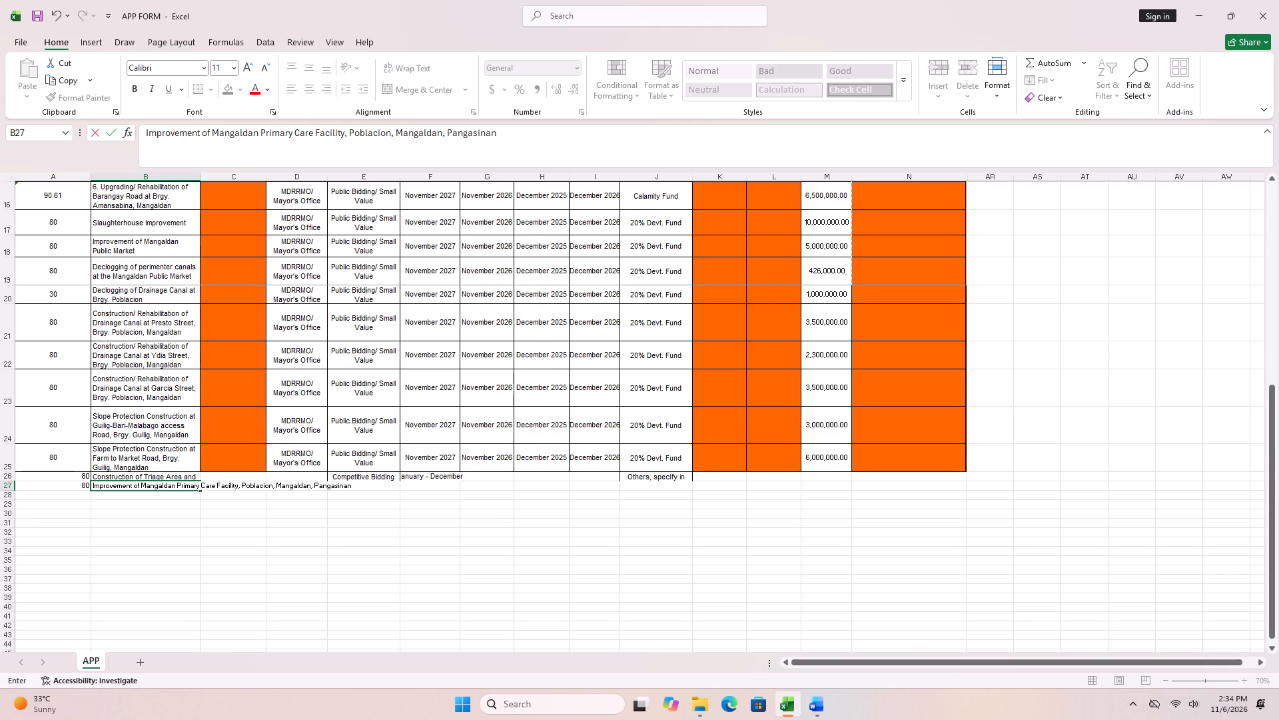
pyautogui.press('Tab')
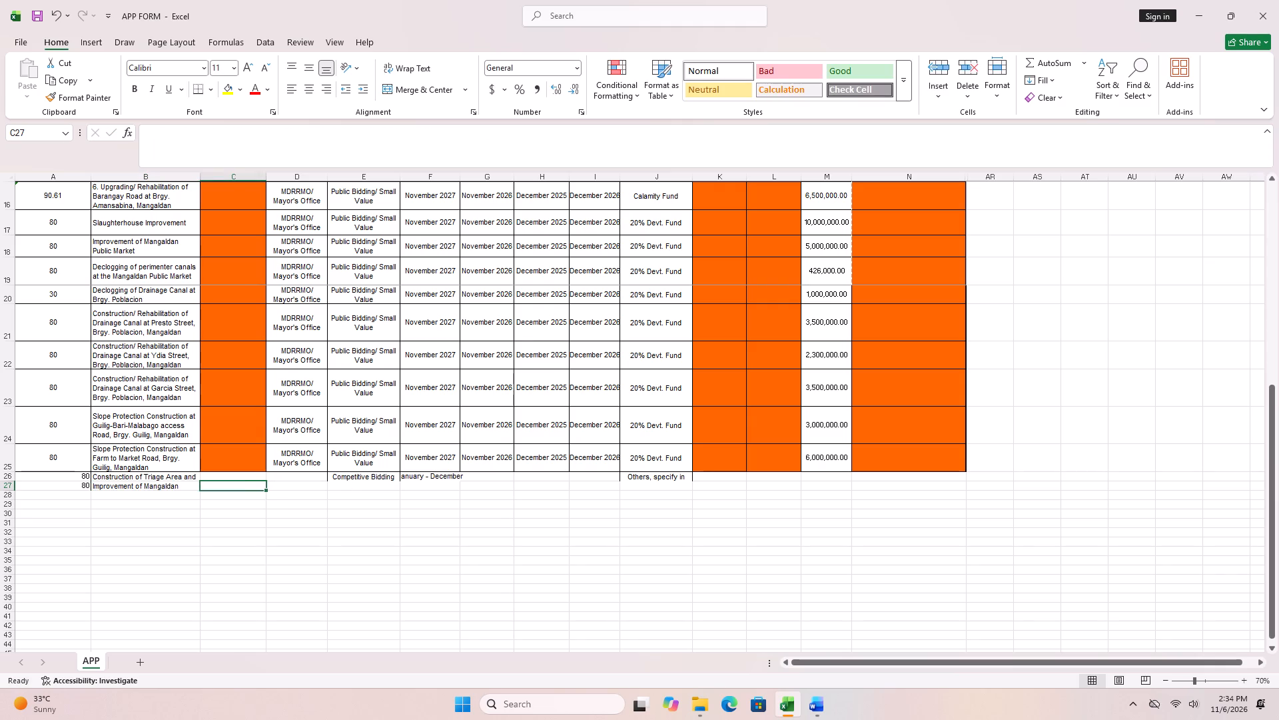
# Set the mode of procurement for the Primary Care Facility improvement project in row 27 to Competitive Bidding.
pyautogui.press('Tab')
pyautogui.press('Tab')
pyautogui.hotkey('shift', 'c')
pyautogui.press('Tab')
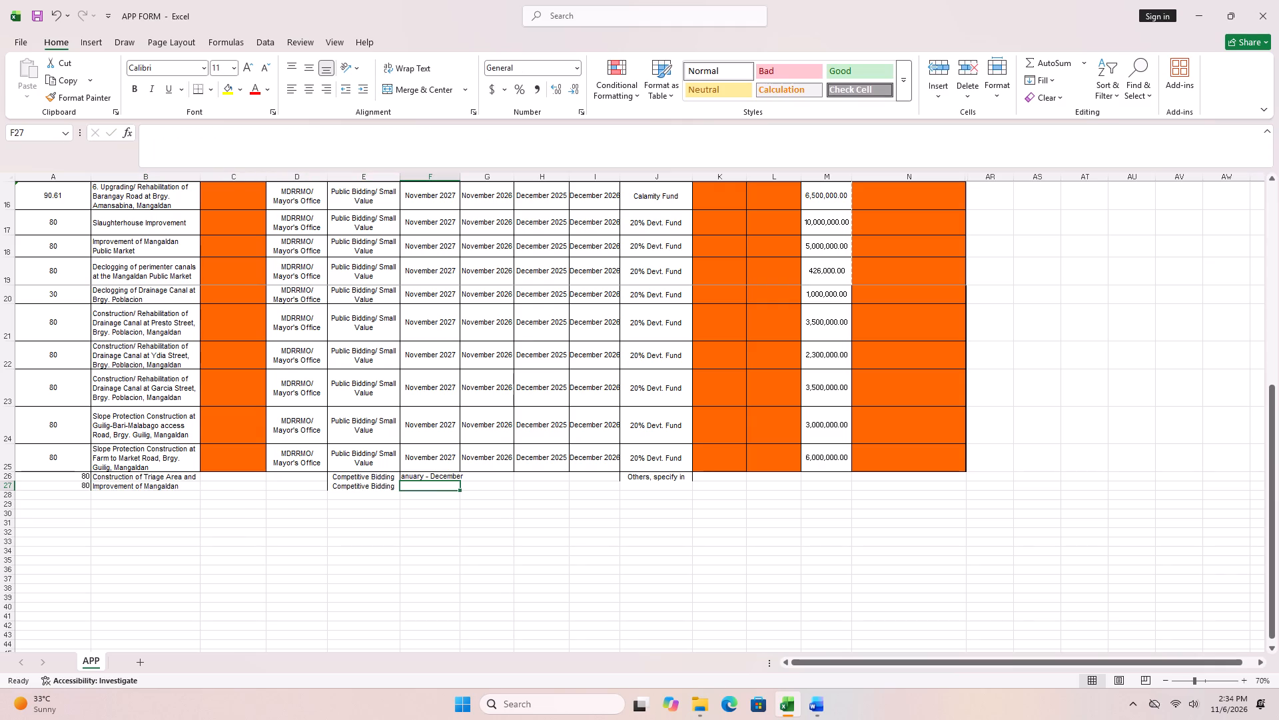
# Enter "January - December" as the advertisement/posting schedule for the Primary Care Facility improvement project in row 27.
pyautogui.hotkey('shift', 'j')
pyautogui.press('Tab')
# Enter "Others, specify in Remarks" as the source of funds for the Primary Care Facility improvement project in row 27.
pyautogui.press('Tab')
pyautogui.press('Tab')
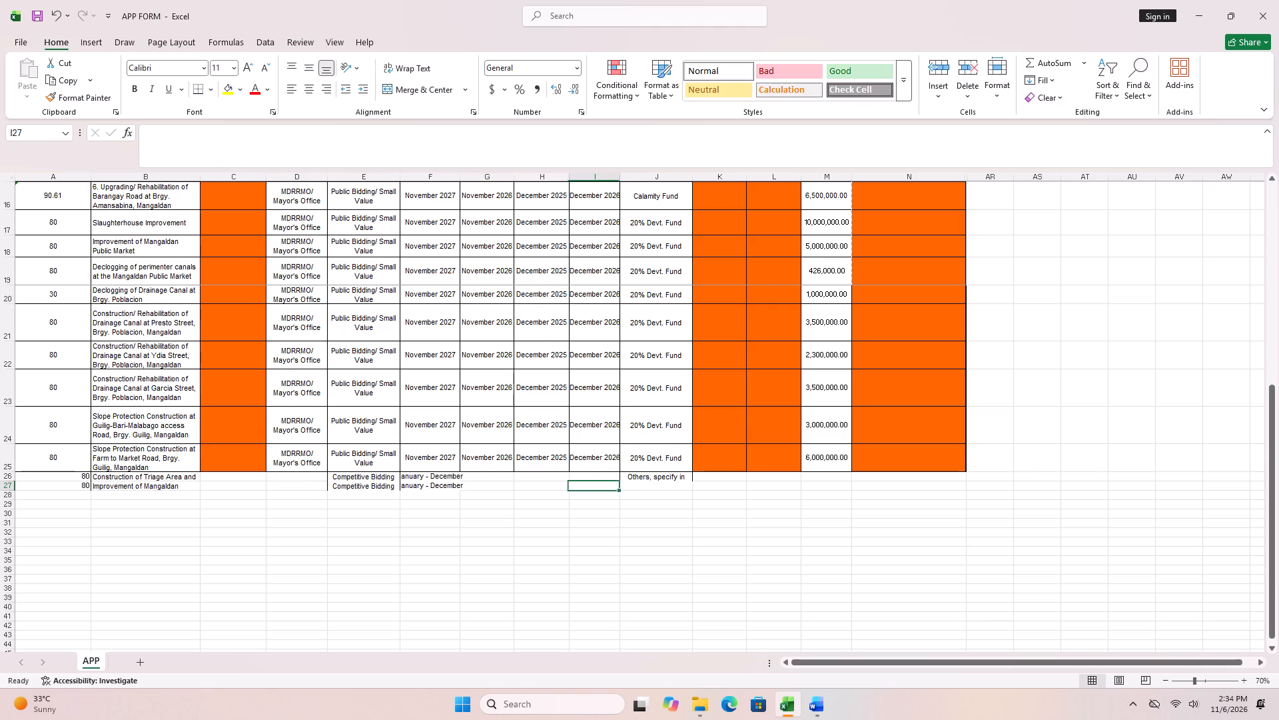
pyautogui.press('Tab')
pyautogui.write('other')
pyautogui.press('Tab')
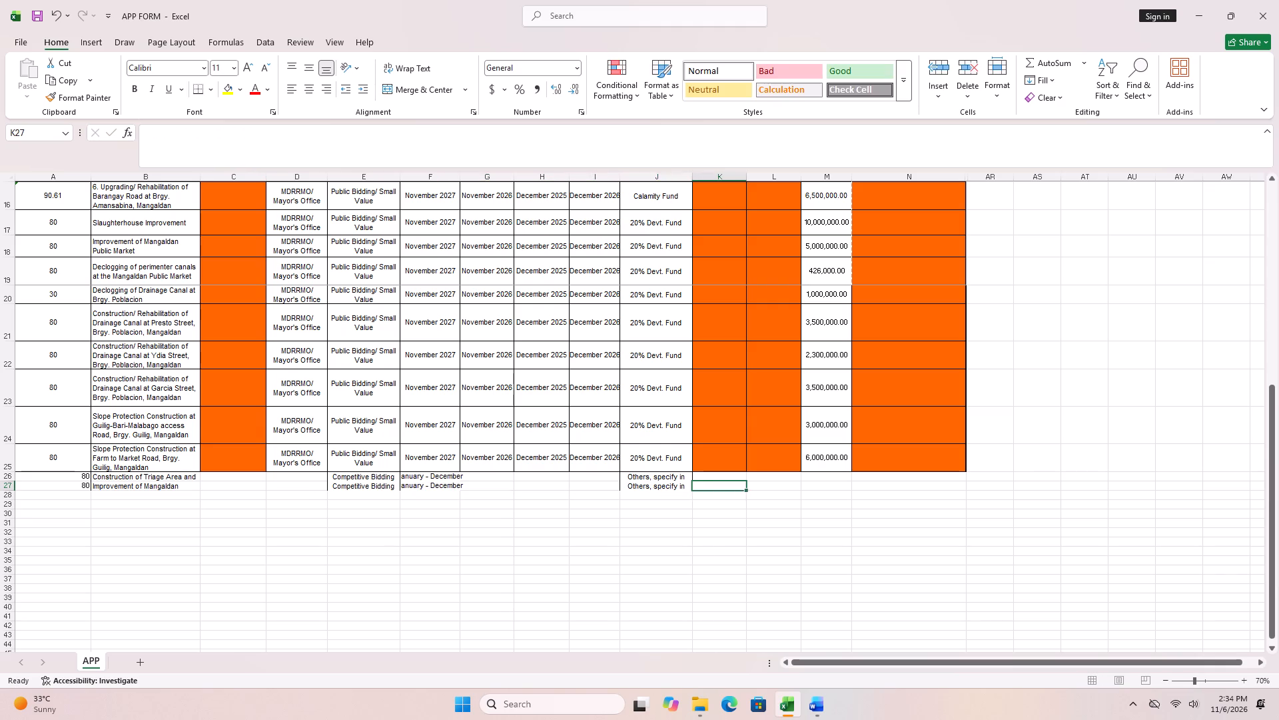
pyautogui.press('Return')
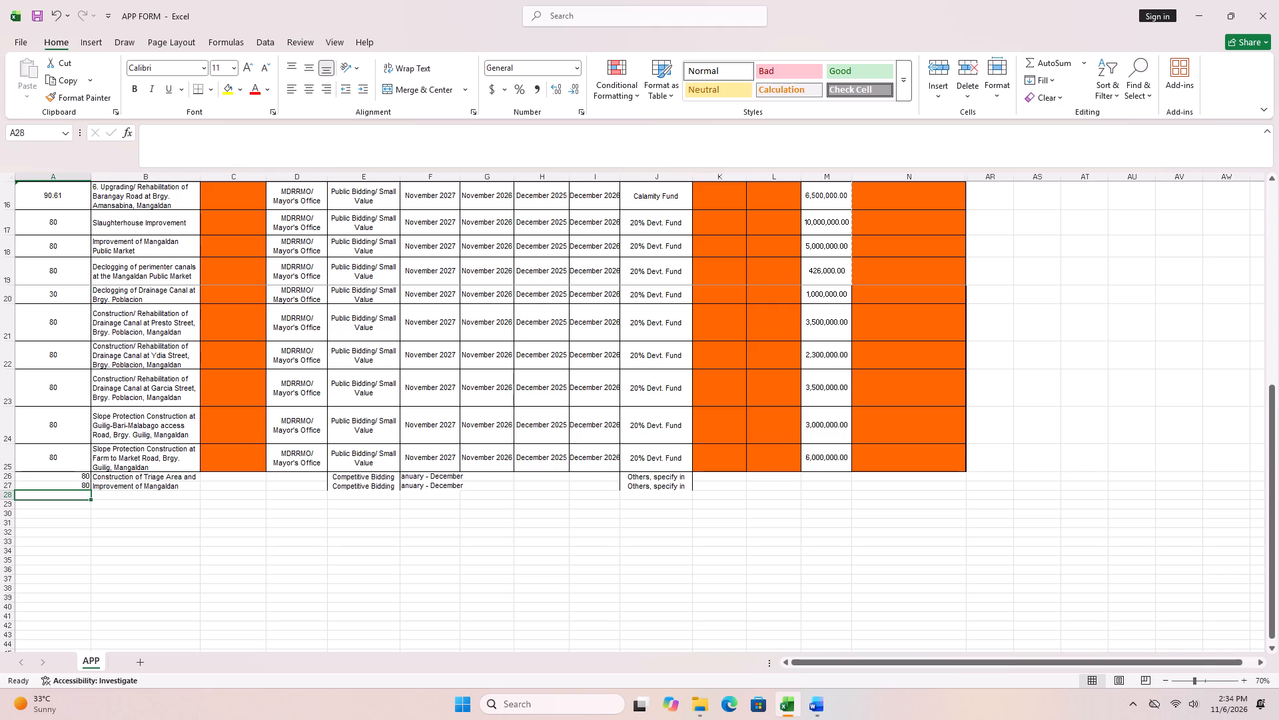
# Enter 80 as the Code (PAP) in the empty row 28 below the Primary Care Facility improvement project.
pyautogui.write('80')
pyautogui.press('Tab')
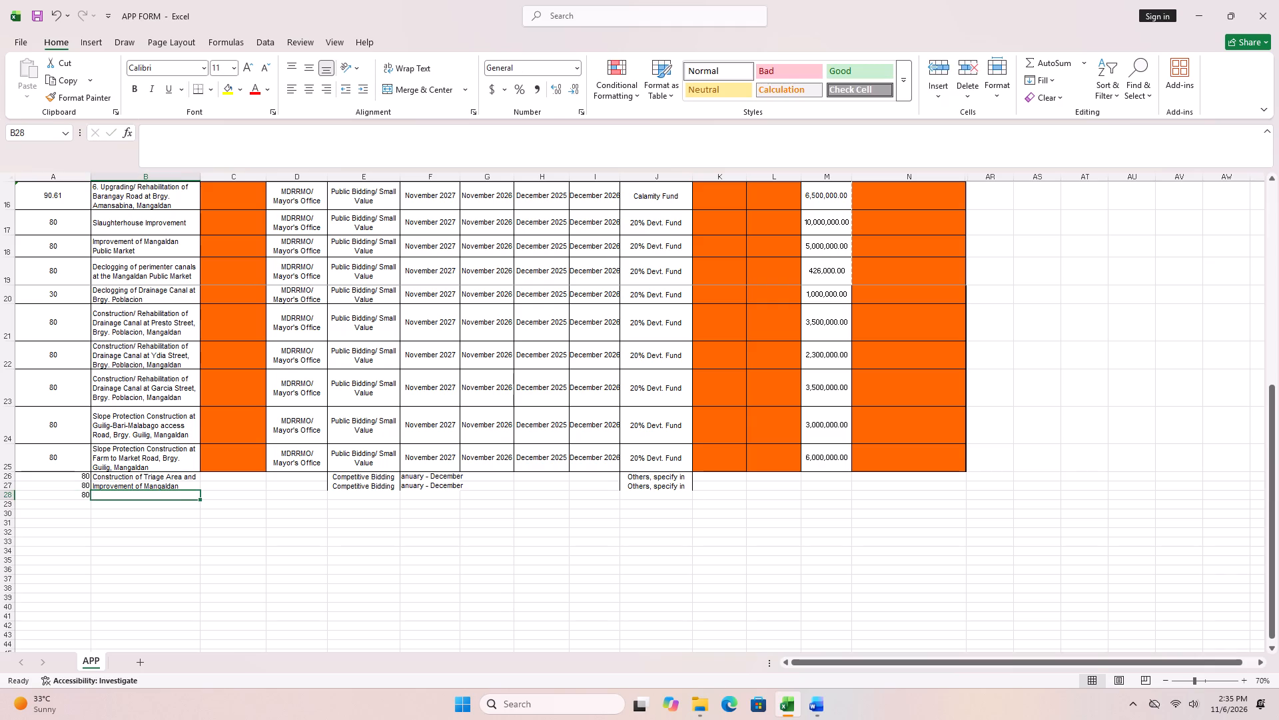
# Enter "Concreting of Pathway at Don Gregorio I Magno Elementary School, Brgy. Banaoang, Mangaldan, Pangasinan" as the project name in row 28.
pyautogui.write('Concreting')
pyautogui.press('space')
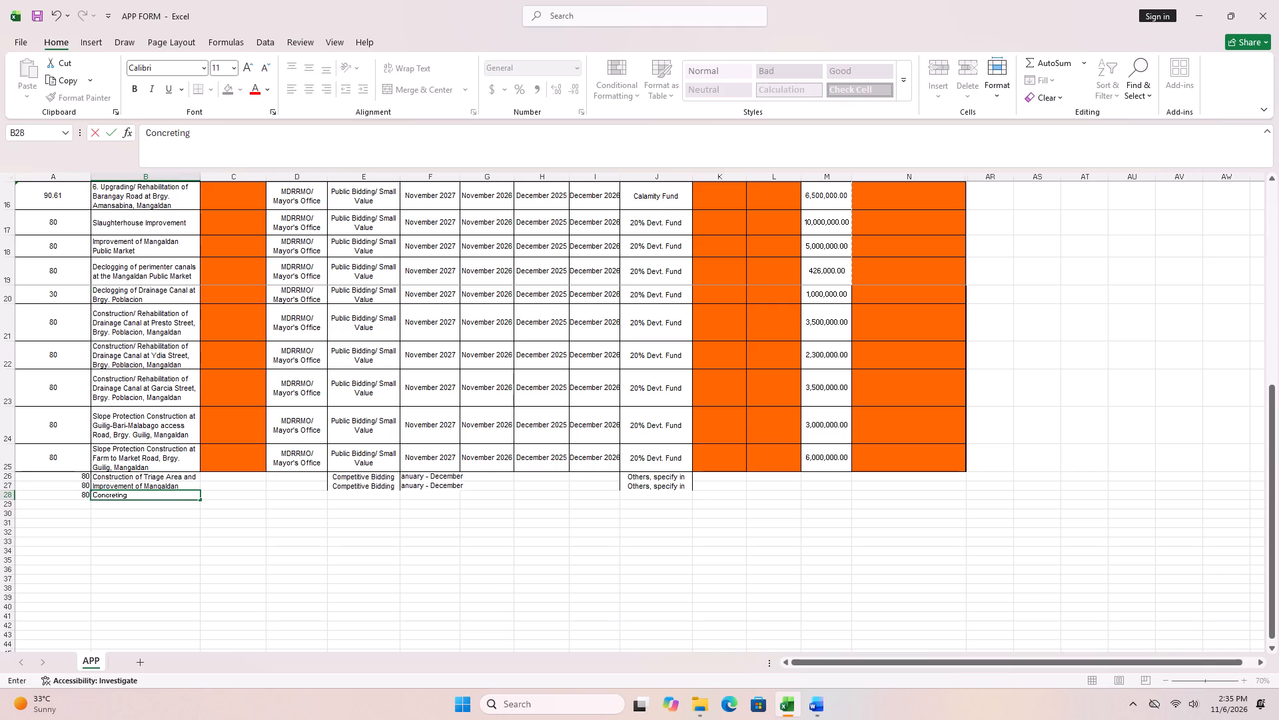
pyautogui.write('of')
pyautogui.press('space')
pyautogui.write('Pathway')
pyautogui.press('space')
pyautogui.write('at Don Gregorio')
pyautogui.press('space')
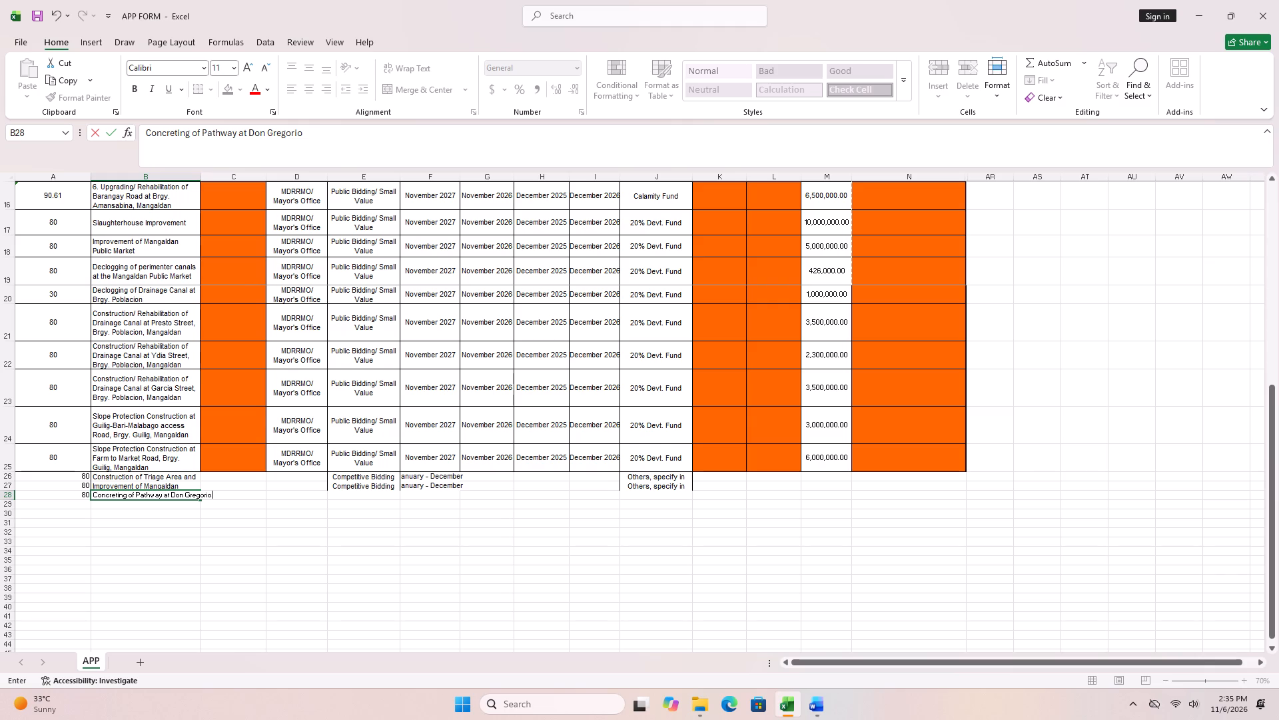
pyautogui.press('1')
pyautogui.press('BackSpace')
pyautogui.press('i')
pyautogui.press('BackSpace')
pyautogui.hotkey('shift', 'i')
pyautogui.press('space')
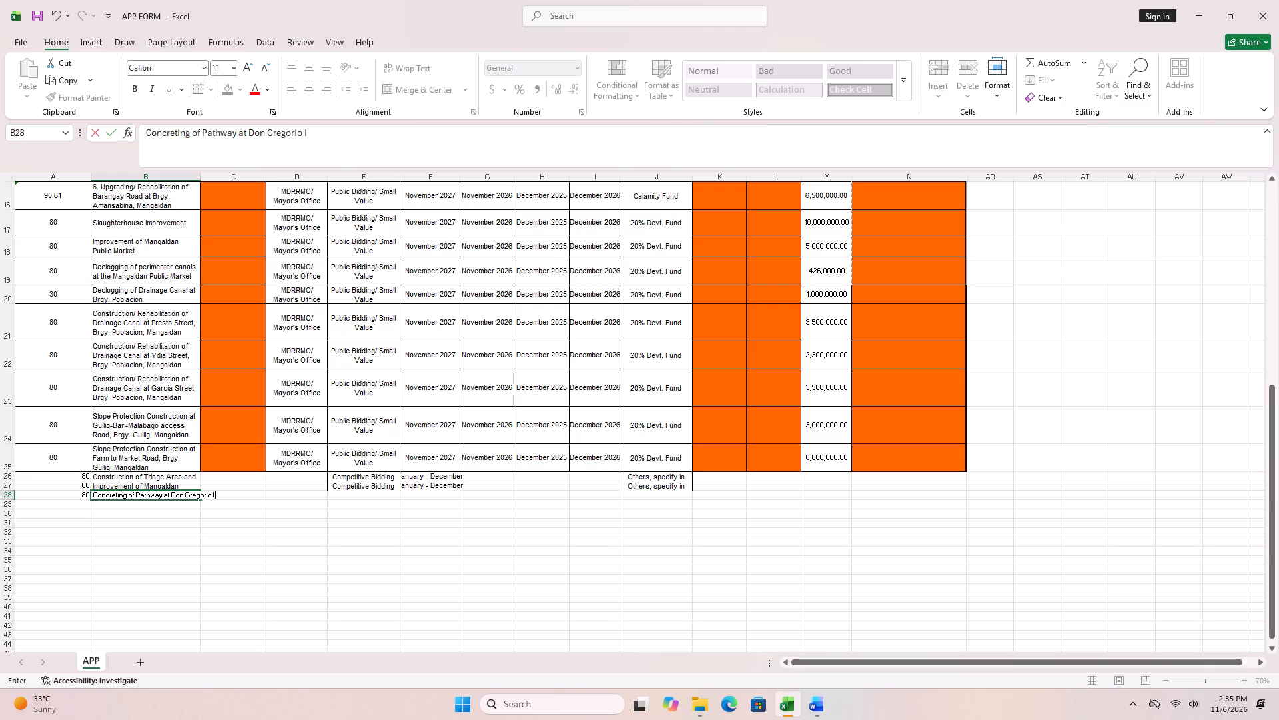
pyautogui.write('Magno elemen')
pyautogui.press('BackSpace')
pyautogui.press('BackSpace')
pyautogui.press('BackSpace')
pyautogui.press('BackSpace')
pyautogui.press('BackSpace')
pyautogui.press('BackSpace')
pyautogui.write('Elementary')
pyautogui.press('space')
pyautogui.write('Sc')
pyautogui.write('hool')
pyautogui.write(', Brgy')
pyautogui.write('.')
pyautogui.press('space')
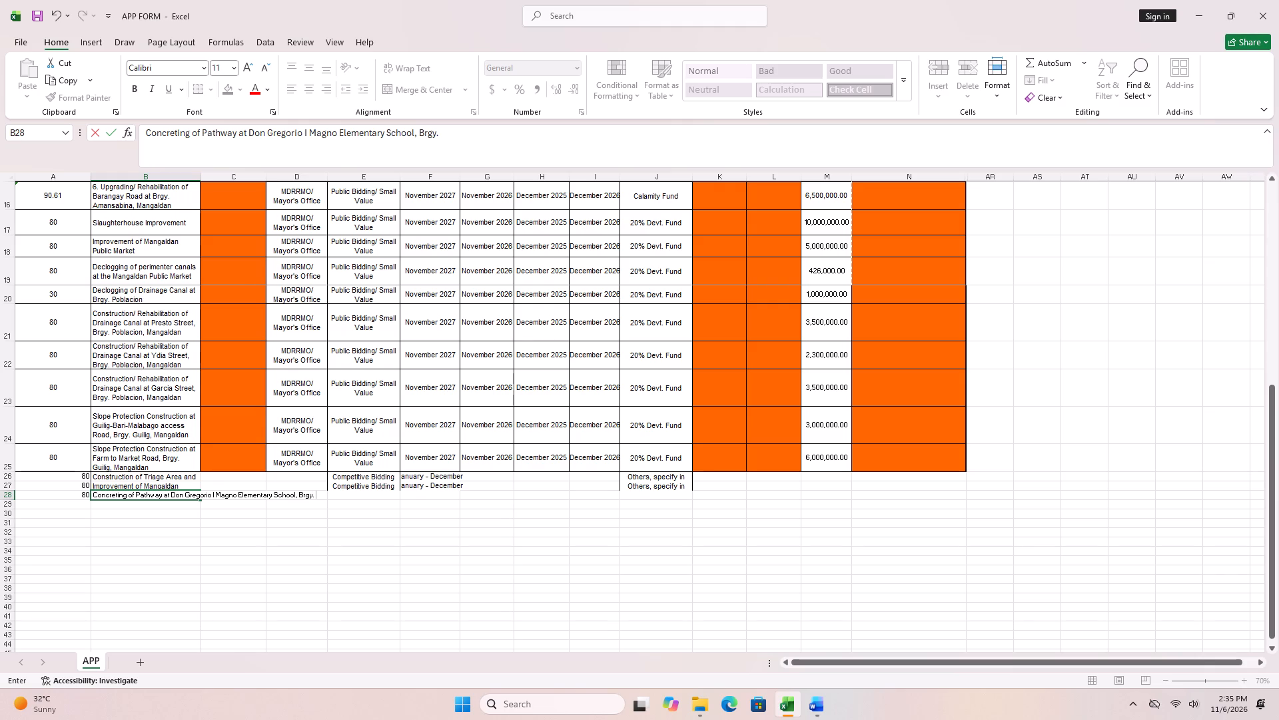
pyautogui.hotkey('shift', 'b')
pyautogui.write('anaoang')
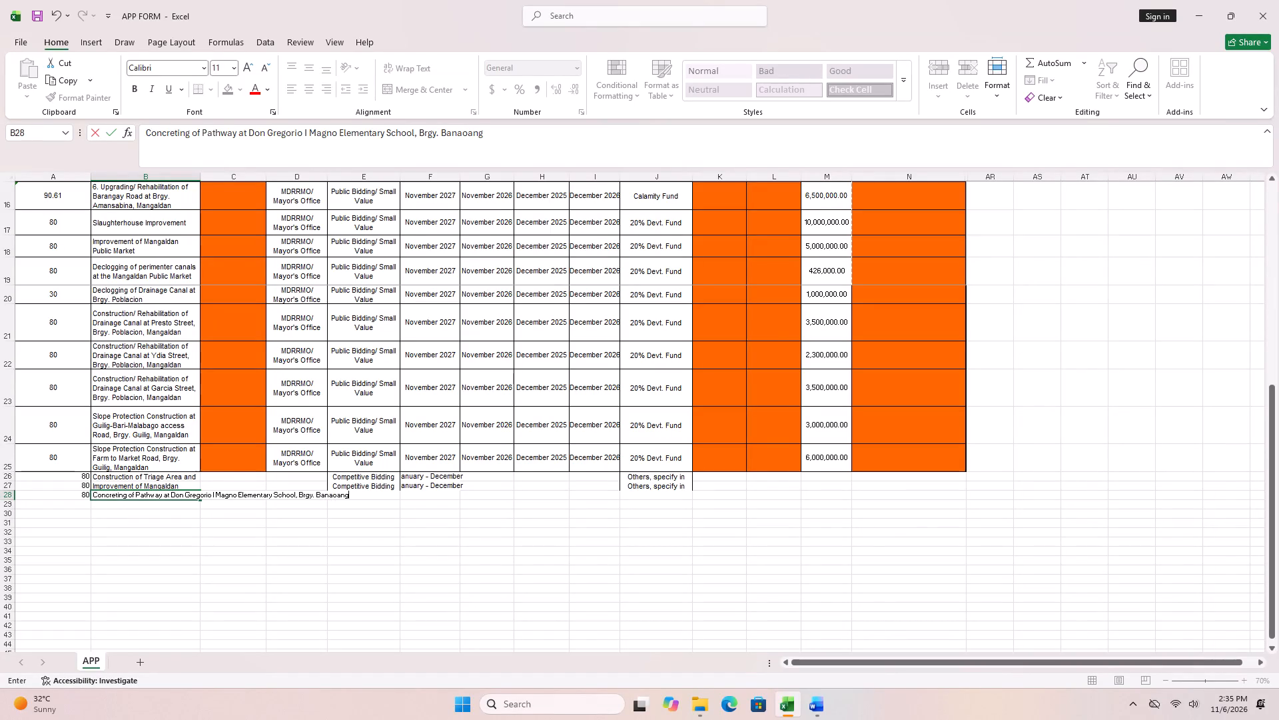
pyautogui.write(', Mal')
pyautogui.press('BackSpace')
pyautogui.write('ngaldan, Pangasinan')
pyautogui.press('Return')
# Set the mode of procurement for the pathway concreting project in row 28 to Competitive Bidding.
pyautogui.press('Tab')
pyautogui.press('Tab')
pyautogui.press('Tab')
pyautogui.press('Tab')
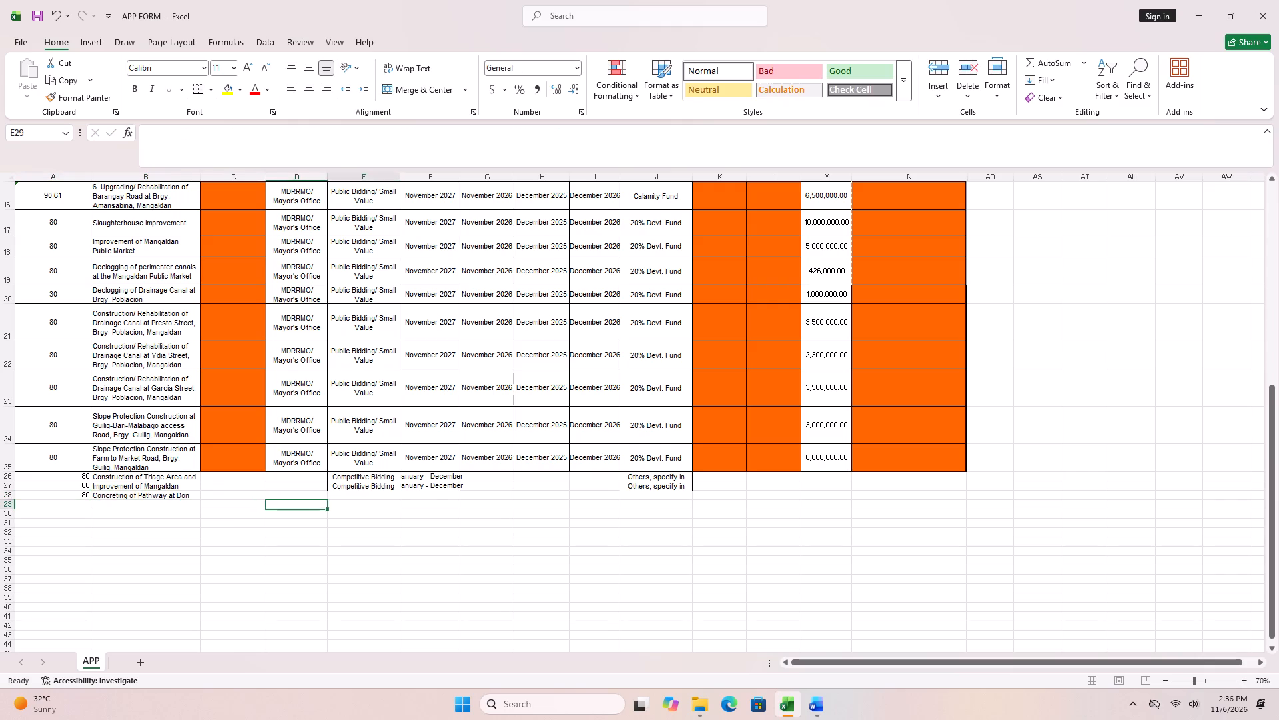
pyautogui.press('Up')
pyautogui.press('c')
pyautogui.press('Tab')
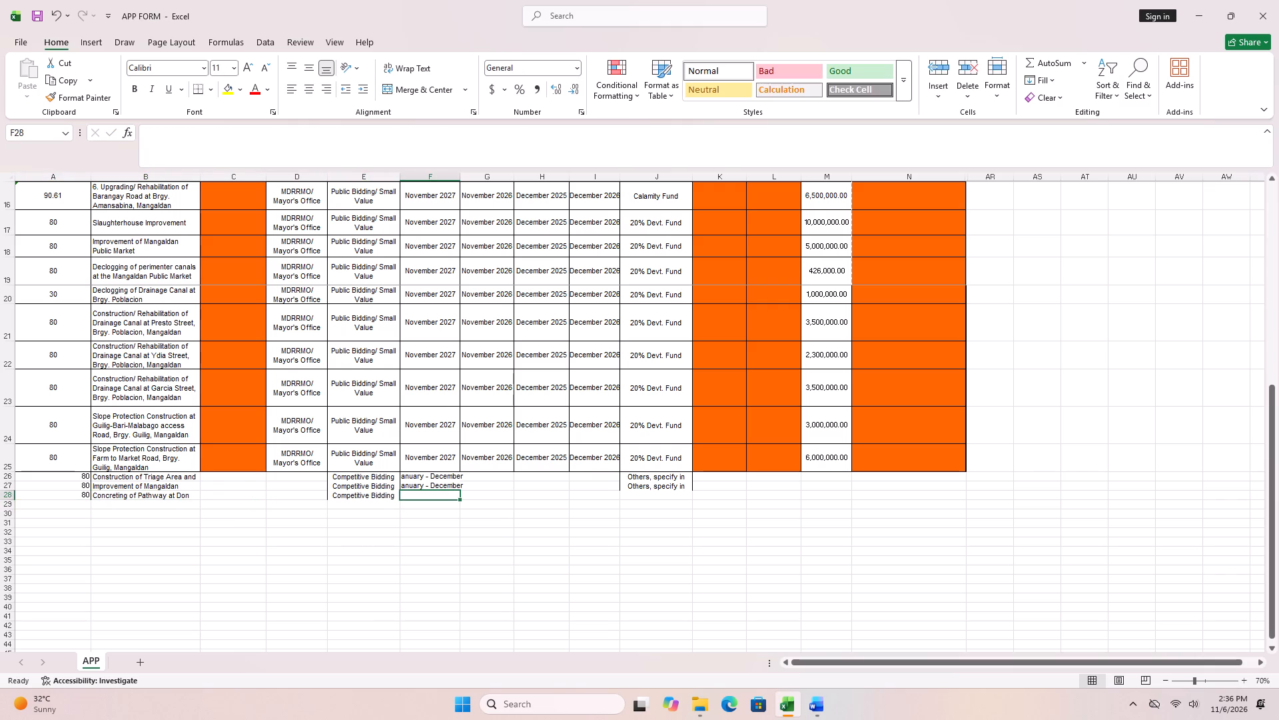
# Enter "January - December" as the advertisement/posting schedule for the pathway concreting project in row 28.
pyautogui.press('j')
pyautogui.press('Tab')
# Enter "Others, specify in Remarks" as the source of funds for the pathway concreting project in row 28.
pyautogui.press('Tab')
pyautogui.press('Tab')
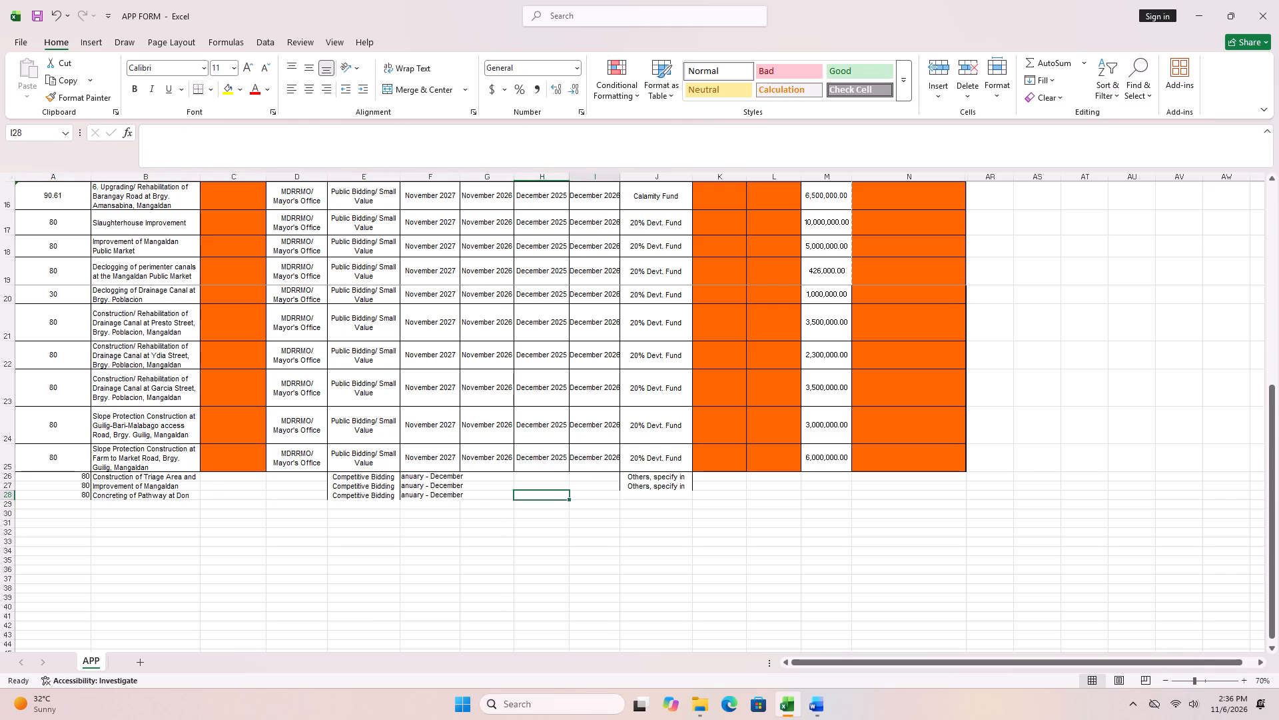
pyautogui.press('Tab')
pyautogui.write('other')
pyautogui.press('Return')
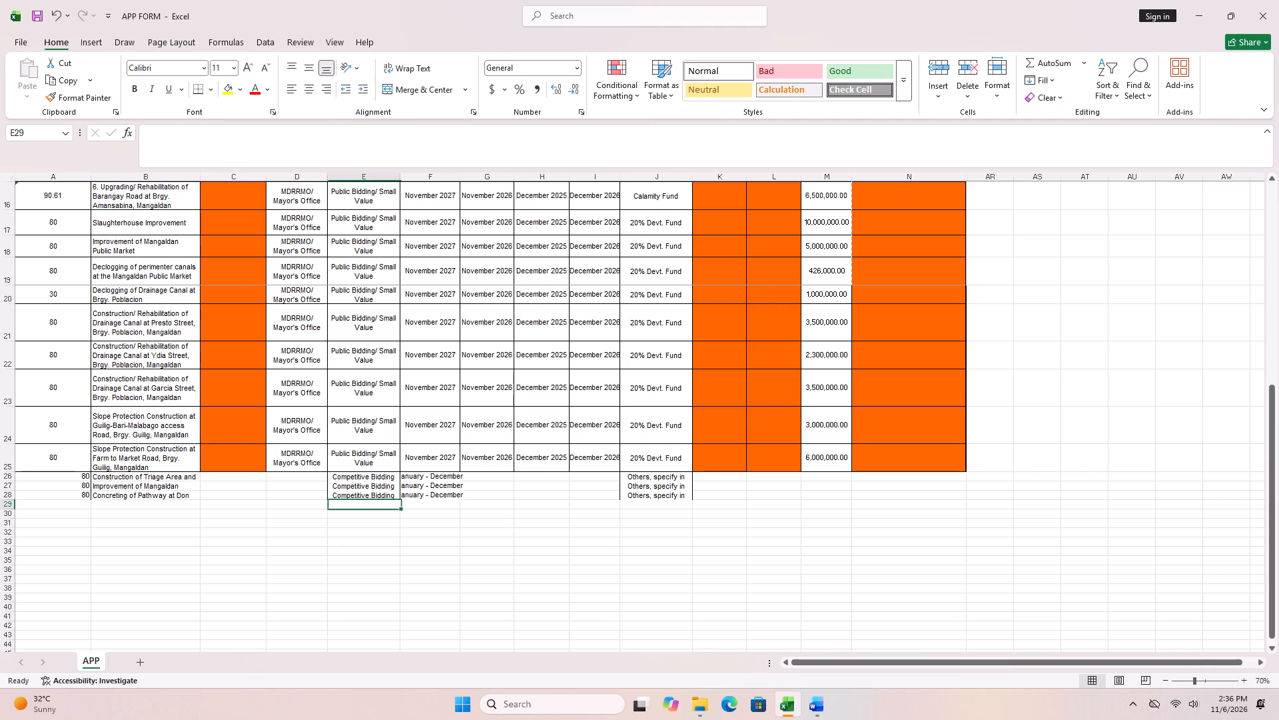
# Enter 80 as the Code (PAP) in the empty row 29 below the pathway concreting project.
pyautogui.press('Left')
pyautogui.press('Left')
pyautogui.press('Left')
pyautogui.press('Left')
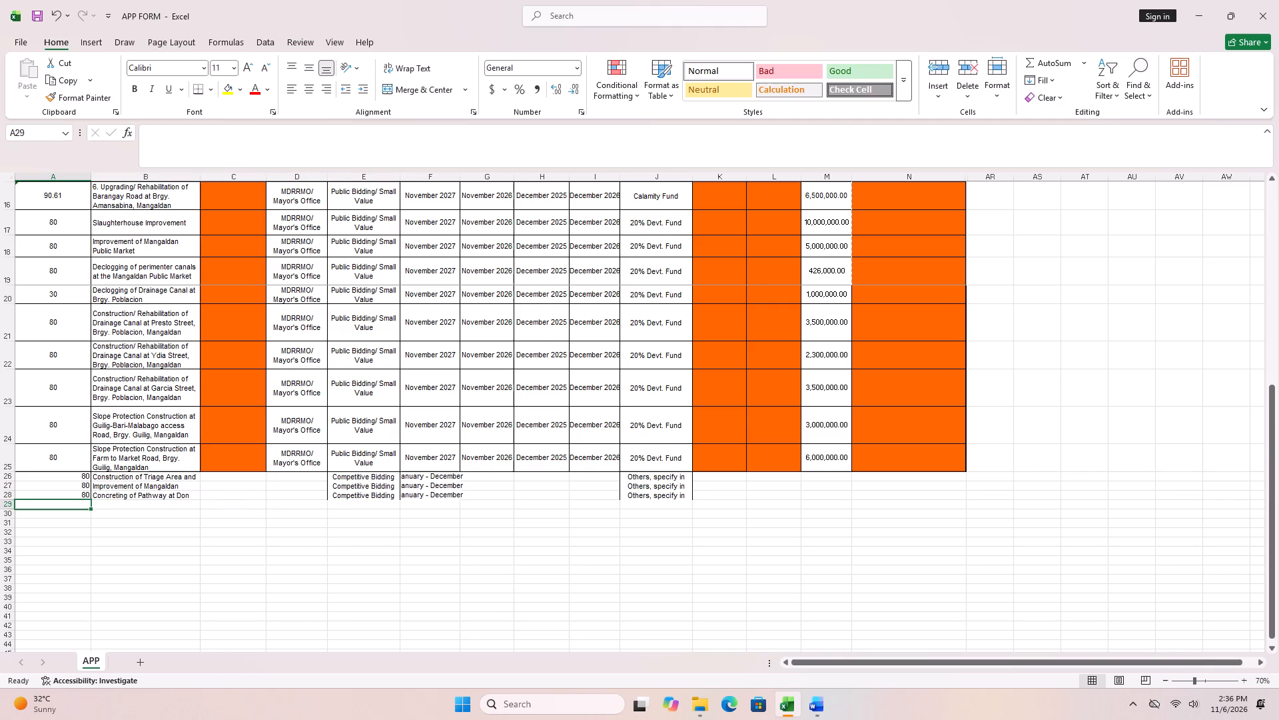
pyautogui.write('80')
pyautogui.press('Tab')
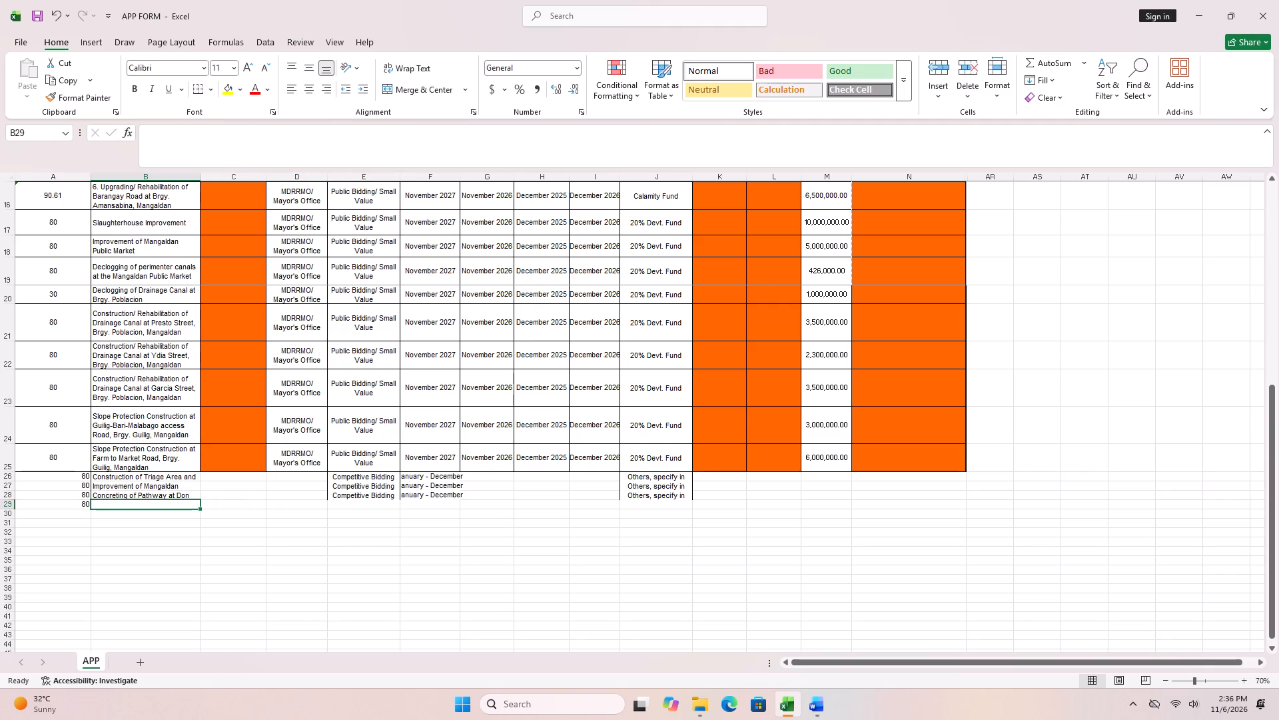
# Enter "Rehabilitation of Bureau of Fire Protection Department Building" as the project name in row 29.
pyautogui.write('Rehabilitation of Bureau')
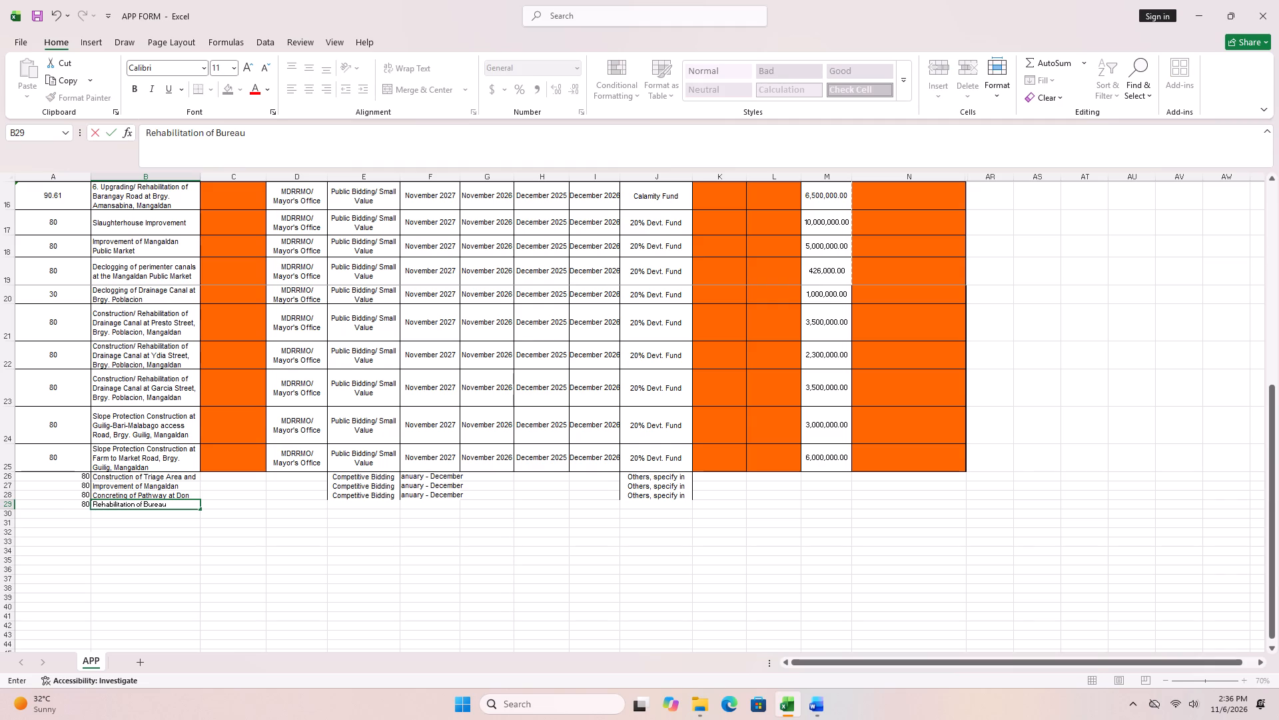
pyautogui.press('space')
pyautogui.write('of Fire Proti')
pyautogui.press('BackSpace')
pyautogui.write('ection')
pyautogui.press('space')
pyautogui.write('Departmet')
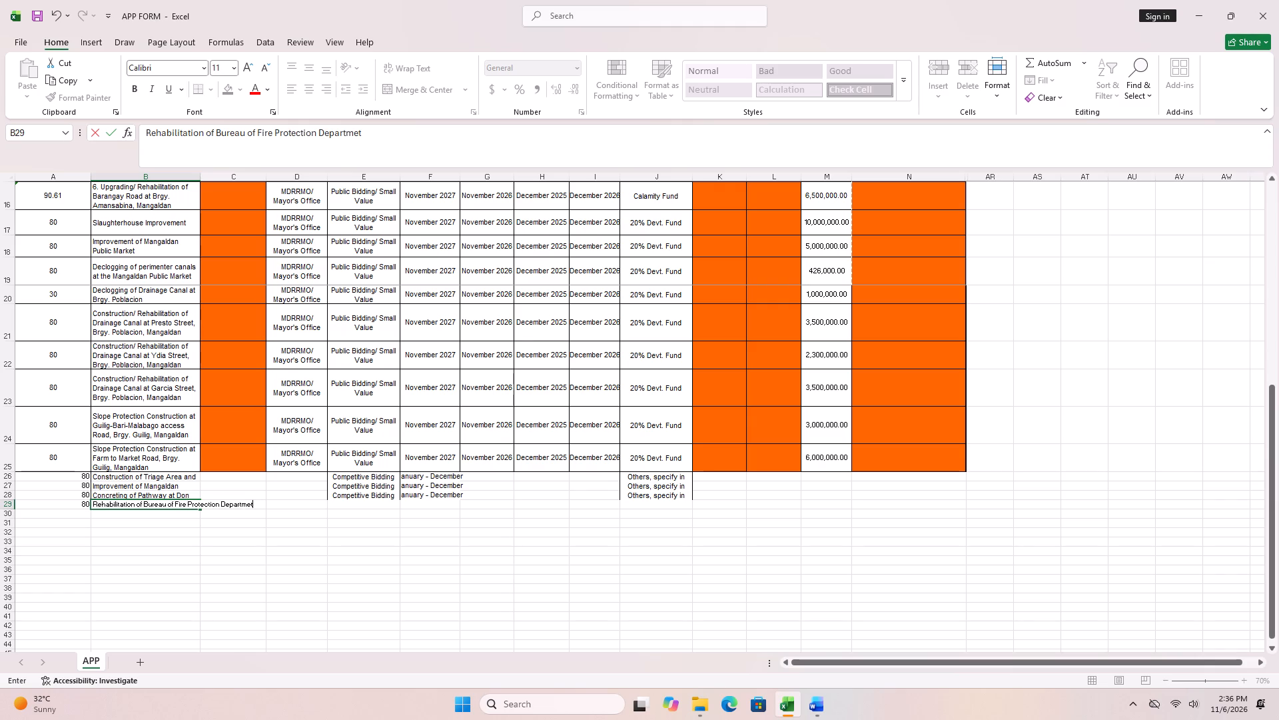
pyautogui.press('BackSpace')
pyautogui.write('nt')
pyautogui.press('space')
pyautogui.hotkey('shift', 'b')
pyautogui.write('uilding')
pyautogui.press('Tab')
# Set the mode of procurement for the Bureau of Fire Protection building project in row 29 to Competitive Bidding.
pyautogui.press('Tab')
pyautogui.press('Tab')
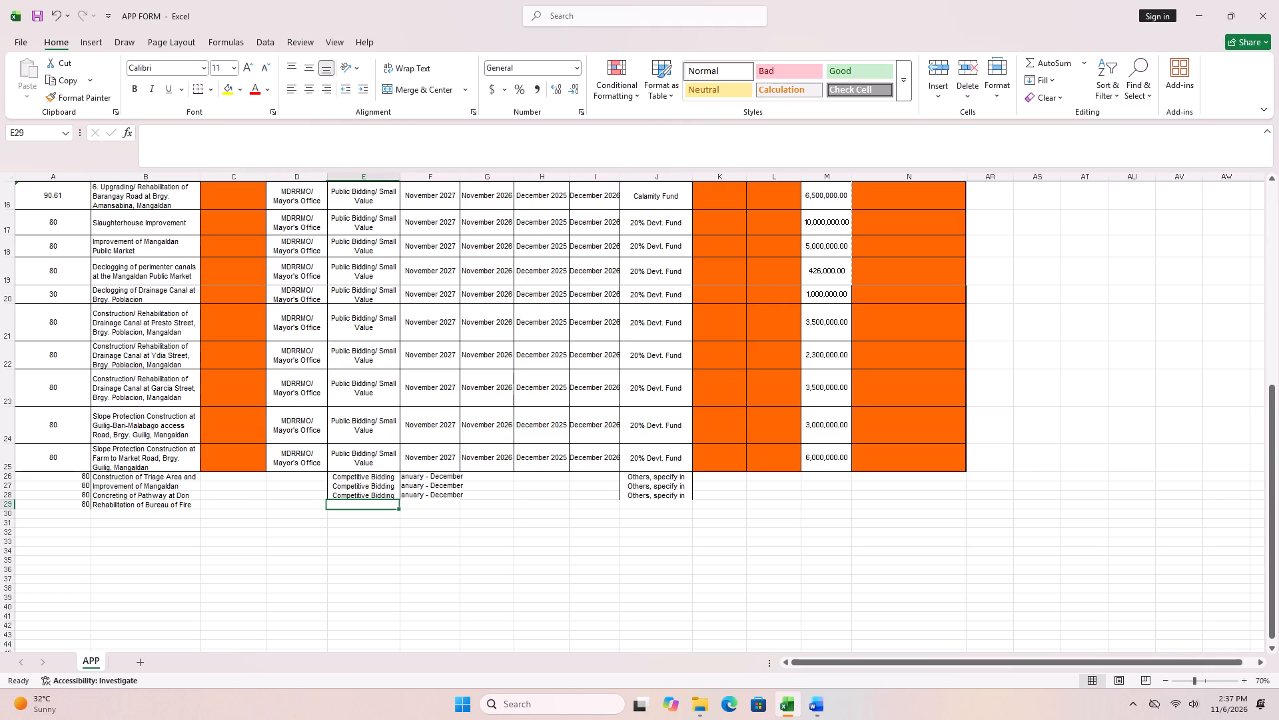
pyautogui.write('co')
pyautogui.press('Tab')
# Enter "January - December" as the advertisement/posting schedule for the Bureau of Fire Protection building project in row 29.
pyautogui.press('j')
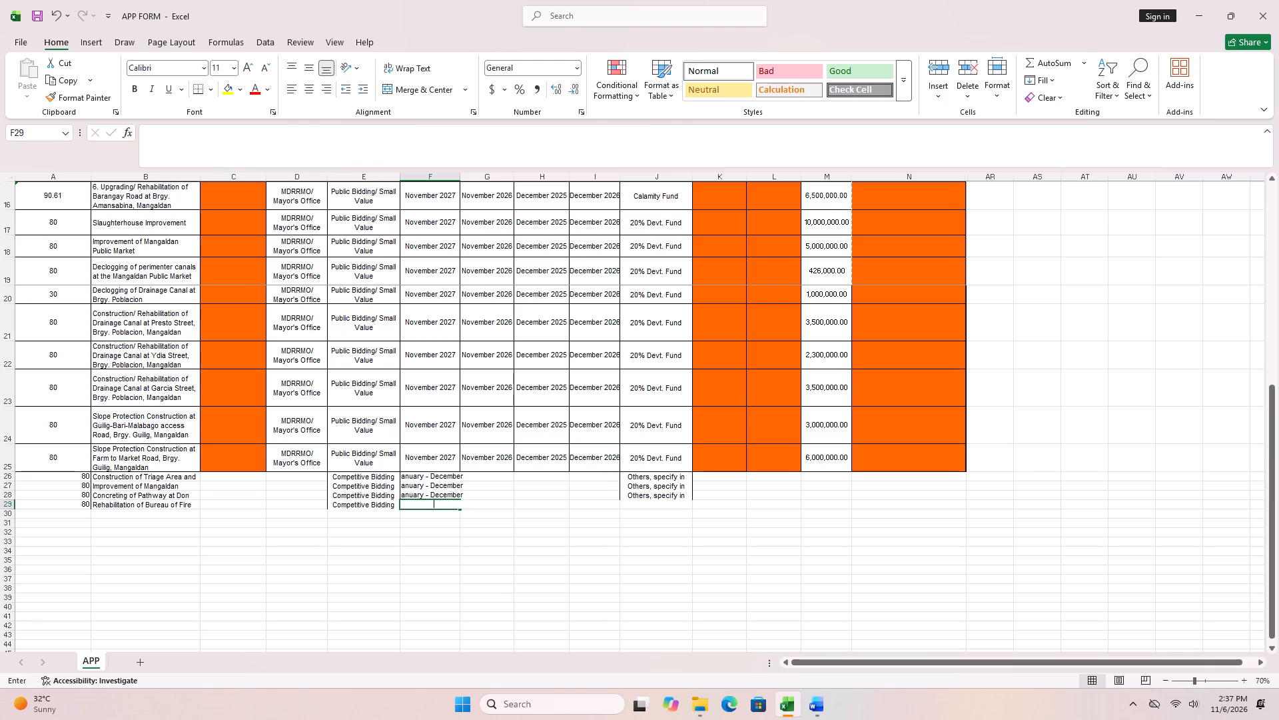
pyautogui.press('Tab')
# Enter "Others, specify in Remarks" as the source of funds for the Bureau of Fire Protection building project in row 29.
pyautogui.press('Tab')
pyautogui.press('Tab')
pyautogui.press('Tab')
pyautogui.write('other')
pyautogui.press('Return')
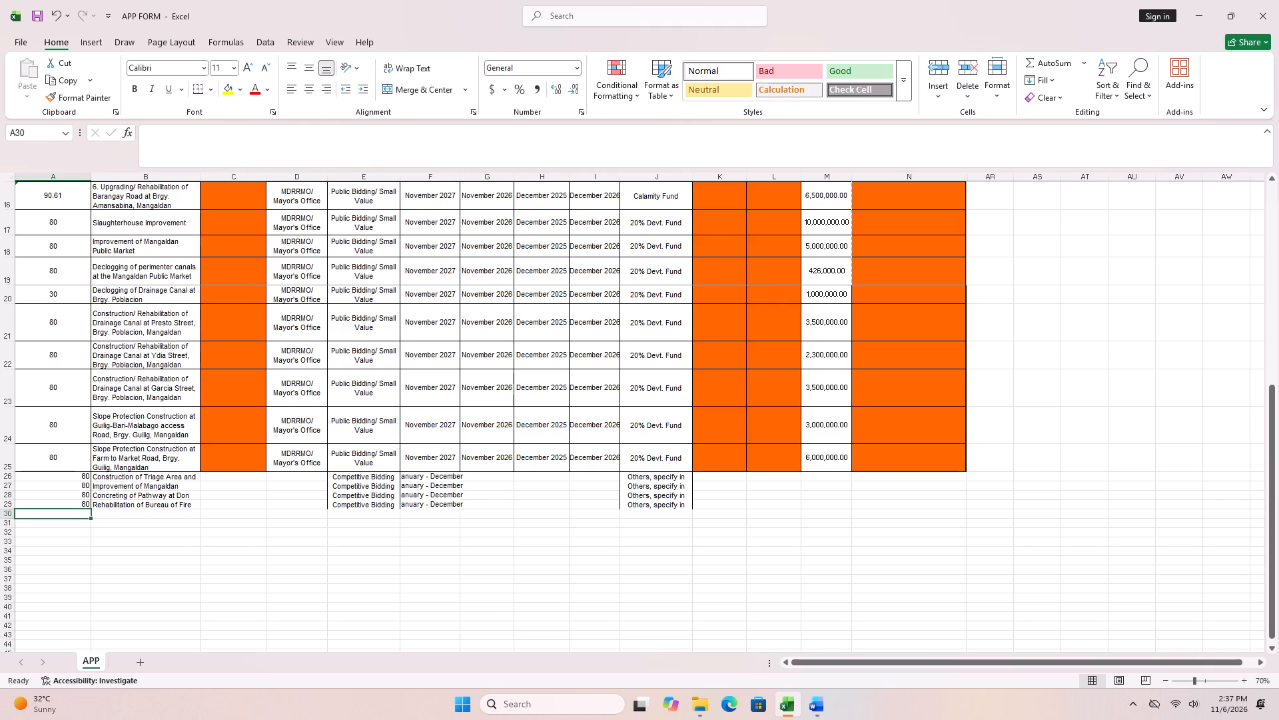
# Enter 80 as the Code (PAP) in the empty row 30 below the Bureau of Fire Protection building project.
pyautogui.write('80')
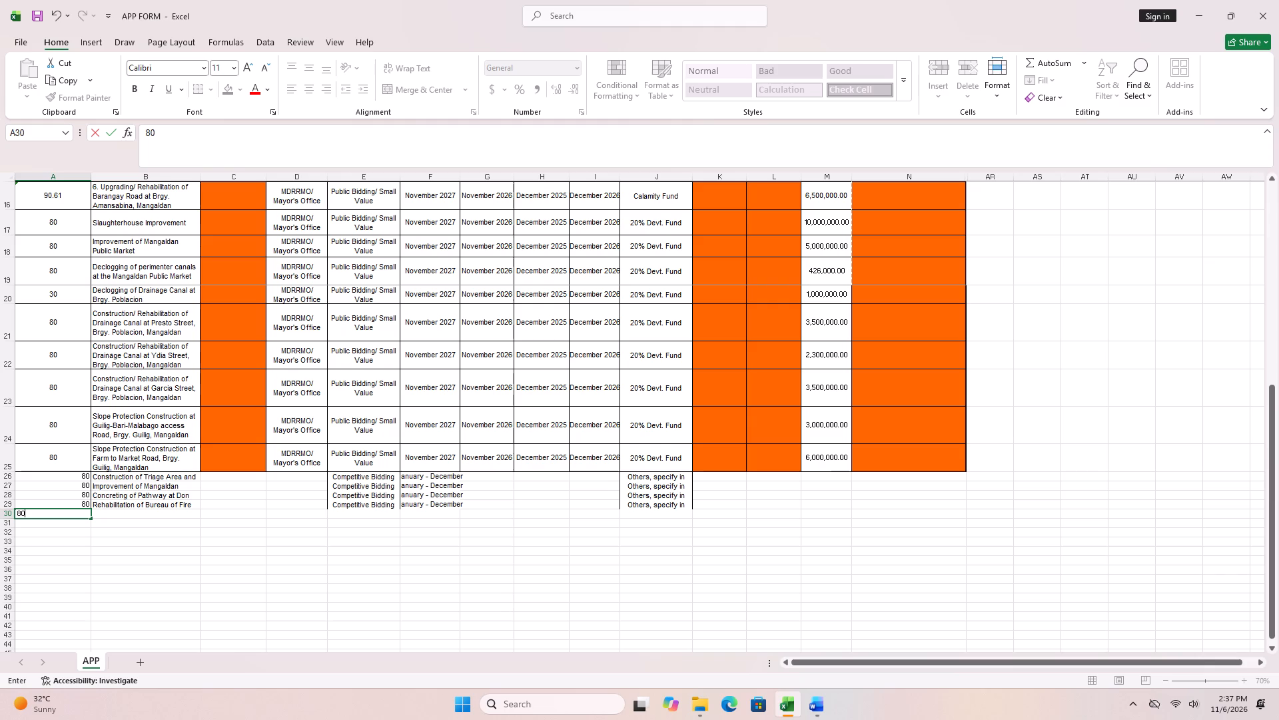
pyautogui.press('Tab')
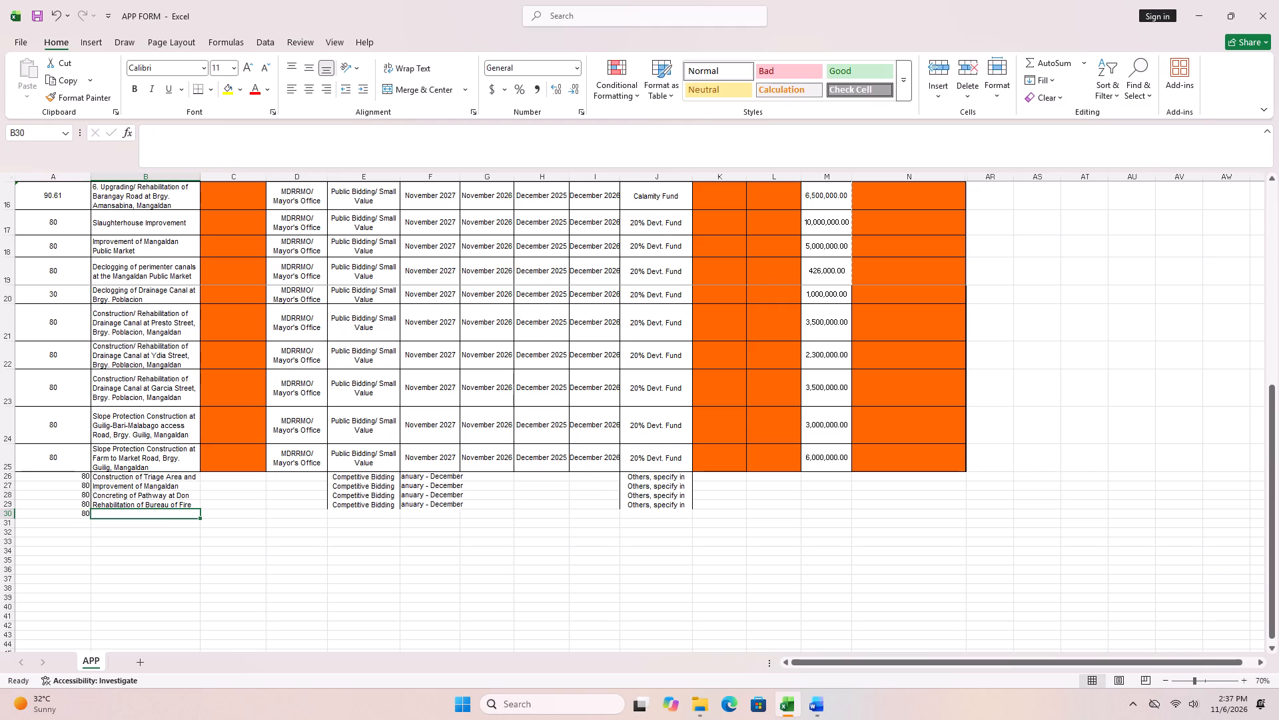
# Enter "Rehabilitation of Sidewalk Canopy along Serafica Street, Poblacion, Mangaldan, Pangasinan" as the procurement project name in row 30.
pyautogui.write('Rehabilitation')
pyautogui.press('space')
pyautogui.write('of Sidewalk')
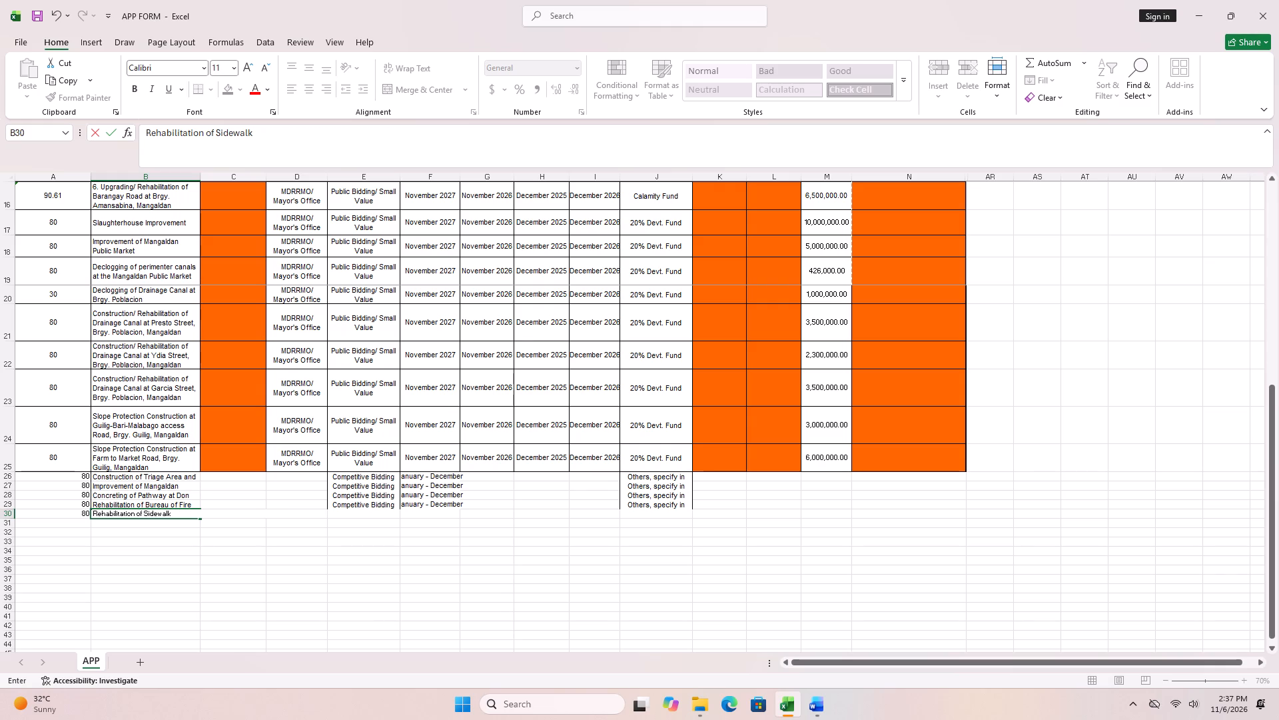
pyautogui.press('space')
pyautogui.write('Canop')
pyautogui.write('u')
pyautogui.press('space')
pyautogui.press('BackSpace')
pyautogui.press('BackSpace')
pyautogui.write('y ali')
pyautogui.press('BackSpace')
pyautogui.write('ong')
pyautogui.press('space')
pyautogui.write('Serafica')
pyautogui.press('space')
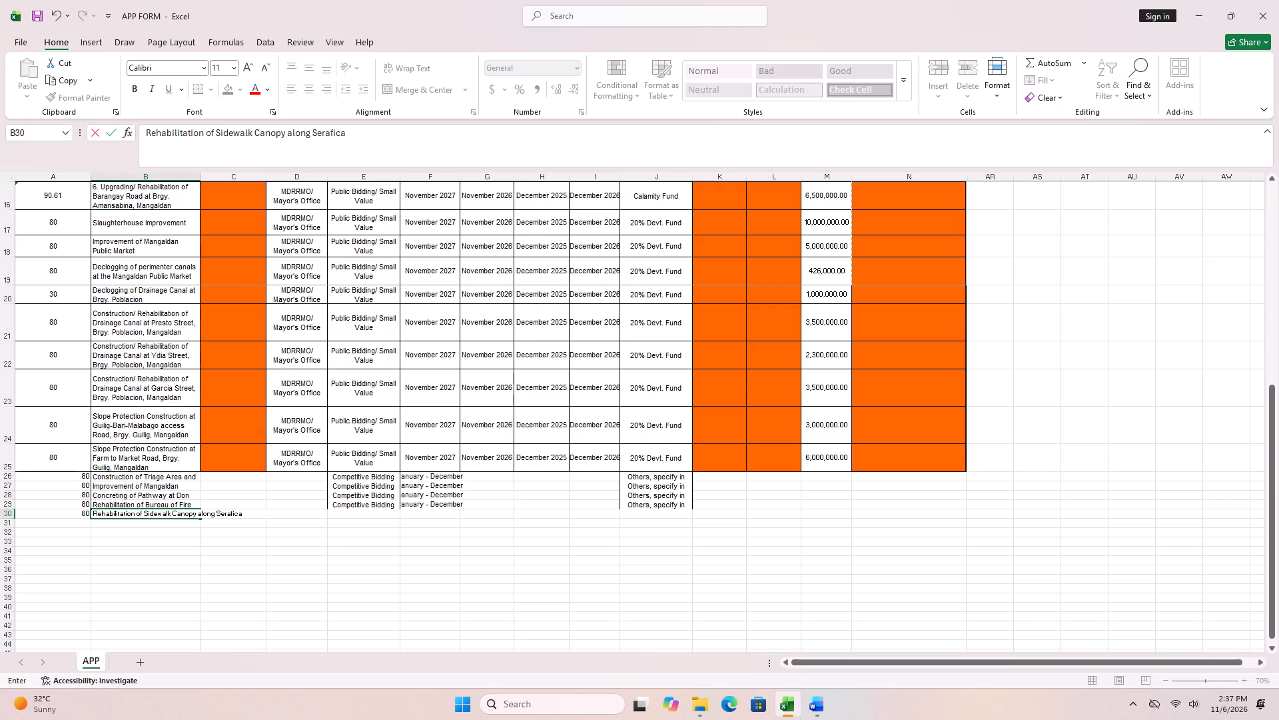
pyautogui.write('Street,')
pyautogui.press('space')
pyautogui.write('Poblacion,')
pyautogui.press('space')
pyautogui.write('Mangaldan, Pangasinan')
pyautogui.press('Tab')
# Set the mode of procurement for the Sidewalk Canopy project in row 30 to Competitive Bidding.
pyautogui.press('Tab')
pyautogui.press('Tab')
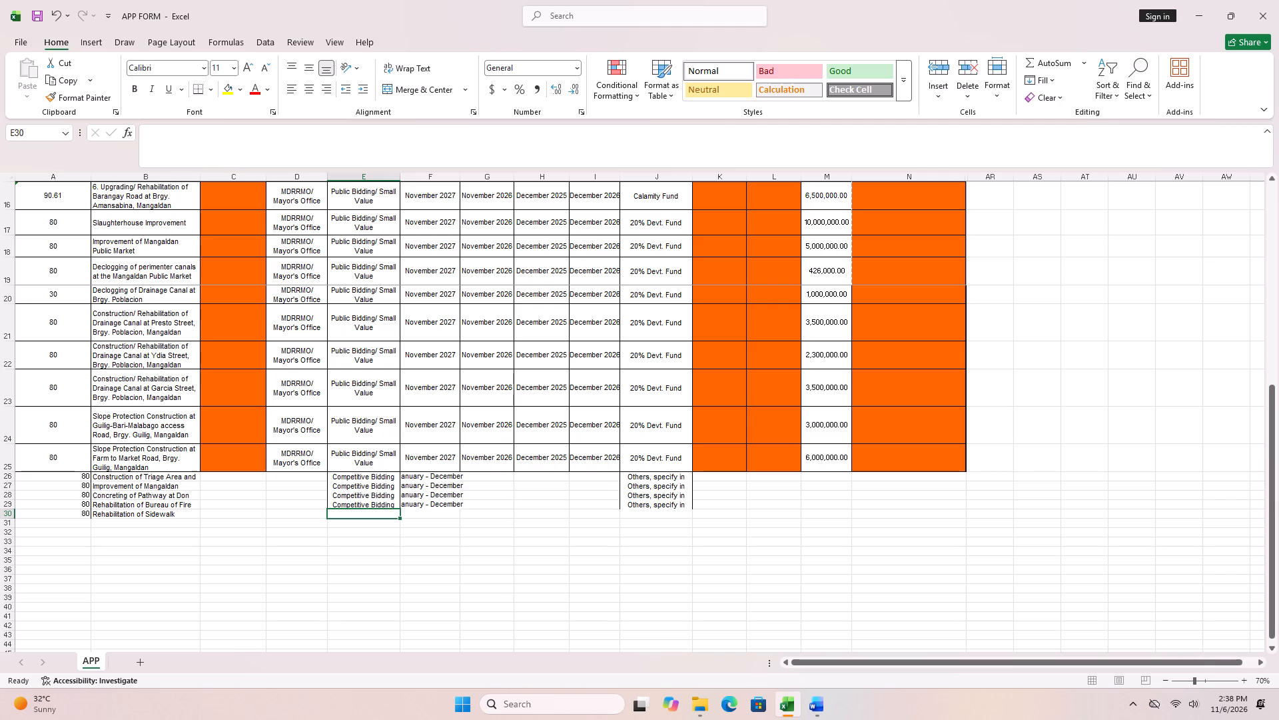
pyautogui.press('c')
pyautogui.press('Tab')
# Enter "January - December" as the advertisement/posting schedule for the Sidewalk Canopy project in row 30.
pyautogui.press('j')
pyautogui.press('Tab')
# Enter "Others, specify in Remarks" as the source of funds for the Sidewalk Canopy project in row 30.
pyautogui.press('Tab')
pyautogui.press('Tab')
pyautogui.press('Tab')
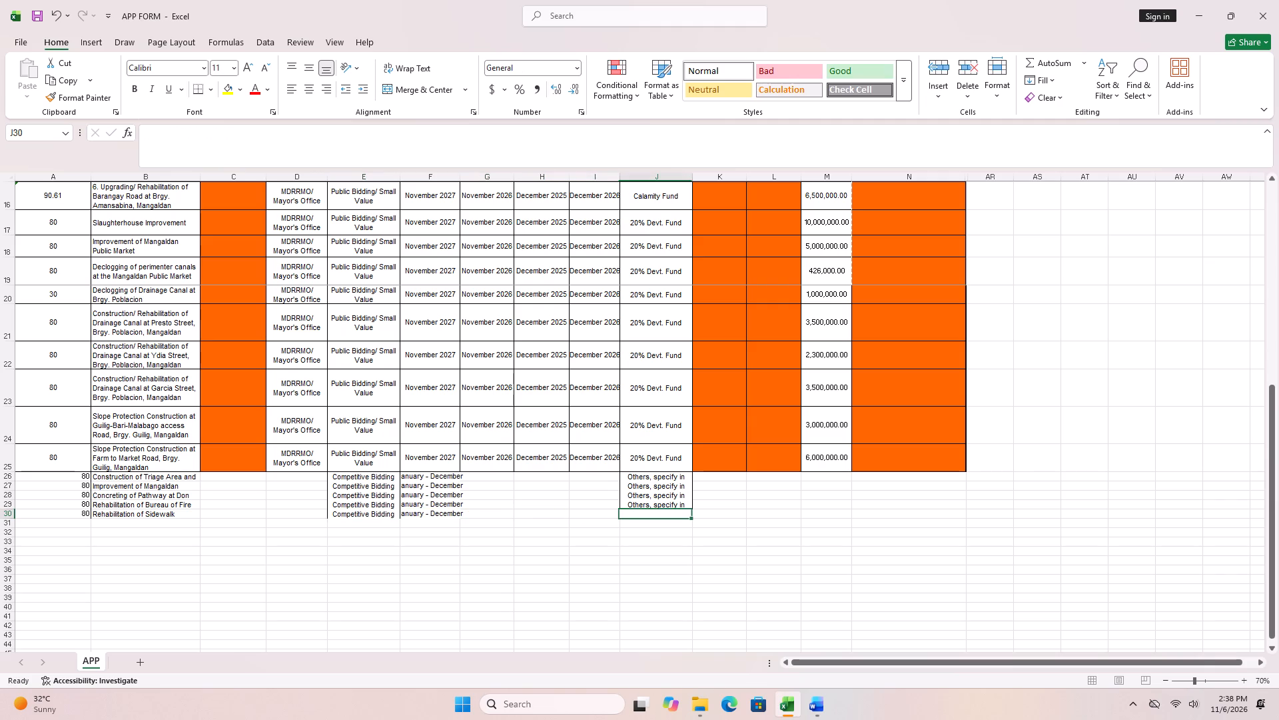
pyautogui.press('o')
pyautogui.press('Tab')
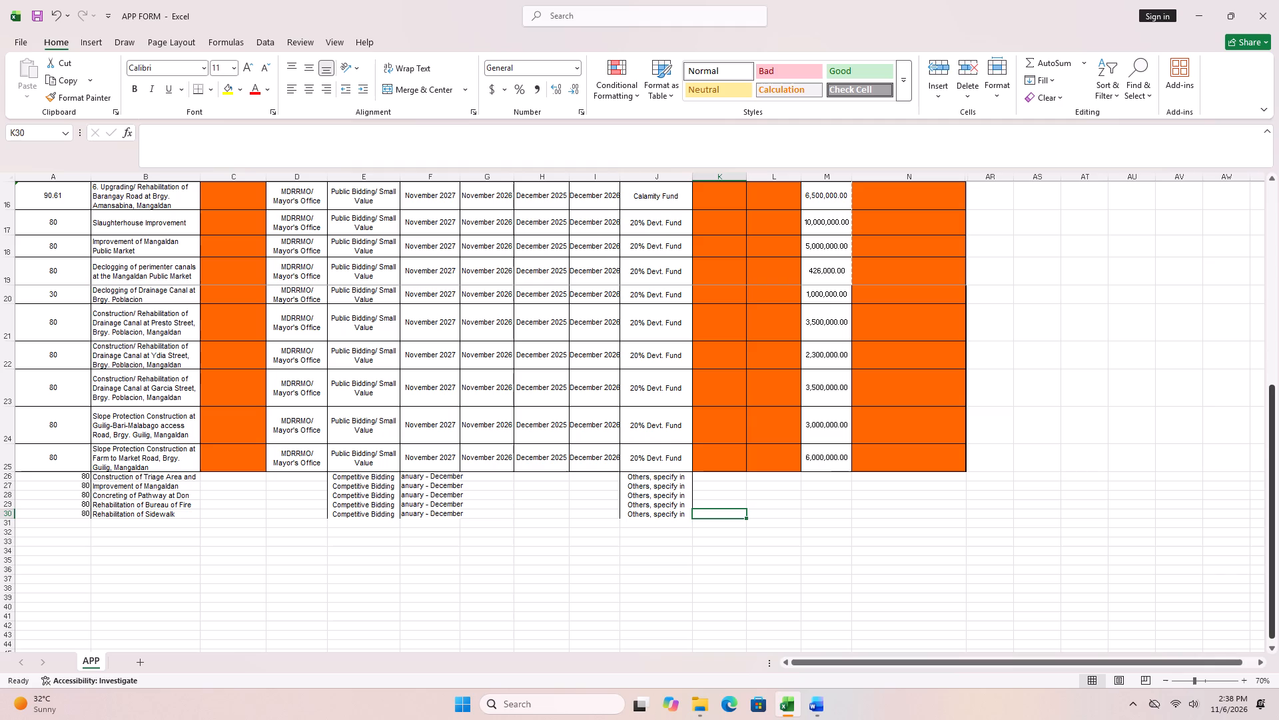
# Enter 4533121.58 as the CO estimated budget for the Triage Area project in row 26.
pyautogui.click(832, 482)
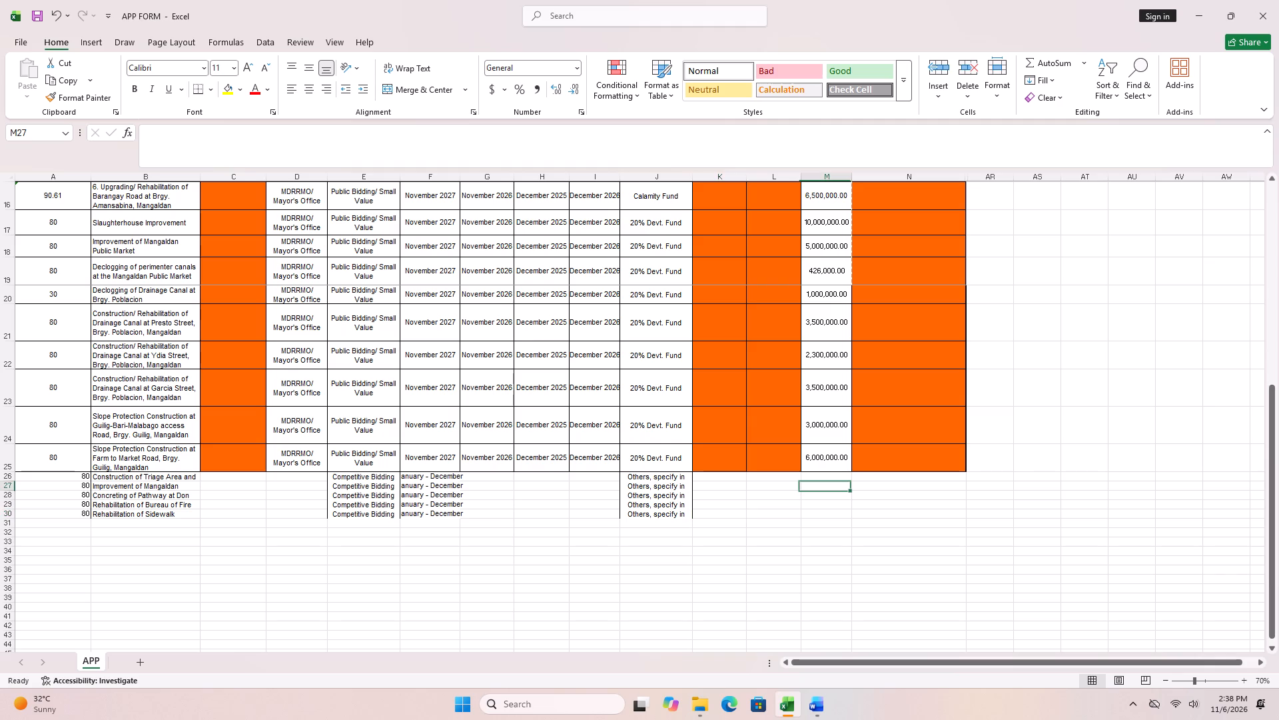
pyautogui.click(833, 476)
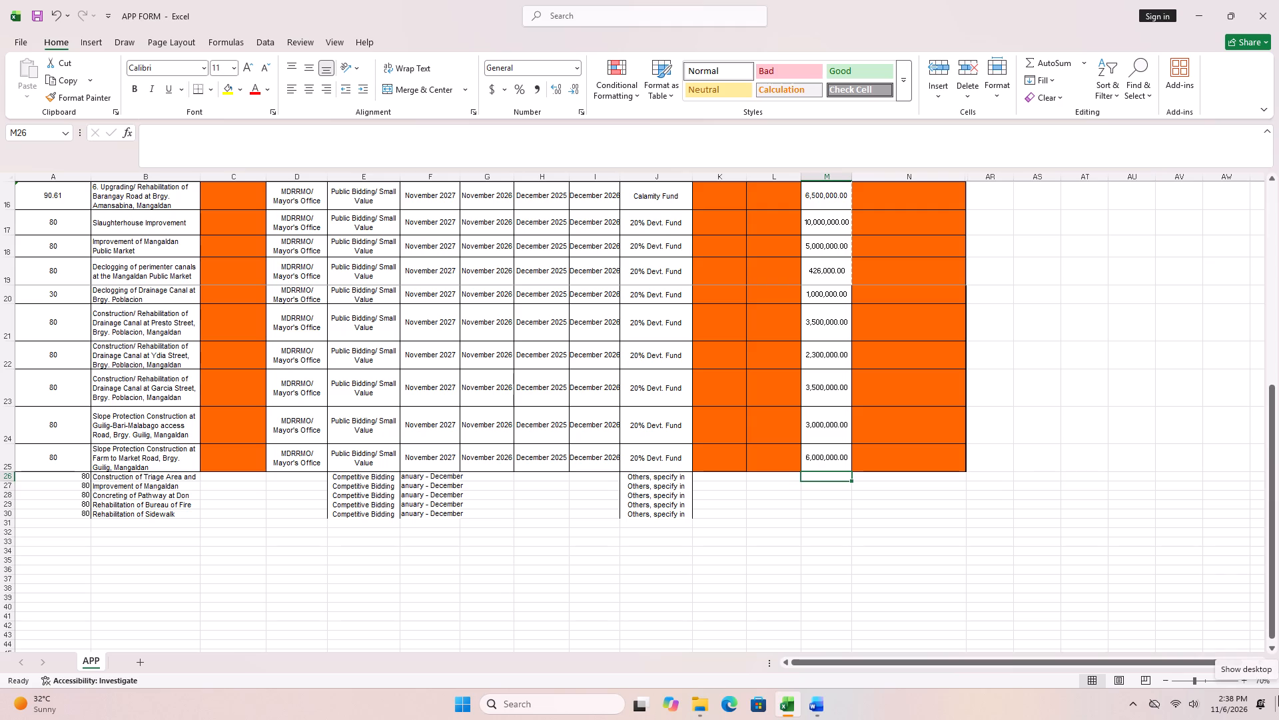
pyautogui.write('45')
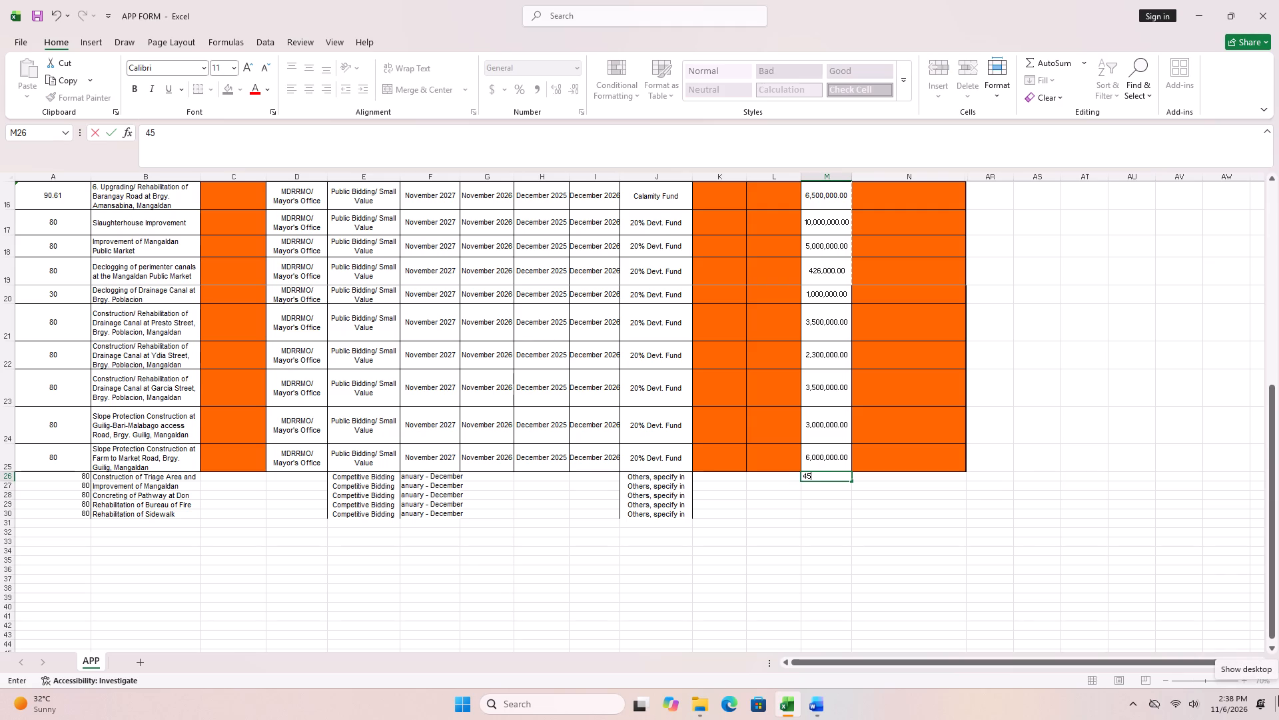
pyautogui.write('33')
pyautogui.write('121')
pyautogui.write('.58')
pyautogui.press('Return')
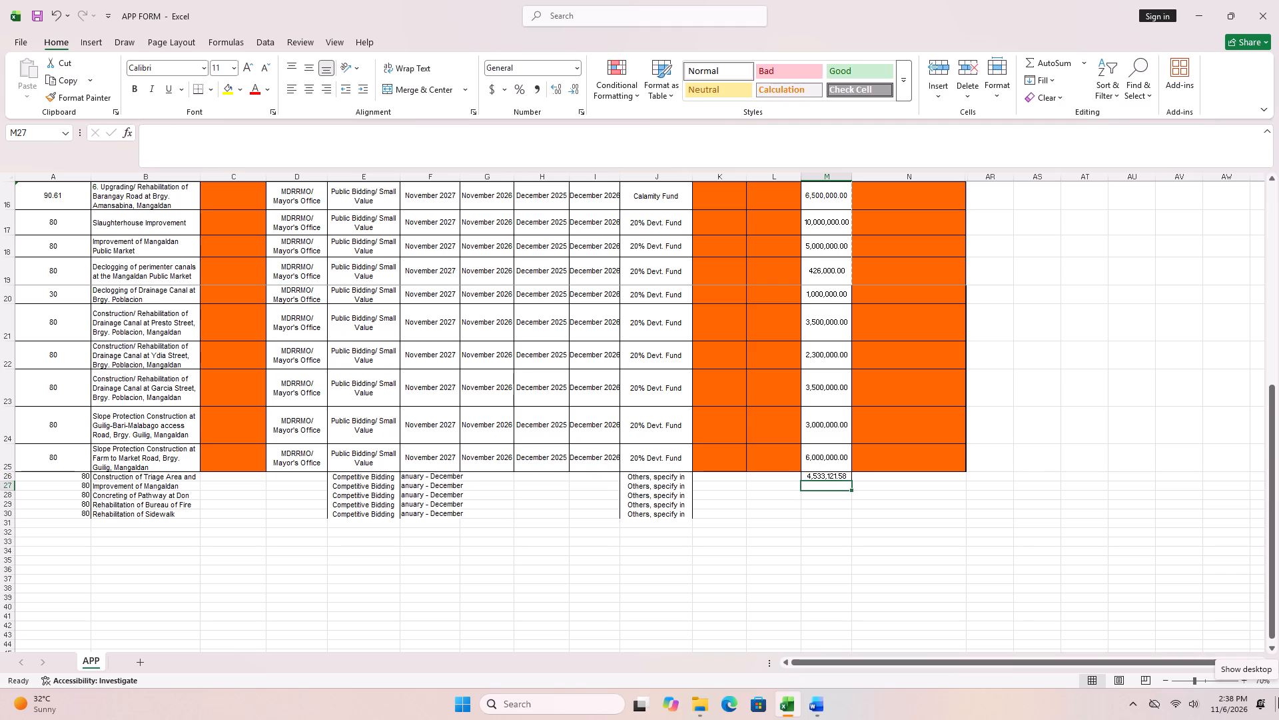
# Set the CO estimated budget for the Triage Area project in row 26 to 1950000.
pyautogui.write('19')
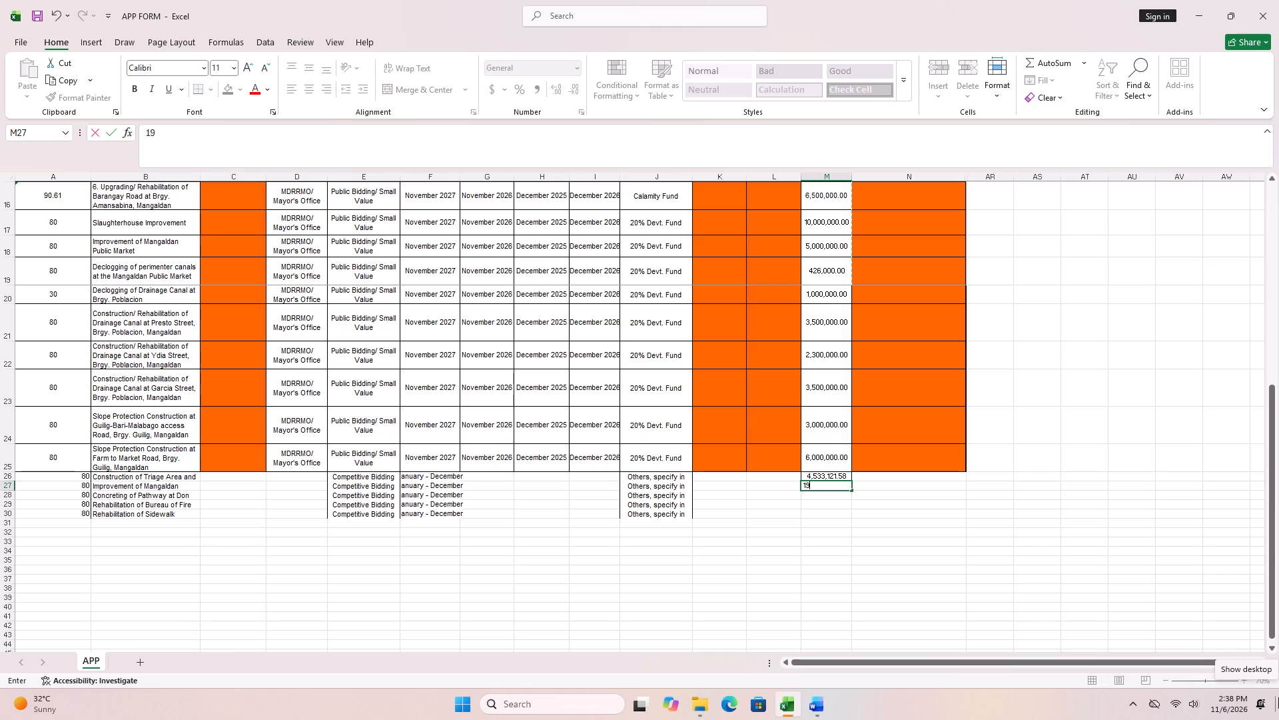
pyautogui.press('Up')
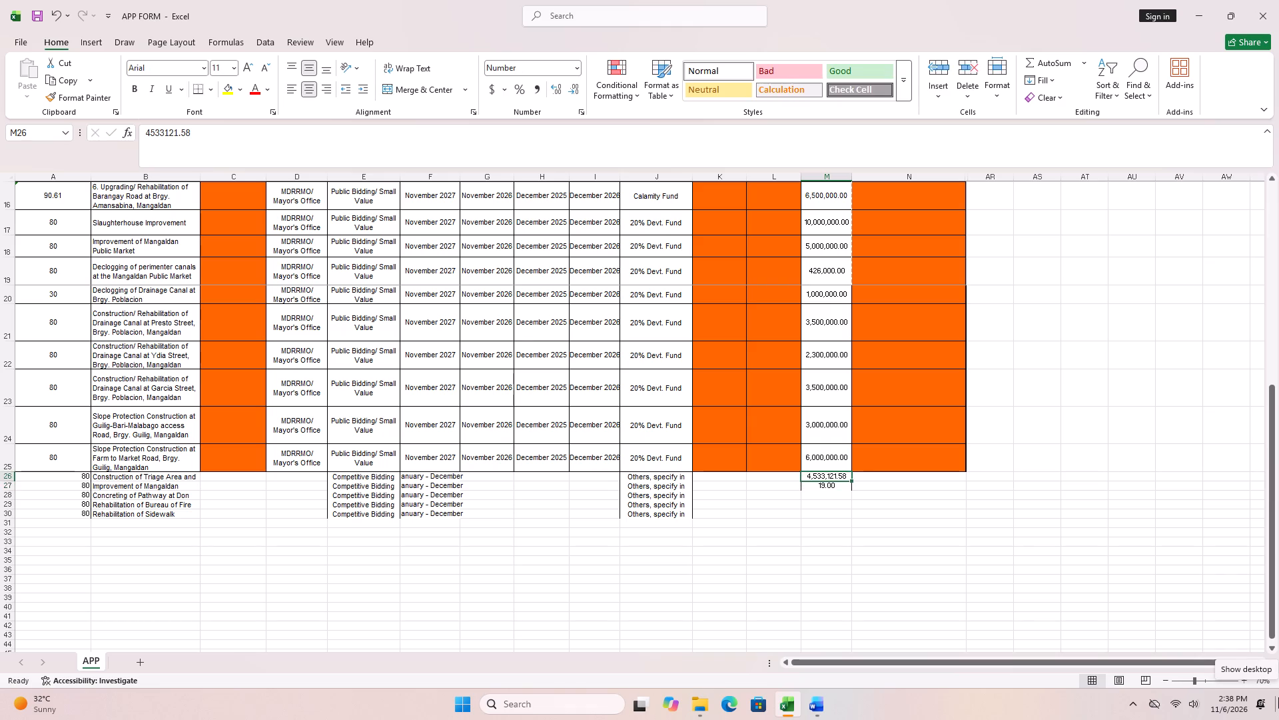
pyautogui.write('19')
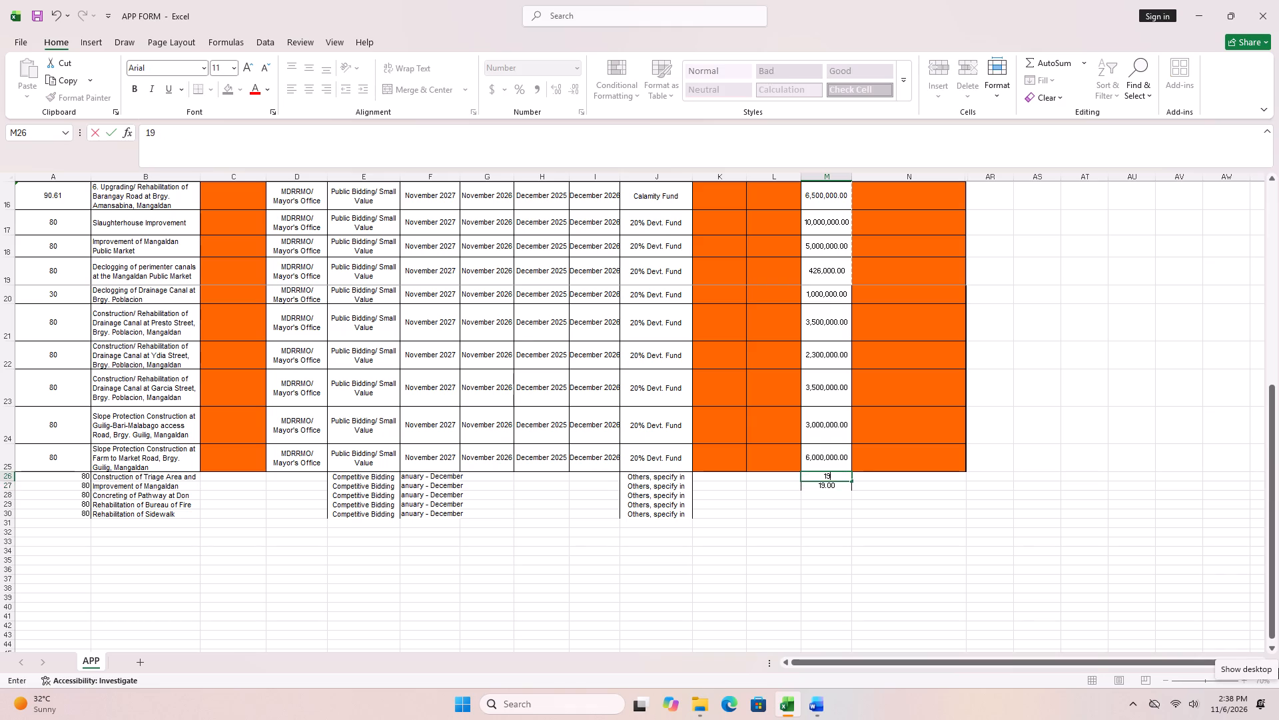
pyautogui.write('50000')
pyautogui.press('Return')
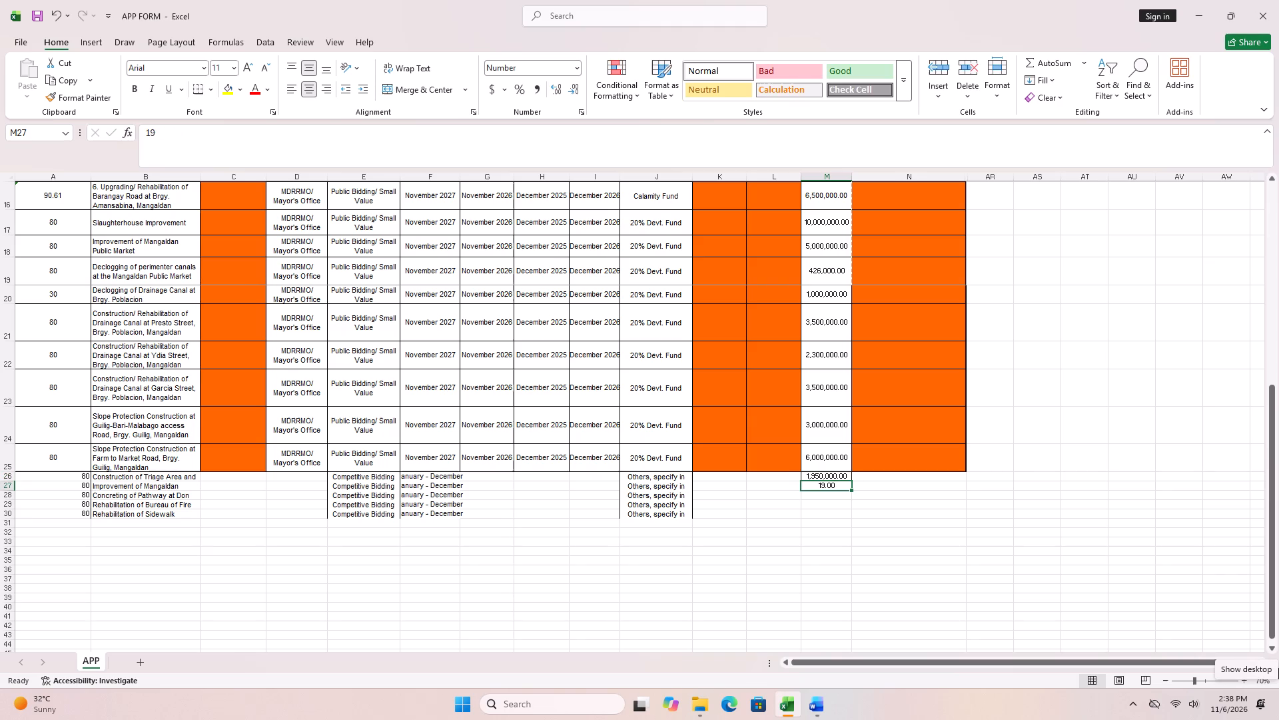
# Enter the CO estimated budgets for rows 27 to 30 in order: 3000000, 85000, 1300000 and 178000.
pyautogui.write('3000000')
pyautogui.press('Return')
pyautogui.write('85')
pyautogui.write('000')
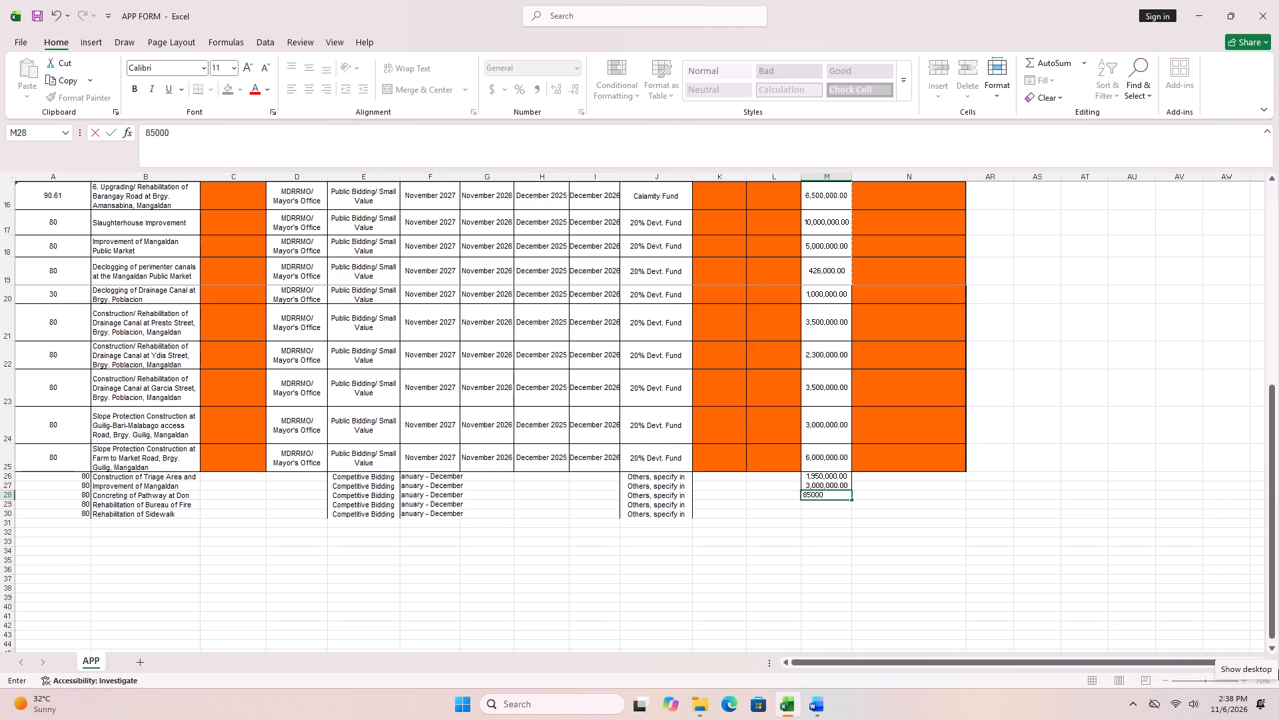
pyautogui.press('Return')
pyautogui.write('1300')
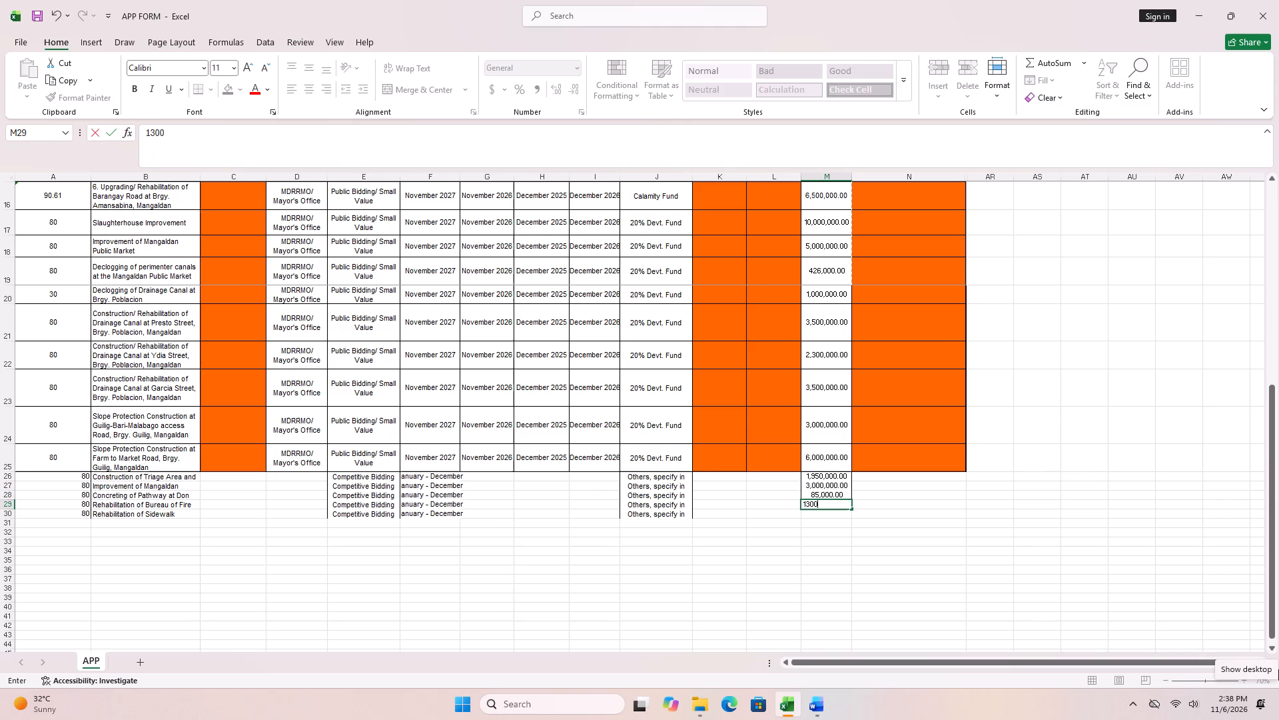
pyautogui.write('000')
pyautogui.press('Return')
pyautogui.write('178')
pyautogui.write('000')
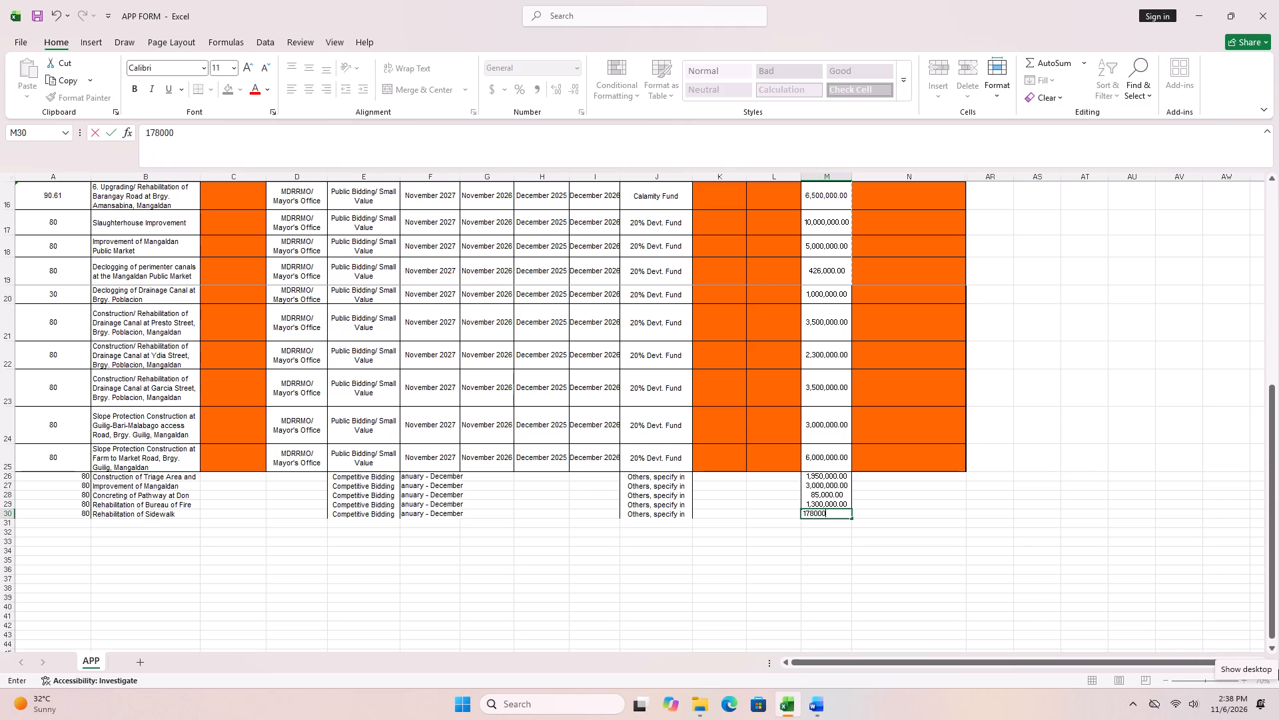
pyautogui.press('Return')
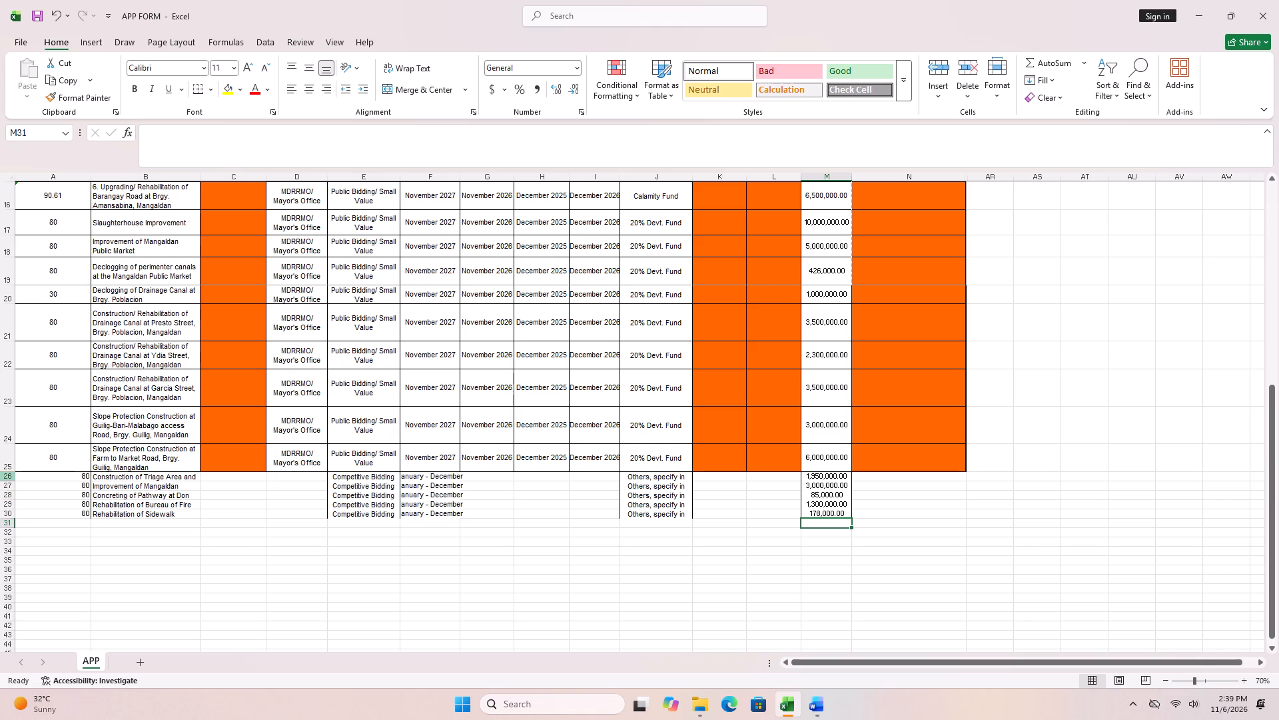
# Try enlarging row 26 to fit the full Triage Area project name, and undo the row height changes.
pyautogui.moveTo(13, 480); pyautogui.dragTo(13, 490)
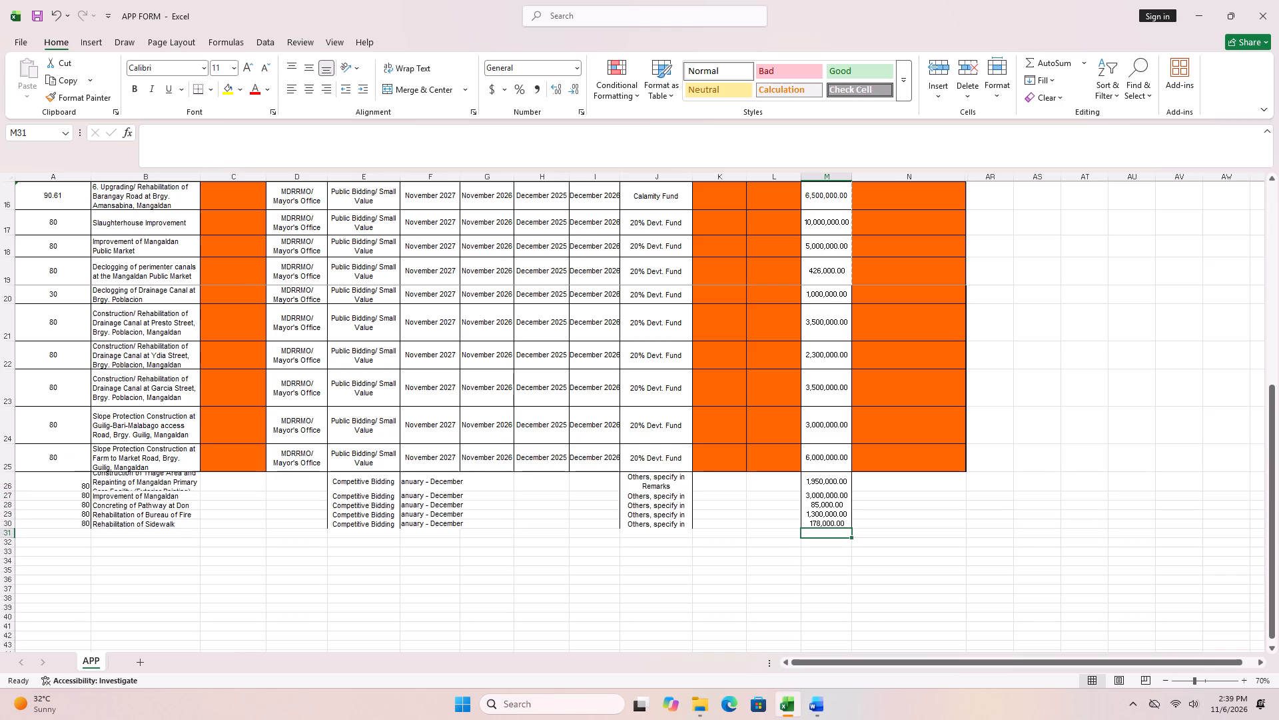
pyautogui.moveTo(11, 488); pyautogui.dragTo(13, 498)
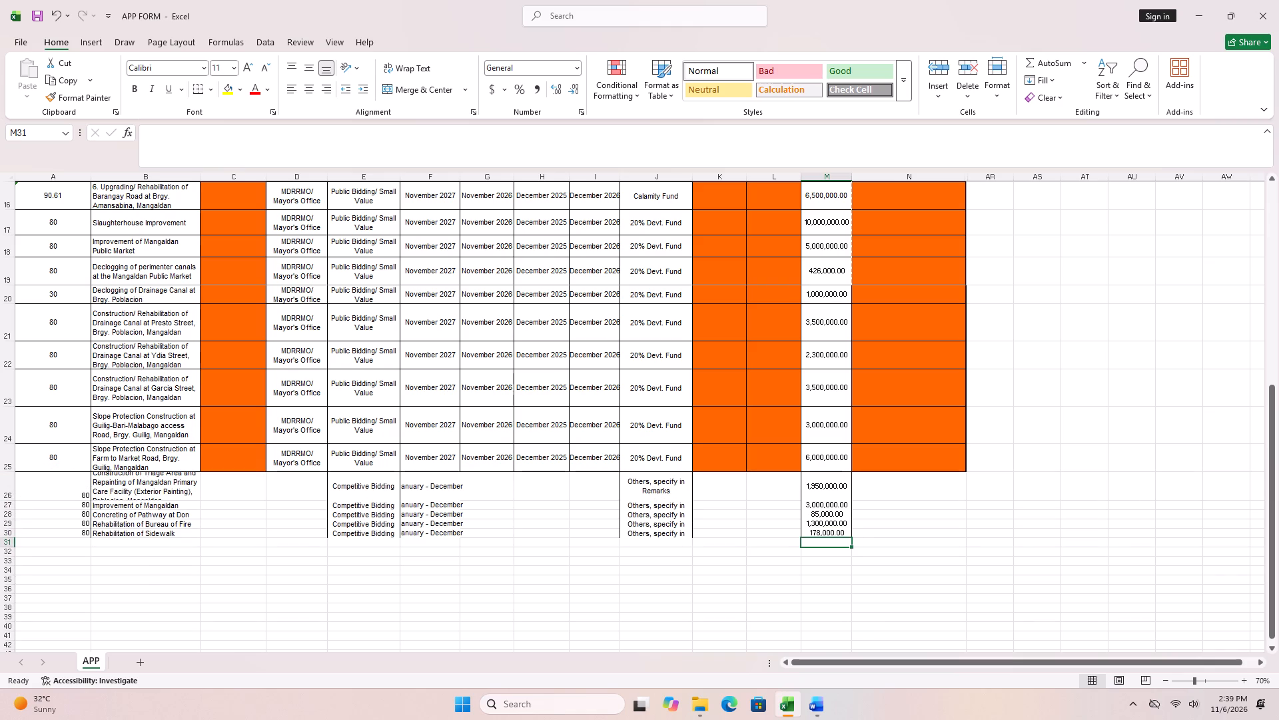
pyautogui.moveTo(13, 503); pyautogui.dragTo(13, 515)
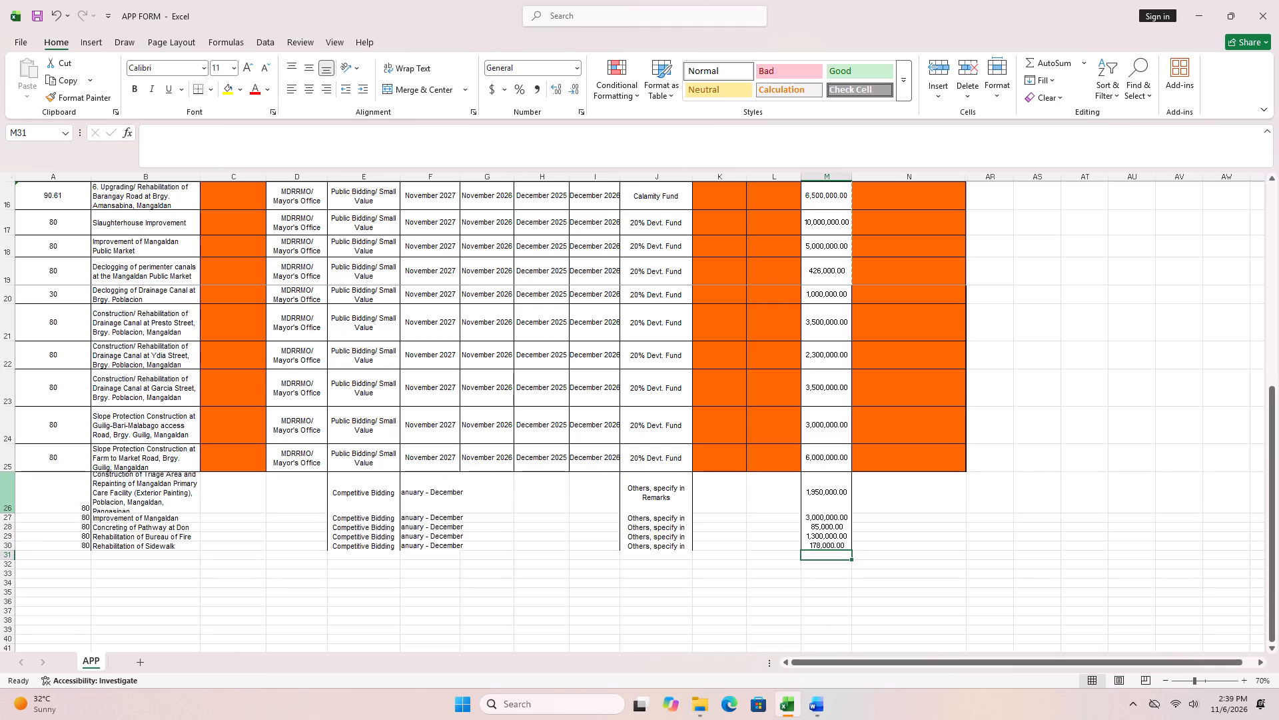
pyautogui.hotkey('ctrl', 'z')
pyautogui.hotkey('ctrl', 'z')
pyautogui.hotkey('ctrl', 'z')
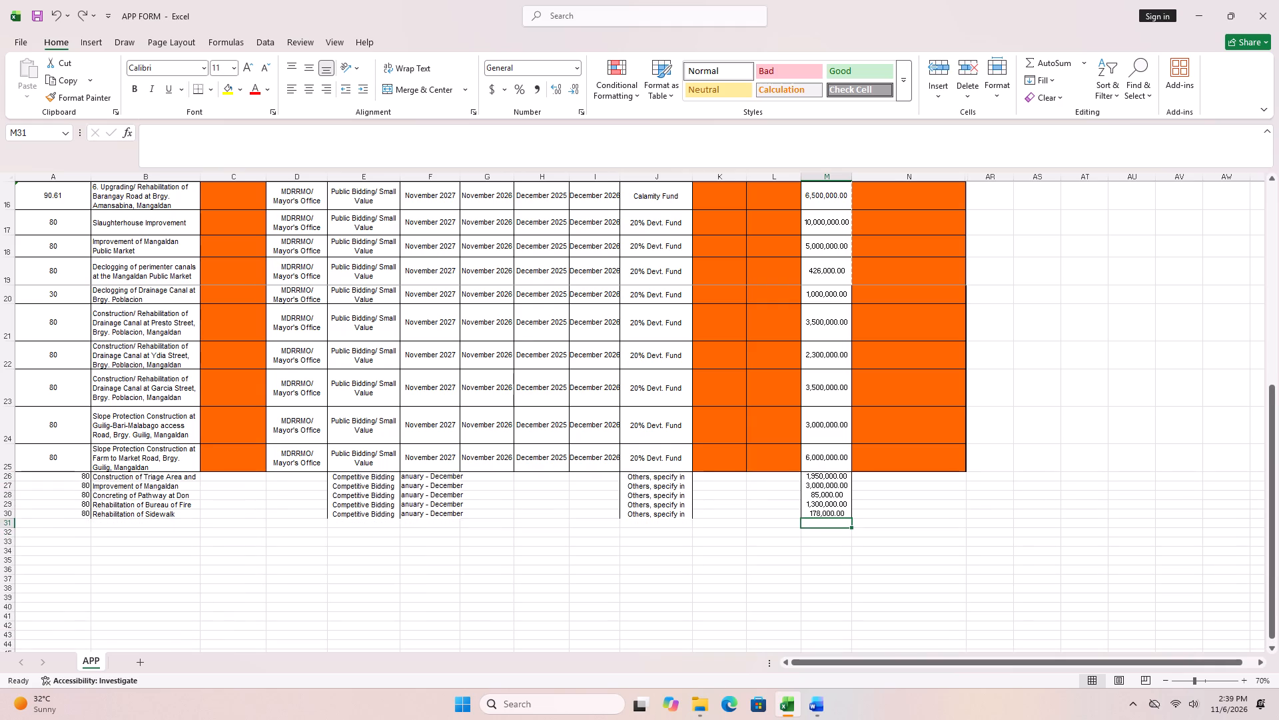
# Copy the formatting of the Guilig-Bari-Malabago slope protection row 24 onto the Triage Area project in row 26.
pyautogui.click(261, 527)
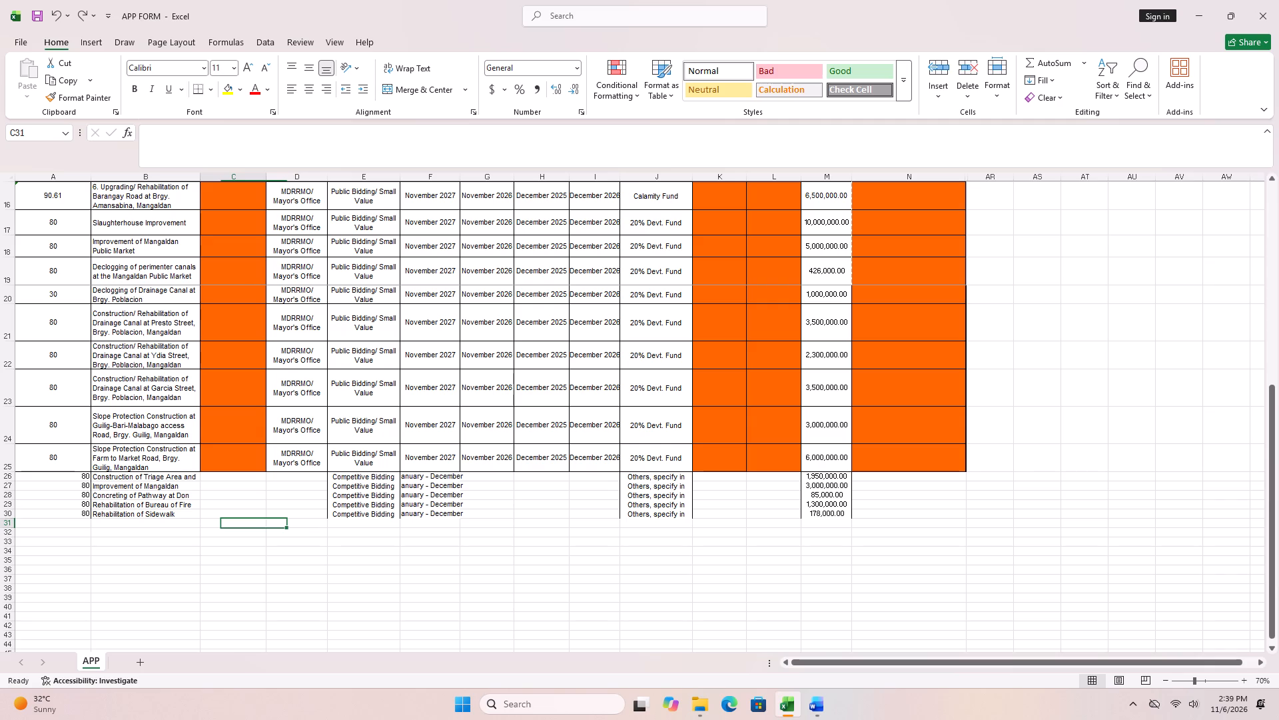
pyautogui.scroll(4, 158, 589)
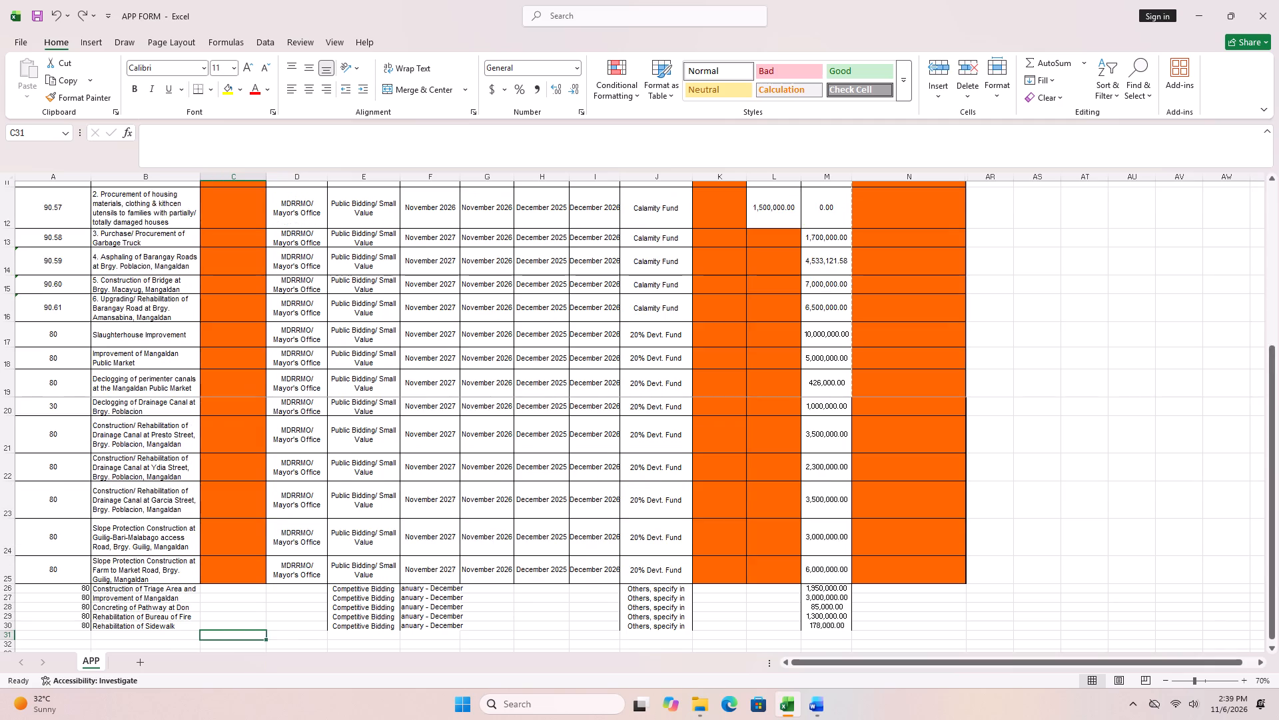
pyautogui.scroll(3, 158, 589)
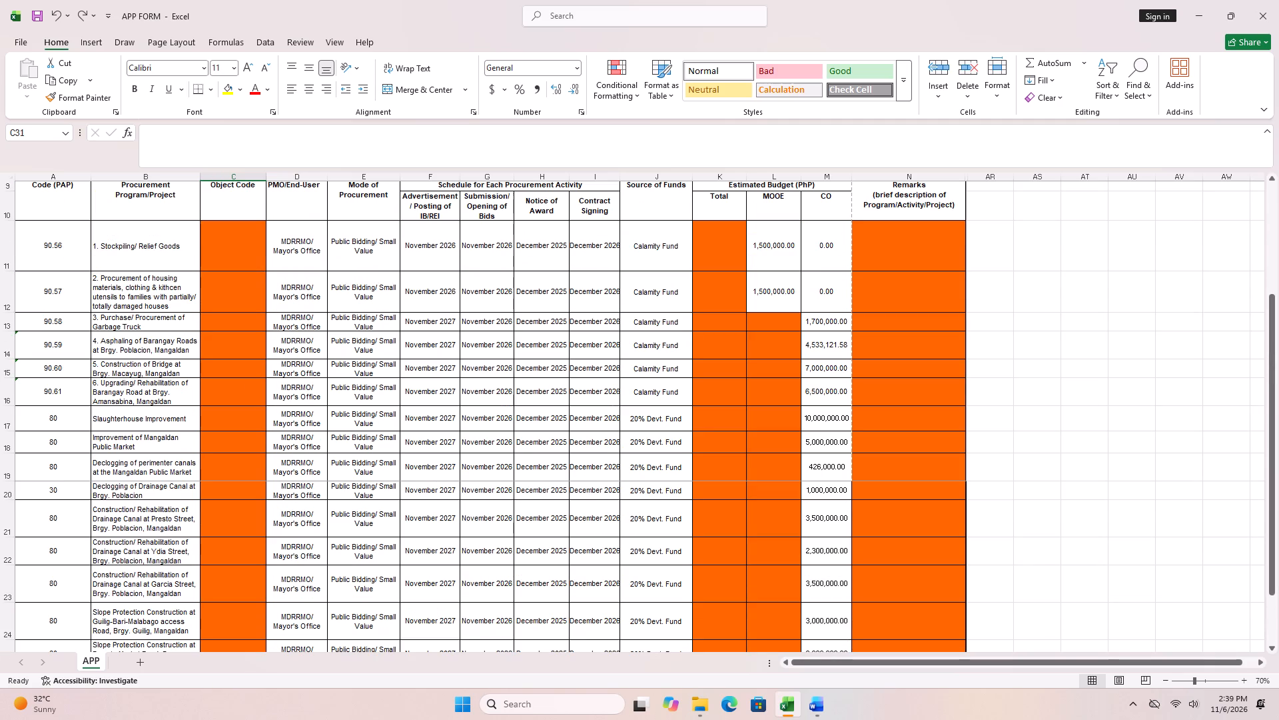
pyautogui.rightClick(9, 622)
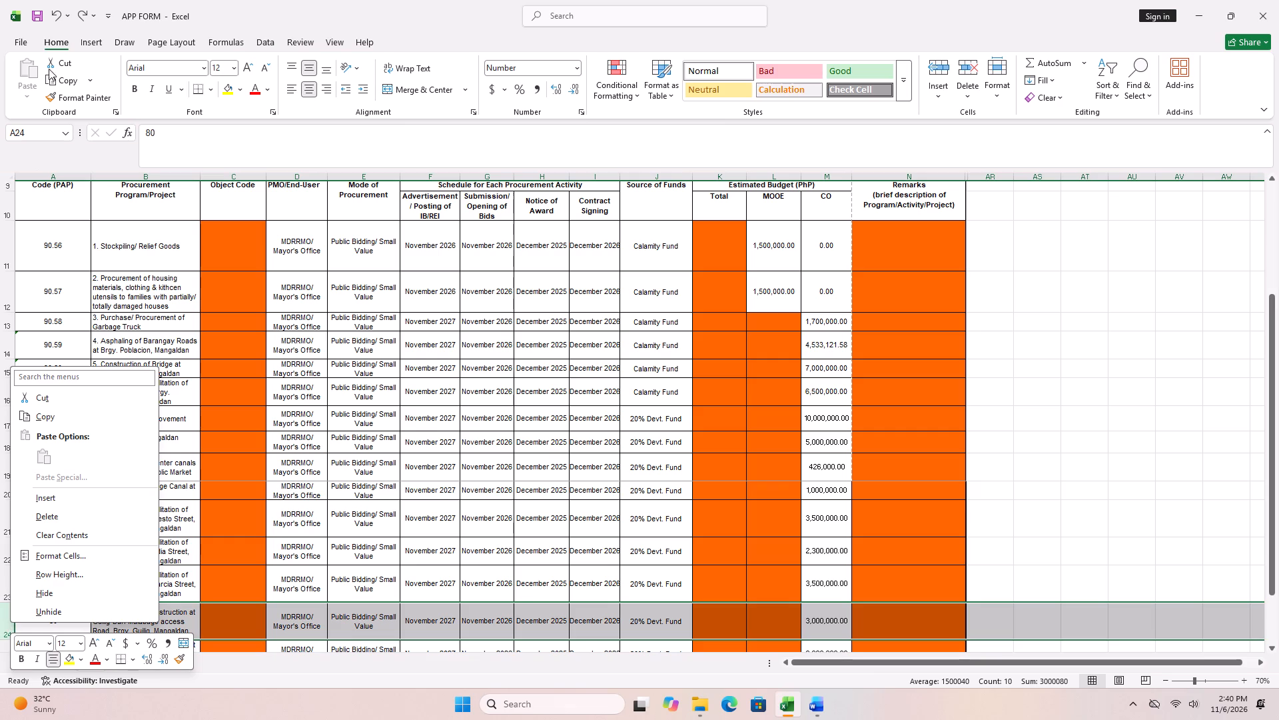
pyautogui.click(73, 95)
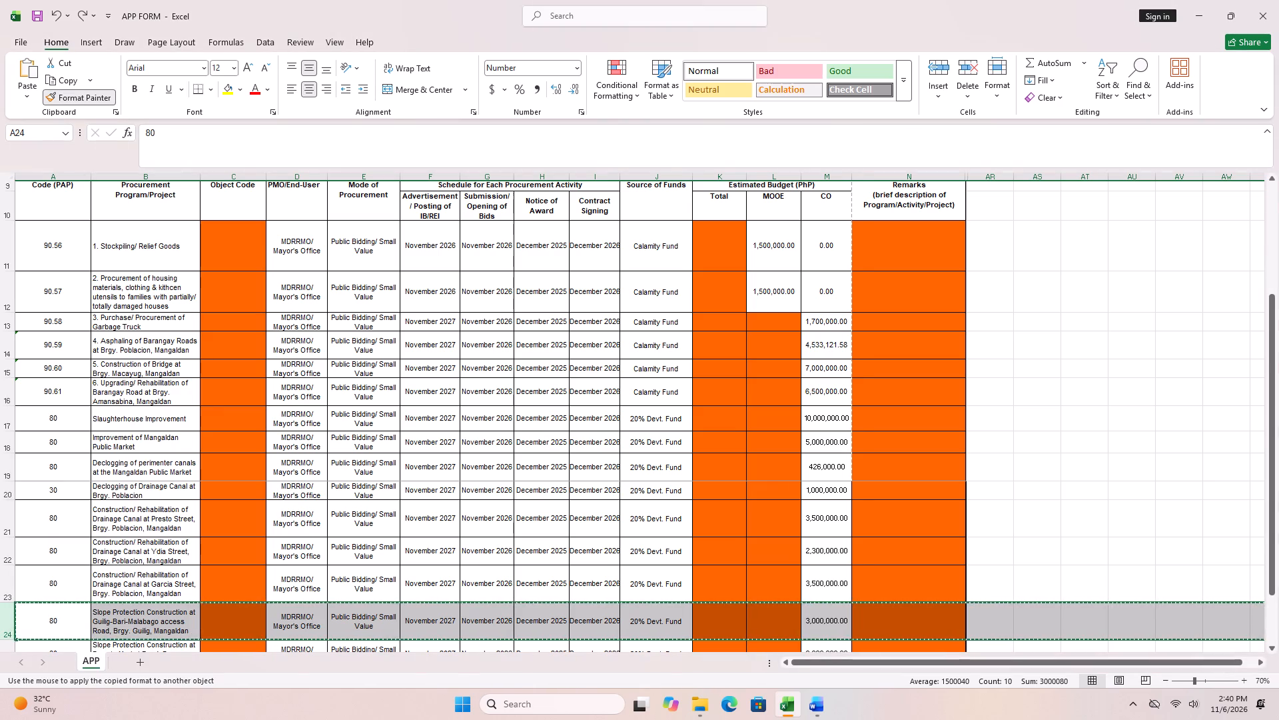
pyautogui.scroll(-5, 46, 388)
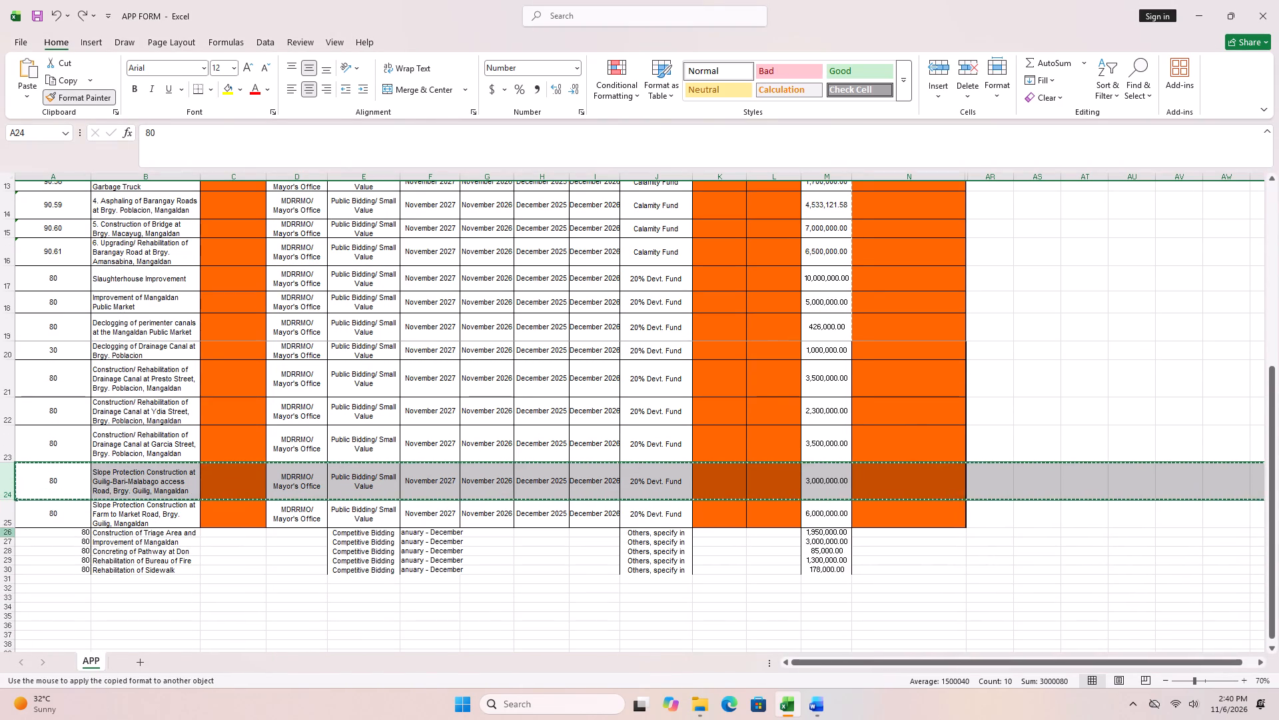
pyautogui.click(3, 533)
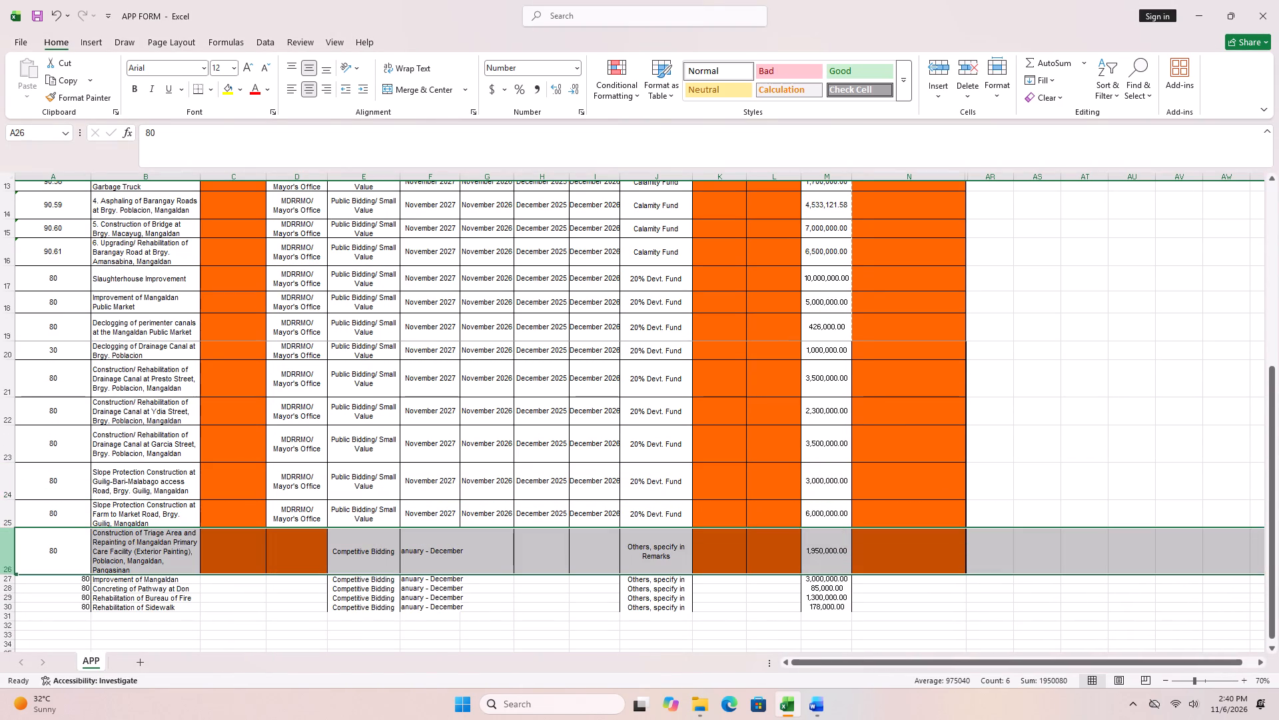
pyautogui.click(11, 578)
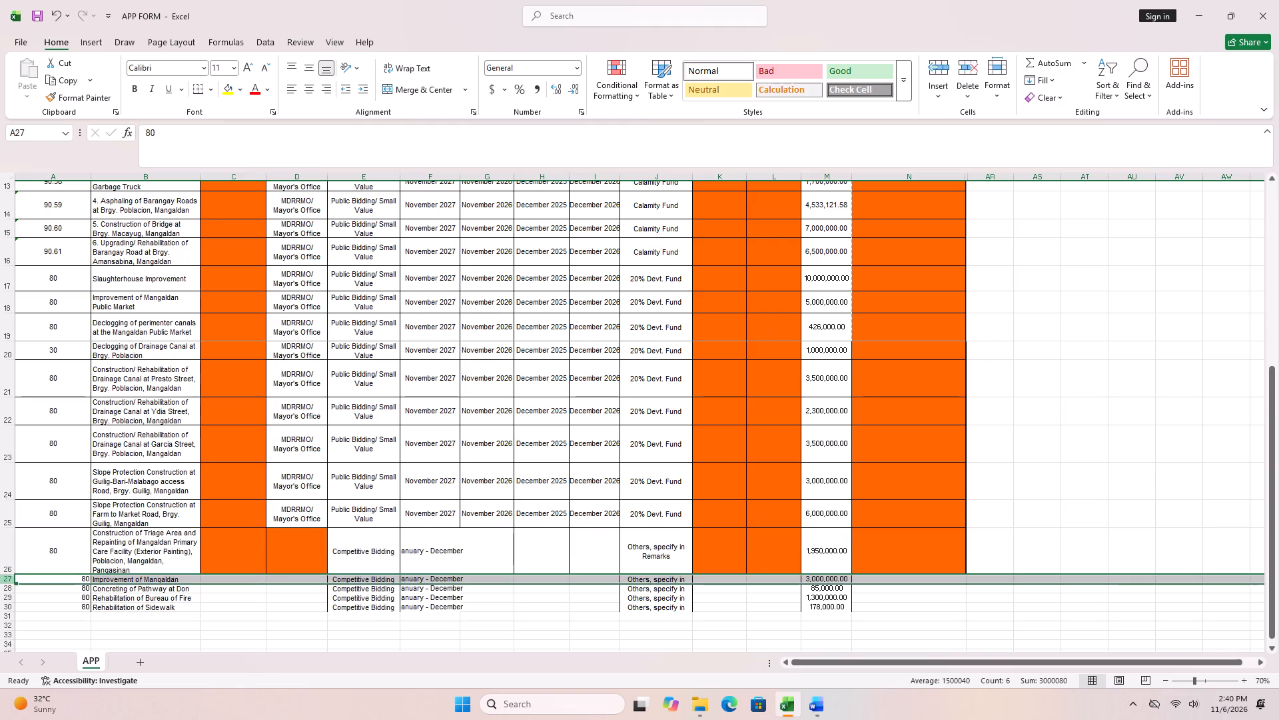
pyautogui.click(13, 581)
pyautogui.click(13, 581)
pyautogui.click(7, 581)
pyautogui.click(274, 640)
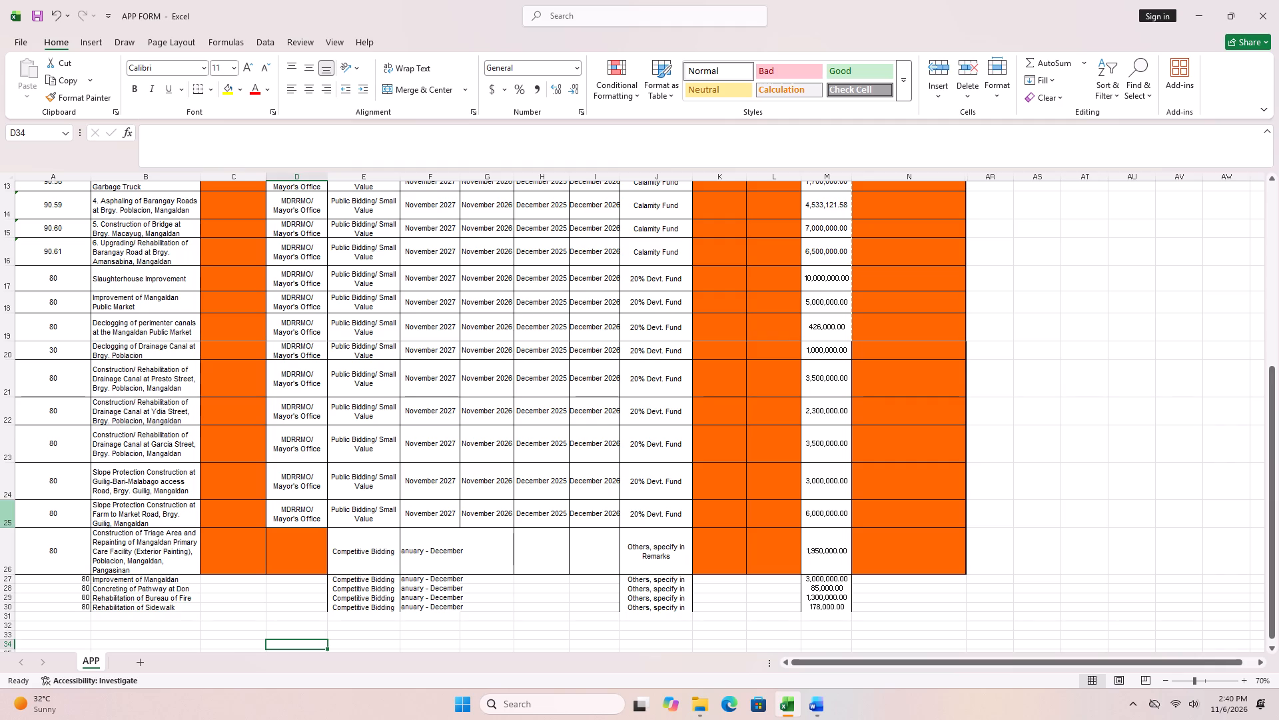
# Copy the formatting of the Triage Area project row 26 onto the four project rows 27 to 30.
pyautogui.click(6, 555)
pyautogui.click(74, 94)
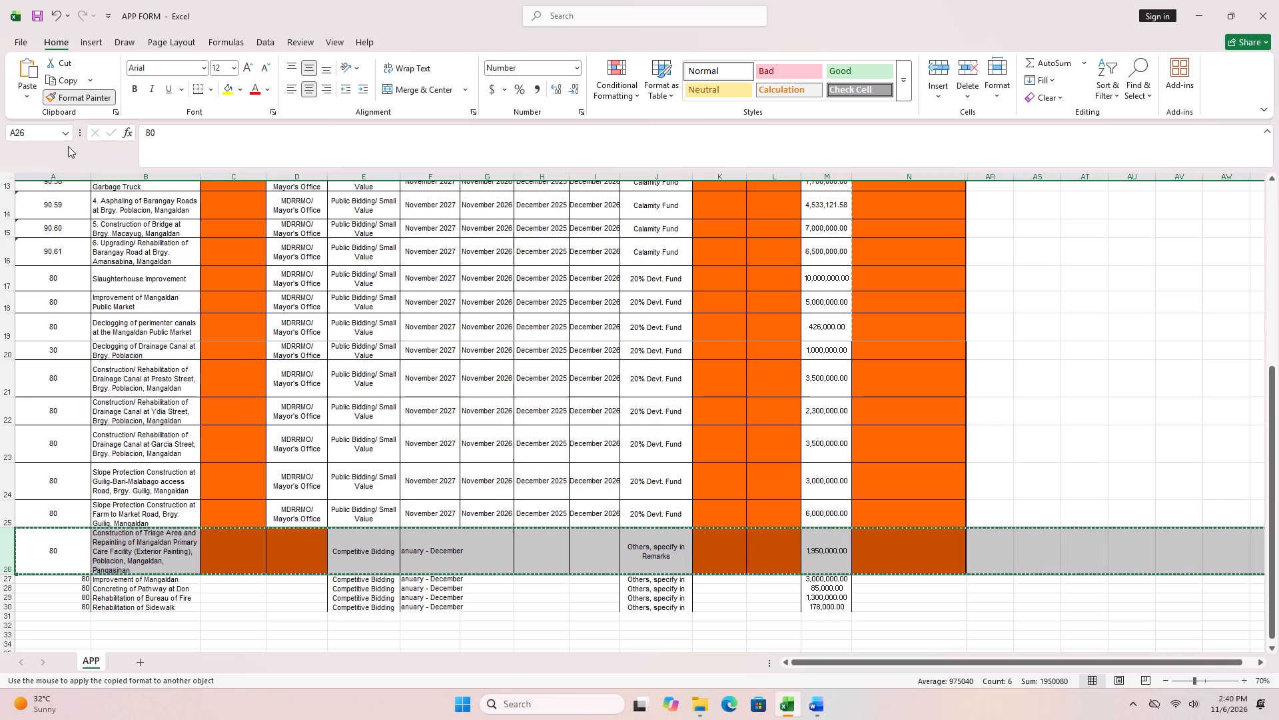
pyautogui.moveTo(6, 581); pyautogui.dragTo(6, 590)
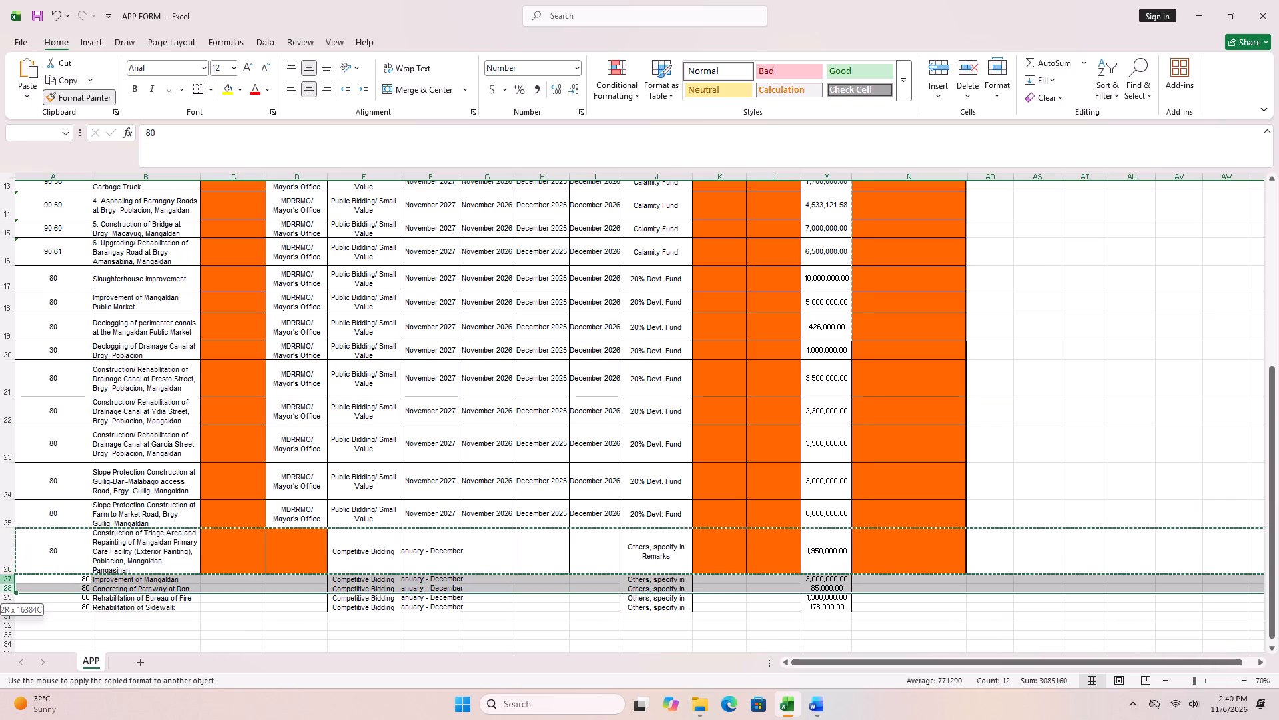
pyautogui.moveTo(6, 590); pyautogui.dragTo(2, 607)
pyautogui.scroll(-7, 243, 559)
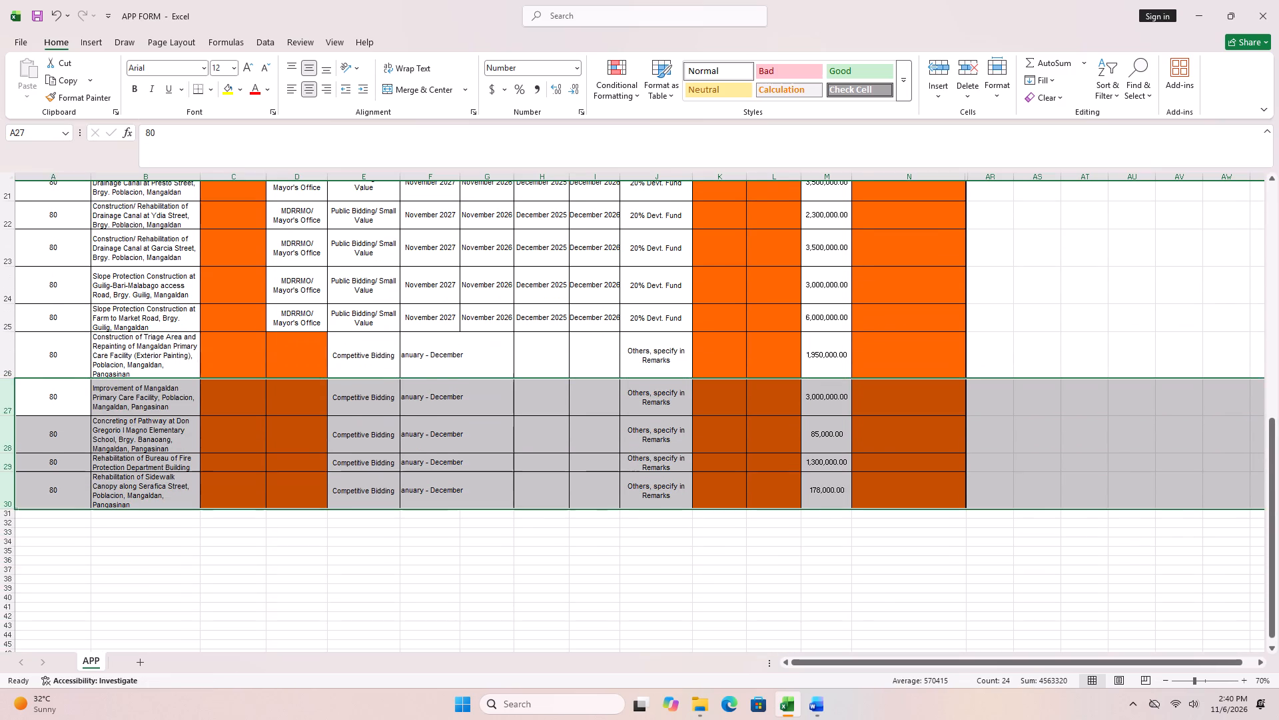
pyautogui.click(330, 555)
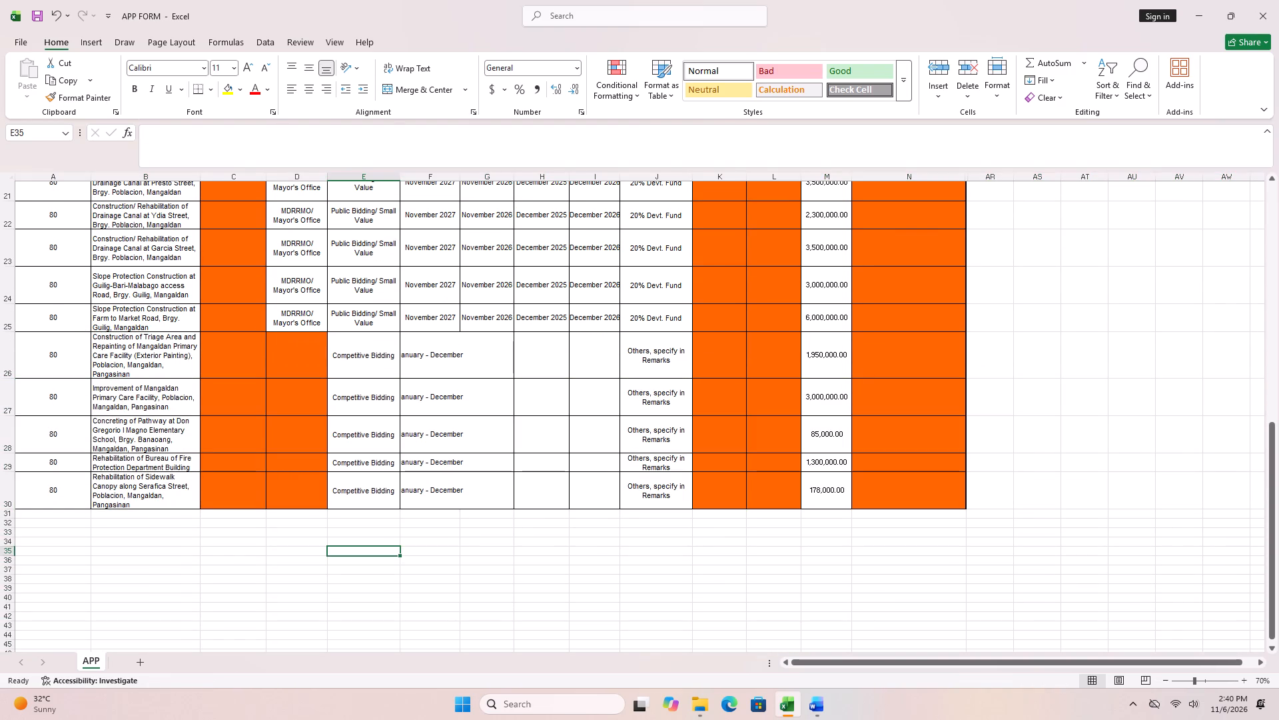
# Copy the formatting of the row 25 date cells in columns F and G onto the same columns in rows 26 to 30.
pyautogui.click(446, 353)
pyautogui.moveTo(436, 322); pyautogui.dragTo(468, 322)
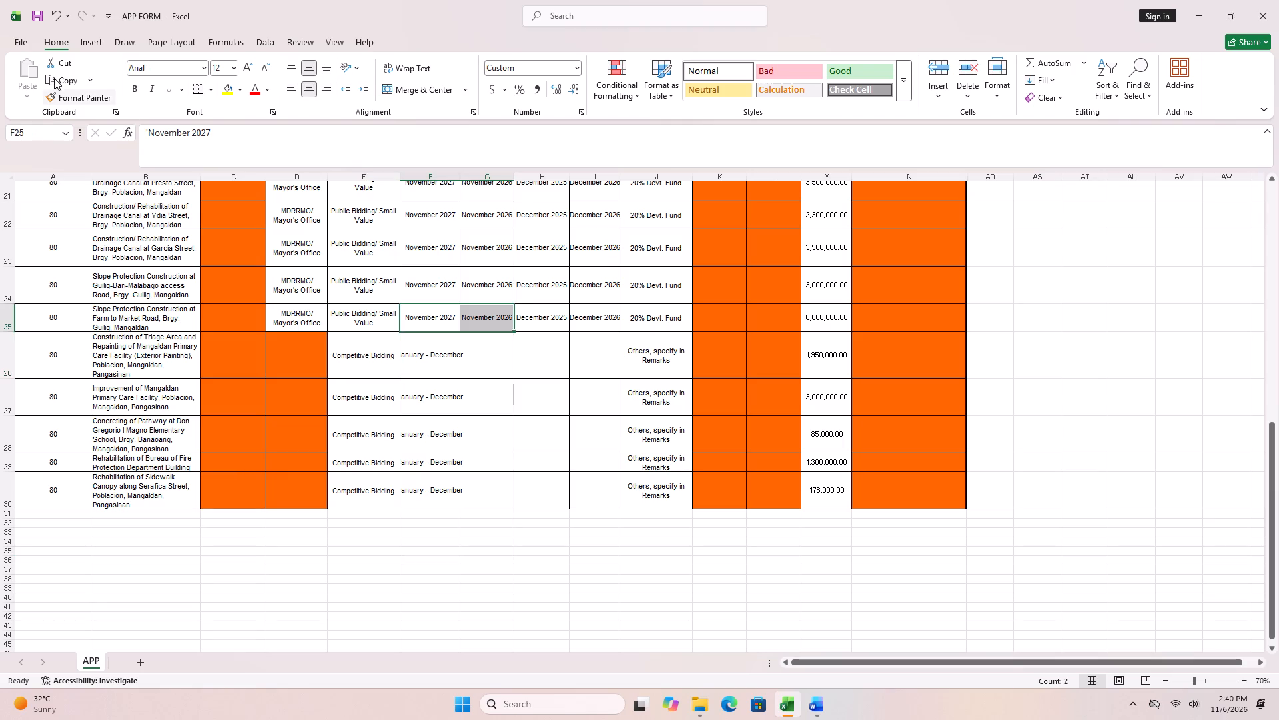
pyautogui.click(72, 99)
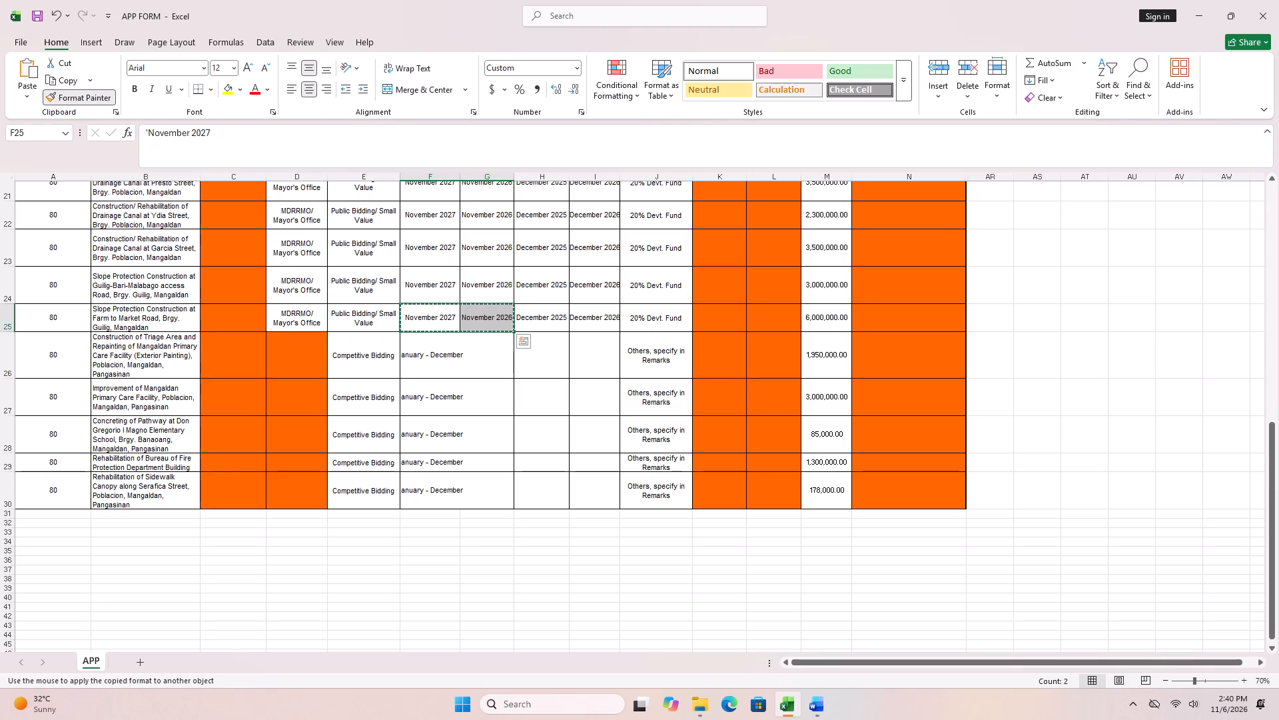
pyautogui.moveTo(417, 355); pyautogui.dragTo(482, 484)
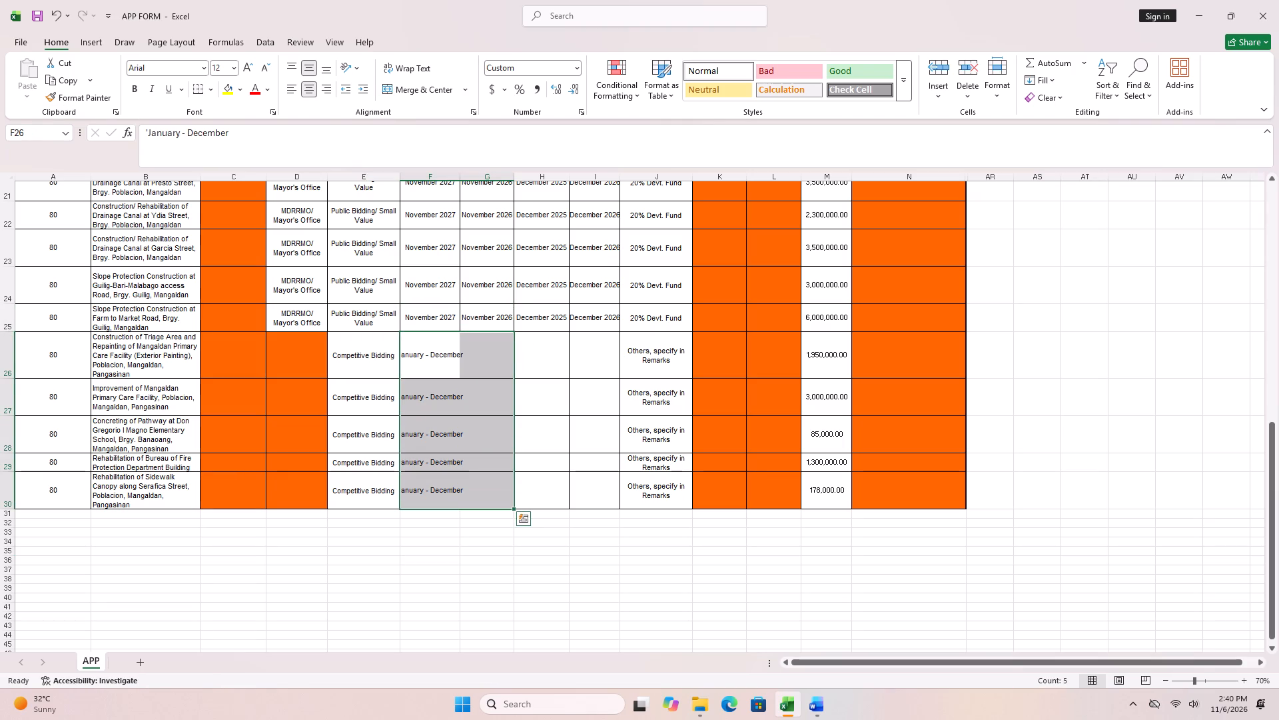
pyautogui.click(464, 419)
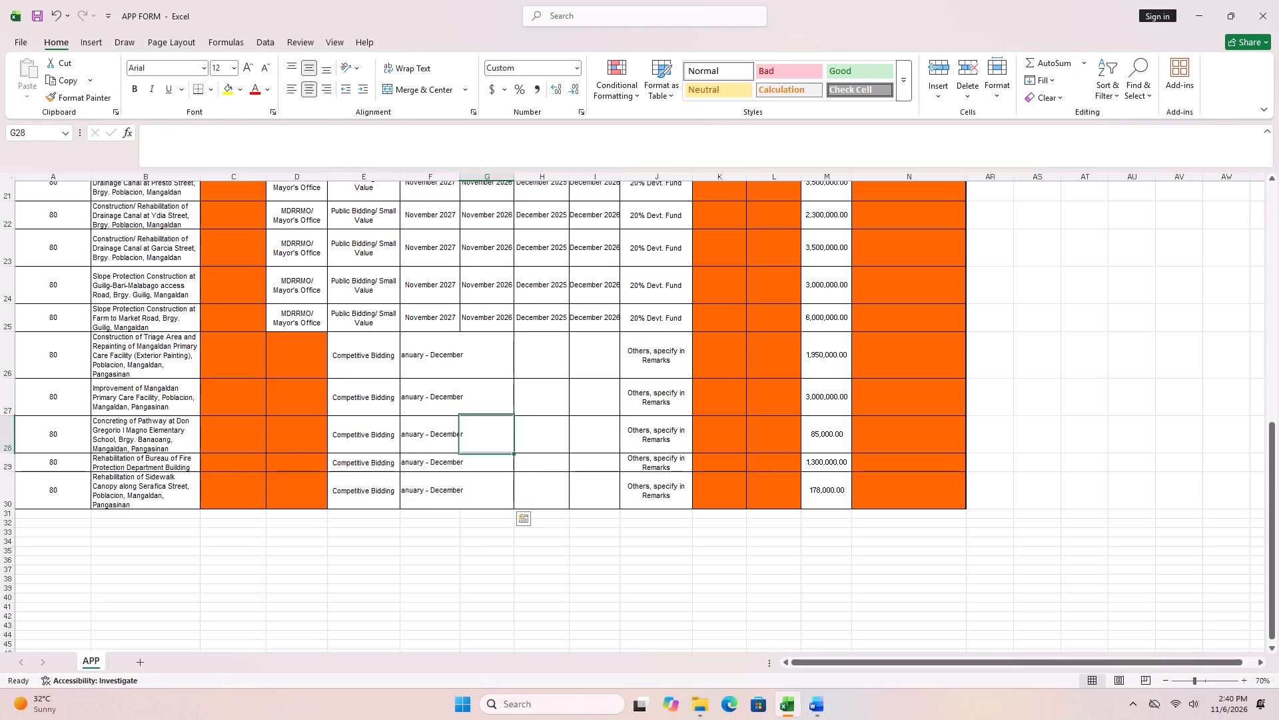
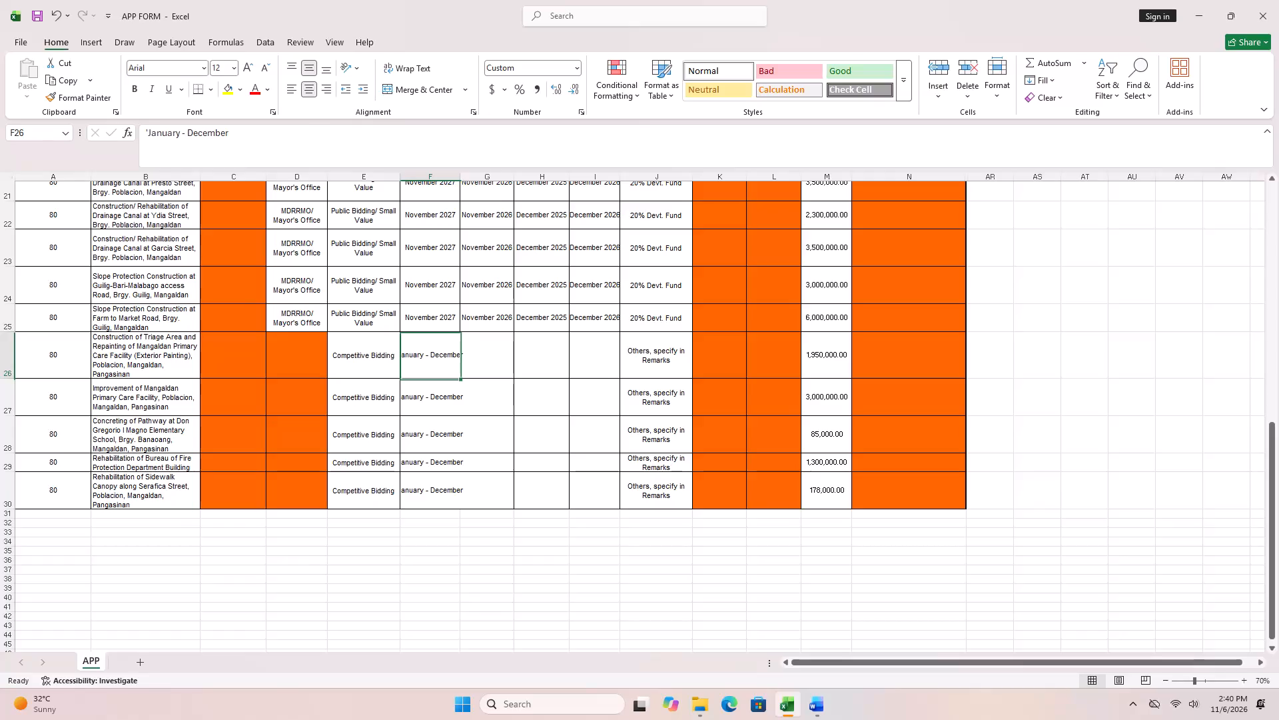
# Clear the January - December entries from the Advertisement/Posting of IB/REI column for the project rows 26 to 30.
pyautogui.click(420, 87)
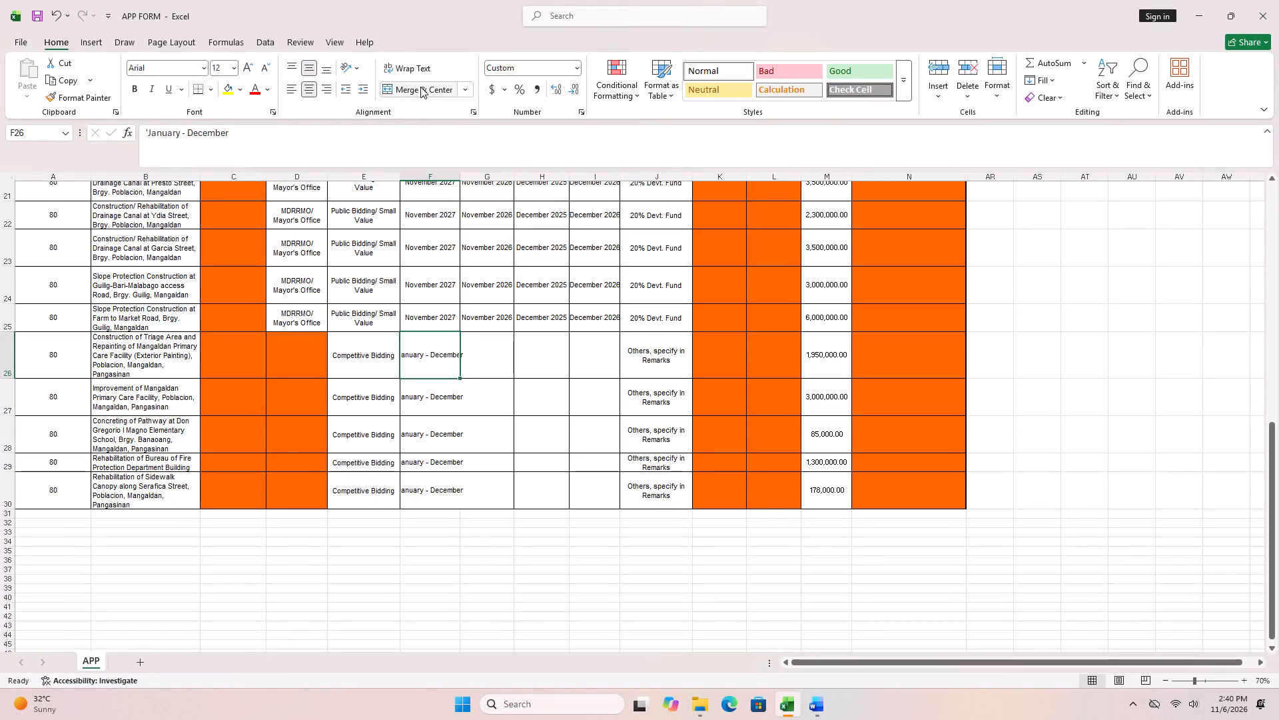
pyautogui.click(488, 466)
pyautogui.moveTo(430, 349); pyautogui.dragTo(433, 405)
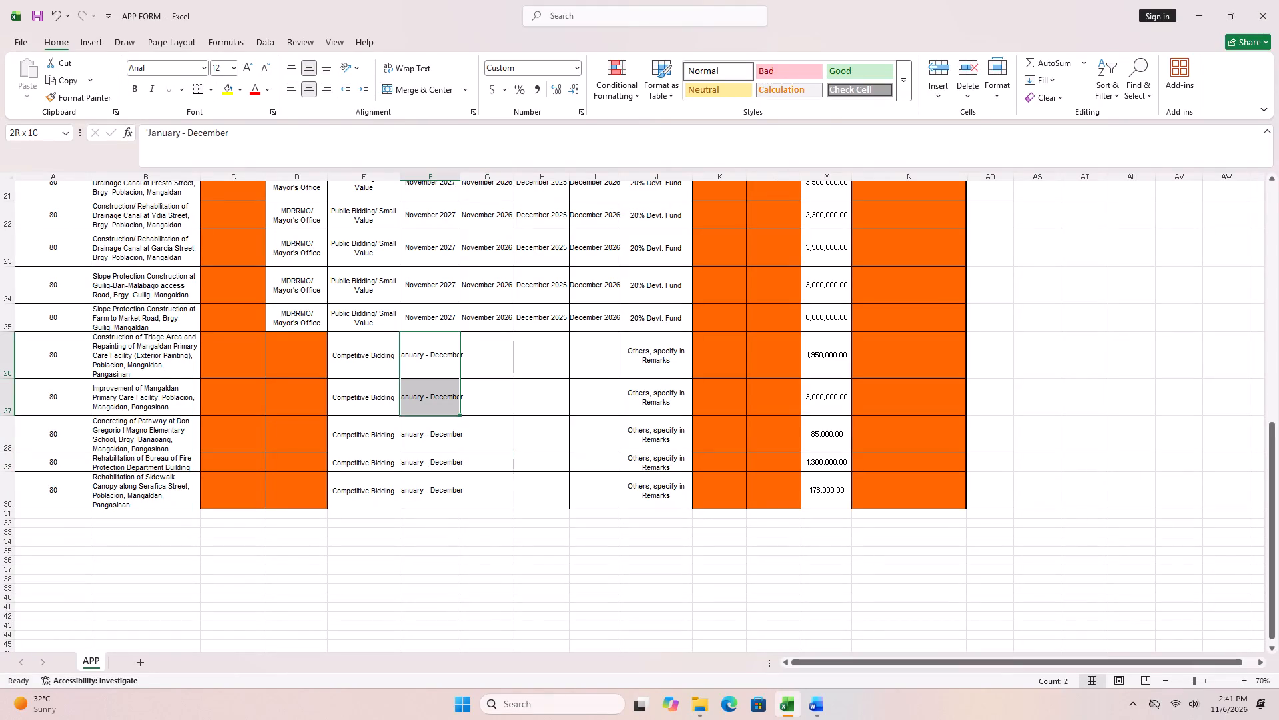
pyautogui.moveTo(433, 405); pyautogui.dragTo(445, 480)
pyautogui.press('Delete')
pyautogui.click(508, 475)
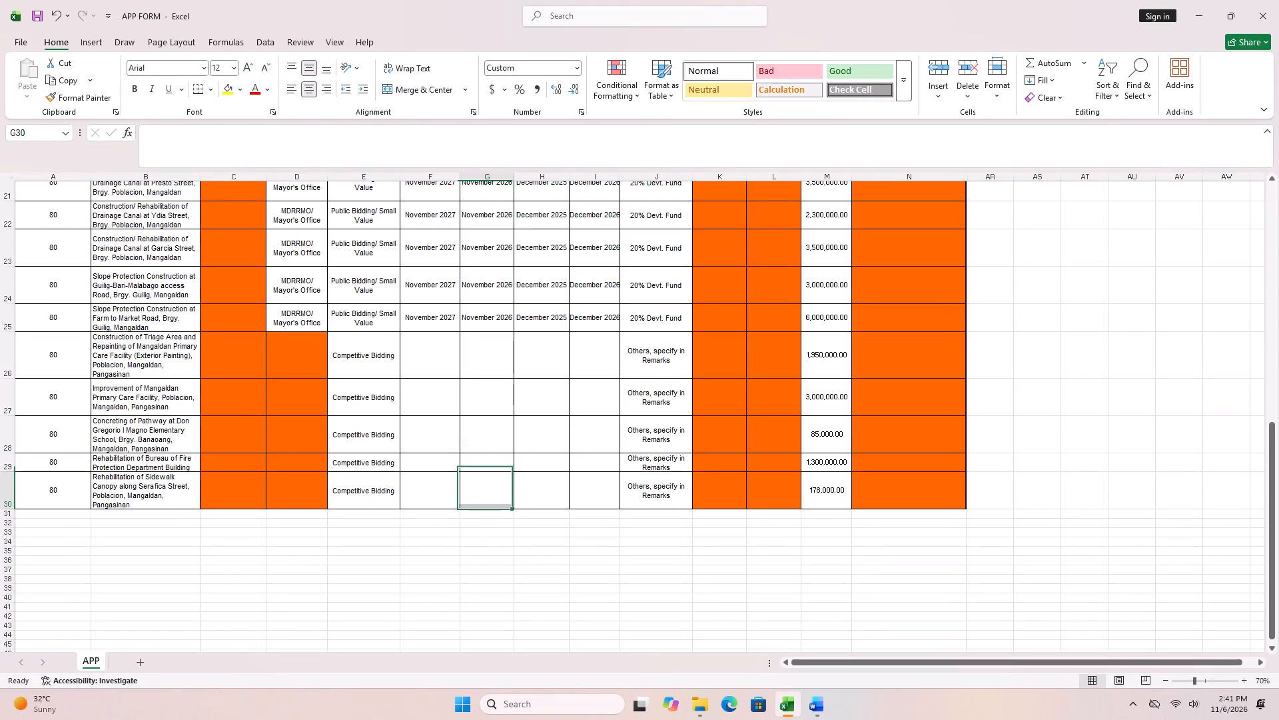
# Change the Garbage Truck project's Advertisement/Posting date in row 13 to November 2026.
pyautogui.click(428, 356)
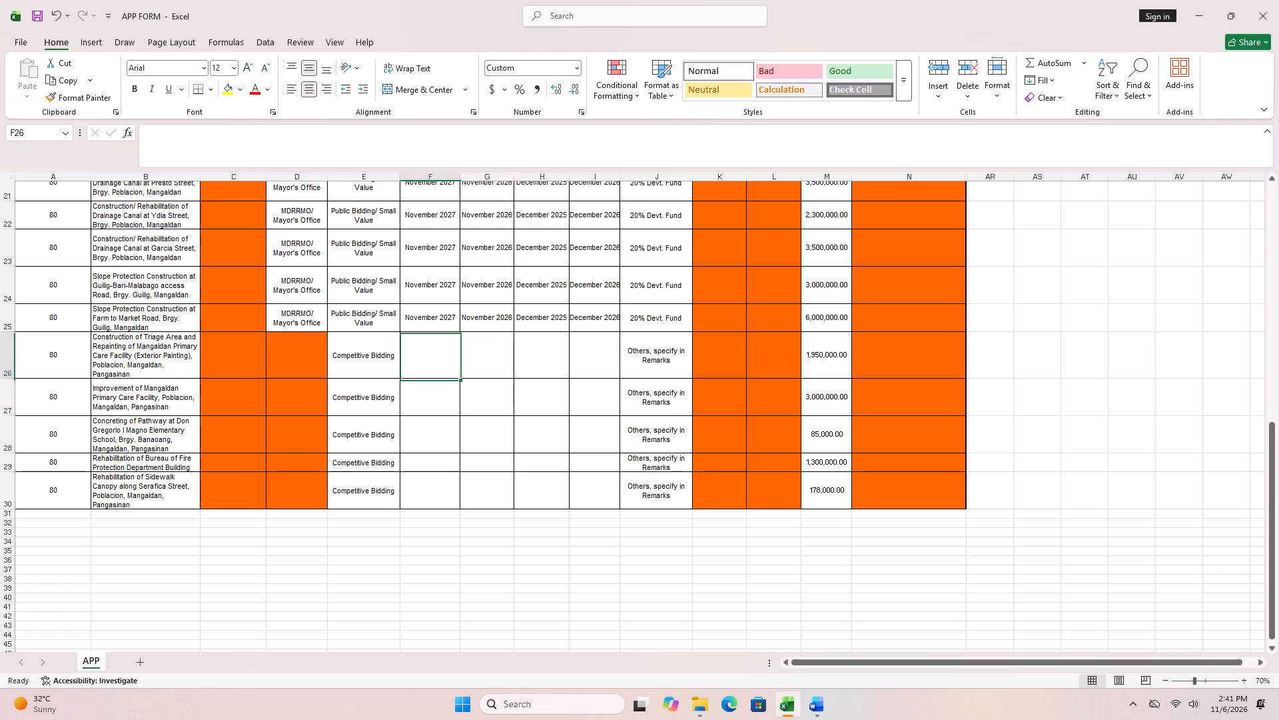
pyautogui.scroll(11, 621, 408)
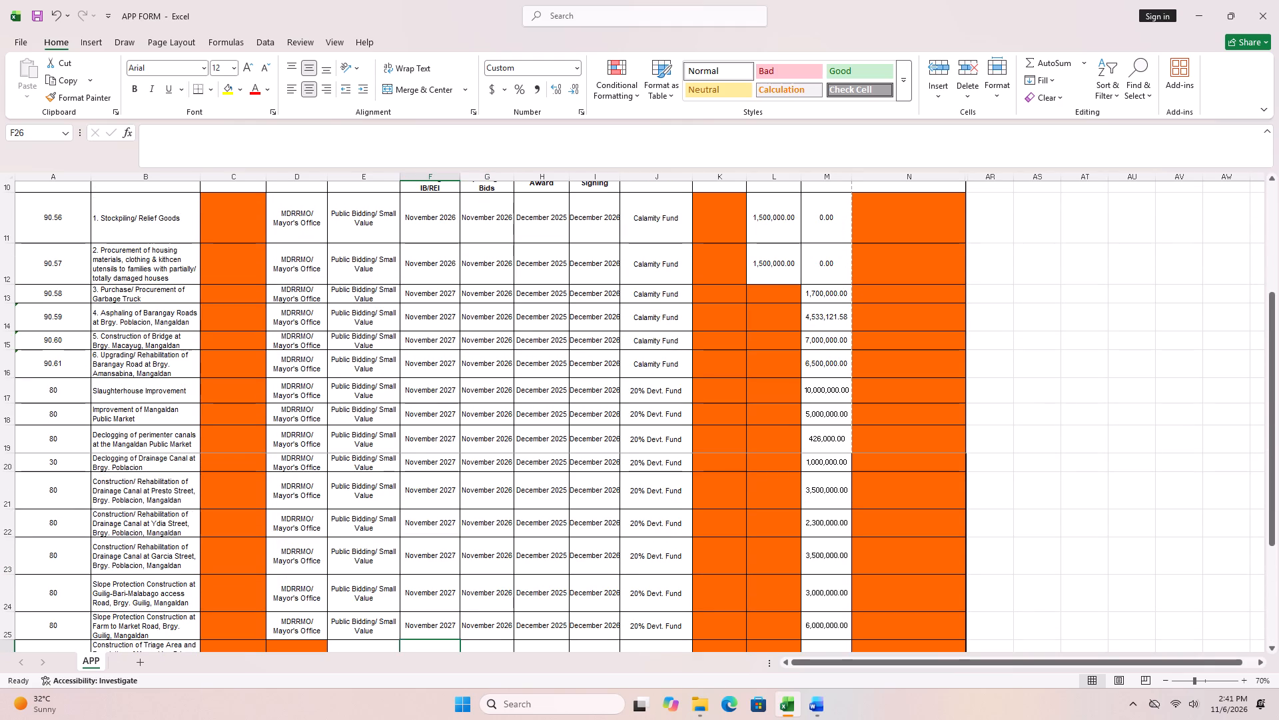
pyautogui.click(429, 297)
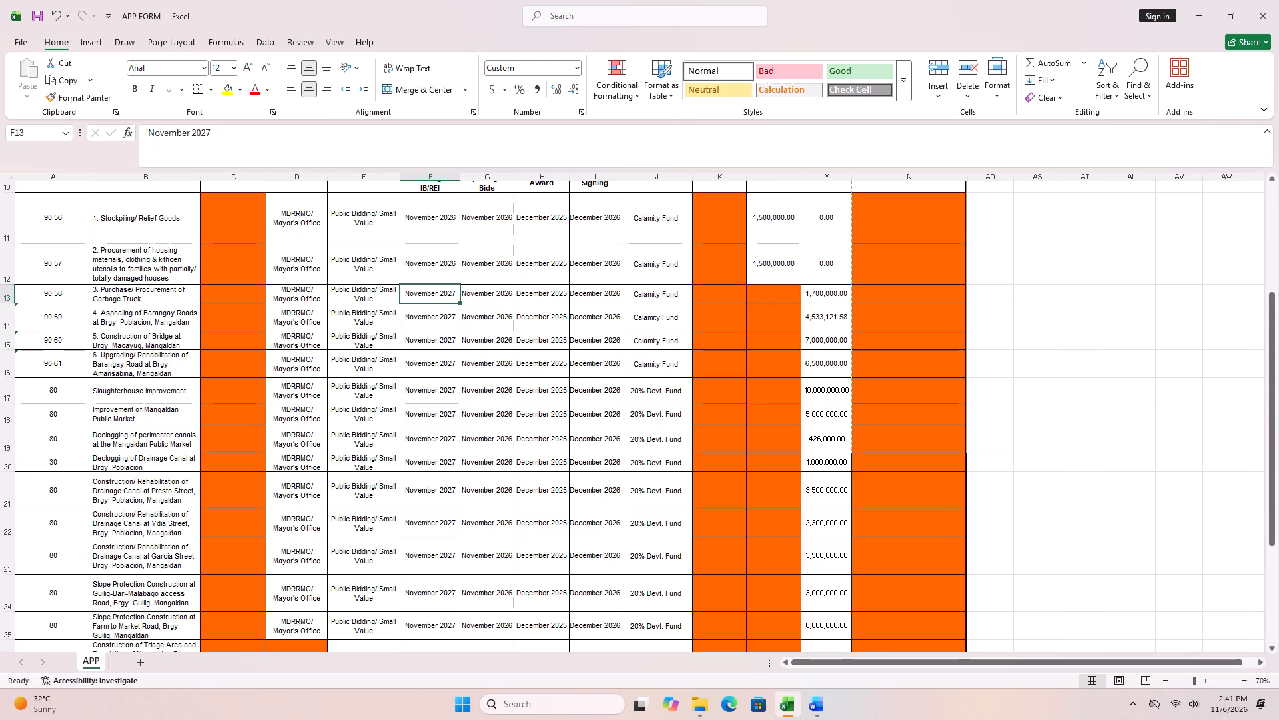
pyautogui.click(211, 131)
pyautogui.press('BackSpace')
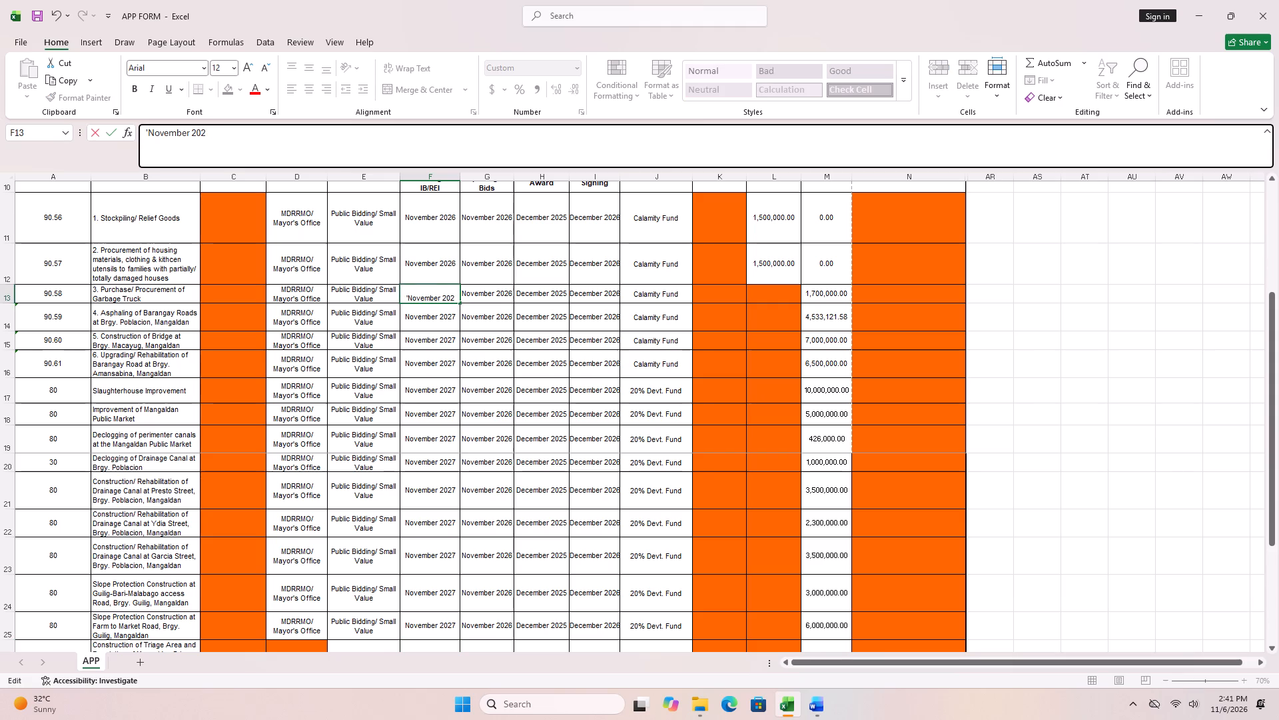
pyautogui.press('6')
# Set the Advertisement/Posting date of the Brgy. Poblacion road asphalting project in row 14 to November 2026, matching row 13.
pyautogui.click(432, 324)
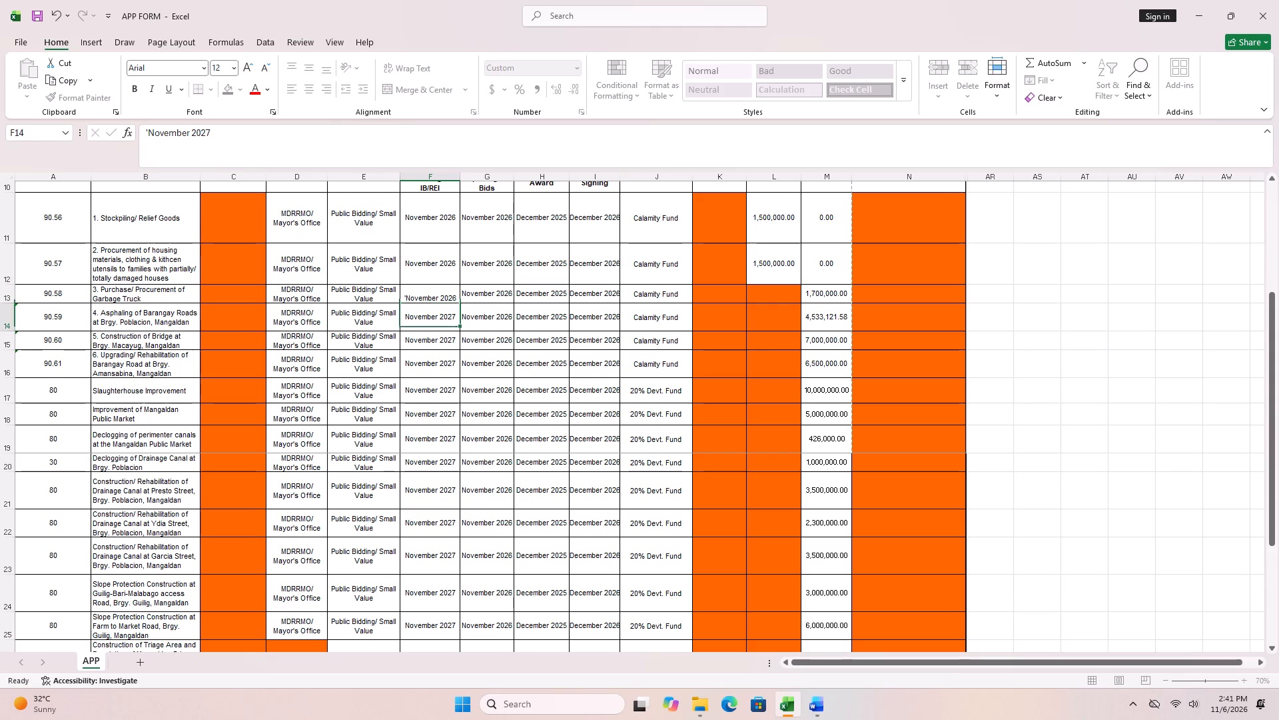
pyautogui.click(217, 131)
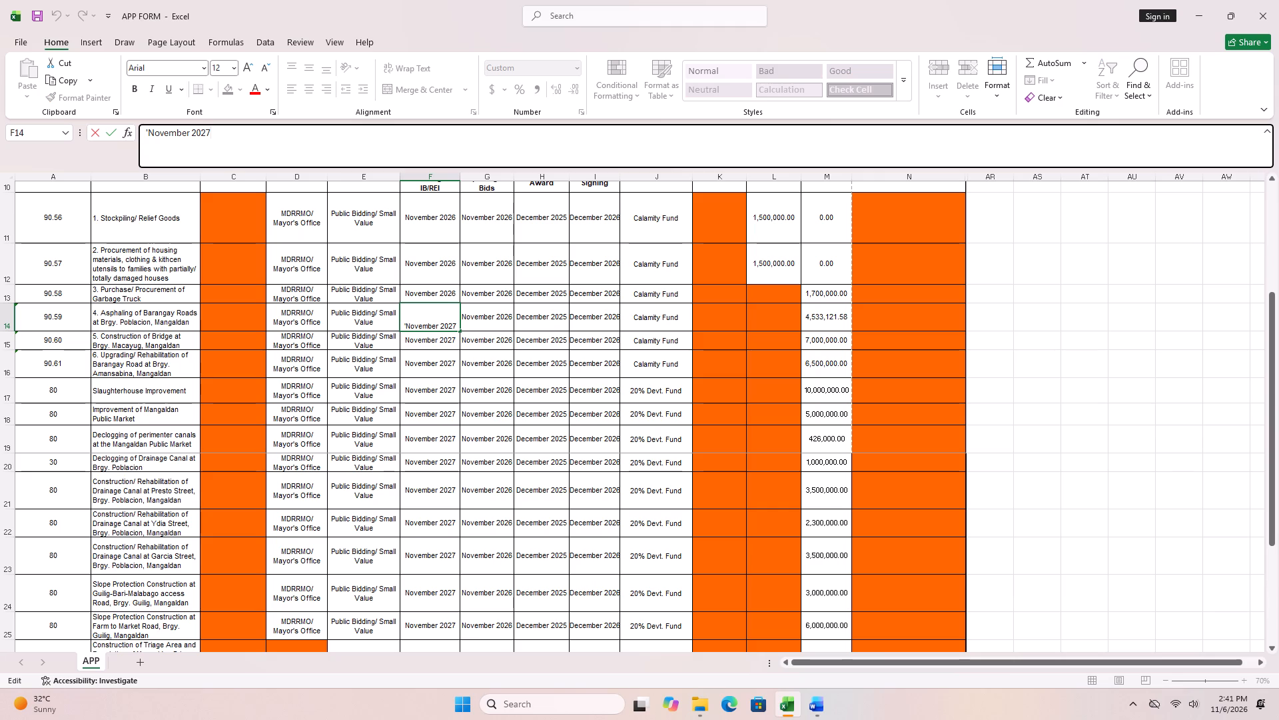
pyautogui.press('BackSpace')
pyautogui.press('Return')
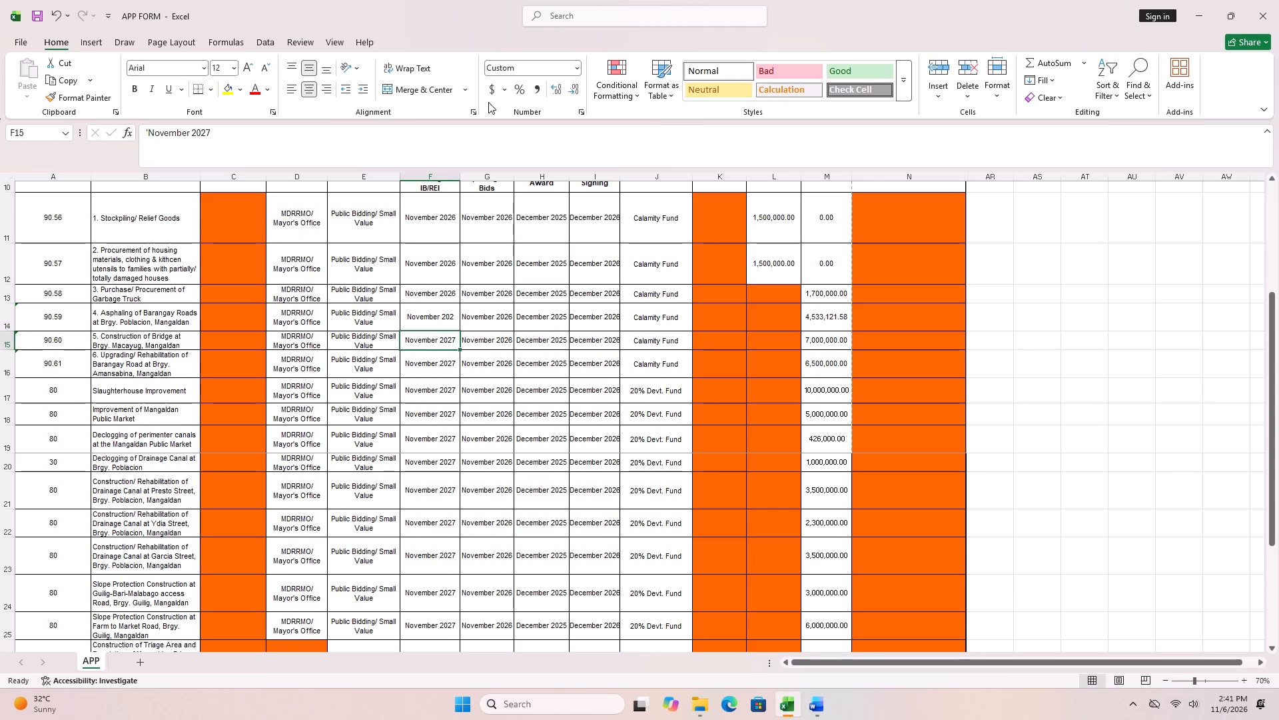
pyautogui.click(440, 292)
pyautogui.hotkey('ctrl', 'c')
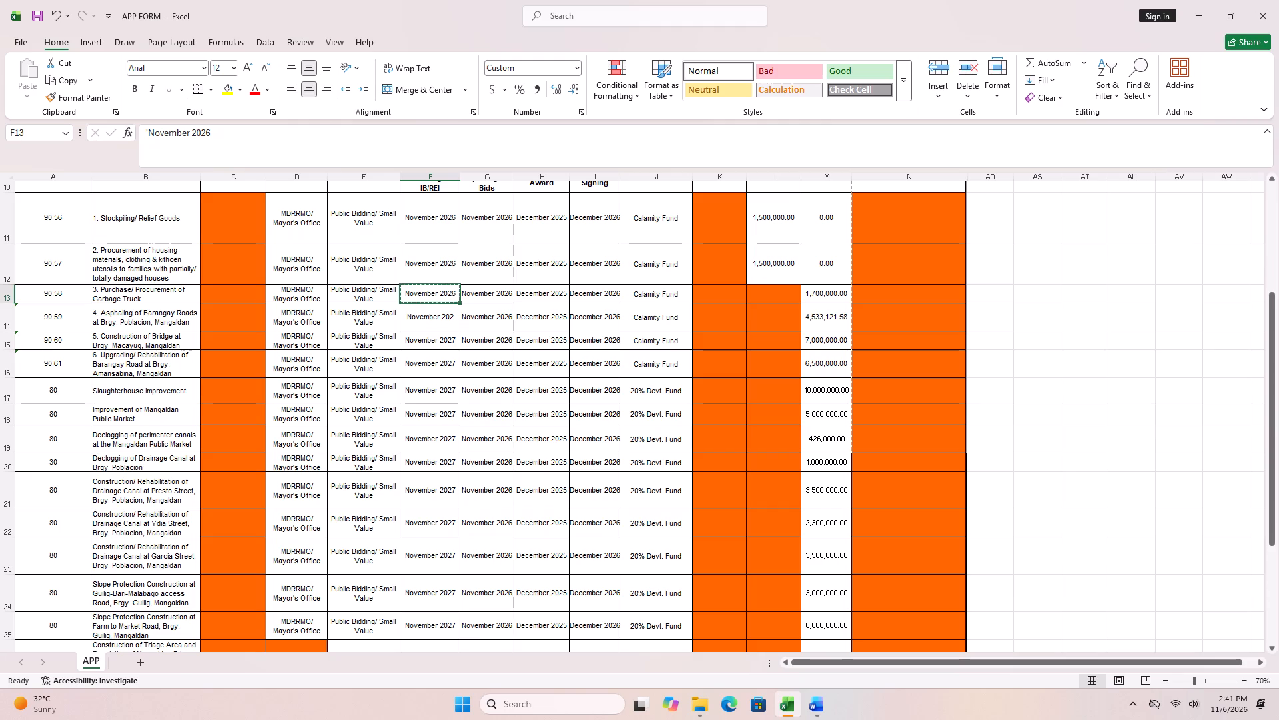
pyautogui.click(440, 311)
pyautogui.hotkey('ctrl', 'v')
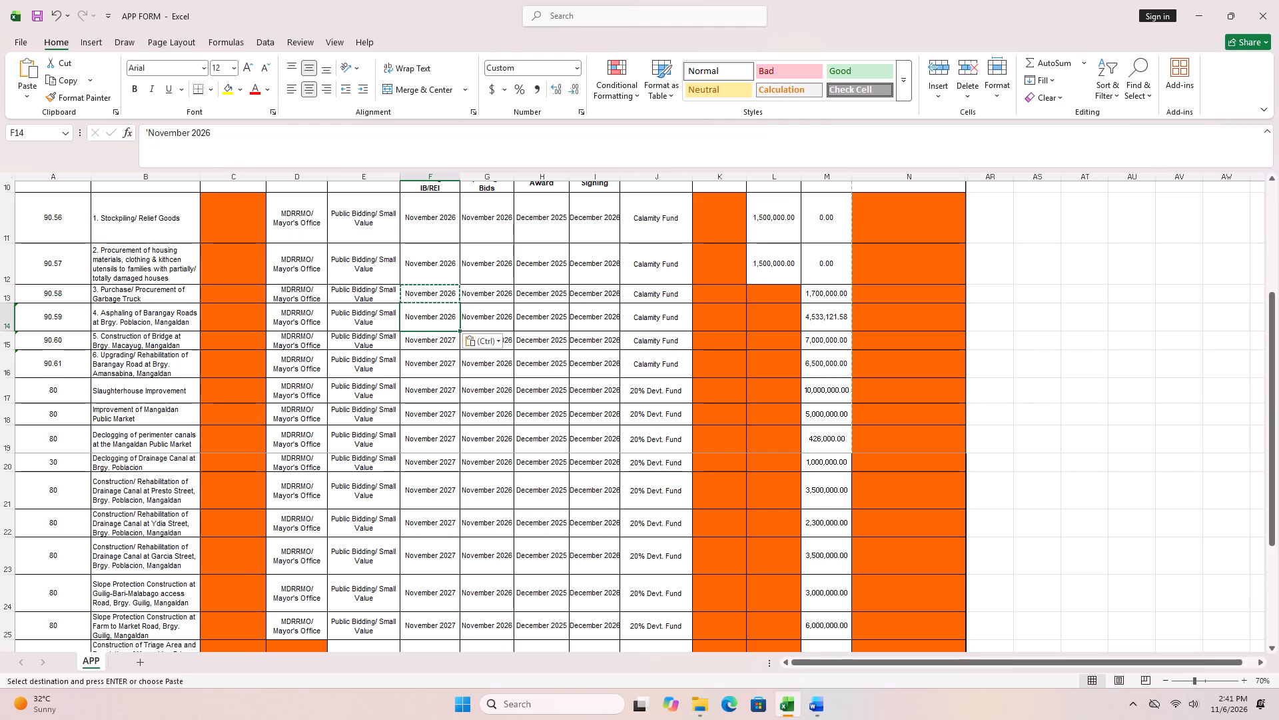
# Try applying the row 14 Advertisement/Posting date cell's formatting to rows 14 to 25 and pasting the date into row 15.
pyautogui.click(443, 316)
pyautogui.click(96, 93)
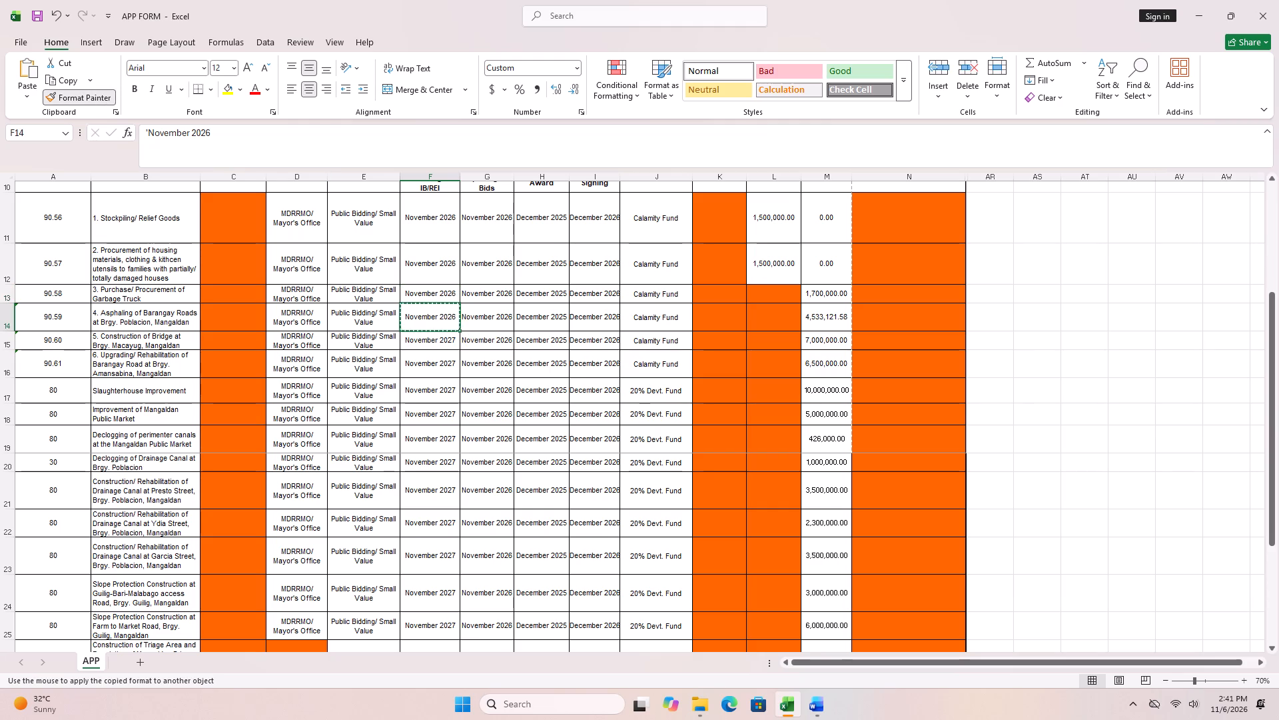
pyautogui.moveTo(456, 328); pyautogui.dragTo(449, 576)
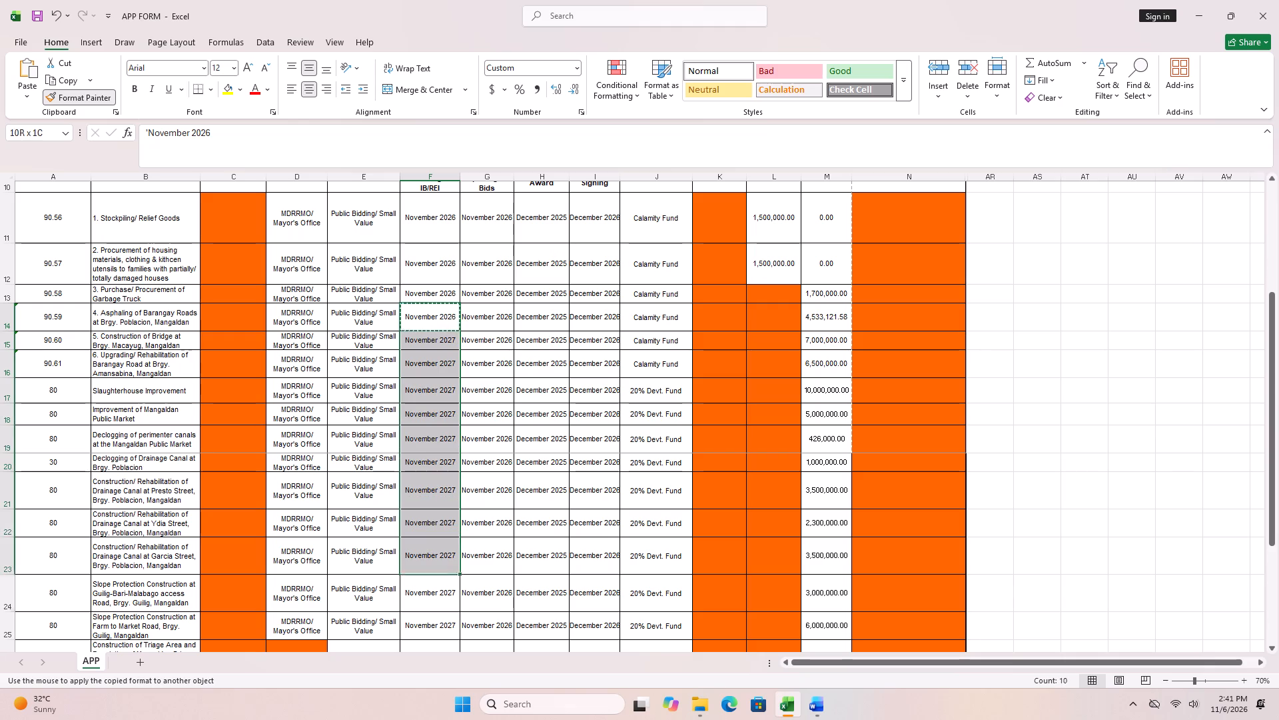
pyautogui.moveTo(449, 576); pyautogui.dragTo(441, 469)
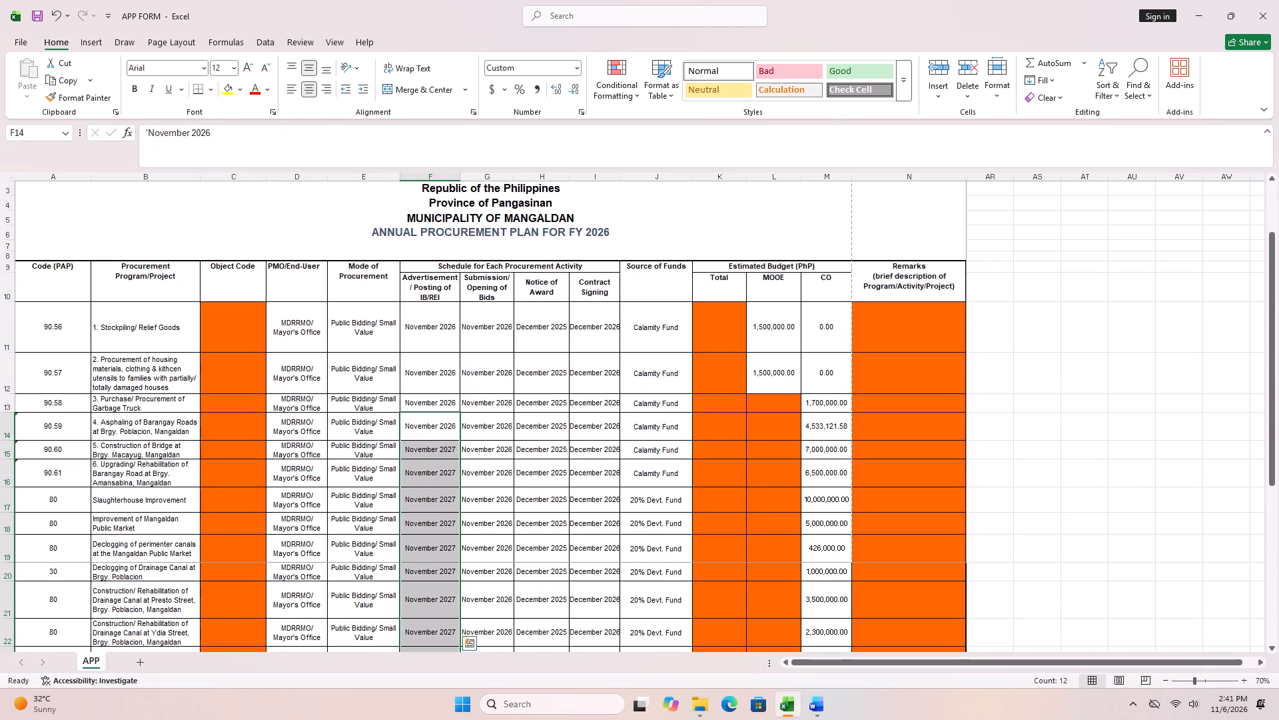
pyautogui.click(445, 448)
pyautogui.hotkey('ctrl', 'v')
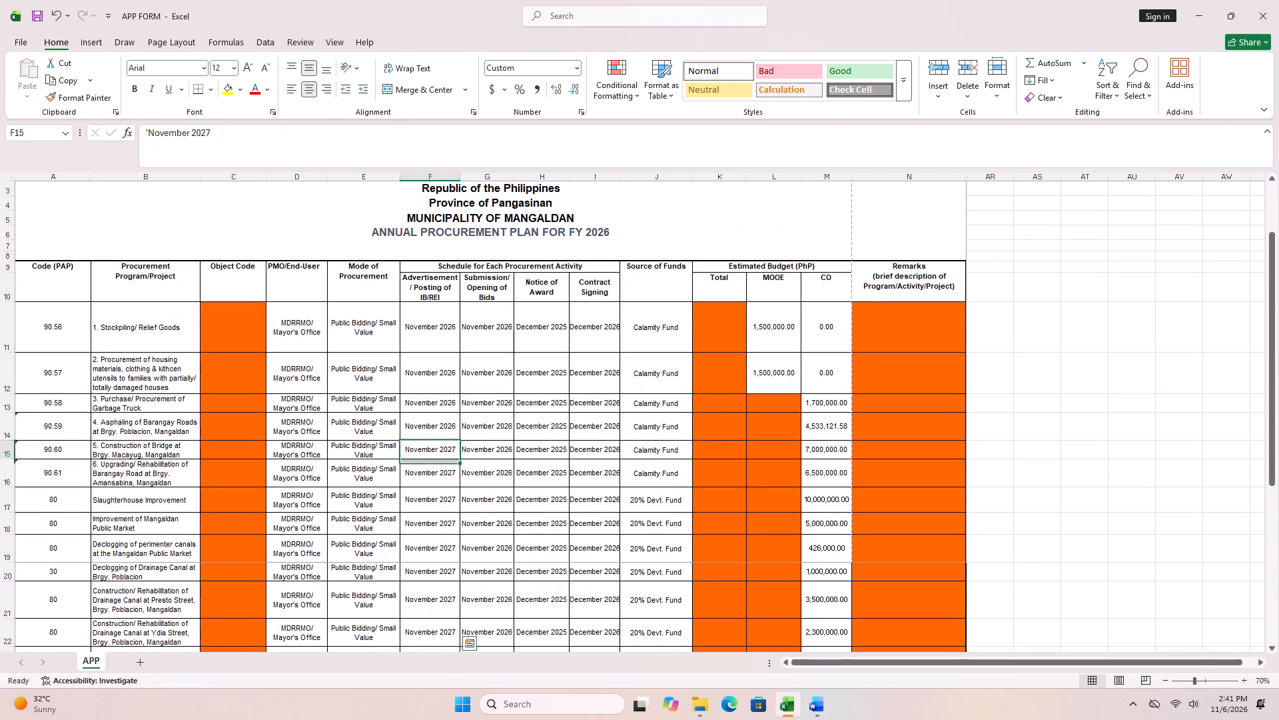
# Copy the November 2026 Advertisement/Posting date from row 14 into the same column for rows 15 to 21.
pyautogui.click(444, 427)
pyautogui.hotkey('ctrl', 'c')
pyautogui.click(444, 453)
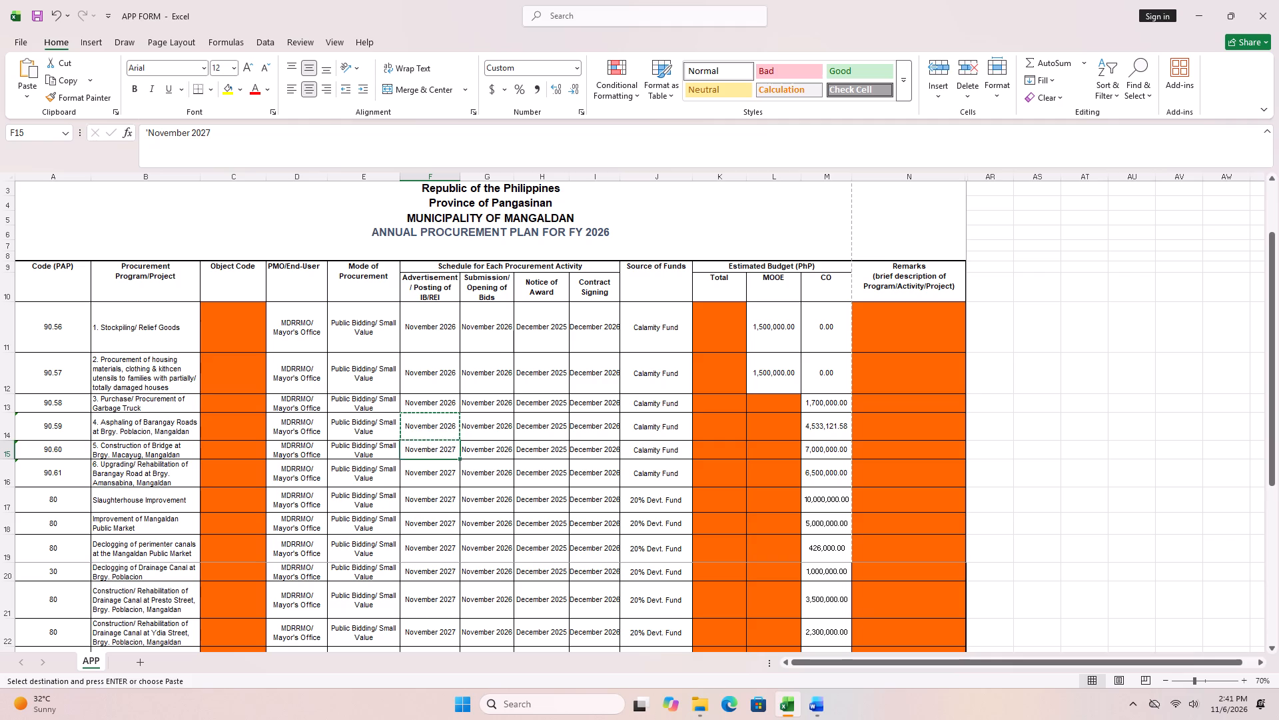
pyautogui.hotkey('ctrl', 'v')
pyautogui.keyDown('ctrl'); pyautogui.click(444, 476); pyautogui.keyUp('ctrl')
pyautogui.hotkey('ctrl', 'v')
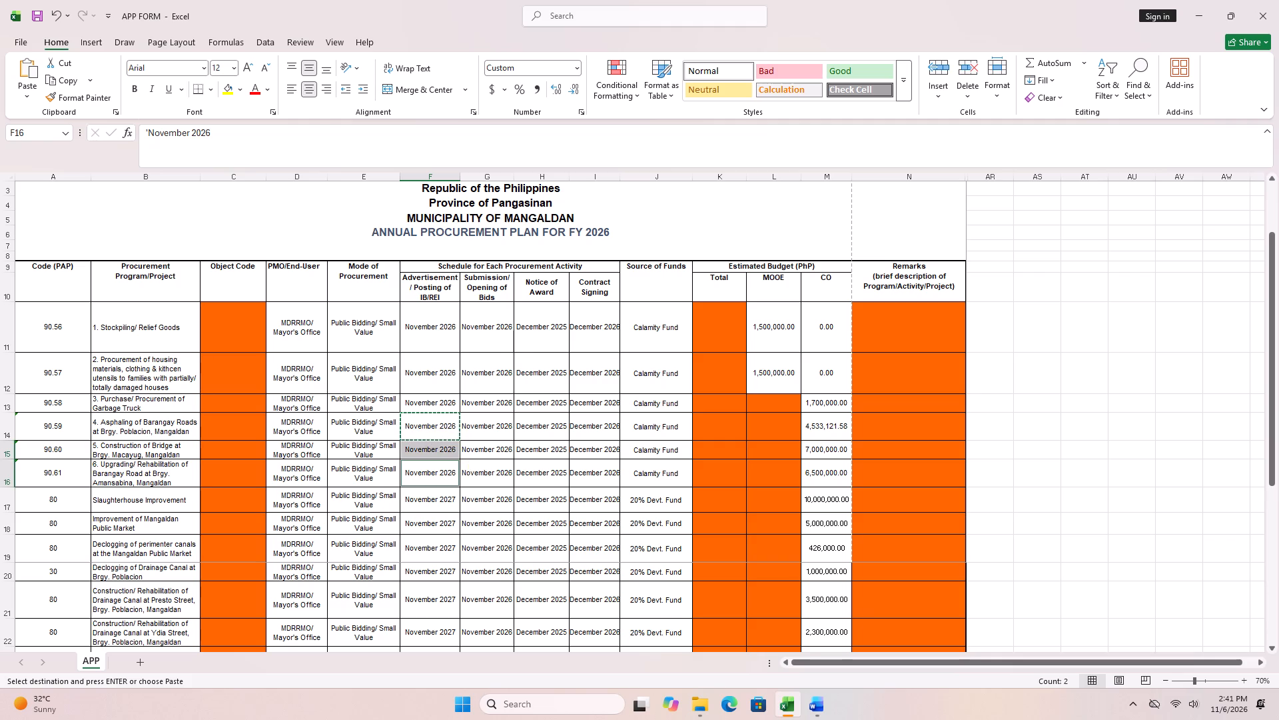
pyautogui.keyDown('ctrl'); pyautogui.click(446, 503); pyautogui.keyUp('ctrl')
pyautogui.hotkey('ctrl', 'v')
pyautogui.keyDown('ctrl'); pyautogui.click(440, 525); pyautogui.keyUp('ctrl')
pyautogui.hotkey('ctrl', 'v')
pyautogui.keyDown('ctrl'); pyautogui.click(446, 552); pyautogui.keyUp('ctrl')
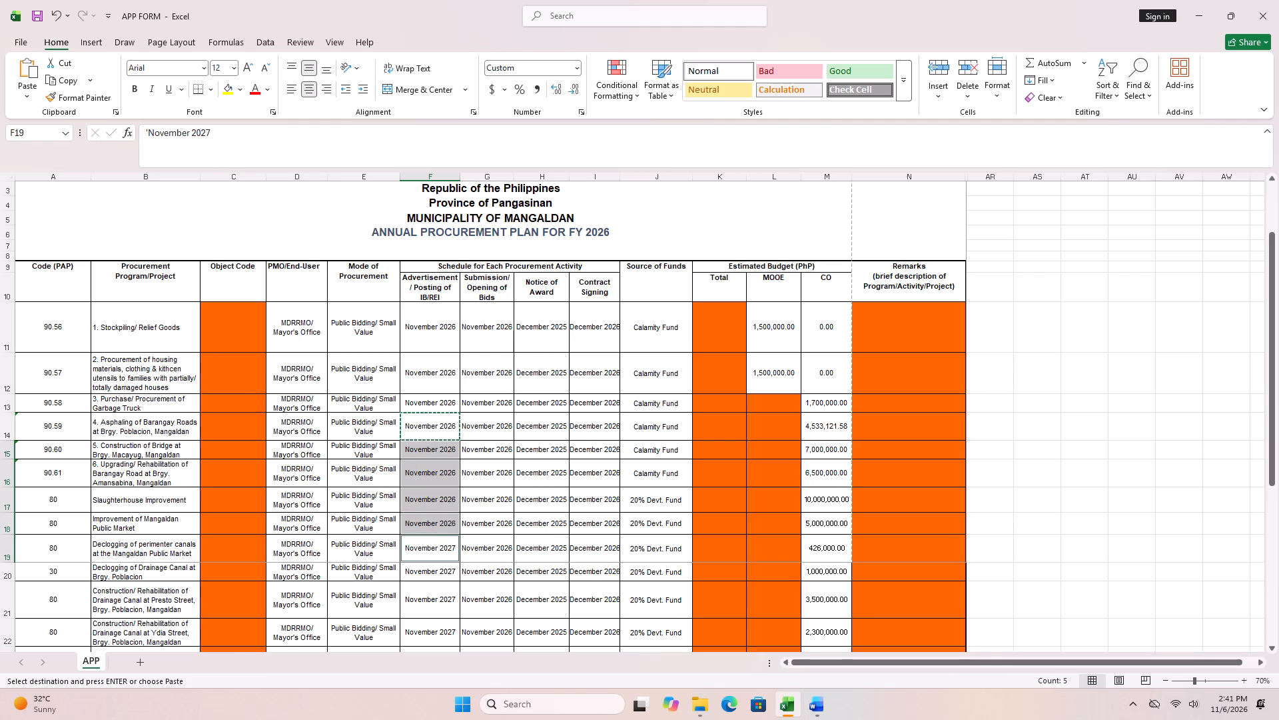
pyautogui.hotkey('ctrl', 'v')
pyautogui.keyDown('ctrl'); pyautogui.click(445, 576); pyautogui.keyUp('ctrl')
pyautogui.hotkey('ctrl', 'v')
pyautogui.keyDown('ctrl'); pyautogui.click(441, 591); pyautogui.keyUp('ctrl')
pyautogui.hotkey('ctrl', 'v')
# Paste the copied November 2026 date into the Advertisement/Posting cells of the drainage and slope protection projects, rows 22 to 25.
pyautogui.scroll(-2, 444, 592)
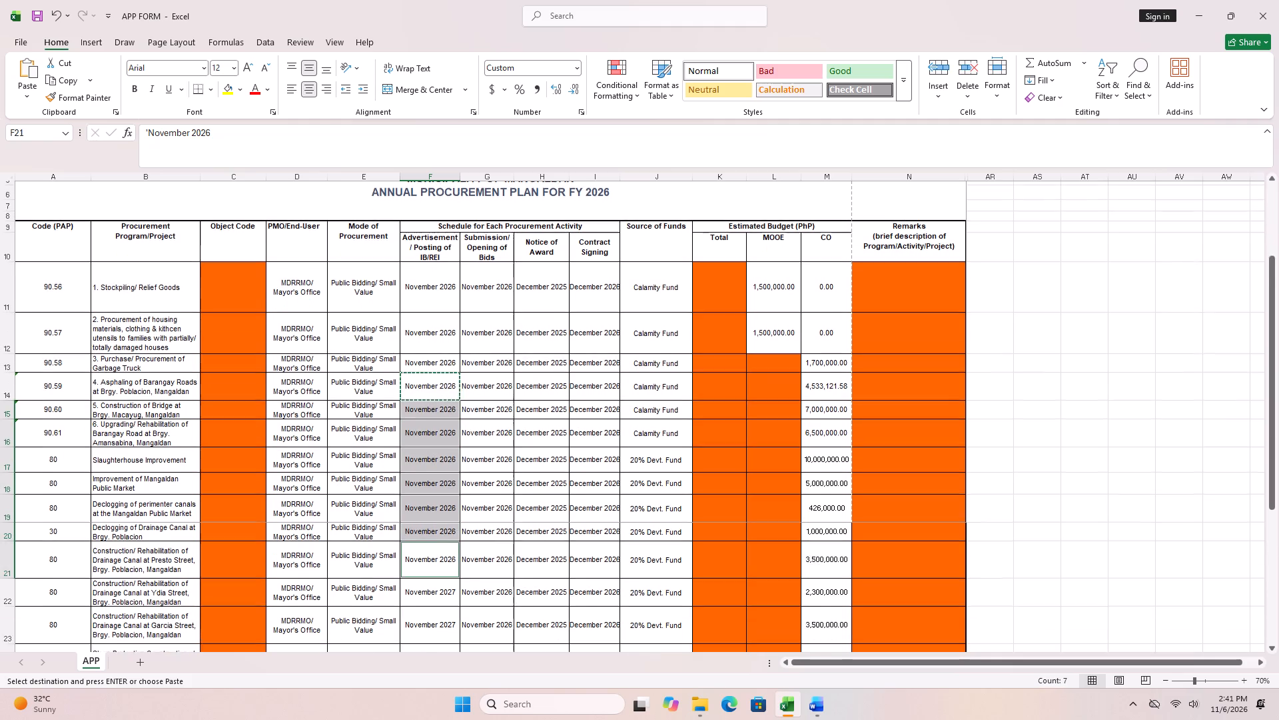
pyautogui.scroll(-1, 444, 592)
pyautogui.click(439, 540)
pyautogui.hotkey('ctrl', 'v')
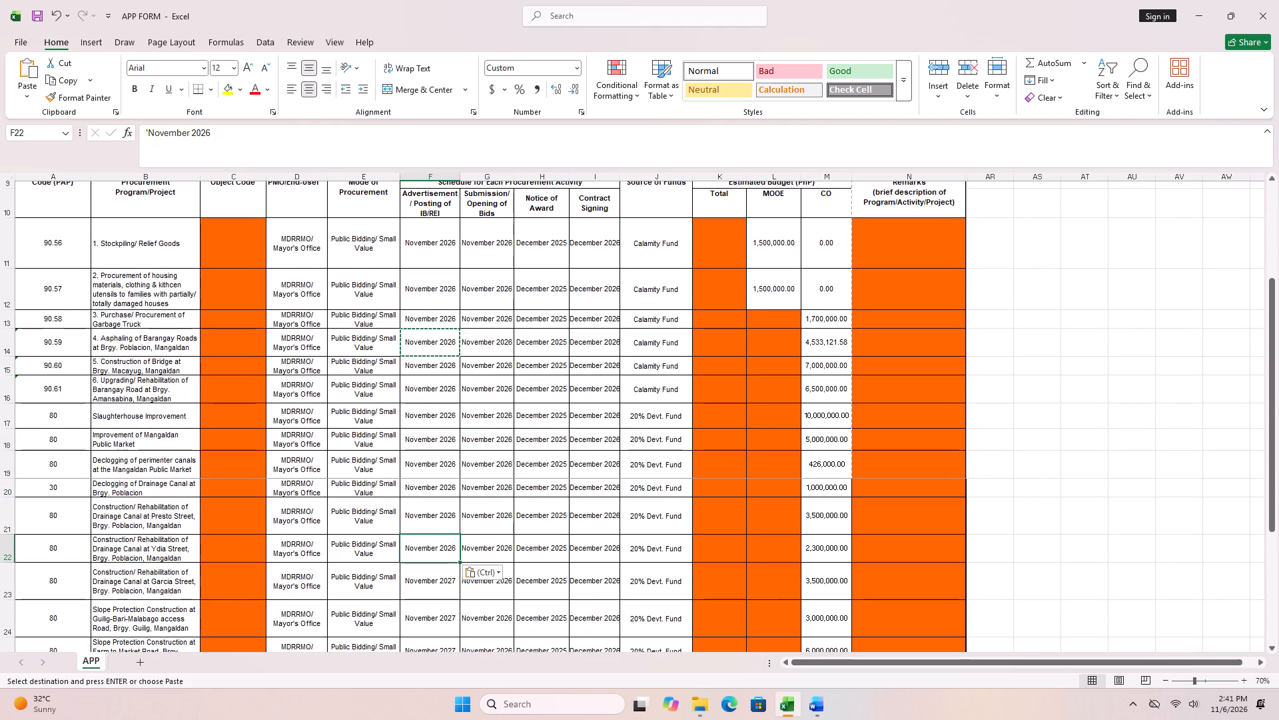
pyautogui.keyDown('ctrl'); pyautogui.click(444, 586); pyautogui.keyUp('ctrl')
pyautogui.hotkey('ctrl', 'v')
pyautogui.keyDown('ctrl'); pyautogui.click(440, 636); pyautogui.keyUp('ctrl')
pyautogui.hotkey('ctrl', 'v')
pyautogui.scroll(-3, 439, 635)
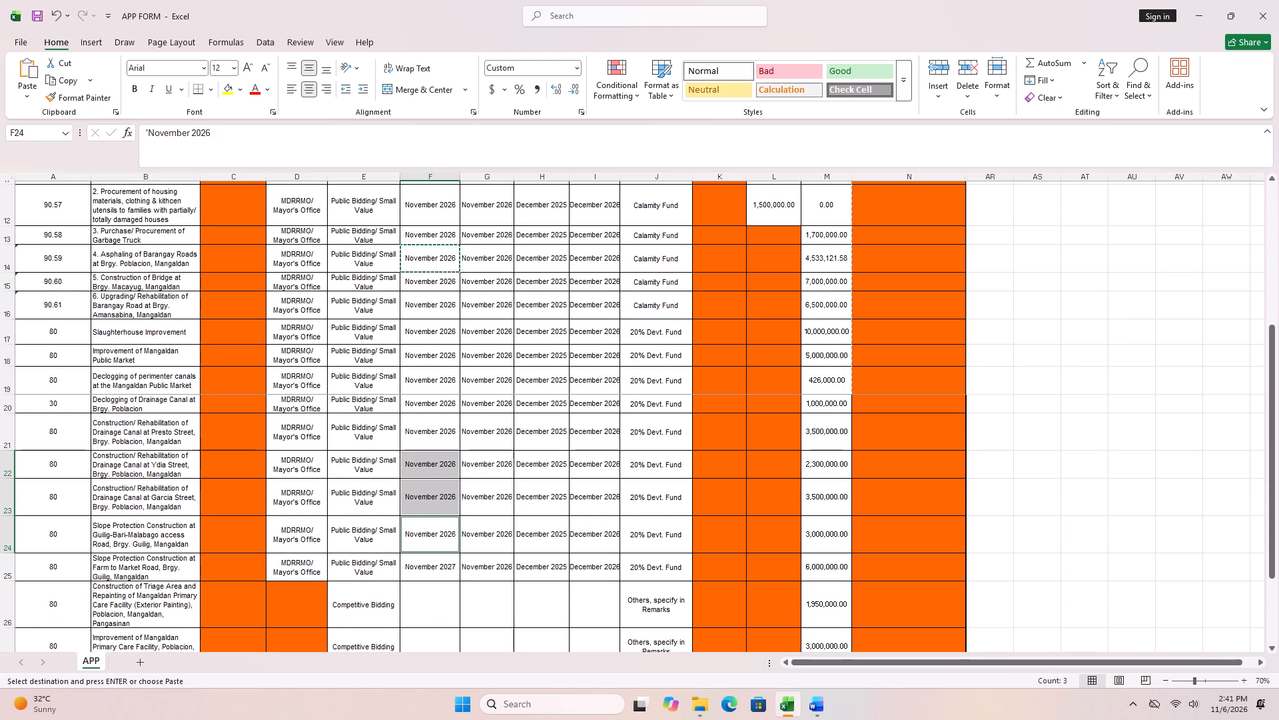
pyautogui.click(438, 567)
pyautogui.hotkey('ctrl', 'v')
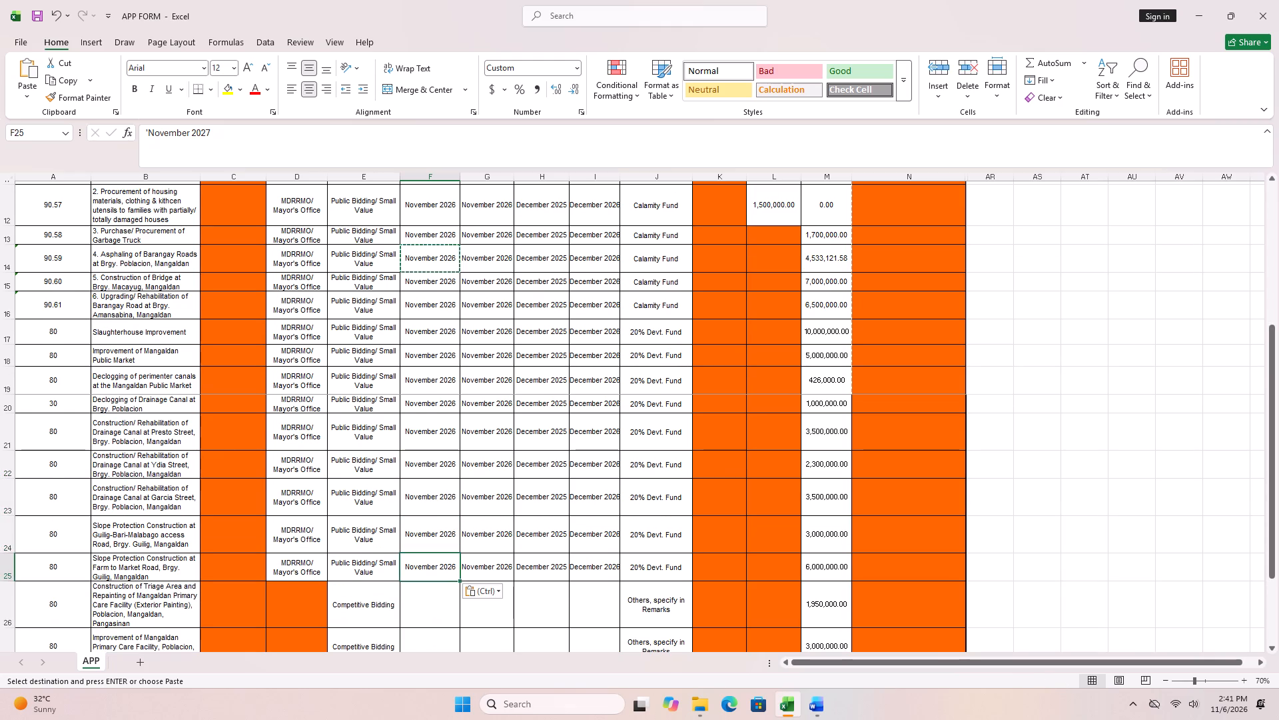
# Enter January 2026 as text for the Triage Area project's Advertisement/Posting date in row 26.
pyautogui.click(439, 609)
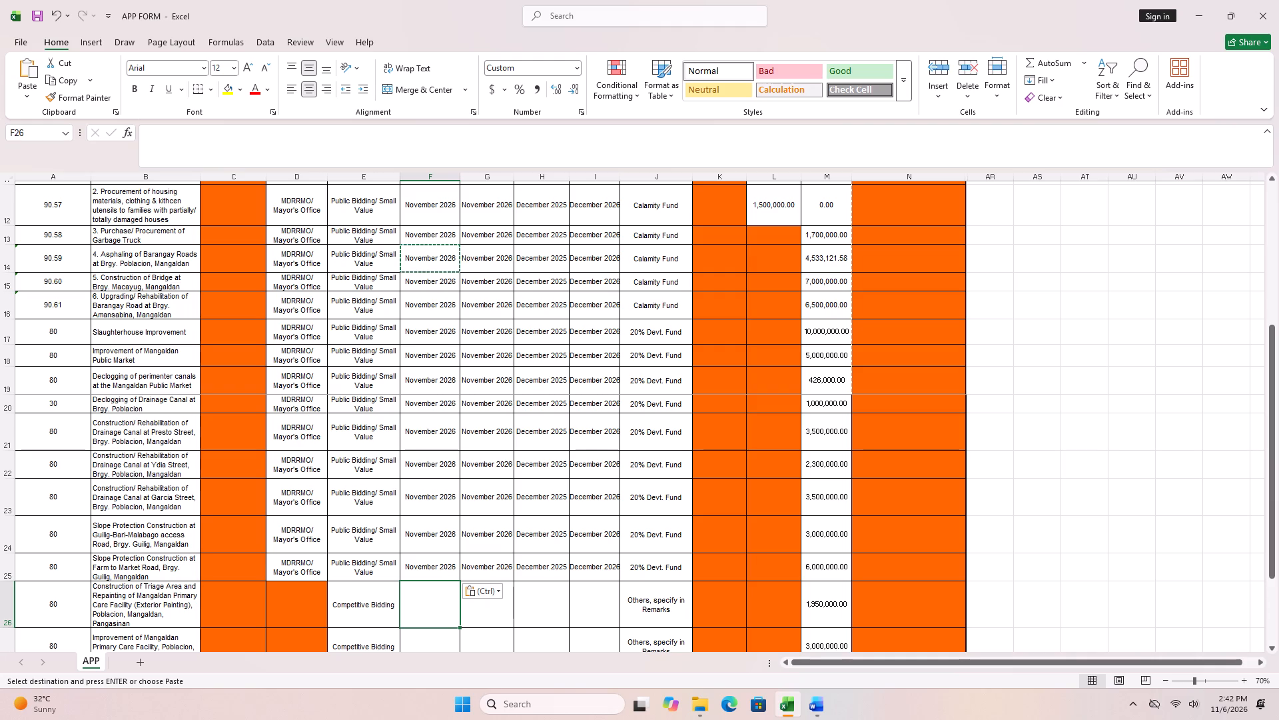
pyautogui.write('Ja')
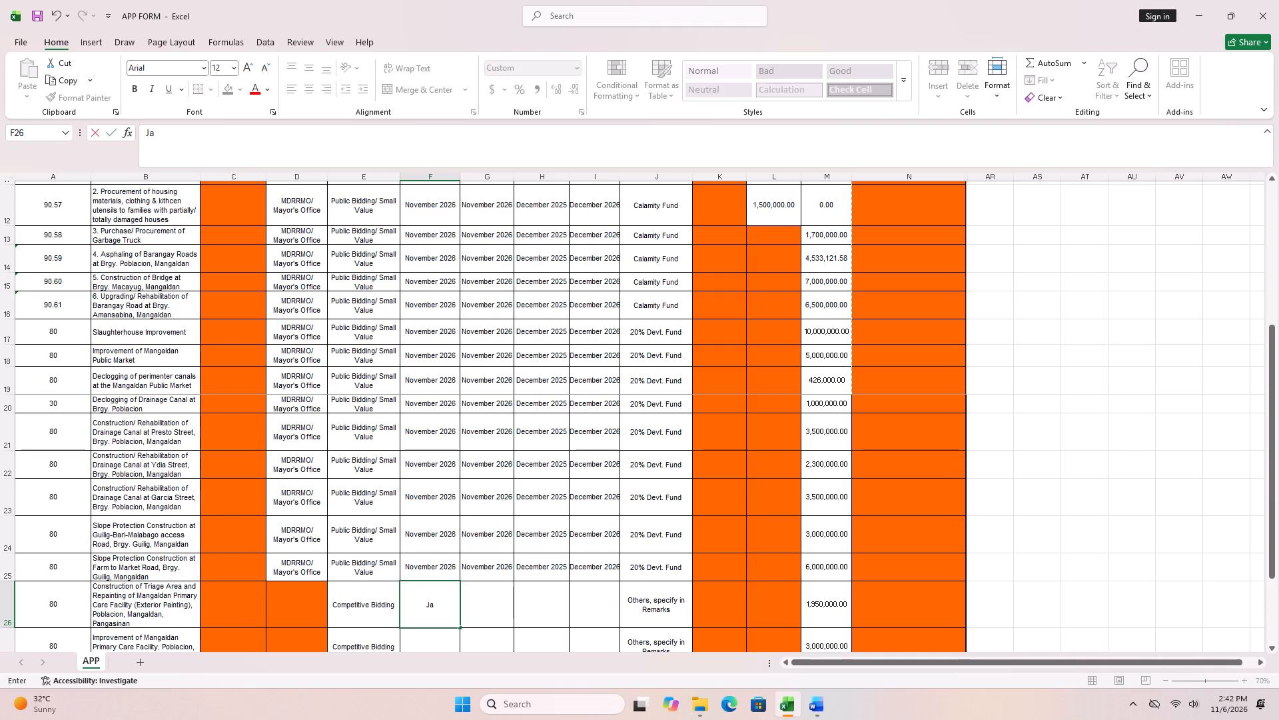
pyautogui.write('nuary')
pyautogui.press('BackSpace')
pyautogui.press('BackSpace')
pyautogui.press('BackSpace')
pyautogui.press('BackSpace')
pyautogui.press('BackSpace')
pyautogui.press('BackSpace')
pyautogui.press('BackSpace')
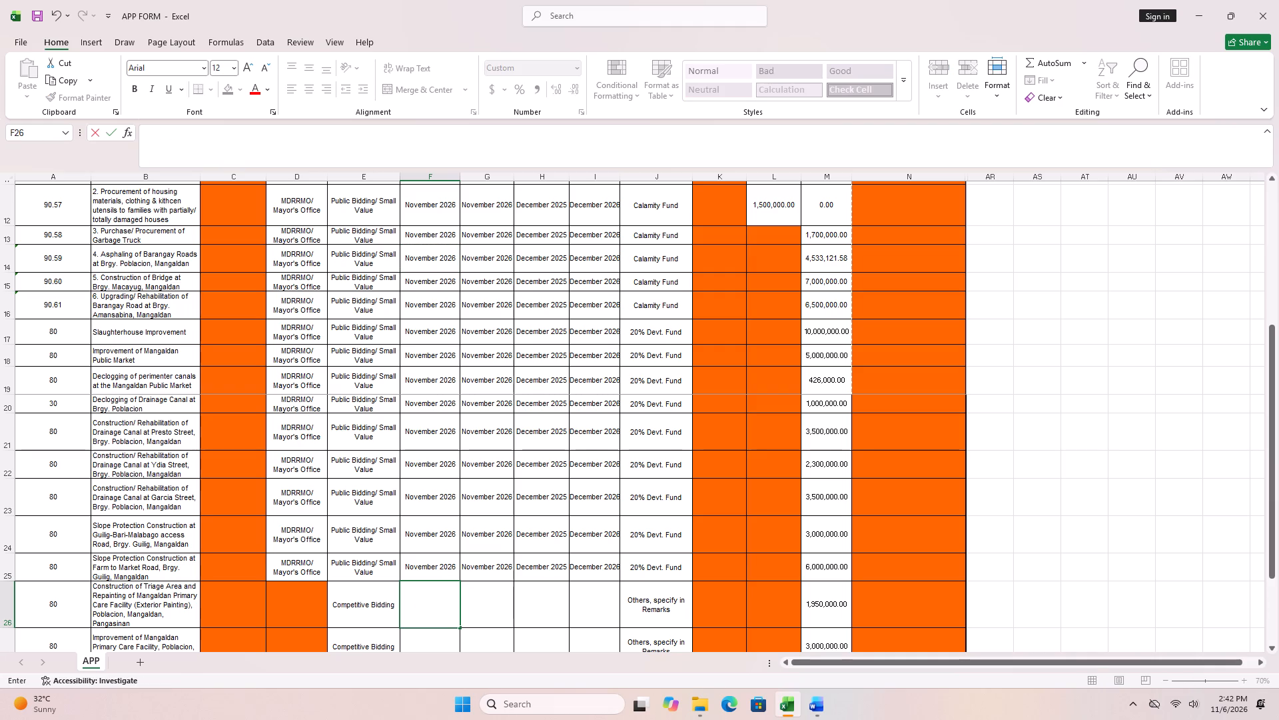
pyautogui.press("'")
pyautogui.write('January')
pyautogui.press('space')
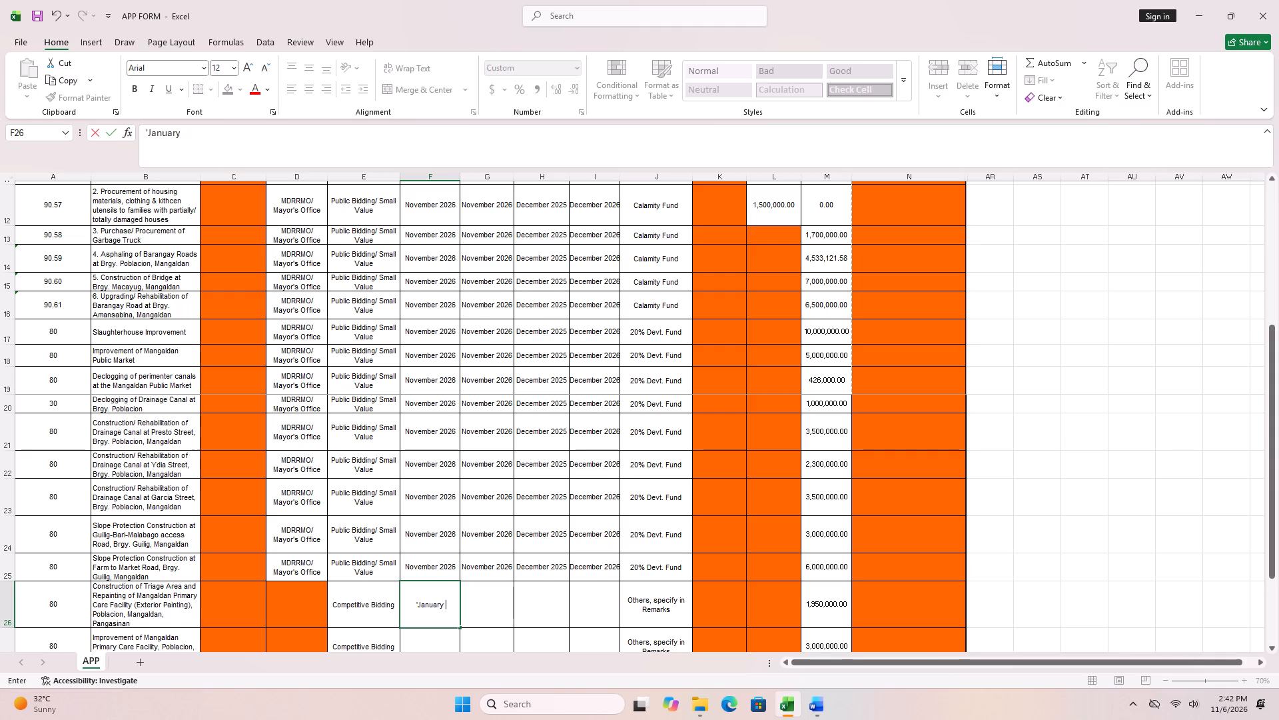
pyautogui.write('2026')
pyautogui.press('Tab')
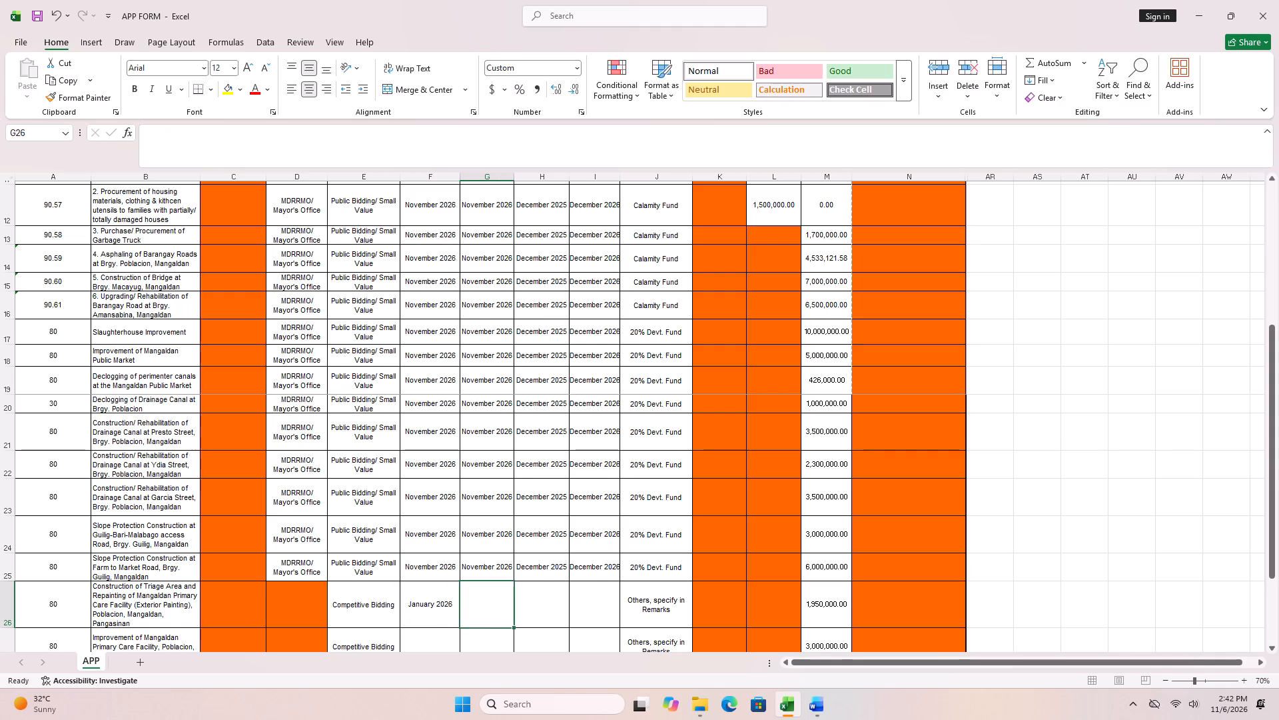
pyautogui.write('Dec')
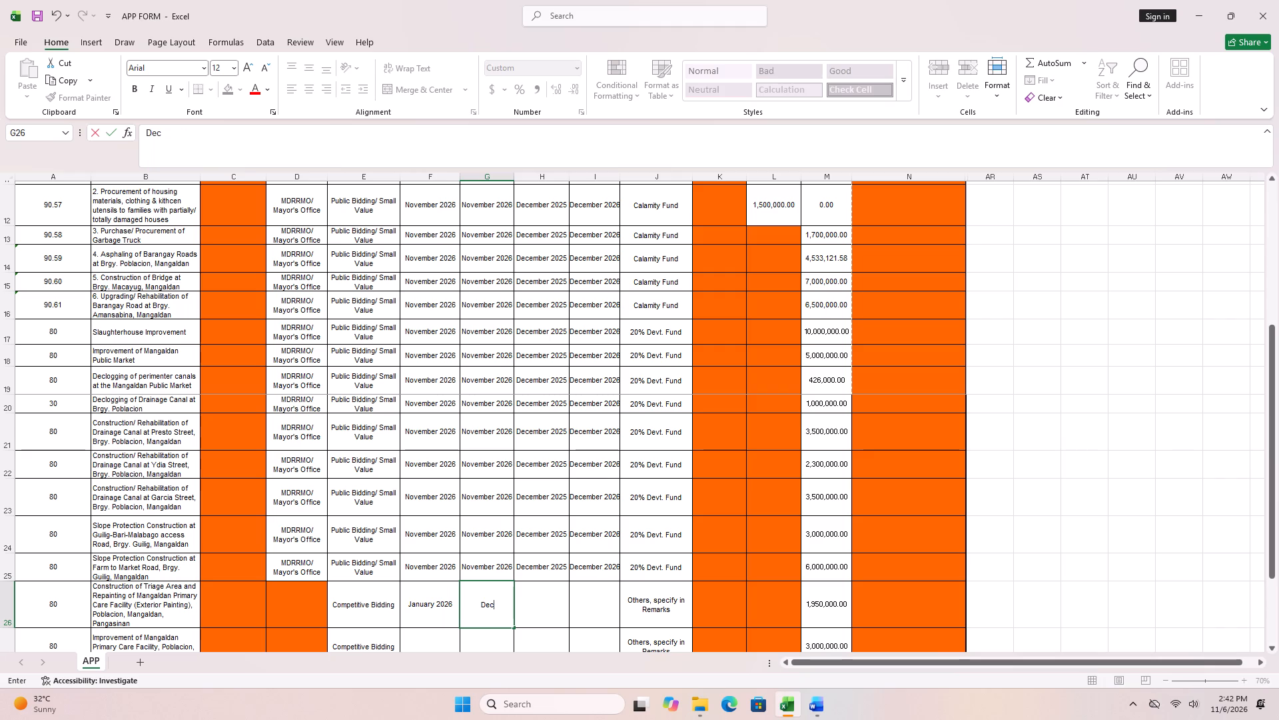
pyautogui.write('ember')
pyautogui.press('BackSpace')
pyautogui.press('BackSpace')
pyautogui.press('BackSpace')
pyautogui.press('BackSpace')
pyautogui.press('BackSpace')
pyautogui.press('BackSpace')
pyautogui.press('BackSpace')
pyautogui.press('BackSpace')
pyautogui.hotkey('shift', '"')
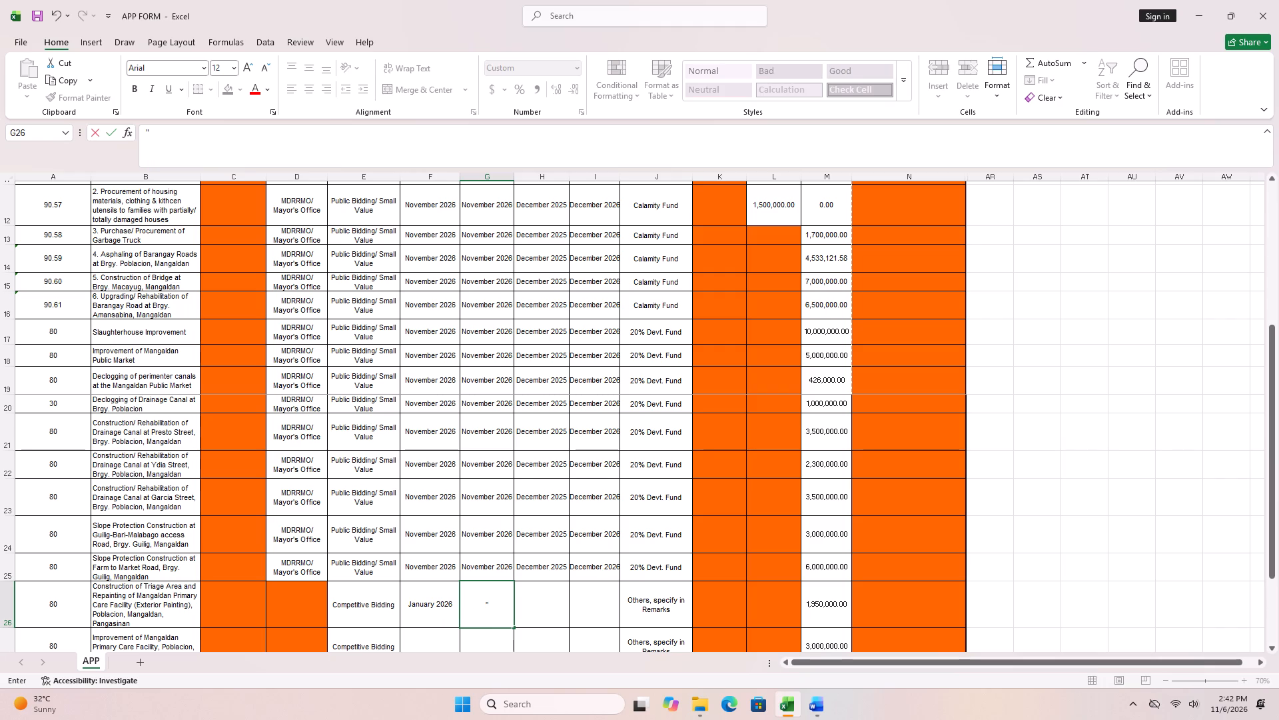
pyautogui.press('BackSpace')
# Enter December 2026 as text for the Triage Area project's Submission/Opening of Bids date in row 26.
pyautogui.press("'")
pyautogui.write('December')
pyautogui.press('space')
pyautogui.write('2026')
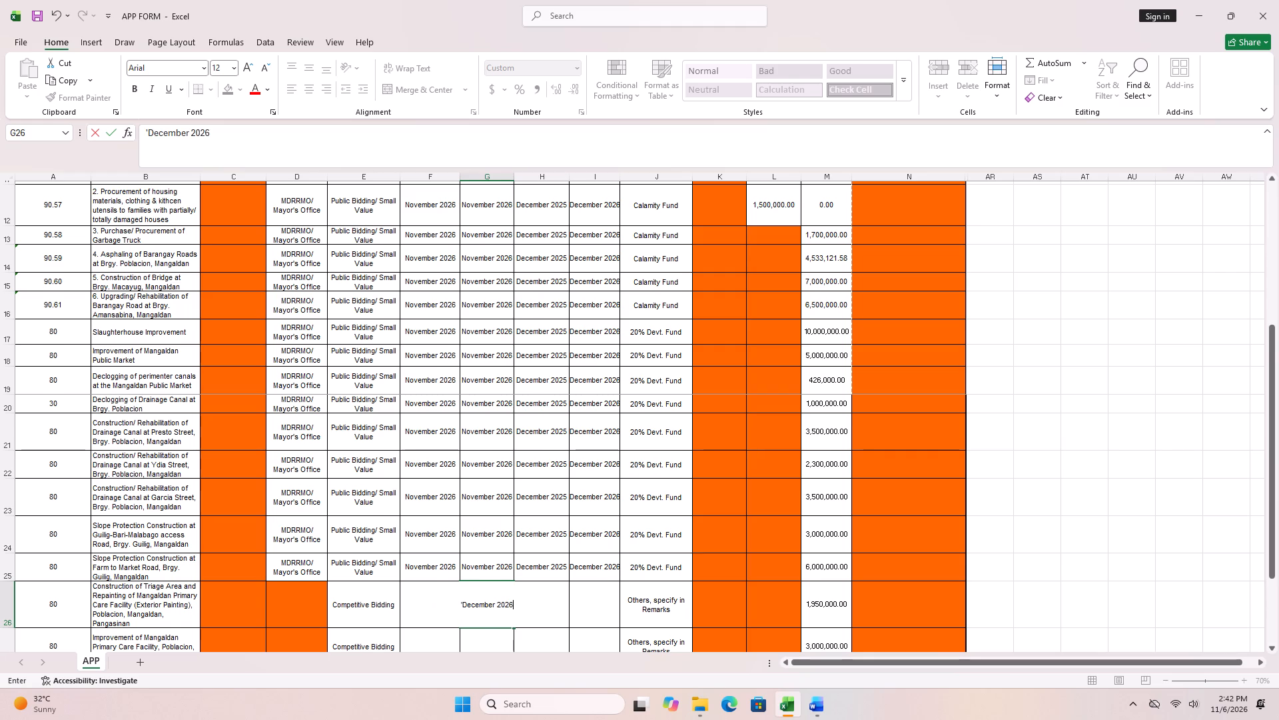
pyautogui.press('Return')
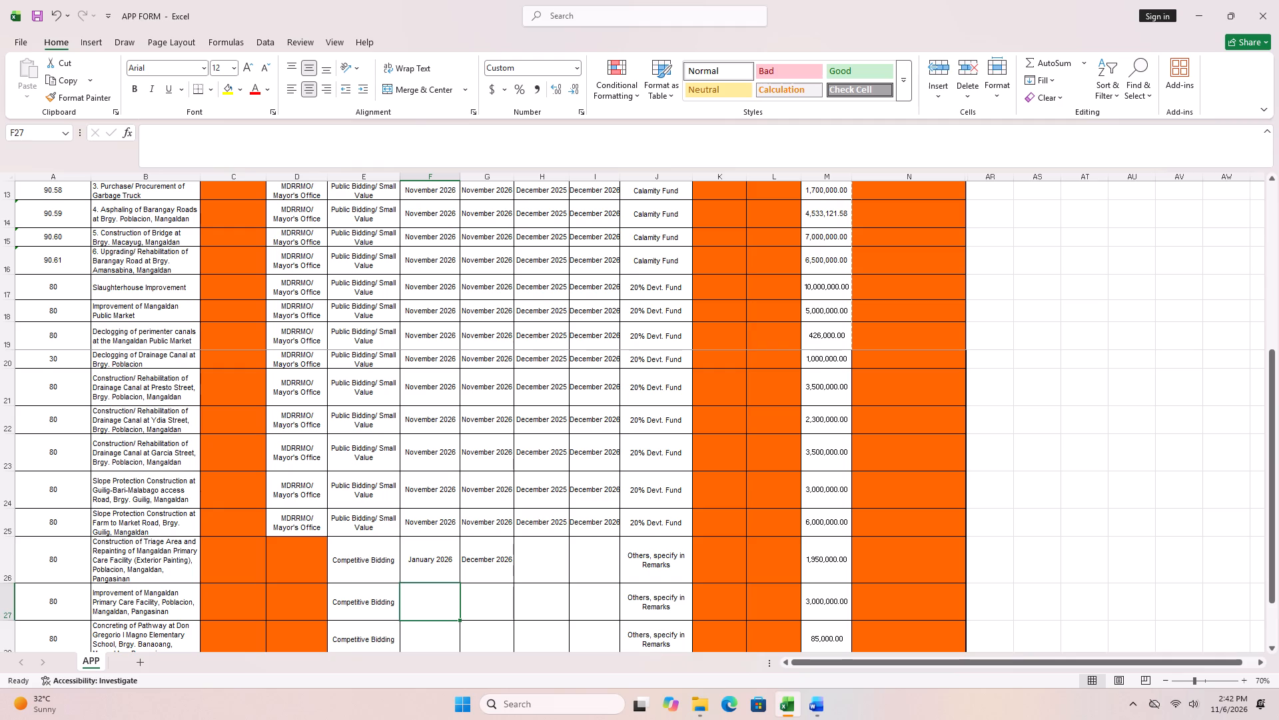
# Copy row 26's January 2026 and December 2026 advertisement and bid opening dates into the same columns for rows 27 to 30.
pyautogui.moveTo(448, 552); pyautogui.dragTo(479, 553)
pyautogui.hotkey('ctrl', 'c')
pyautogui.click(449, 609)
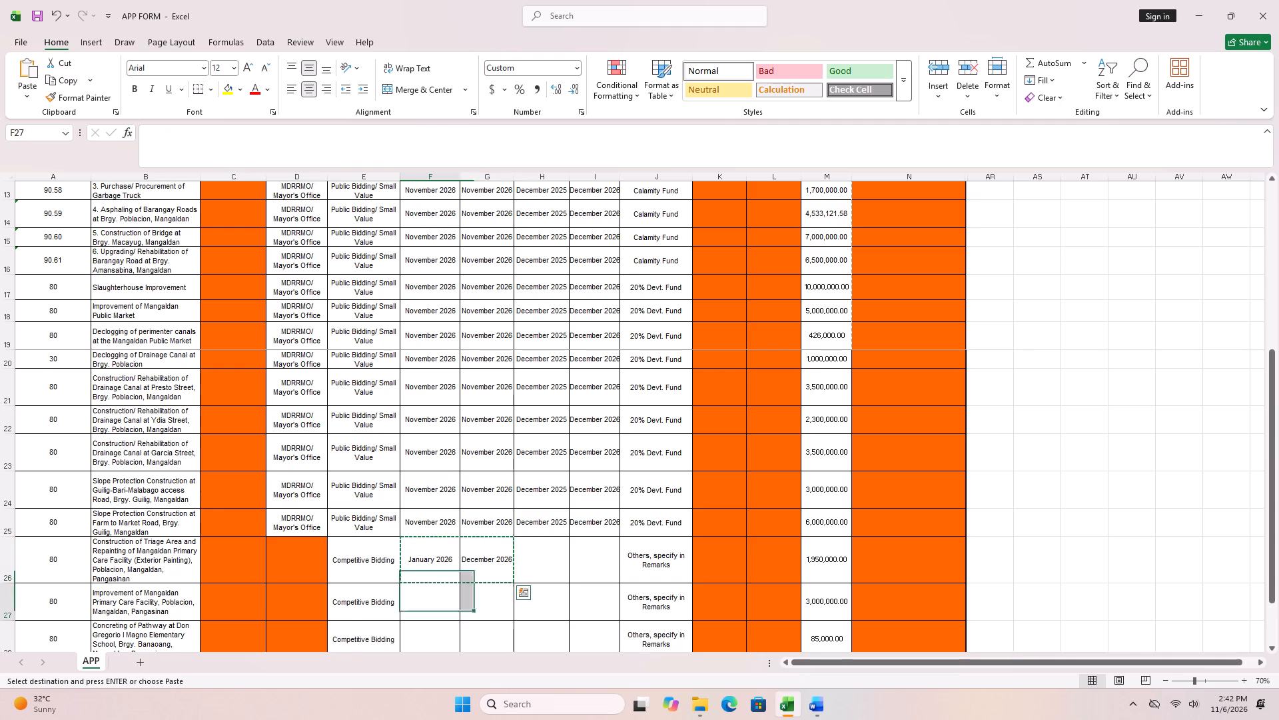
pyautogui.hotkey('ctrl', 'v')
pyautogui.scroll(-2, 444, 622)
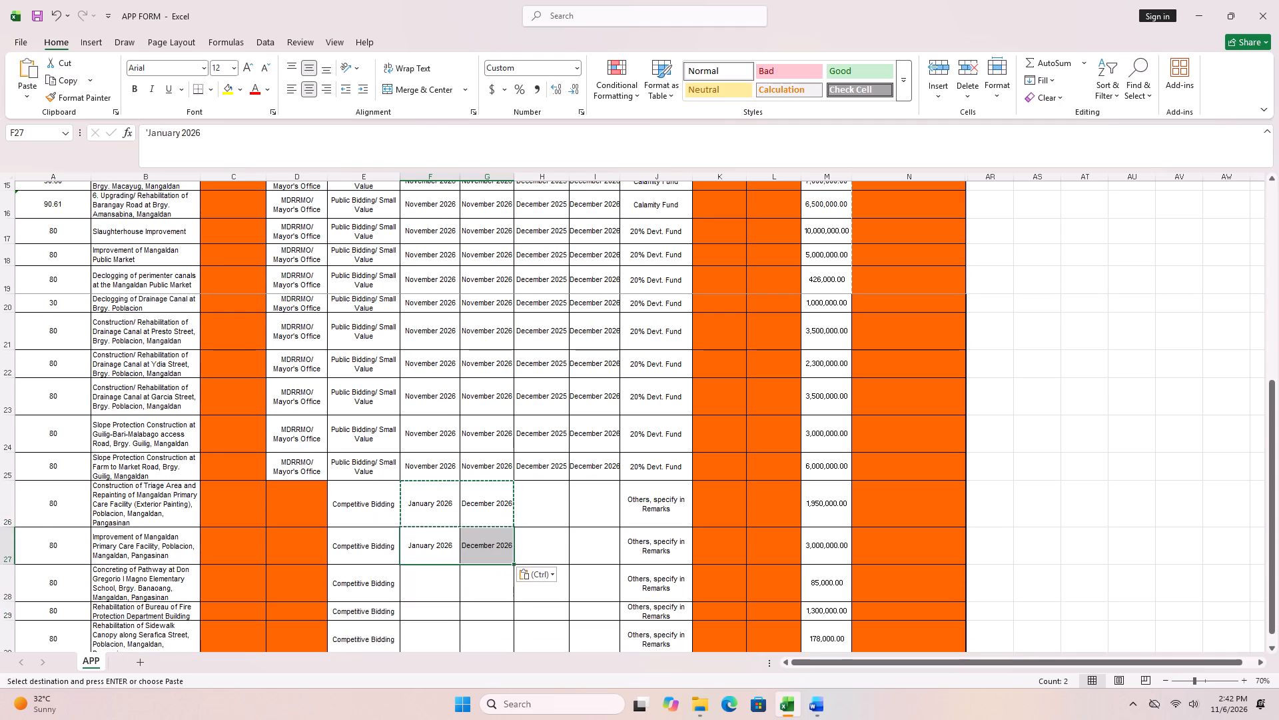
pyautogui.click(444, 592)
pyautogui.hotkey('ctrl', 'v')
pyautogui.scroll(-3, 444, 592)
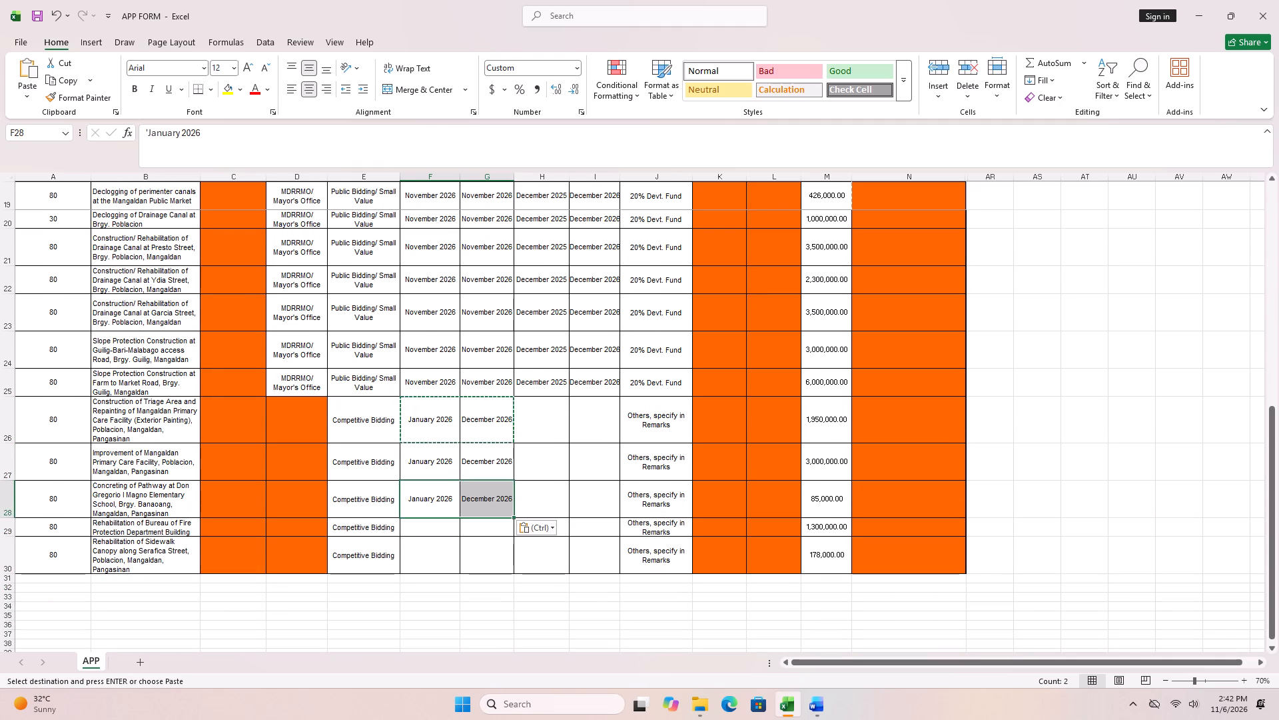
pyautogui.click(438, 525)
pyautogui.hotkey('ctrl', 'v')
pyautogui.click(431, 559)
pyautogui.hotkey('ctrl', 'v')
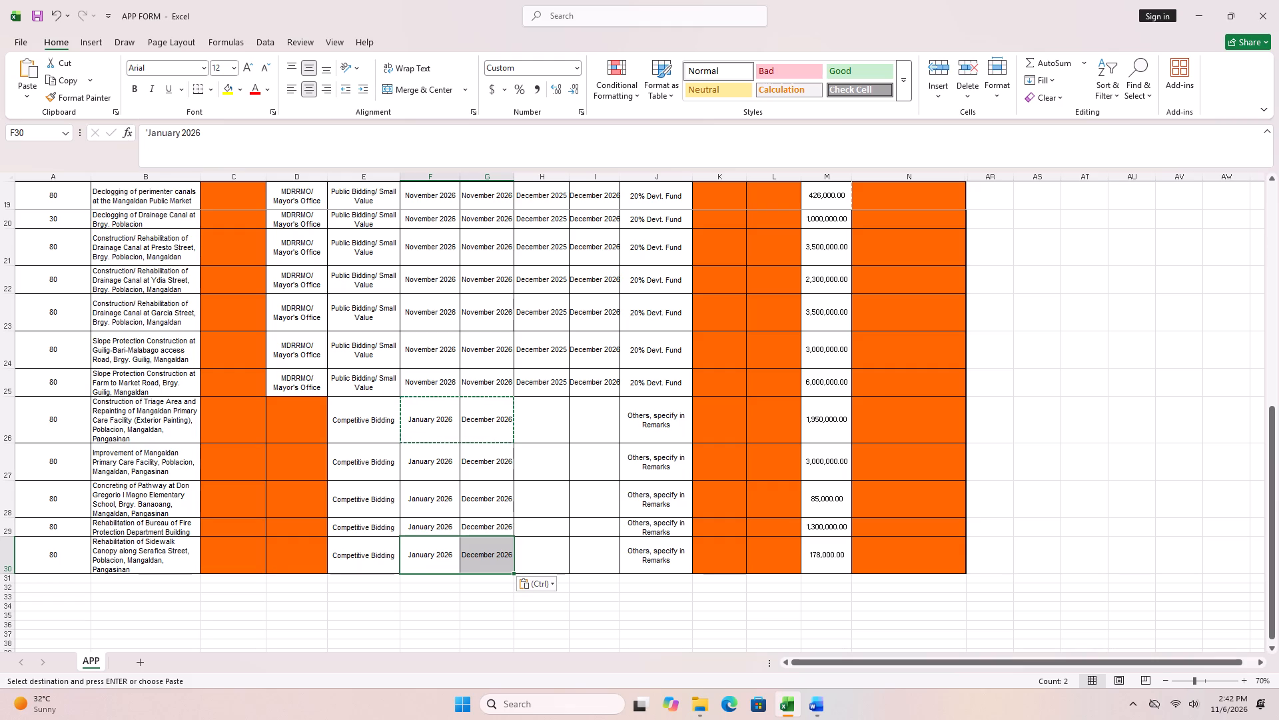
# Copy row 26's January 2026 and December 2026 date pair into the Notice of Award and Contract Signing columns for rows 26 to 30.
pyautogui.moveTo(452, 422); pyautogui.dragTo(477, 425)
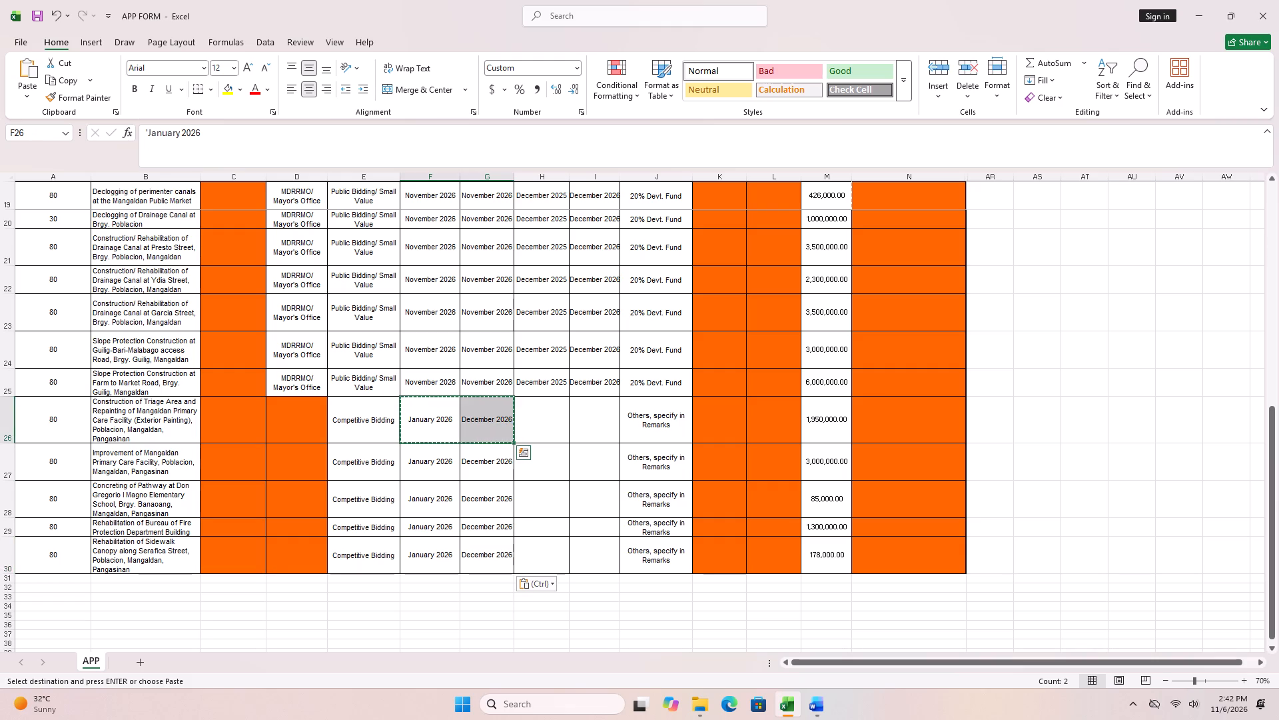
pyautogui.hotkey('ctrl', 'c')
pyautogui.click(551, 421)
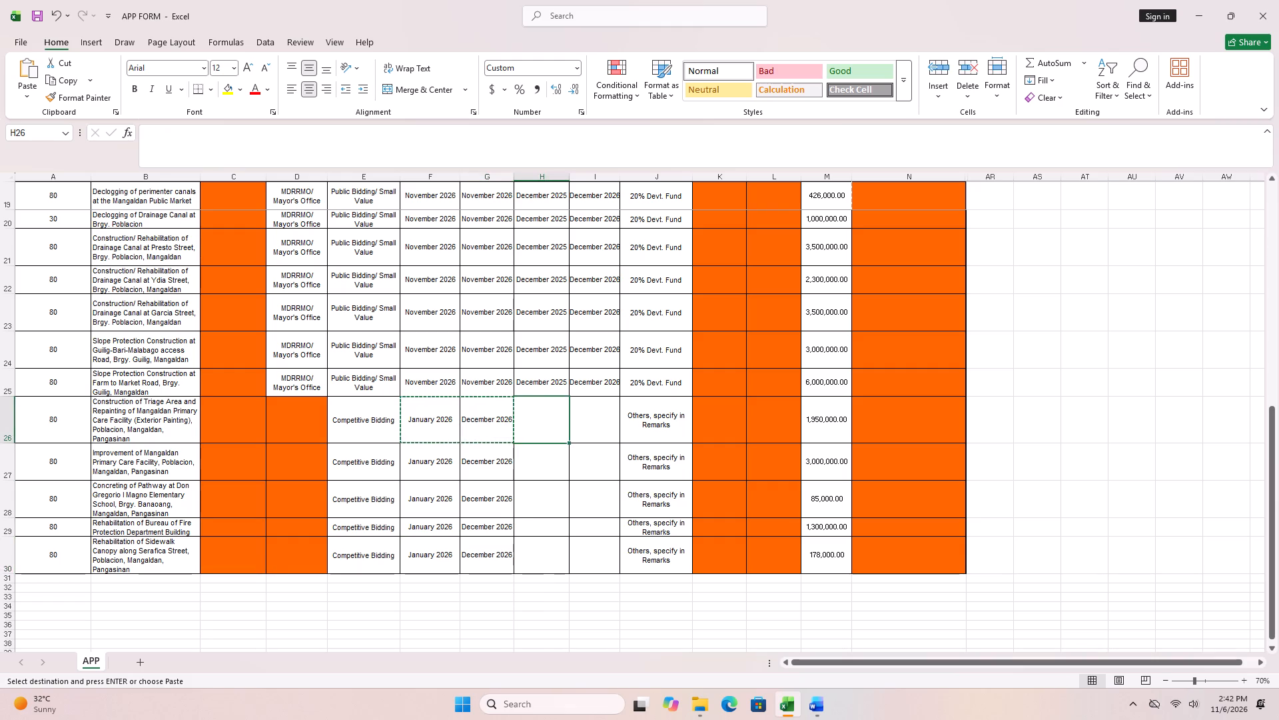
pyautogui.hotkey('ctrl', 'v')
pyautogui.keyDown('ctrl'); pyautogui.click(535, 459); pyautogui.keyUp('ctrl')
pyautogui.hotkey('ctrl', 'v')
pyautogui.keyDown('ctrl'); pyautogui.click(538, 499); pyautogui.keyUp('ctrl')
pyautogui.hotkey('ctrl', 'v')
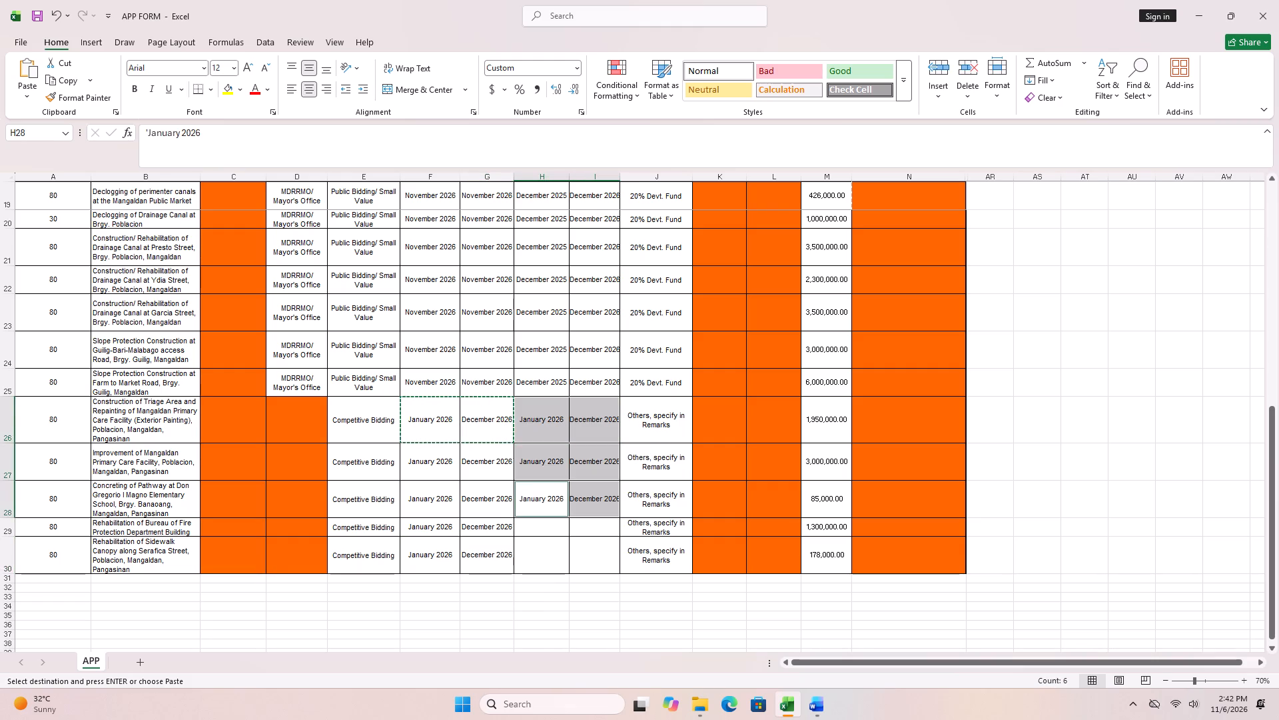
pyautogui.keyDown('ctrl'); pyautogui.click(547, 530); pyautogui.keyUp('ctrl')
pyautogui.hotkey('ctrl', 'v')
pyautogui.keyDown('ctrl'); pyautogui.click(546, 551); pyautogui.keyUp('ctrl')
pyautogui.hotkey('ctrl', 'v')
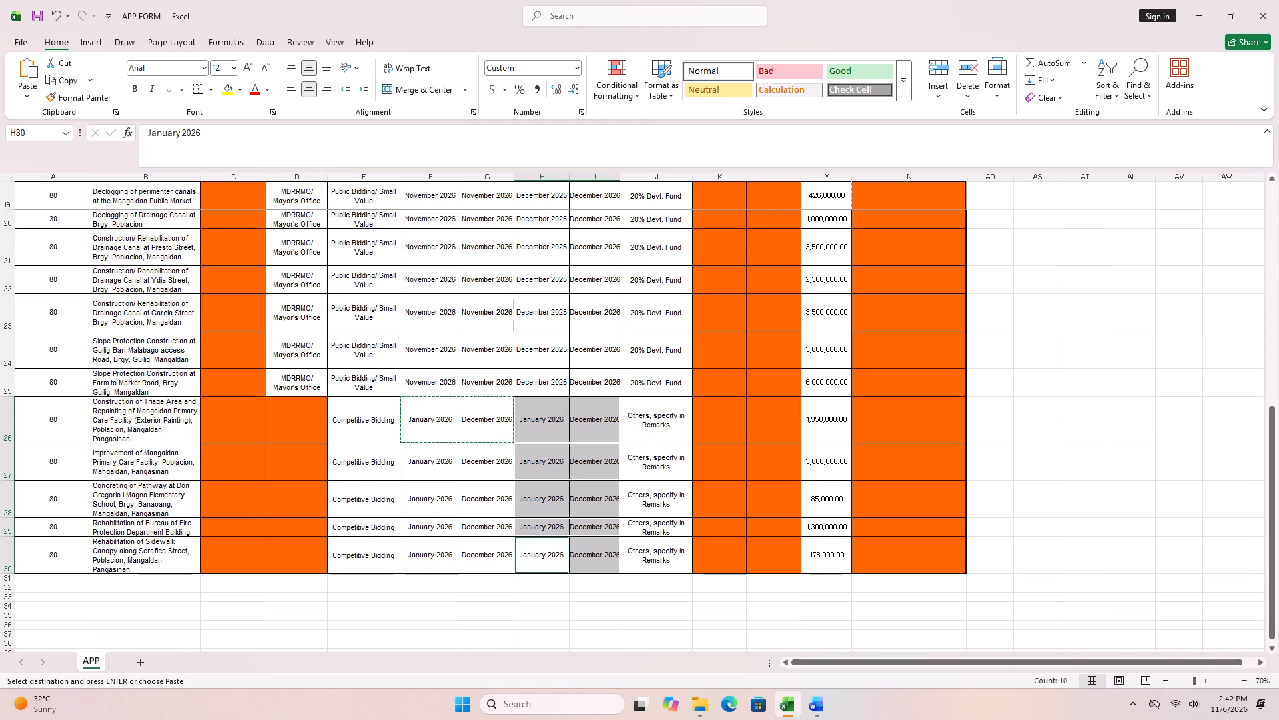
pyautogui.click(534, 588)
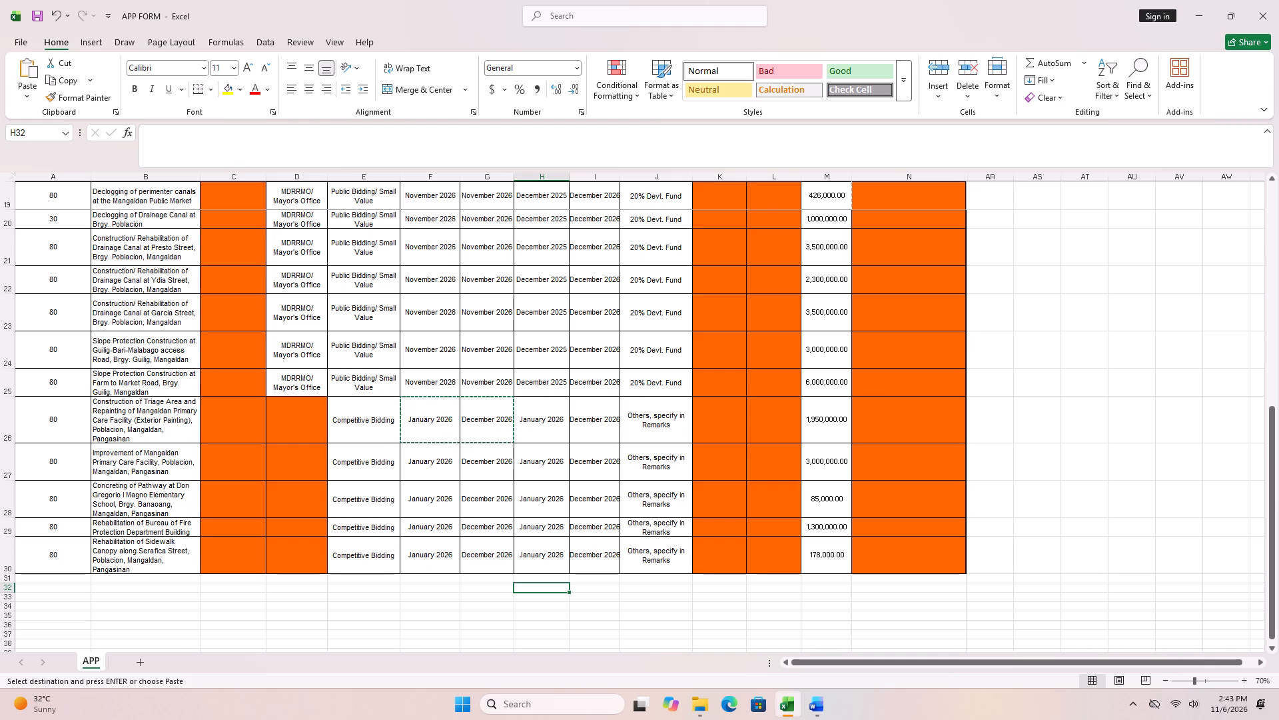
# Review the procurement plan's rows from the header to row 30, checking schedule dates and the remaining orange cells.
pyautogui.scroll(2, 723, 583)
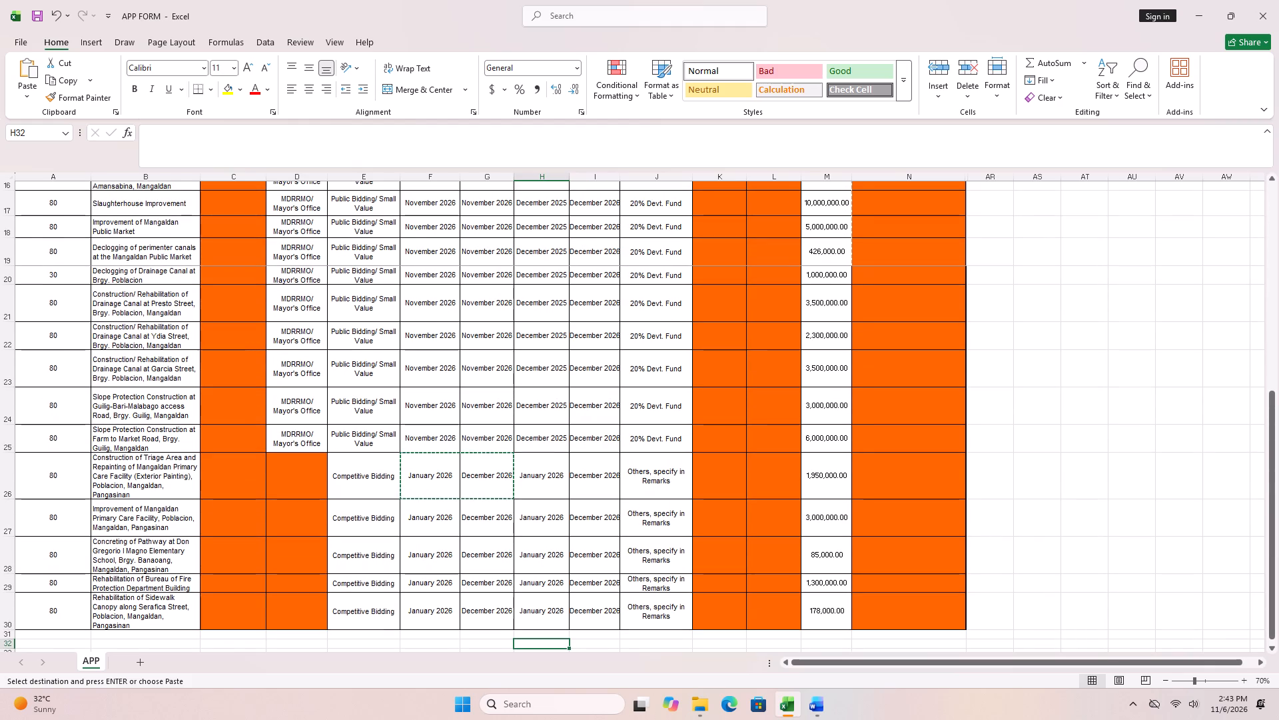
pyautogui.scroll(-1, 727, 571)
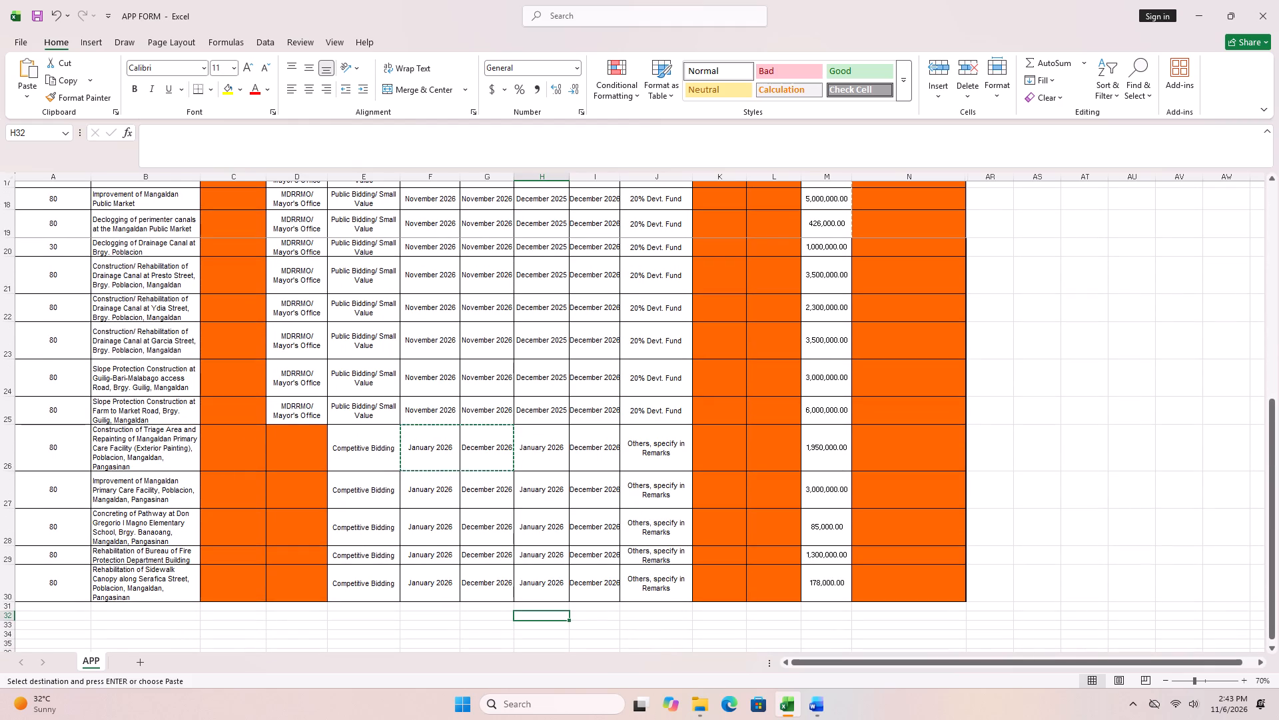
pyautogui.scroll(3, 728, 571)
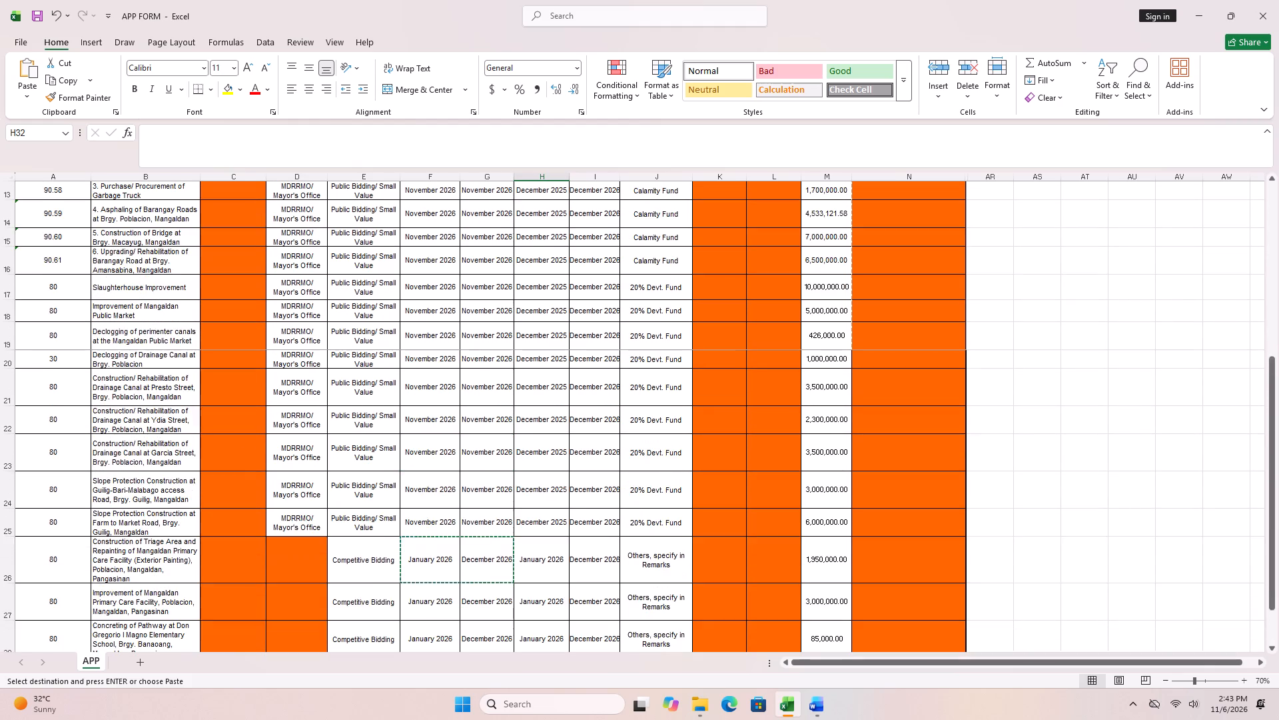
pyautogui.scroll(7, 728, 571)
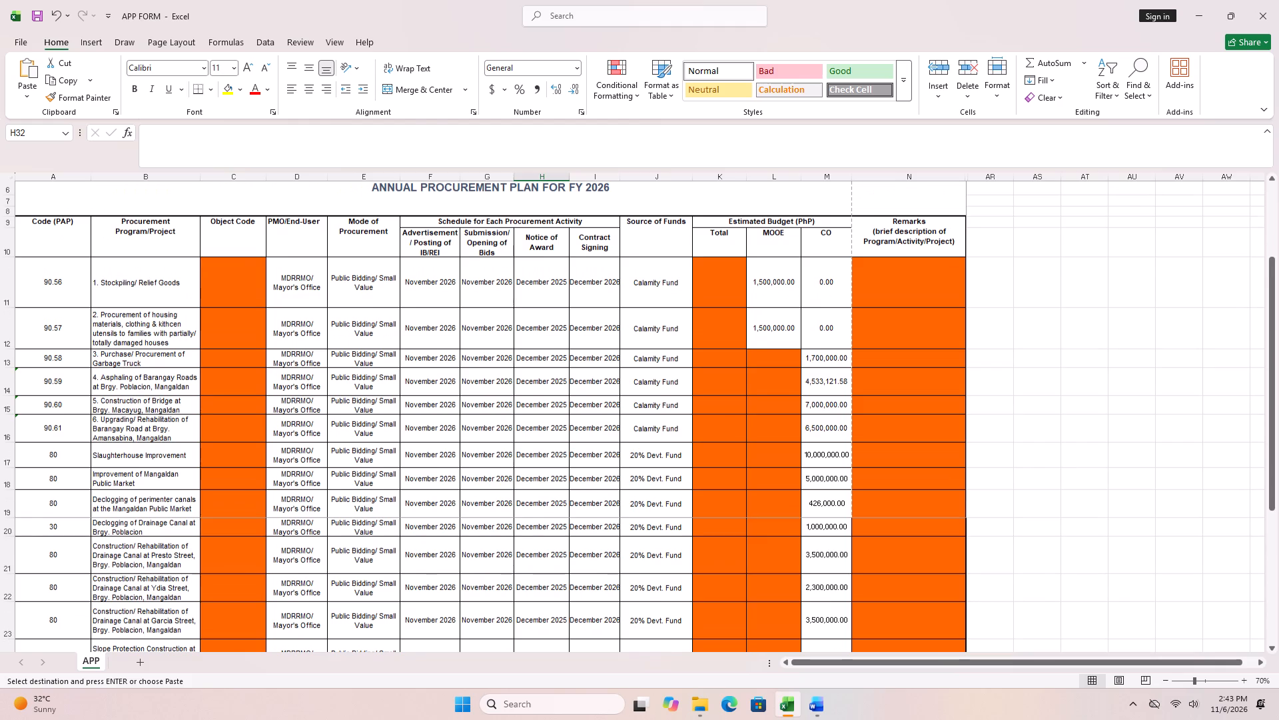
pyautogui.scroll(-6, 728, 567)
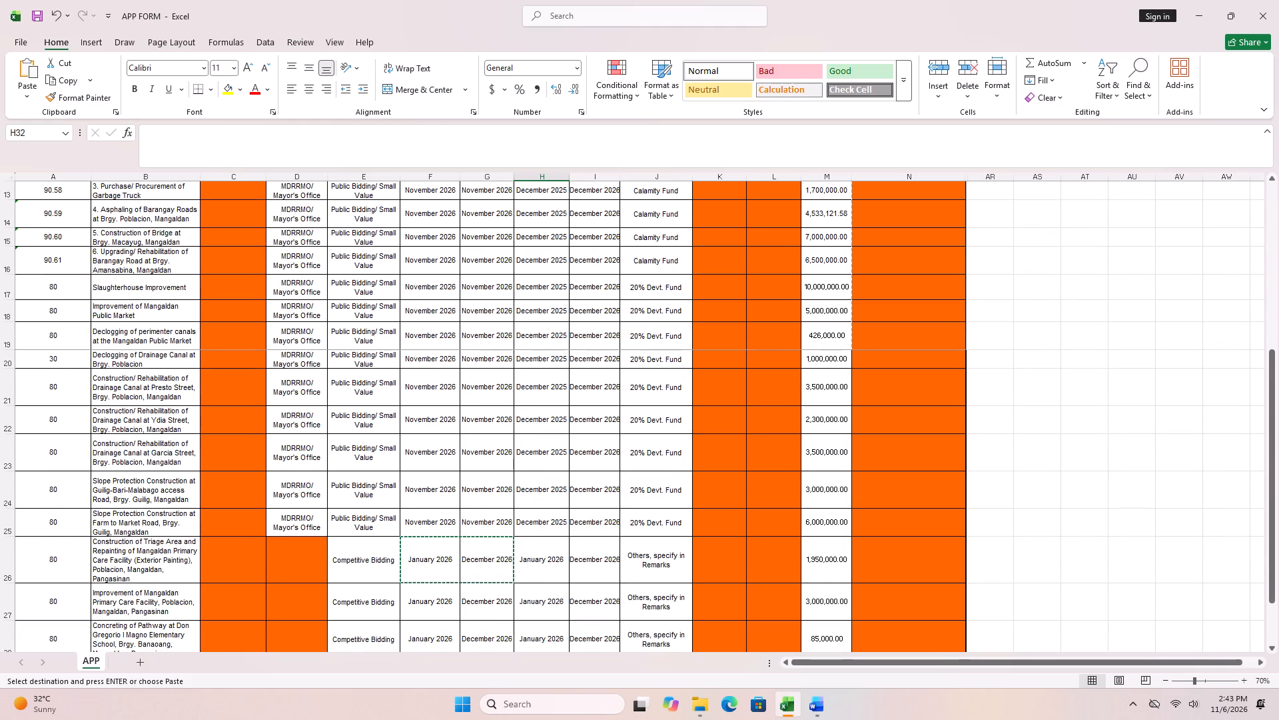
pyautogui.scroll(3, 677, 563)
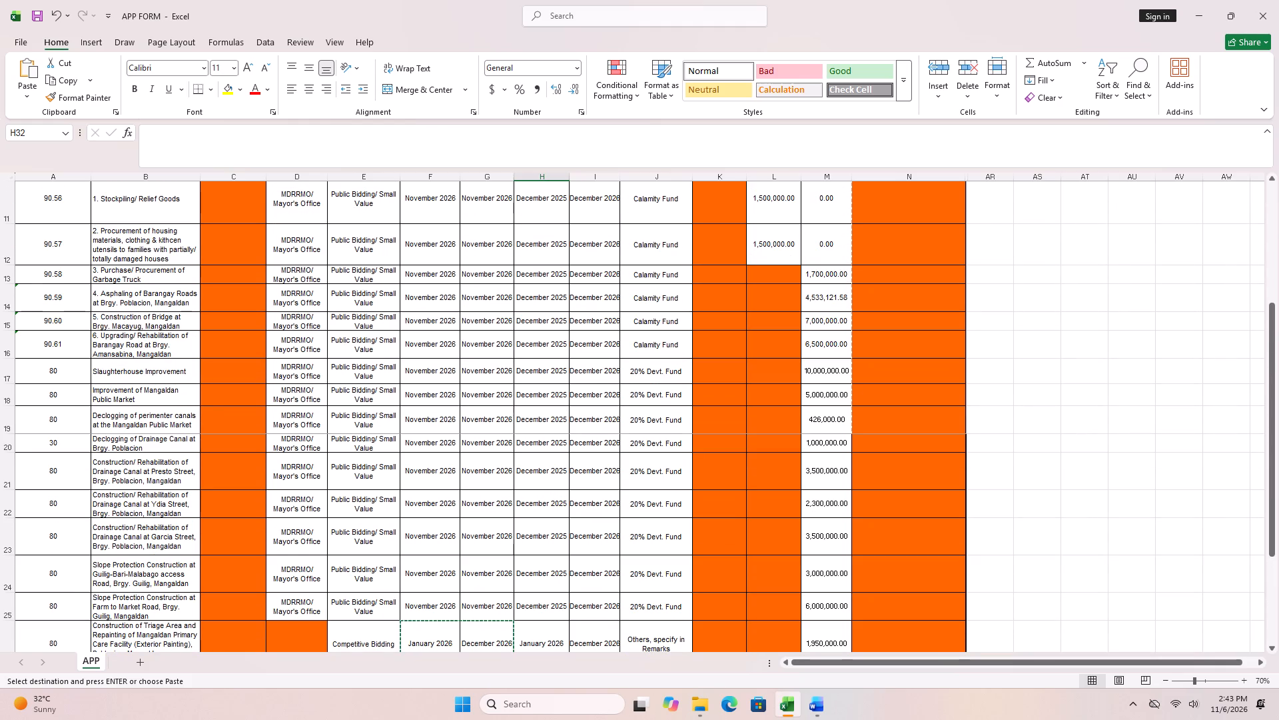
pyautogui.scroll(5, 992, 183)
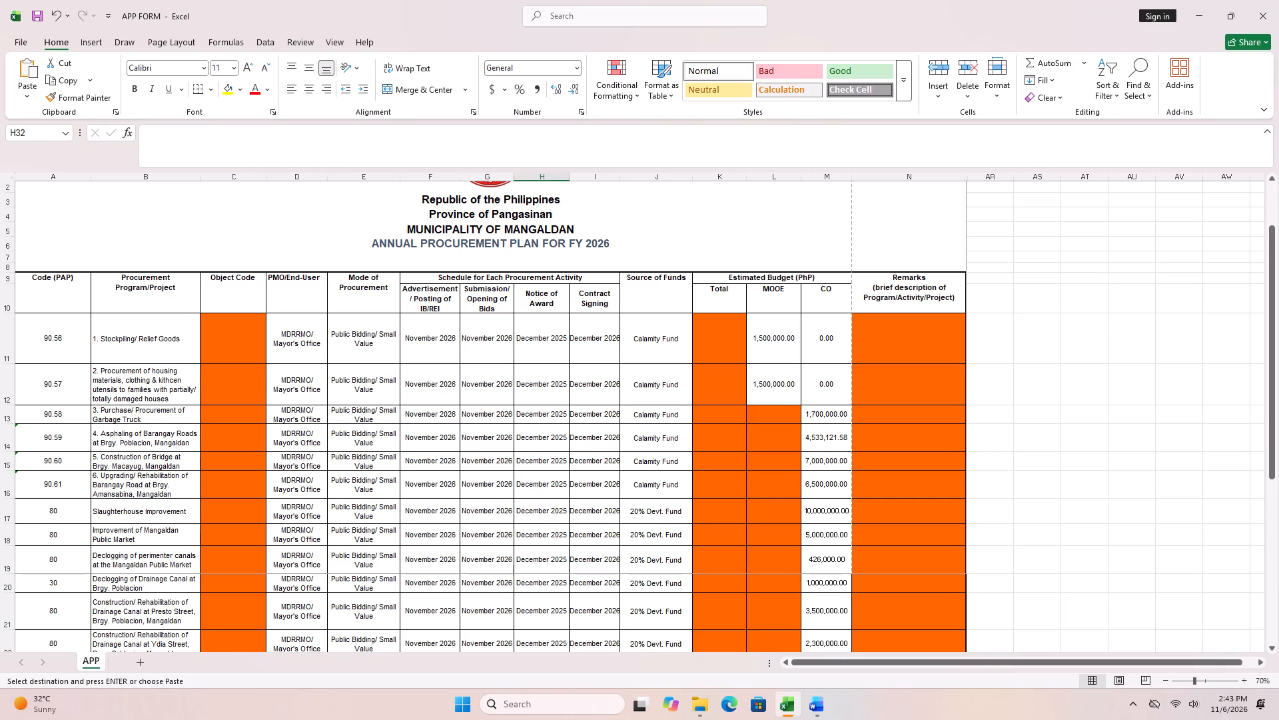
# Enter "Brgy. Poblacion, Mangaldan, Pangasinan" as the PMO/End-User of the Triage Area project in row 26.
pyautogui.scroll(-8, 328, 526)
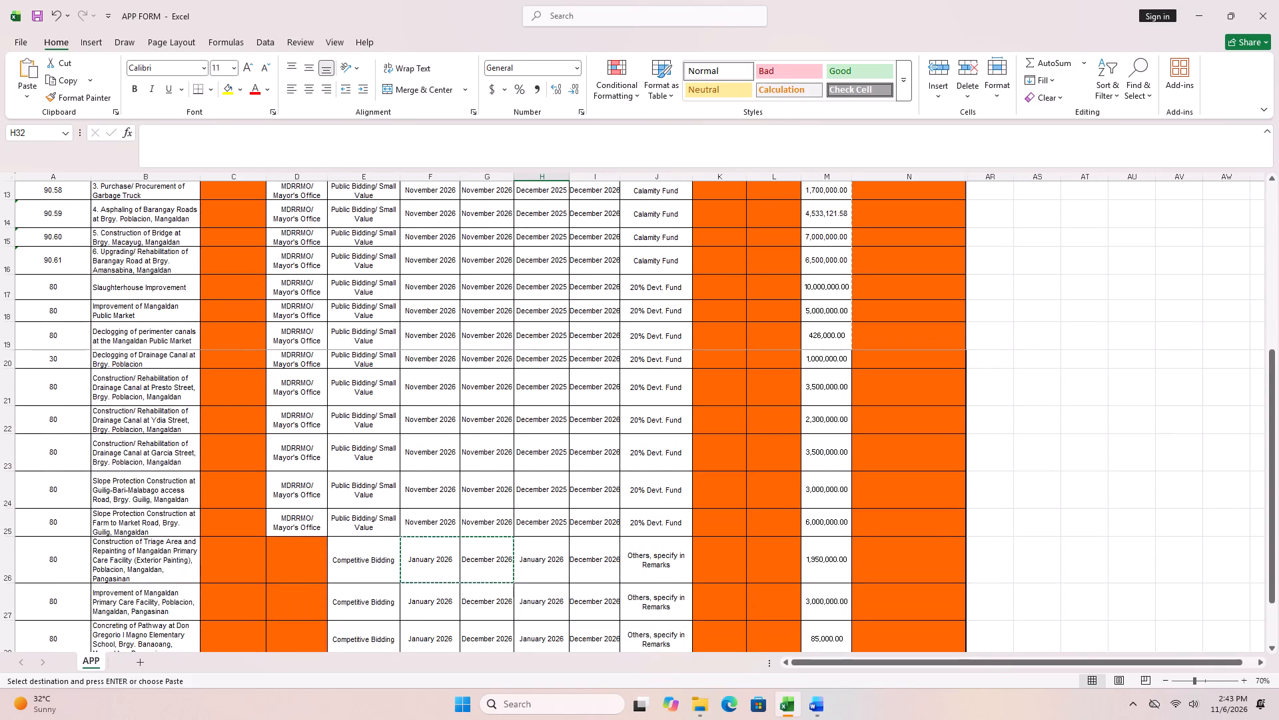
pyautogui.scroll(-5, 306, 549)
pyautogui.click(288, 431)
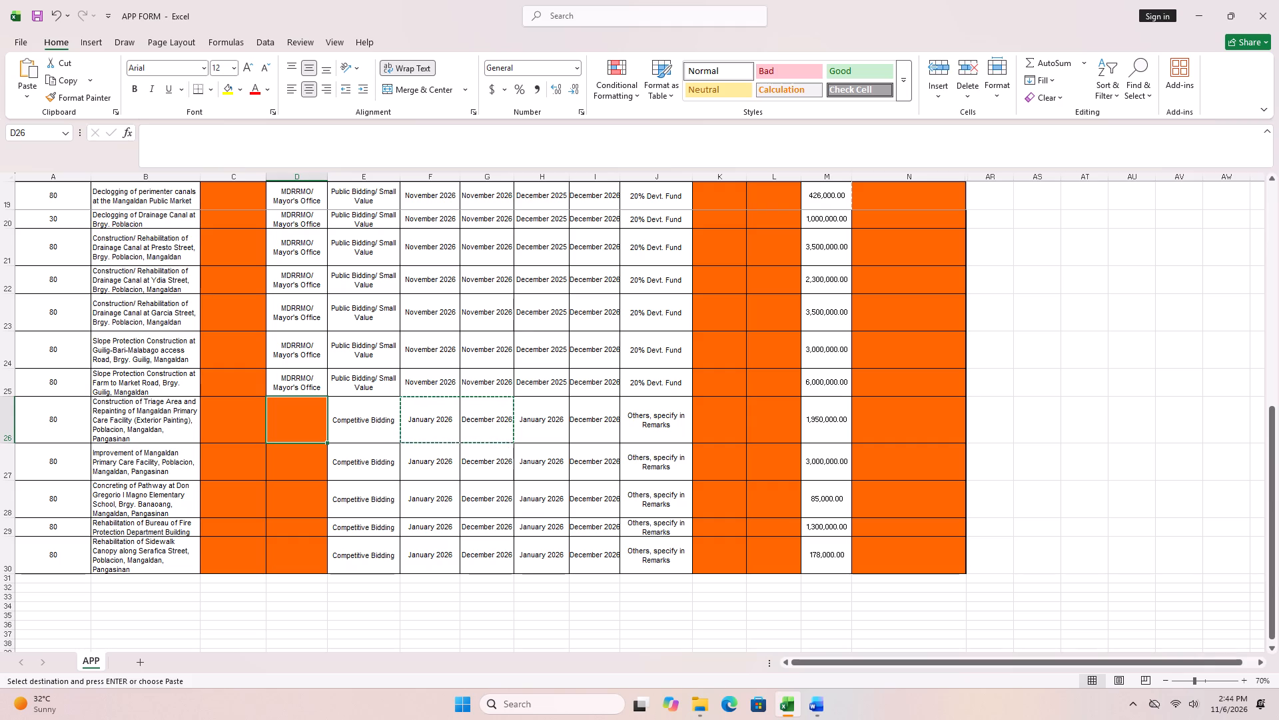
pyautogui.write('Brgy')
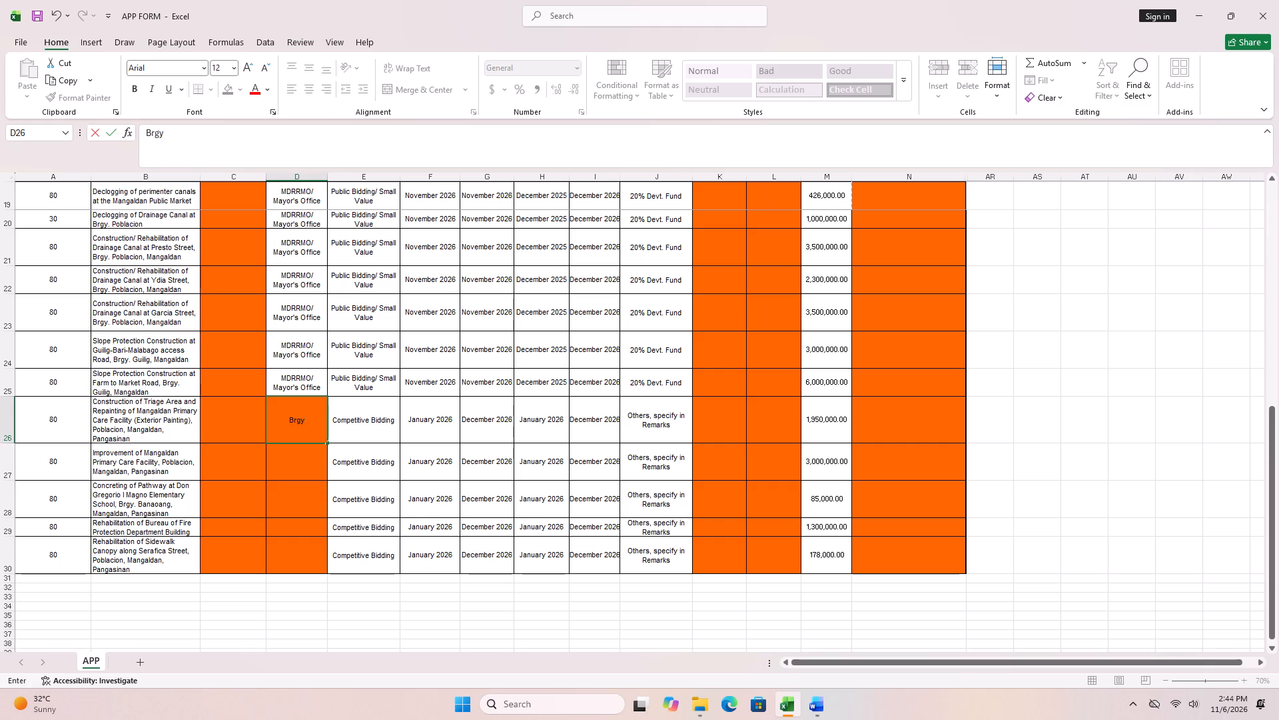
pyautogui.write('. Poblacion')
pyautogui.write(', Mangaldan, Pangasina')
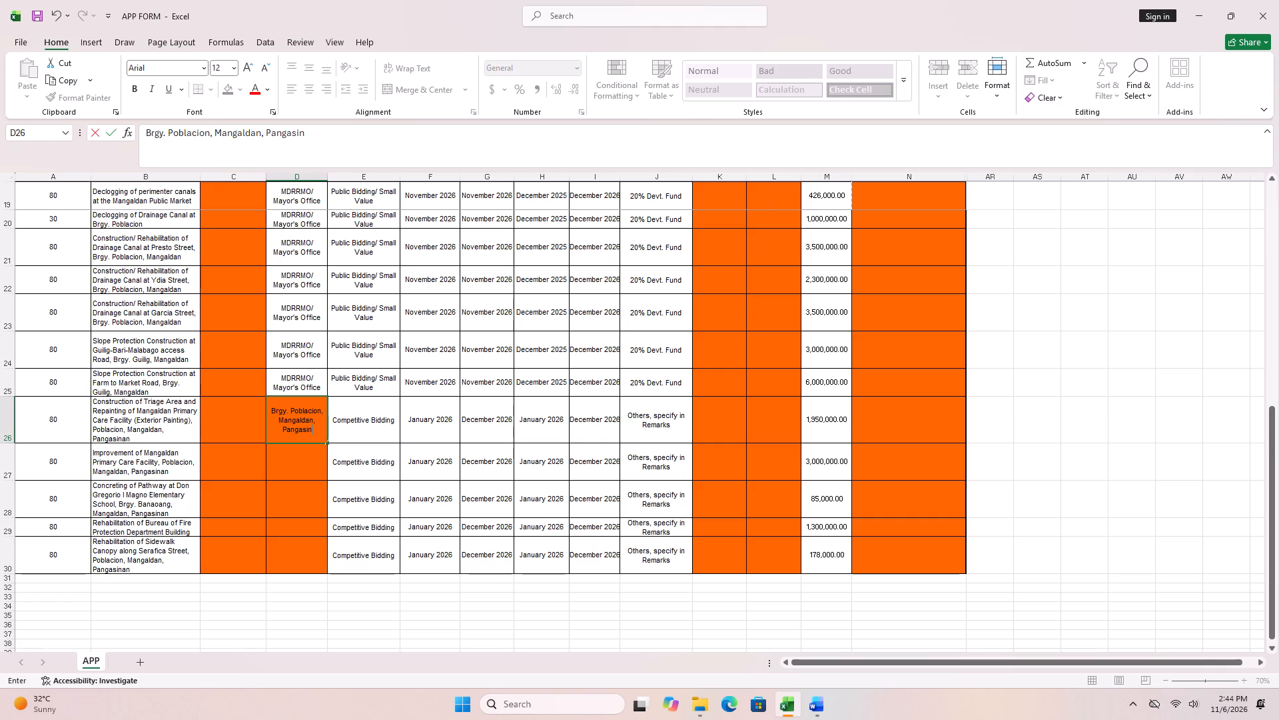
pyautogui.press('Return')
pyautogui.press('Up')
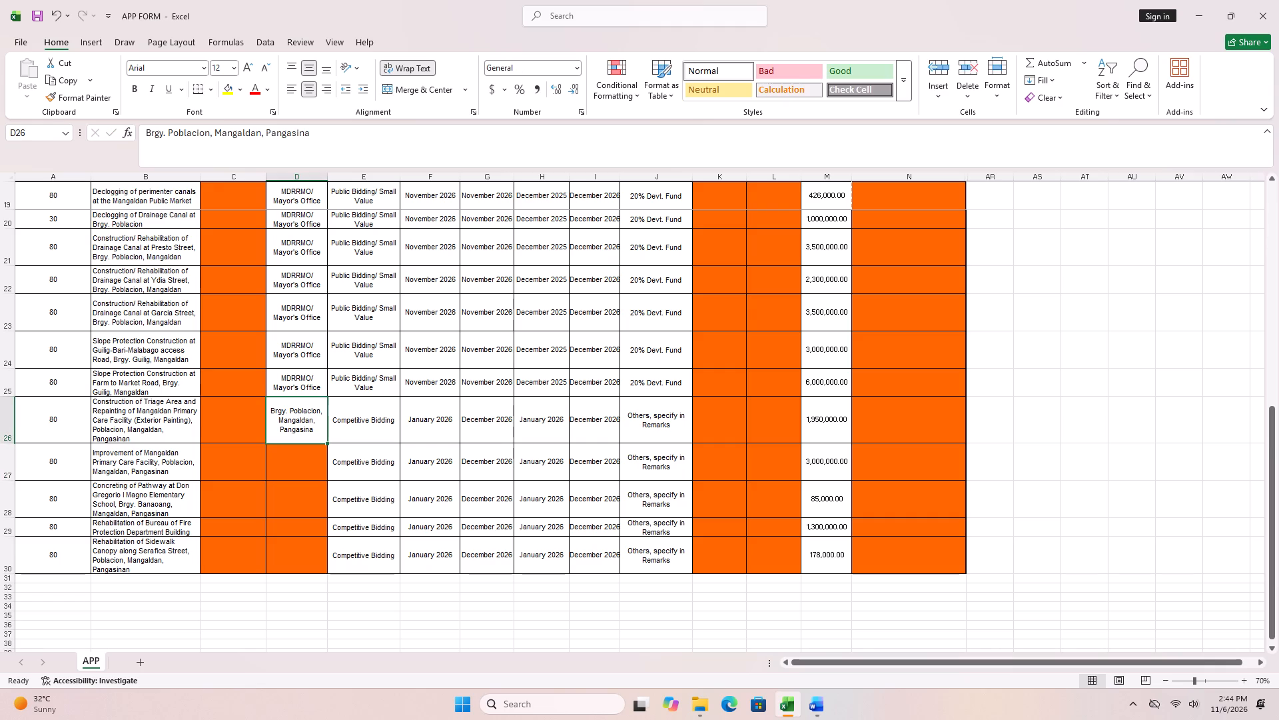
pyautogui.click(313, 135)
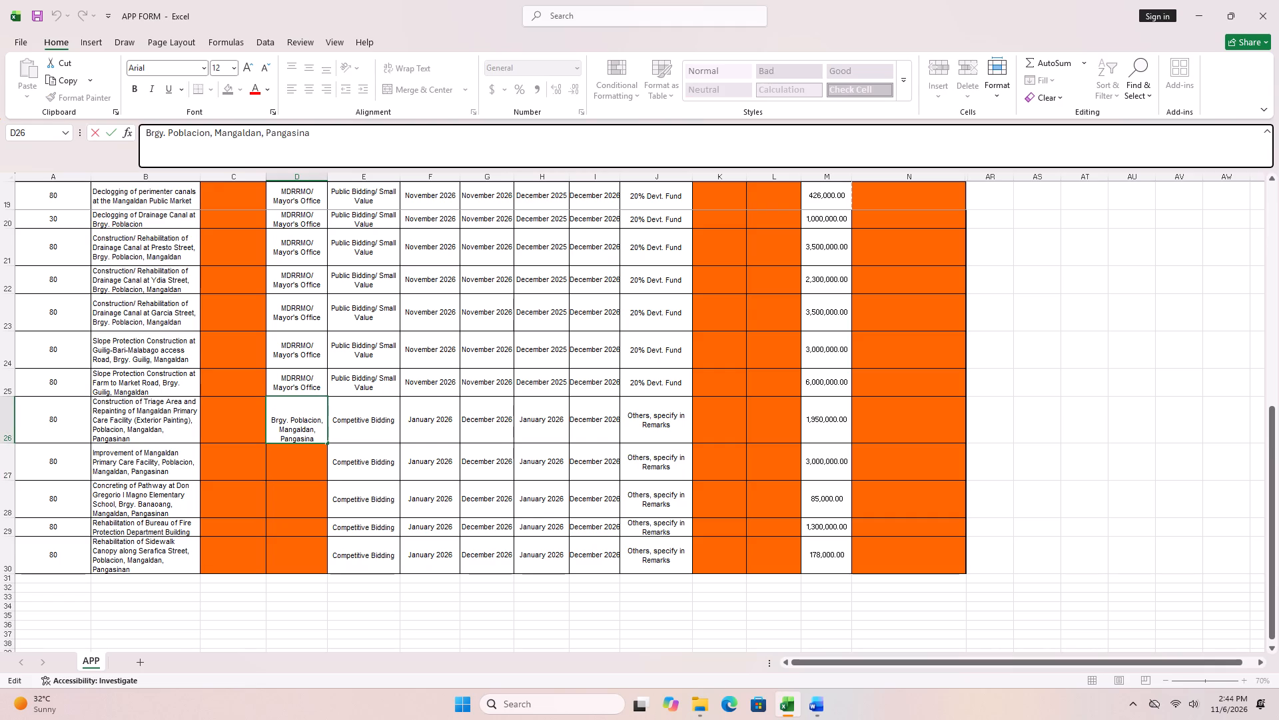
pyautogui.press('n')
pyautogui.press('Return')
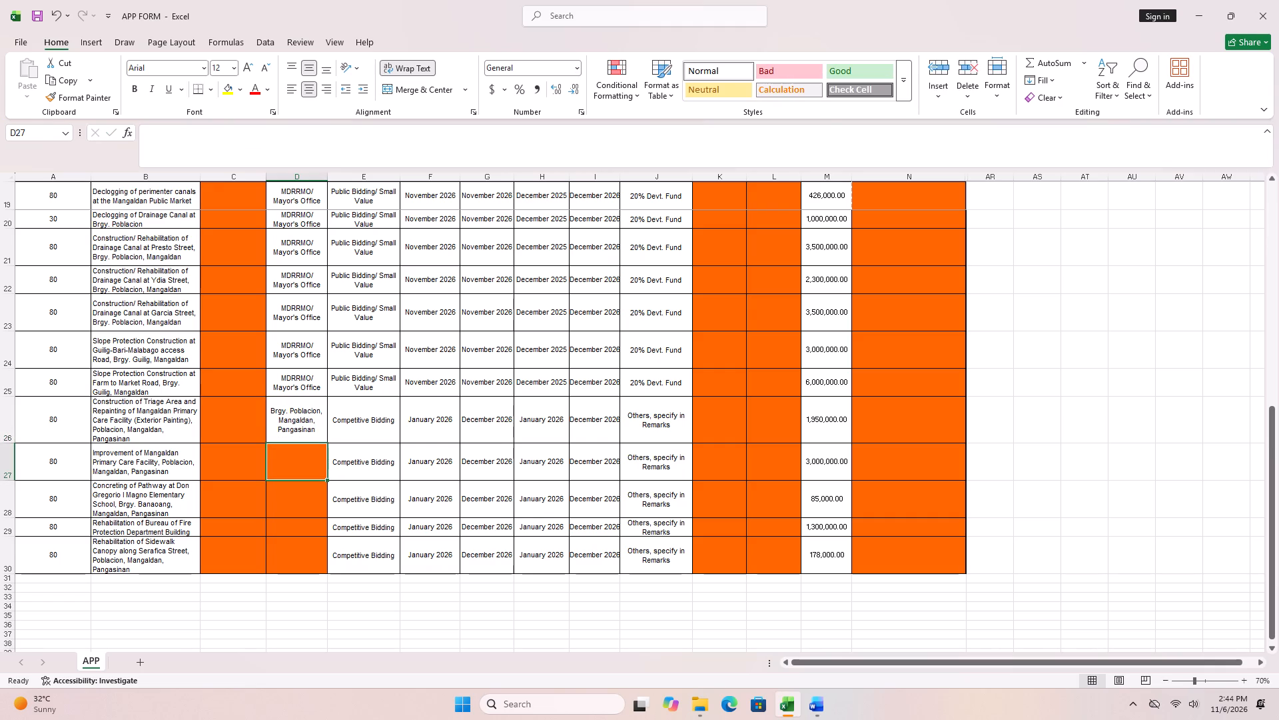
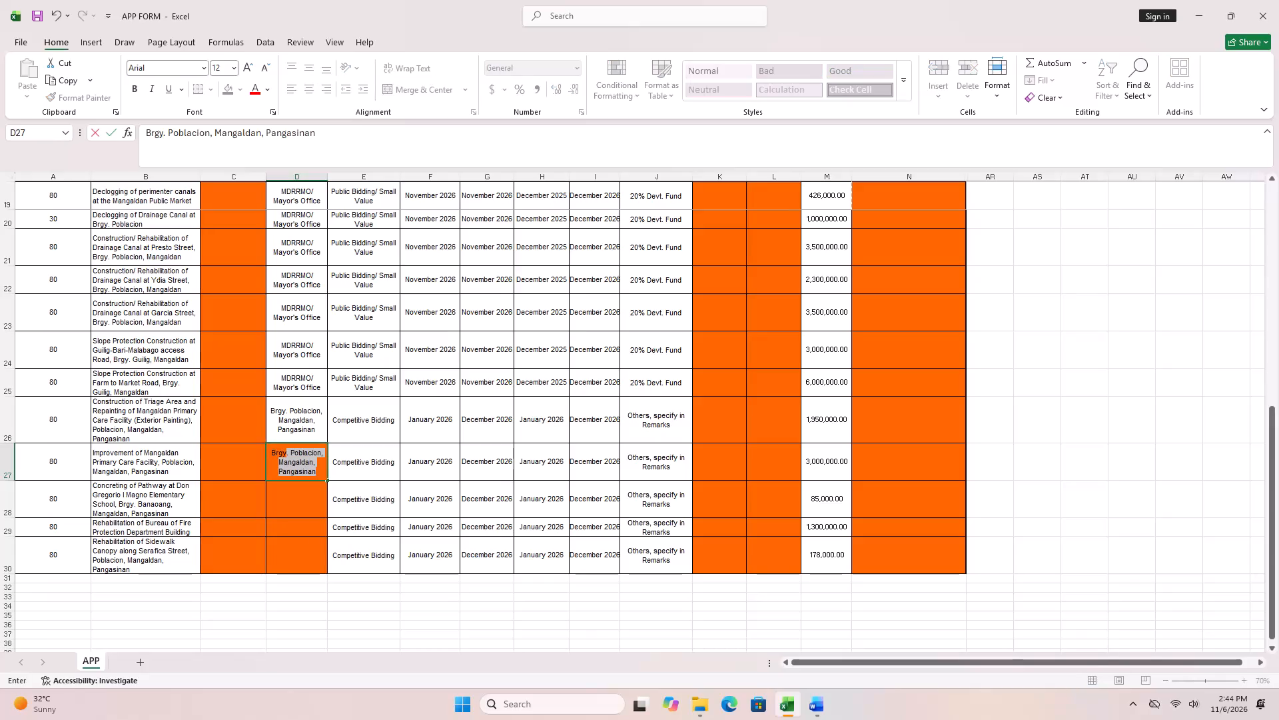
# Complete cell D27, for the Mangaldan Primary Care Facility improvement, with "Brgy. Poblacion, Mangaldan, Pangasinan".
pyautogui.write('.')
pyautogui.press('space')
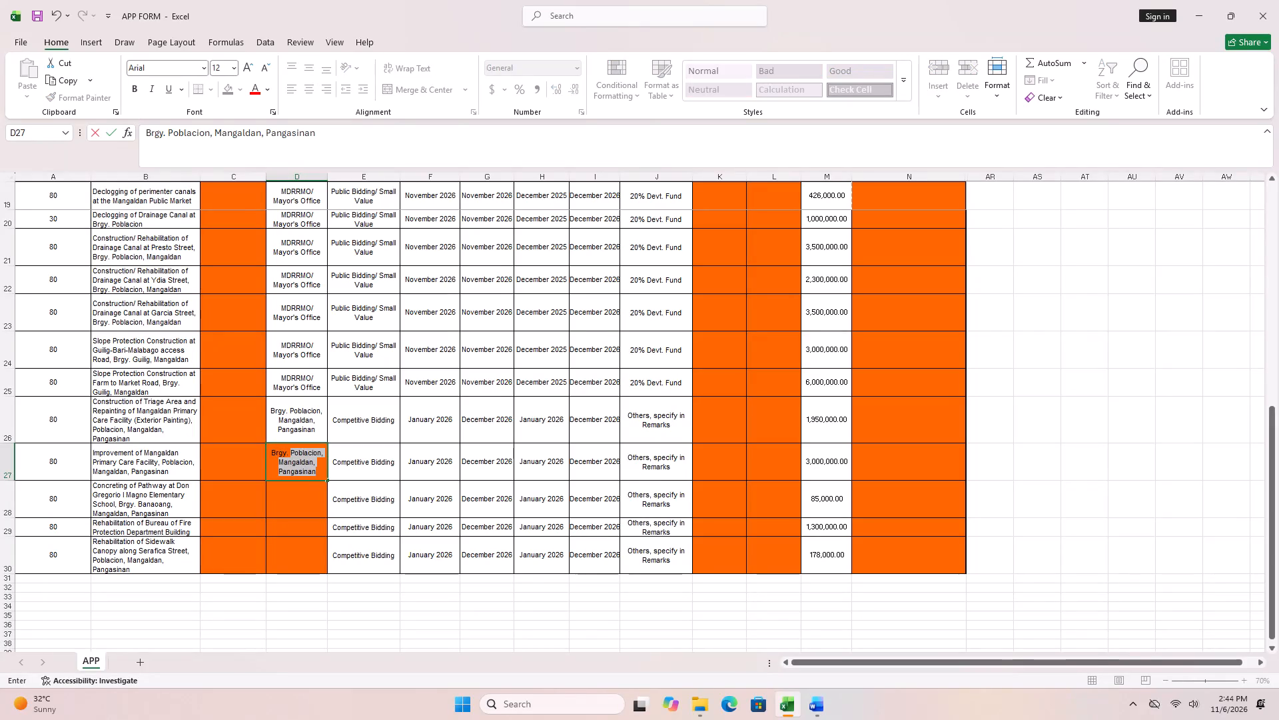
pyautogui.write('Poblacion')
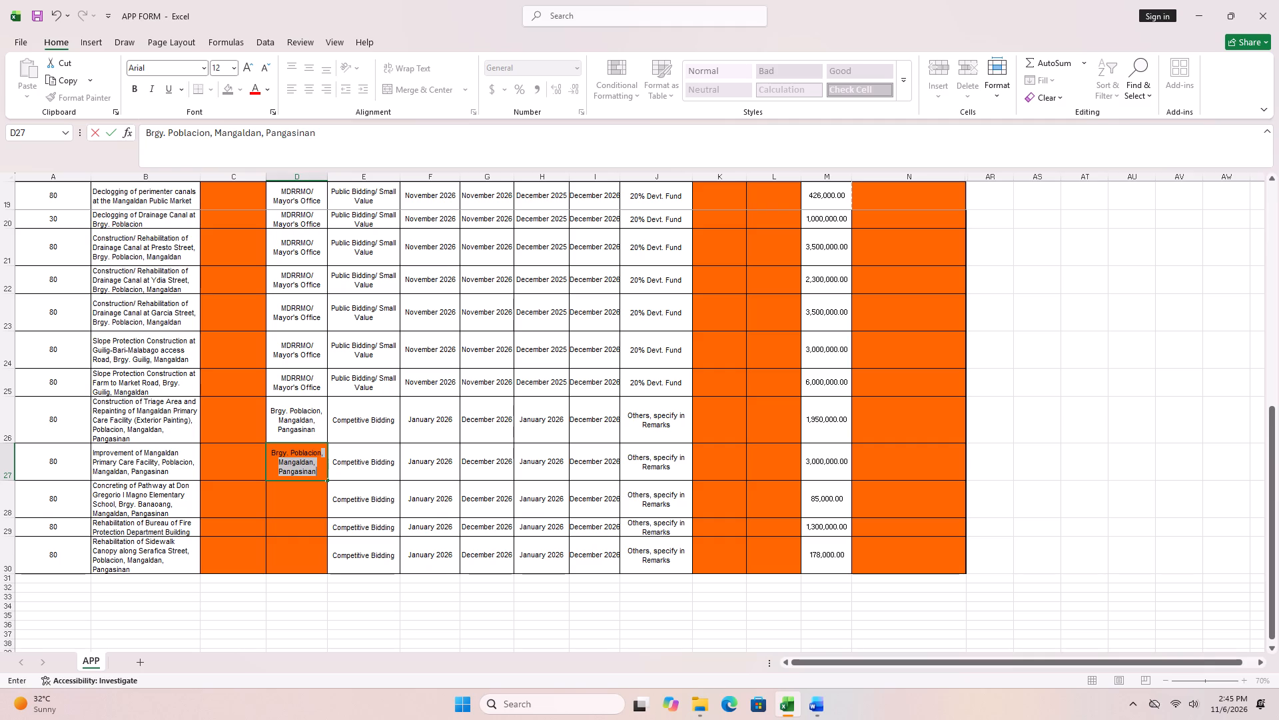
pyautogui.write(', Mangaldan,')
pyautogui.press('space')
pyautogui.hotkey('shift', 'o')
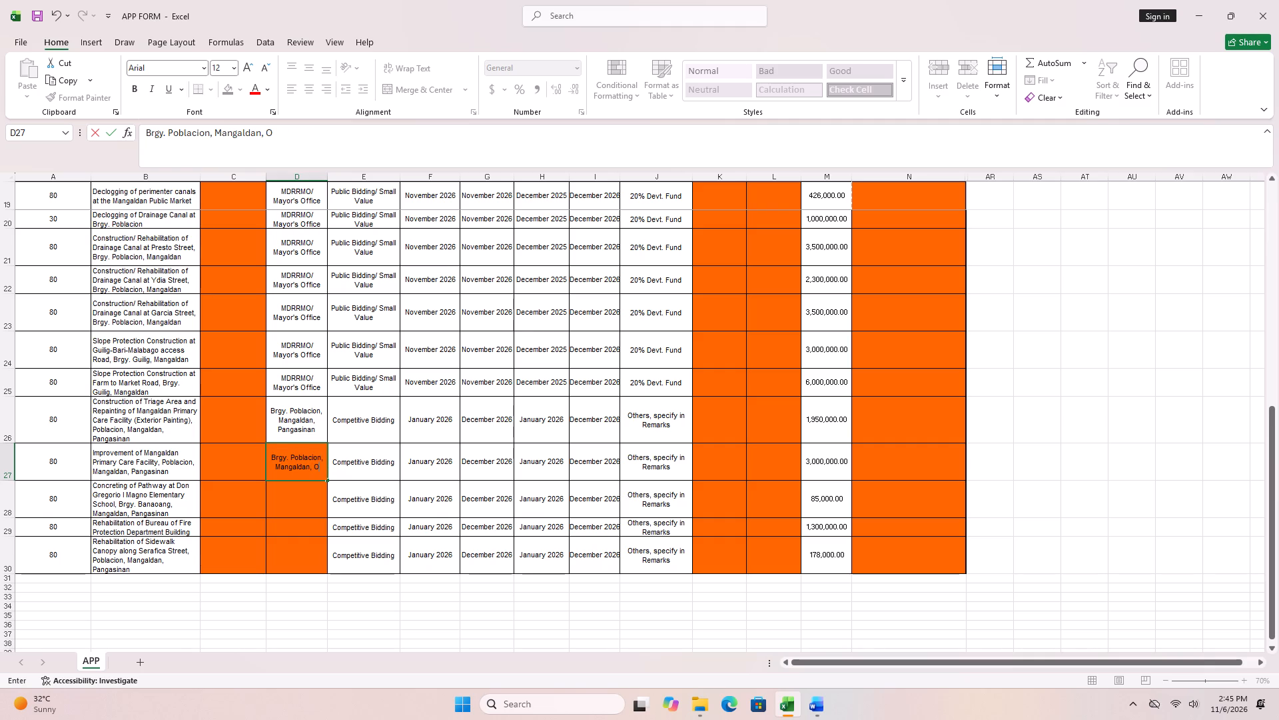
pyautogui.press('BackSpace')
pyautogui.press('j')
pyautogui.press('BackSpace')
pyautogui.hotkey('shift', 'p')
pyautogui.press('Return')
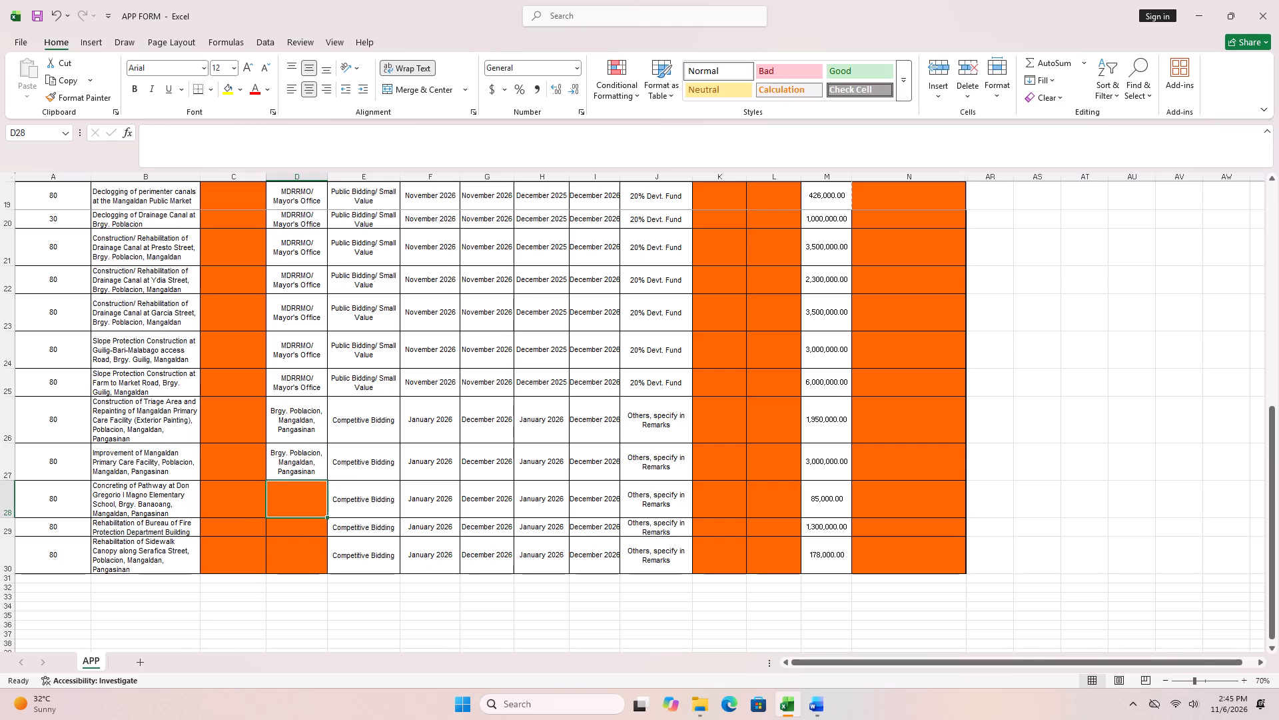
# Enter "Brgy. Banaoang, Mangaldan, Pangasinan" in cell D28 for the elementary school pathway concreting project.
pyautogui.write('Brgy')
pyautogui.press('space')
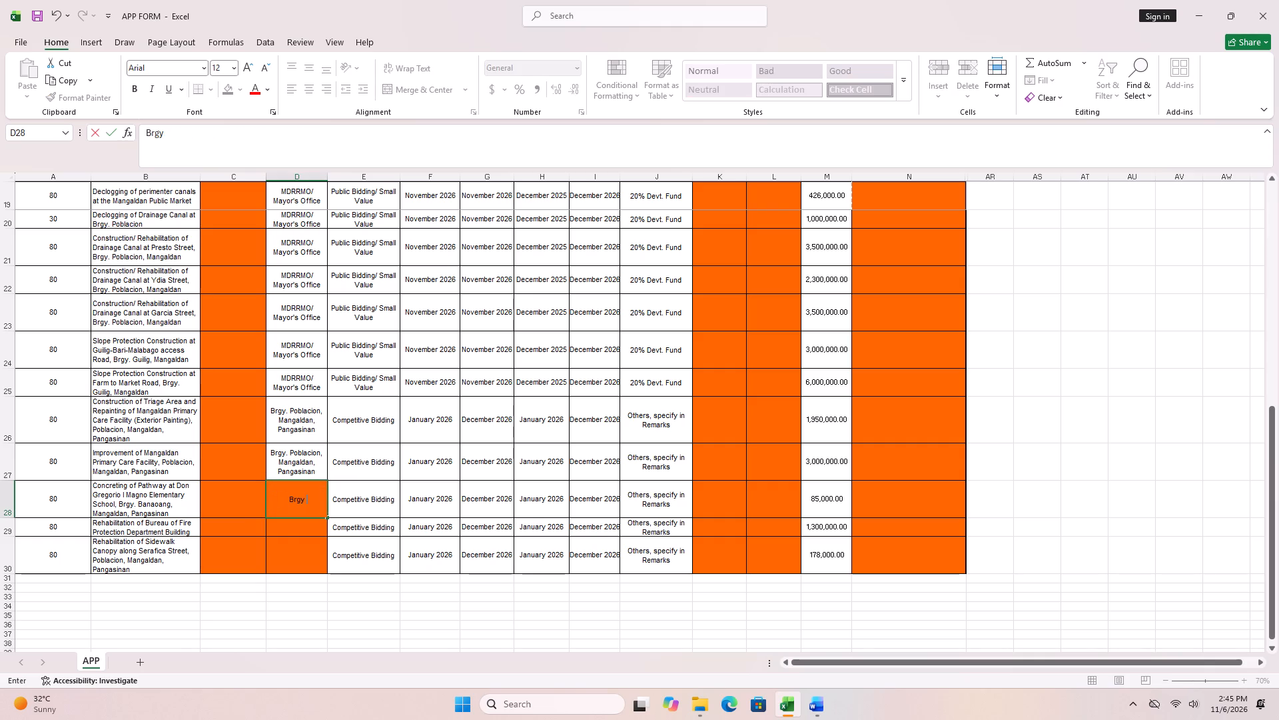
pyautogui.press('BackSpace')
pyautogui.write('.')
pyautogui.press('space')
pyautogui.write('Banaoang')
pyautogui.write(', Mangaldan, Pangasinan')
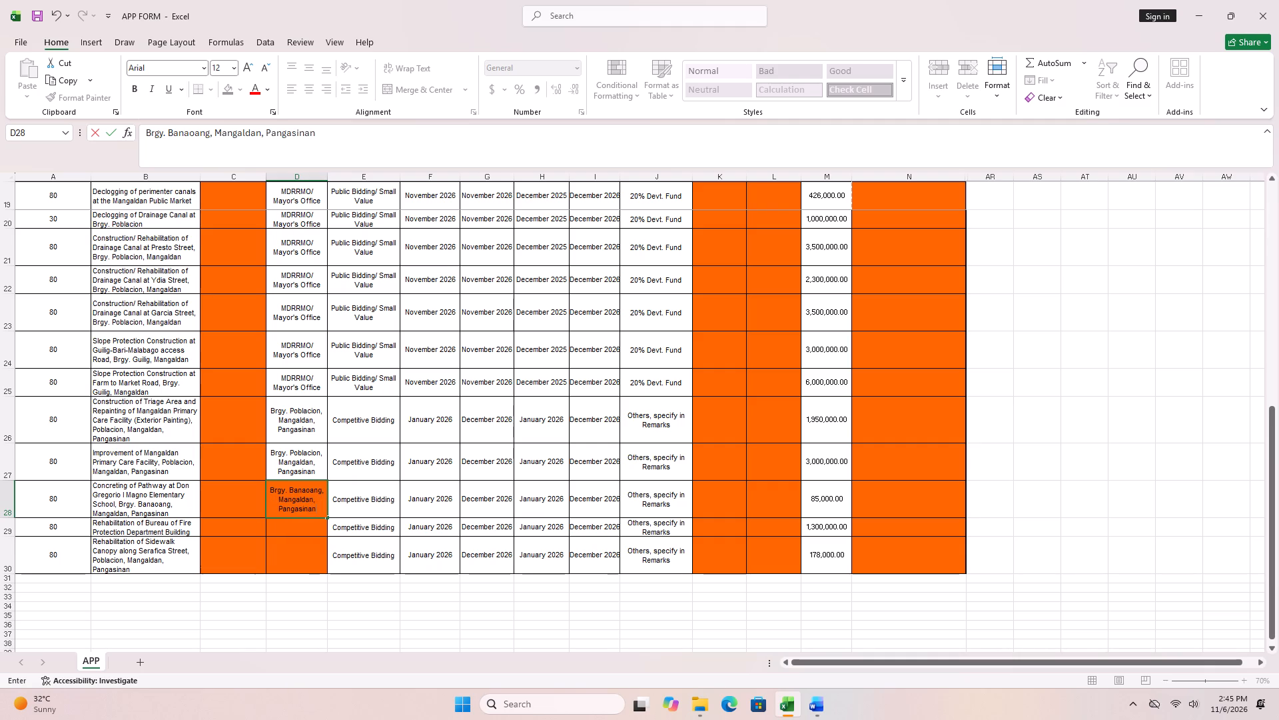
pyautogui.press('Return')
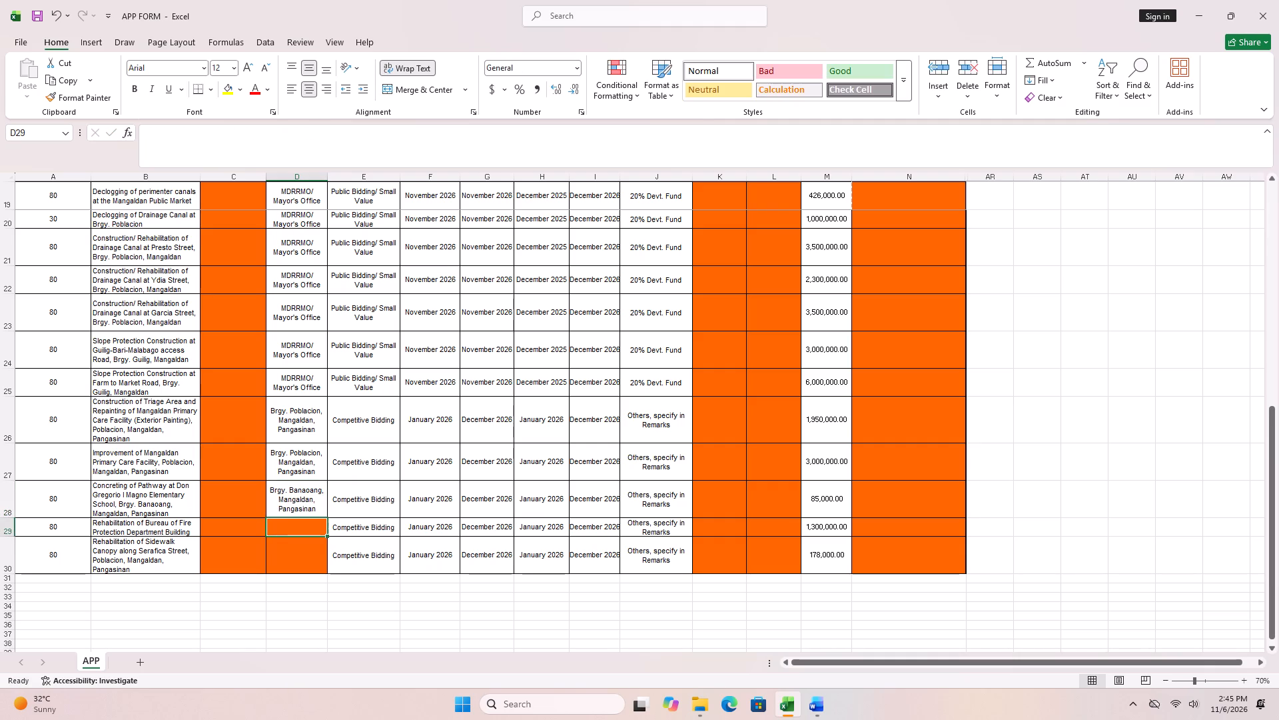
# Enter "Brgy. Poblacion, Mangaldan, Pangasinan" in cell D29 for the Bureau of Fire Protection building rehabilitation.
pyautogui.write('Brgy.')
pyautogui.press('space')
pyautogui.write('P')
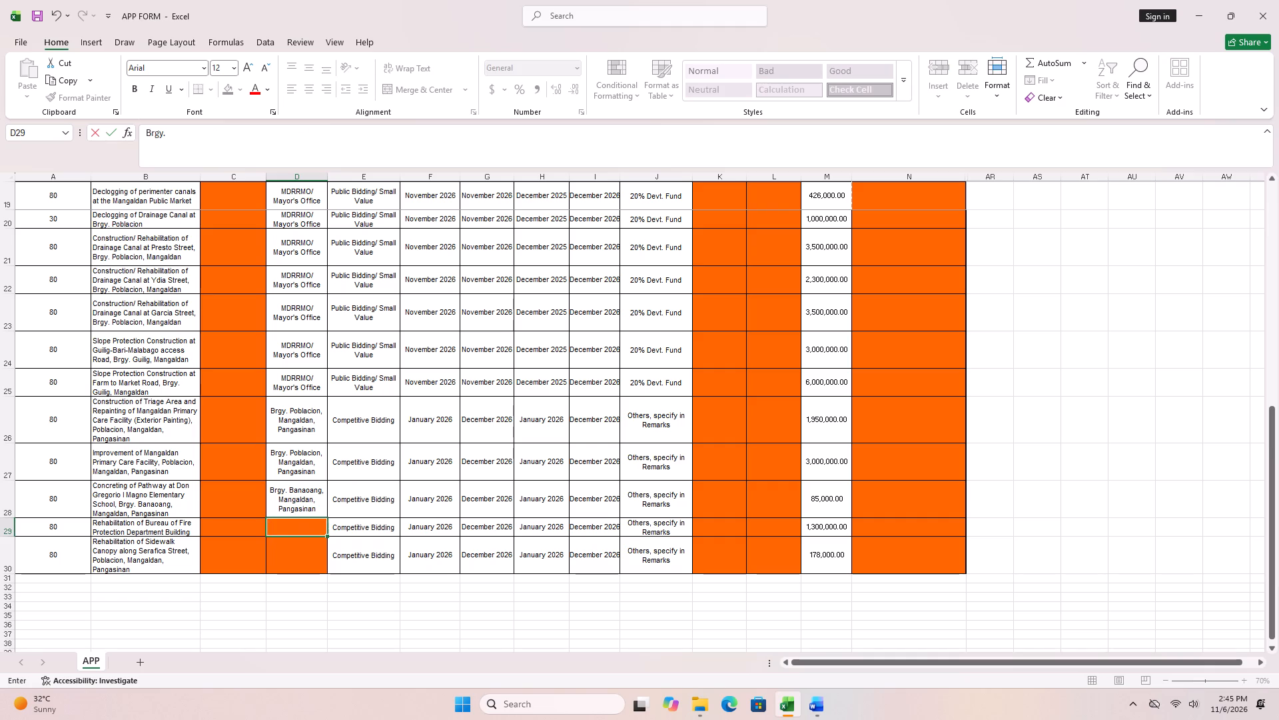
pyautogui.write('oblacni')
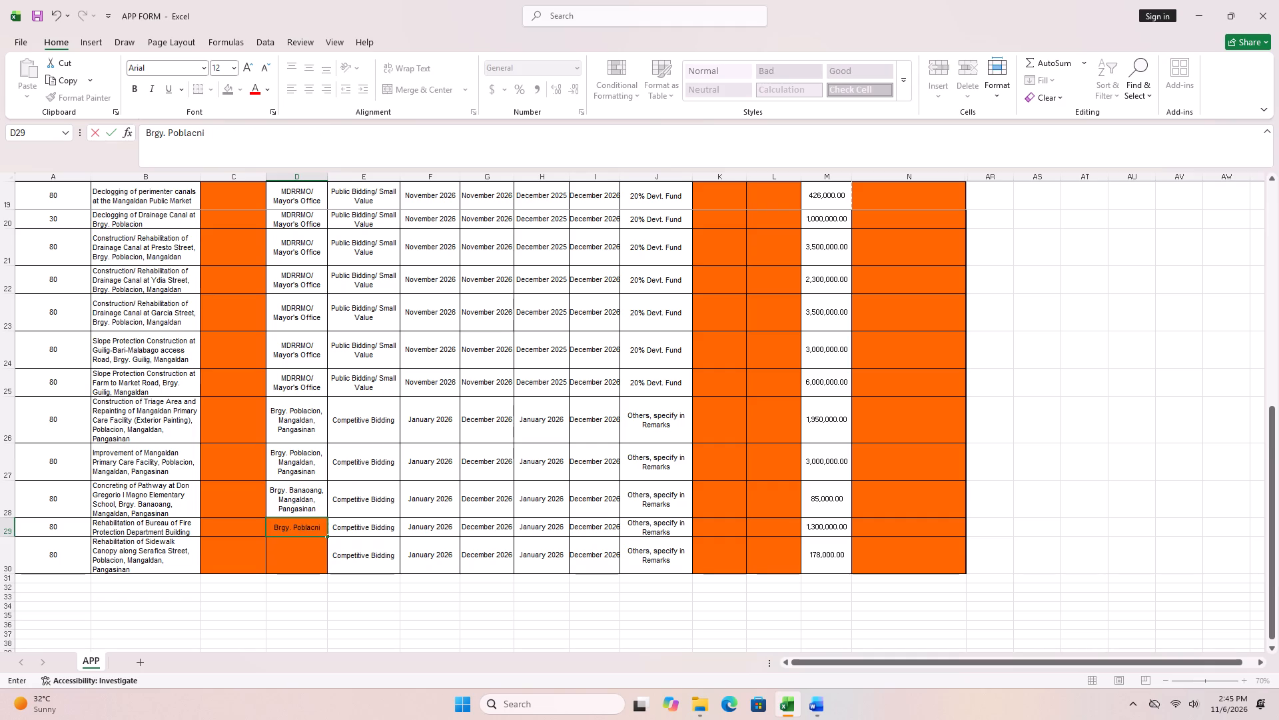
pyautogui.press('BackSpace')
pyautogui.press('BackSpace')
pyautogui.press('BackSpace')
pyautogui.write('cion')
pyautogui.press('Return')
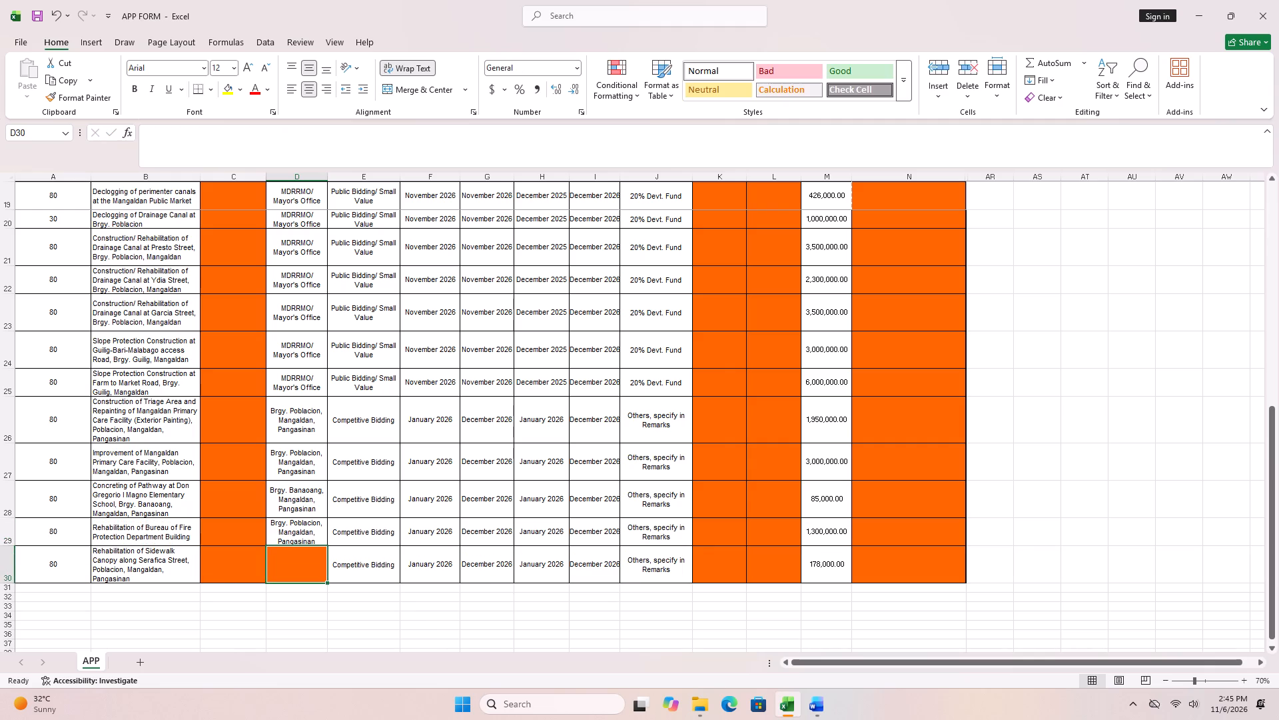
# Enter "Brgy. Poblacion, Mangaldan, Pangasinan" in cell D30 for the sidewalk canopy rehabilitation project.
pyautogui.write('Brgy.')
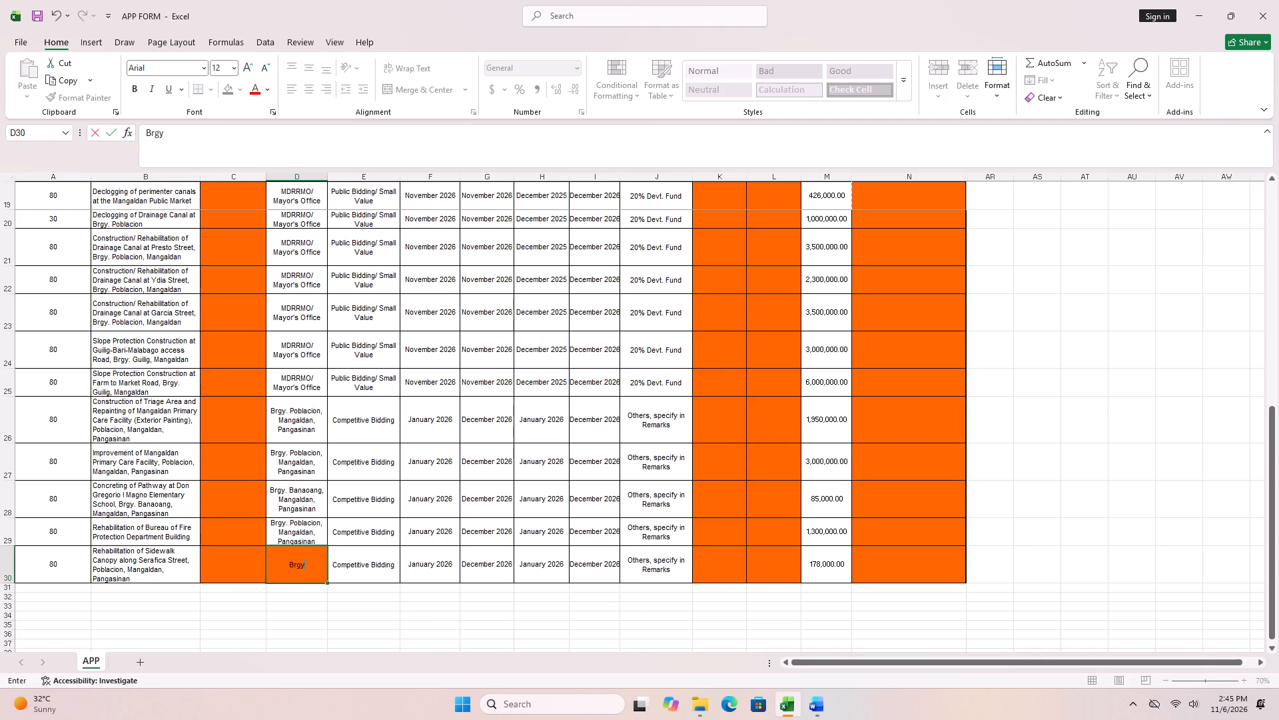
pyautogui.press('space')
pyautogui.write('Pob')
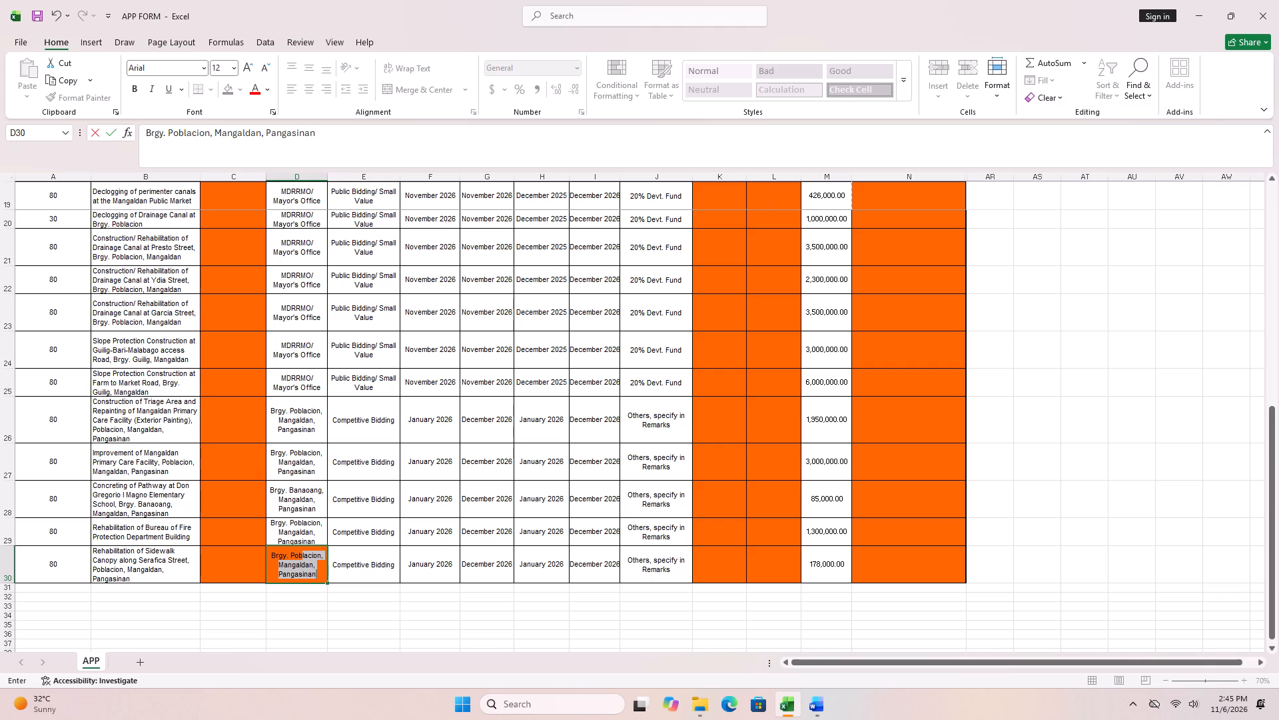
pyautogui.press('Return')
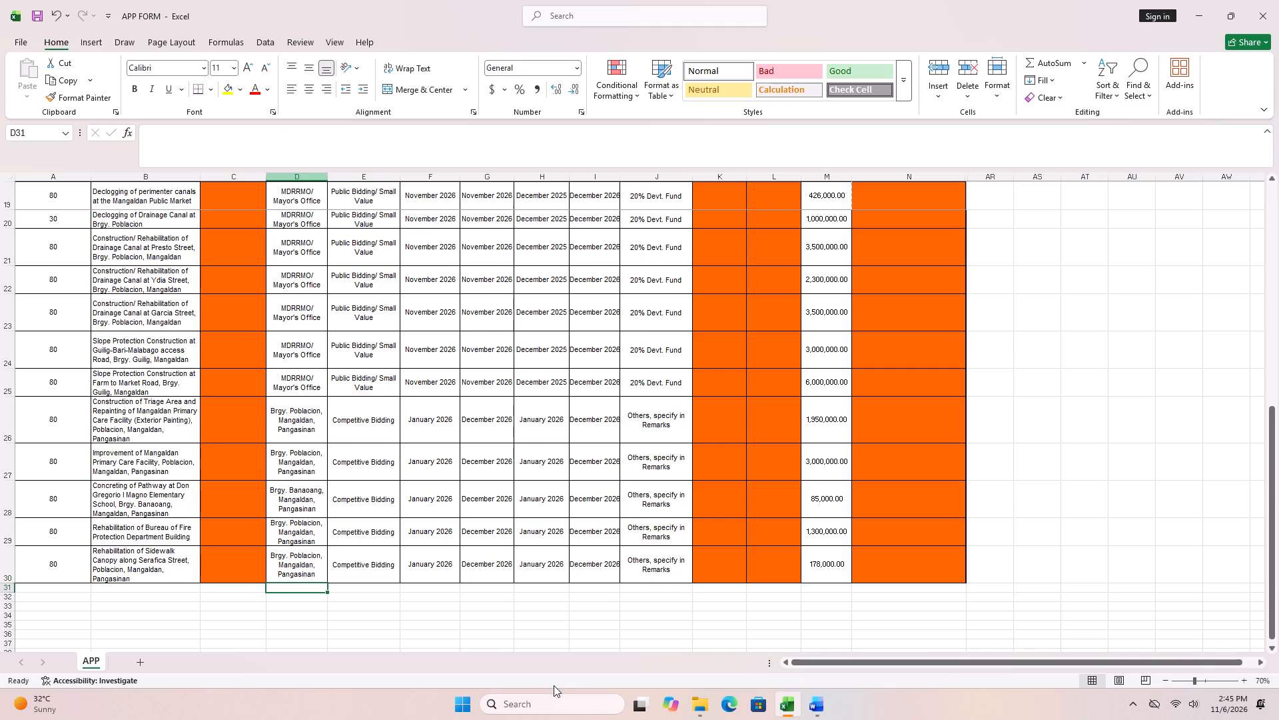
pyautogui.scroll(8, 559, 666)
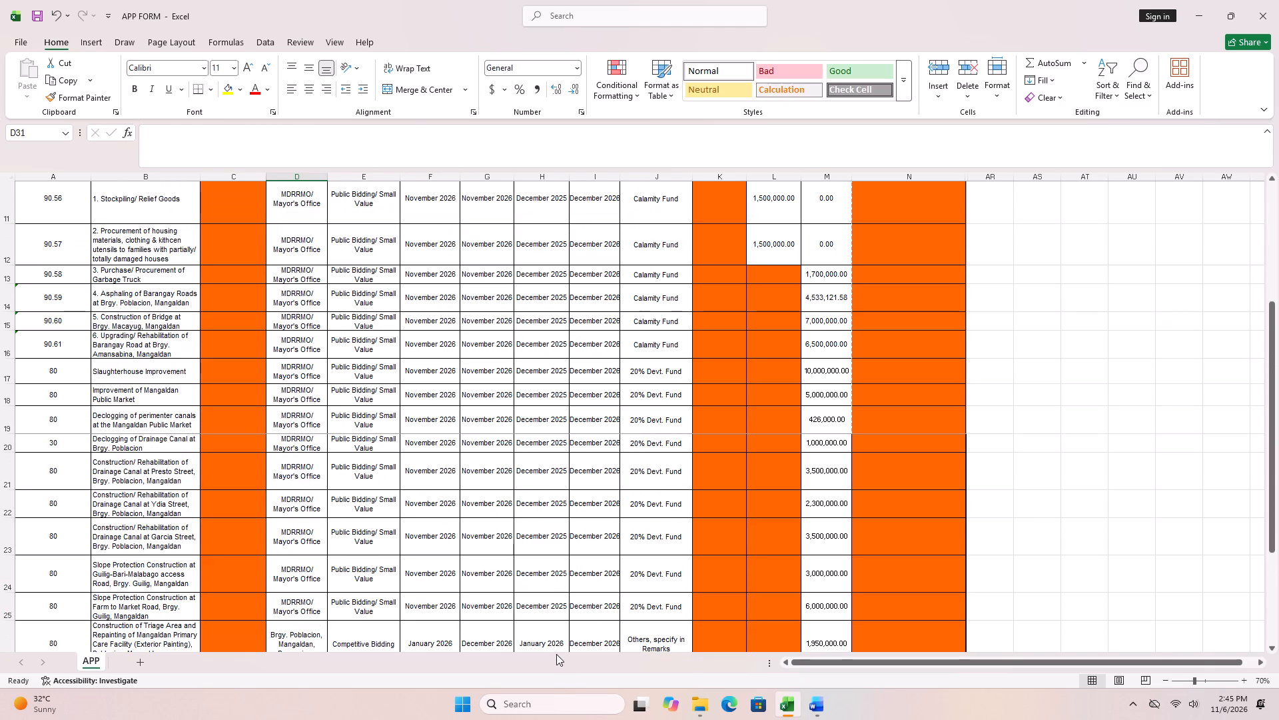
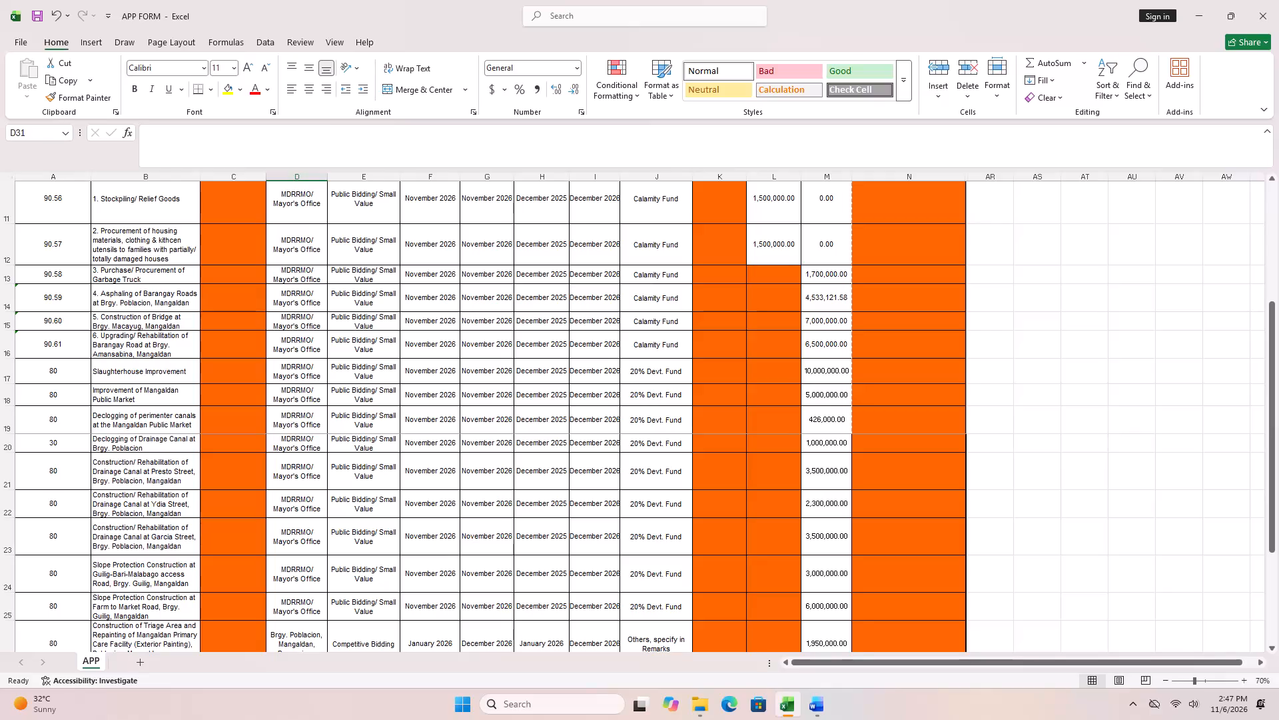
# Fill the advertisement date from F25 down through F30 as a yearly series, November 2027 to November 2031.
pyautogui.scroll(-3, 328, 367)
pyautogui.scroll(-1, 520, 501)
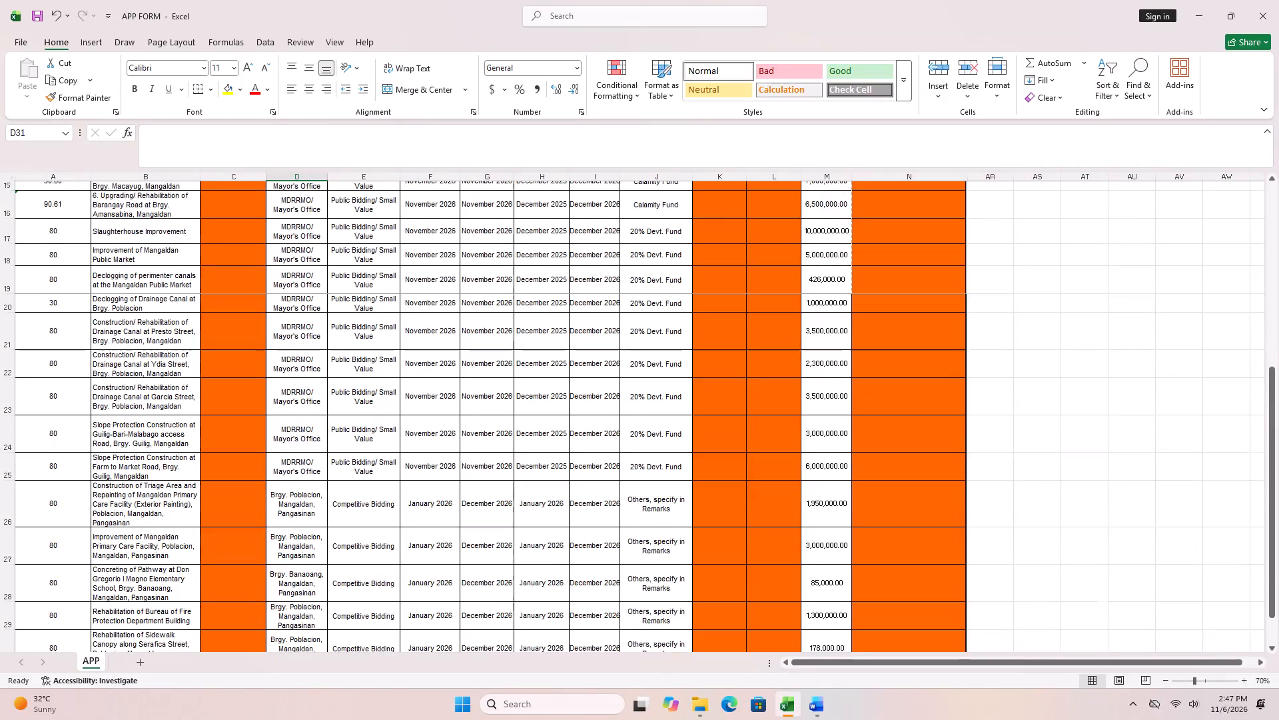
pyautogui.scroll(-3, 520, 501)
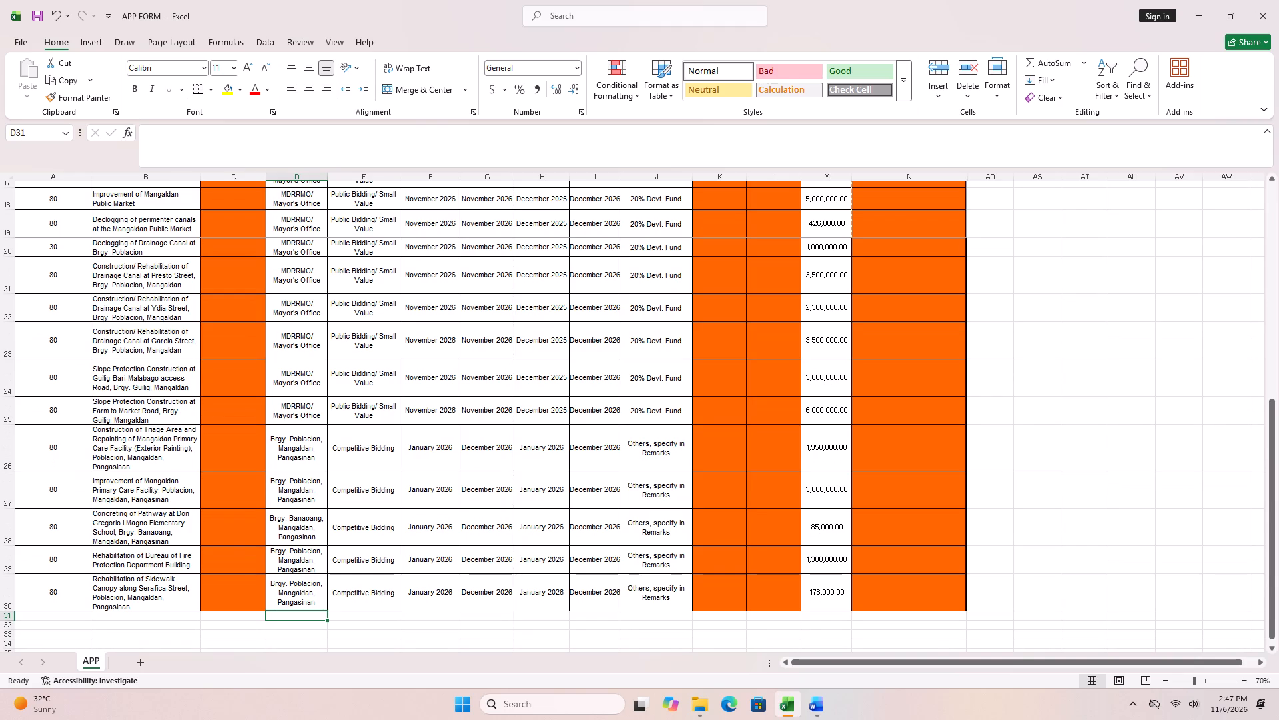
pyautogui.scroll(3, 348, 717)
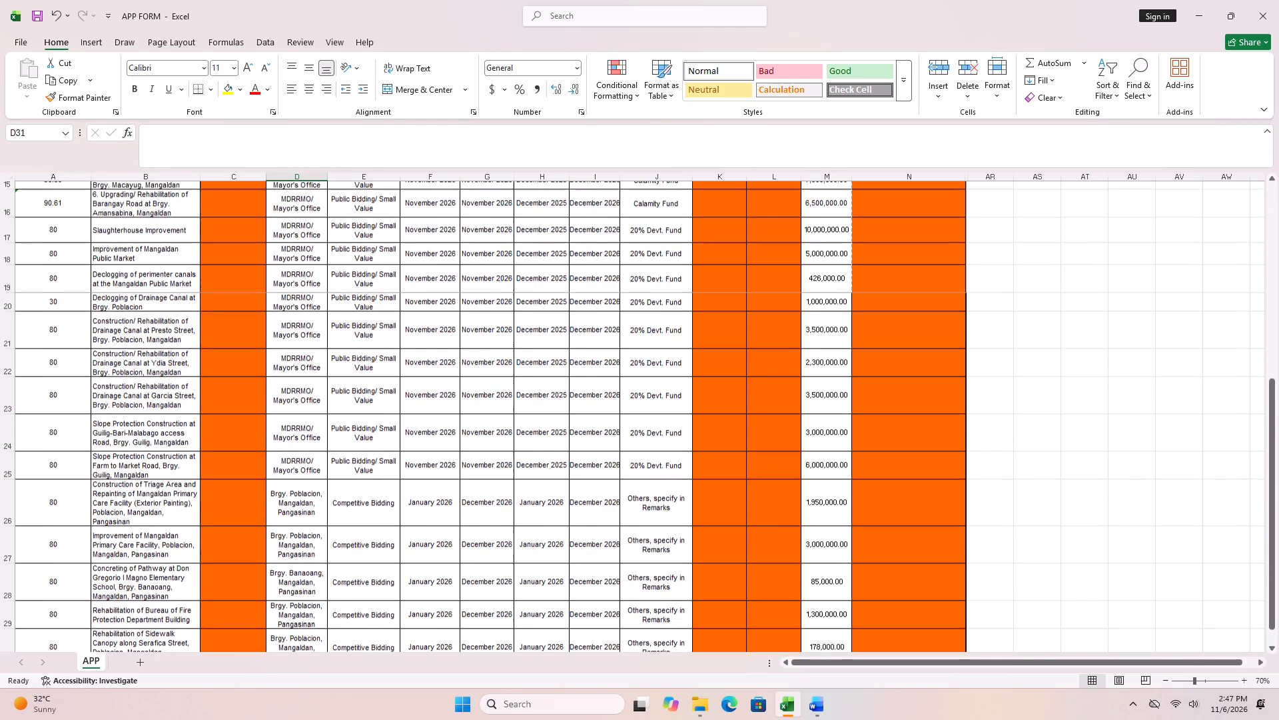
pyautogui.scroll(-1, 573, 476)
pyautogui.click(433, 401)
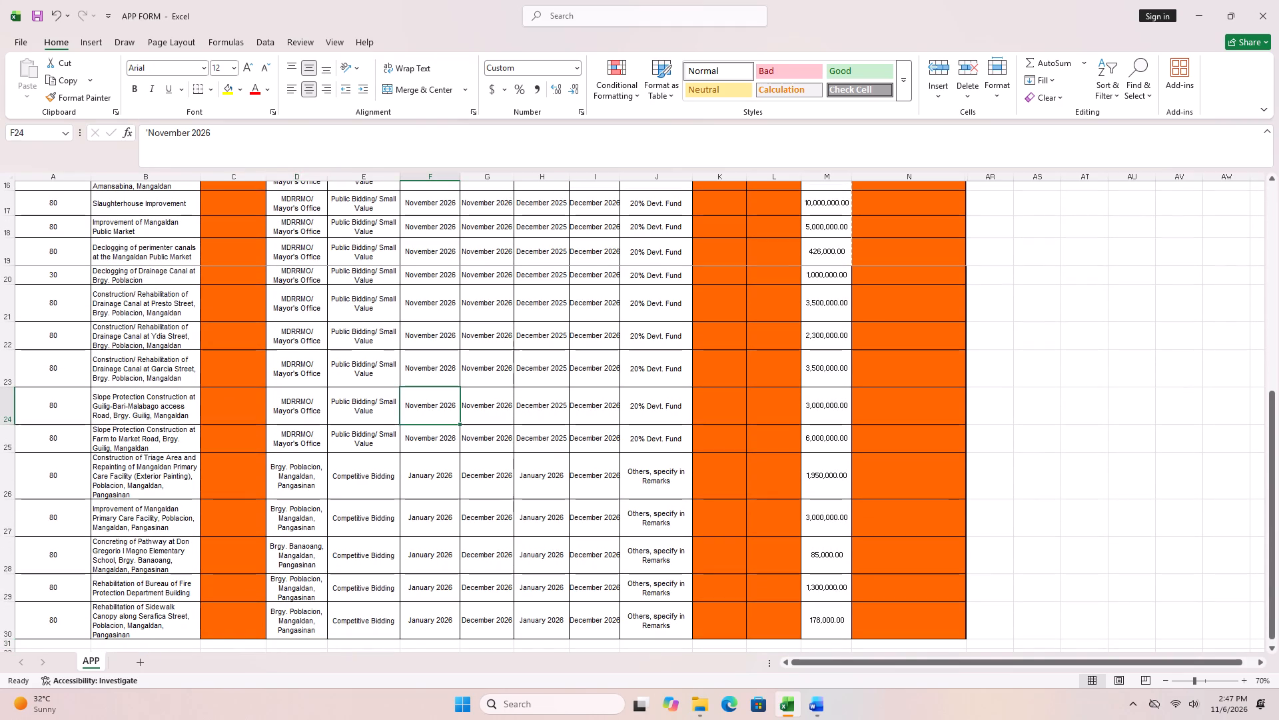
pyautogui.click(444, 441)
pyautogui.moveTo(459, 453); pyautogui.dragTo(462, 543)
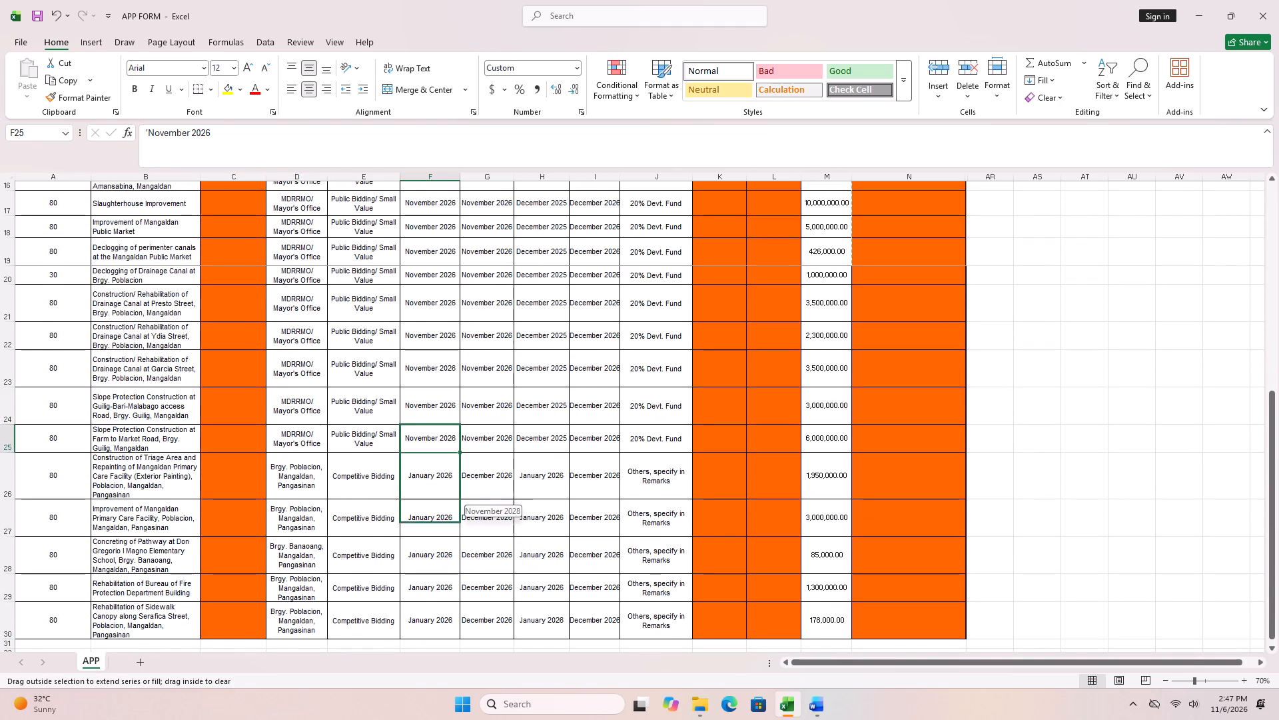
pyautogui.moveTo(462, 543); pyautogui.dragTo(456, 591)
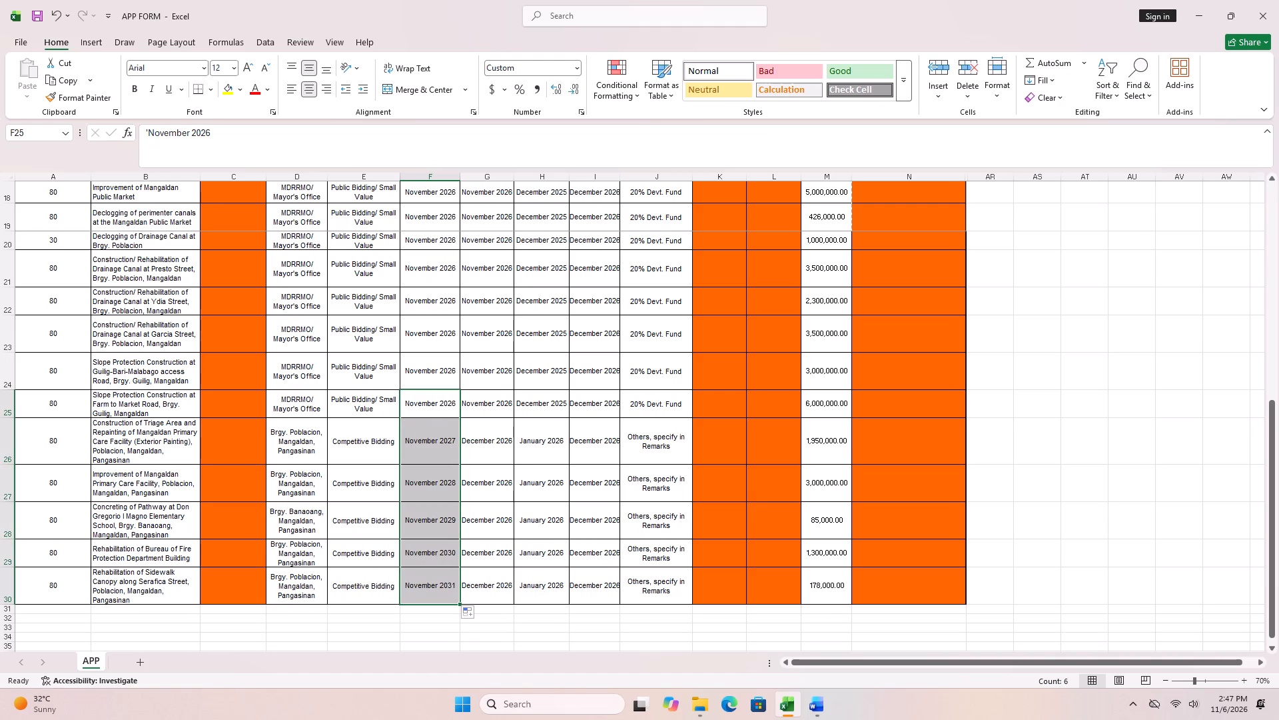
# Change the Notice of Award date in cell H11, for Stockpiling/ Relief Goods, to December 2026.
pyautogui.scroll(7, 556, 324)
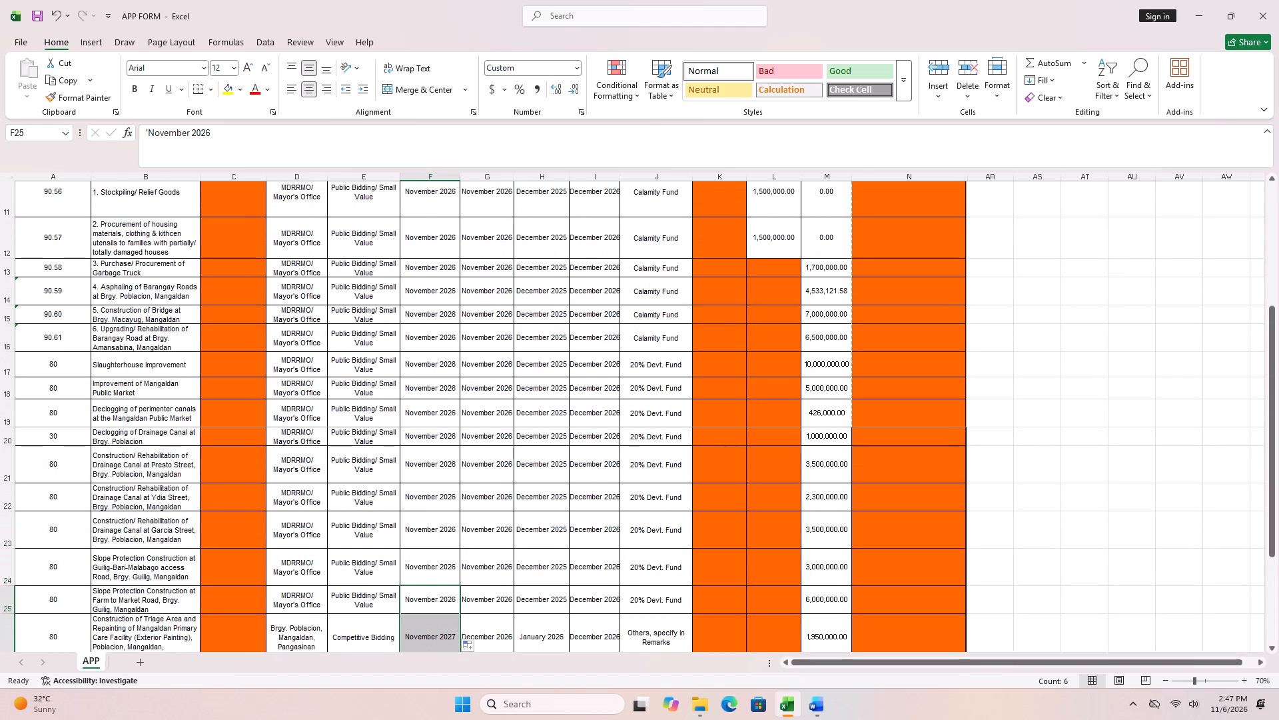
pyautogui.scroll(3, 565, 245)
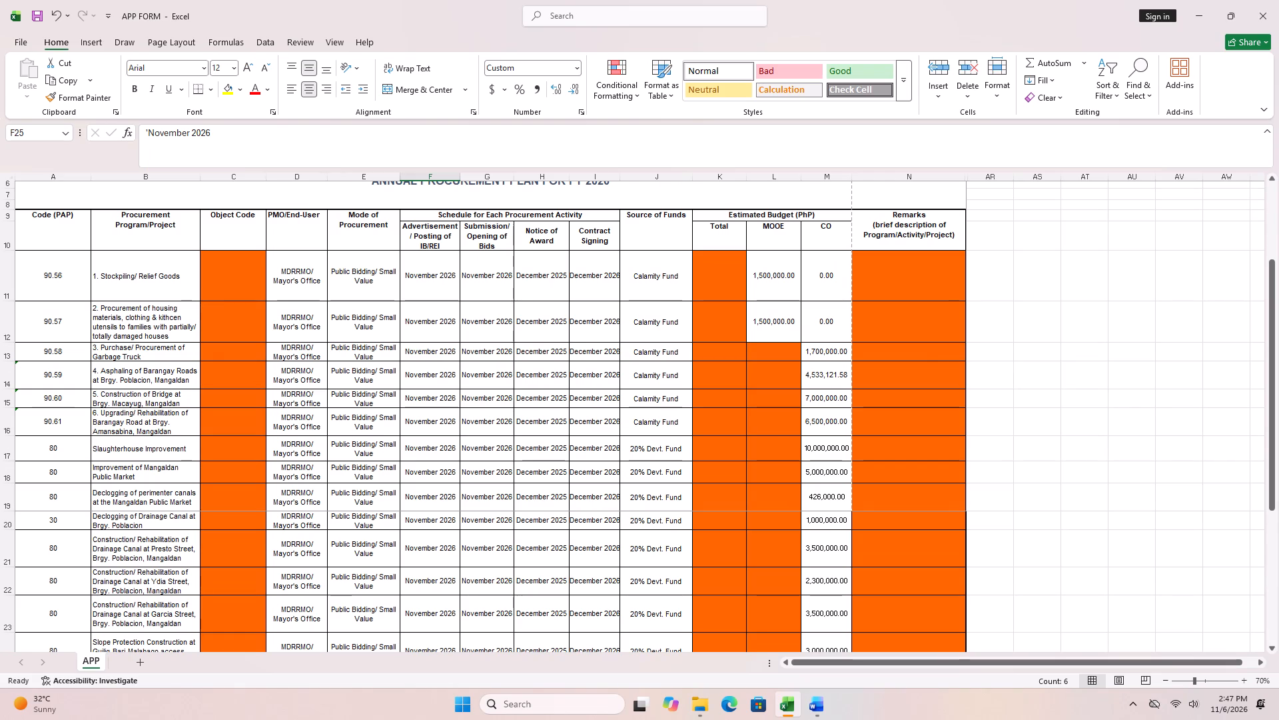
pyautogui.doubleClick(563, 273)
pyautogui.click(570, 277)
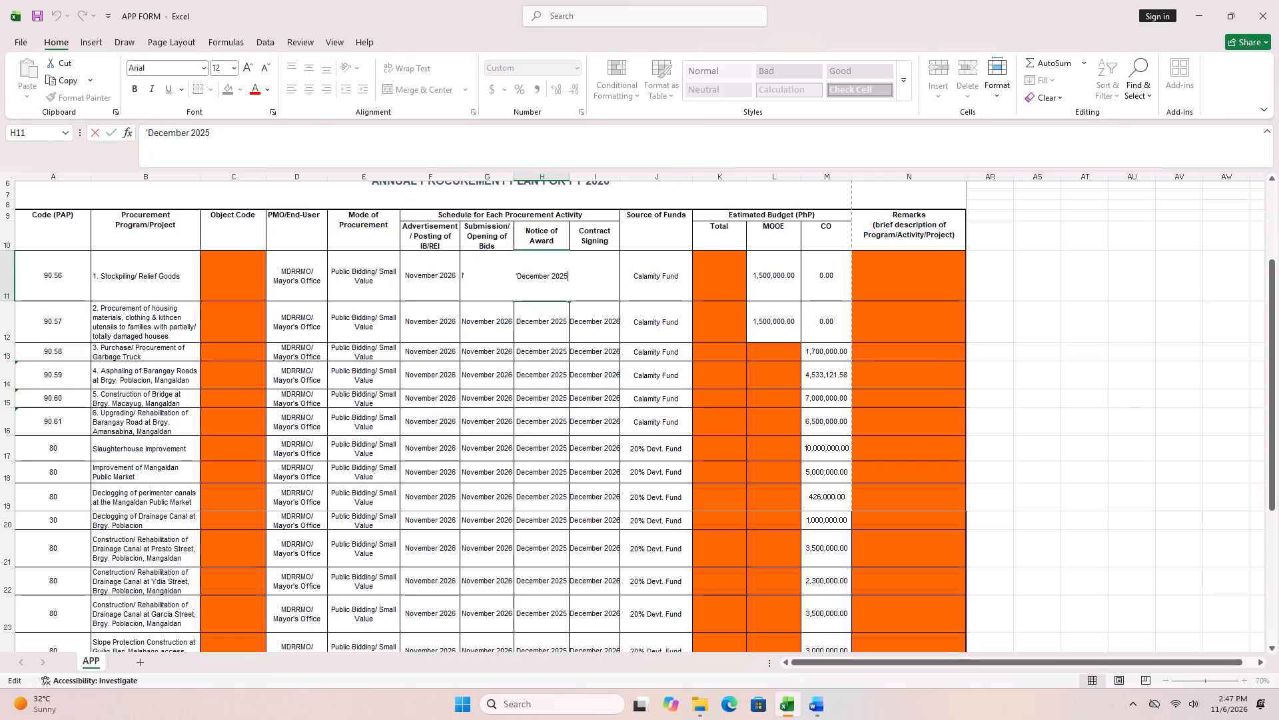
pyautogui.press('BackSpace')
pyautogui.press('6')
pyautogui.press('Return')
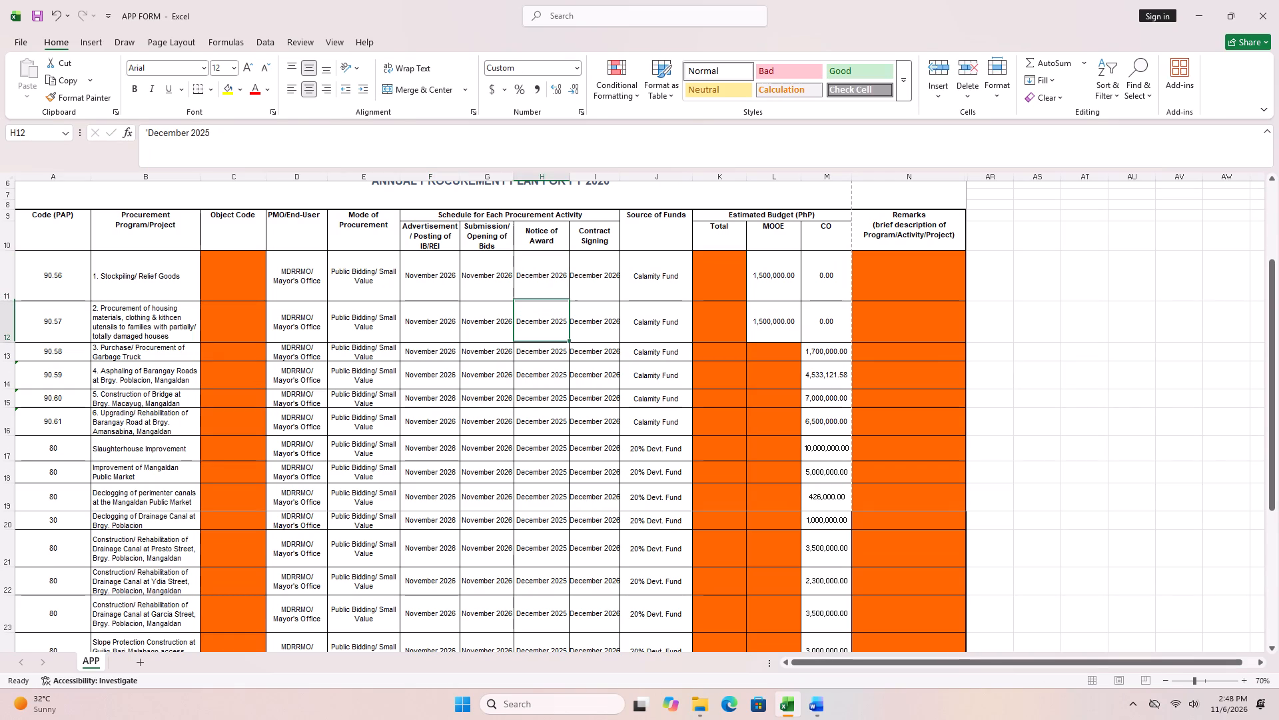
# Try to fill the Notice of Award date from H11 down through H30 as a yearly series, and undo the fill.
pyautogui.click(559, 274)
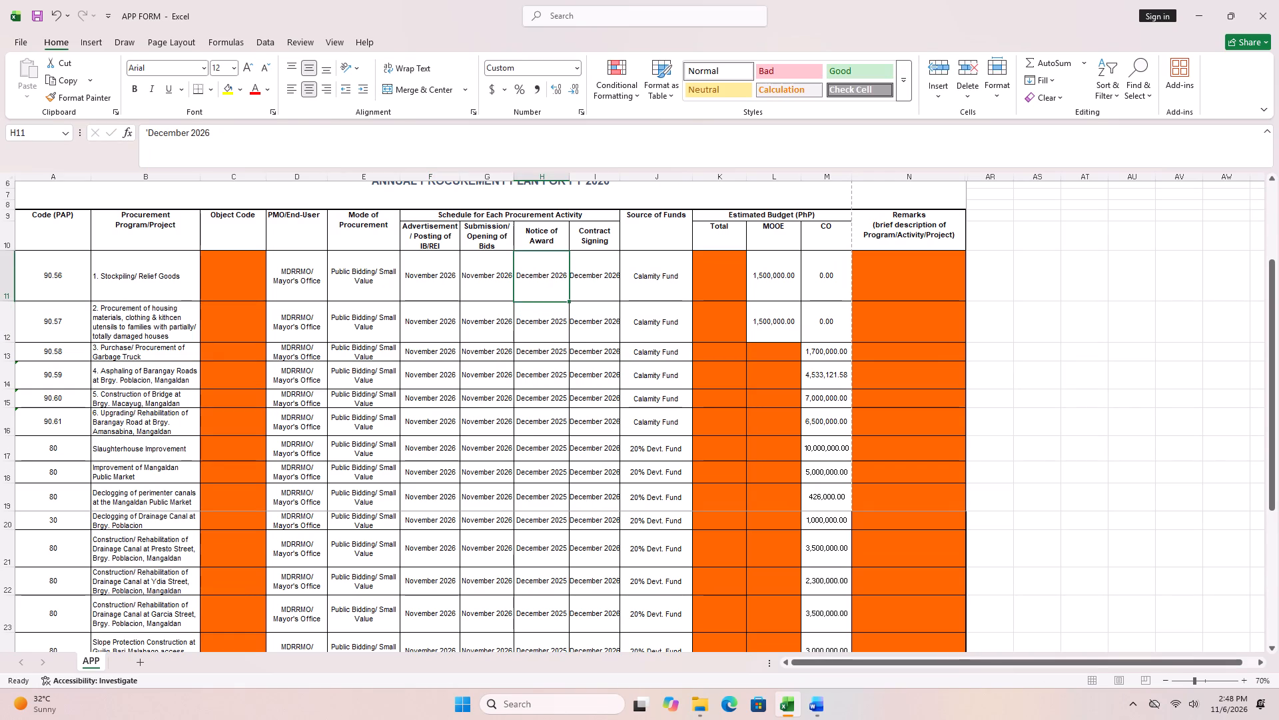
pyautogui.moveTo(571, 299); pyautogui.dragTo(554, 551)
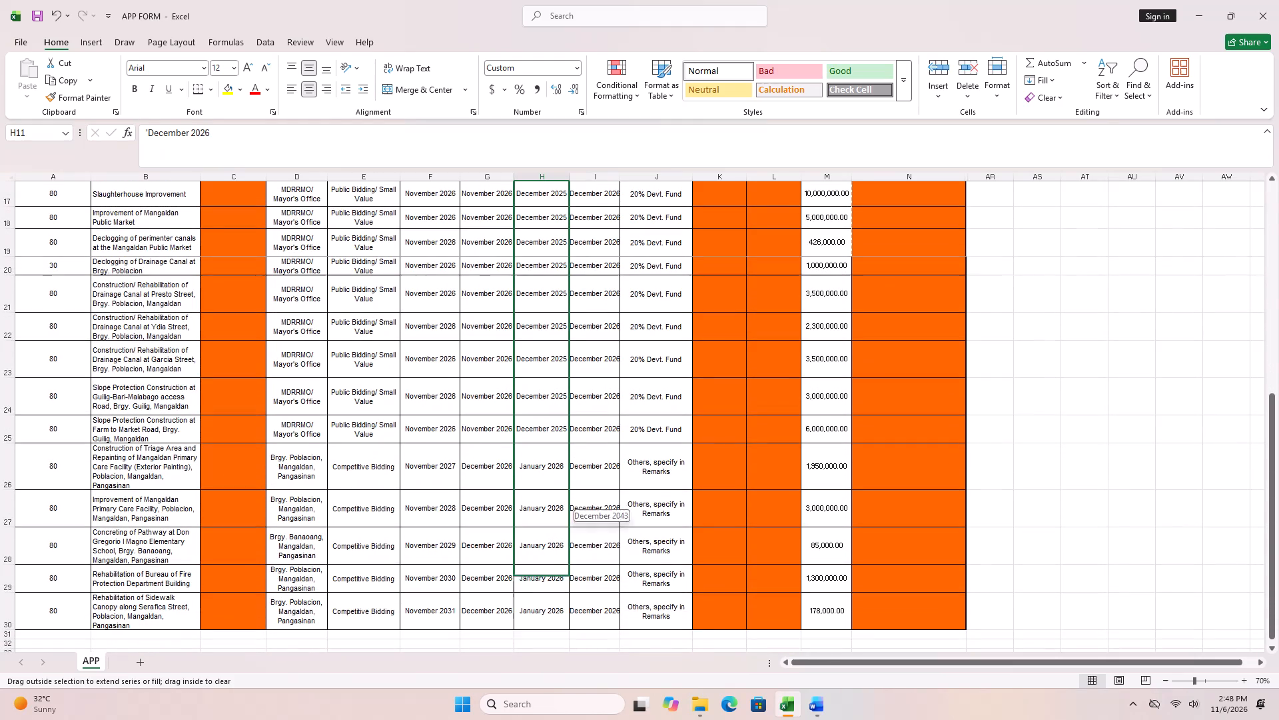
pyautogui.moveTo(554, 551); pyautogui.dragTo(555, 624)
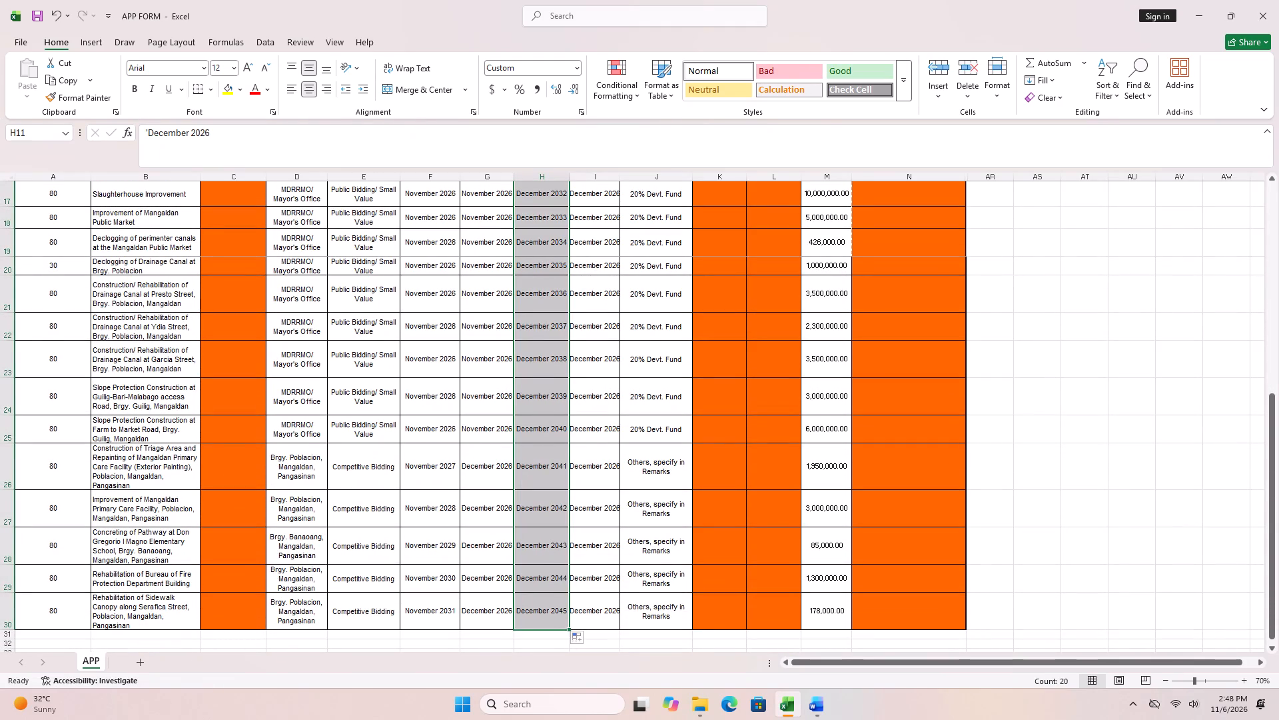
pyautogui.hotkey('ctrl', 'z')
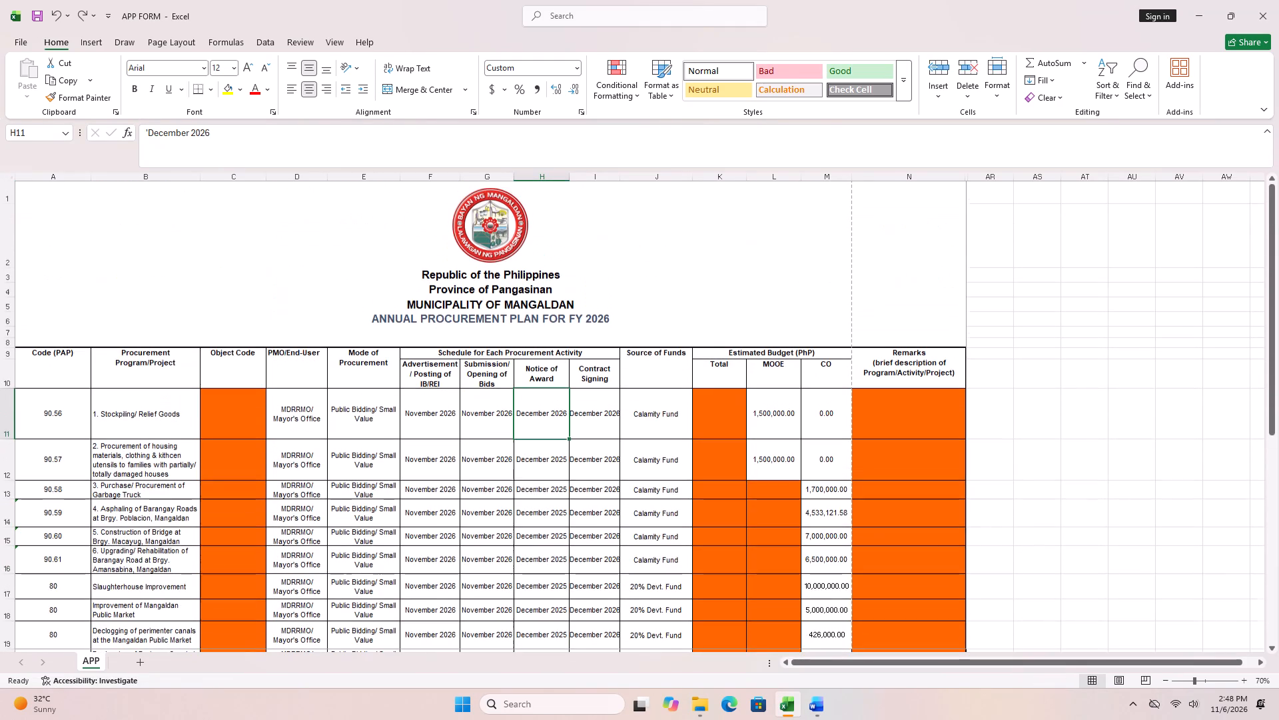
# Copy December 2026 from H11 down the Notice of Award column through H30.
pyautogui.click(550, 397)
pyautogui.keyDown('ctrl'); pyautogui.moveTo(567, 437); pyautogui.dragTo(570, 475); pyautogui.keyUp('ctrl')
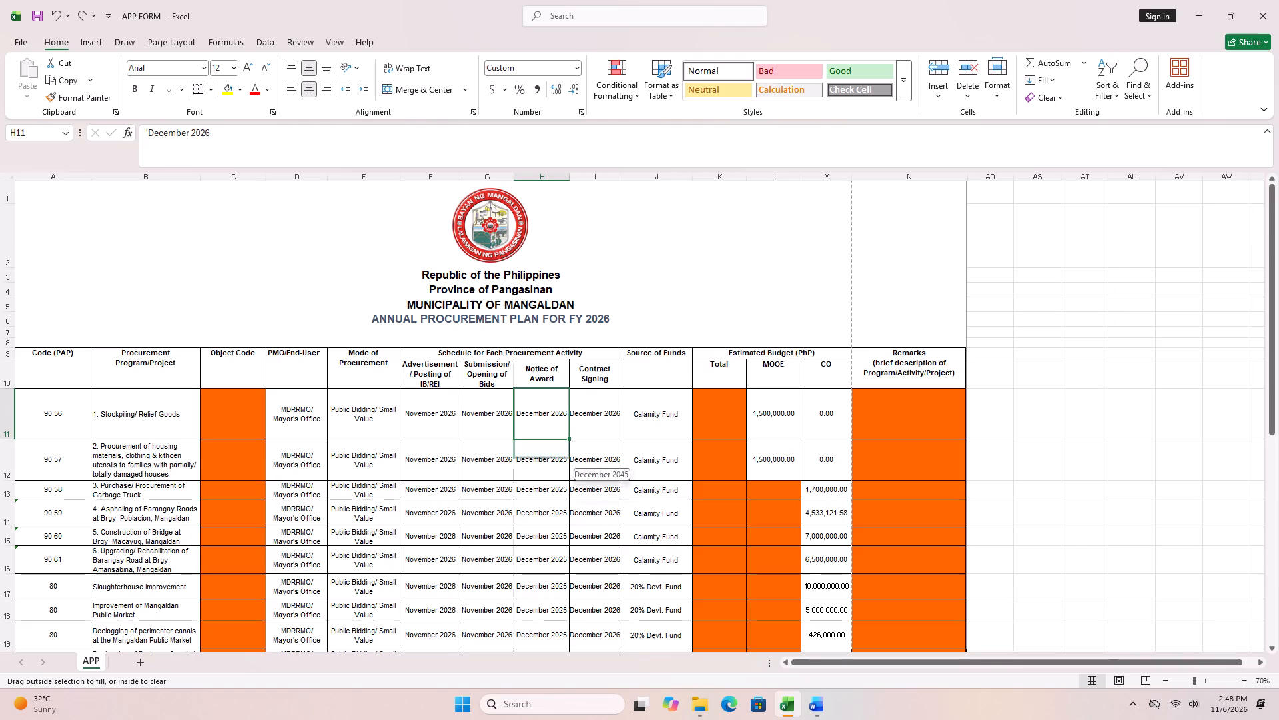
pyautogui.keyDown('ctrl'); pyautogui.moveTo(570, 475); pyautogui.dragTo(587, 627); pyautogui.keyUp('ctrl')
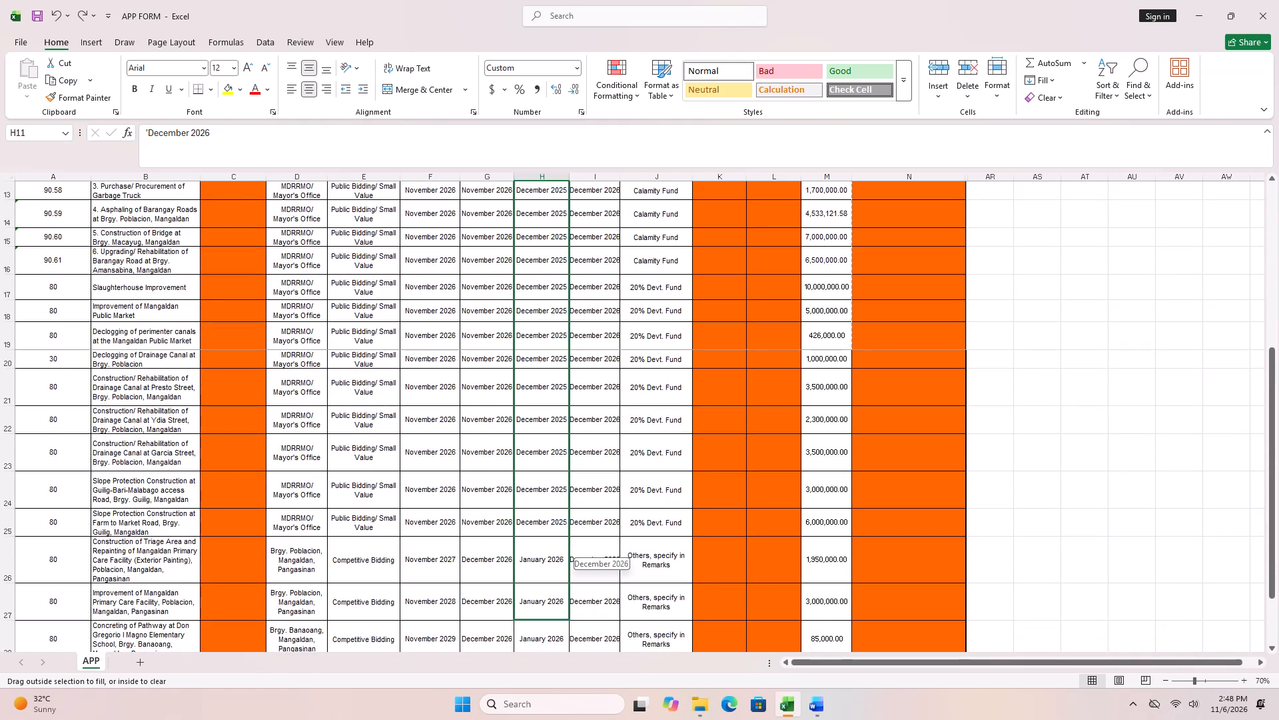
pyautogui.keyDown('ctrl'); pyautogui.moveTo(587, 627); pyautogui.dragTo(579, 618); pyautogui.keyUp('ctrl')
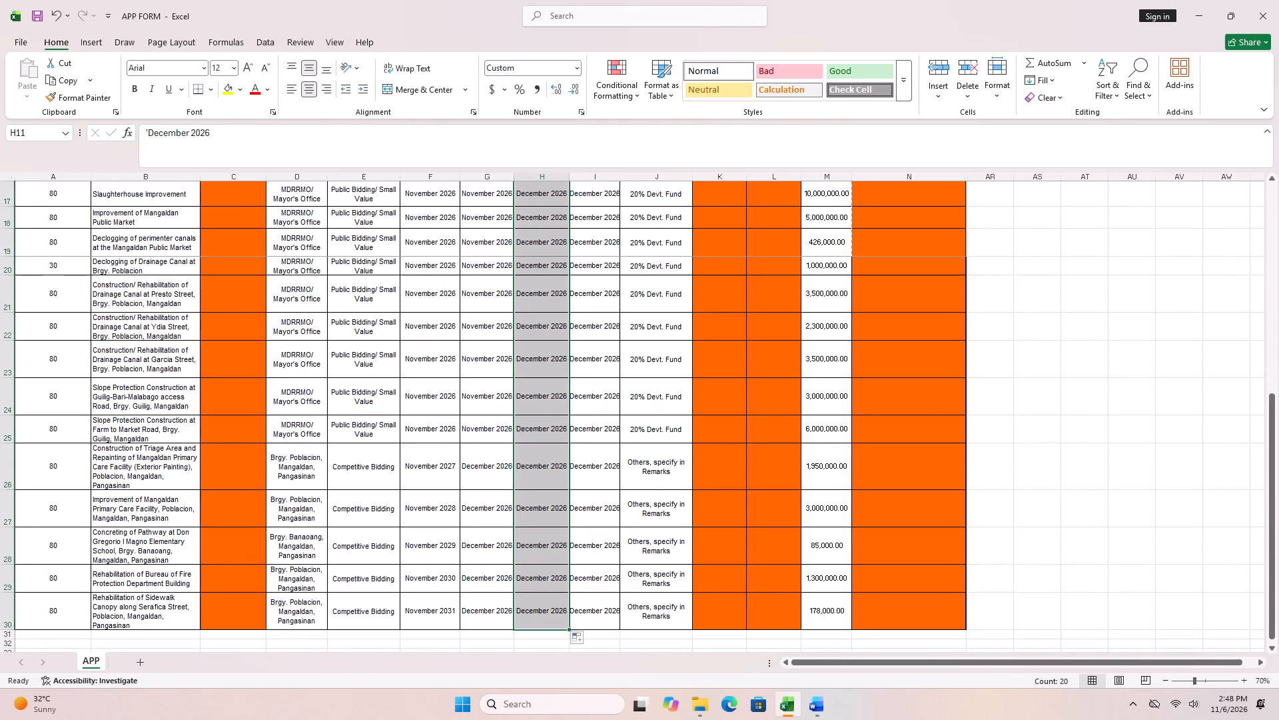
# Review the schedule dates and Source of Funds entries across all project rows of the procurement table.
pyautogui.click(368, 643)
pyautogui.scroll(-1, 433, 539)
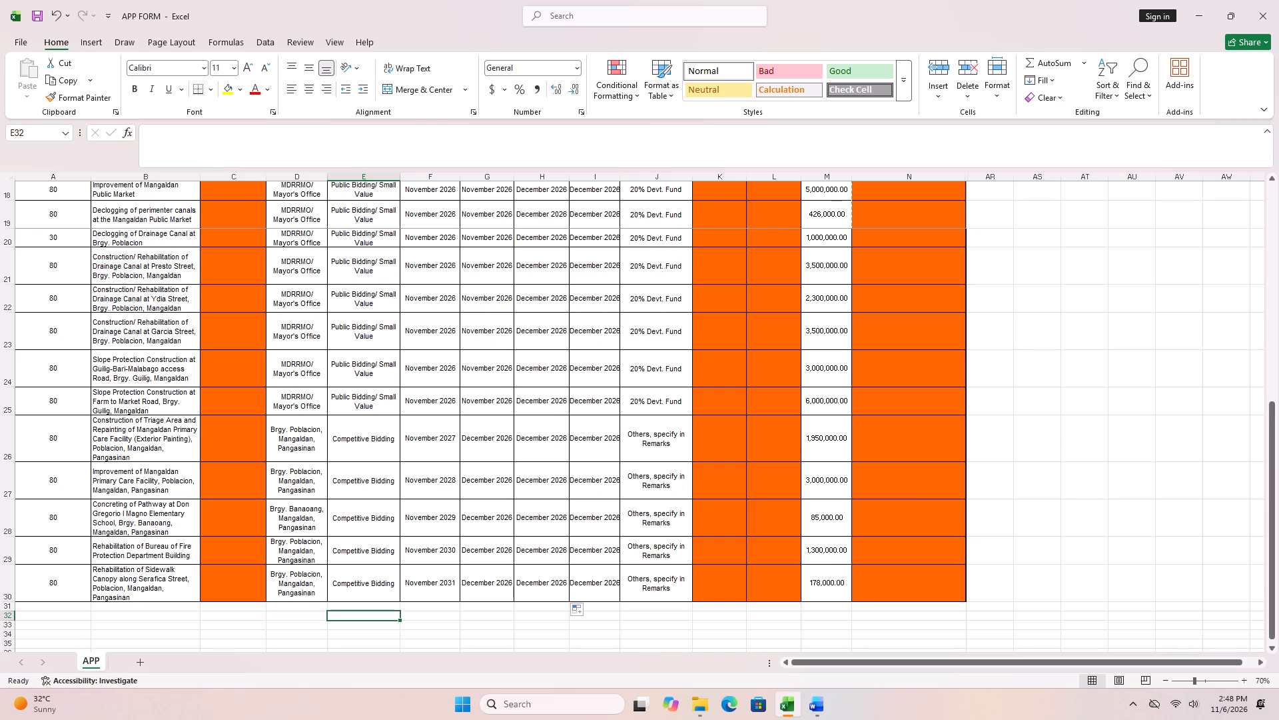
pyautogui.scroll(4, 692, 574)
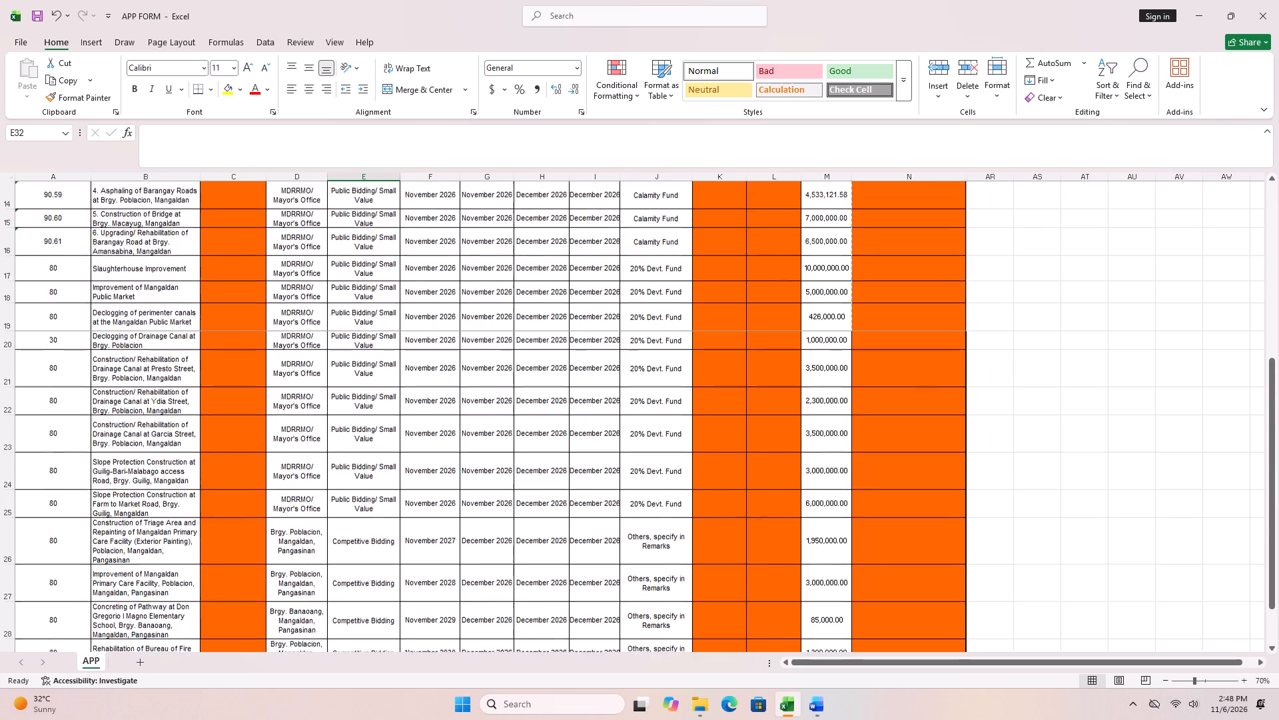
pyautogui.scroll(7, 692, 574)
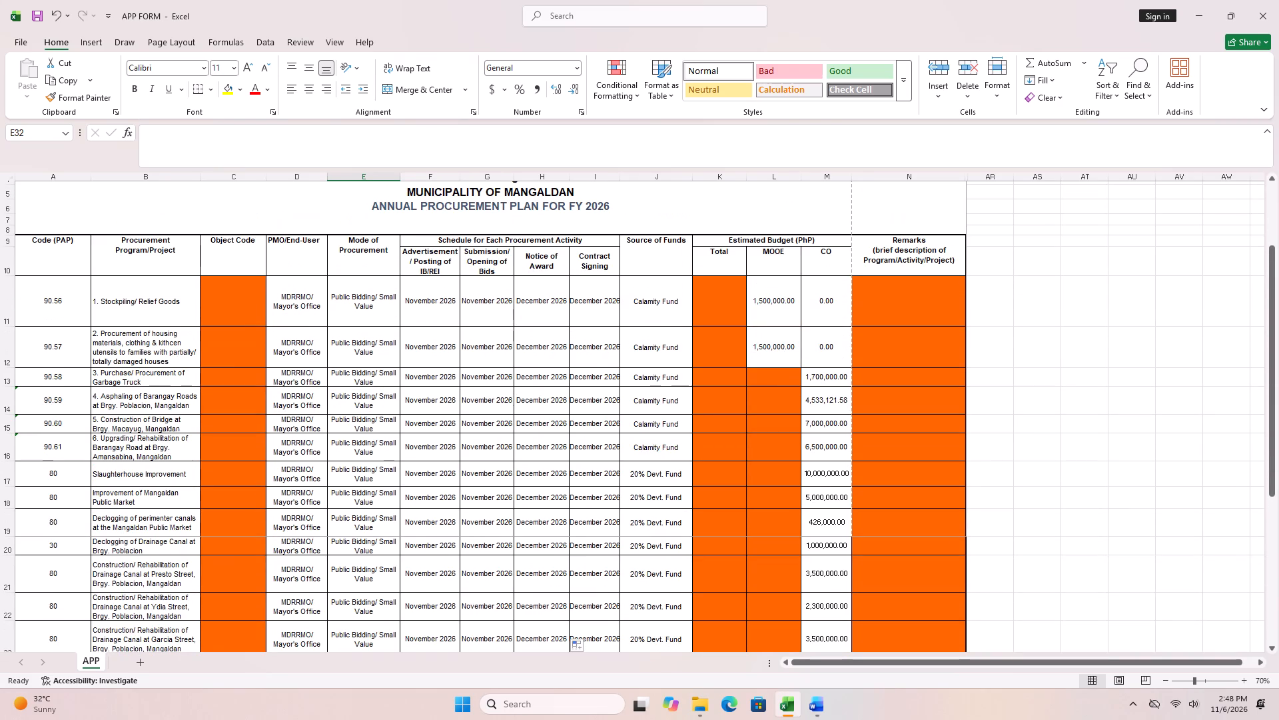
pyautogui.scroll(-10, 726, 556)
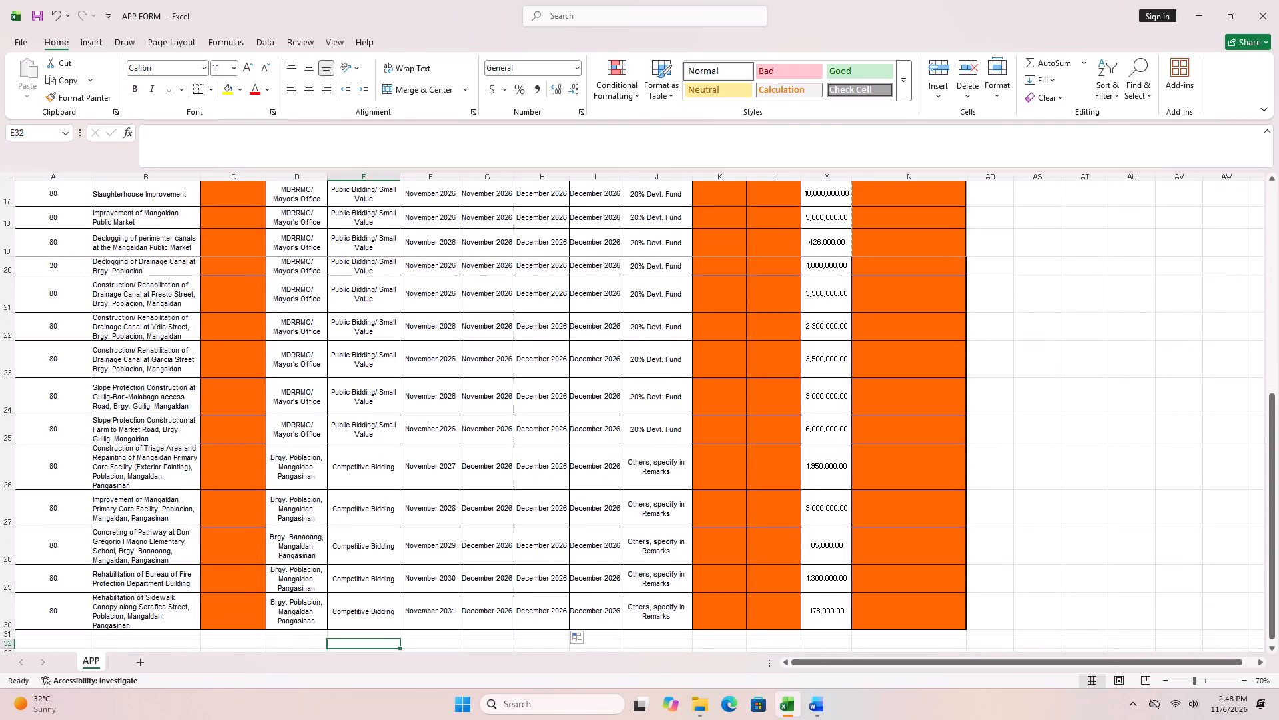
pyautogui.click(650, 466)
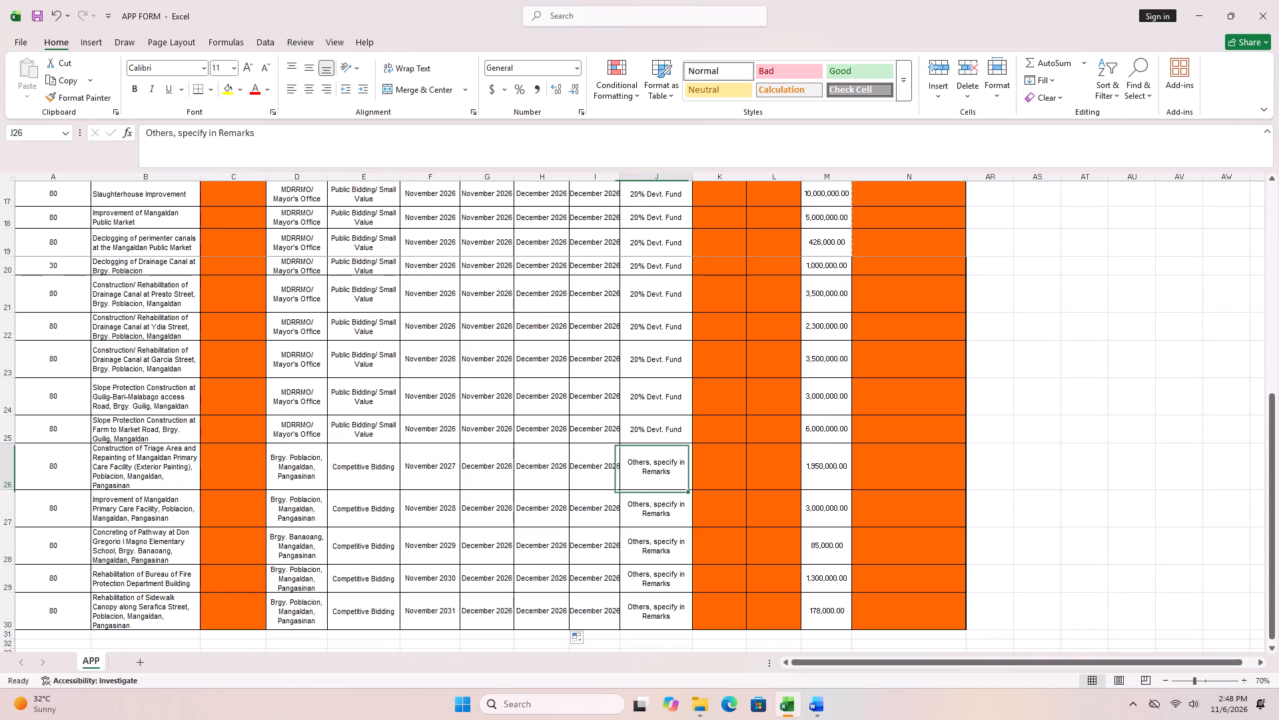
pyautogui.scroll(-1, 412, 483)
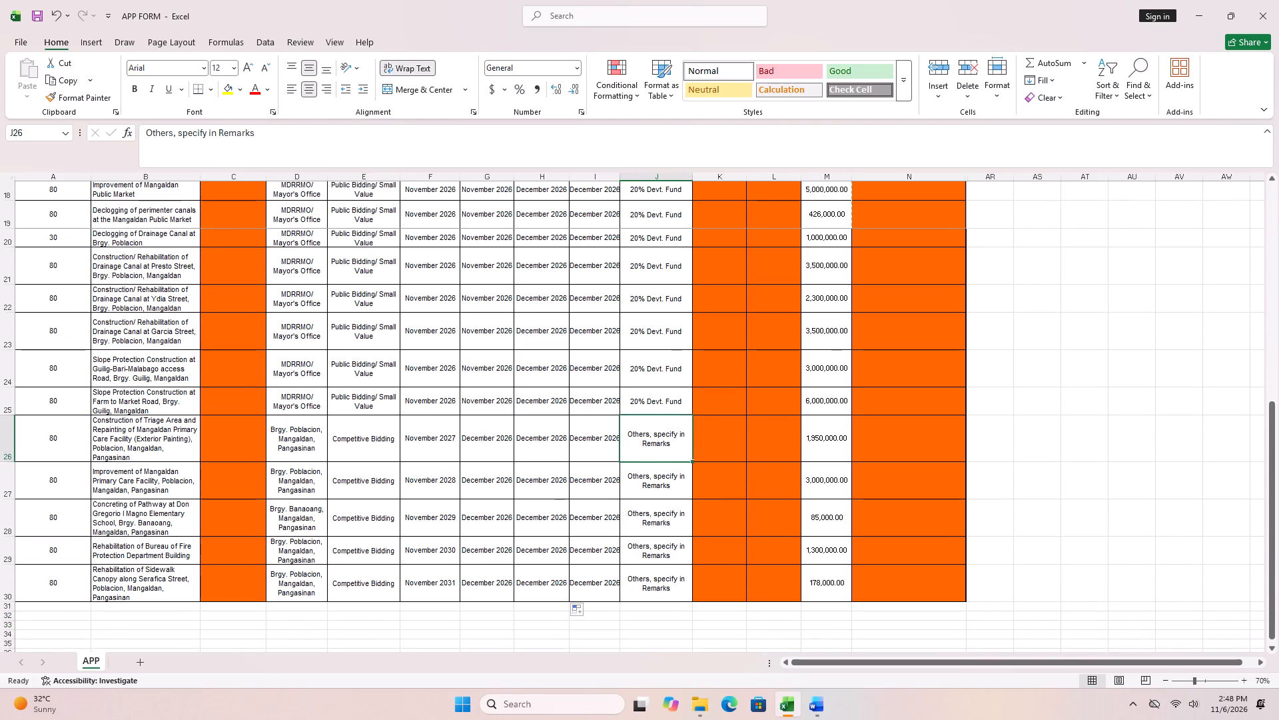
pyautogui.click(138, 606)
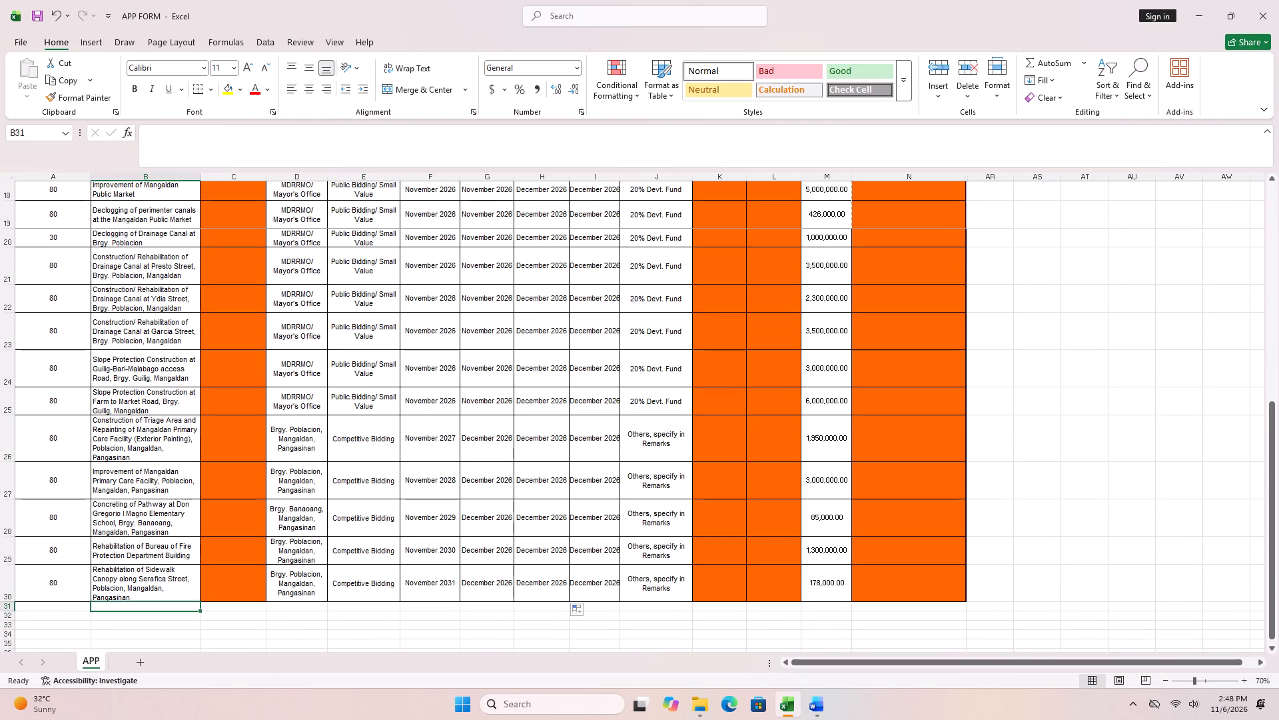
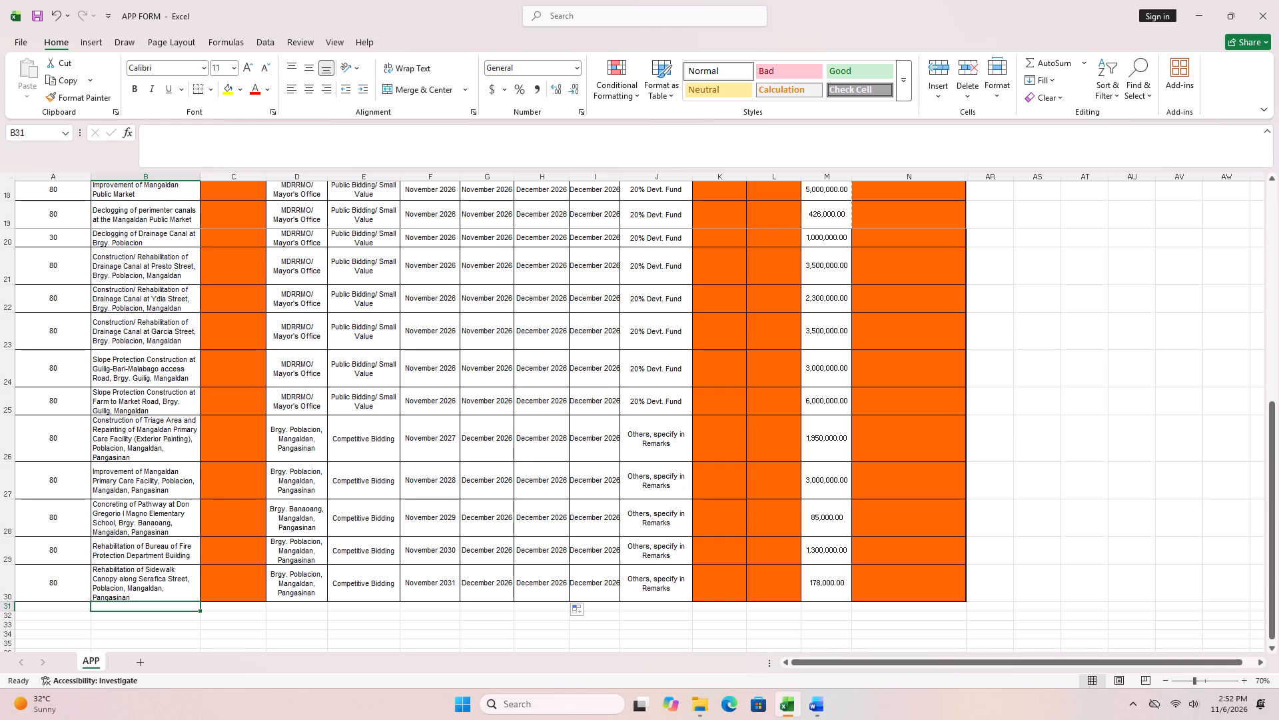
# Copy the formatting of row 30, the sidewalk canopy project, onto the empty rows 31 through 58 with Format Painter.
pyautogui.scroll(-2, 303, 607)
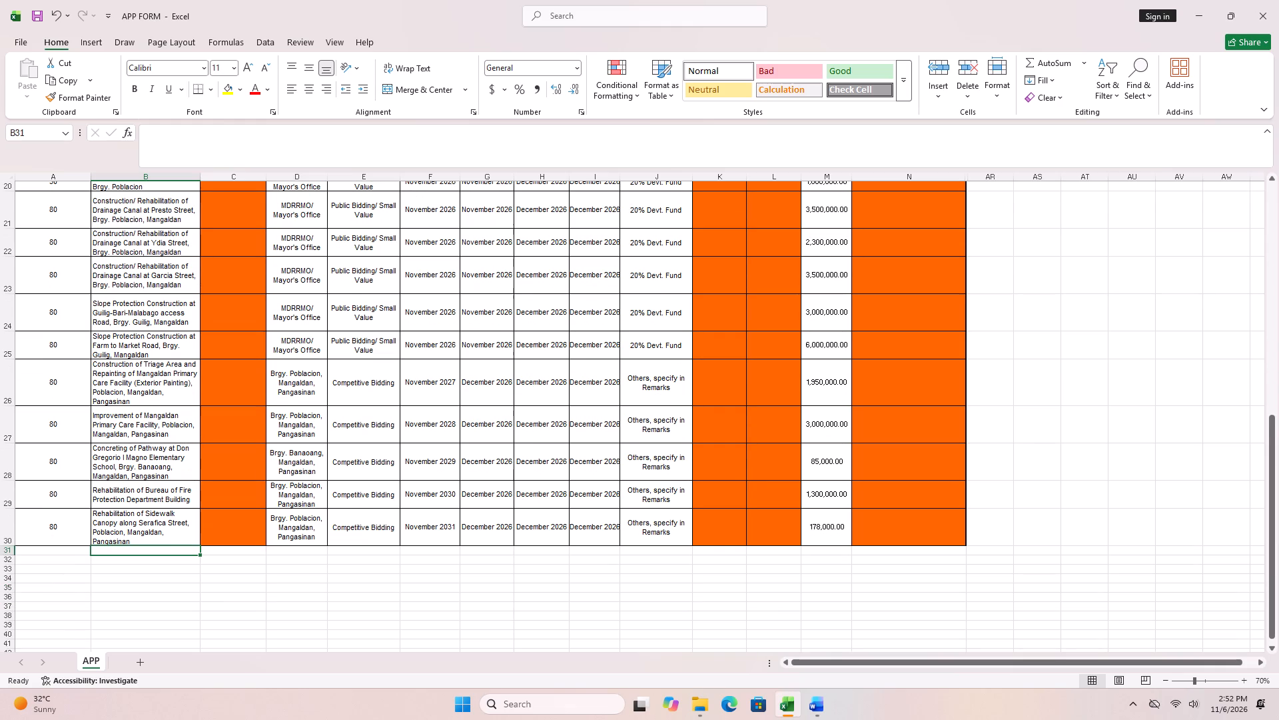
pyautogui.scroll(-2, 310, 601)
pyautogui.click(67, 496)
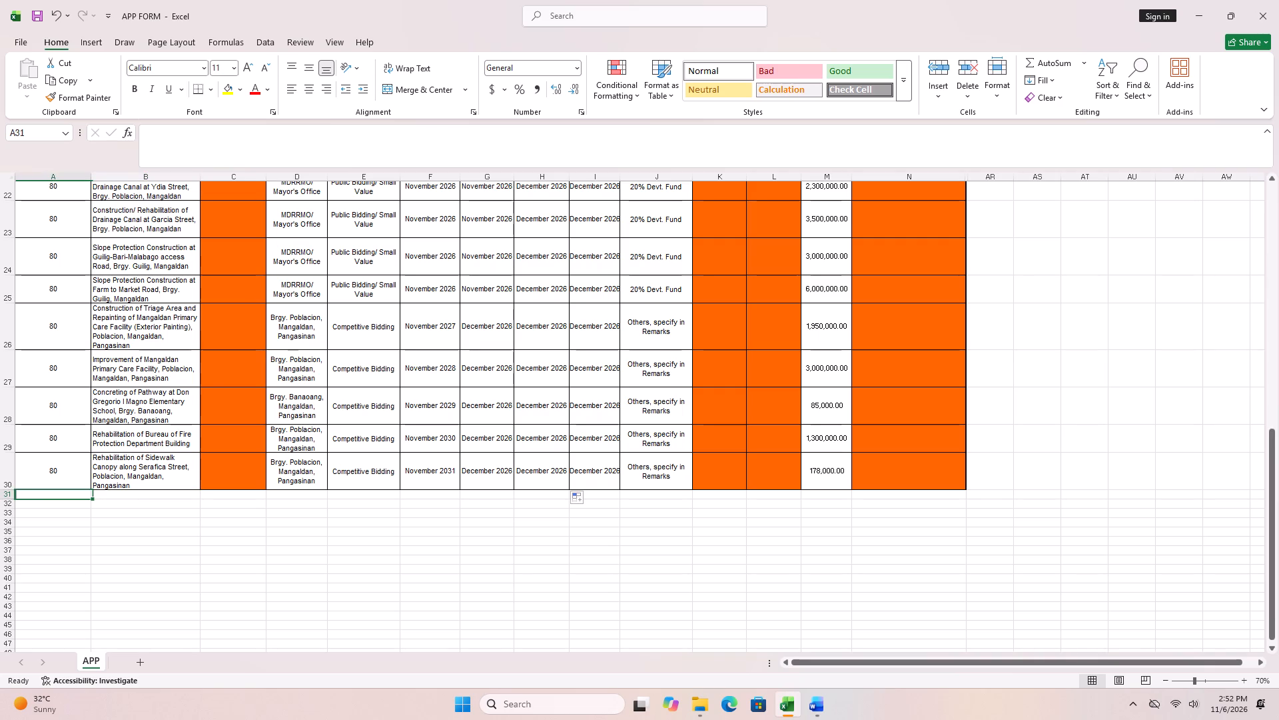
pyautogui.scroll(-4, 38, 505)
pyautogui.scroll(-1, 0, 392)
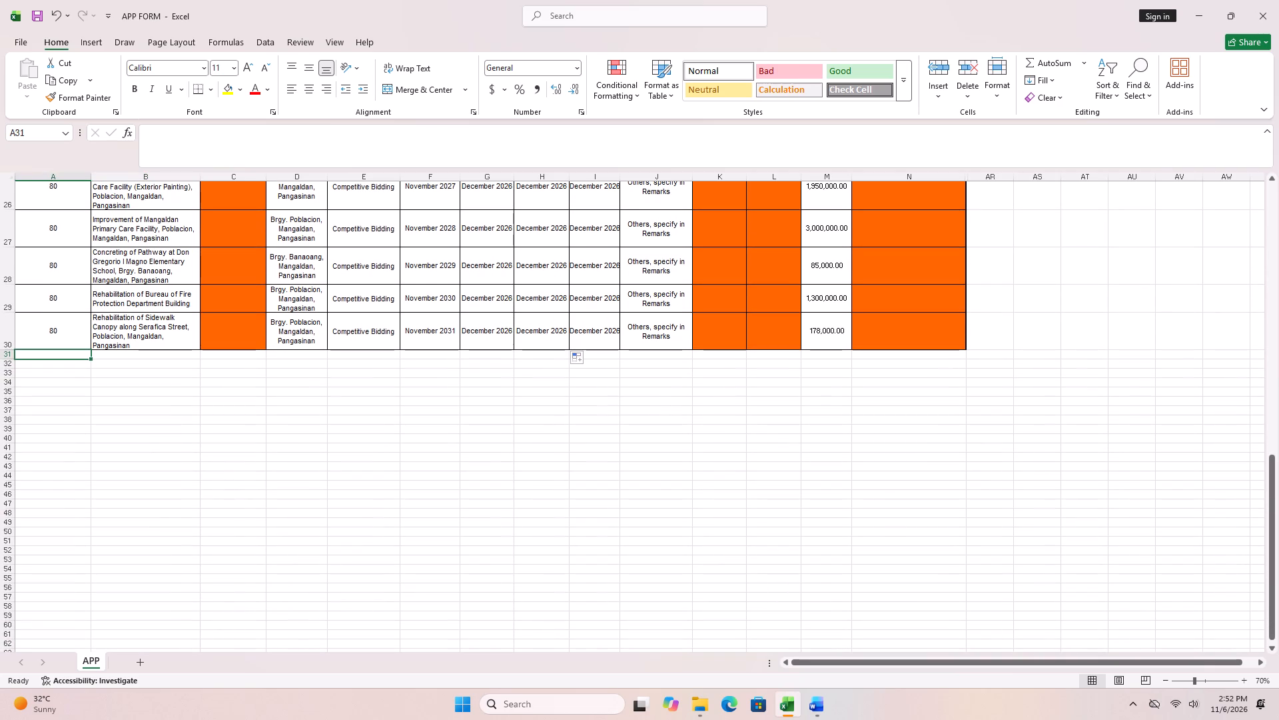
pyautogui.click(13, 330)
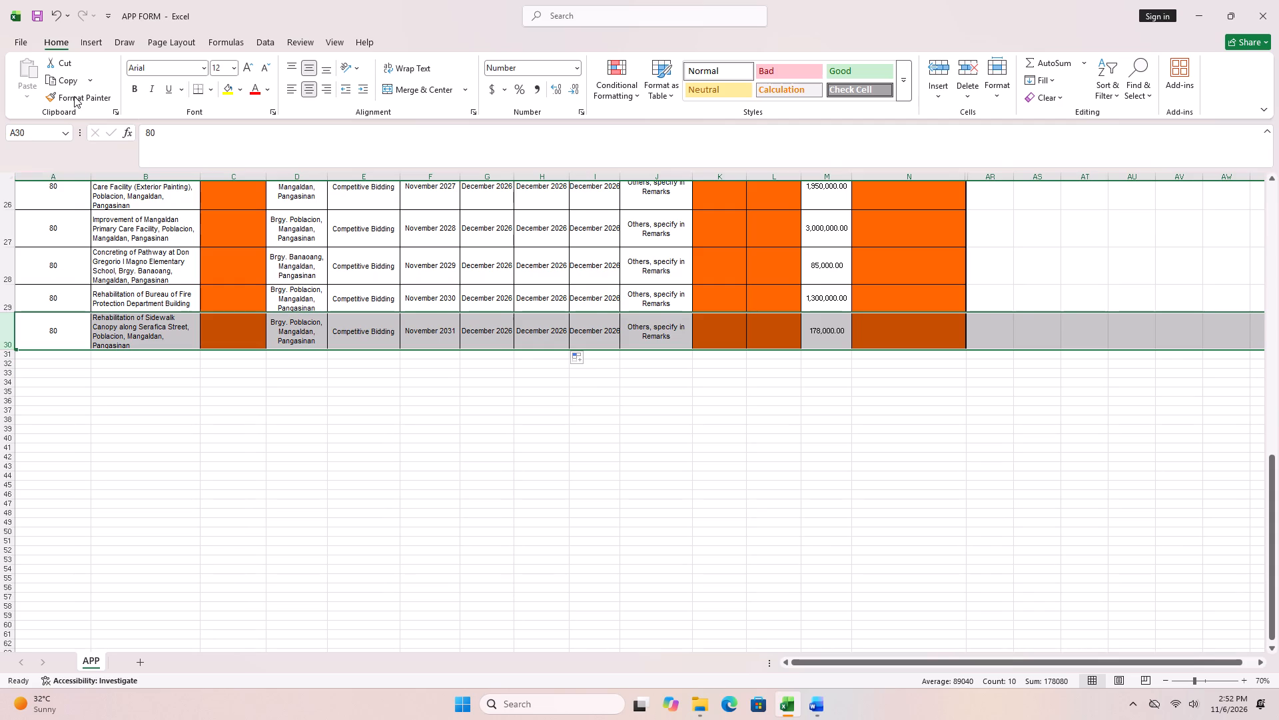
pyautogui.click(75, 97)
pyautogui.moveTo(7, 355); pyautogui.dragTo(7, 367)
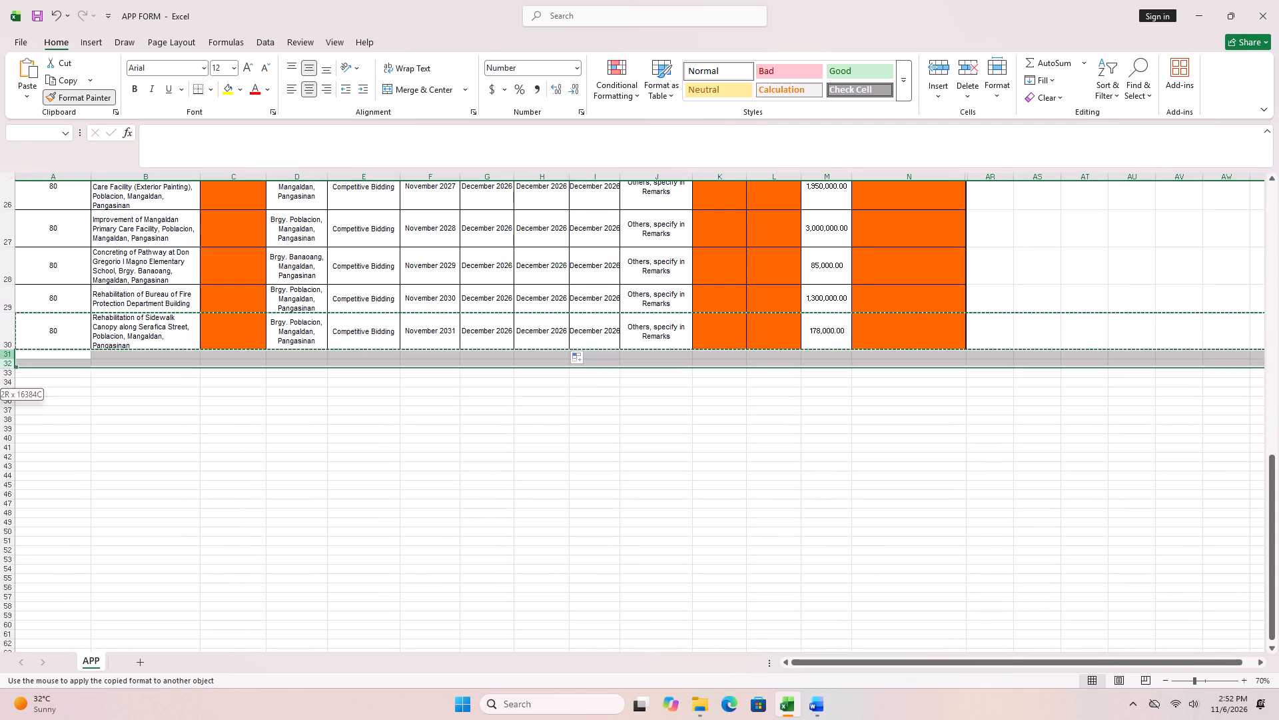
pyautogui.moveTo(7, 367); pyautogui.dragTo(0, 605)
pyautogui.click(518, 541)
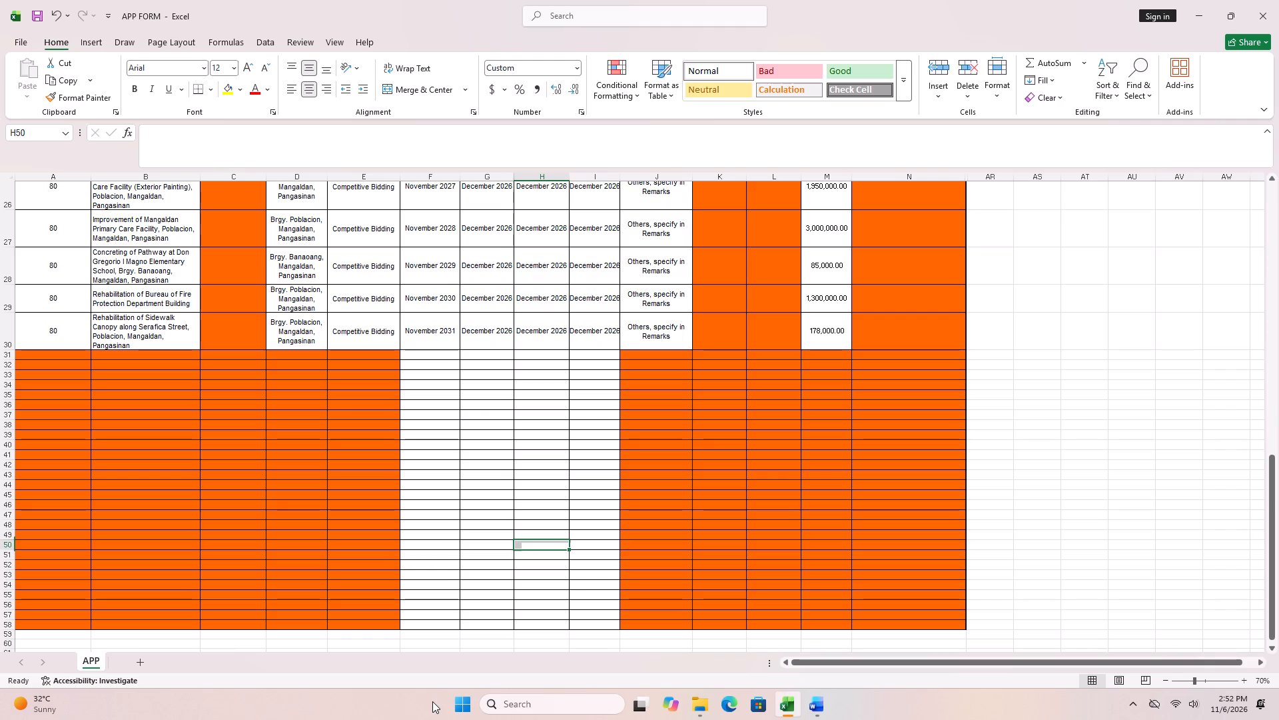
# Enter the code 90.42 as text in cell A31, starting a new project row.
pyautogui.click(51, 355)
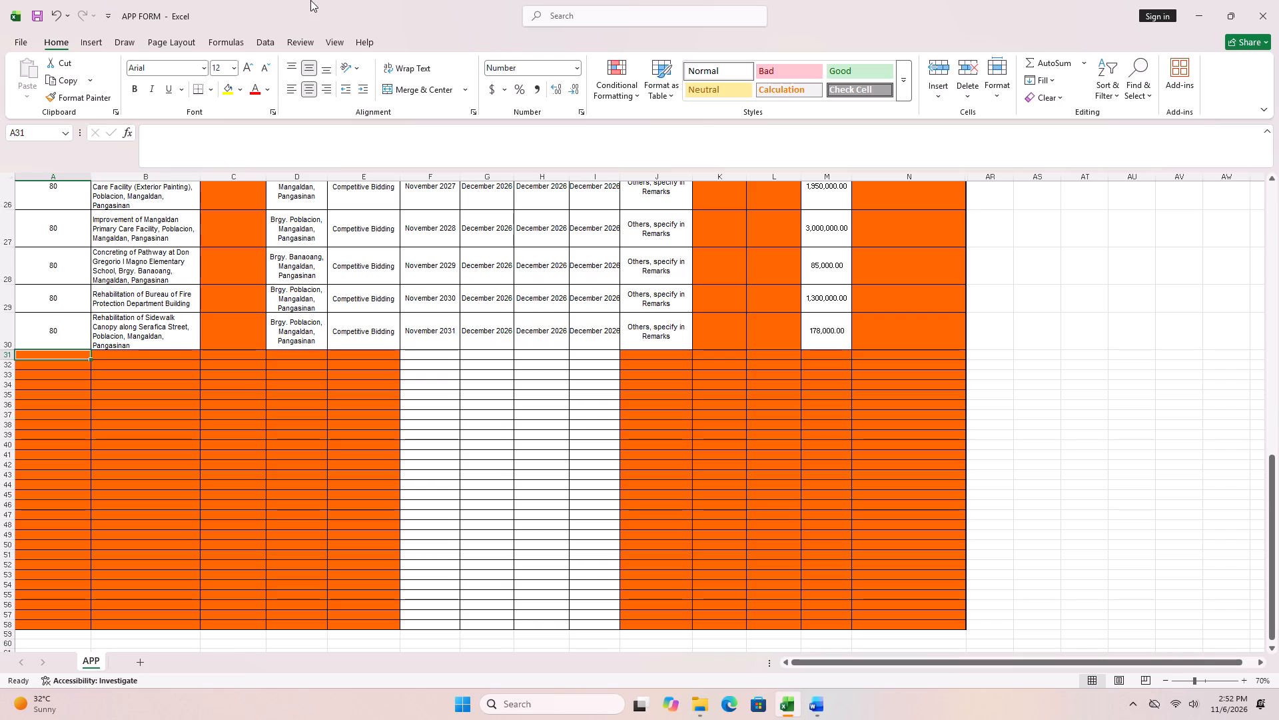
pyautogui.press("'")
pyautogui.write('90.4')
pyautogui.press('2')
pyautogui.press('Tab')
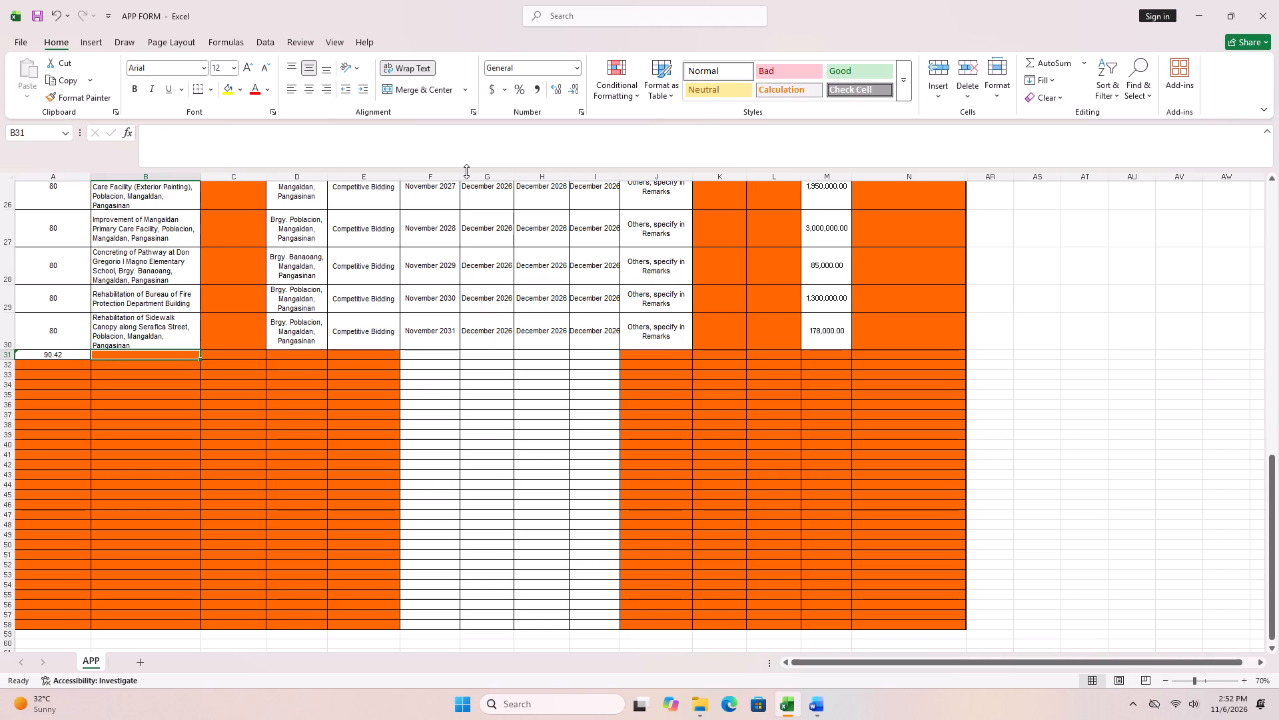
# Enter the project name "Procurement of disaster equipment and tools" in cell B31.
pyautogui.write('Procurement')
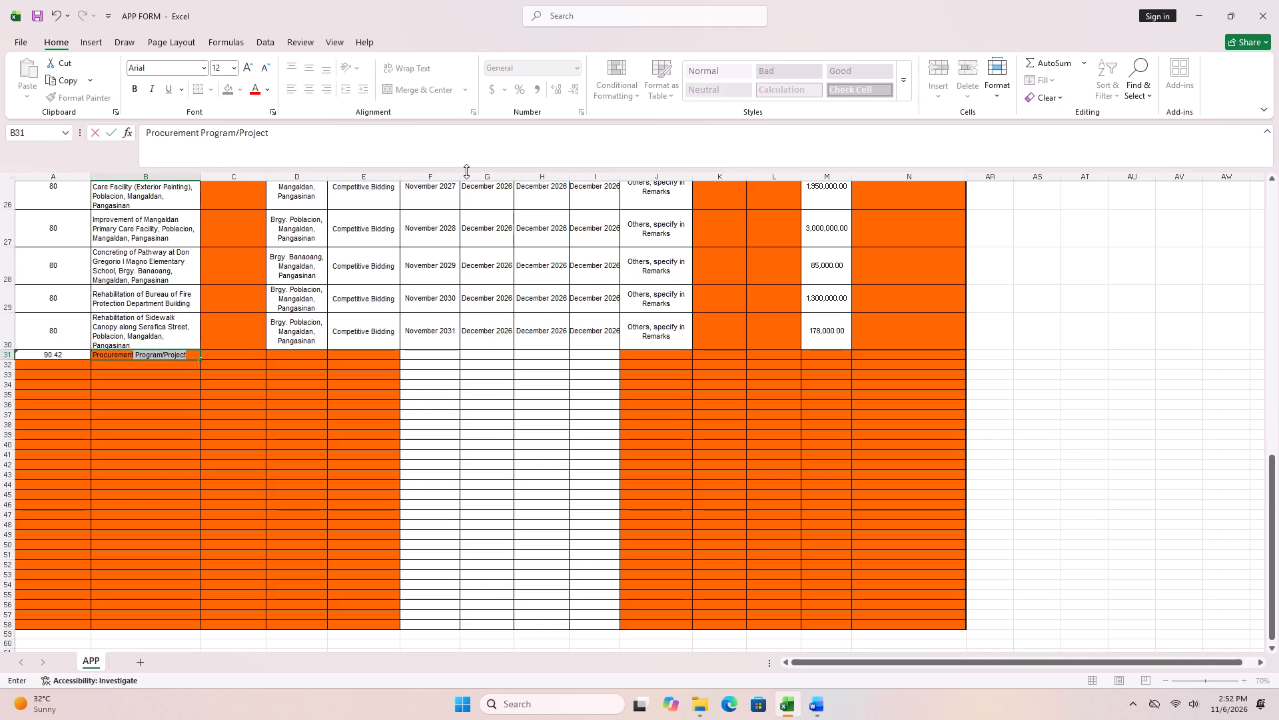
pyautogui.press('space')
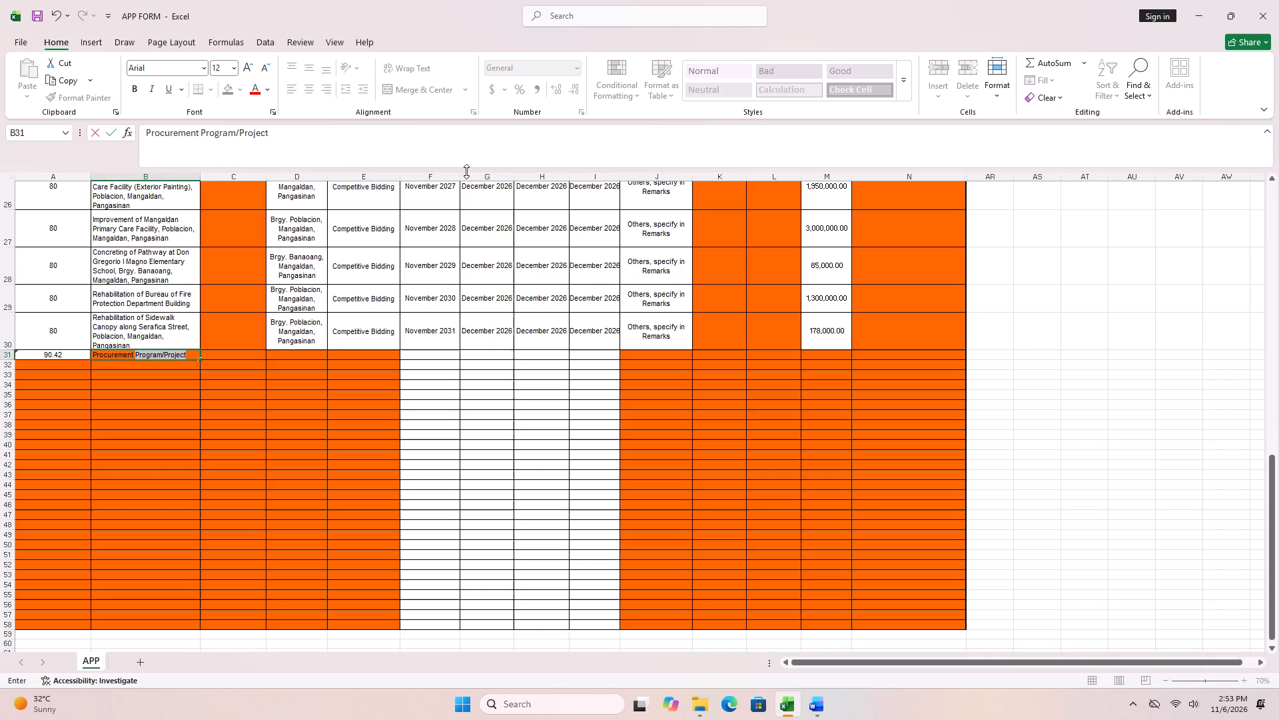
pyautogui.write('of disaster equi')
pyautogui.write('pment')
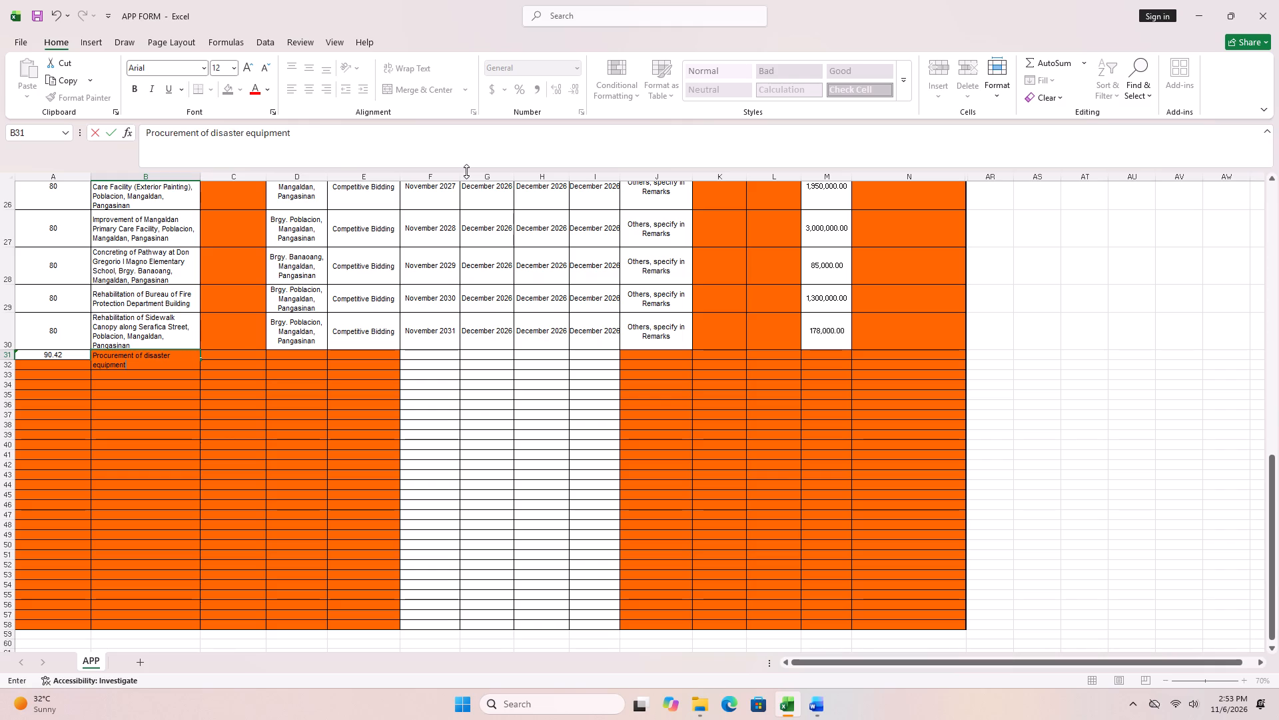
pyautogui.press('space')
pyautogui.write('and tools')
pyautogui.press('Tab')
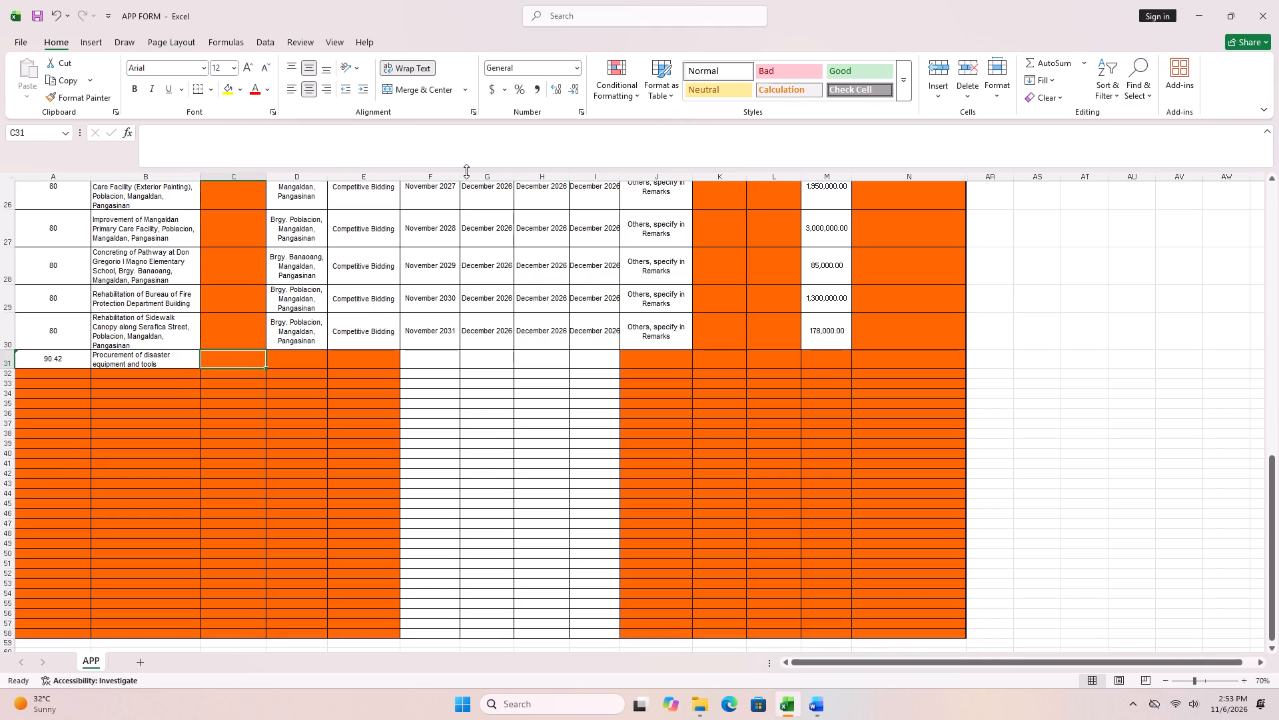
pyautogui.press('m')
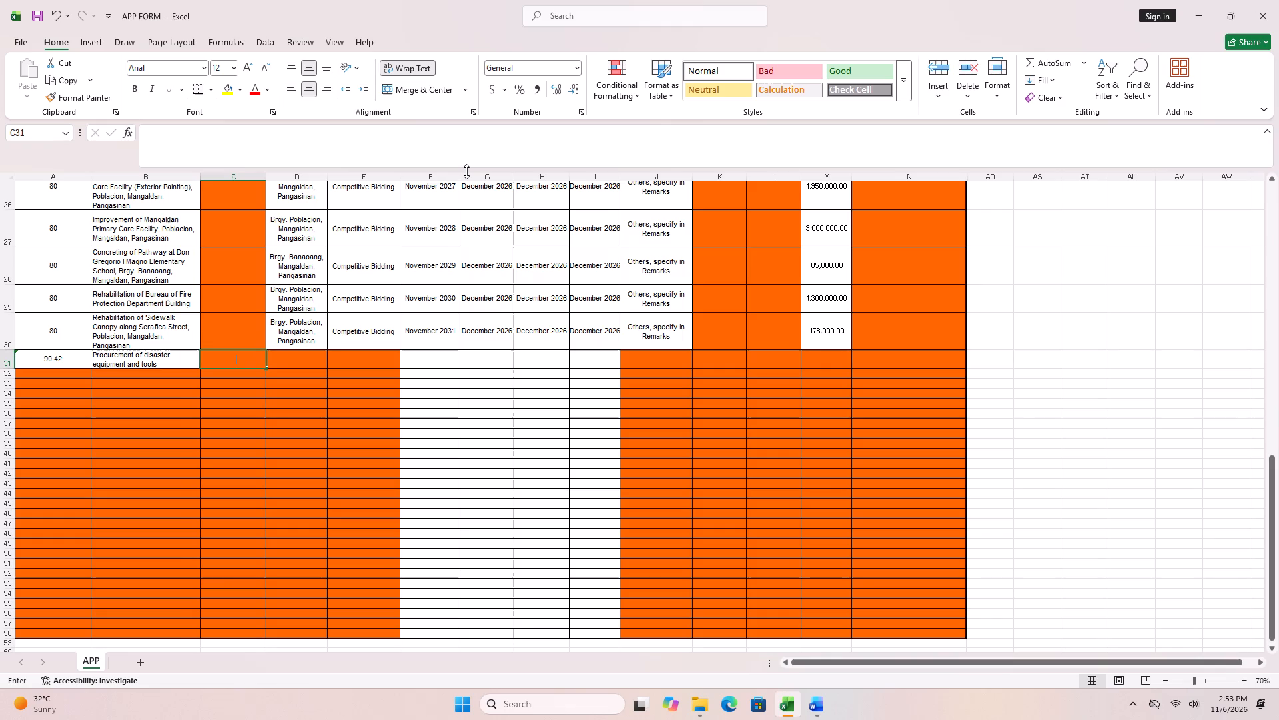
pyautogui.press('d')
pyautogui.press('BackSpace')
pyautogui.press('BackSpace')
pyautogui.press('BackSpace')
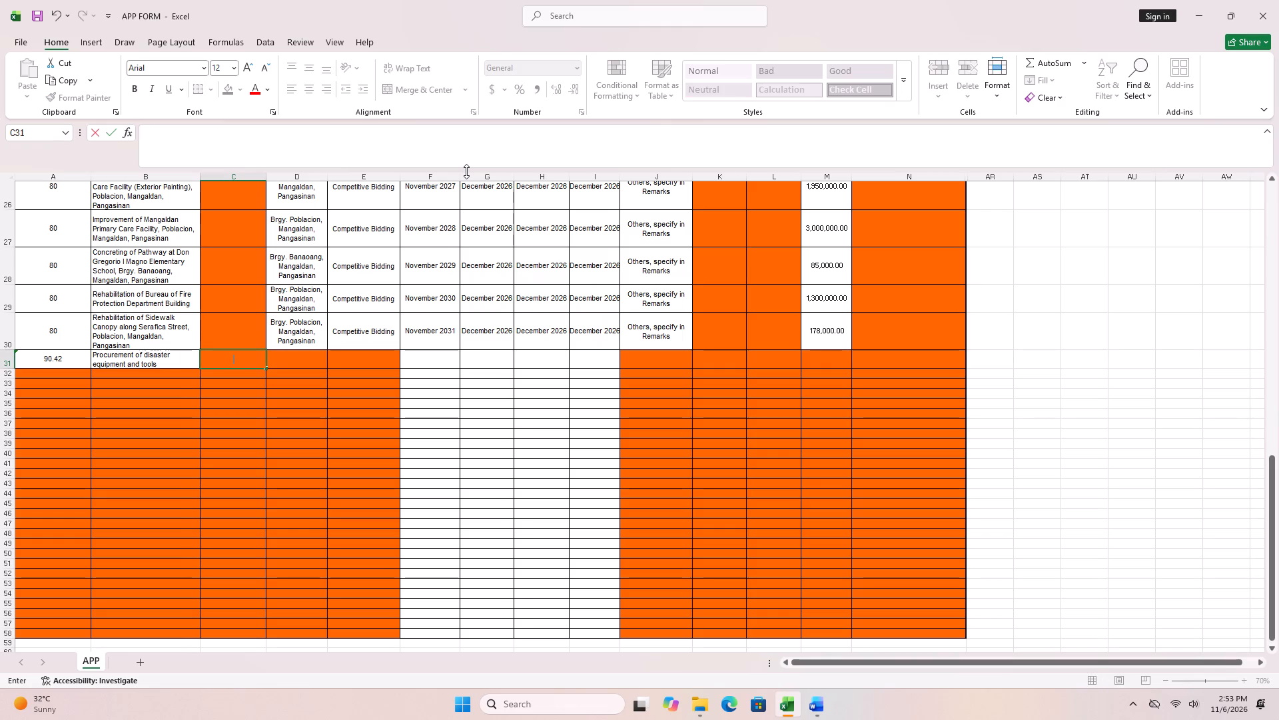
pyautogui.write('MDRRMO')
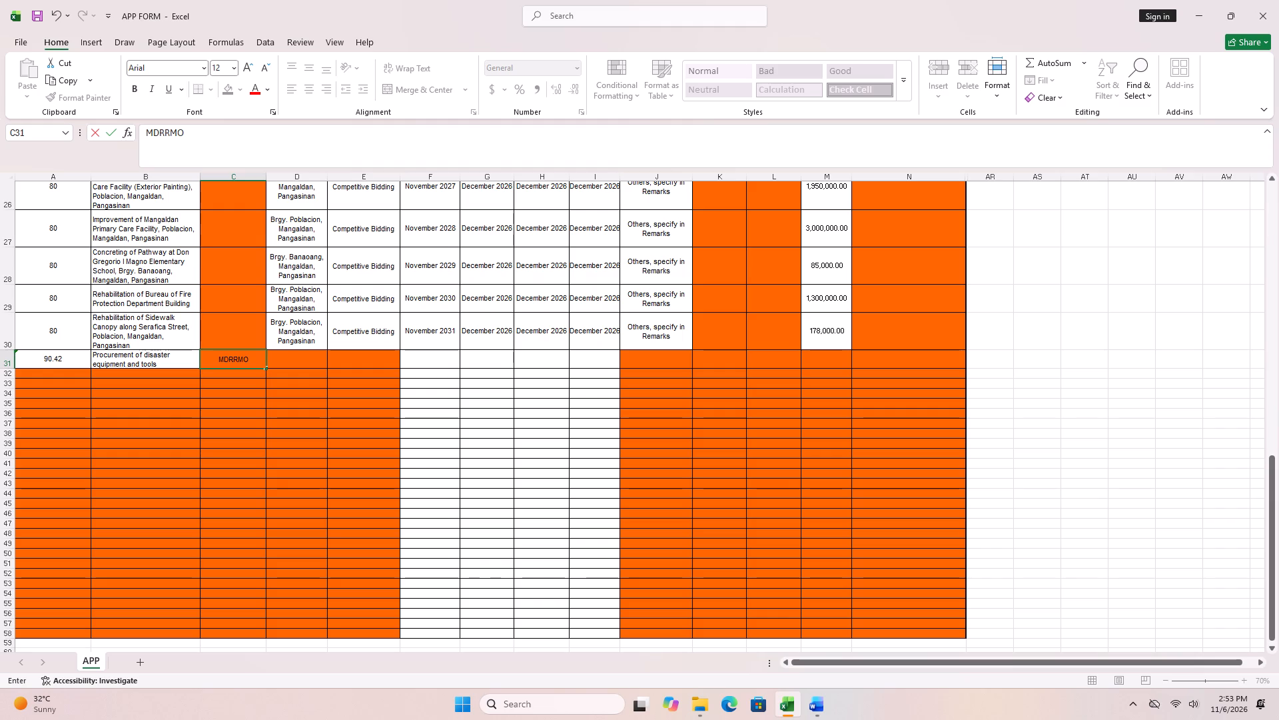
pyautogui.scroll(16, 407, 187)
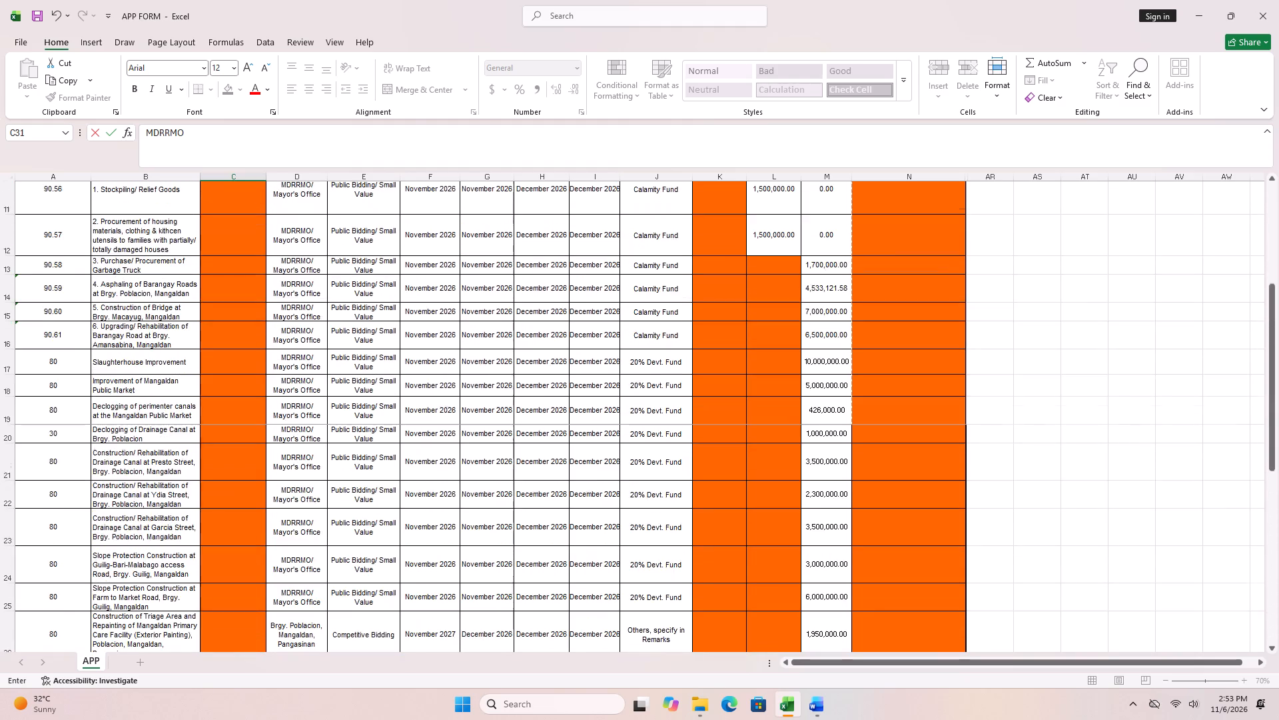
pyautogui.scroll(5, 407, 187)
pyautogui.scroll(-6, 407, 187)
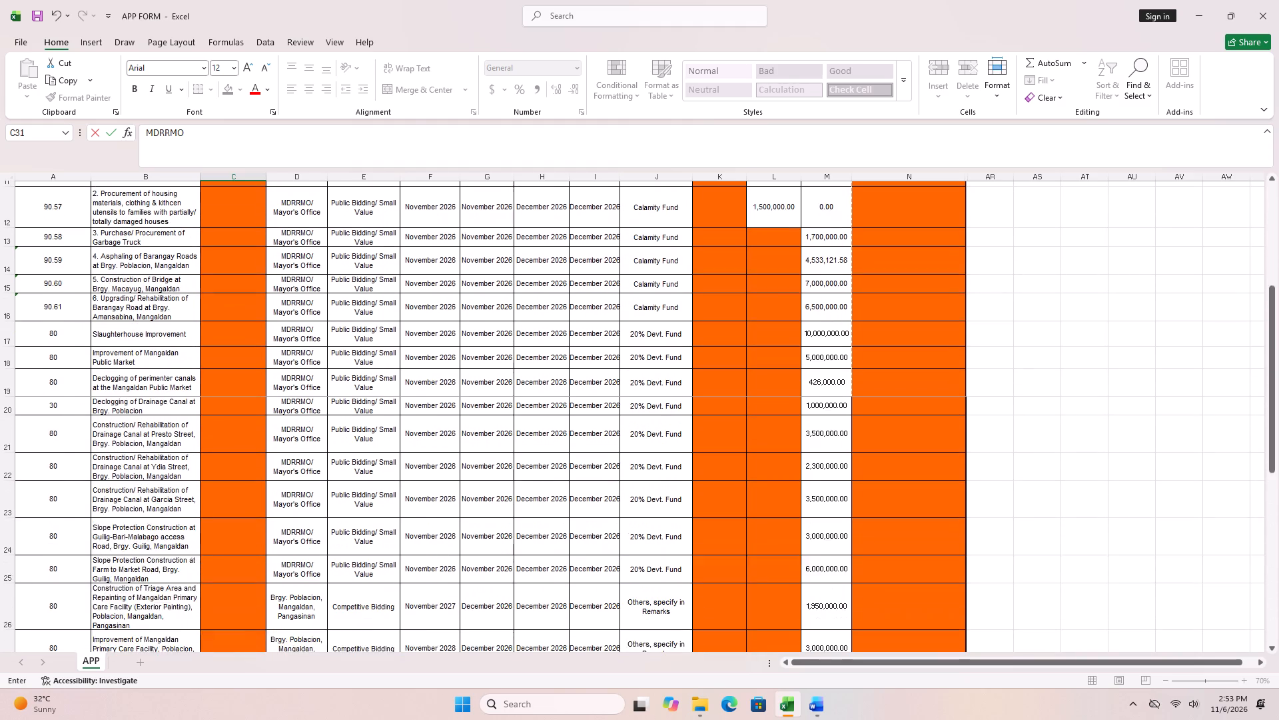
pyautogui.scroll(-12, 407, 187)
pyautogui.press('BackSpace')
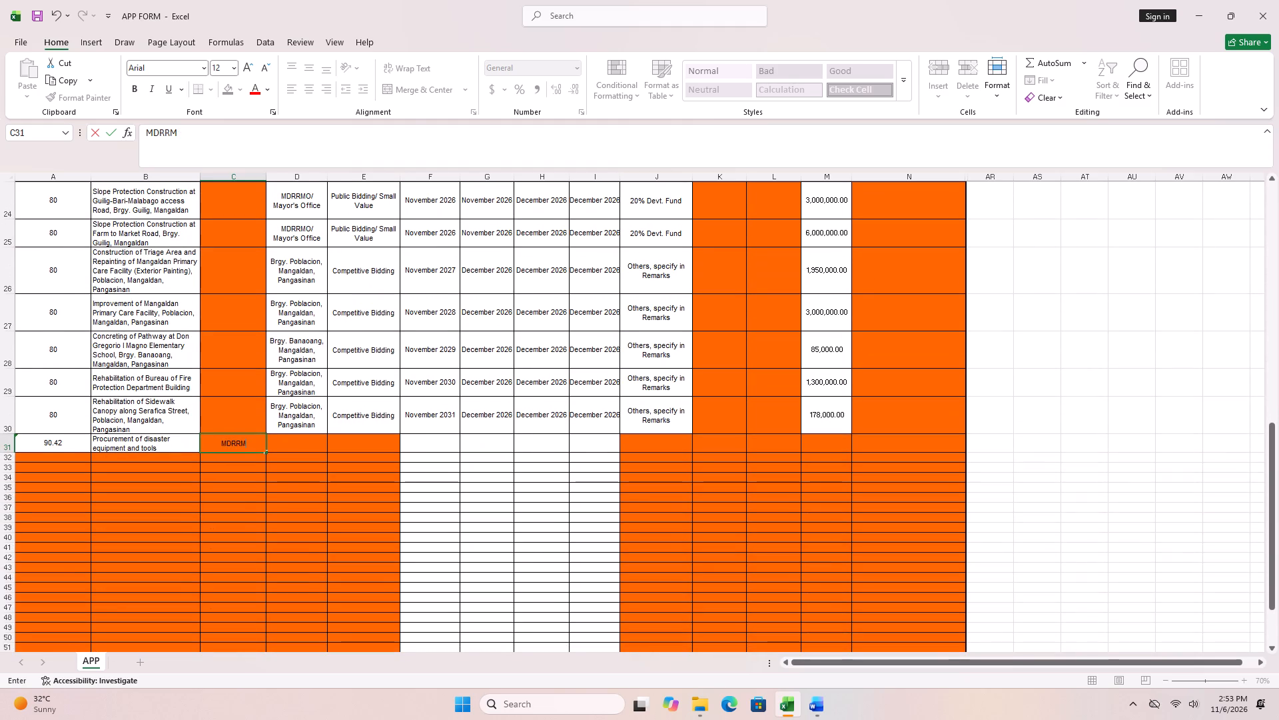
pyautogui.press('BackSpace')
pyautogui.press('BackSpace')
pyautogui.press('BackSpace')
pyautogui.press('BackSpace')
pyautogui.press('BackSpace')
# Enter MDRRMO in cell D31 for the disaster equipment and tools row.
pyautogui.press('Tab')
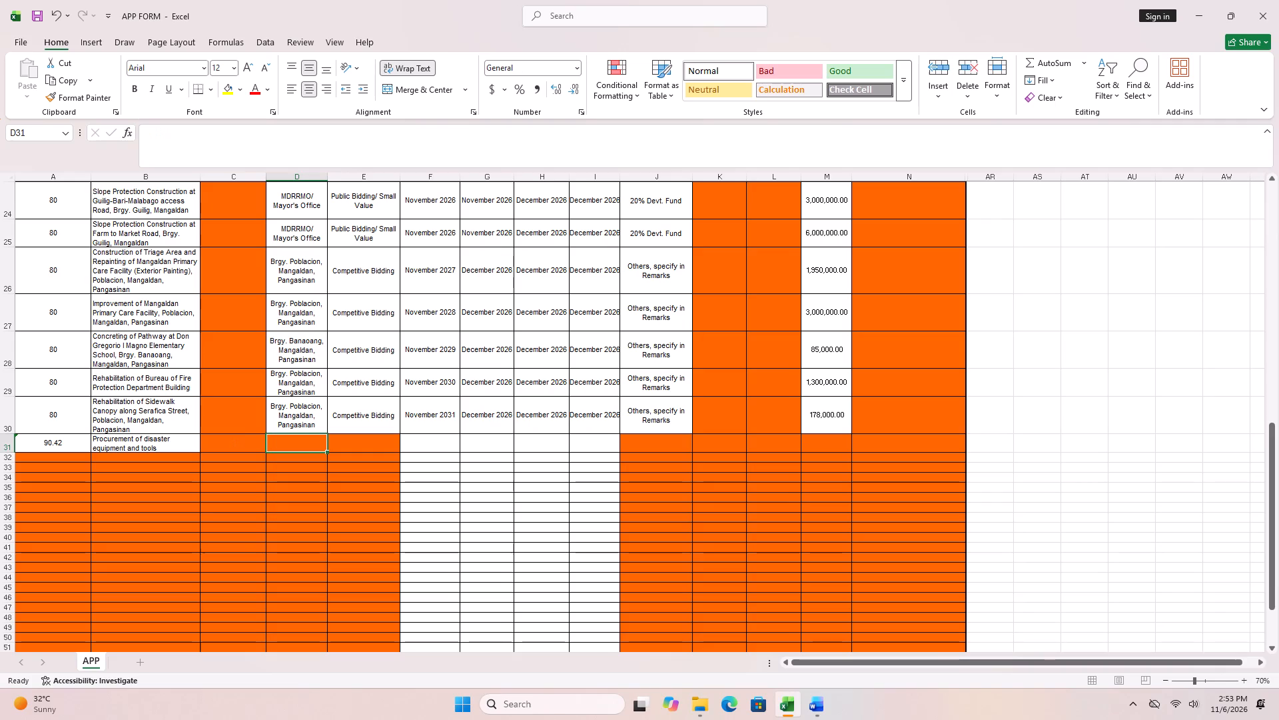
pyautogui.write('MD')
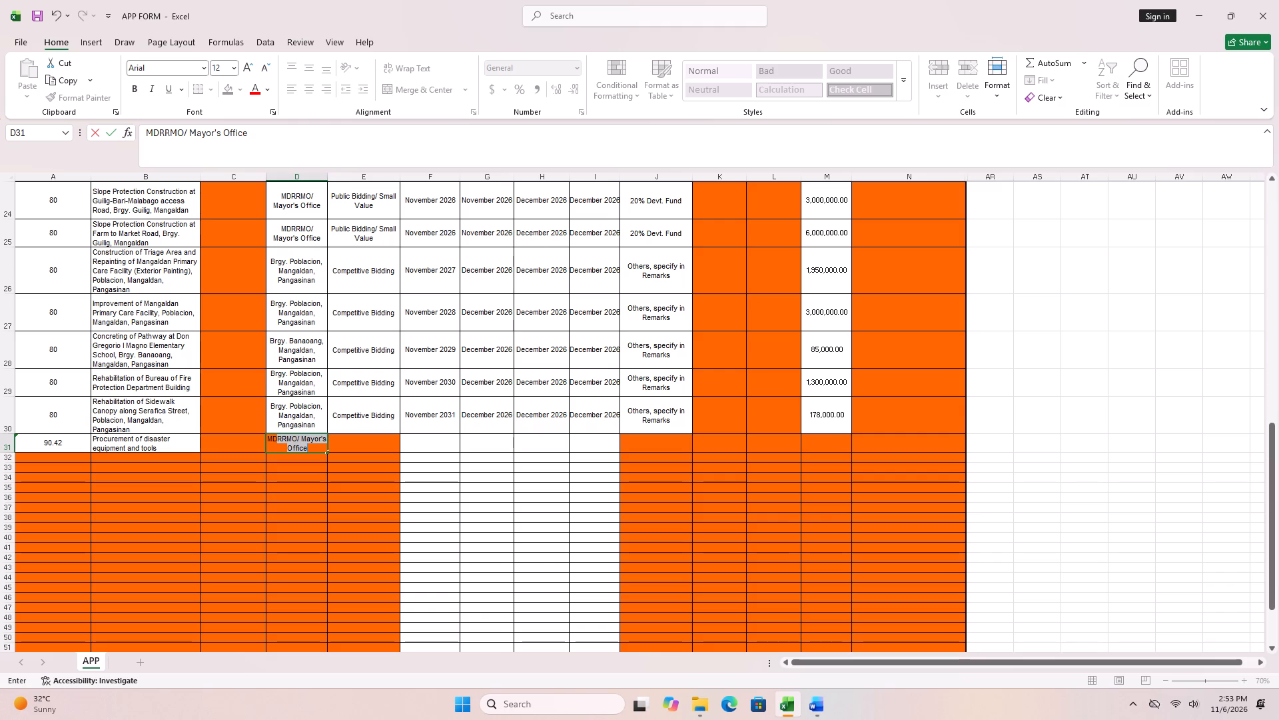
pyautogui.write('RRMO')
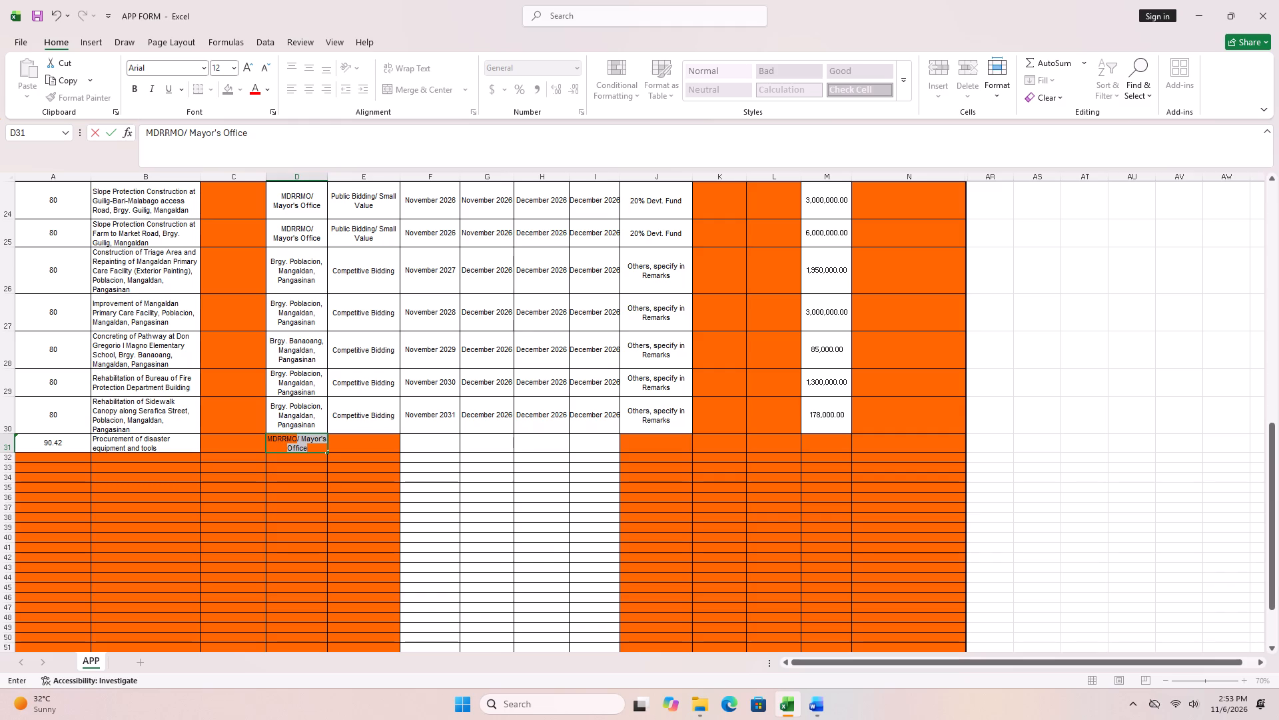
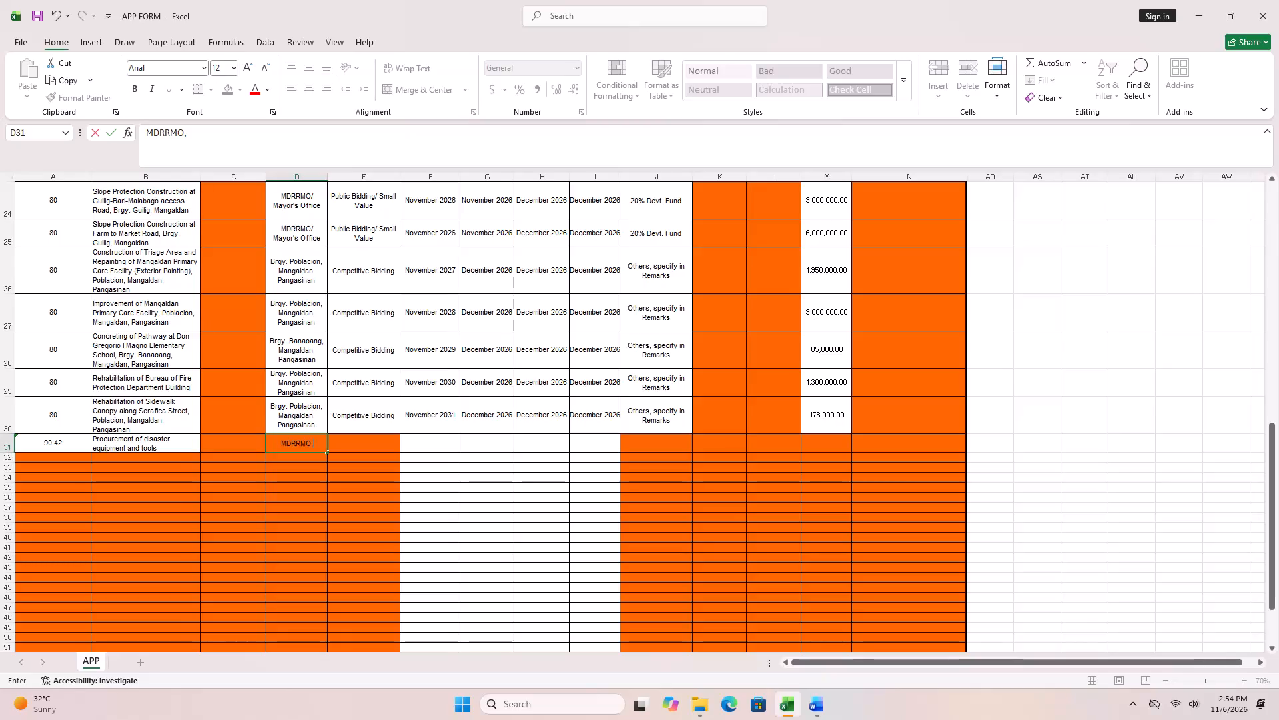
# Complete the office entry in cell D31 so it reads "MDRRMO,GSO, MAYOR'S OFFICE".
pyautogui.write('GSO')
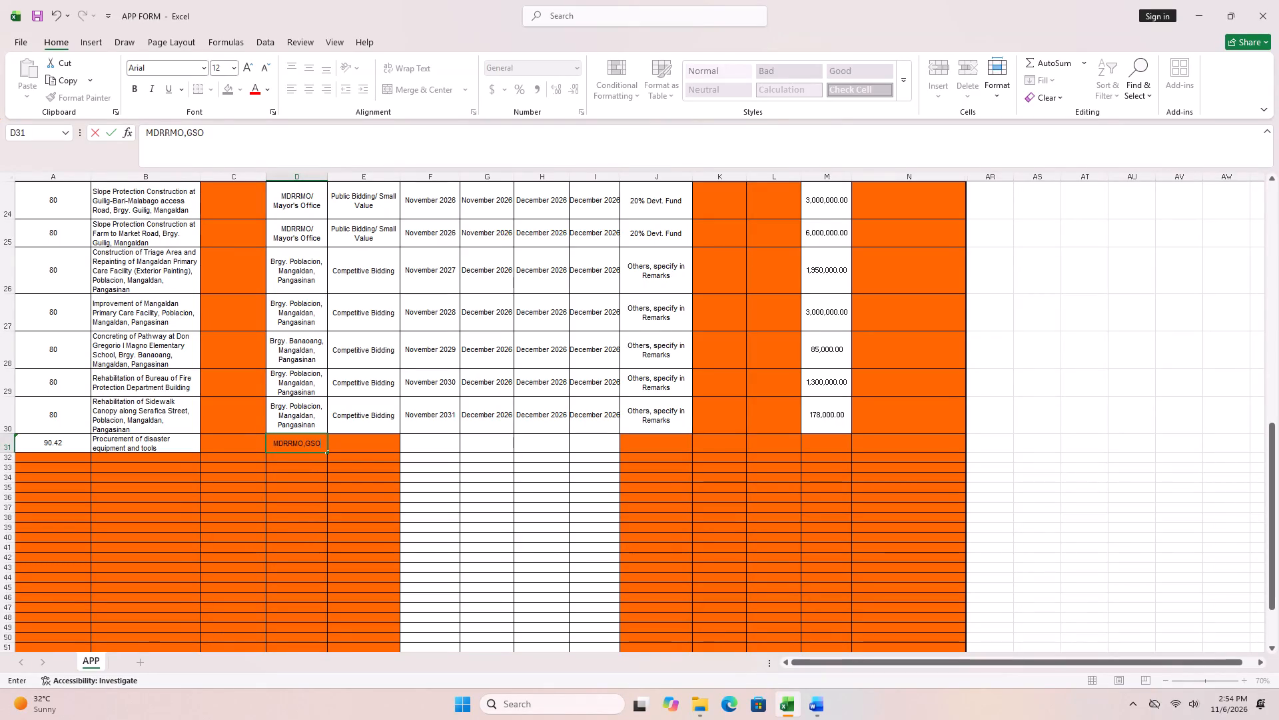
pyautogui.write(',')
pyautogui.press('space')
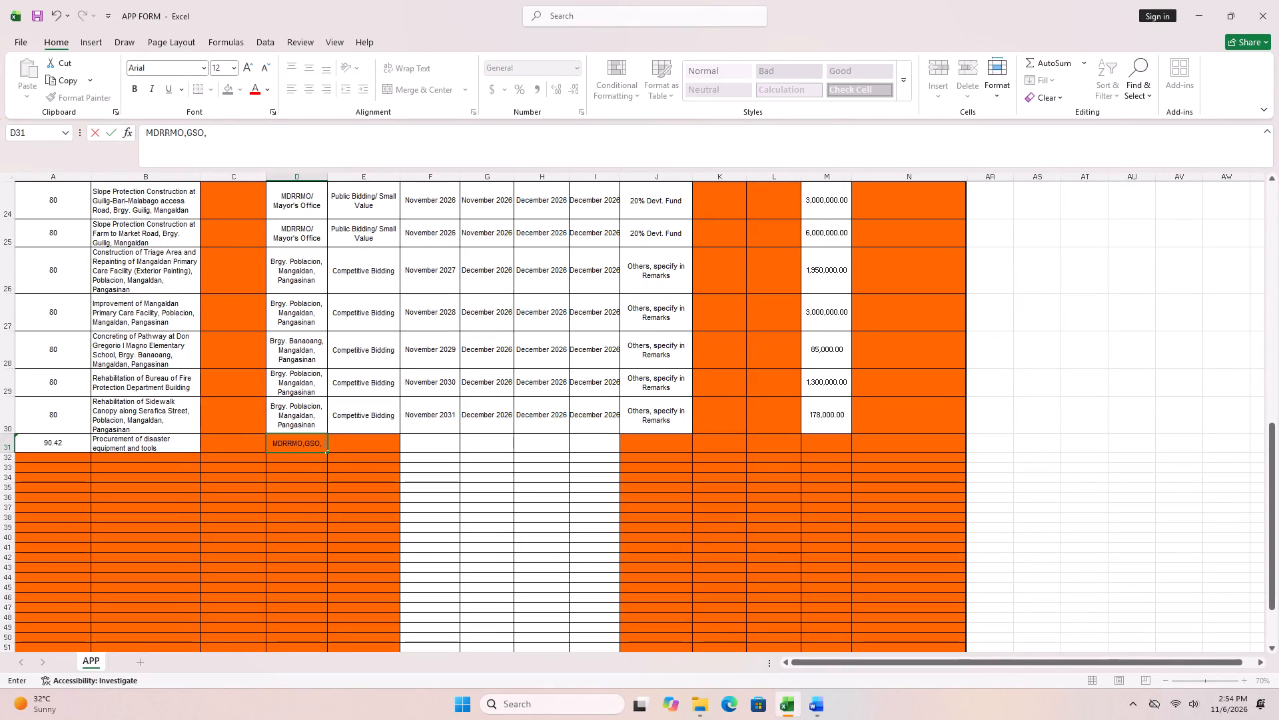
pyautogui.write('mA')
pyautogui.press('BackSpace')
pyautogui.press('BackSpace')
pyautogui.write('MAYOR')
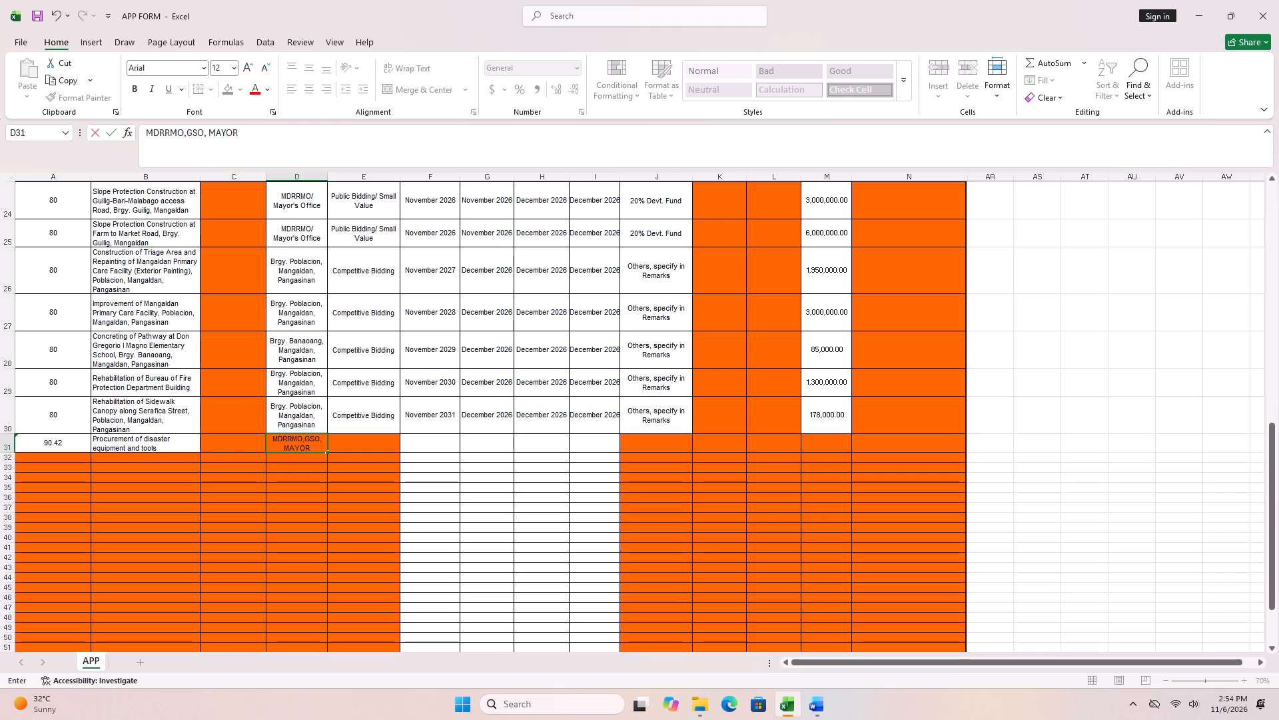
pyautogui.write("'S OFFICE")
pyautogui.press('Return')
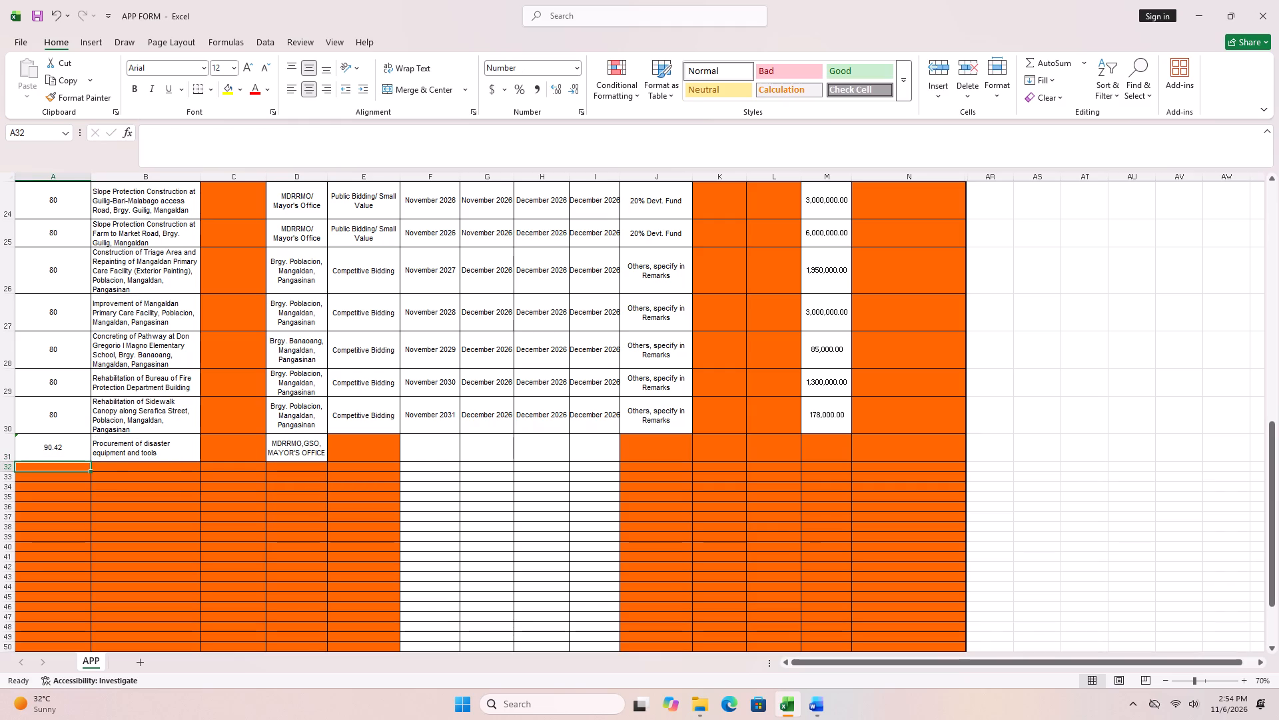
# Enter the code 90.43 as text in cell A32, starting another project row.
pyautogui.press('Tab')
pyautogui.press('Tab')
pyautogui.press('Tab')
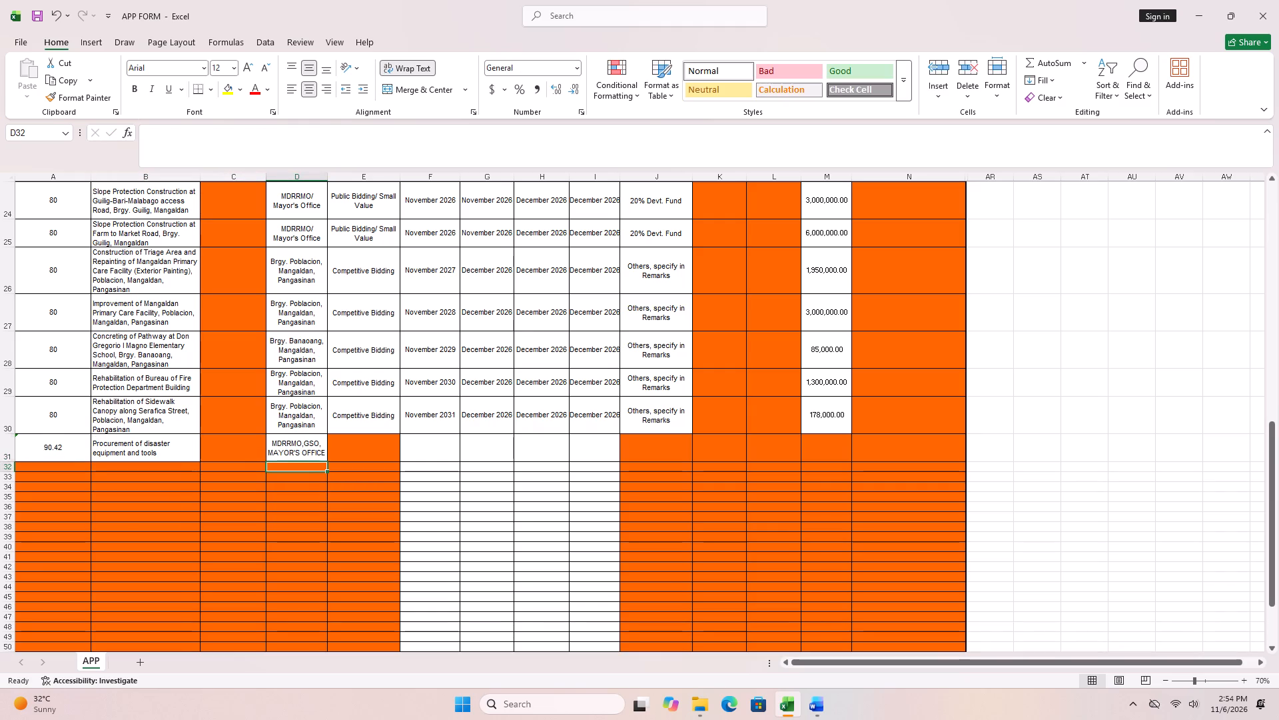
pyautogui.press('Up')
pyautogui.press('Right')
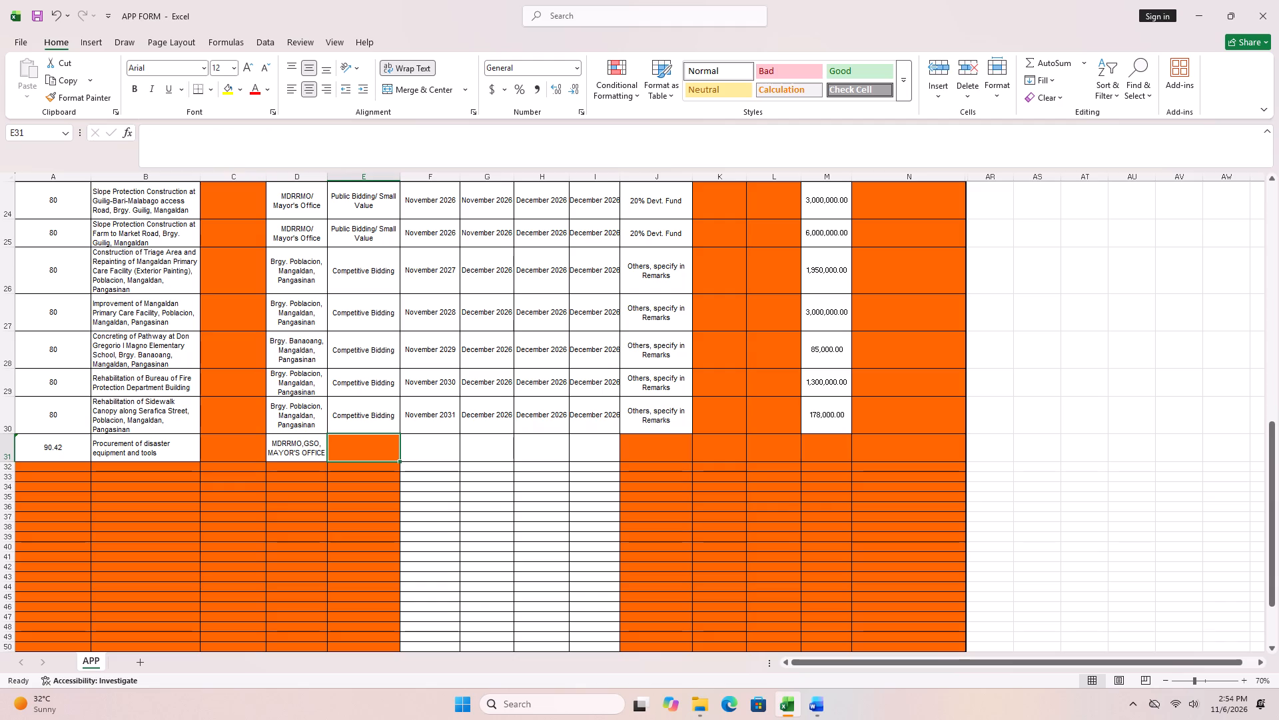
pyautogui.press('Down')
pyautogui.press('Left')
pyautogui.press('Left')
pyautogui.press('Left')
pyautogui.press('Left')
pyautogui.press('Right')
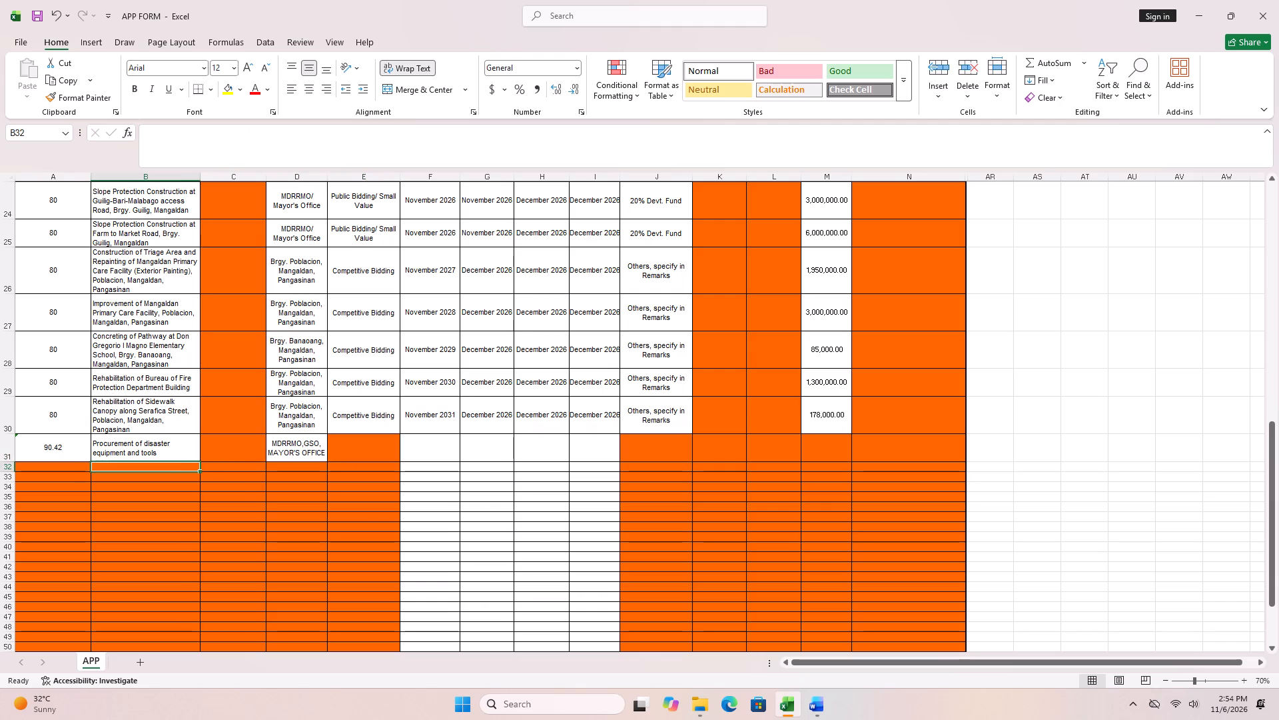
pyautogui.press('Left')
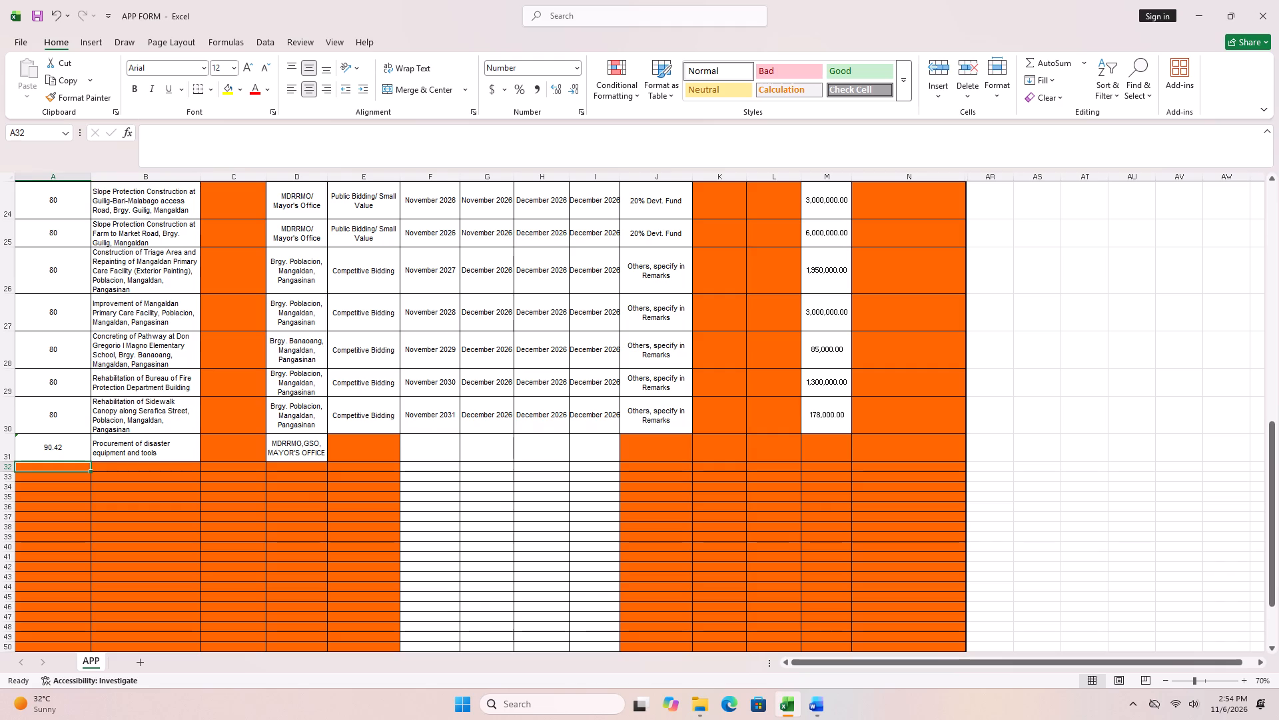
pyautogui.press("'")
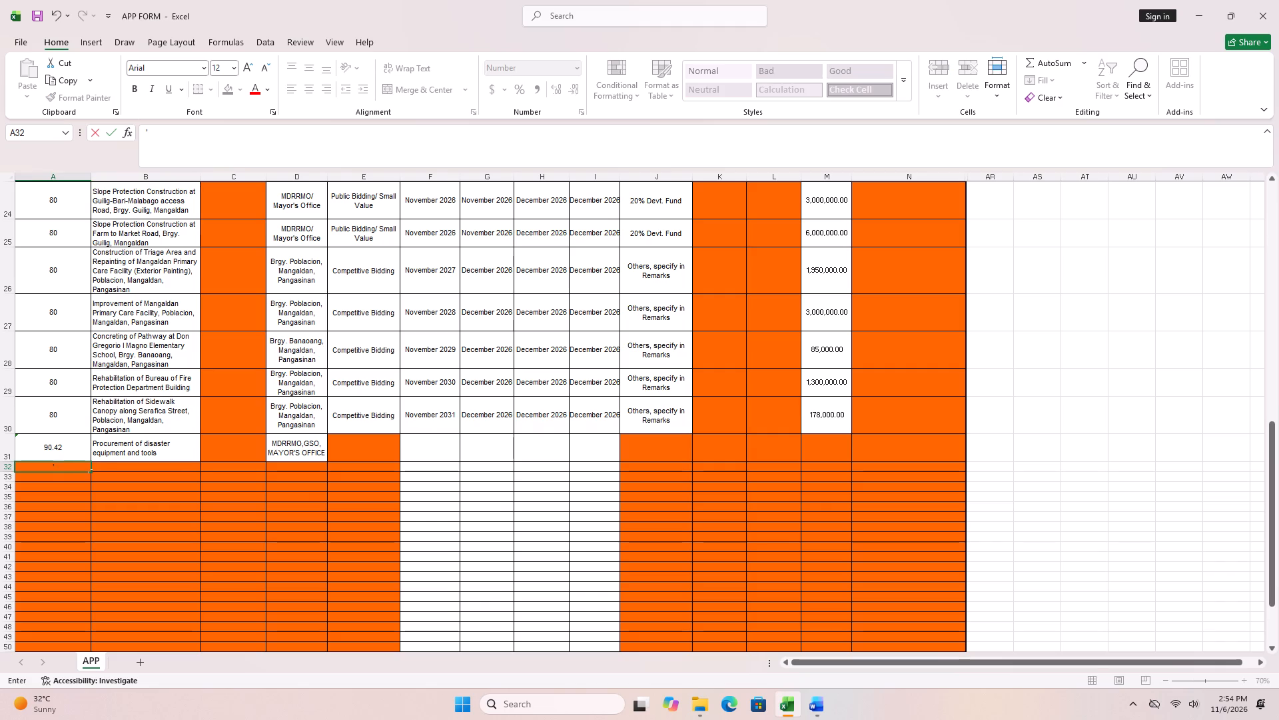
pyautogui.write('90')
pyautogui.write('.43')
pyautogui.press('Tab')
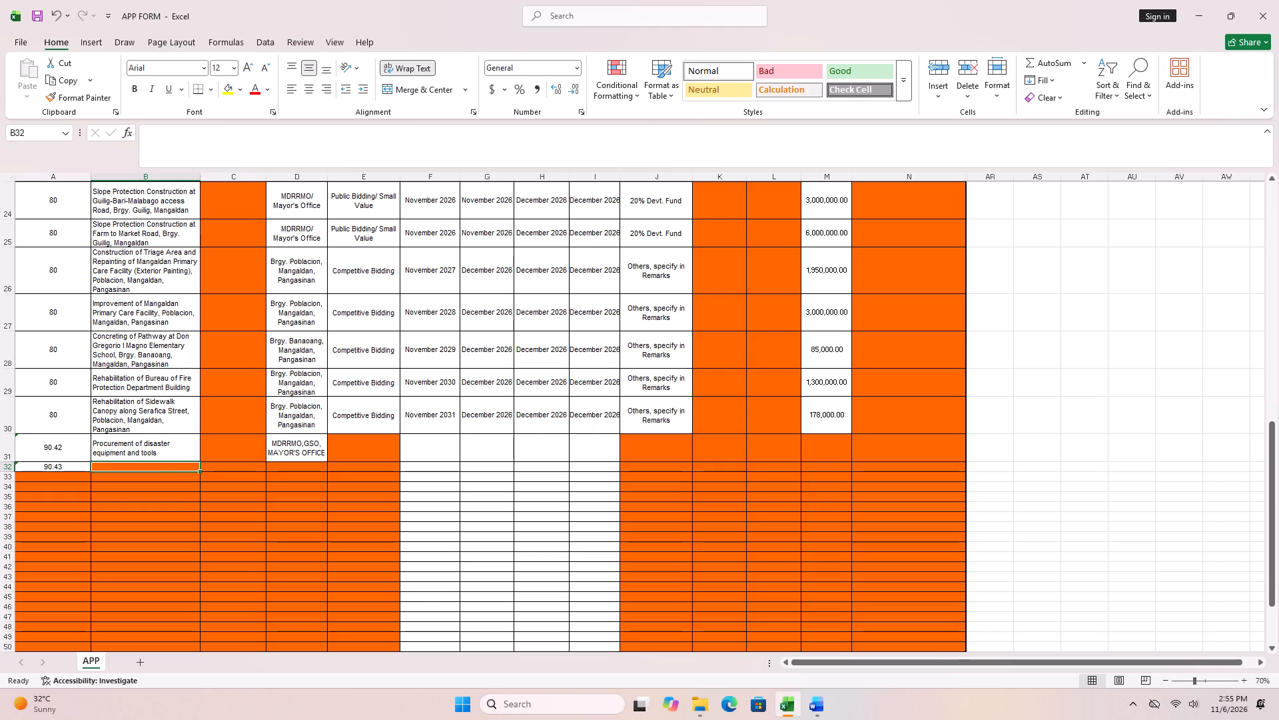
# Enter the project name "Procurement of Jetmatic Pump" in cell B32.
pyautogui.write('pRU')
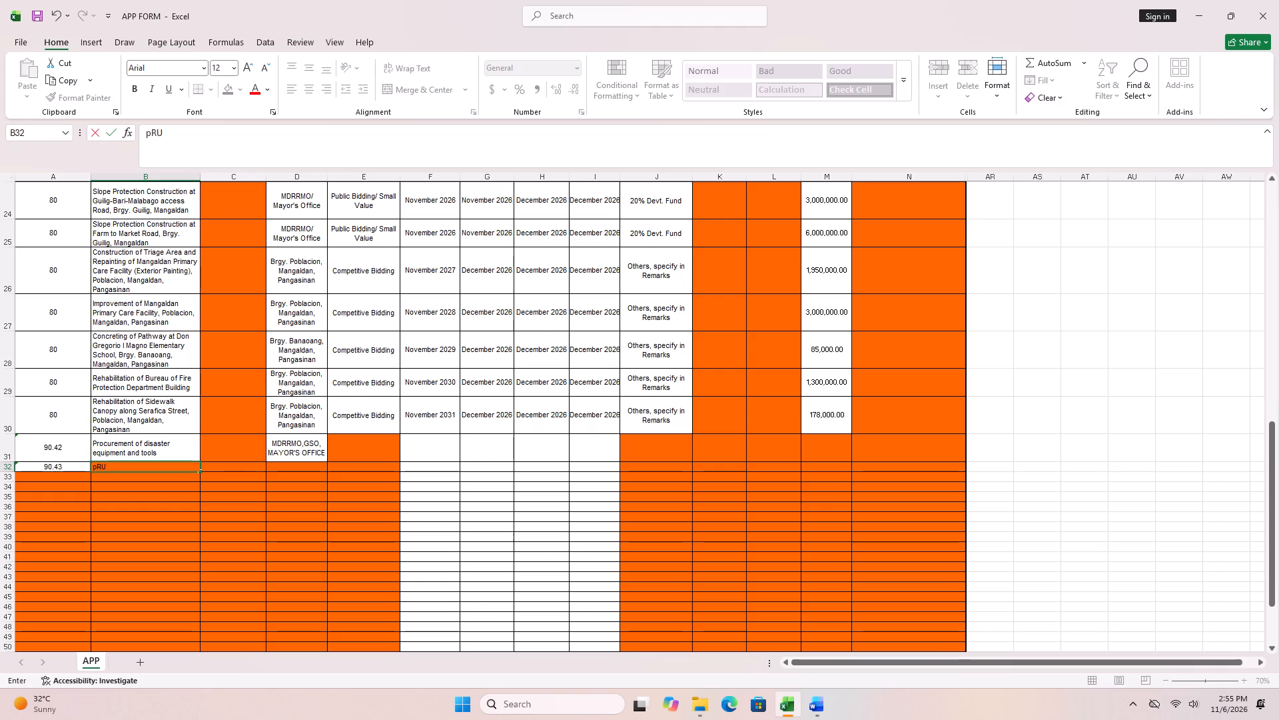
pyautogui.press('BackSpace')
pyautogui.press('BackSpace')
pyautogui.write('Pr')
pyautogui.write('ocurement')
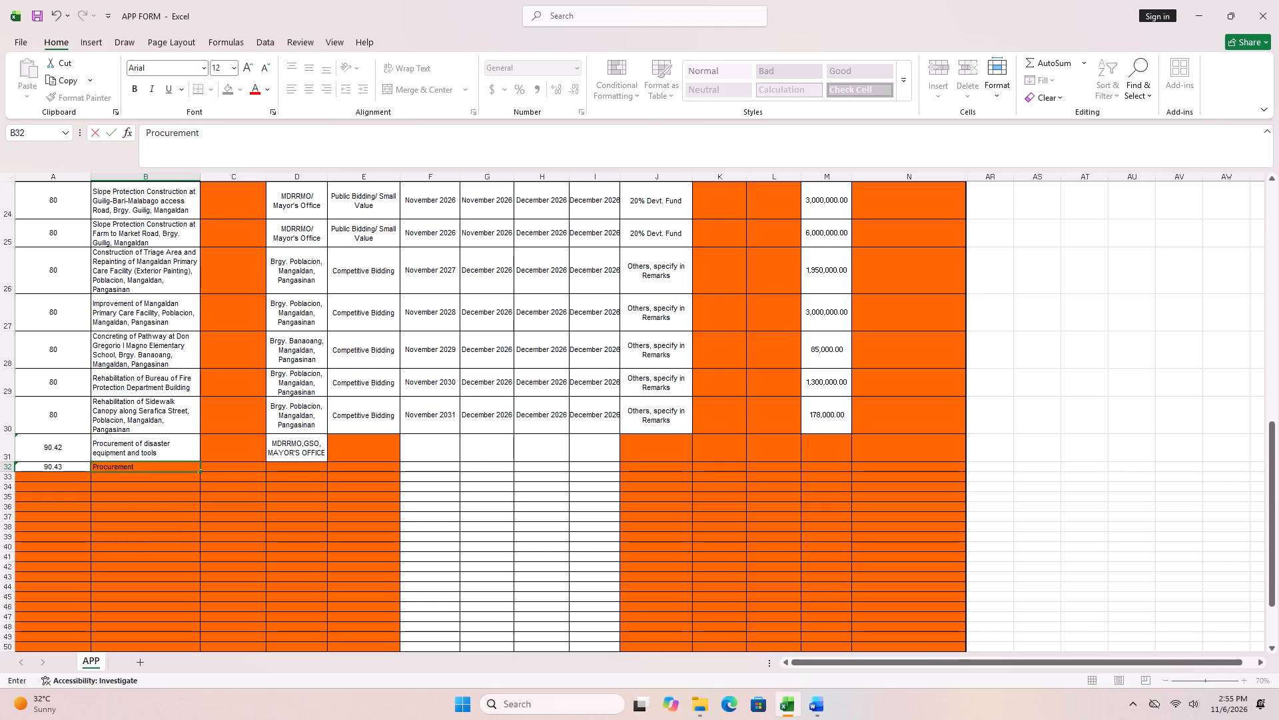
pyautogui.press('space')
pyautogui.write('of')
pyautogui.press('space')
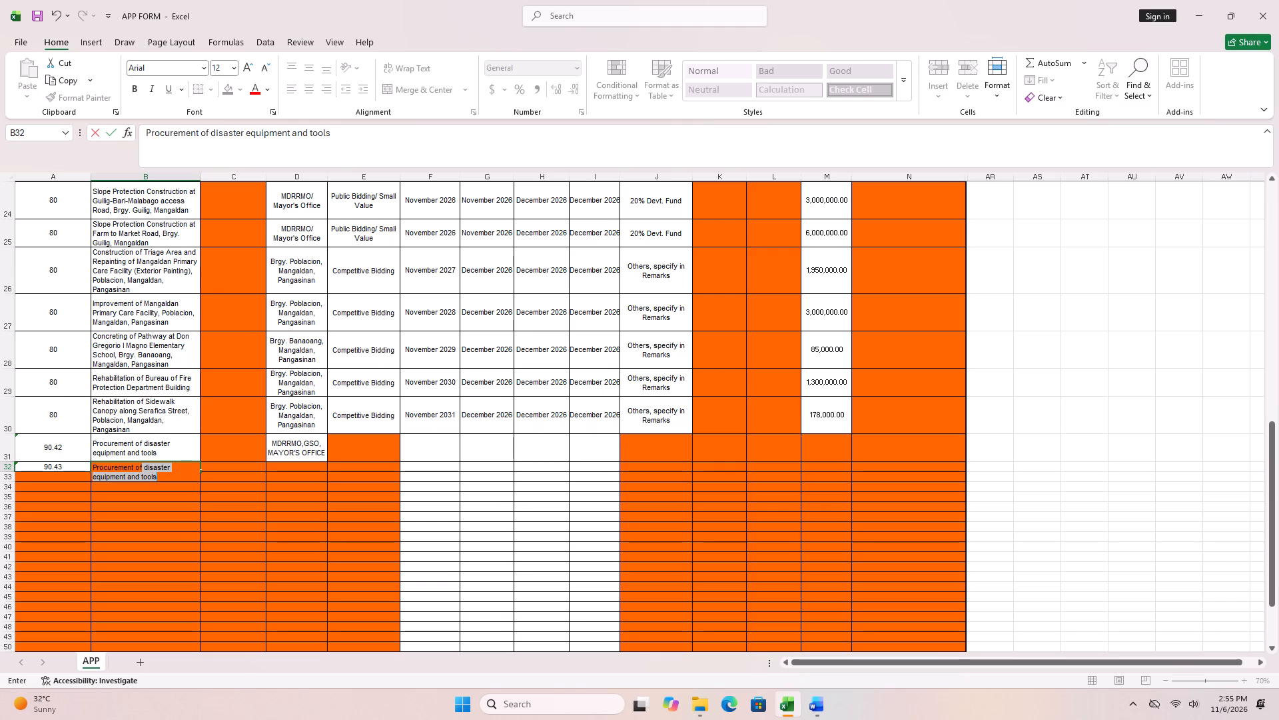
pyautogui.write('Jetmatic Pump')
pyautogui.press('Return')
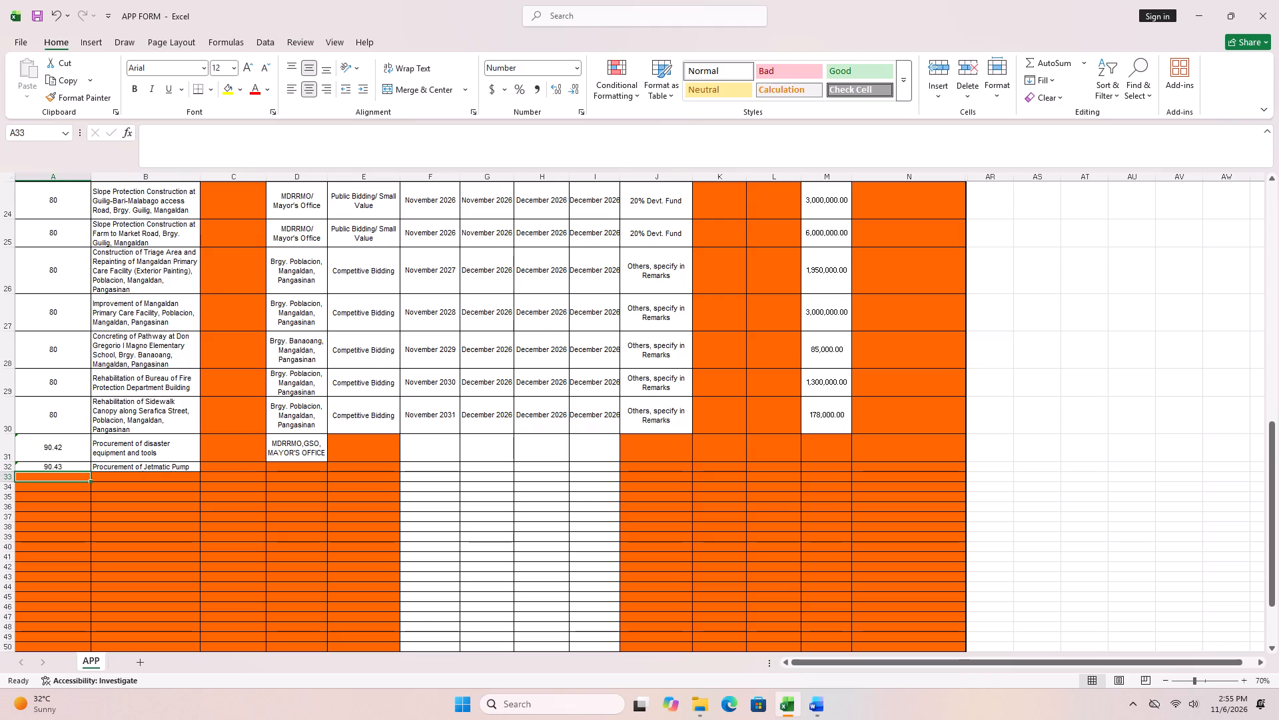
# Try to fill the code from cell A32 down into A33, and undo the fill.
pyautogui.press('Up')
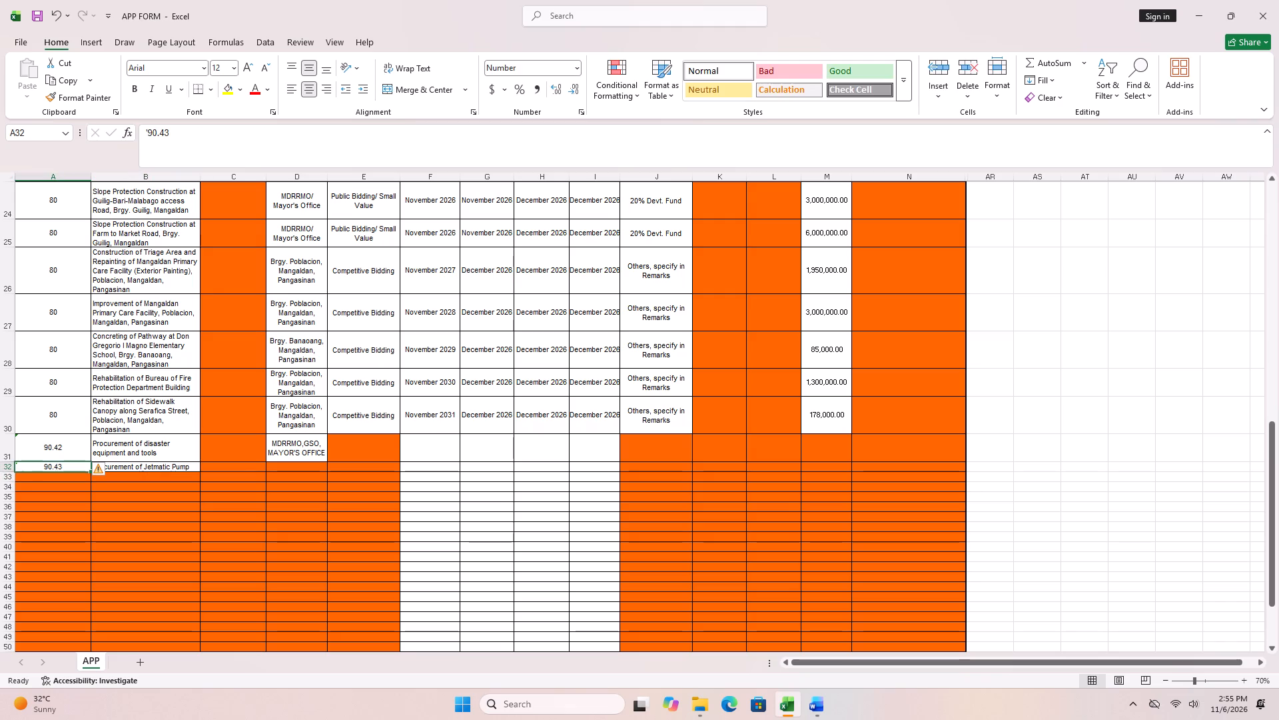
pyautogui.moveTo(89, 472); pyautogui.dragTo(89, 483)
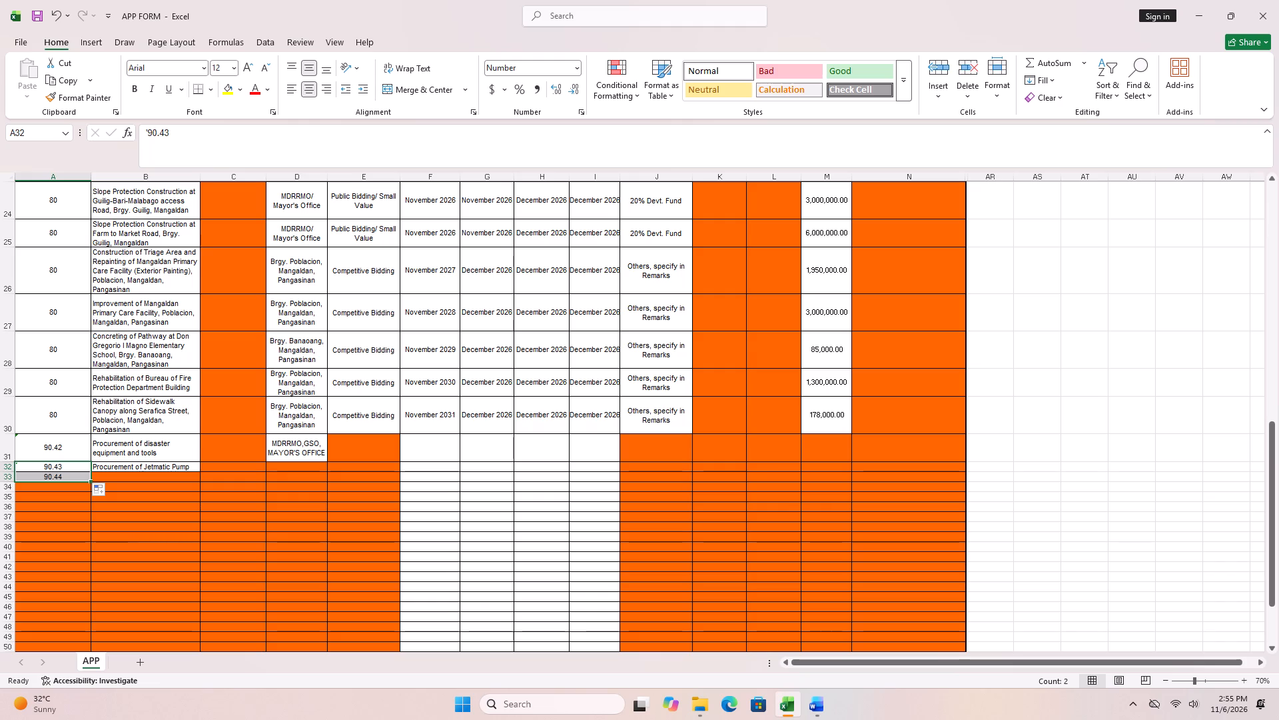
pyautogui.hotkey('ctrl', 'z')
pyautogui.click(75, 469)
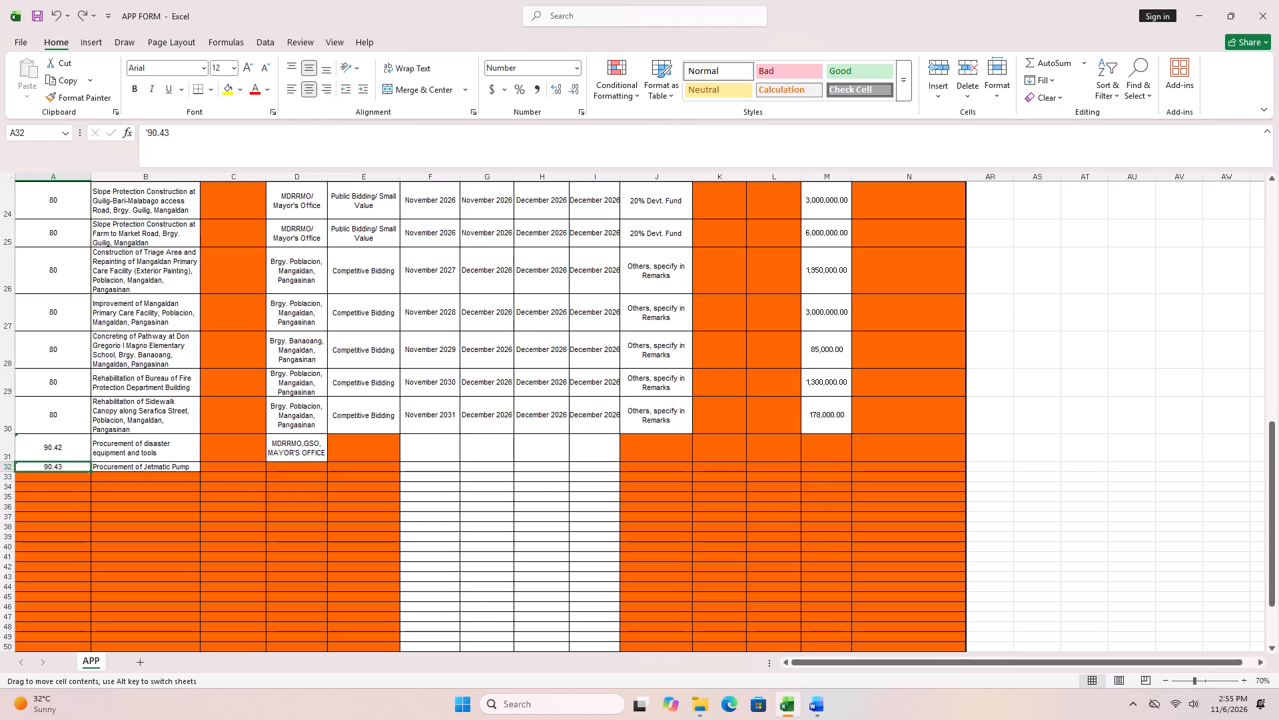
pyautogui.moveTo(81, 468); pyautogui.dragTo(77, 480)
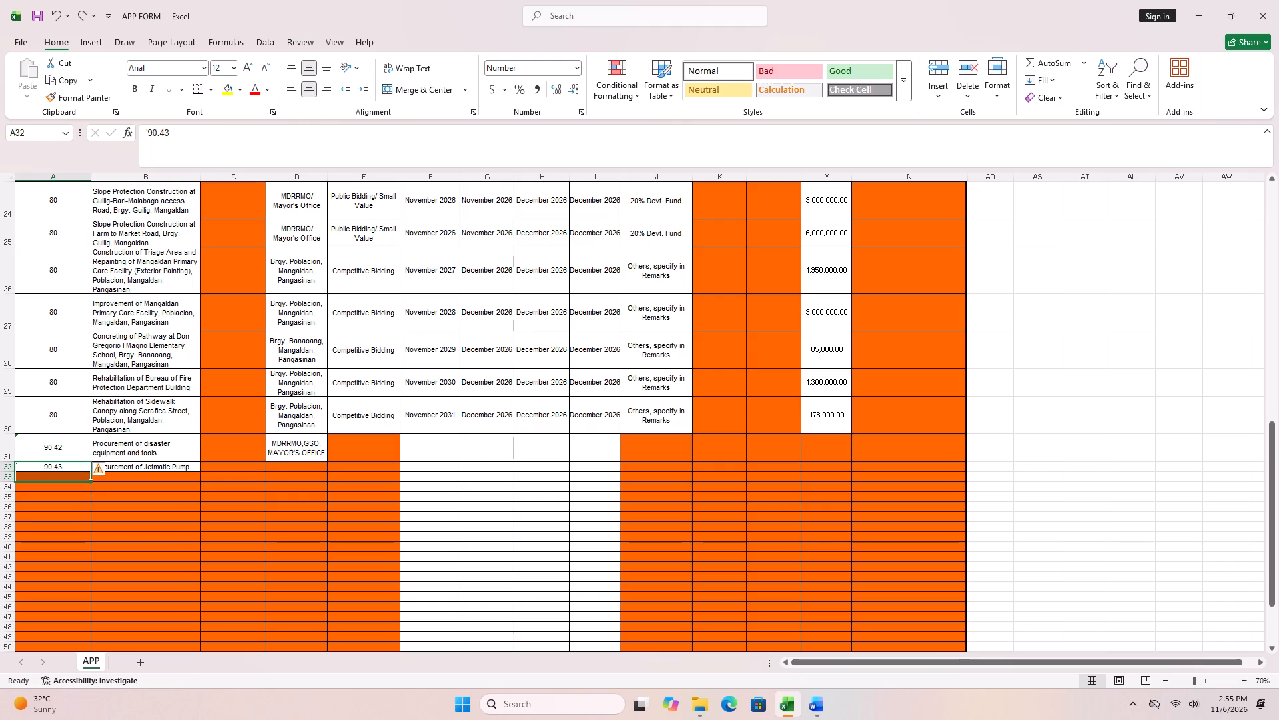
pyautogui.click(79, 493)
# Enter the code 90.43 as text in cell A33 for the next project row.
pyautogui.click(71, 478)
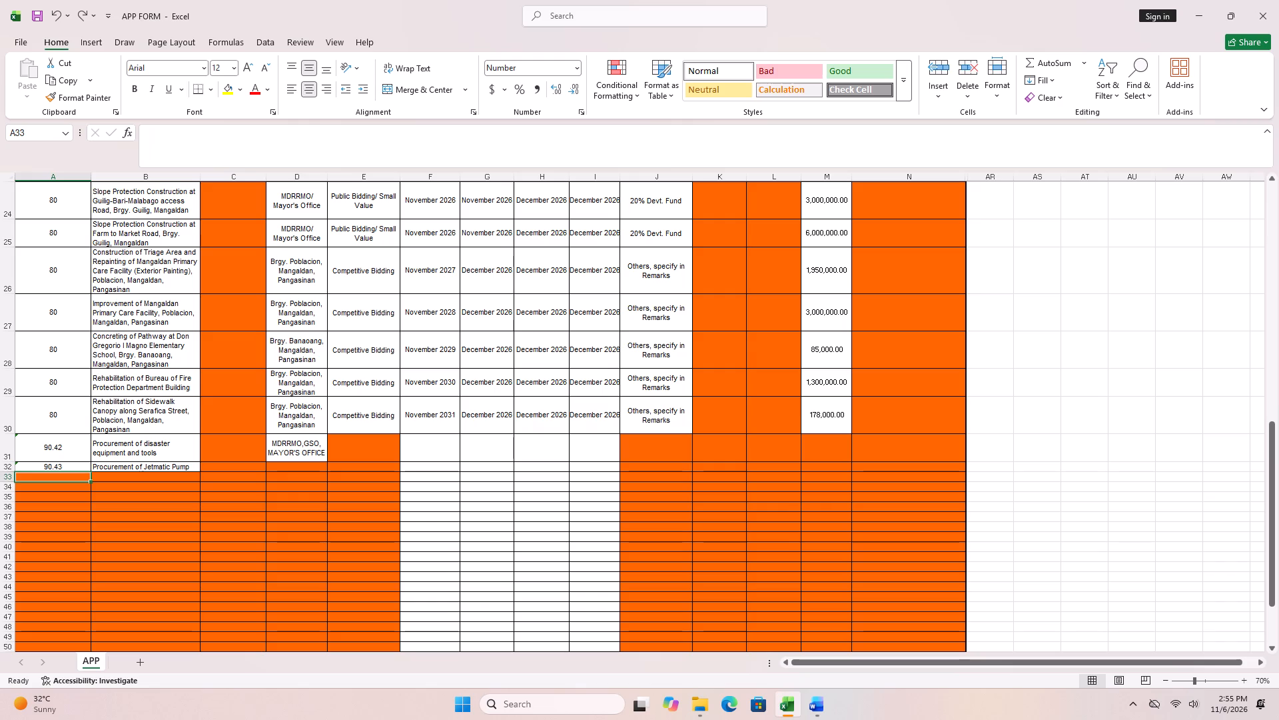
pyautogui.press("'")
pyautogui.write('90.43')
pyautogui.press('Return')
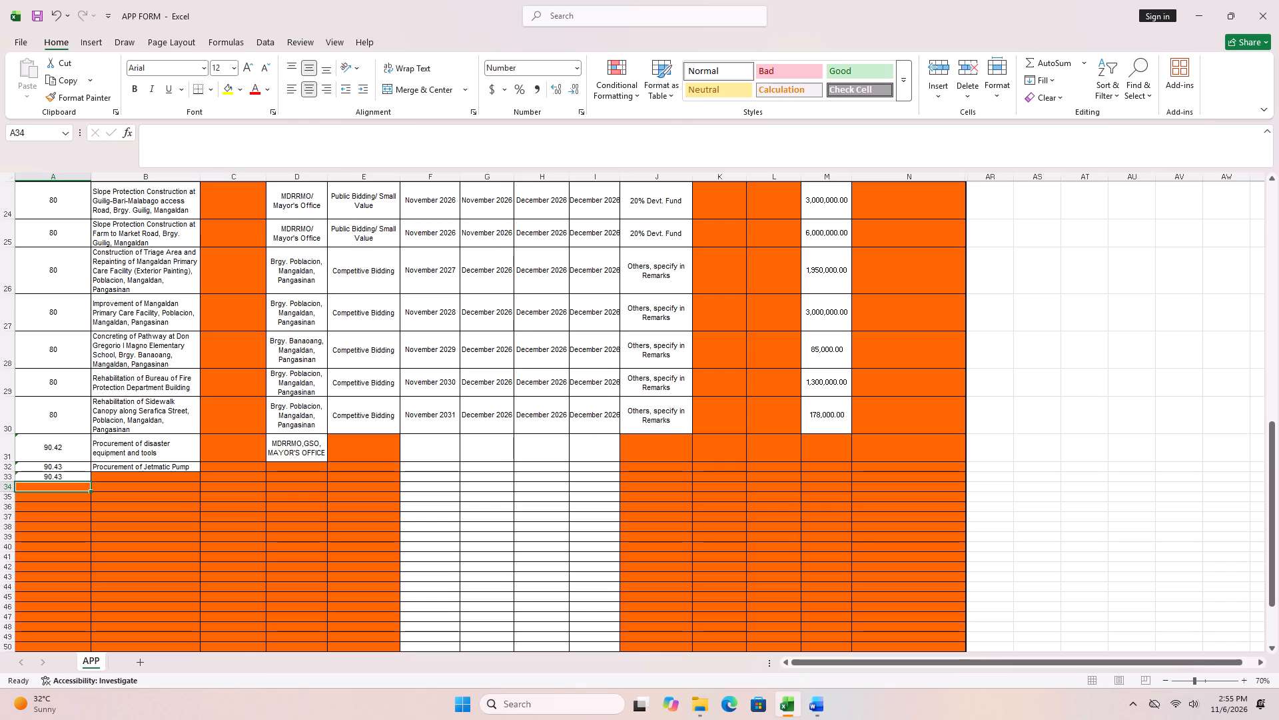
# Enter the project name "Mainstreaming of DRR-CCA in Municipal plans (DRRMP, CLUP, CDP)" in cell B33.
pyautogui.press('Up')
pyautogui.press('Right')
pyautogui.press('Tab')
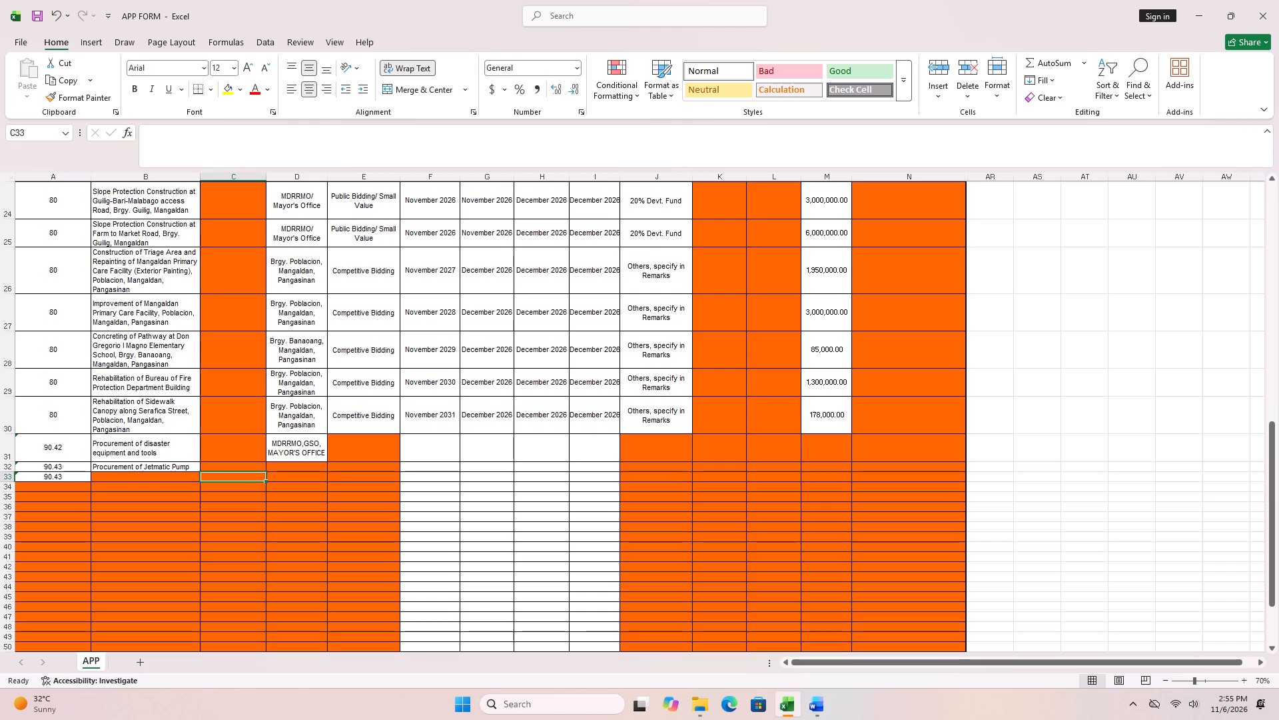
pyautogui.press('Left')
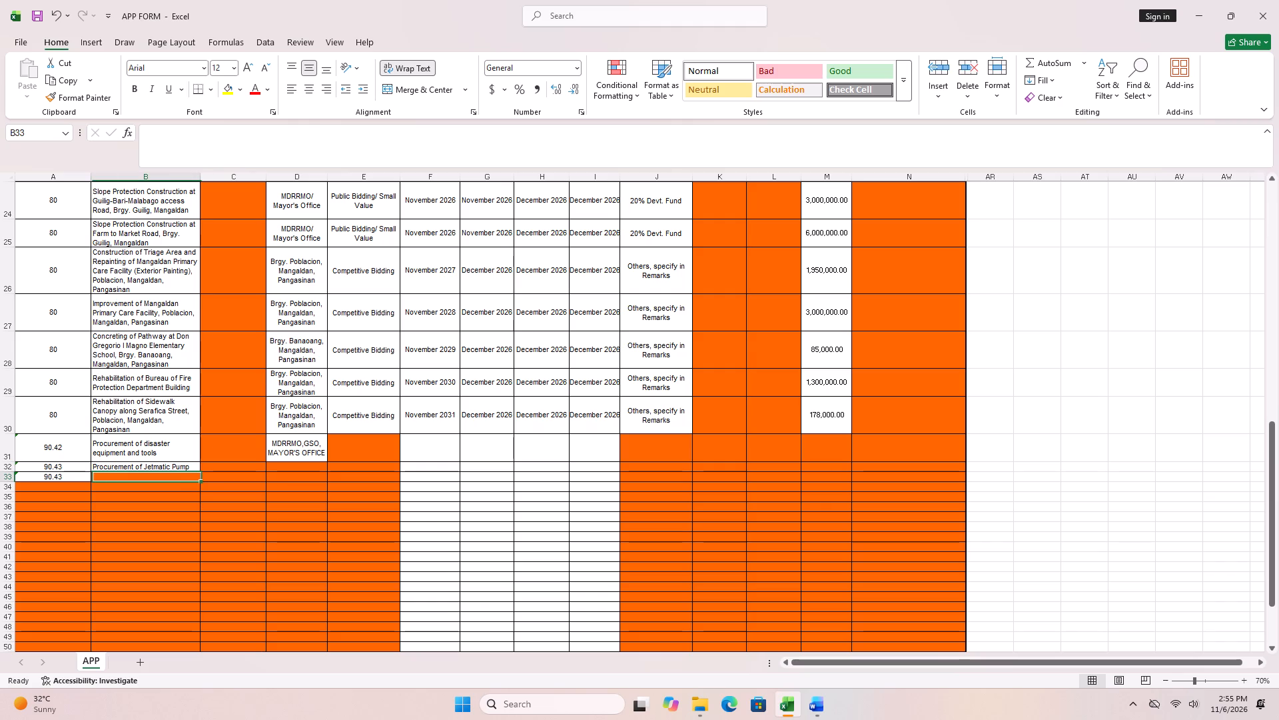
pyautogui.write('Mainstreaming of')
pyautogui.press('space')
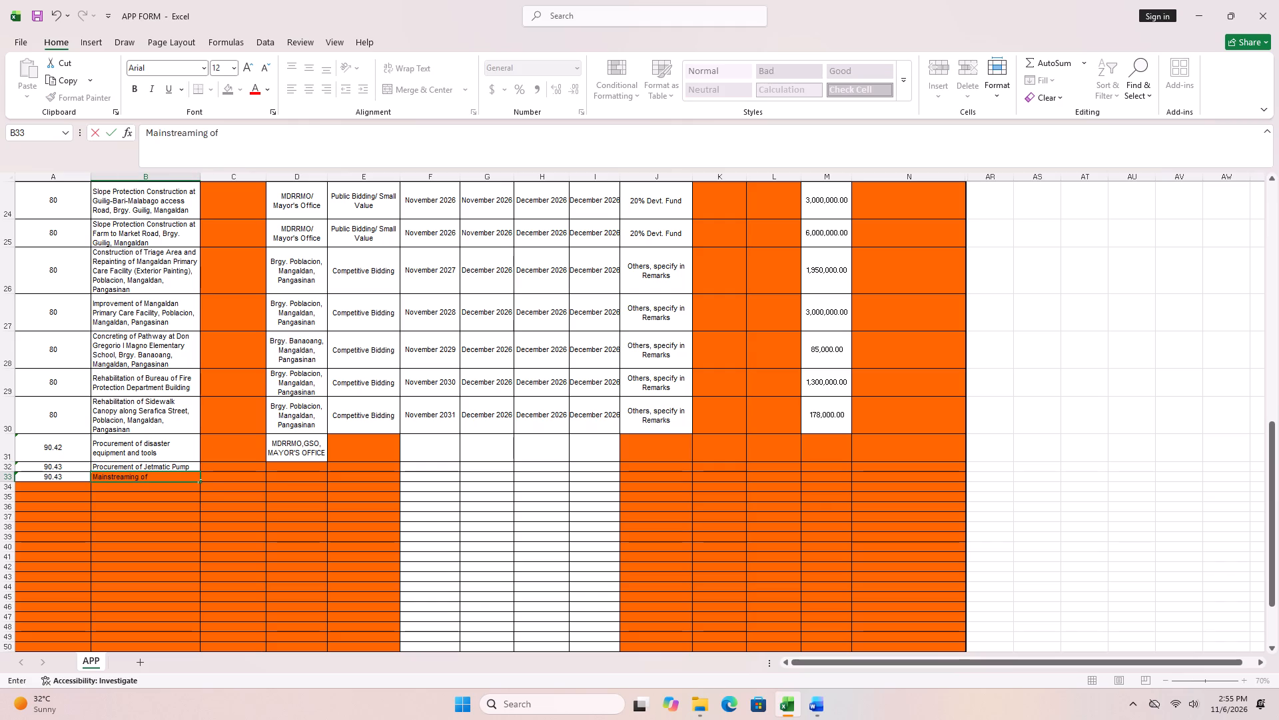
pyautogui.write('DRR')
pyautogui.write('-CCA')
pyautogui.press('space')
pyautogui.write('in Municipal plans')
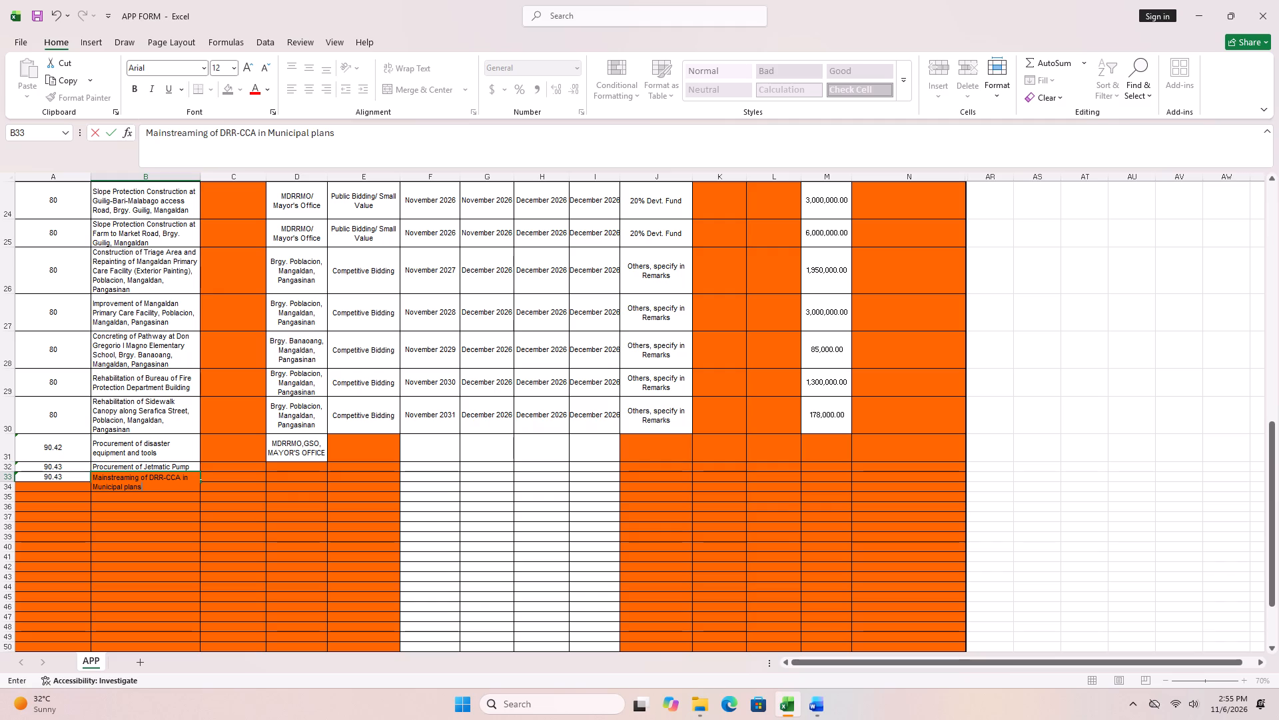
pyautogui.press('space')
pyautogui.hotkey('shift', '(')
pyautogui.write('DRRMP')
pyautogui.press(',')
pyautogui.press('space')
pyautogui.write('CLUP')
pyautogui.write(', CDP')
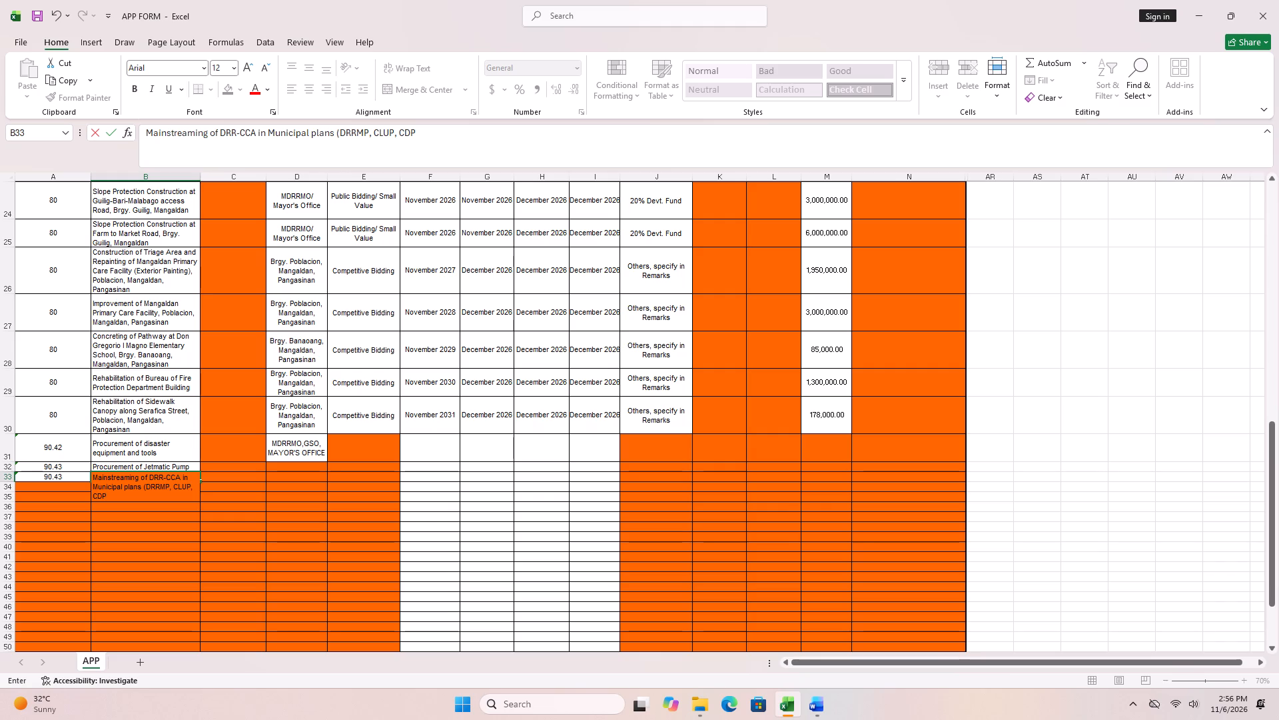
pyautogui.hotkey('shift', ')')
pyautogui.press('Tab')
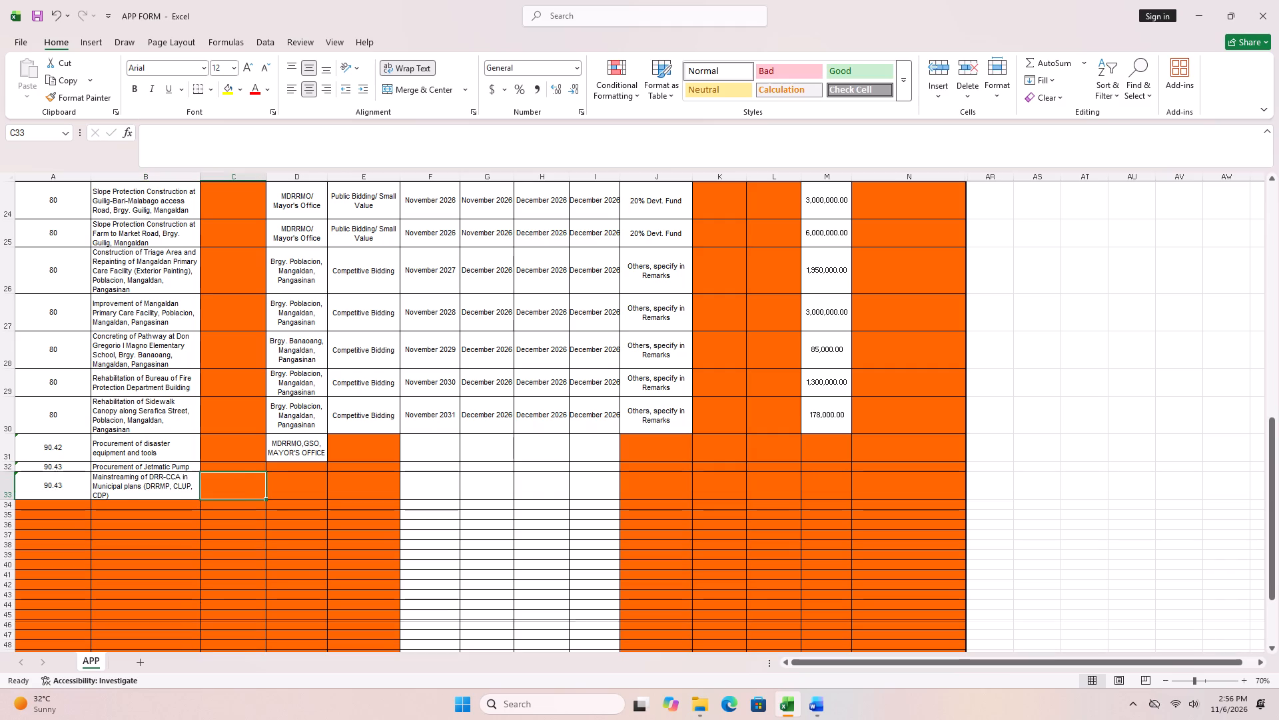
pyautogui.press('Left')
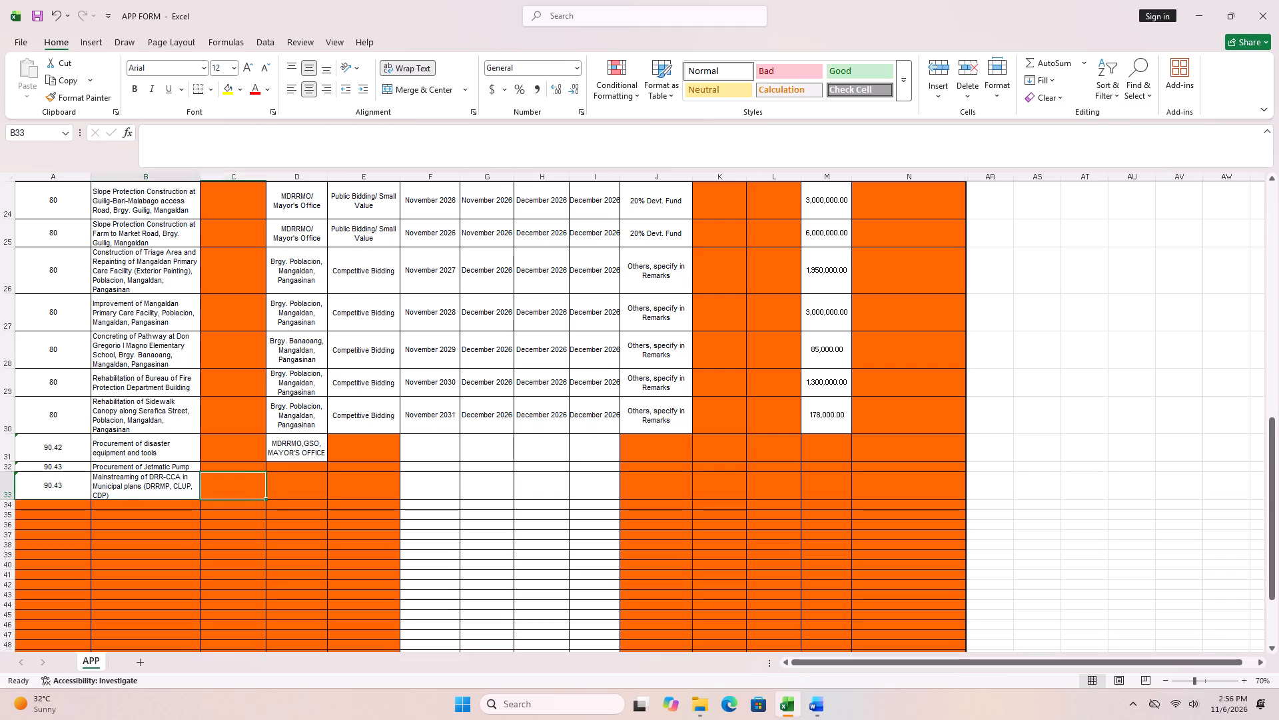
# Enter the code 90.44 as text in cell A34 for the next project row.
pyautogui.press('Down')
pyautogui.press('Left')
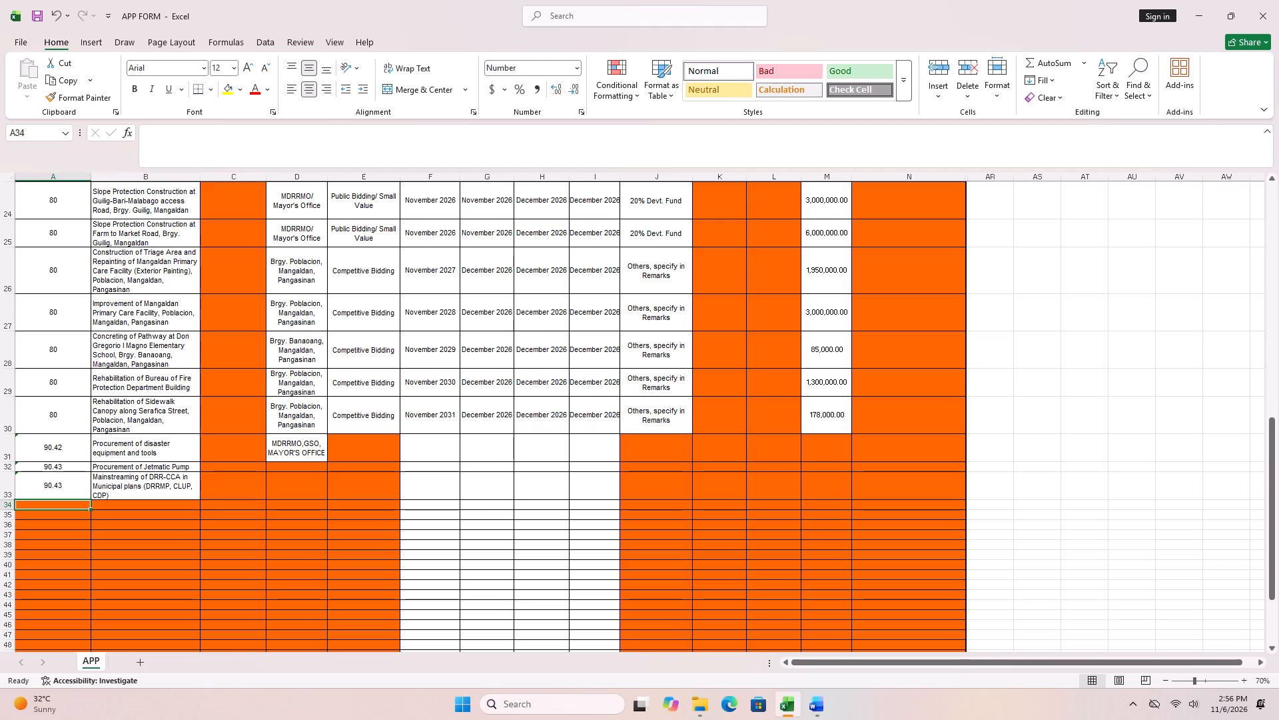
pyautogui.press("'")
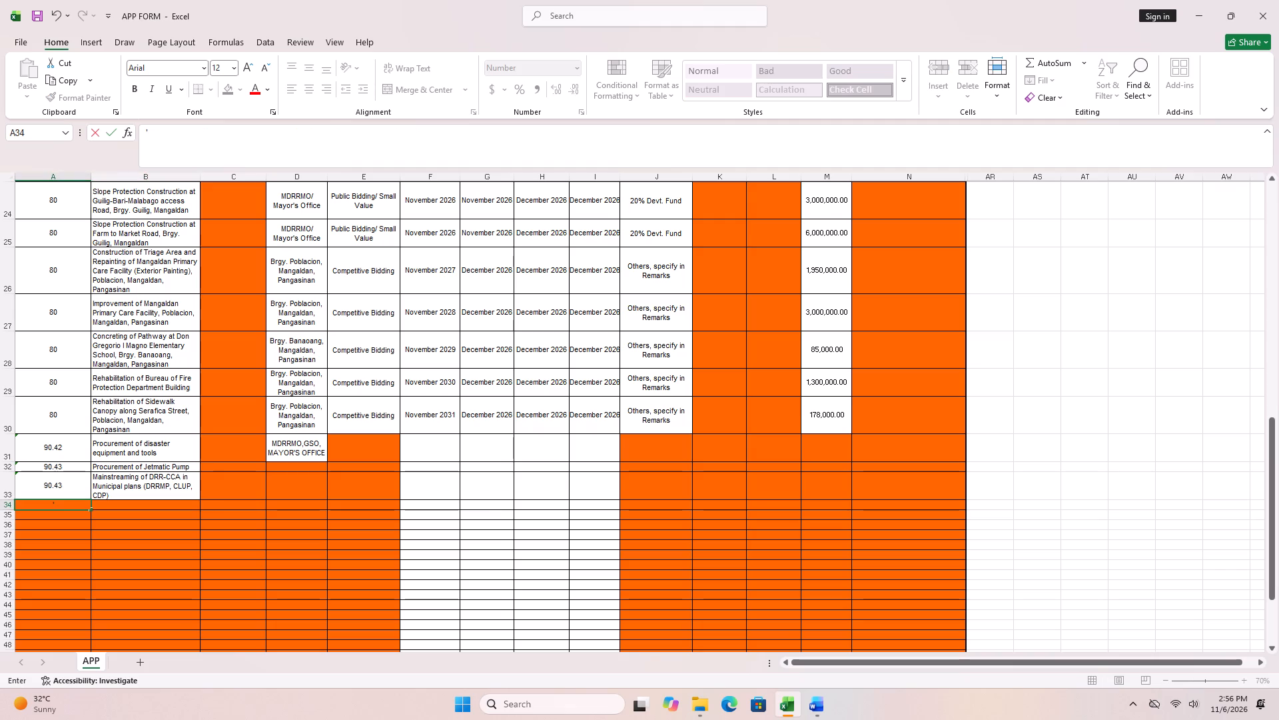
pyautogui.write('90.')
pyautogui.write('44')
pyautogui.press('Tab')
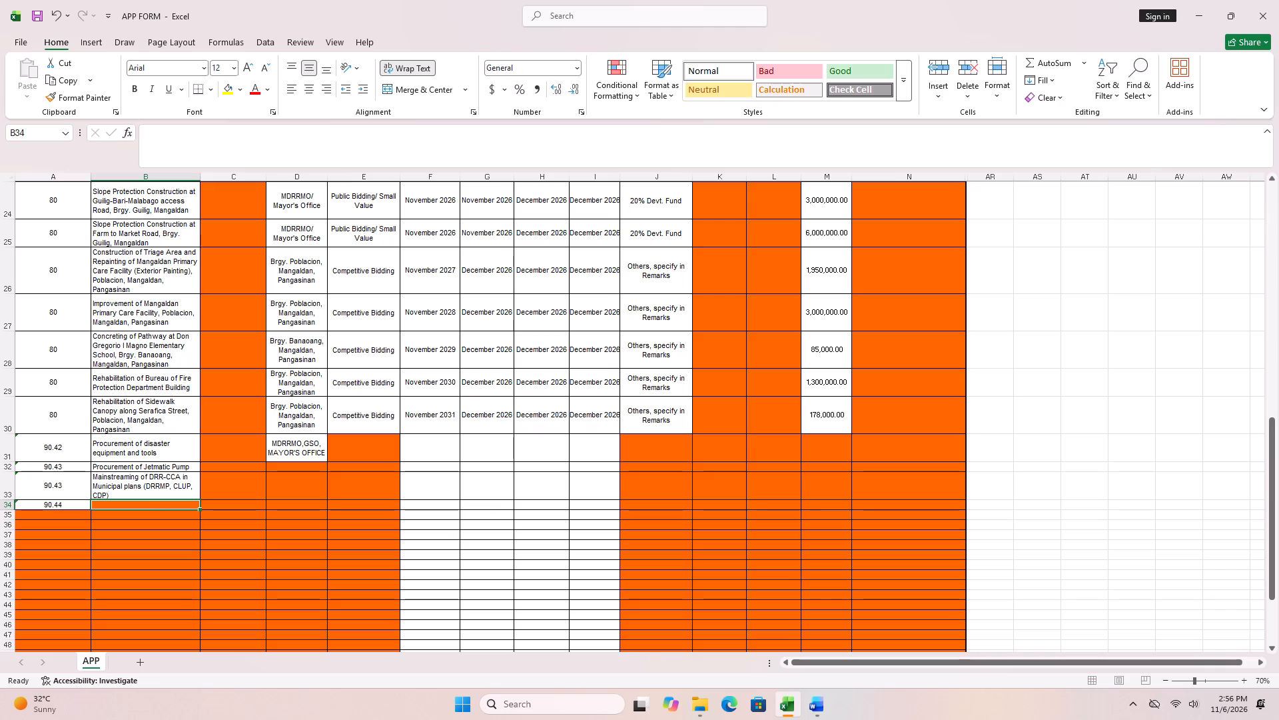
# Enter the project name "Hazard and Risk Map for risk area" in cell B34.
pyautogui.write('HAZARD')
pyautogui.press('BackSpace')
pyautogui.press('BackSpace')
pyautogui.press('BackSpace')
pyautogui.press('BackSpace')
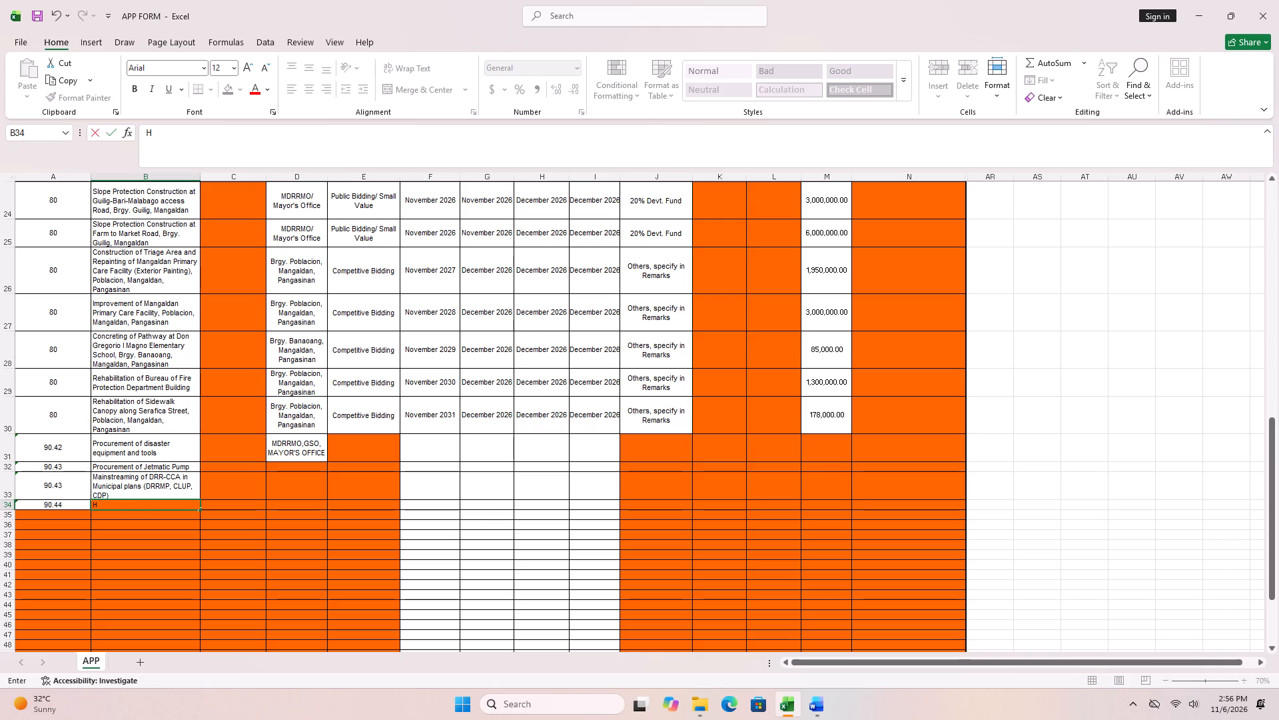
pyautogui.write('azard')
pyautogui.press('space')
pyautogui.write('and Rik')
pyautogui.press('BackSpace')
pyautogui.write('sk Map')
pyautogui.press('space')
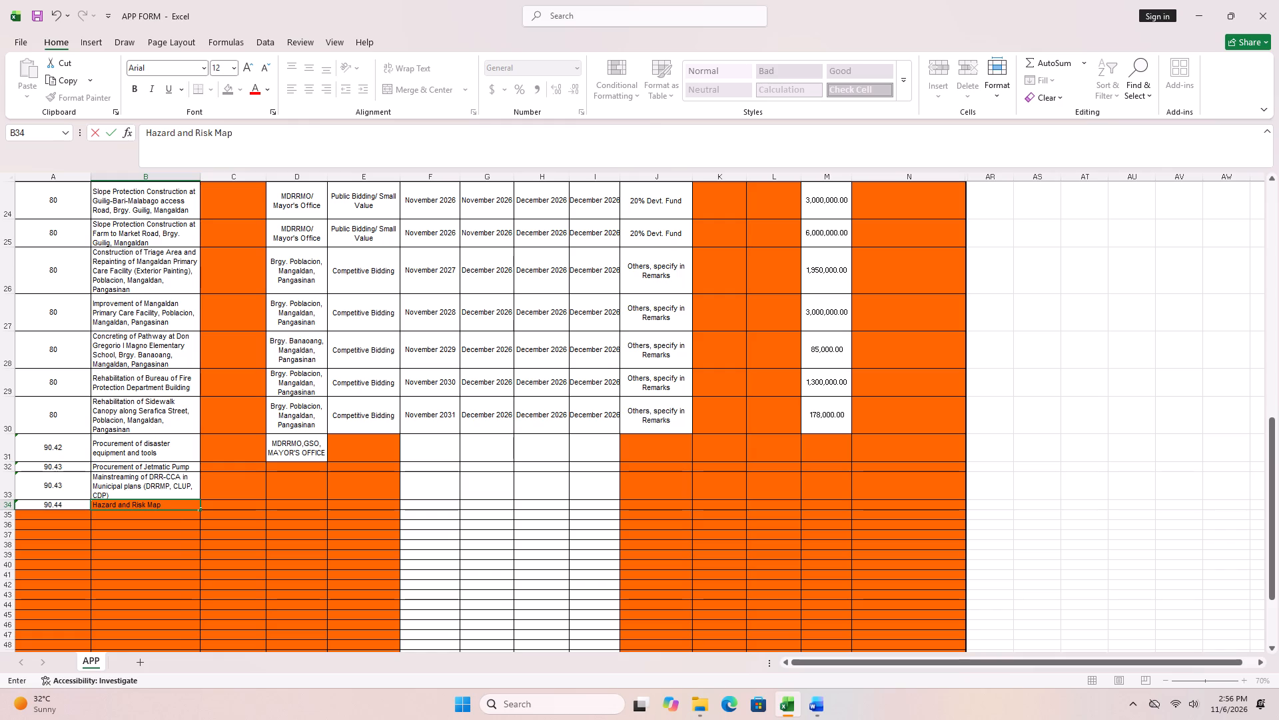
pyautogui.write('for')
pyautogui.press('space')
pyautogui.write('risk area')
pyautogui.press('Tab')
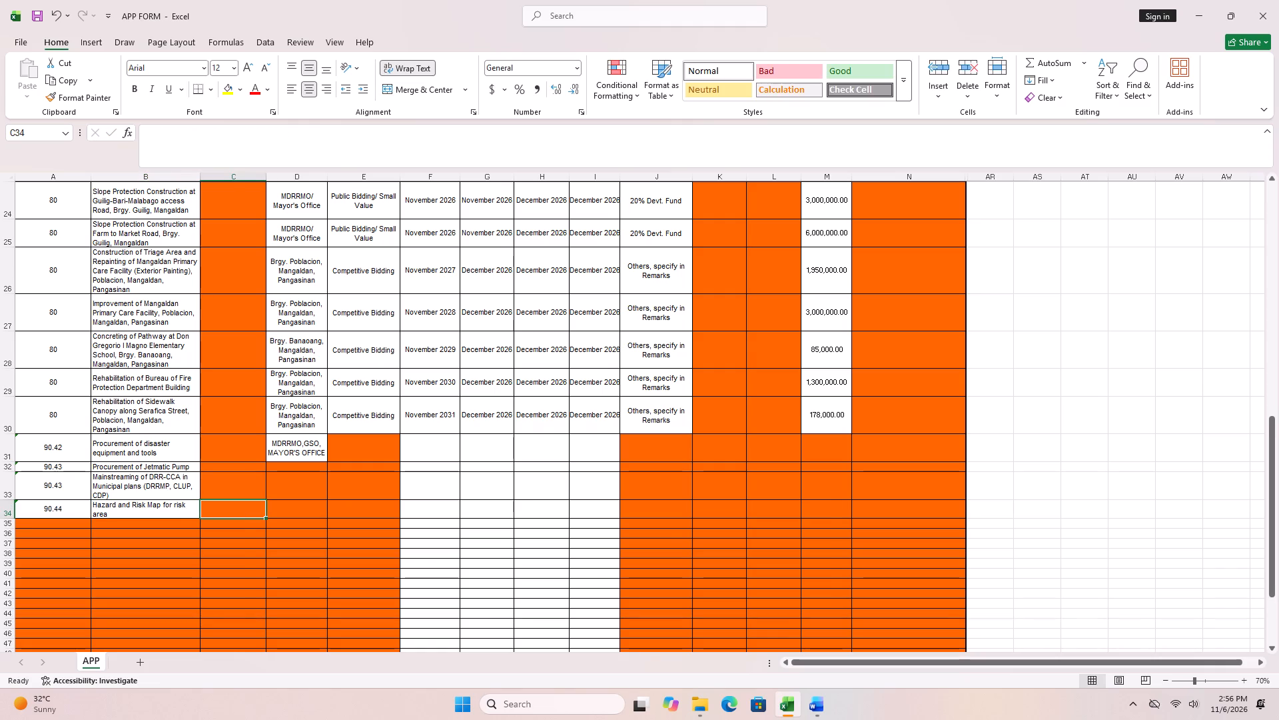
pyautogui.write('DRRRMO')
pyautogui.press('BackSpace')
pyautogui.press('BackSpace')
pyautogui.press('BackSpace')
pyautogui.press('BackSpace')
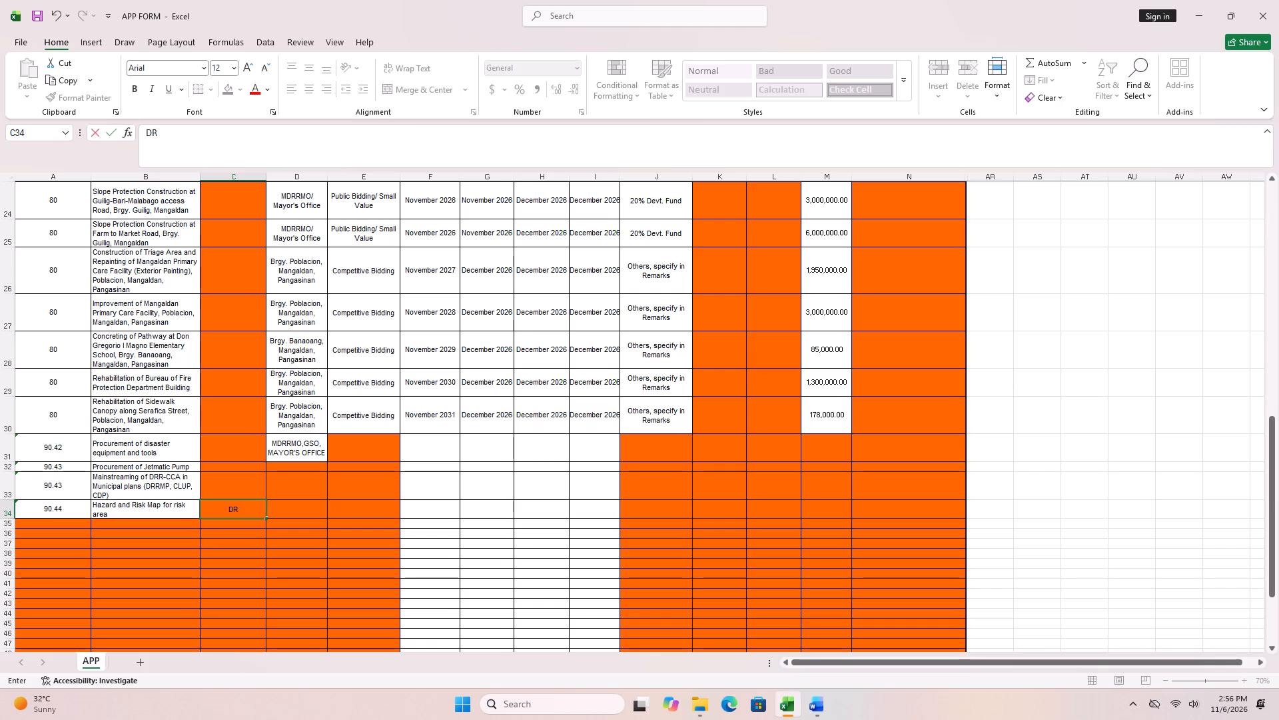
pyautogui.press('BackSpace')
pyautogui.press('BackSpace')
# Enter MDRRMO as the office for the hazard and risk map project in cell D34.
pyautogui.press('Tab')
pyautogui.write('MDRRMO')
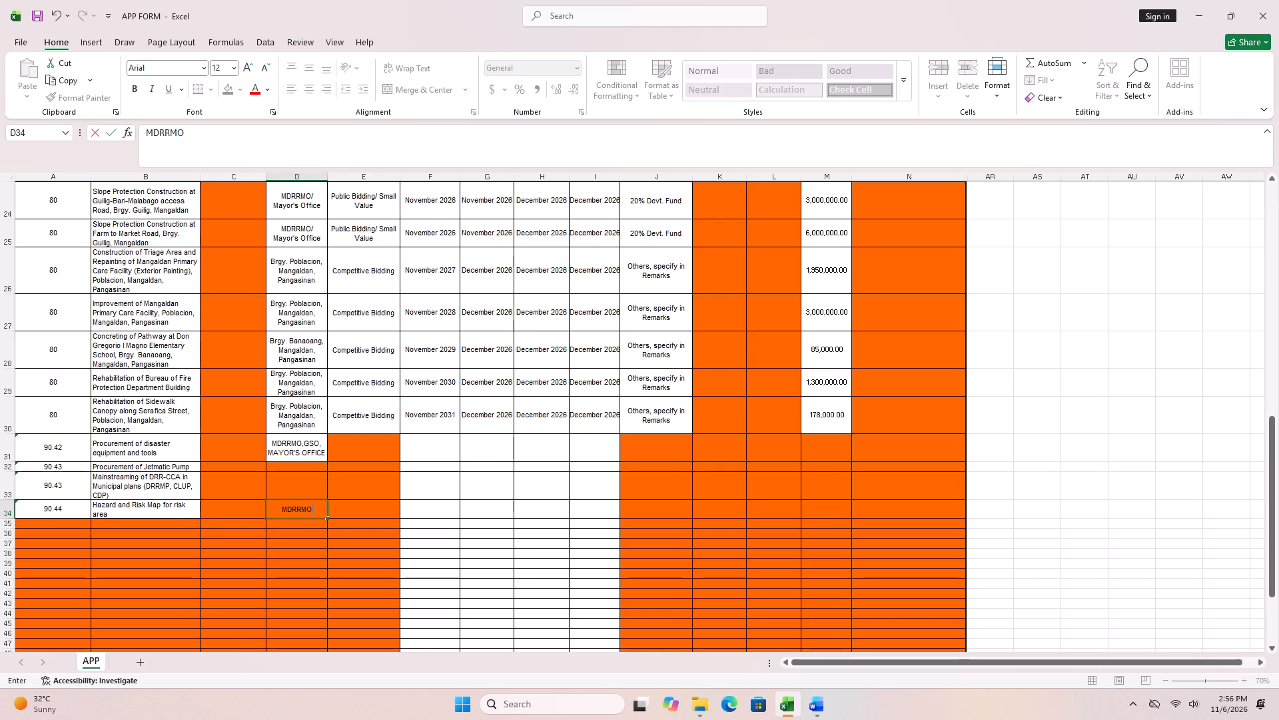
pyautogui.press('Return')
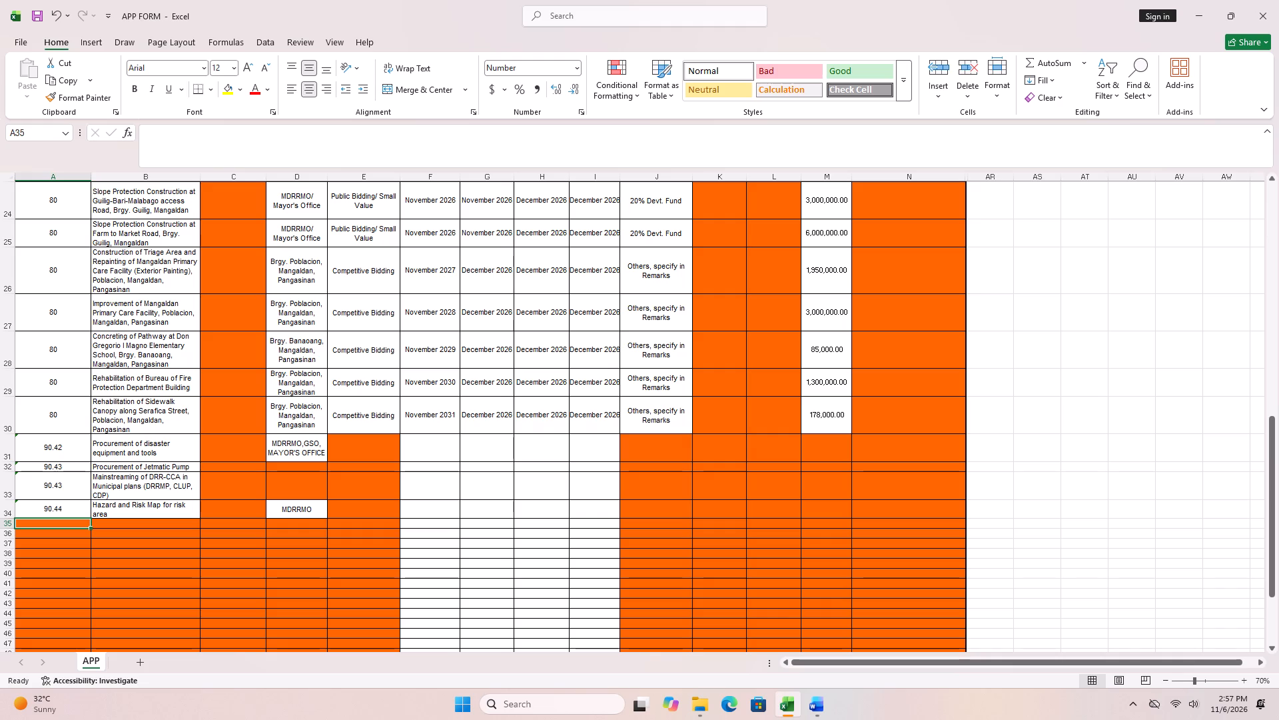
# Enter the codes 90.45 and 90.46 as text in cells A35 and A36.
pyautogui.press("'")
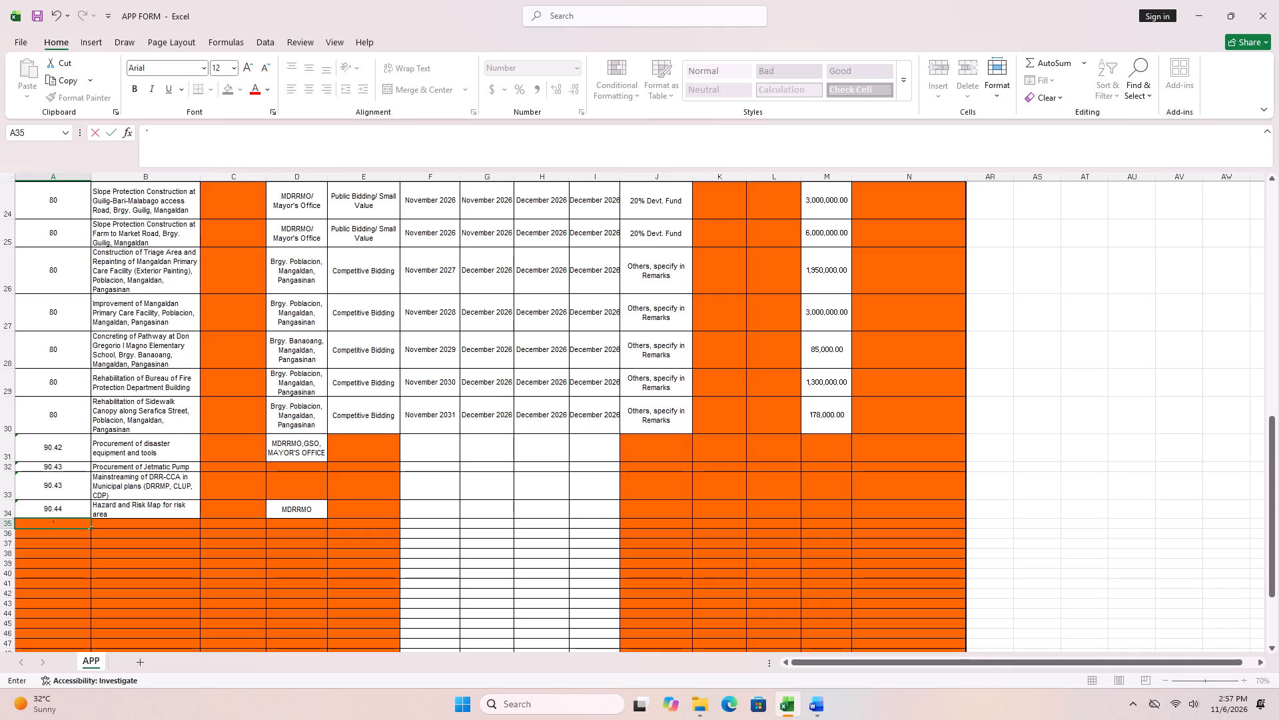
pyautogui.write('90.45')
pyautogui.press('Tab')
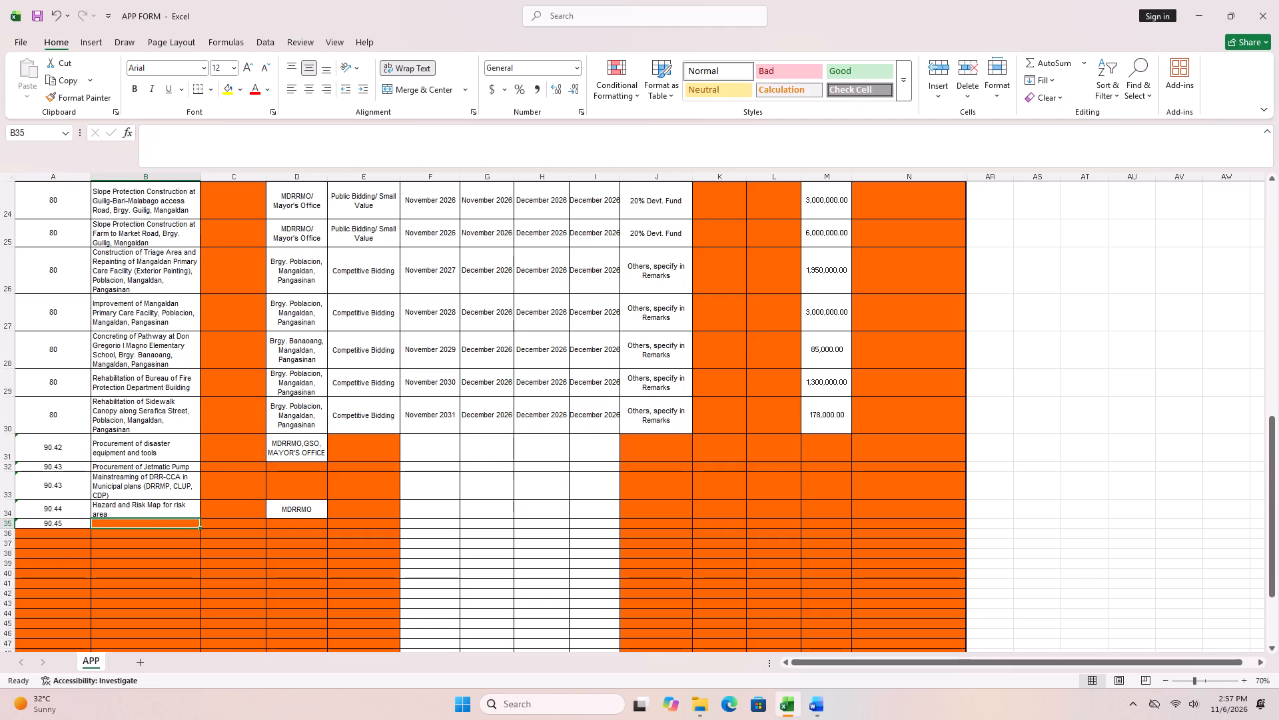
pyautogui.press('Left')
pyautogui.press('Down')
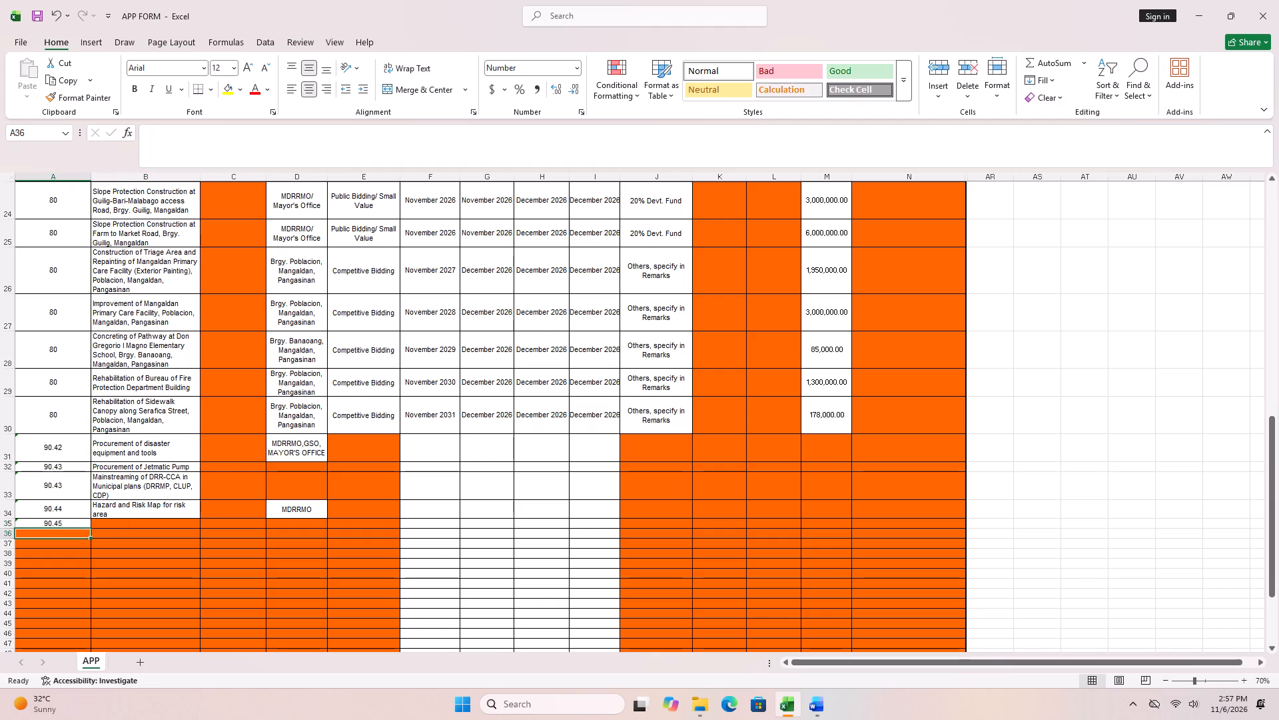
pyautogui.press("'")
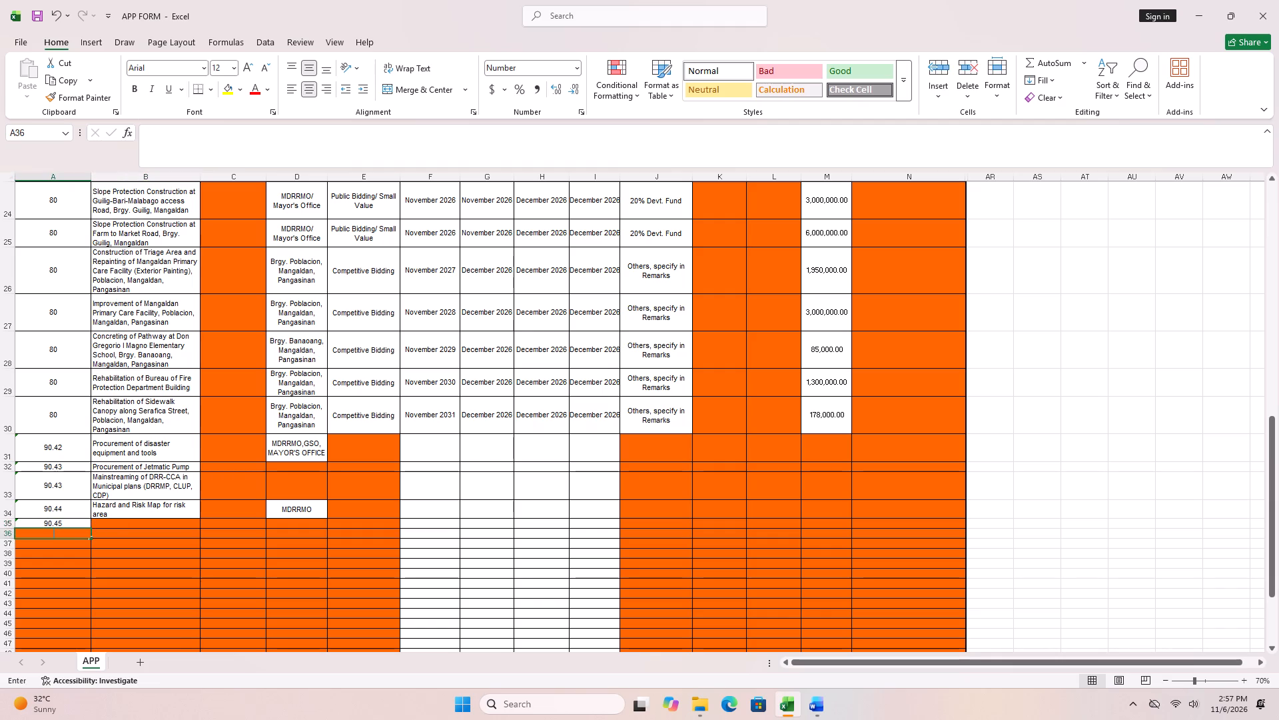
pyautogui.write('90.46')
pyautogui.press('Return')
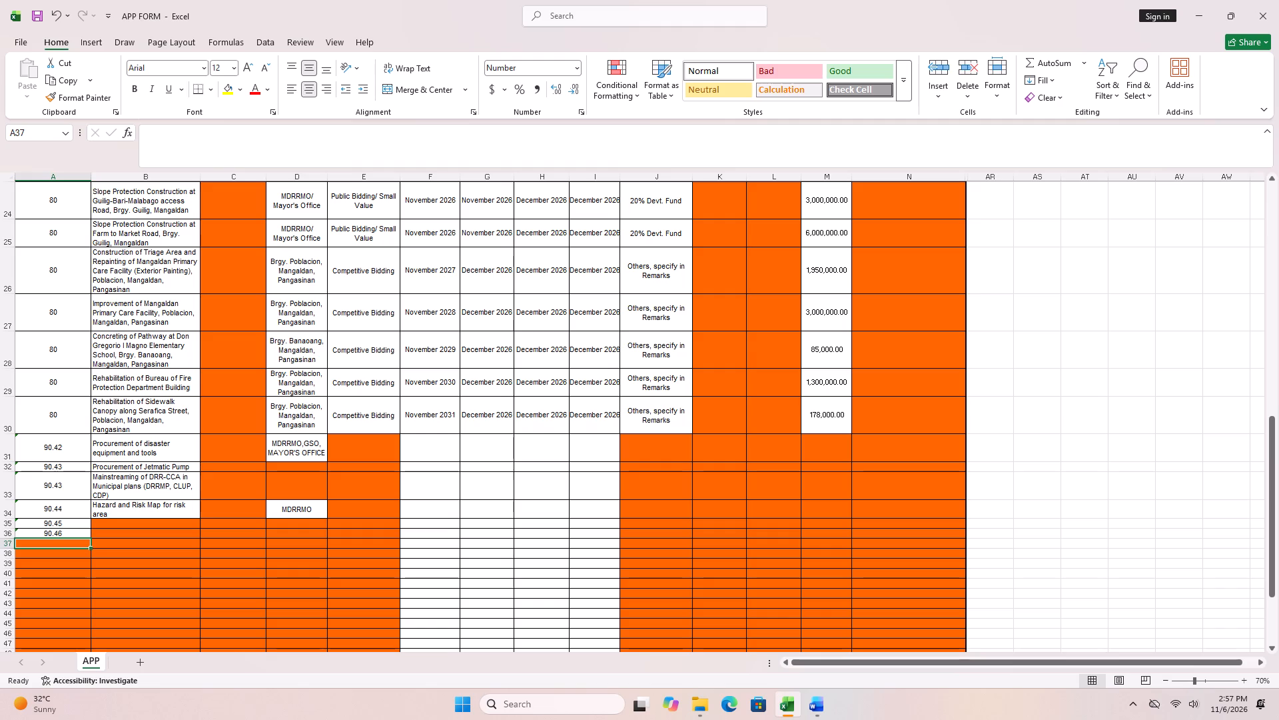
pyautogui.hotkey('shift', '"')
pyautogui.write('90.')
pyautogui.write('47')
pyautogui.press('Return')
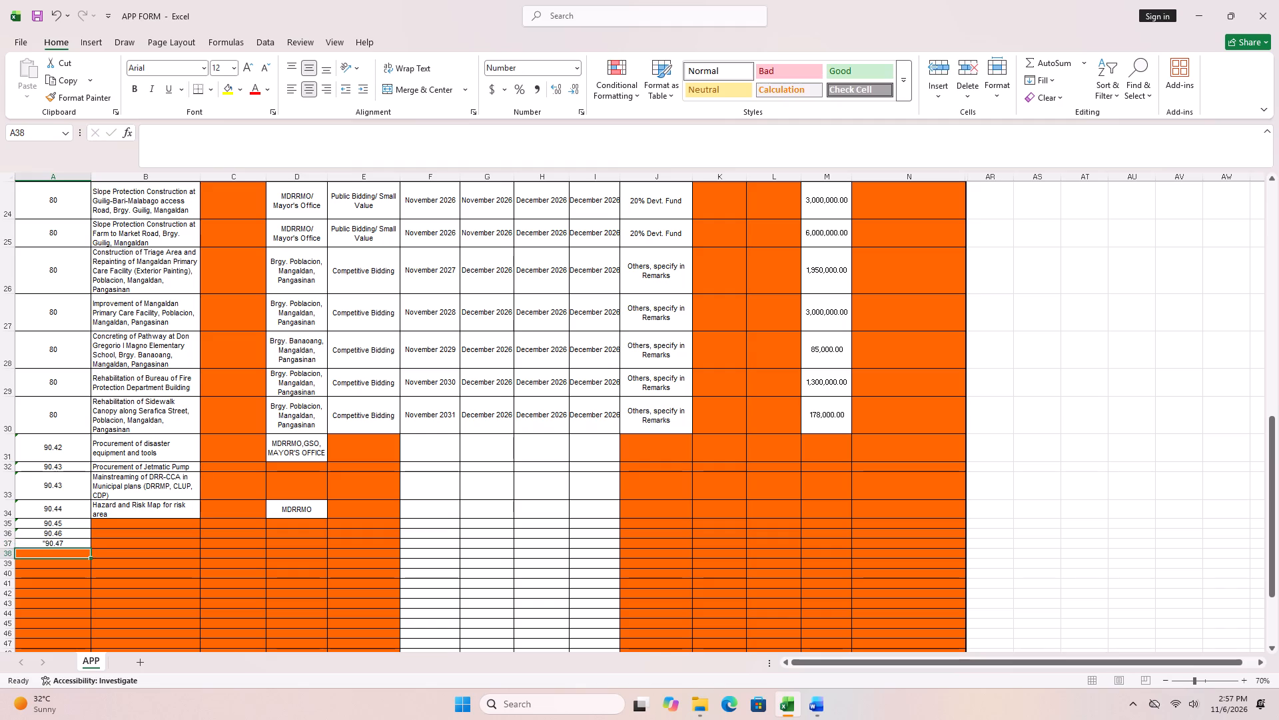
# Enter the code 90.47 as text in cell A37, replacing the mistyped entry with the stray quotation mark.
pyautogui.press('Up')
pyautogui.press("'")
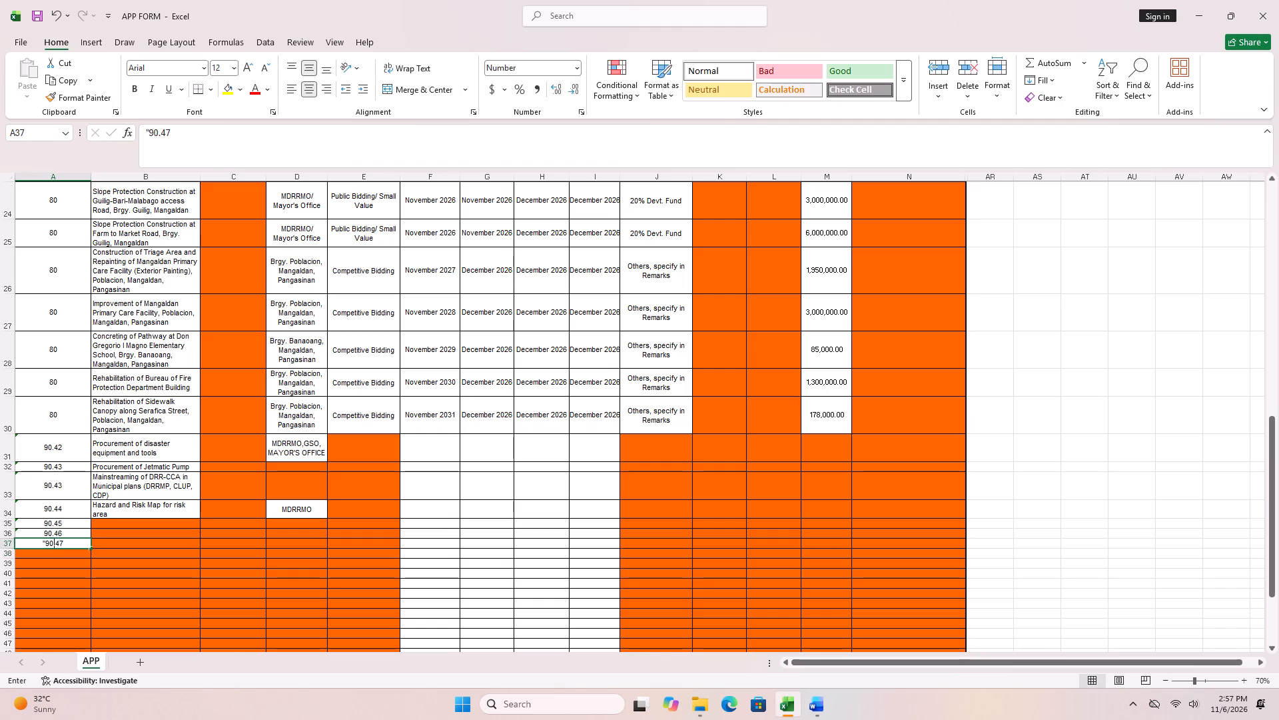
pyautogui.write('90.')
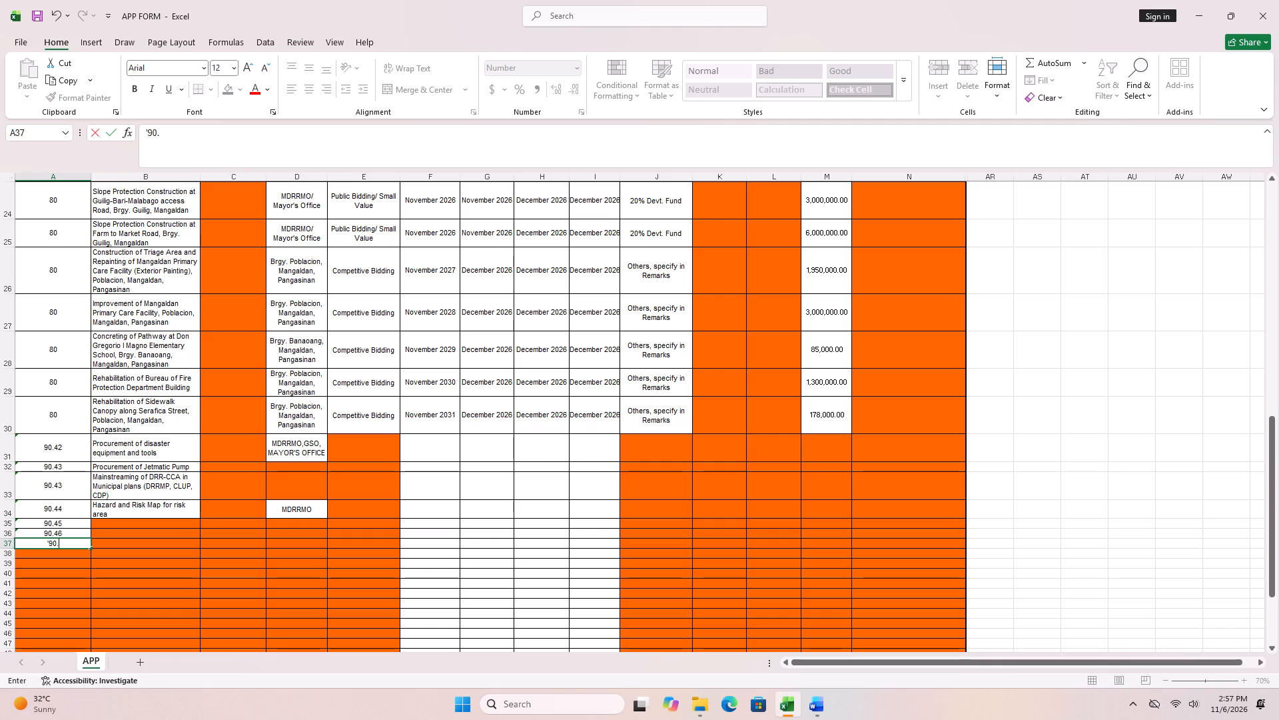
pyautogui.write('47')
pyautogui.press('Return')
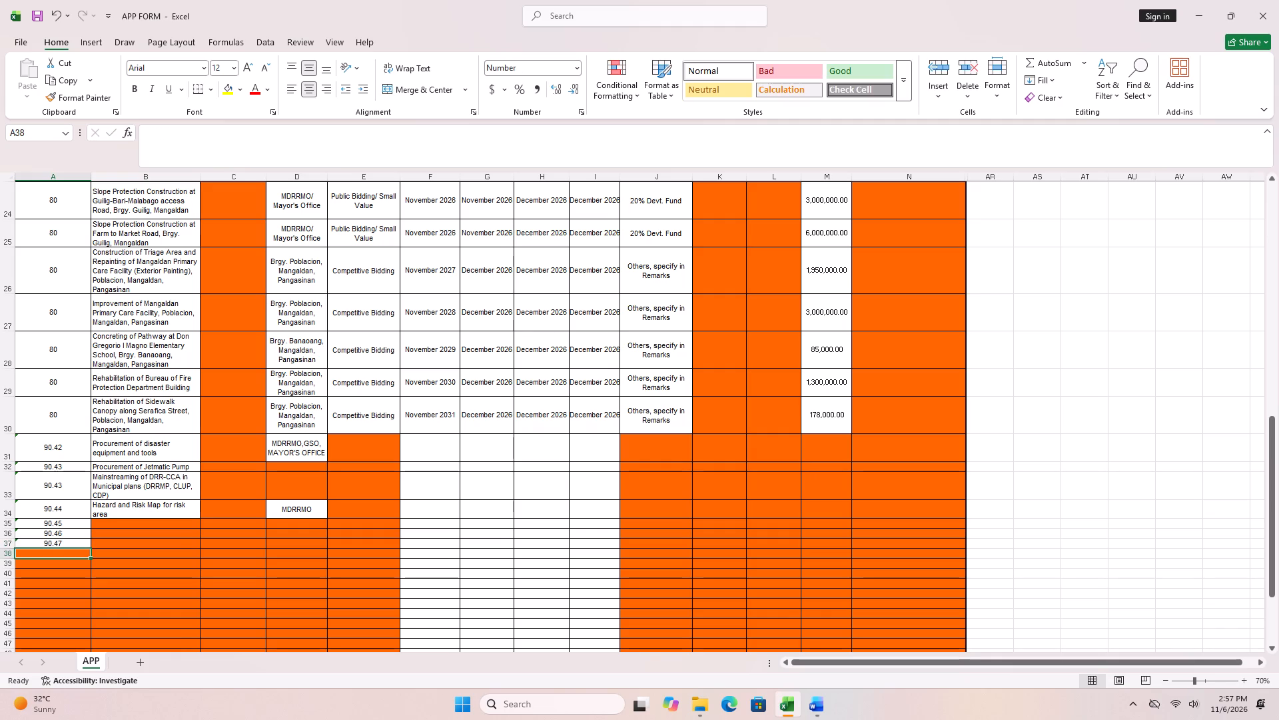
# Enter the code 90.48 as text in cell A38.
pyautogui.press("'")
pyautogui.write('90')
pyautogui.press('.')
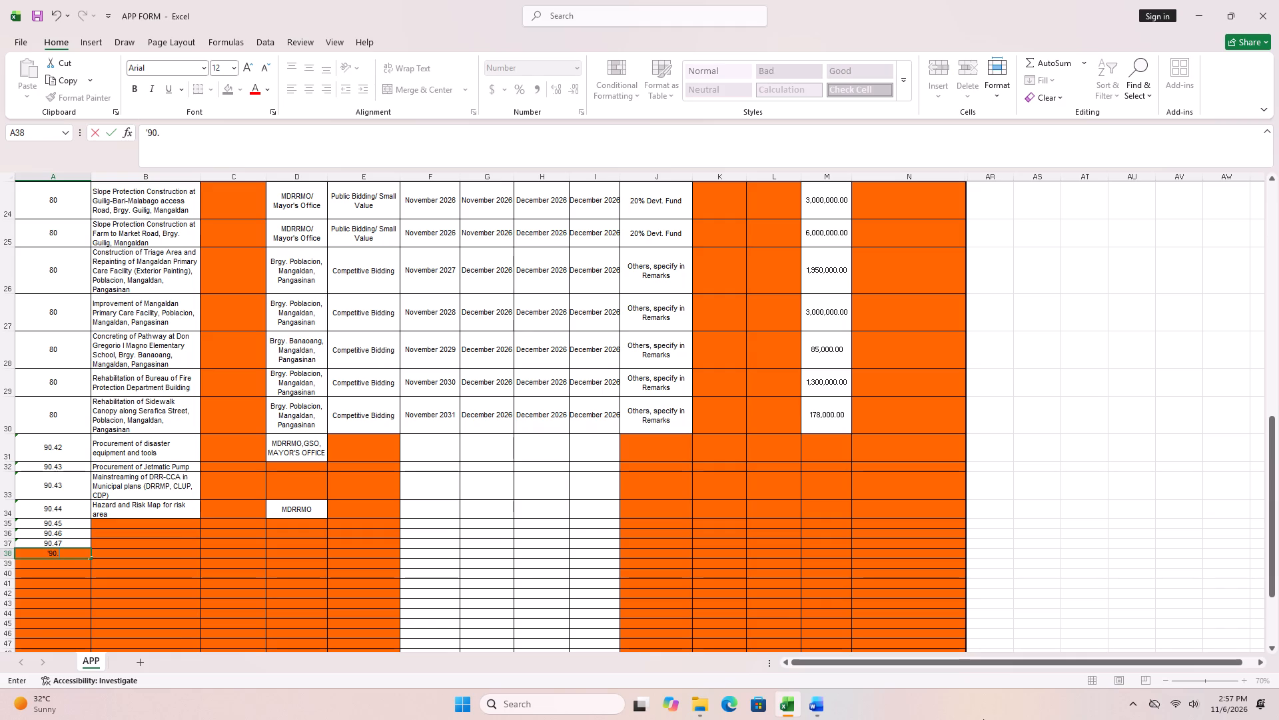
pyautogui.press('4')
pyautogui.press('8')
pyautogui.press('Return')
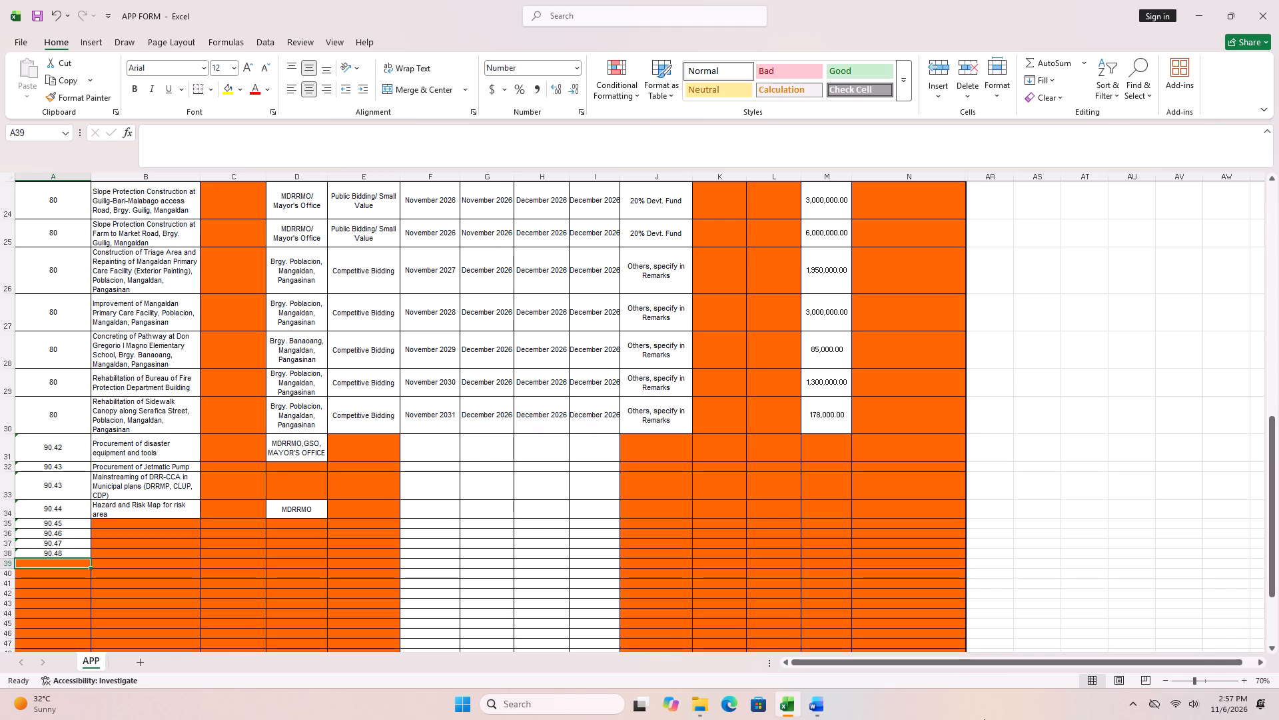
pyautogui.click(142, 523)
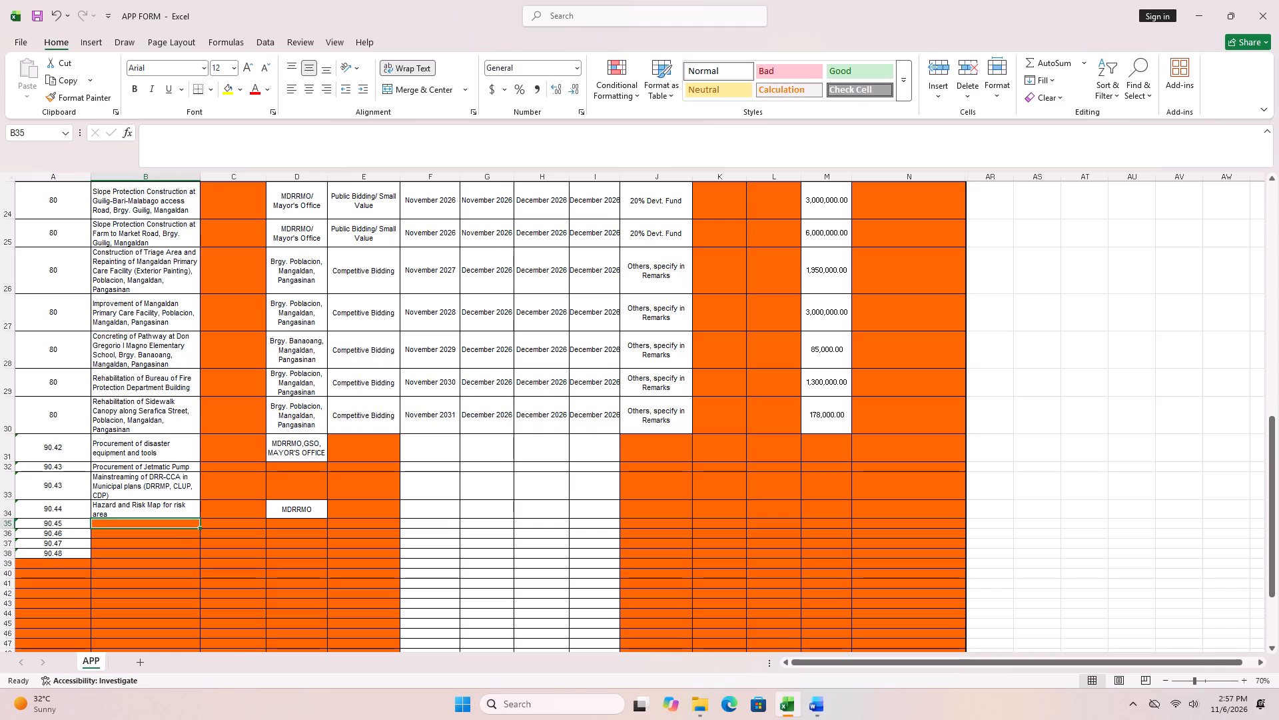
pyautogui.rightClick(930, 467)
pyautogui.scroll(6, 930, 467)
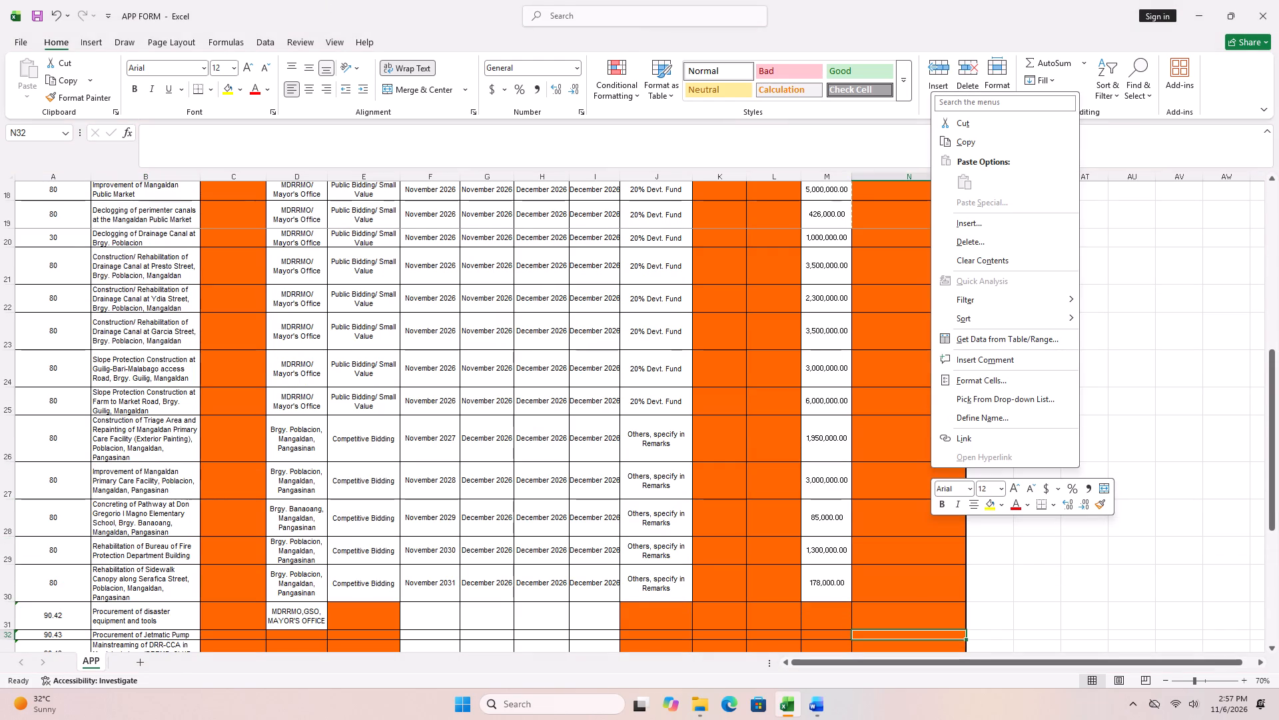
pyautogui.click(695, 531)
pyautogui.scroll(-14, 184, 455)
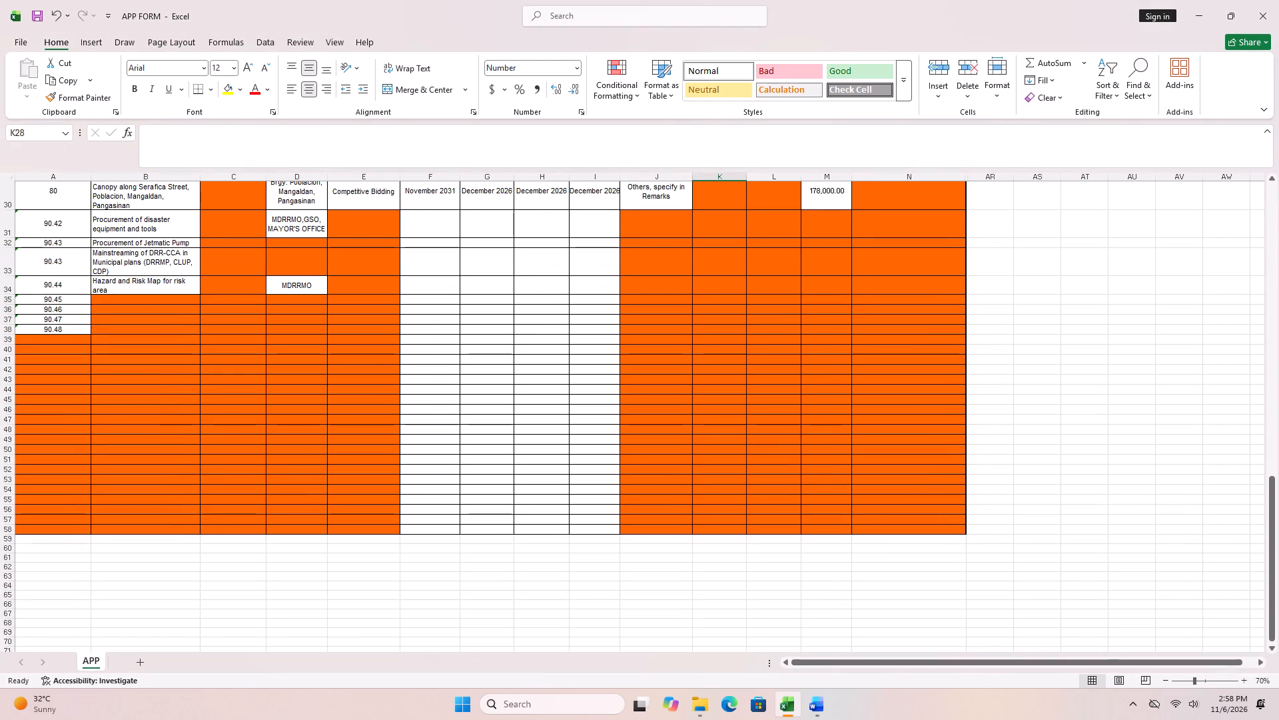
# Enter in cell B35 "Tarpaulin/ signages of information guide, 5 disaster bilboard stand in different conspicious places maintaining of loud warming system and high risk big device".
pyautogui.click(127, 303)
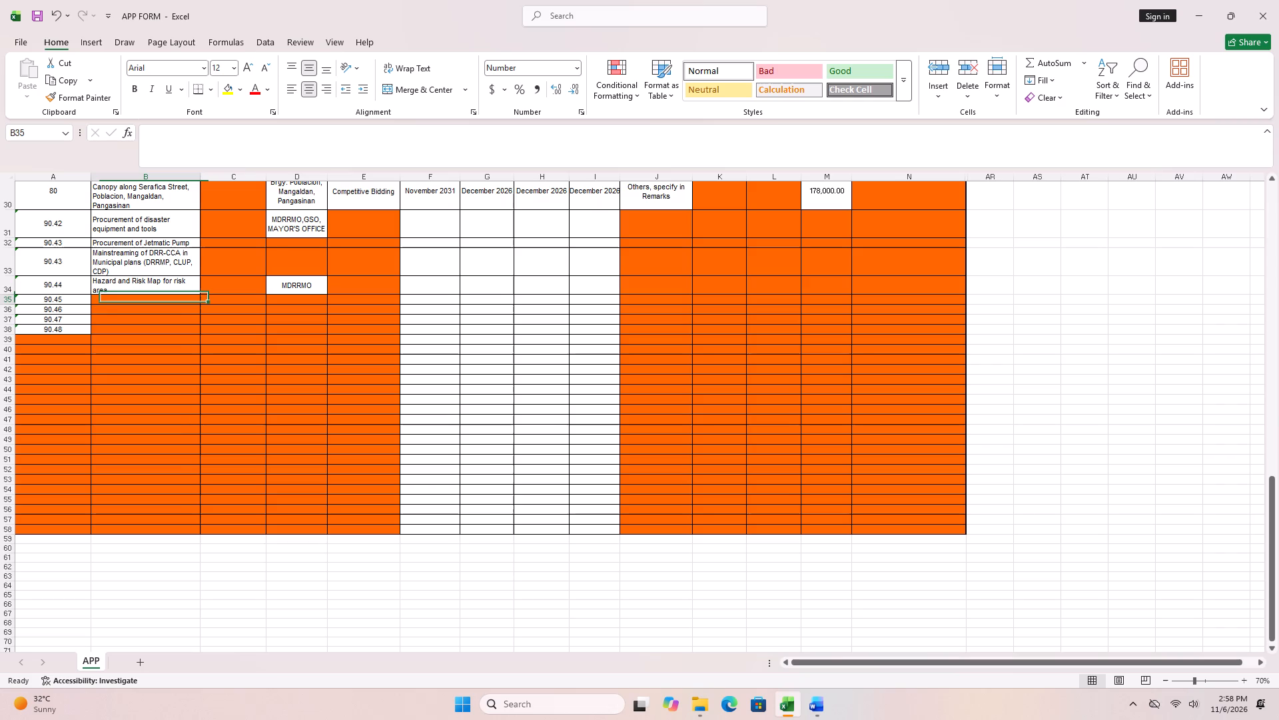
pyautogui.write('tAR')
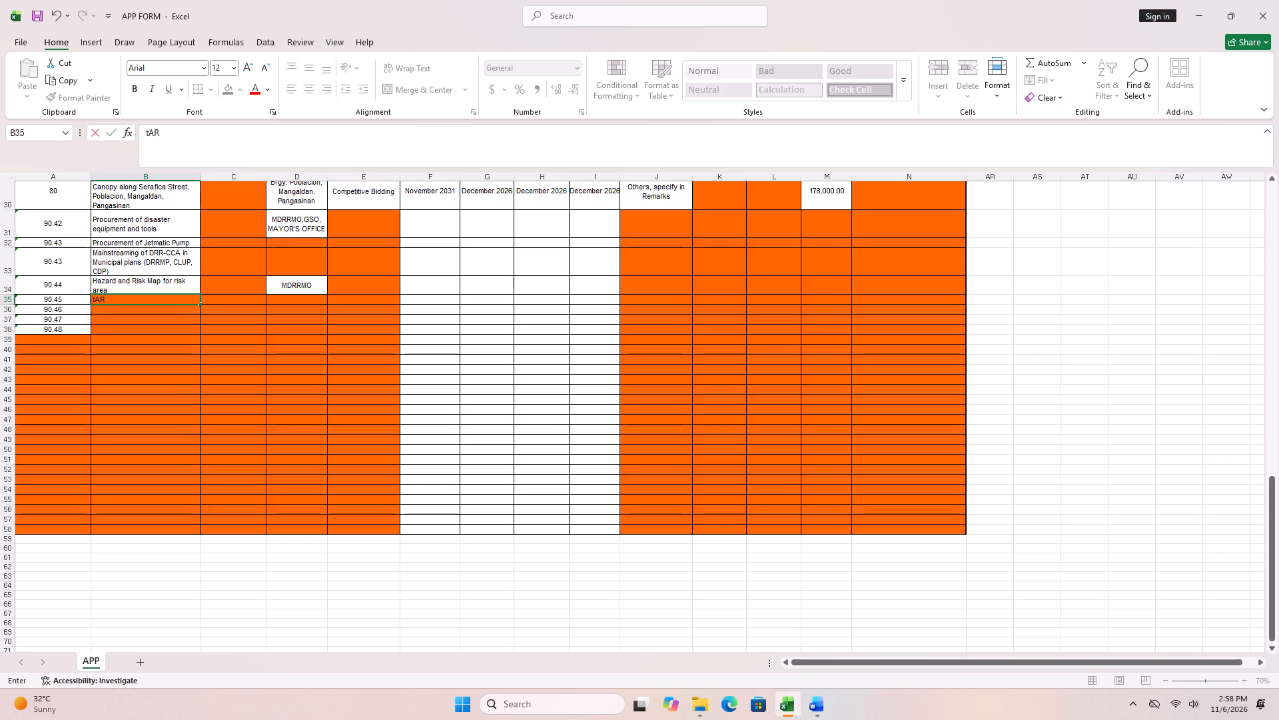
pyautogui.press('BackSpace')
pyautogui.press('BackSpace')
pyautogui.write('Tar')
pyautogui.write('paulin')
pyautogui.write('/')
pyautogui.press('space')
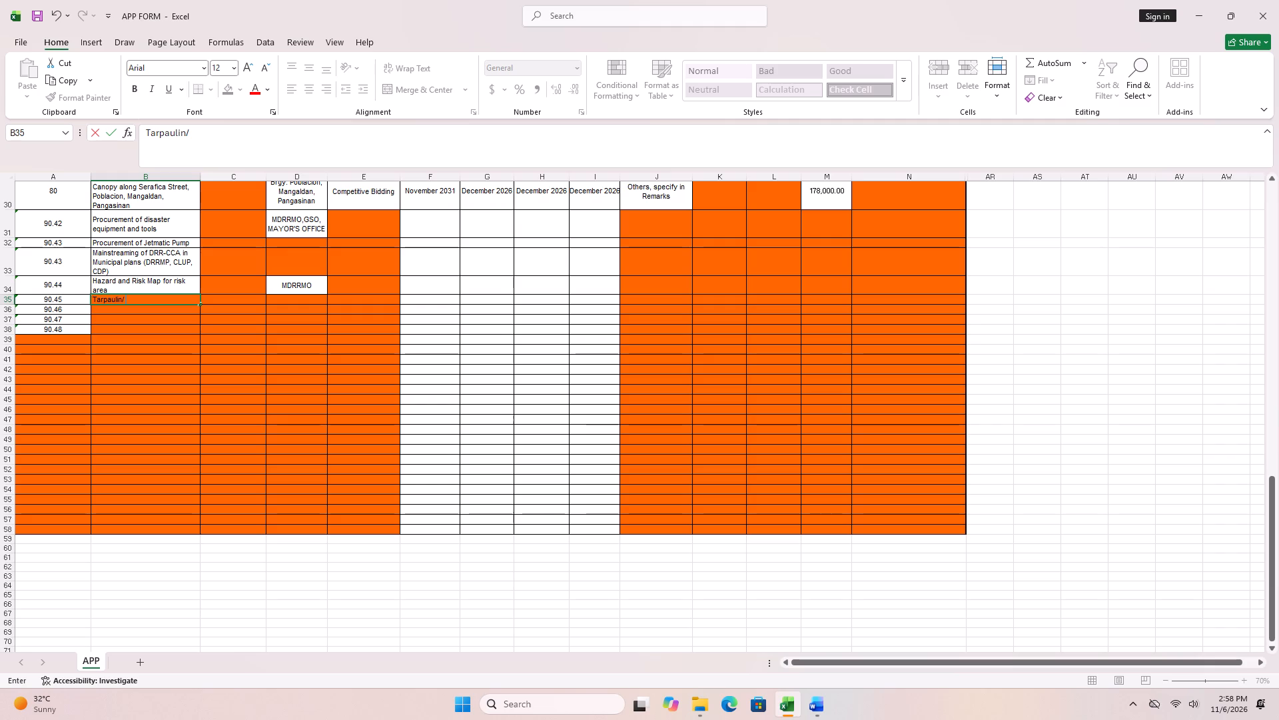
pyautogui.write('signages of information guide,')
pyautogui.press('space')
pyautogui.write('5 disaster bilboard statn')
pyautogui.press('BackSpace')
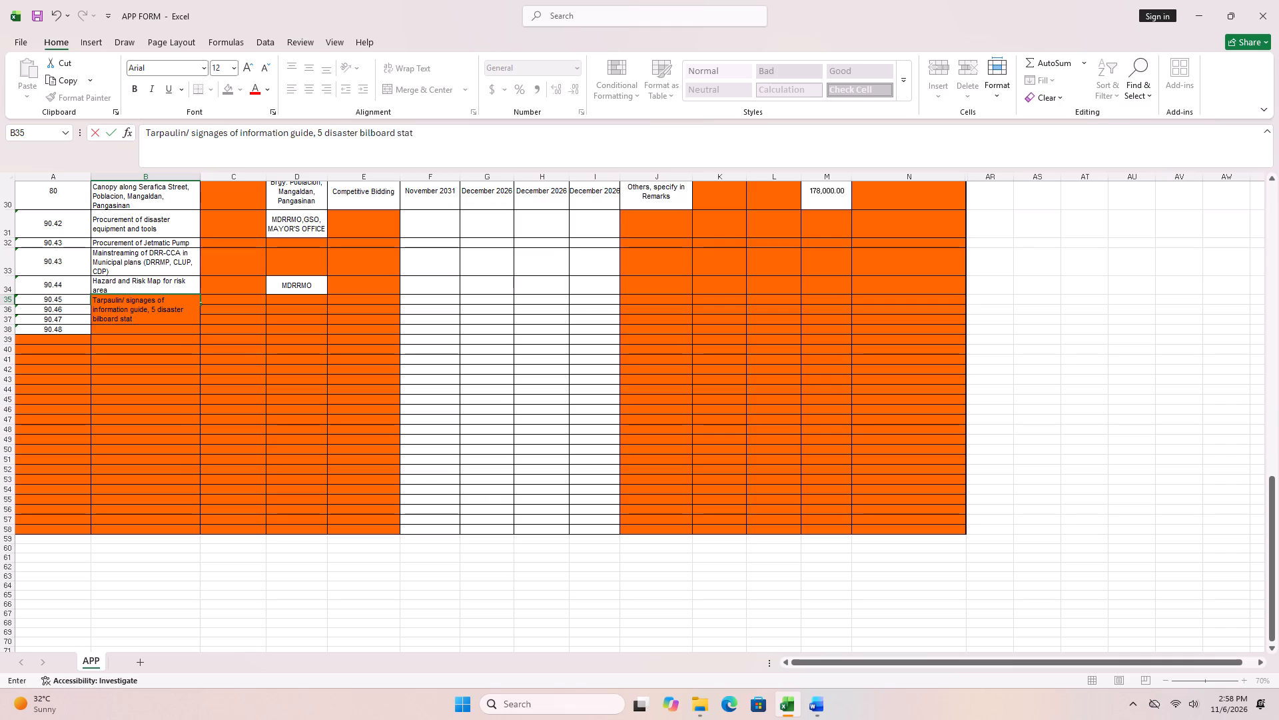
pyautogui.press('BackSpace')
pyautogui.write('nd')
pyautogui.press('space')
pyautogui.write('in different conspic')
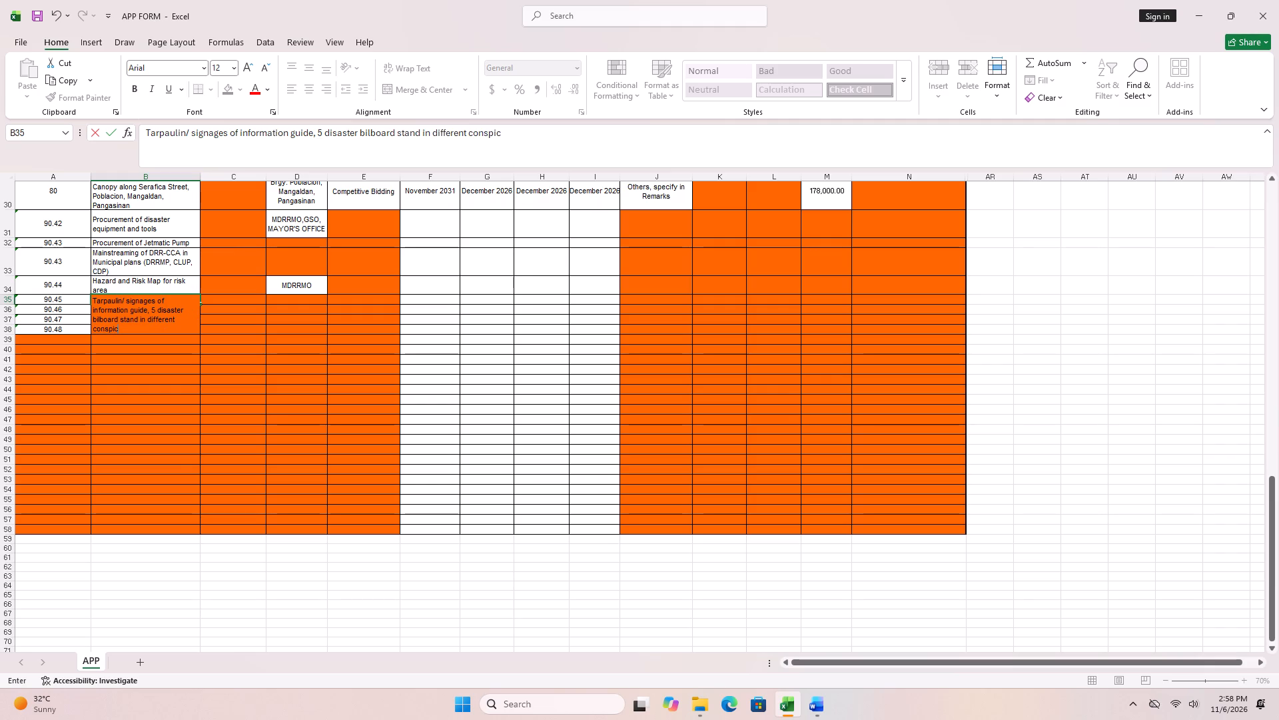
pyautogui.press('u')
pyautogui.press('BackSpace')
pyautogui.write('ious')
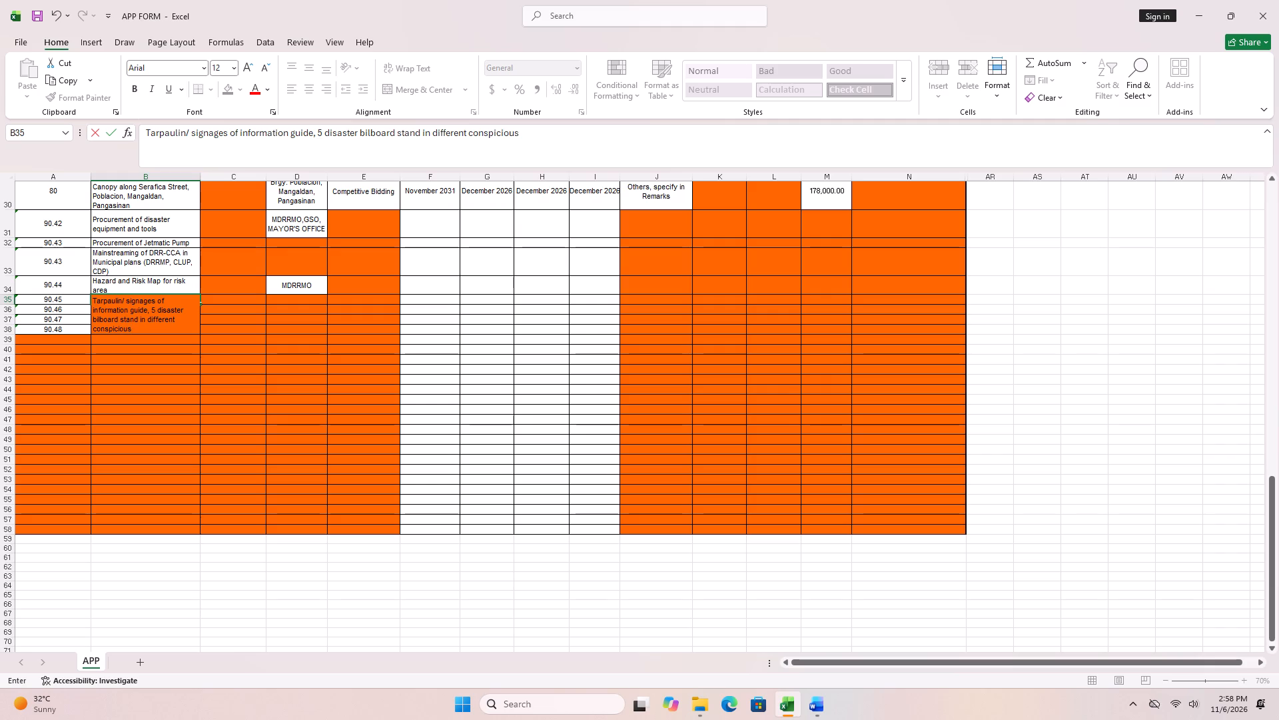
pyautogui.press('space')
pyautogui.write('places')
pyautogui.press('space')
pyautogui.write('maintaining of loud warming')
pyautogui.press('space')
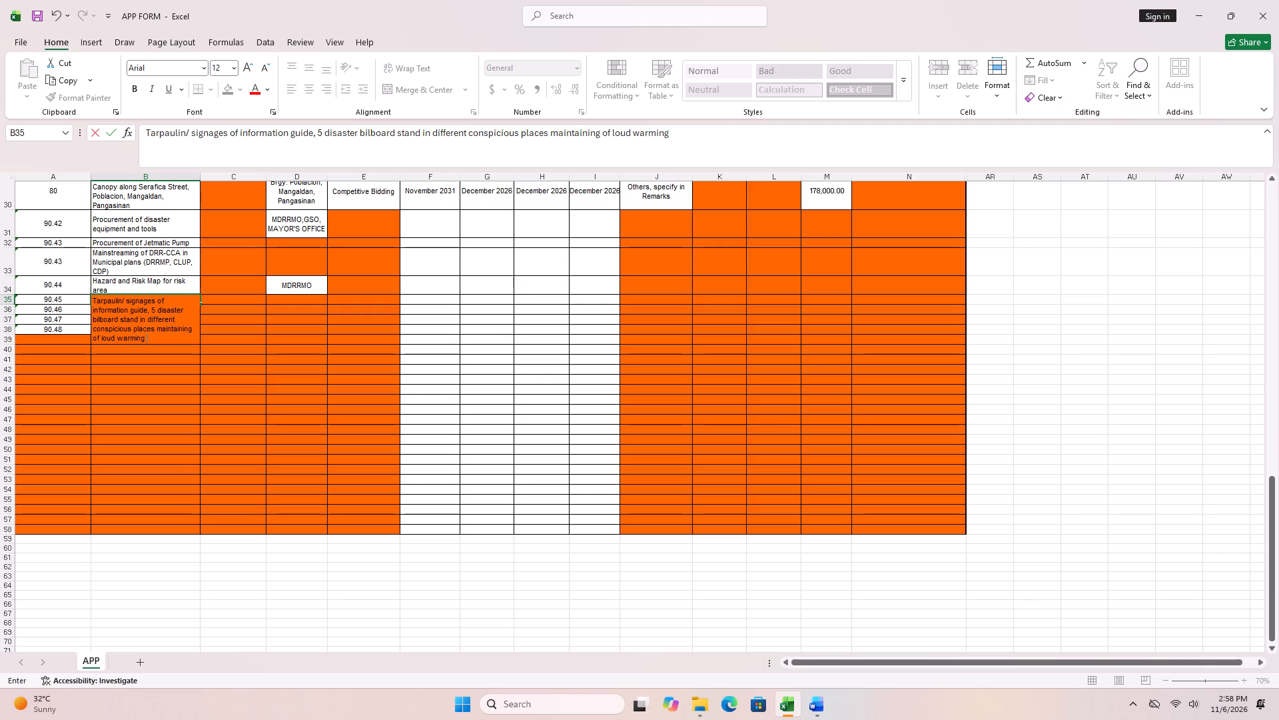
pyautogui.write('system and high risk big device')
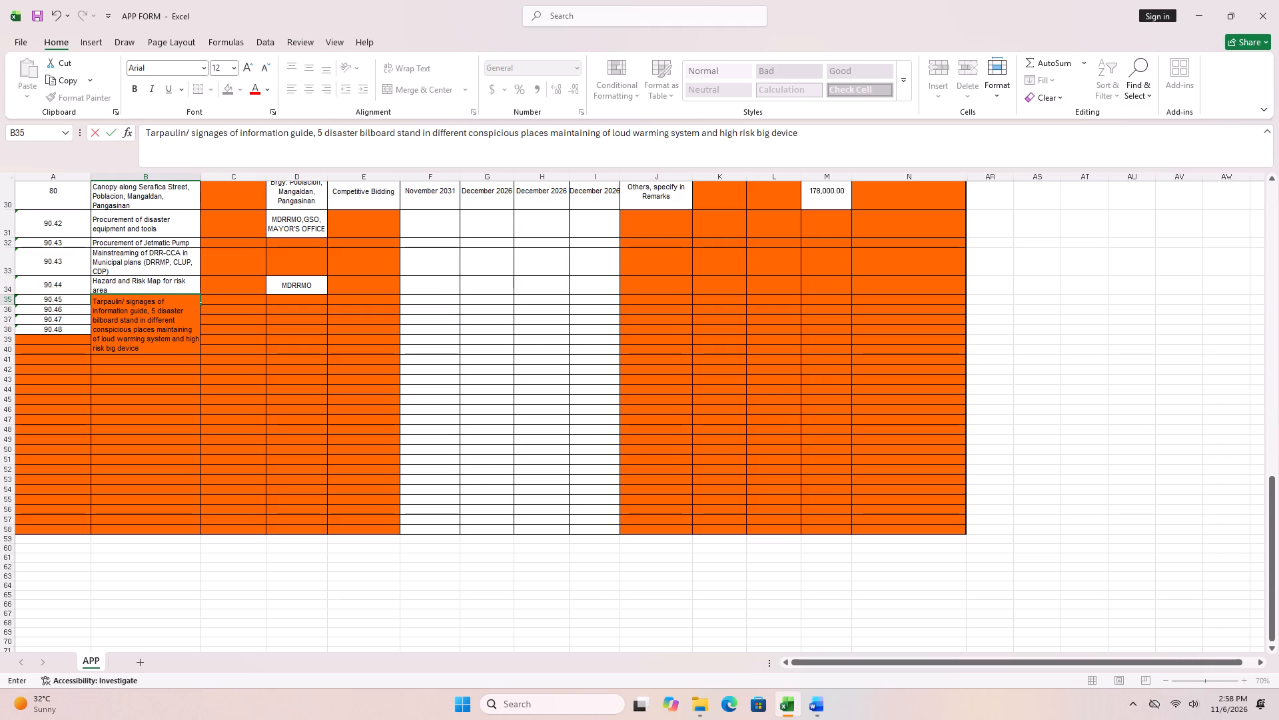
pyautogui.press('Return')
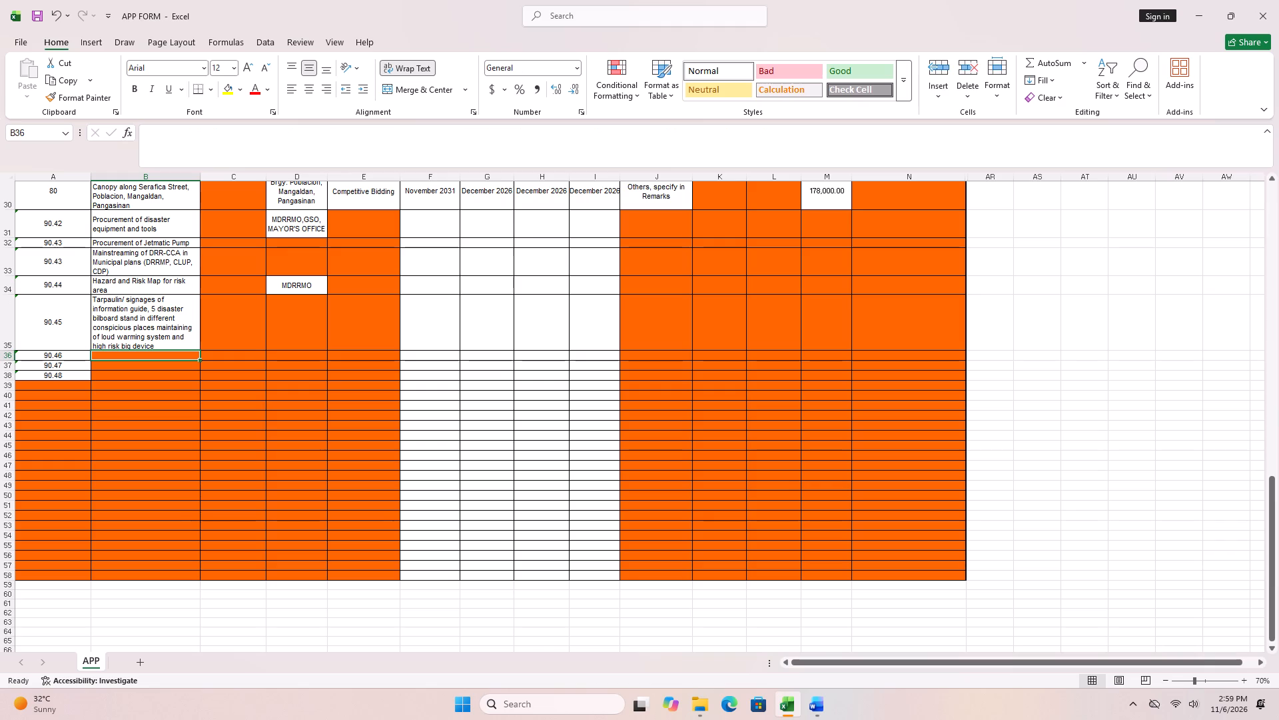
# Enter "Designation of appropriate relief distribution center" as the project name for code 90.46 in cell B36.
pyautogui.write('designa')
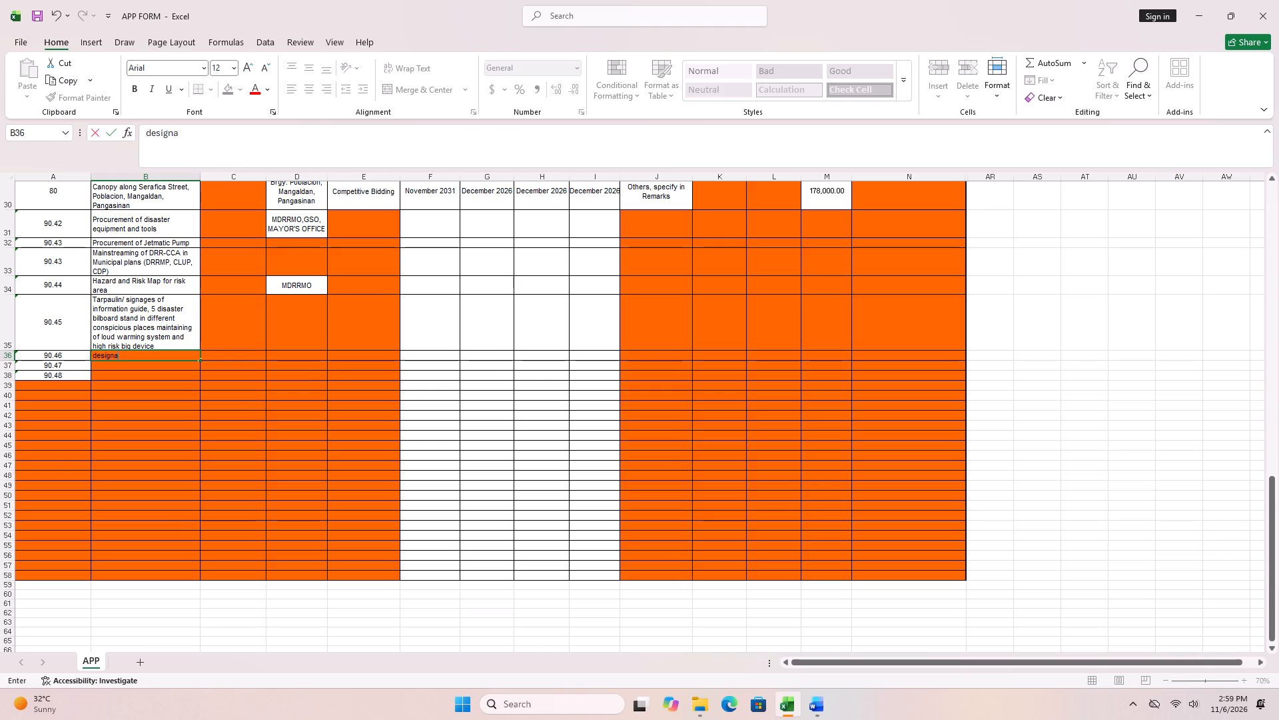
pyautogui.press('BackSpace')
pyautogui.press('BackSpace')
pyautogui.press('BackSpace')
pyautogui.press('BackSpace')
pyautogui.press('BackSpace')
pyautogui.press('BackSpace')
pyautogui.press('BackSpace')
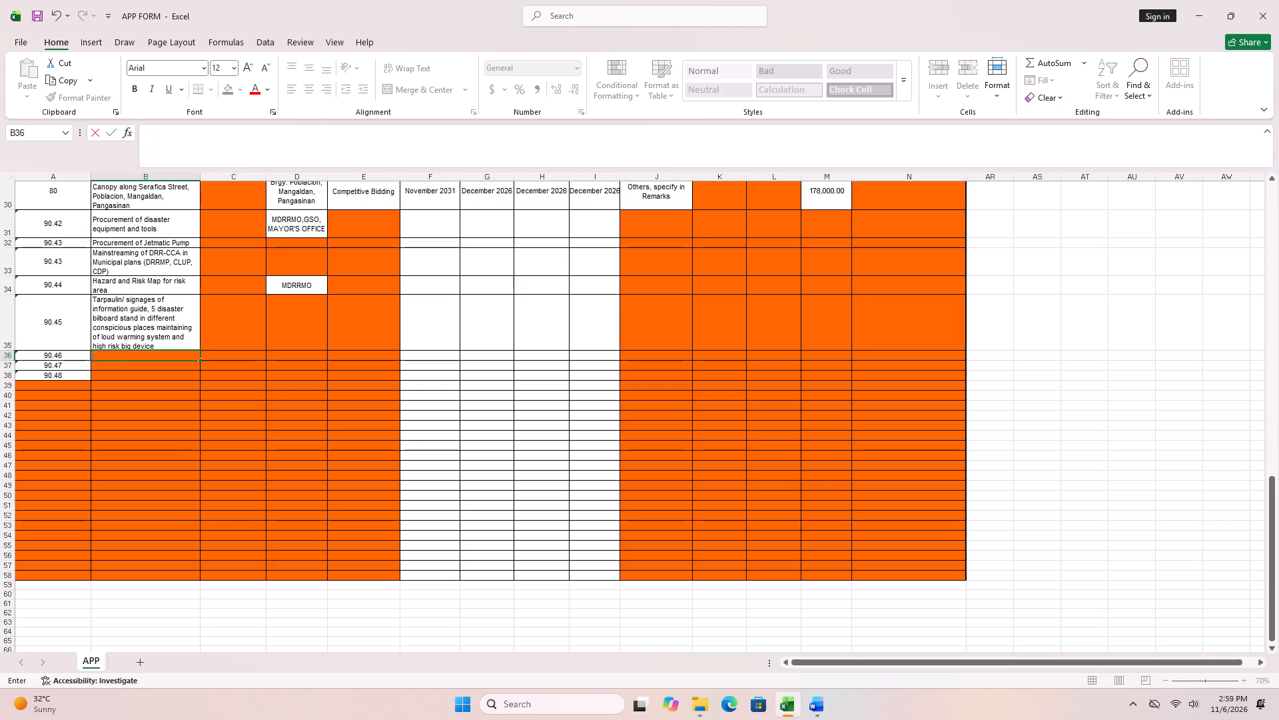
pyautogui.press('s')
pyautogui.press('BackSpace')
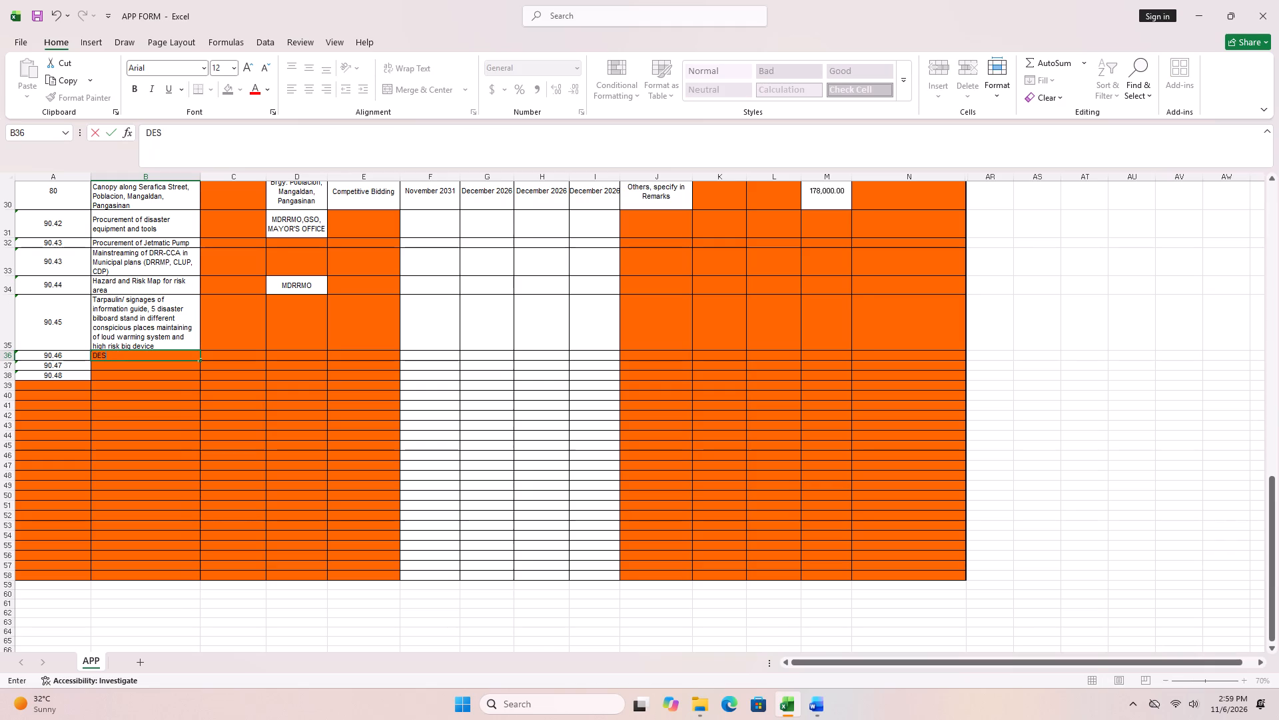
pyautogui.press('BackSpace')
pyautogui.press('BackSpace')
pyautogui.press('e')
pyautogui.press('BackSpace')
pyautogui.write('esi')
pyautogui.write('gnatin')
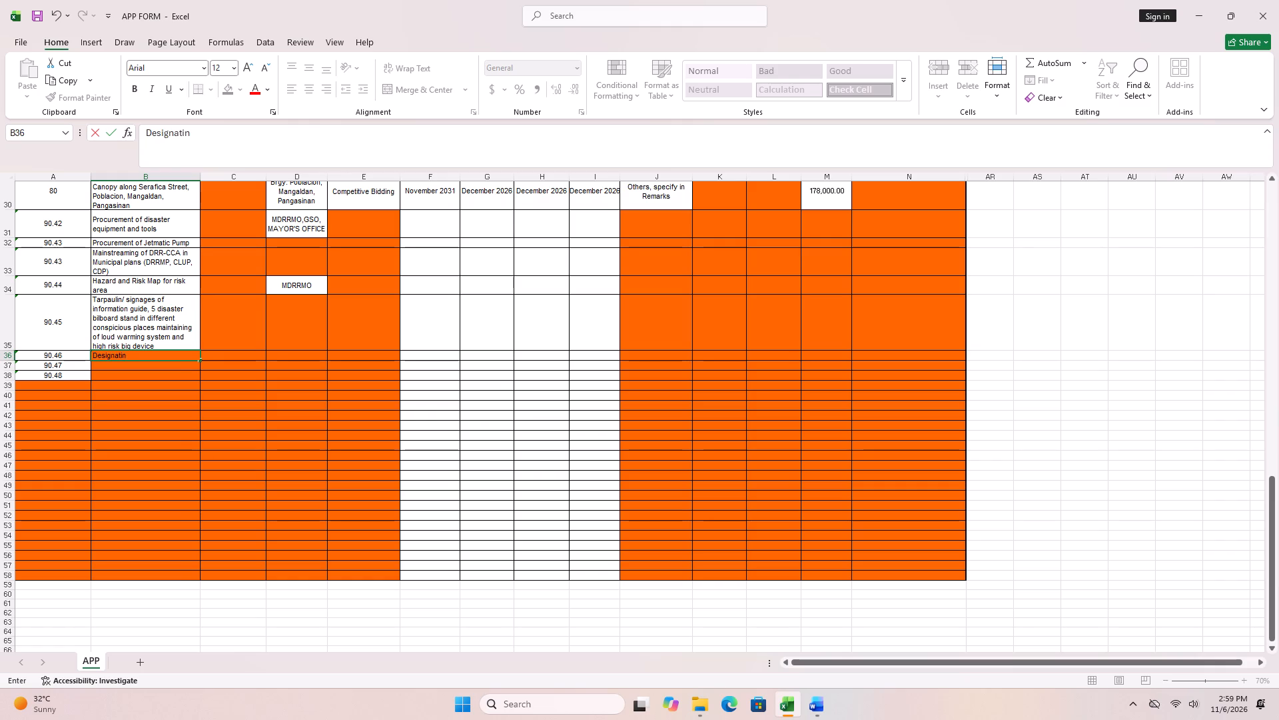
pyautogui.press('BackSpace')
pyautogui.press('BackSpace')
pyautogui.press('BackSpace')
pyautogui.press('BackSpace')
pyautogui.write('ation')
pyautogui.press('space')
pyautogui.write('of')
pyautogui.press('space')
pyautogui.write('appropriate')
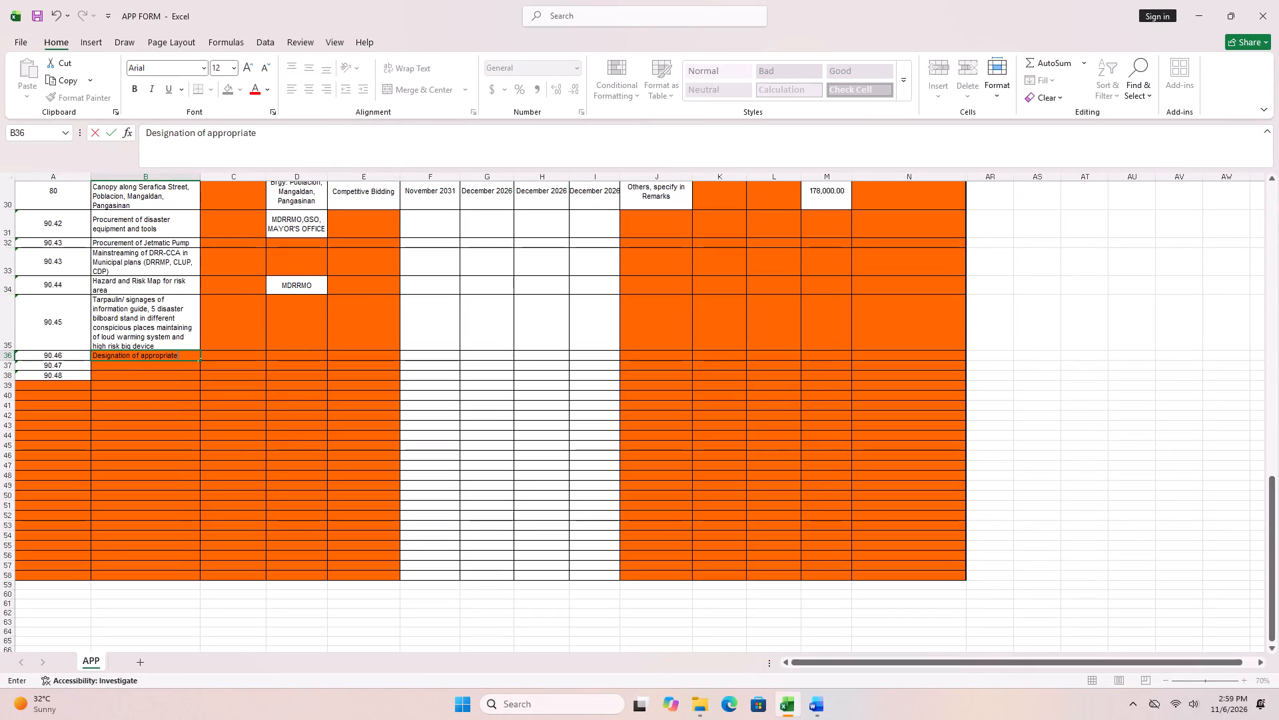
pyautogui.press('space')
pyautogui.write('rel')
pyautogui.write('ief')
pyautogui.press('space')
pyautogui.write('distribution')
pyautogui.press('space')
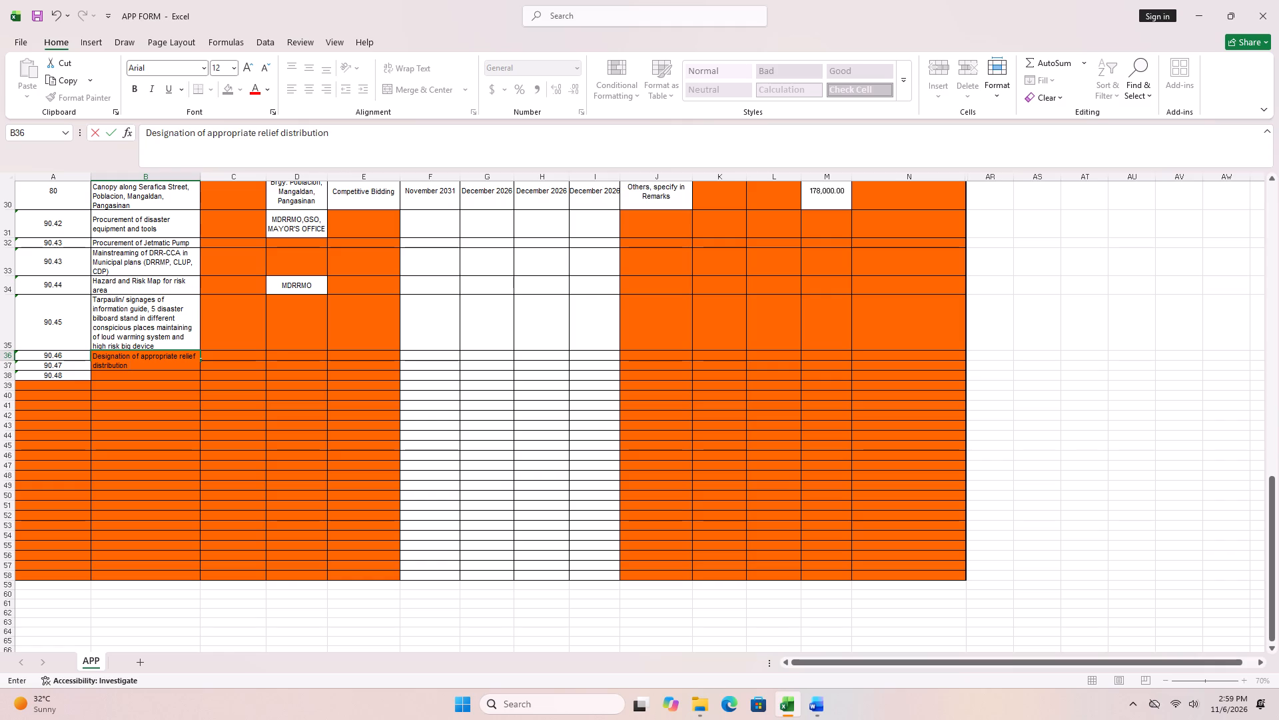
pyautogui.write('center')
pyautogui.press('Return')
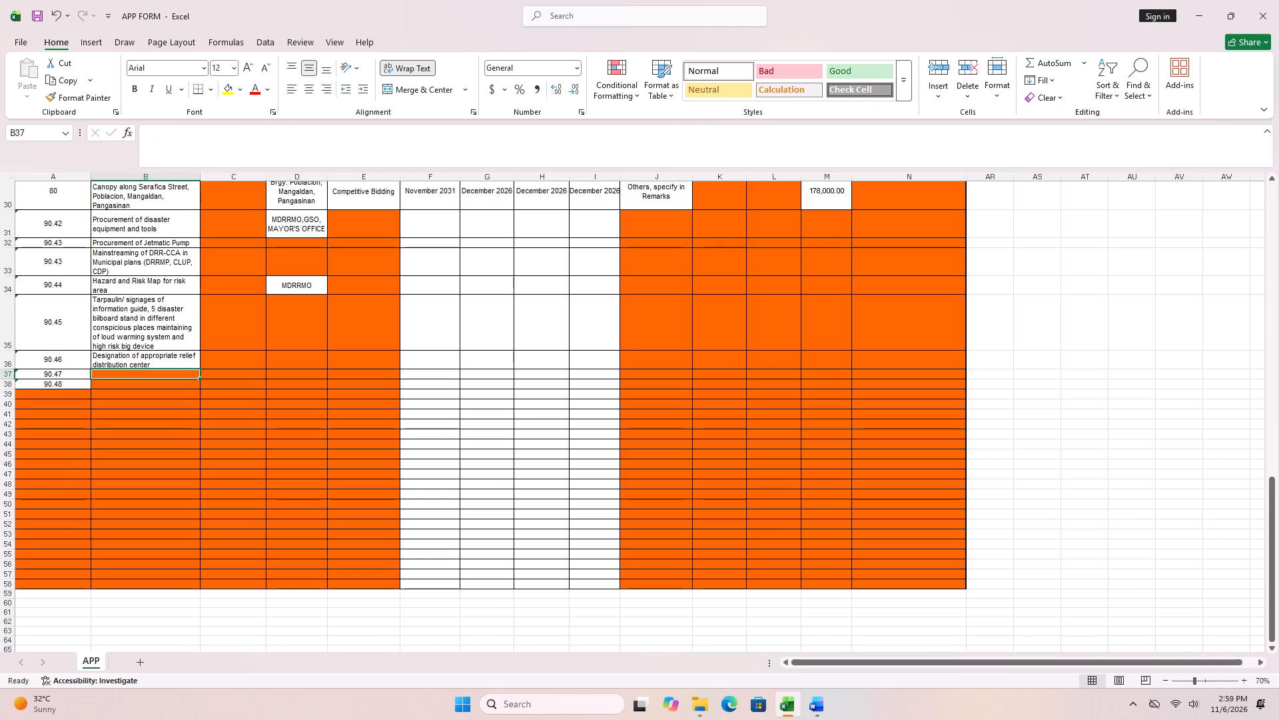
# Enter in cell B37 "Info disseminationon calamity cause and precautionary measures thru partnership with various media, Liga ng mga Barangay, schools and other stakeholders".
pyautogui.write('Info')
pyautogui.press('space')
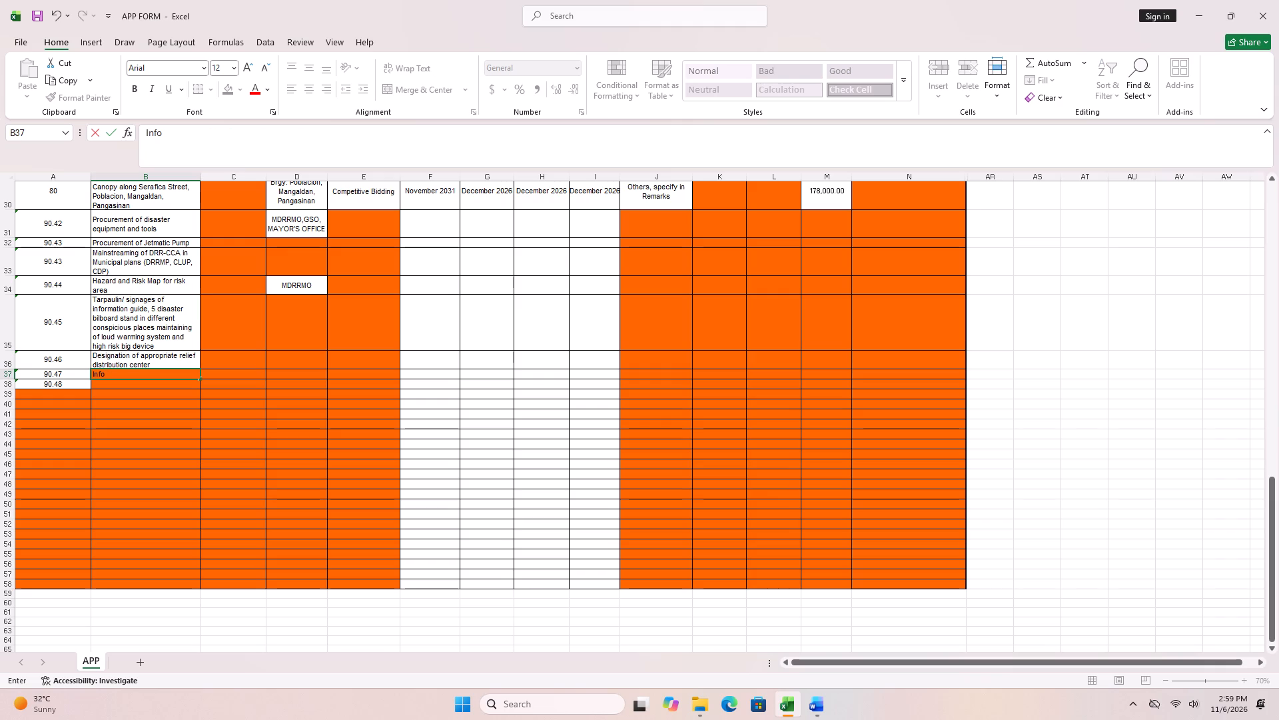
pyautogui.write('disseminationon calamity cause')
pyautogui.press('space')
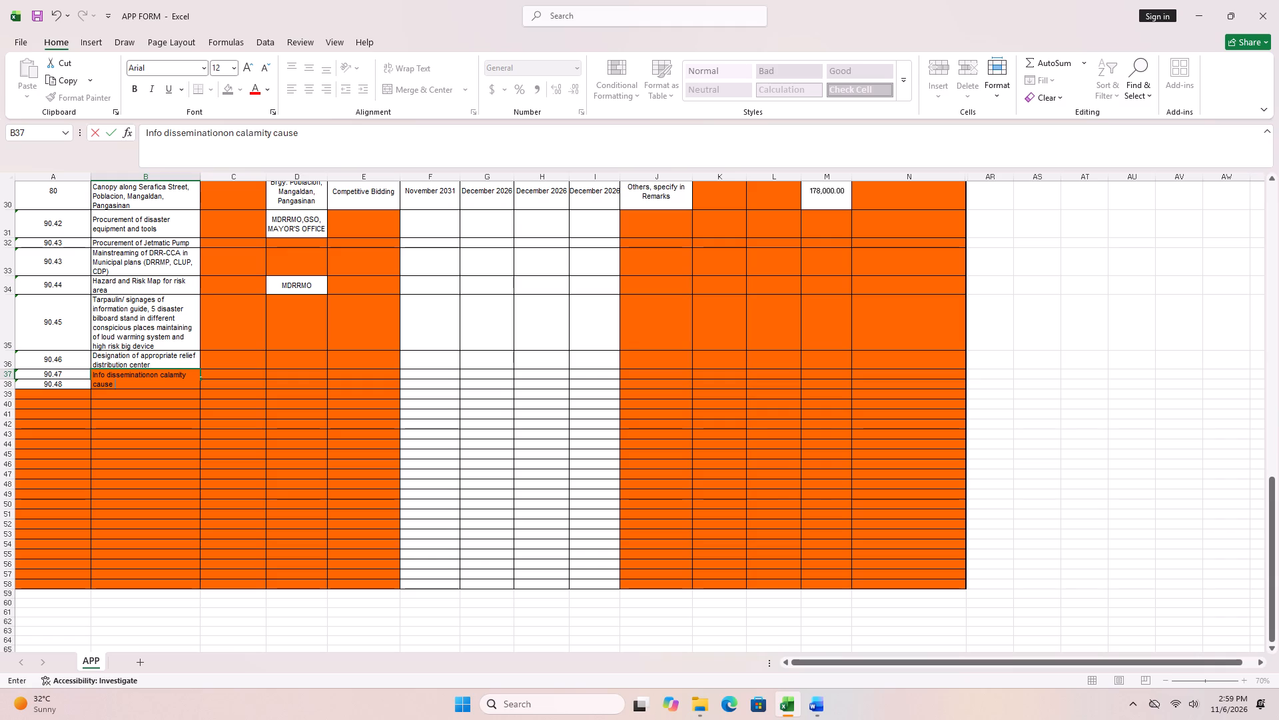
pyautogui.write('and precautionary')
pyautogui.press('space')
pyautogui.write('measures th')
pyautogui.write('ru partnership with various me')
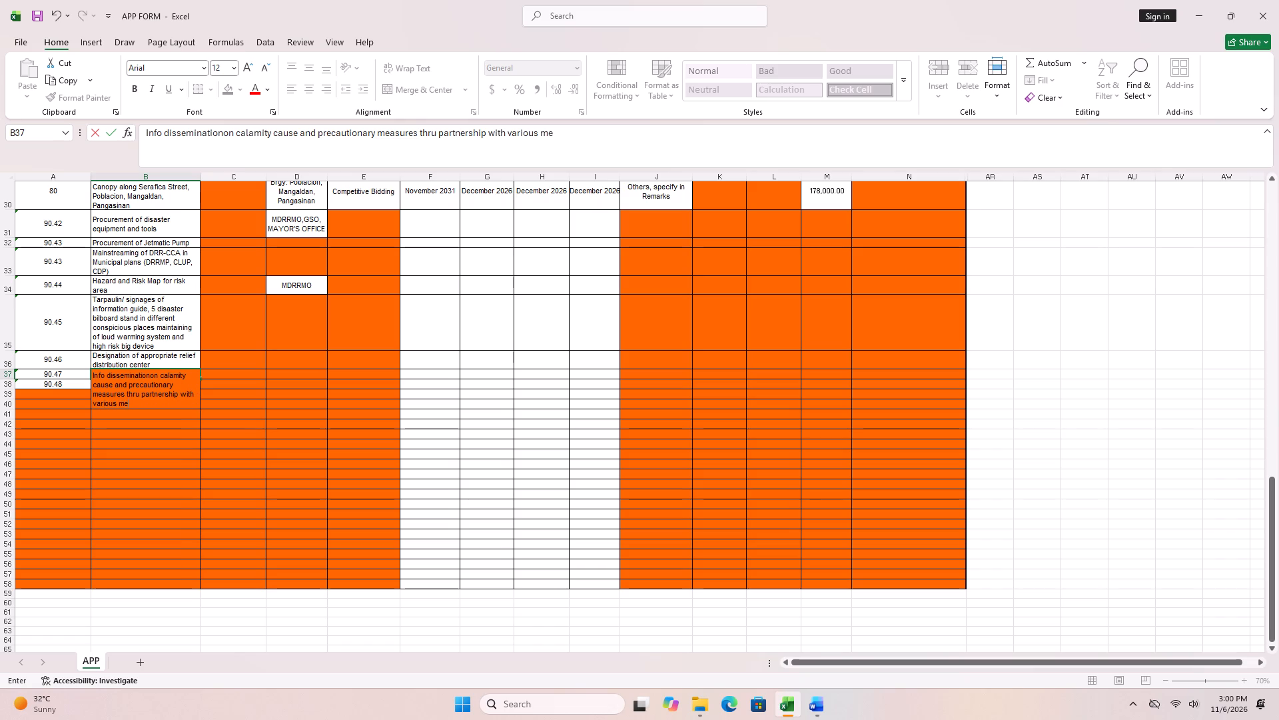
pyautogui.write('dia,')
pyautogui.press('space')
pyautogui.write('Liga ng mga Barangay')
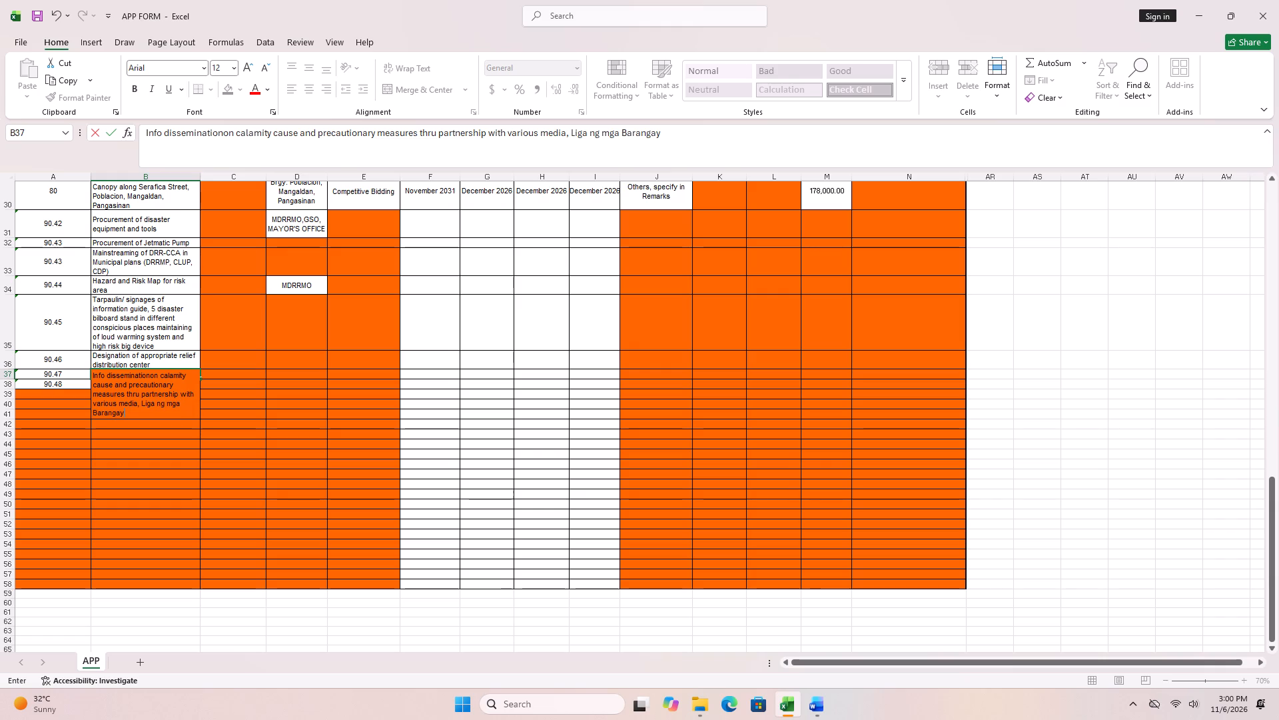
pyautogui.write(', schools and other stake holders')
pyautogui.press('BackSpace')
pyautogui.press('BackSpace')
pyautogui.press('BackSpace')
pyautogui.press('BackSpace')
pyautogui.press('BackSpace')
pyautogui.press('BackSpace')
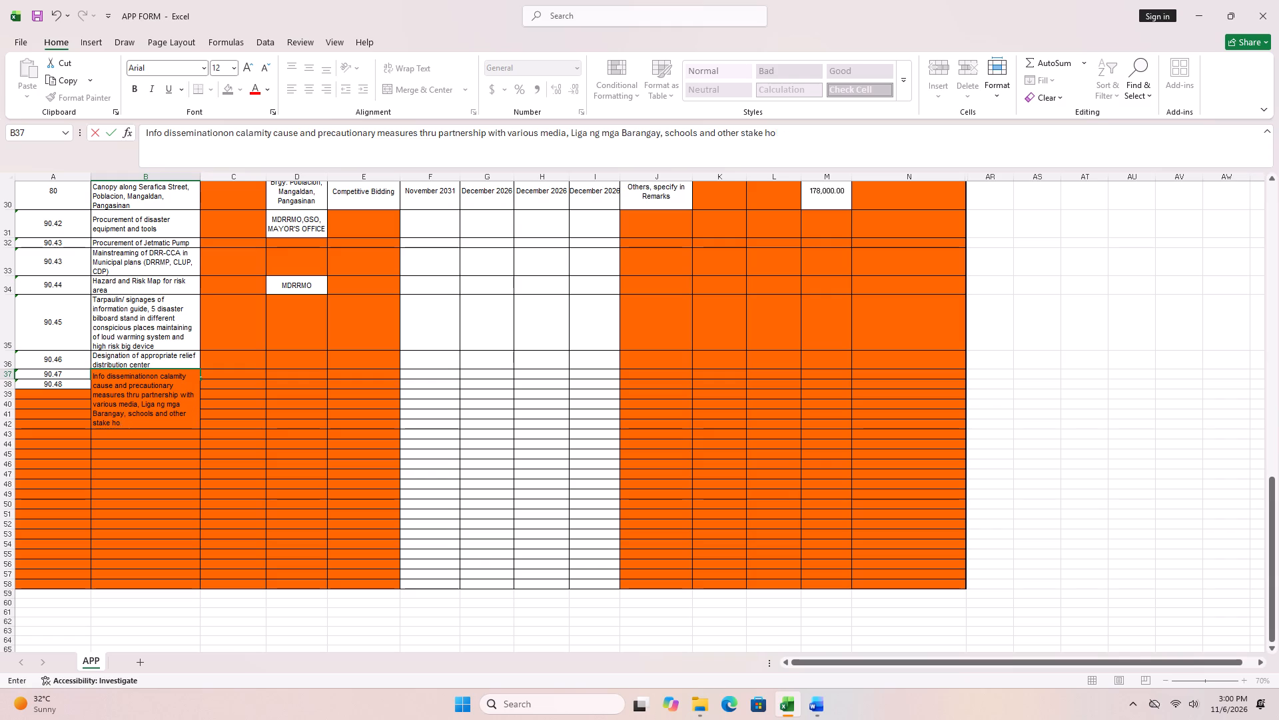
pyautogui.press('BackSpace')
pyautogui.press('BackSpace')
pyautogui.write('hold')
pyautogui.write('ers')
pyautogui.press('Return')
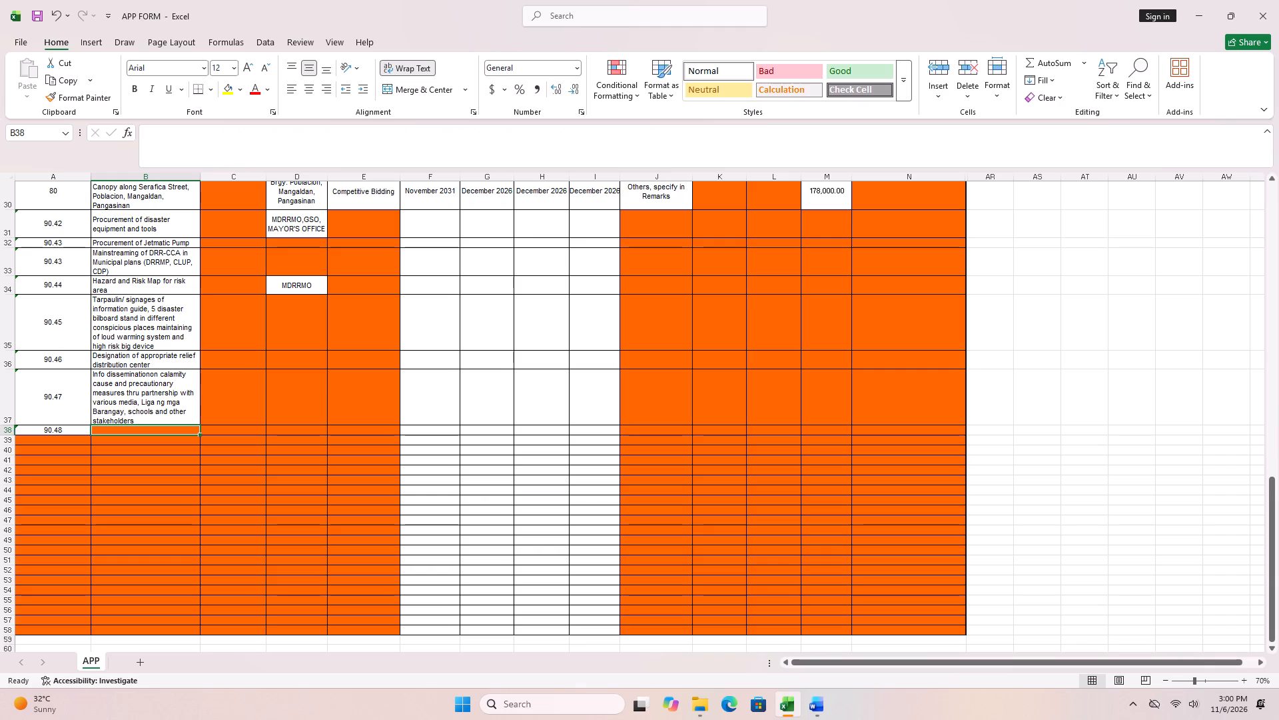
# Enter in cell B38 "Inventory/ listing of indigenous resources and equipment that maybe used in relief, rescue and rehabilitation operation".
pyautogui.write('In')
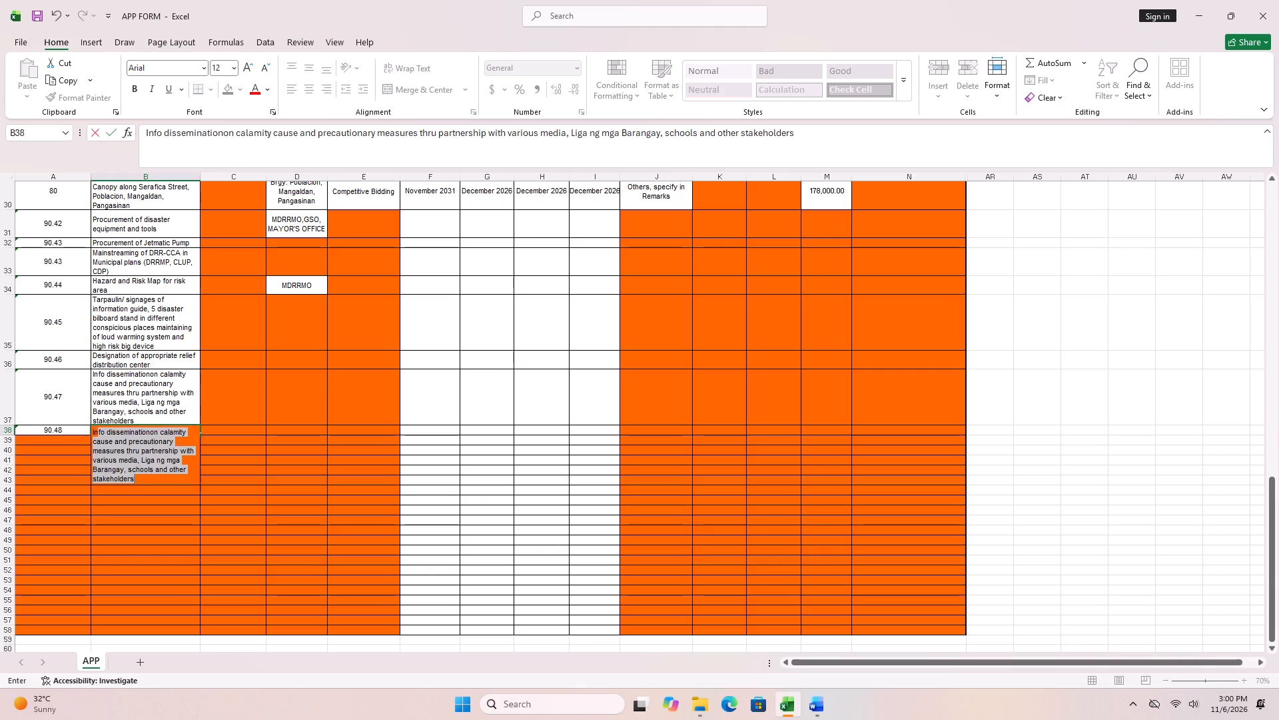
pyautogui.write('ventory')
pyautogui.write('/')
pyautogui.press('space')
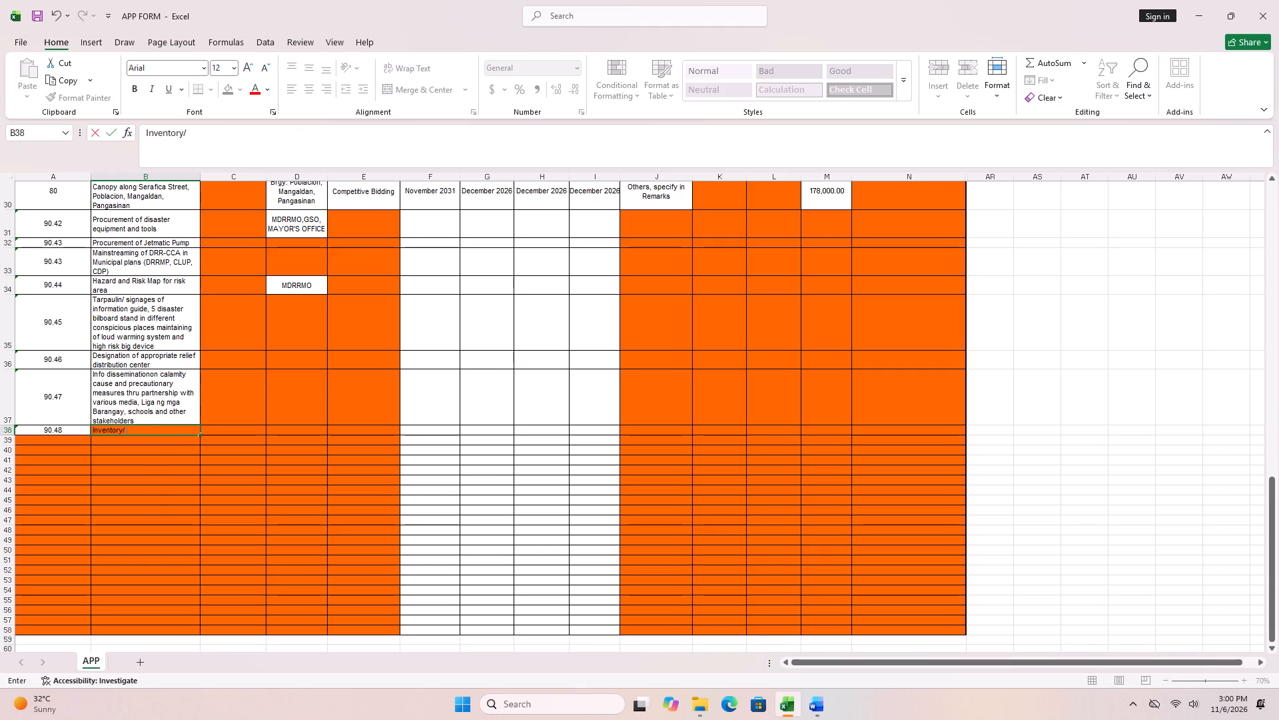
pyautogui.write('listing of')
pyautogui.press('space')
pyautogui.write('indigenous re')
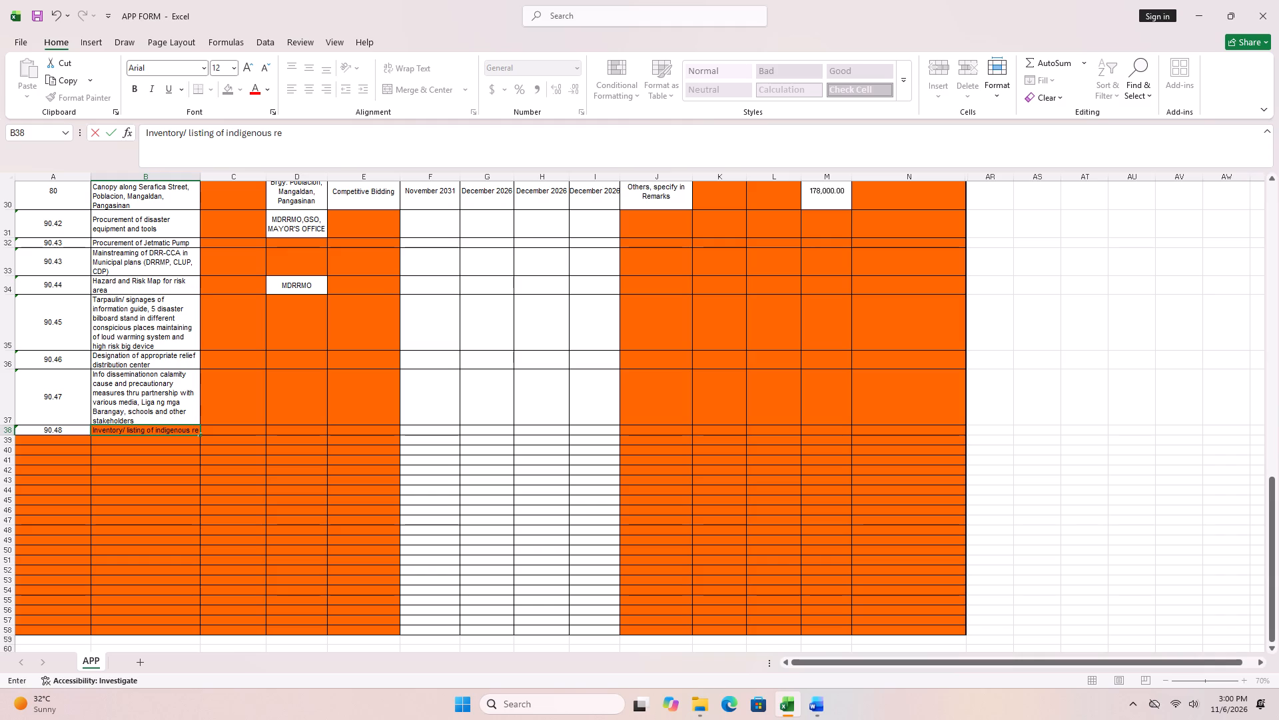
pyautogui.write('sources and equip')
pyautogui.write('ment')
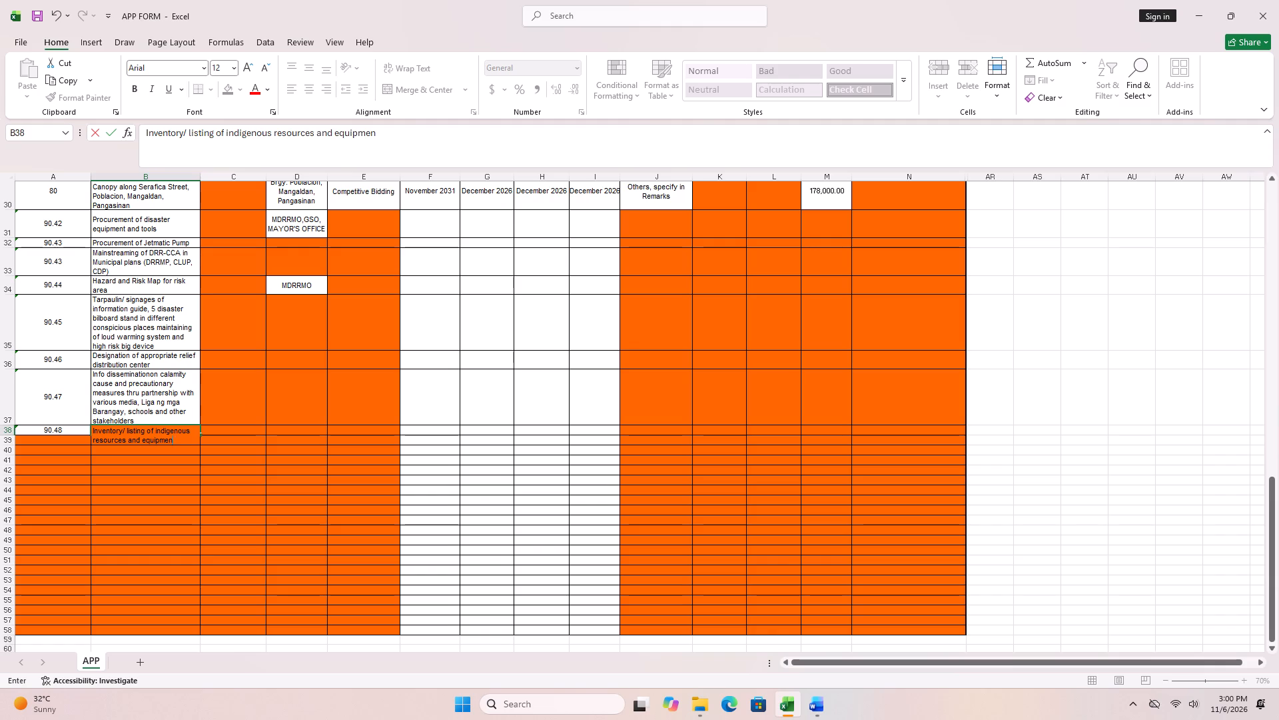
pyautogui.press('space')
pyautogui.write('that maybe used in re')
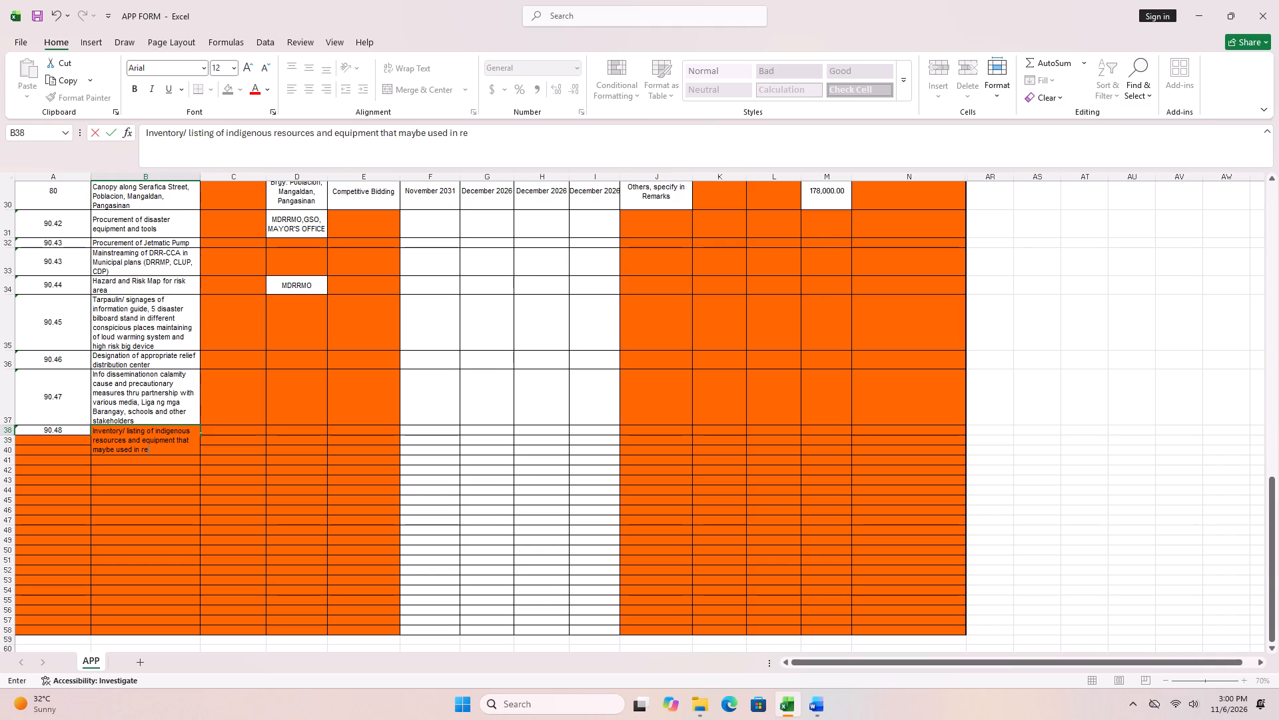
pyautogui.write('lie')
pyautogui.write('f, rescue')
pyautogui.press('space')
pyautogui.write('and rehabilitation')
pyautogui.press('space')
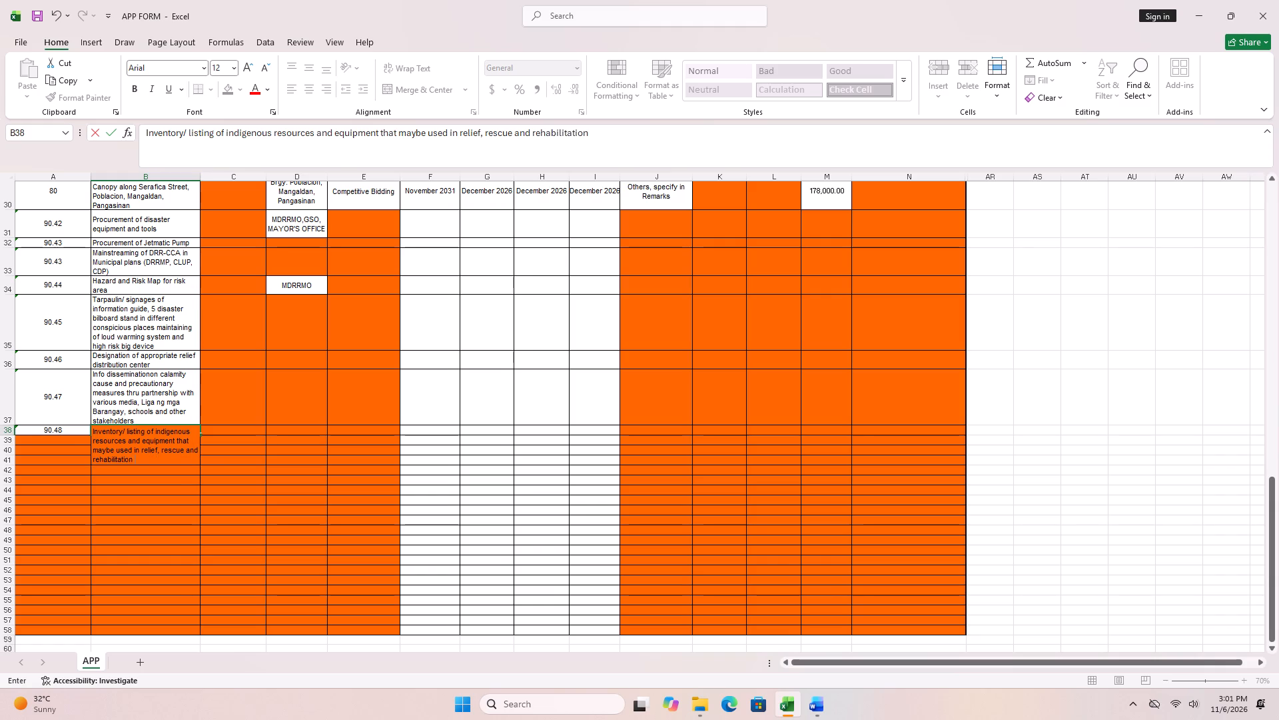
pyautogui.write('ip')
pyautogui.press('BackSpace')
pyautogui.press('BackSpace')
pyautogui.write('operation')
pyautogui.press('Return')
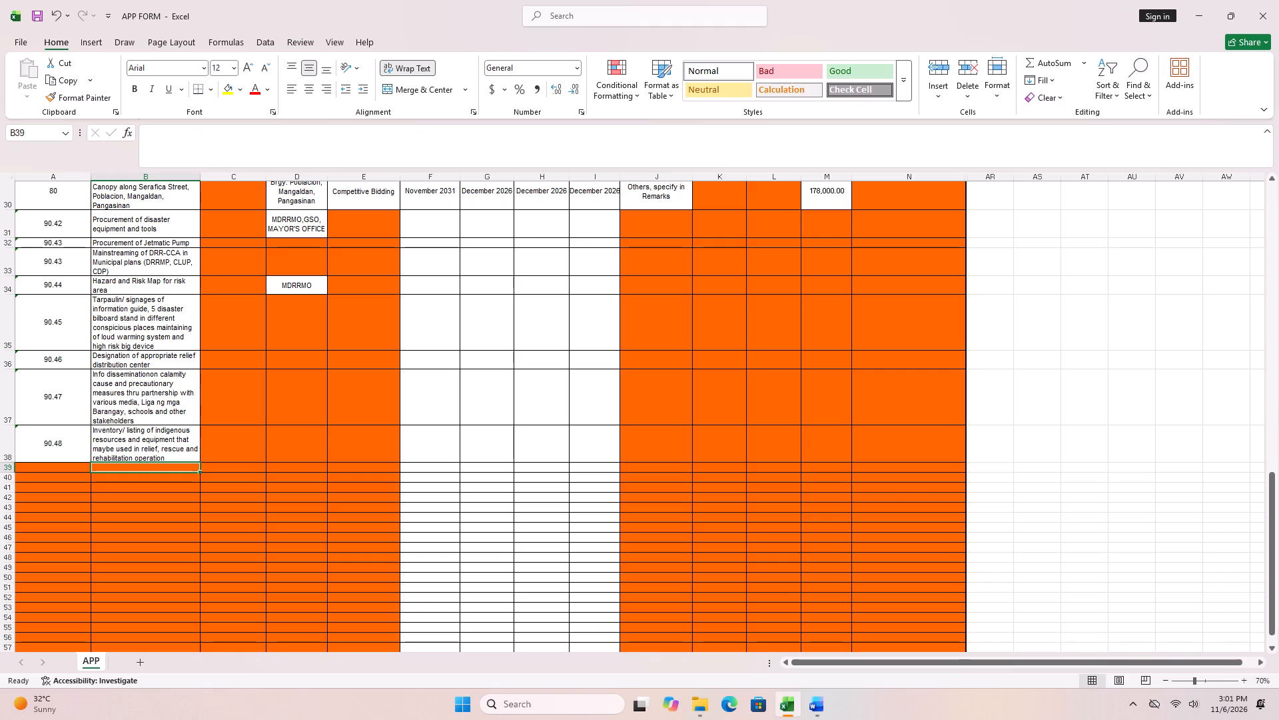
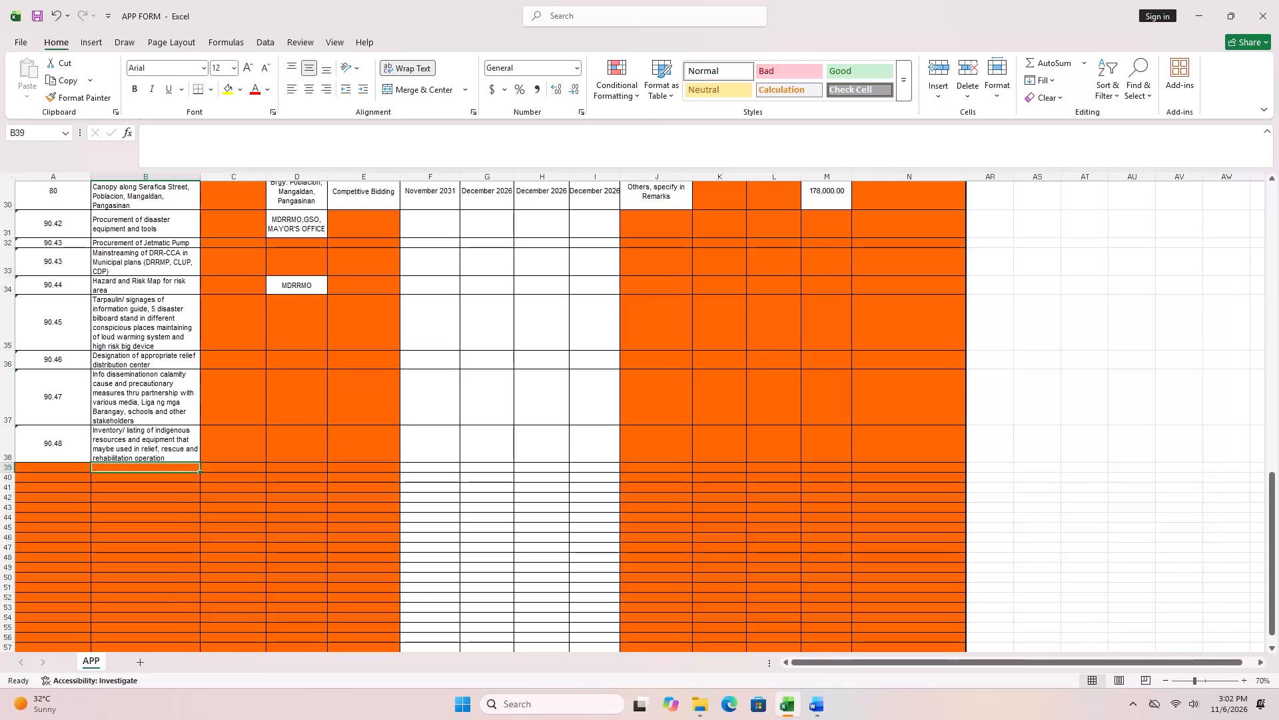
# Clear the contents of cells A34 to D38, covering codes 90.44 to 90.48, and save the workbook.
pyautogui.click(286, 533)
pyautogui.scroll(3, 285, 533)
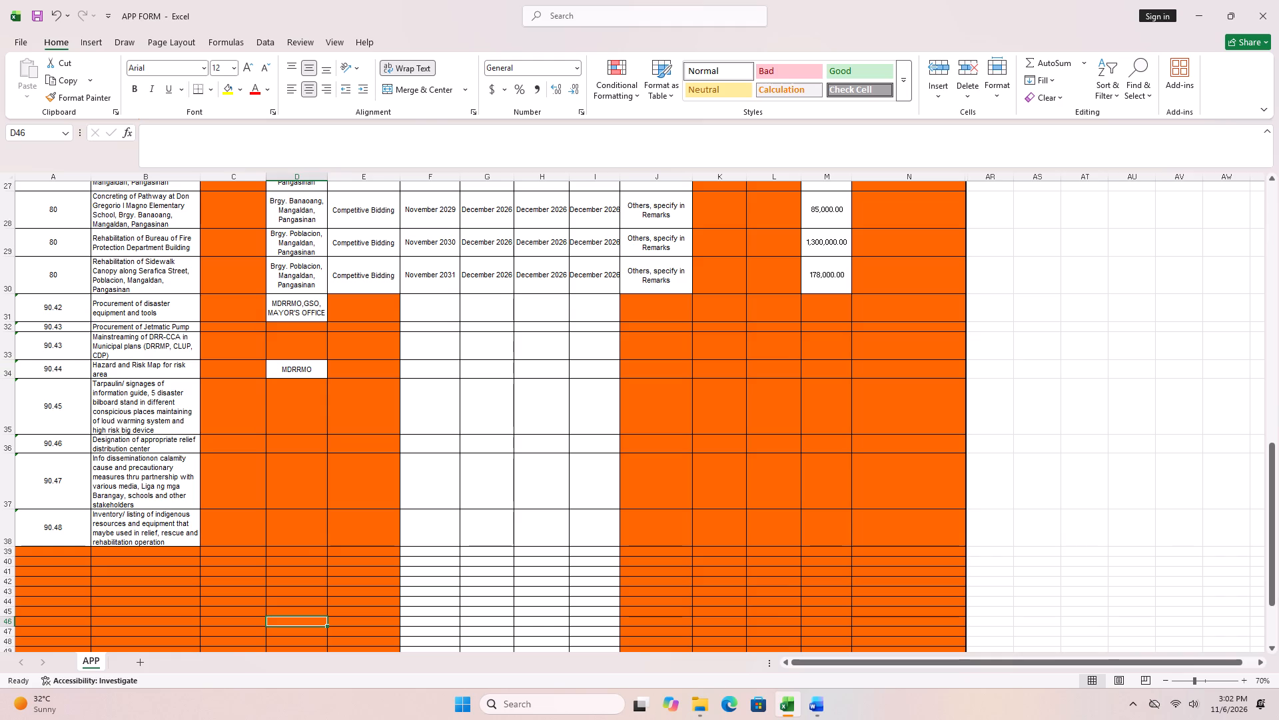
pyautogui.moveTo(53, 365); pyautogui.dragTo(284, 512)
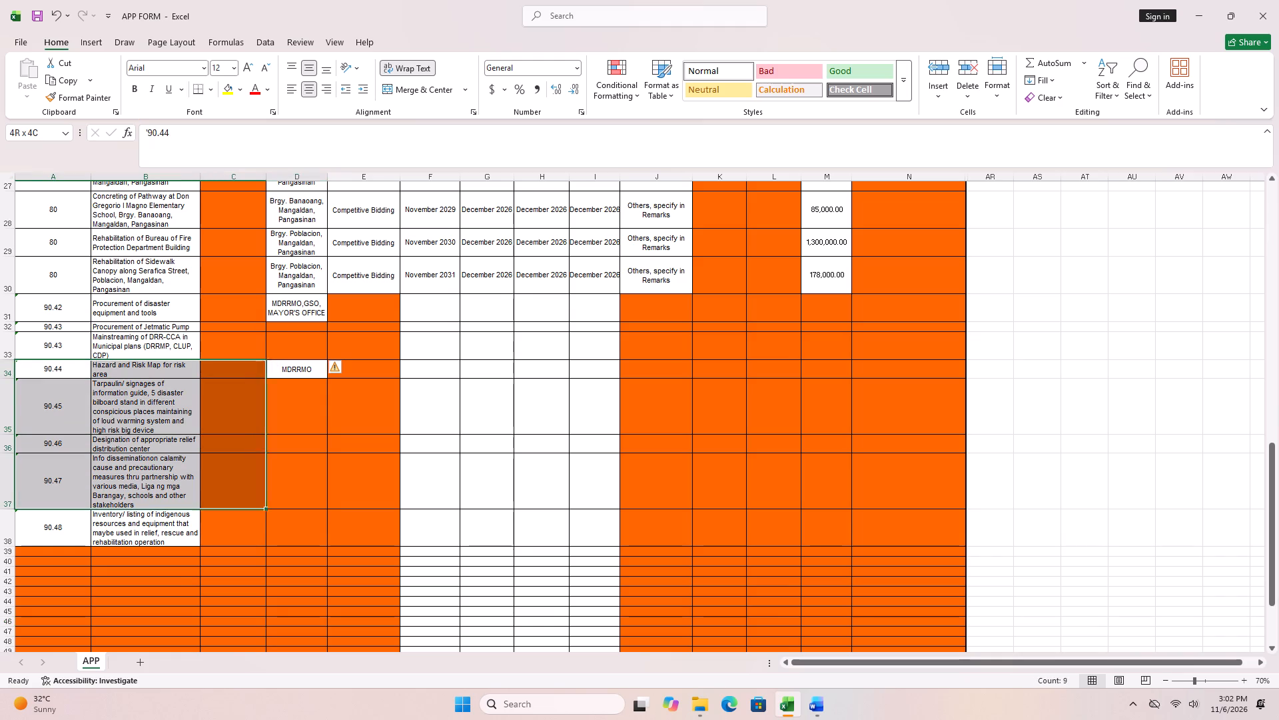
pyautogui.moveTo(284, 512); pyautogui.dragTo(291, 515)
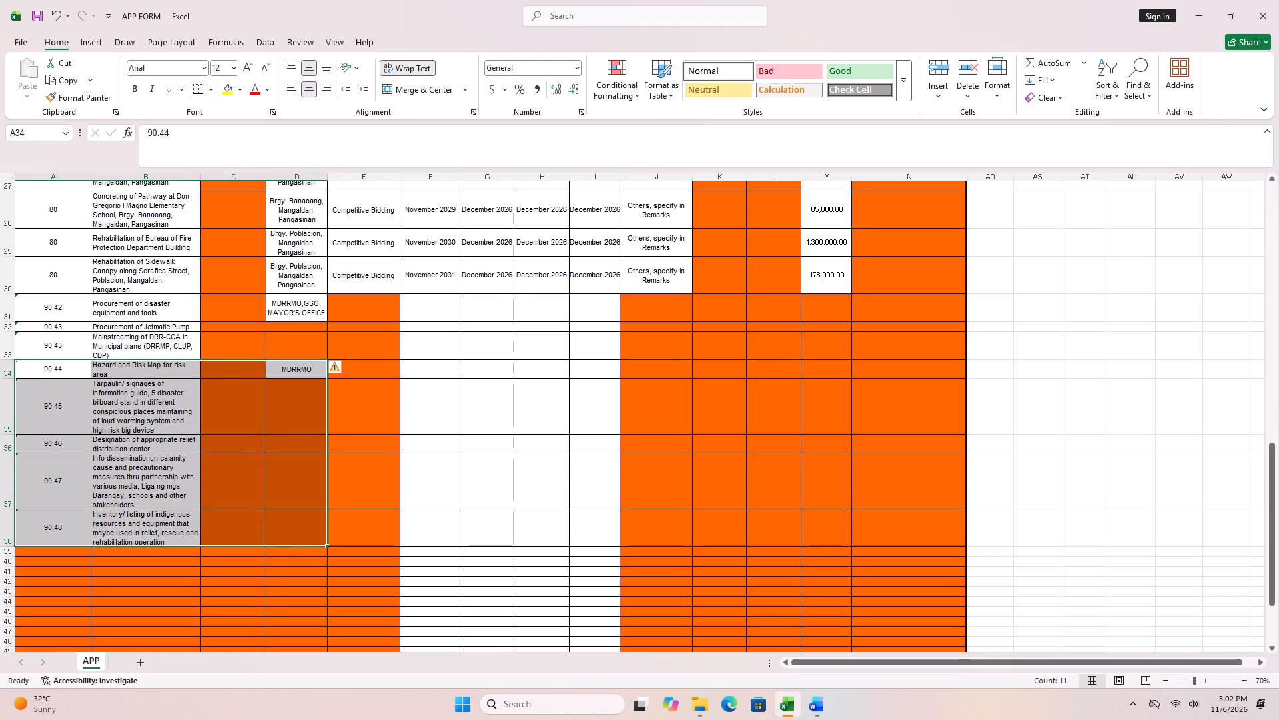
pyautogui.press('Delete')
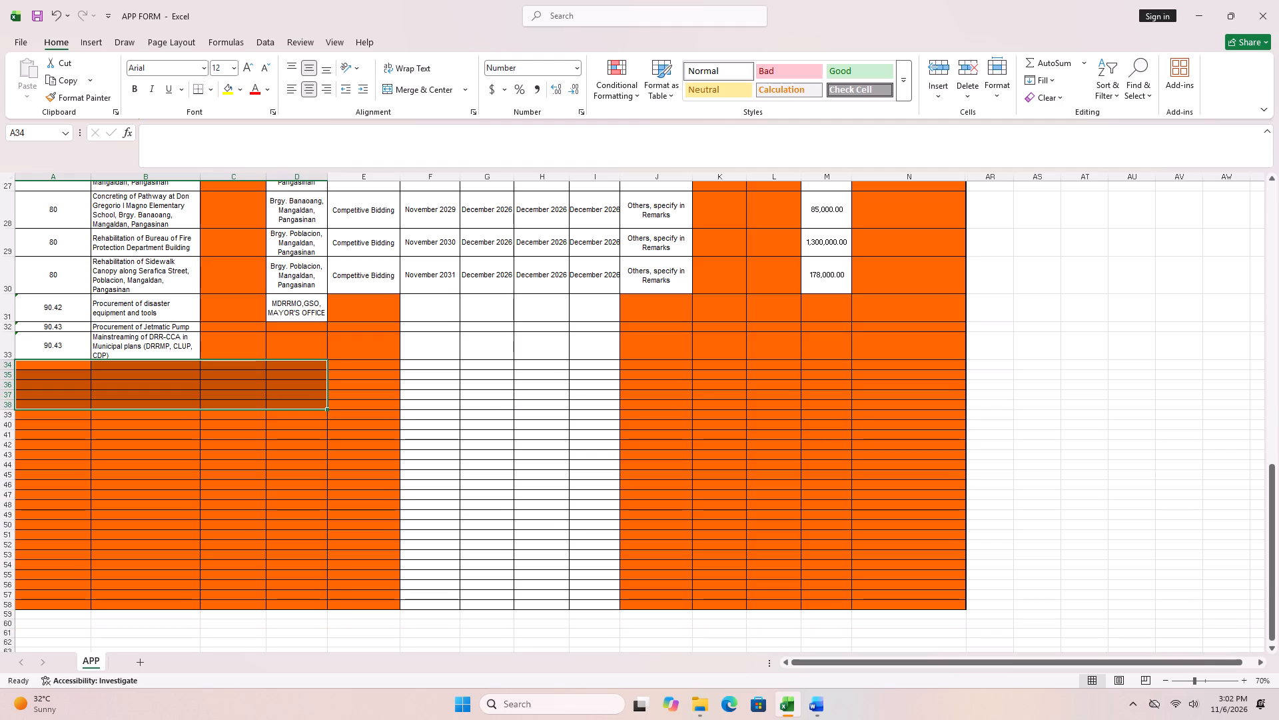
pyautogui.click(74, 367)
pyautogui.hotkey('ctrl', 's')
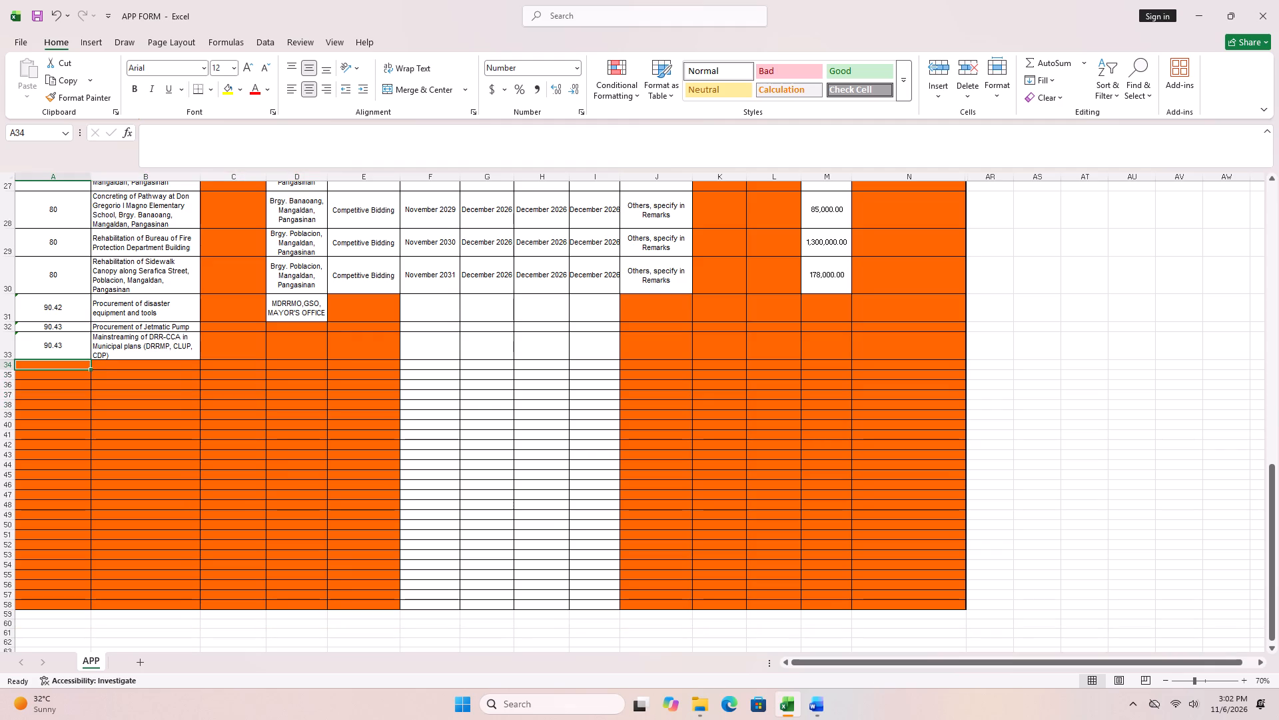
# Enter the code 90.50 as text in cell A34.
pyautogui.click(54, 363)
pyautogui.write('90')
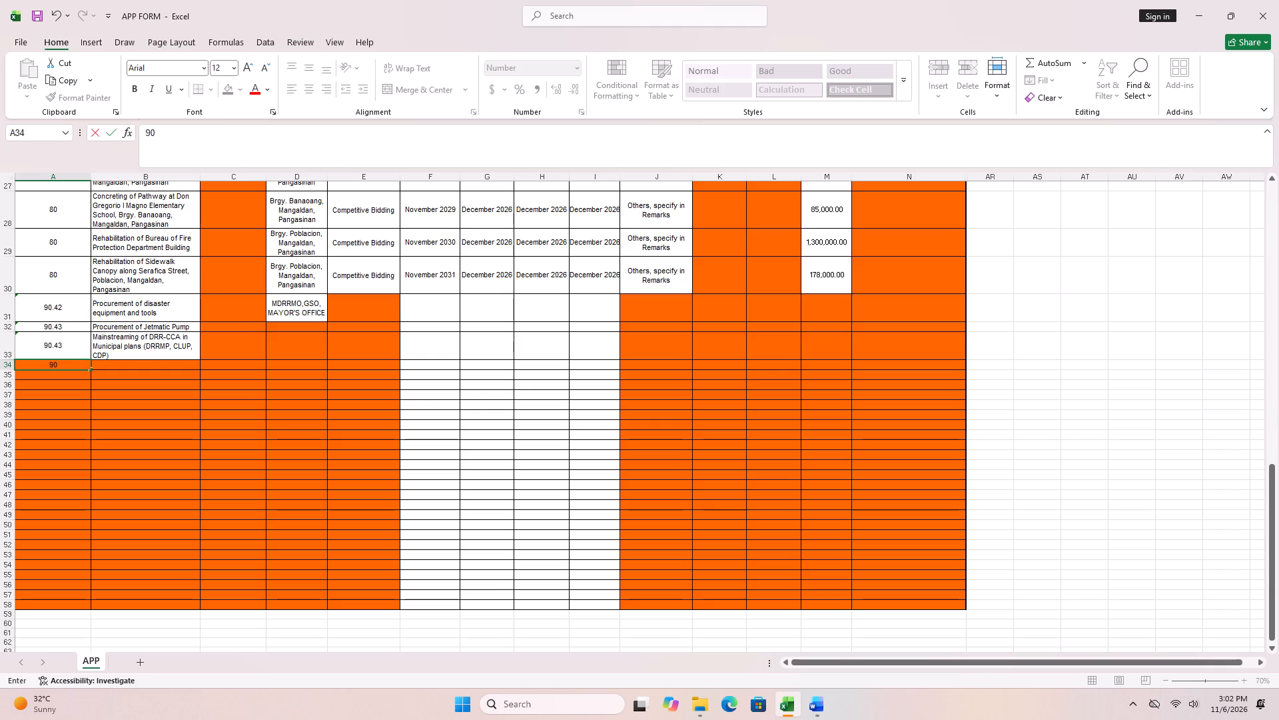
pyautogui.press('BackSpace')
pyautogui.press('BackSpace')
pyautogui.press("'")
pyautogui.write('90.50')
pyautogui.press('Tab')
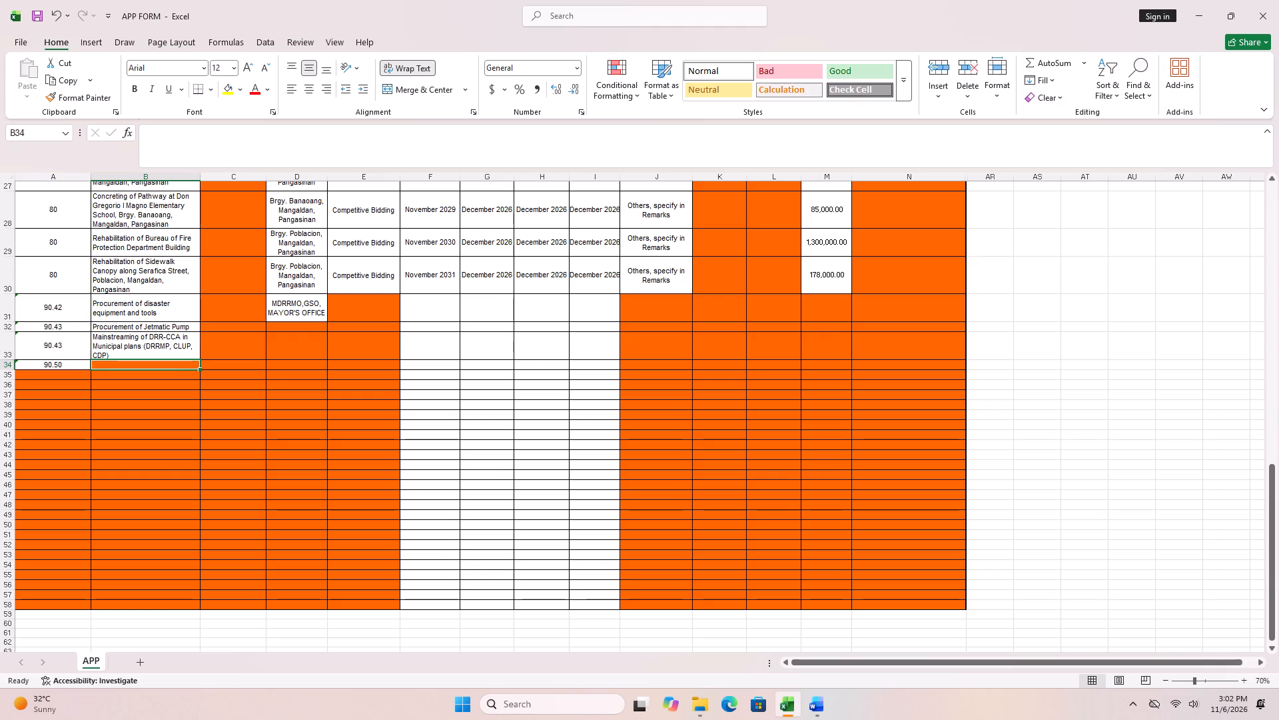
# Enter in cell B34 "Stockpile of adequate relief goods, groceries food supplies, medicines, and hygiene for calamity victims".
pyautogui.write('Stock')
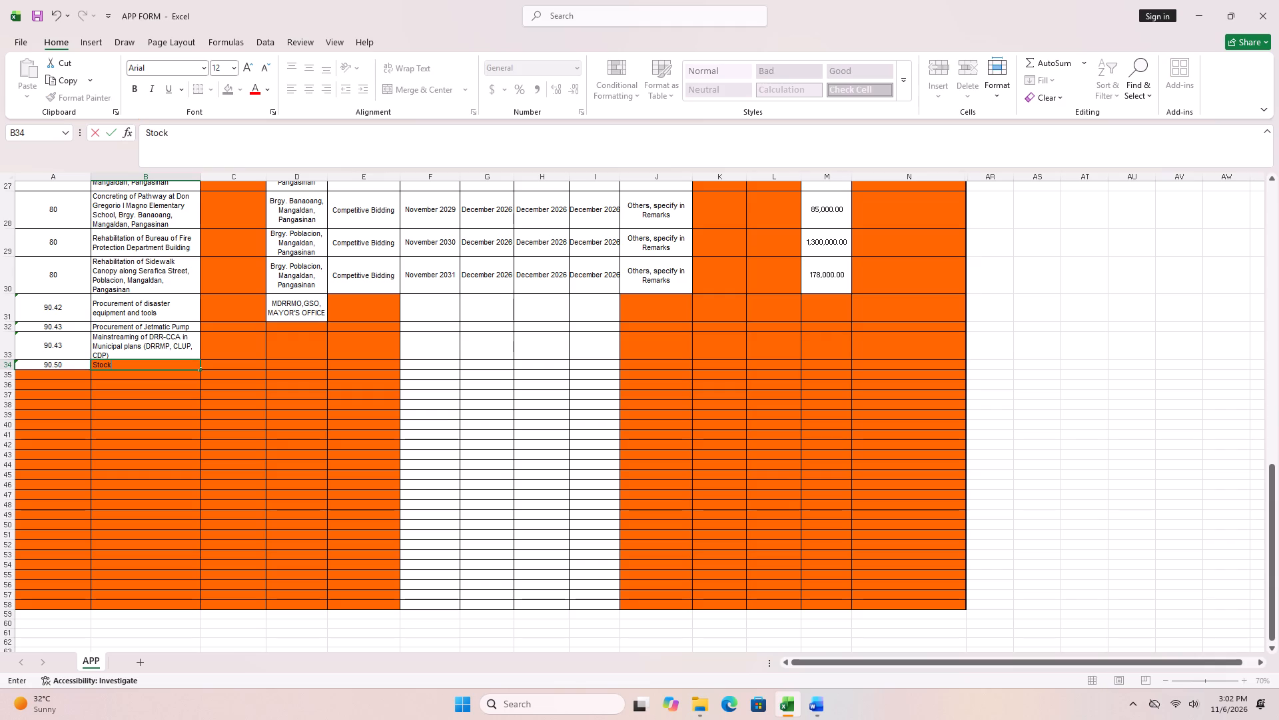
pyautogui.write('pile of adequate rel')
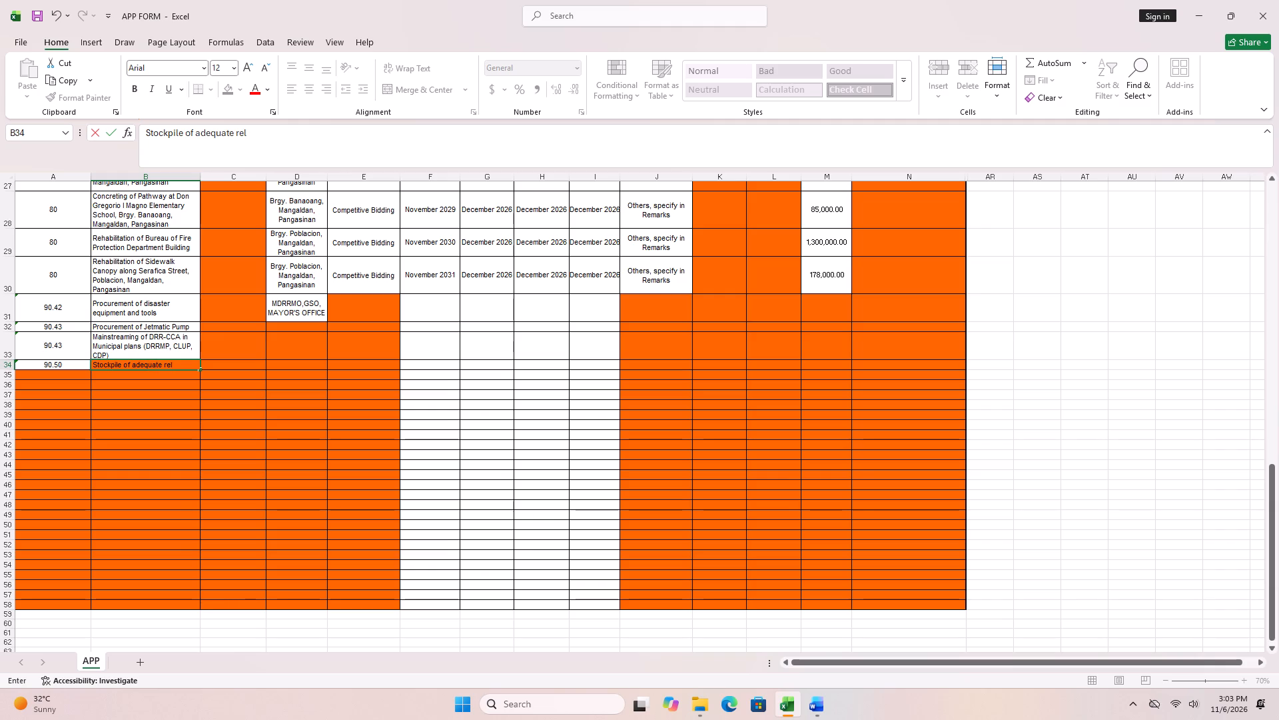
pyautogui.write('ief good')
pyautogui.press('s')
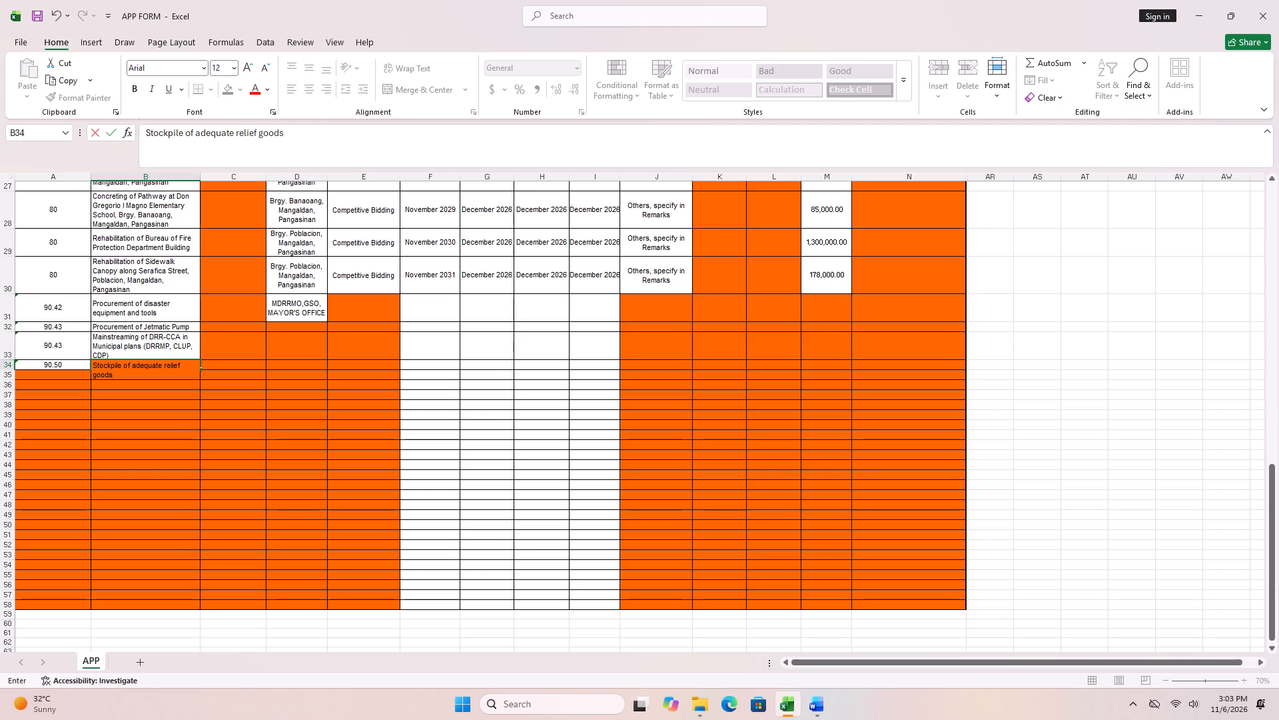
pyautogui.write(', groceries food supplies, medicines,')
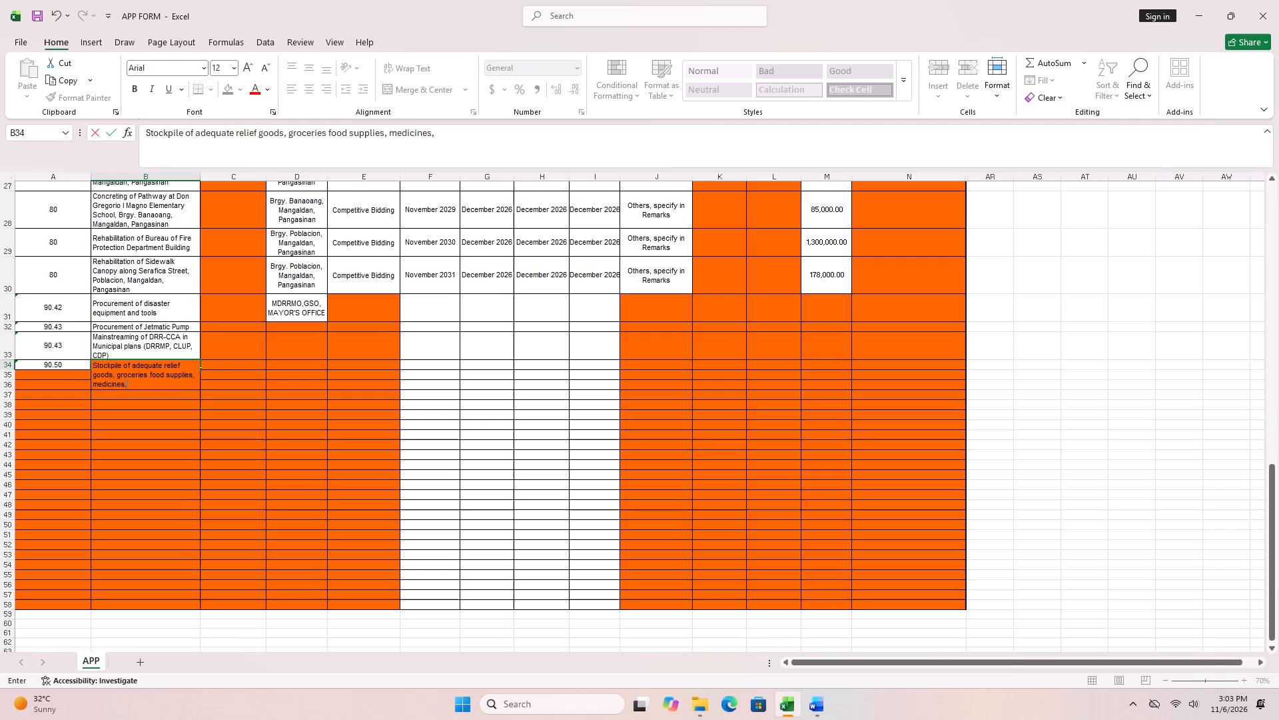
pyautogui.press('space')
pyautogui.write('and hy')
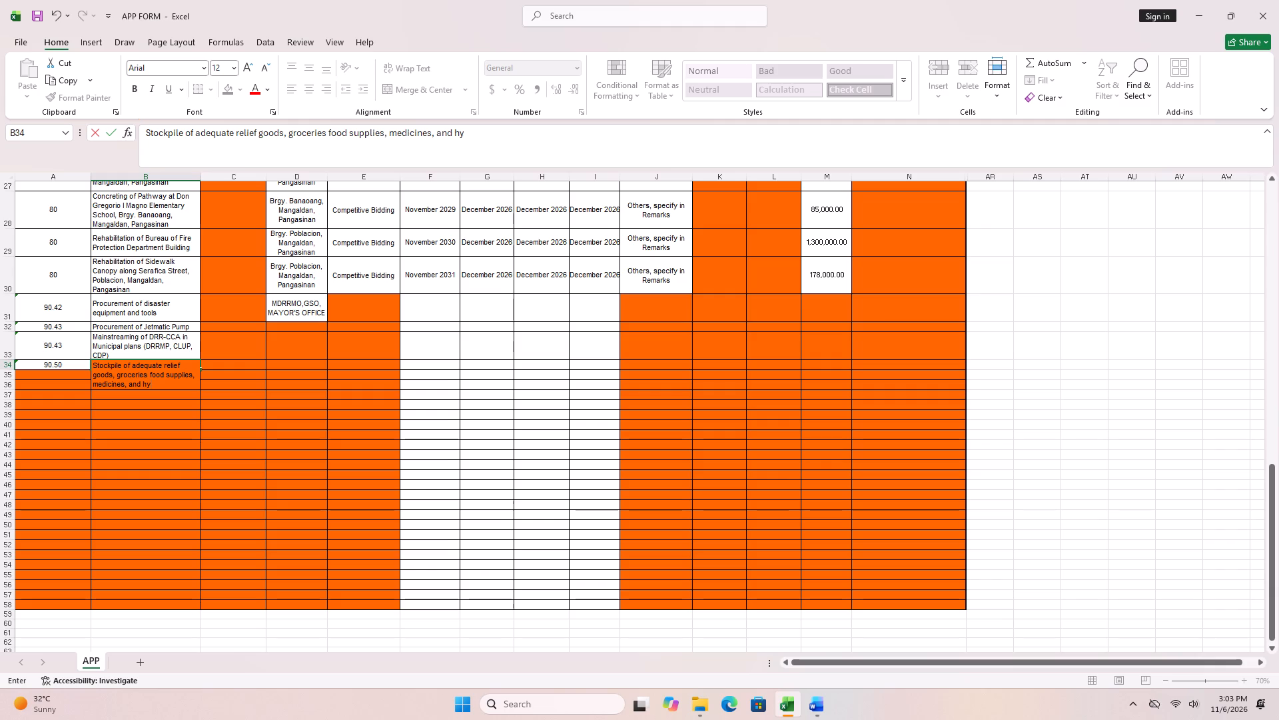
pyautogui.write('giene for')
pyautogui.press('space')
pyautogui.write('calamity')
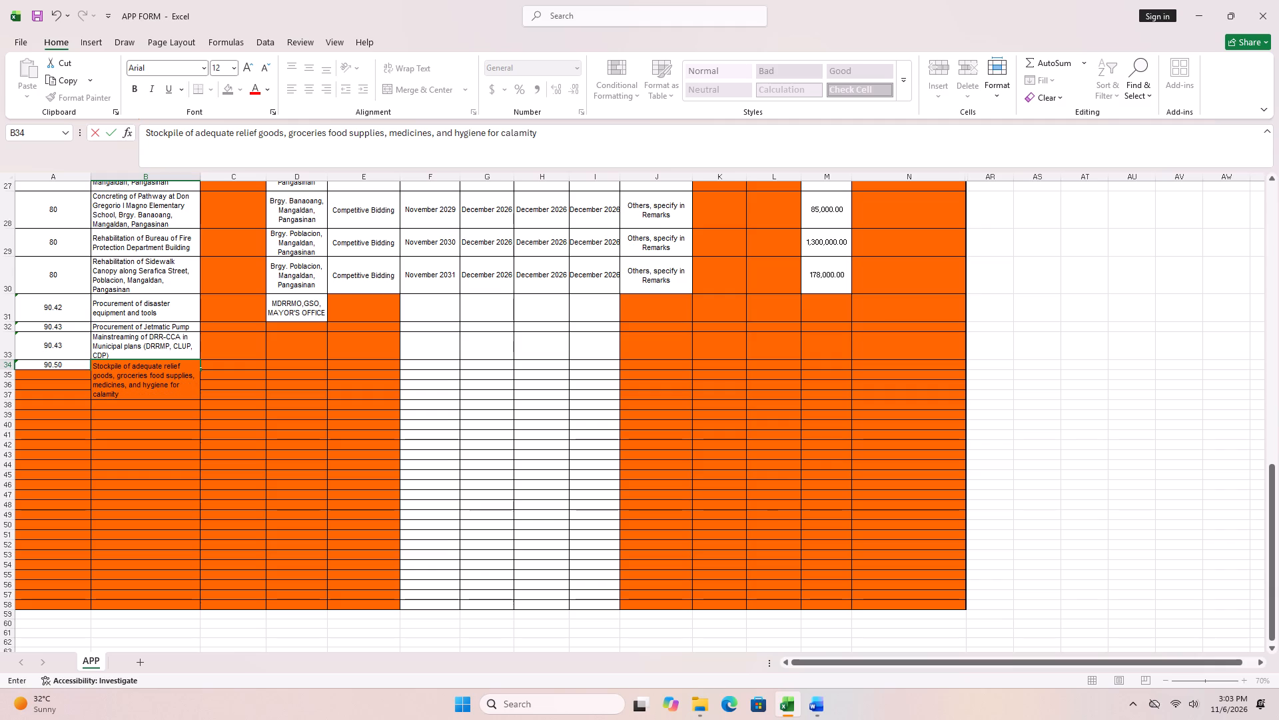
pyautogui.press('space')
pyautogui.write('victims')
pyautogui.press('Return')
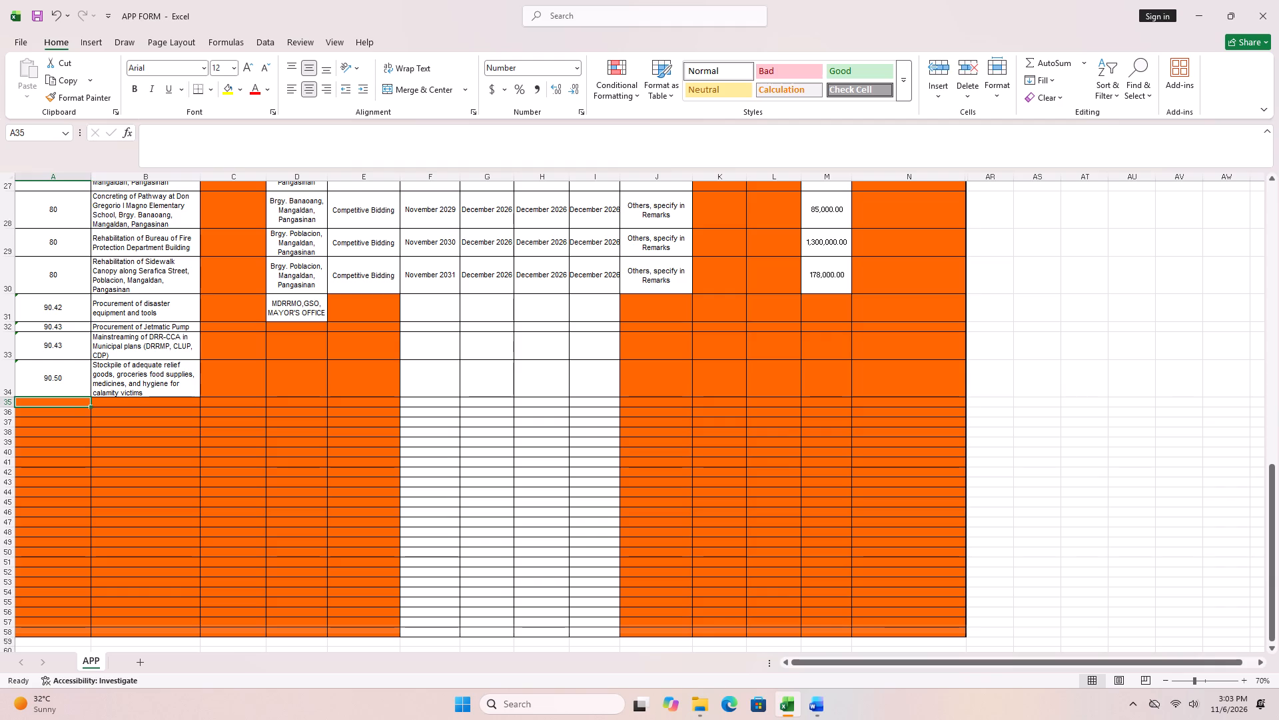
# Enter the code 90.52 as text in cell A35.
pyautogui.press("'")
pyautogui.write('90.52')
pyautogui.press('Tab')
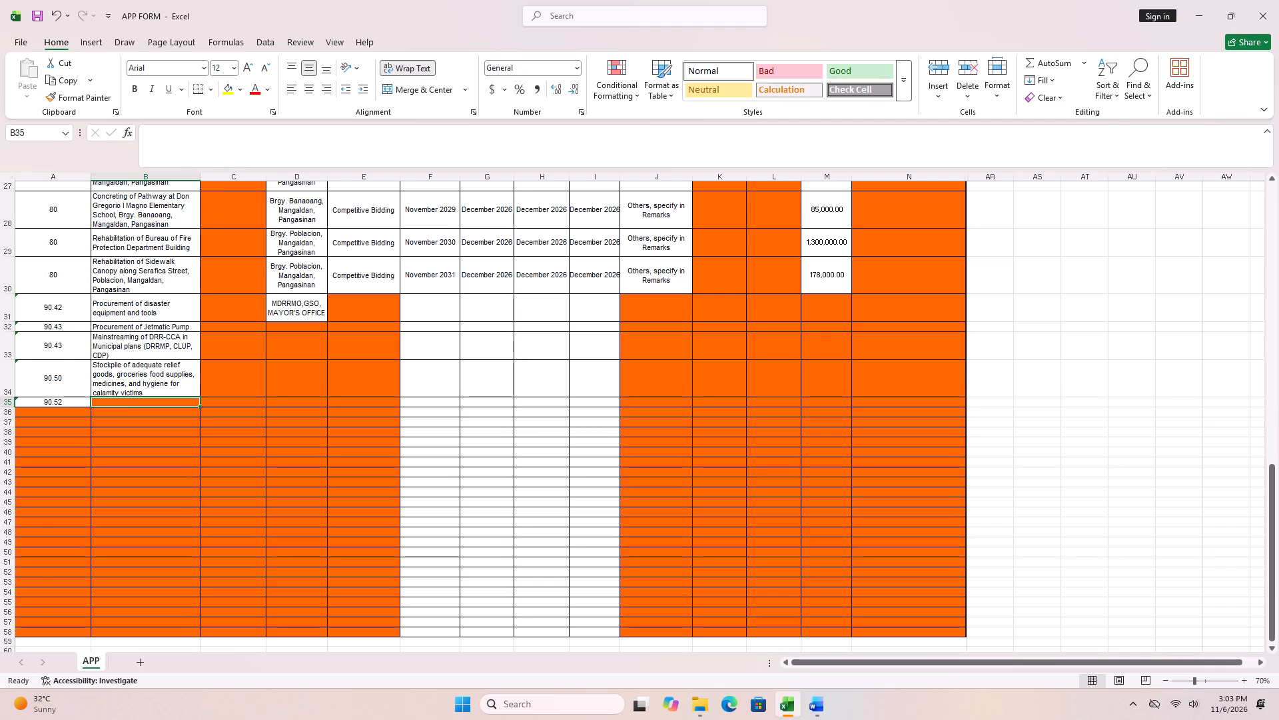
# Enter in cell B35 "Training of Municipal and Barangays levels (WASAR-TEAM) for emergency response team".
pyautogui.write('Training')
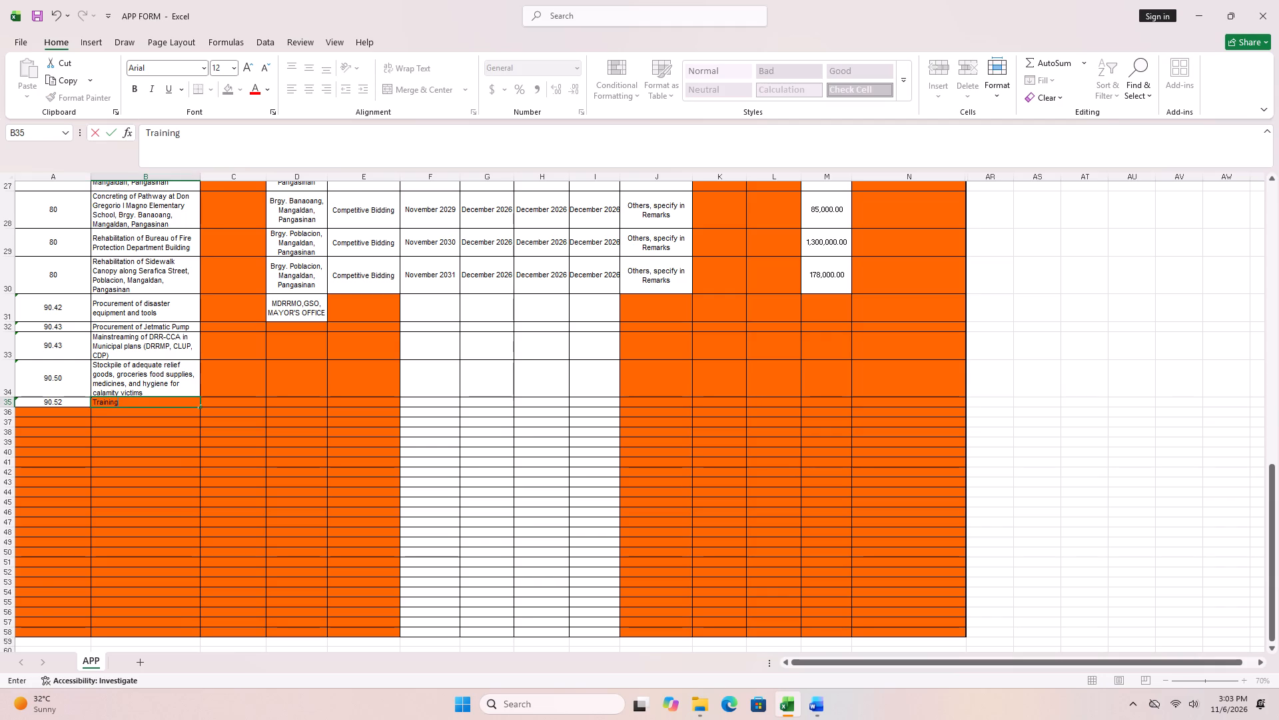
pyautogui.press('space')
pyautogui.write('of Municipal')
pyautogui.press('space')
pyautogui.write('and')
pyautogui.press('space')
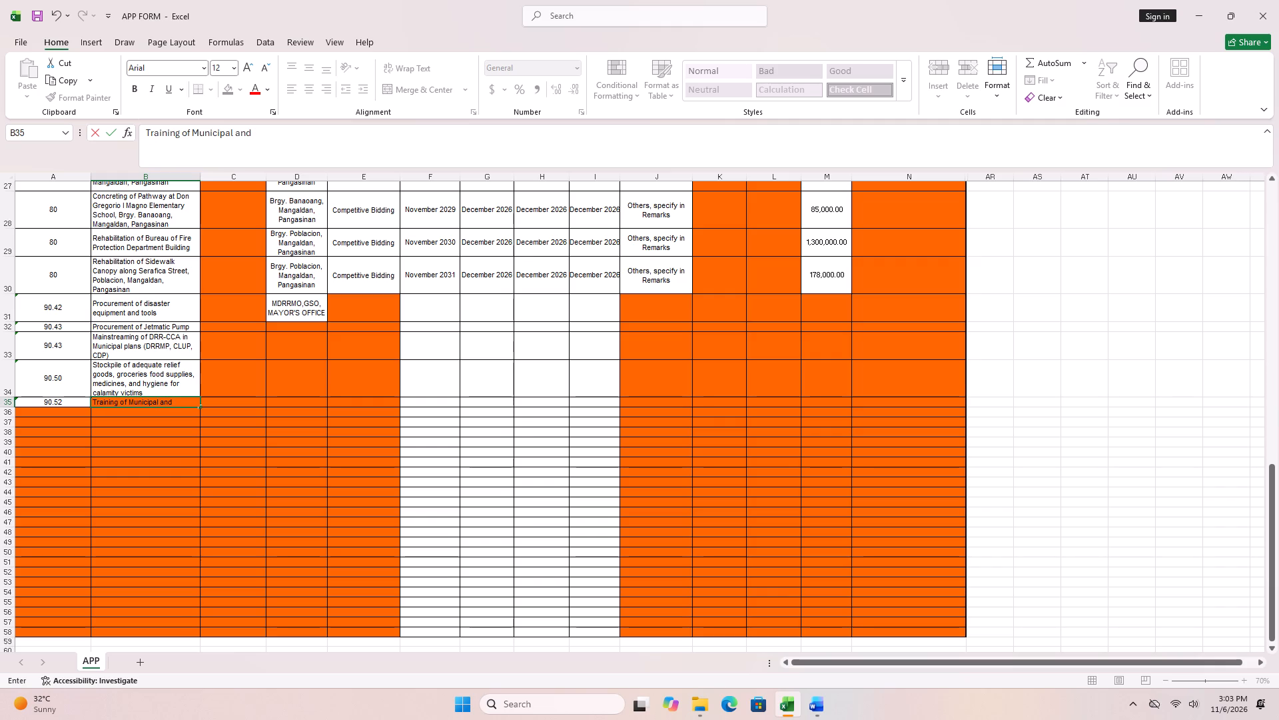
pyautogui.write('Barangay')
pyautogui.write('s levelse')
pyautogui.press('BackSpace')
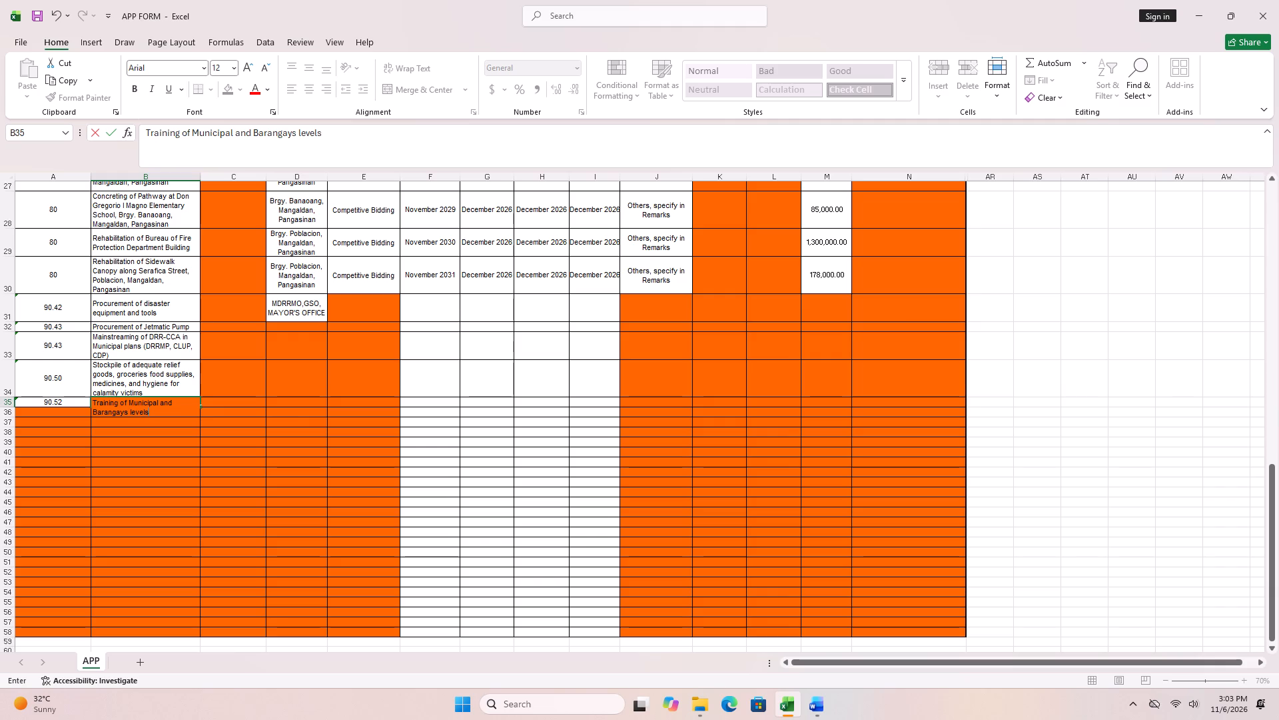
pyautogui.press('BackSpace')
pyautogui.press('s')
pyautogui.press('space')
pyautogui.hotkey('shift', '(')
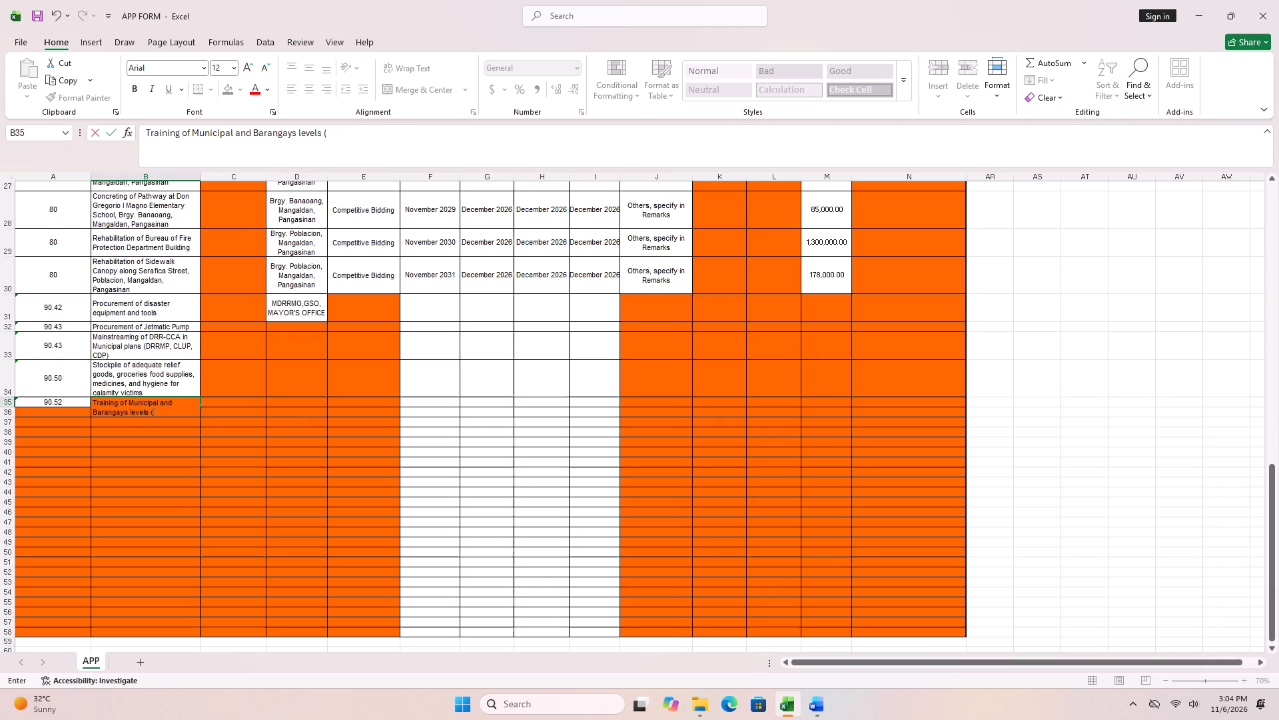
pyautogui.write('WASAR')
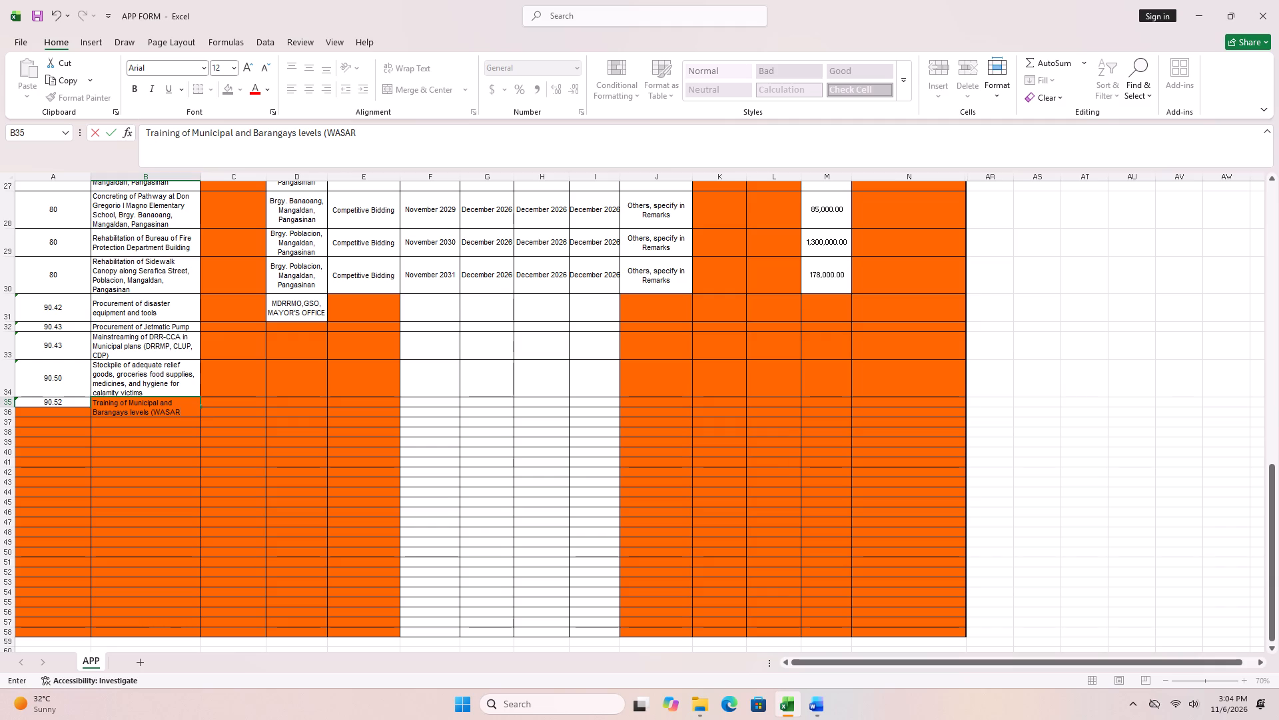
pyautogui.write('-TEAM')
pyautogui.hotkey('shift', ')')
pyautogui.press('space')
pyautogui.write('FOR')
pyautogui.press('BackSpace')
pyautogui.press('BackSpace')
pyautogui.press('BackSpace')
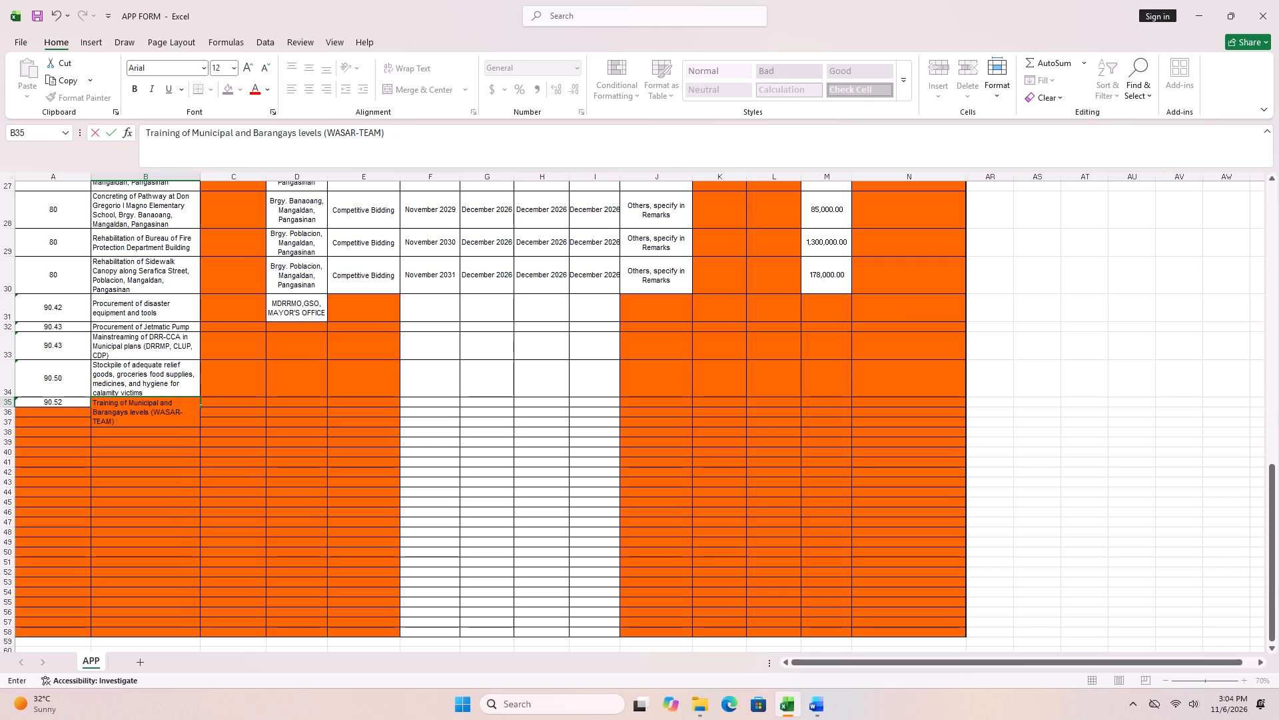
pyautogui.write('for')
pyautogui.press('space')
pyautogui.write('emergency')
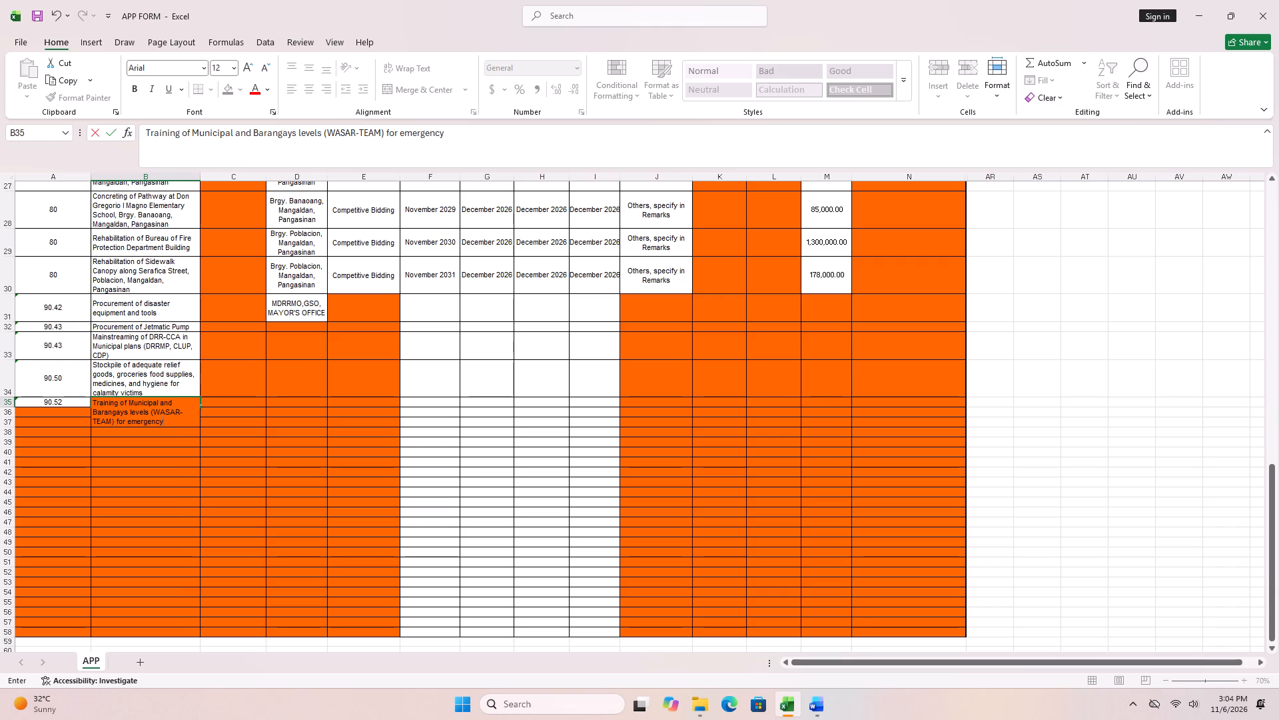
pyautogui.press('space')
pyautogui.write('response')
pyautogui.press('space')
pyautogui.write('tream')
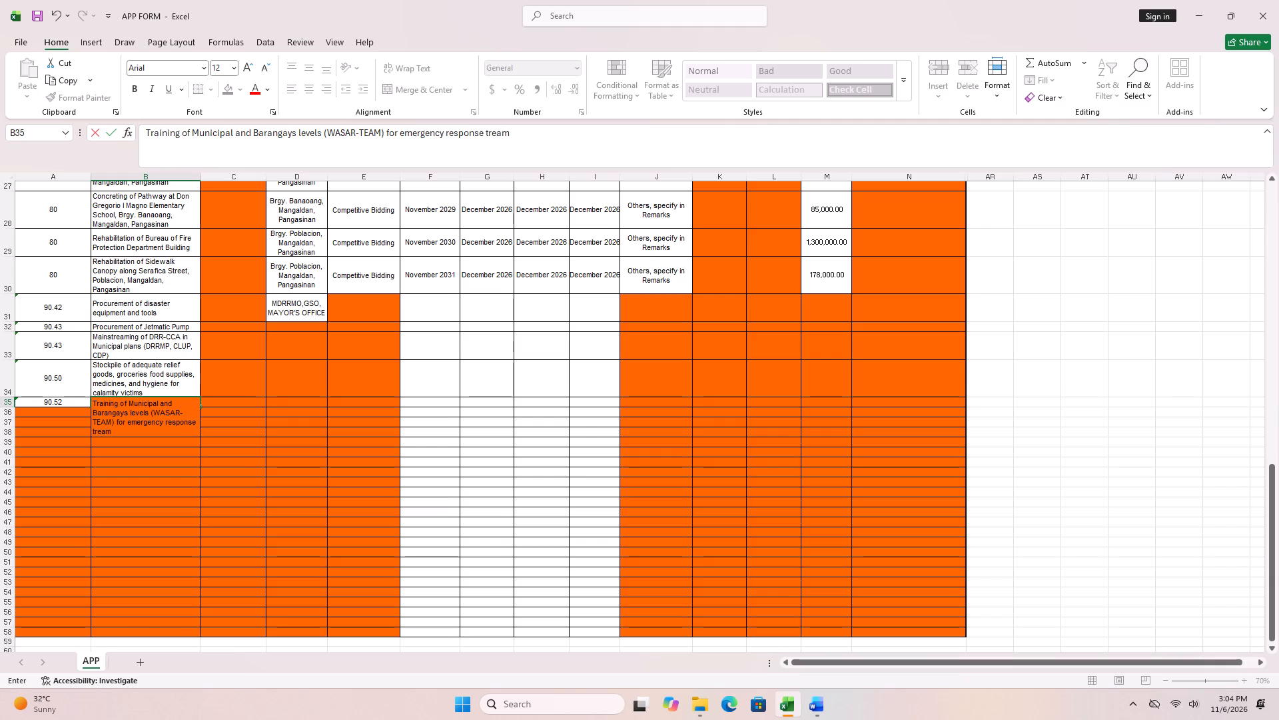
pyautogui.press('BackSpace')
pyautogui.press('BackSpace')
pyautogui.press('BackSpace')
pyautogui.press('BackSpace')
pyautogui.write('eam')
pyautogui.press('Return')
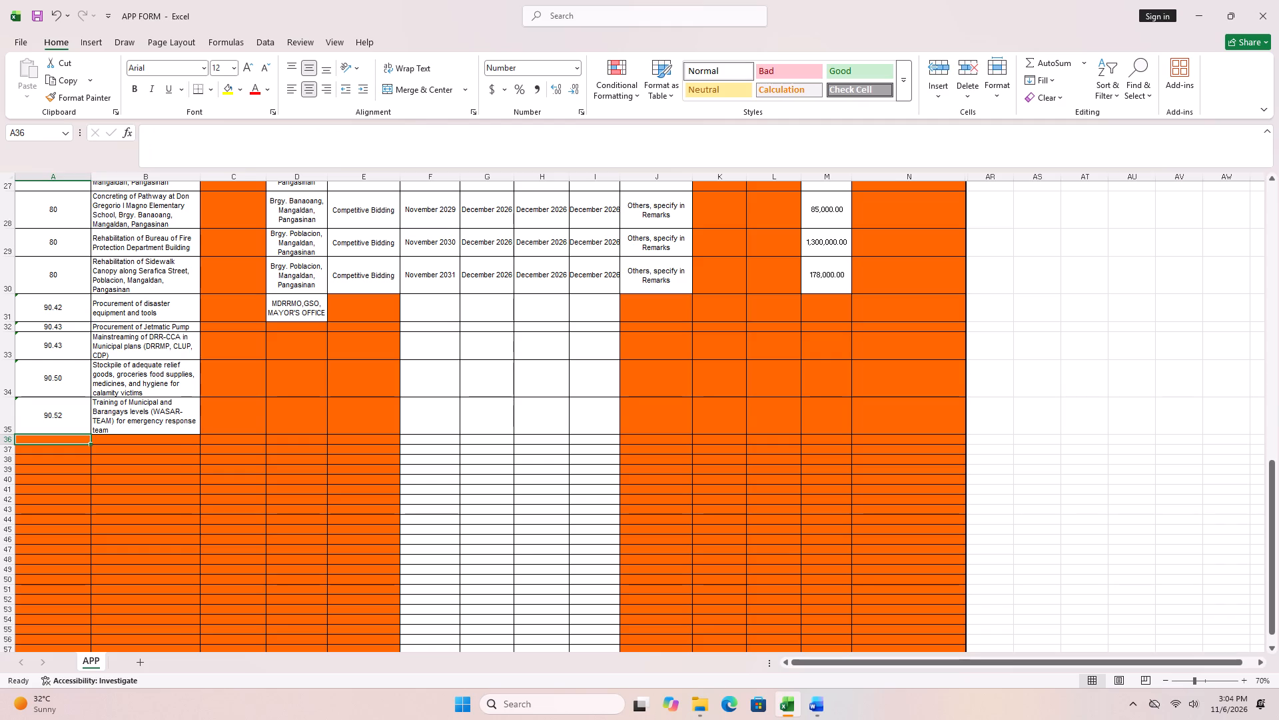
# Delete the two 90.43 rows, "Procurement of Jetmatic Pump" and "Mainstreaming of DRR-CCA in Municipal plans".
pyautogui.scroll(2, 276, 419)
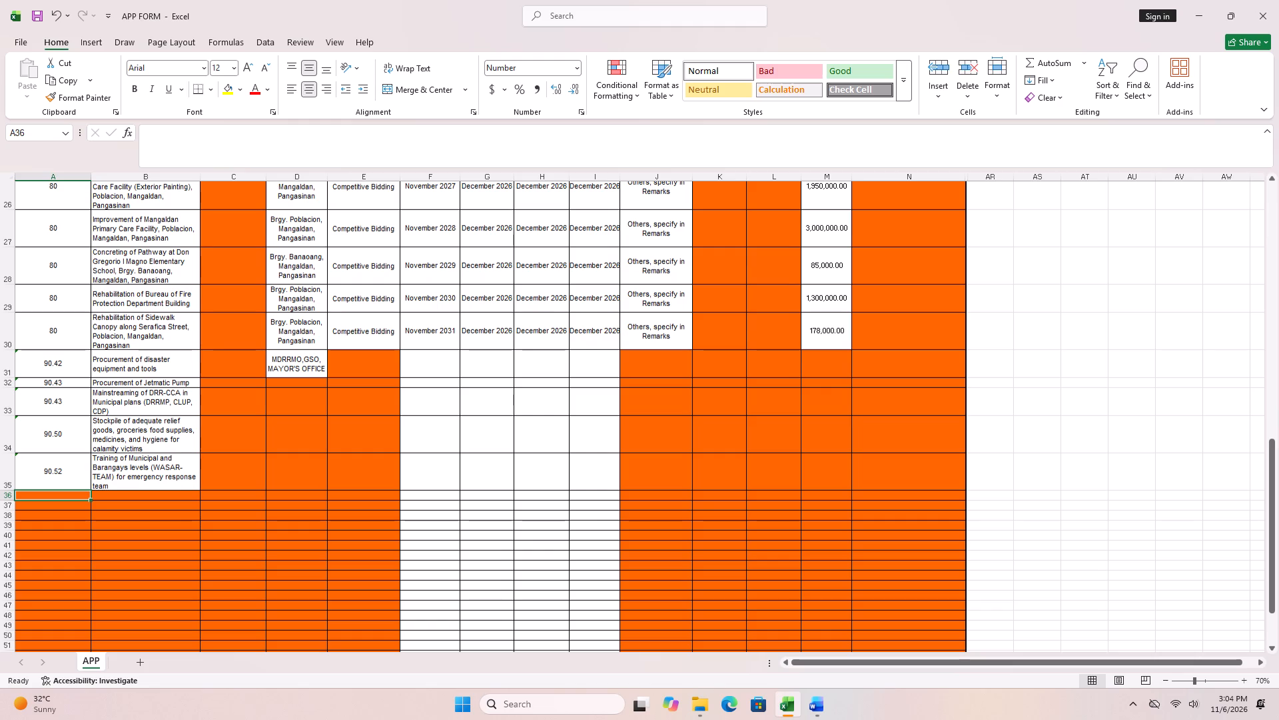
pyautogui.rightClick(7, 383)
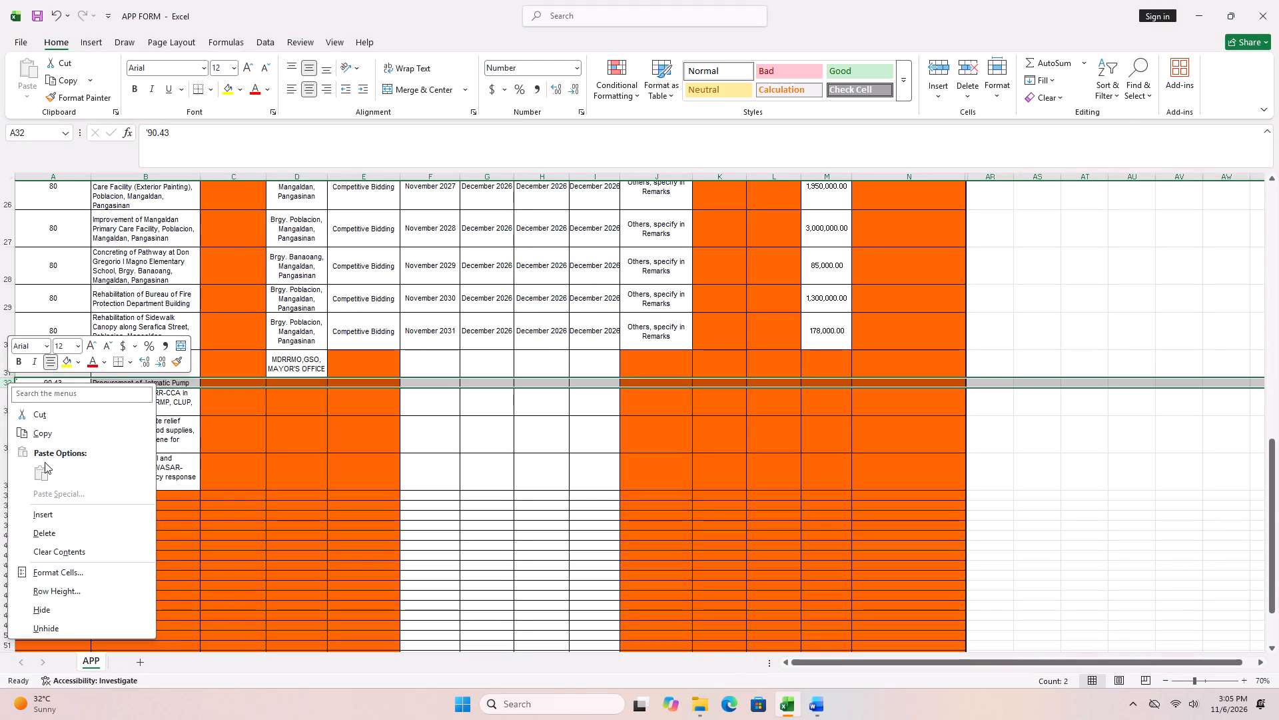
pyautogui.click(51, 534)
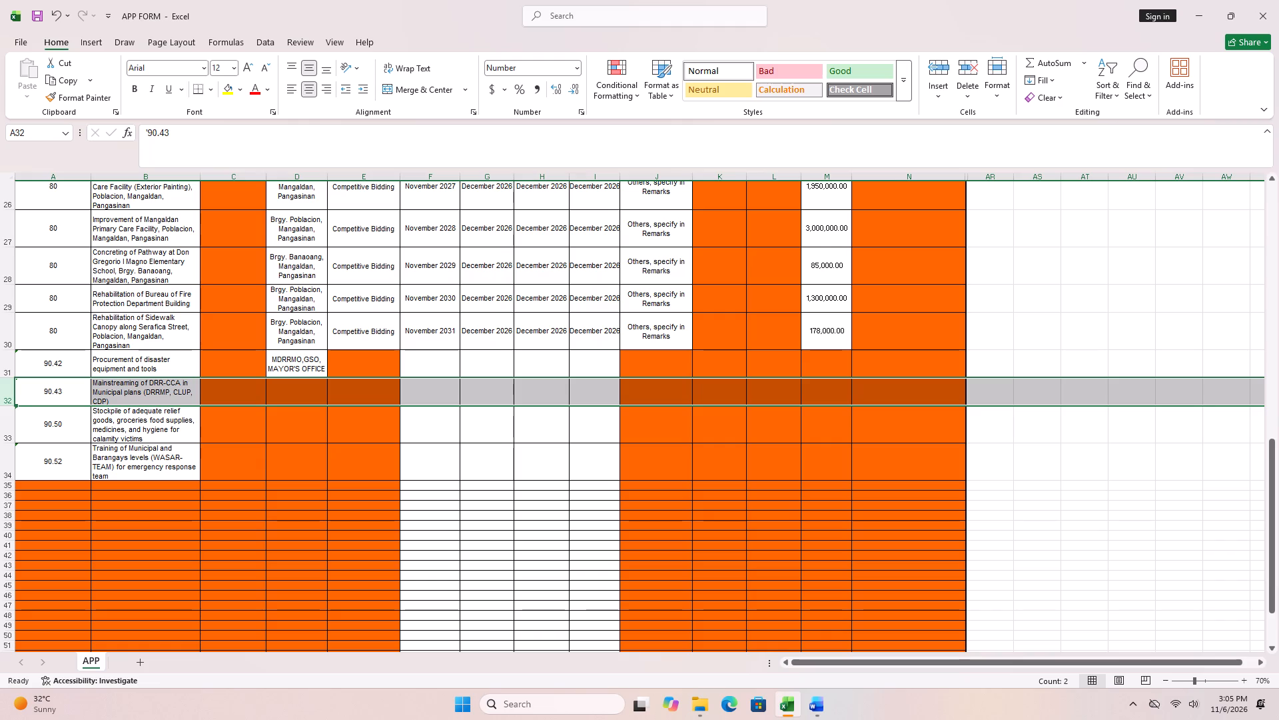
pyautogui.rightClick(9, 396)
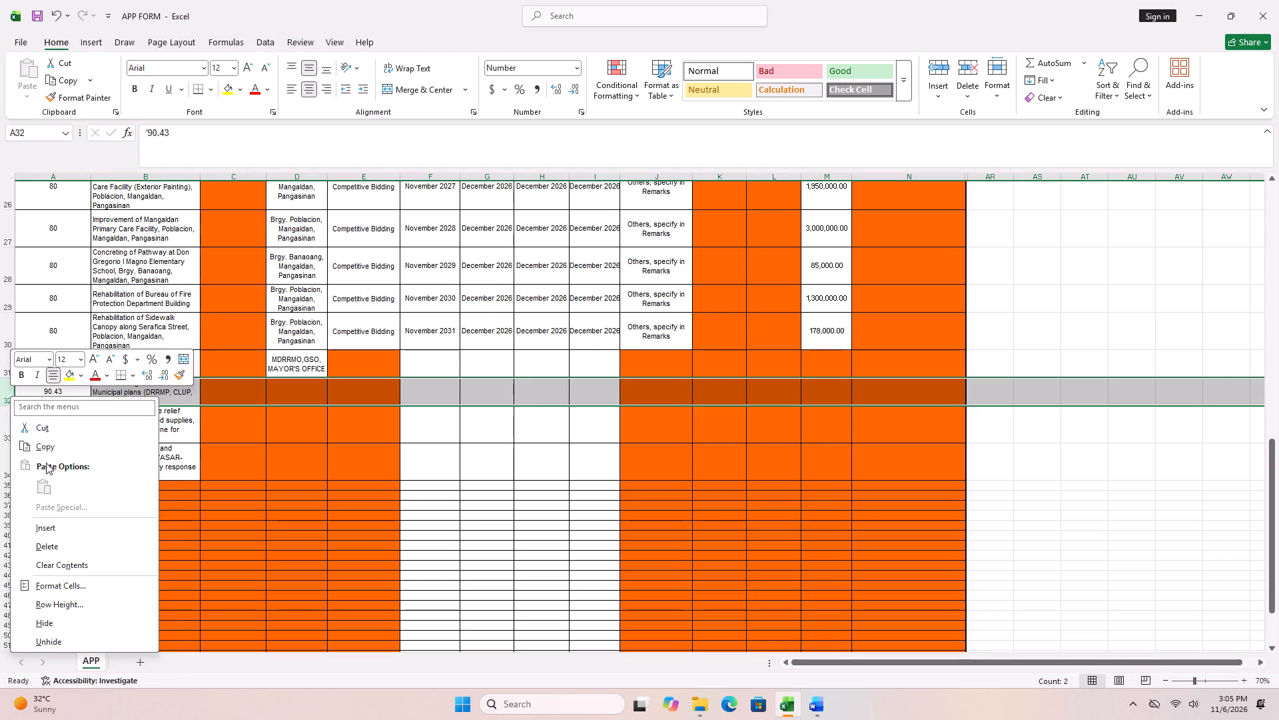
pyautogui.click(55, 543)
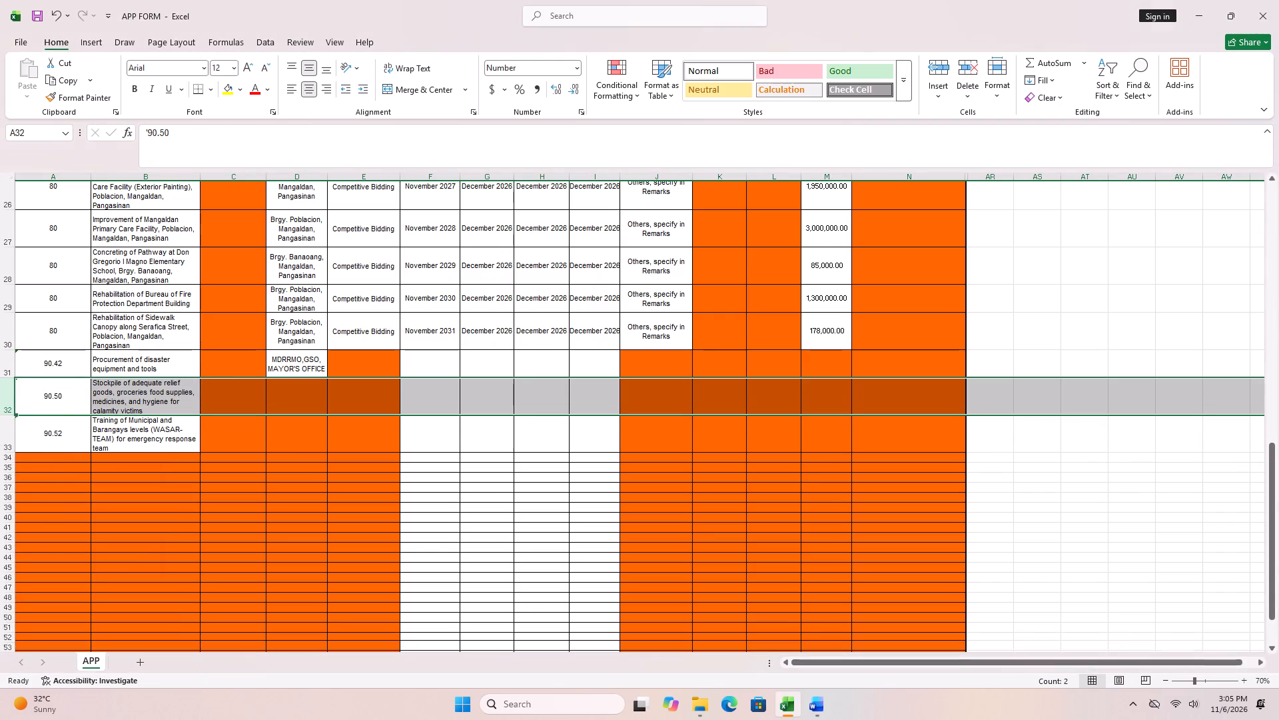
# Enter MDRRMO in cells D32 and D33 for the 90.50 stockpile and 90.52 training rows.
pyautogui.click(276, 394)
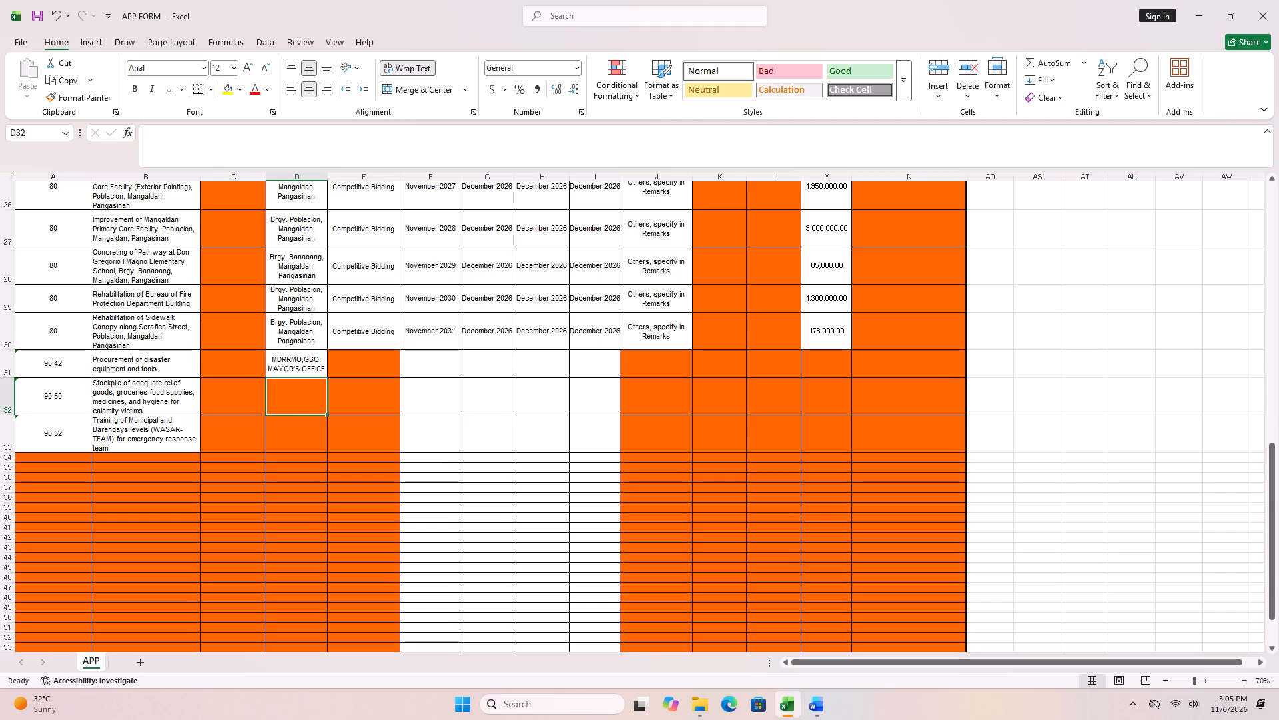
pyautogui.write('md')
pyautogui.press('BackSpace')
pyautogui.press('BackSpace')
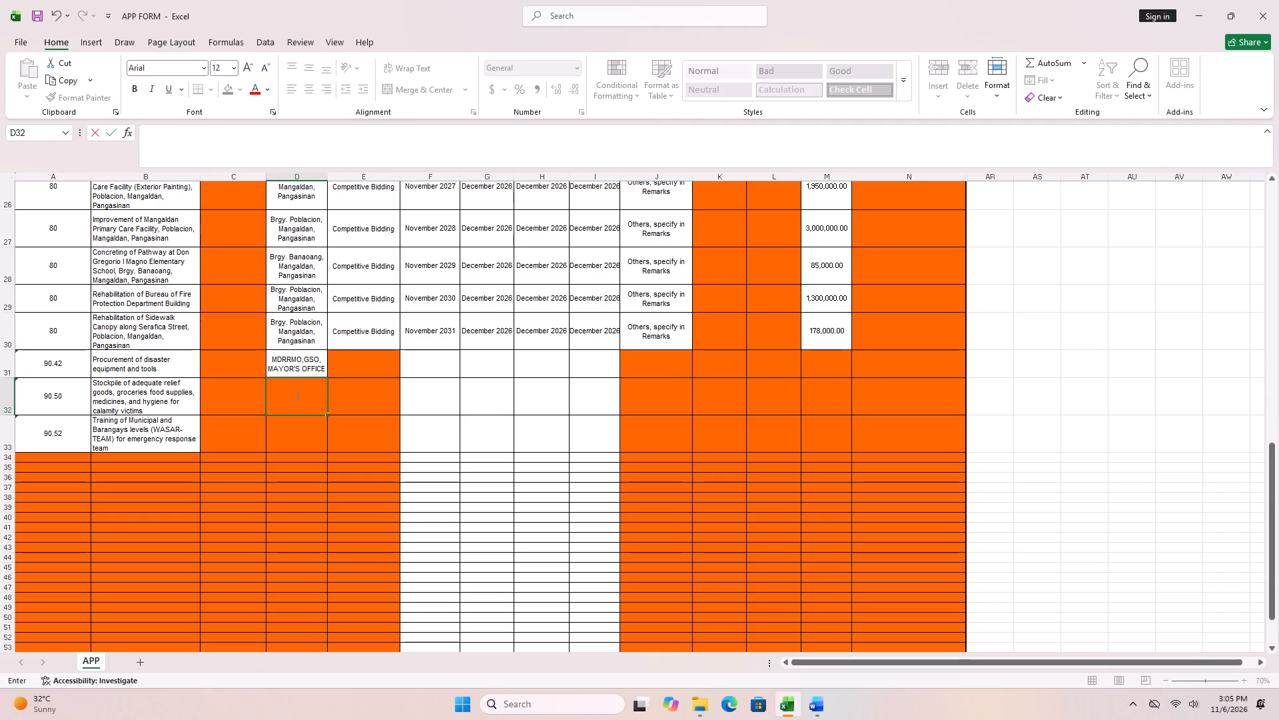
pyautogui.write('MDRRMO')
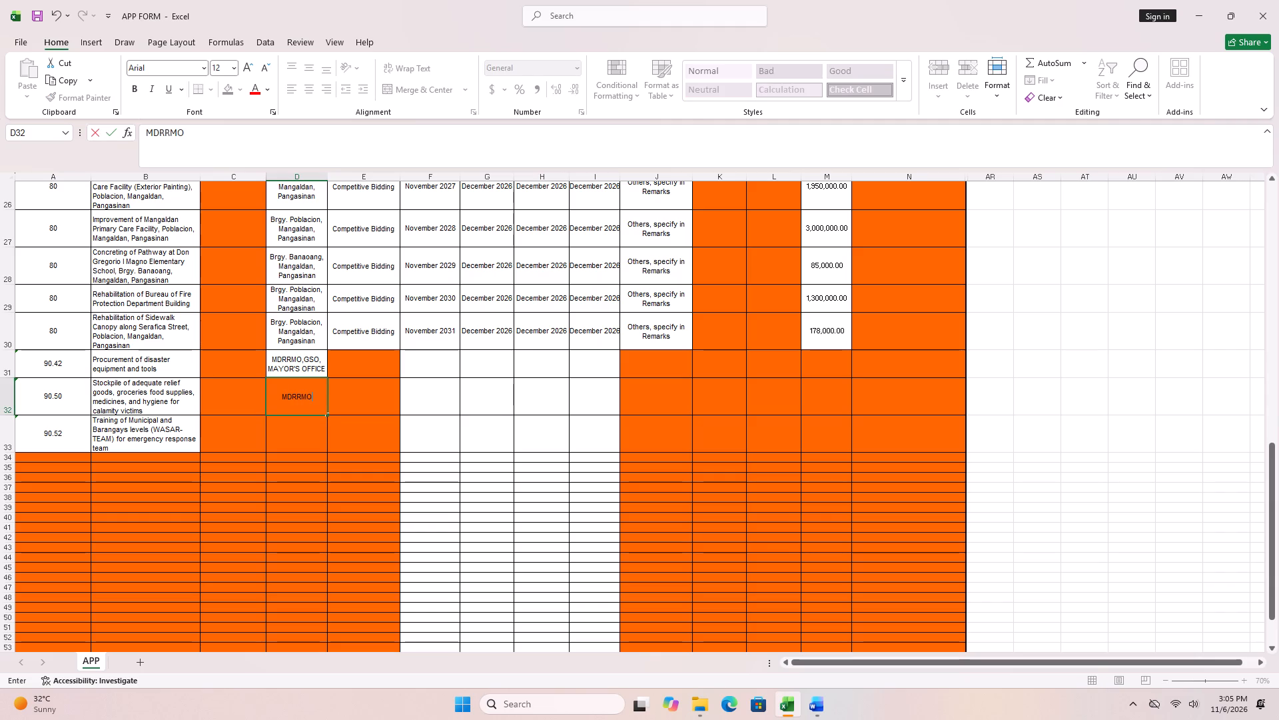
pyautogui.press('Return')
pyautogui.write('MDRRMO')
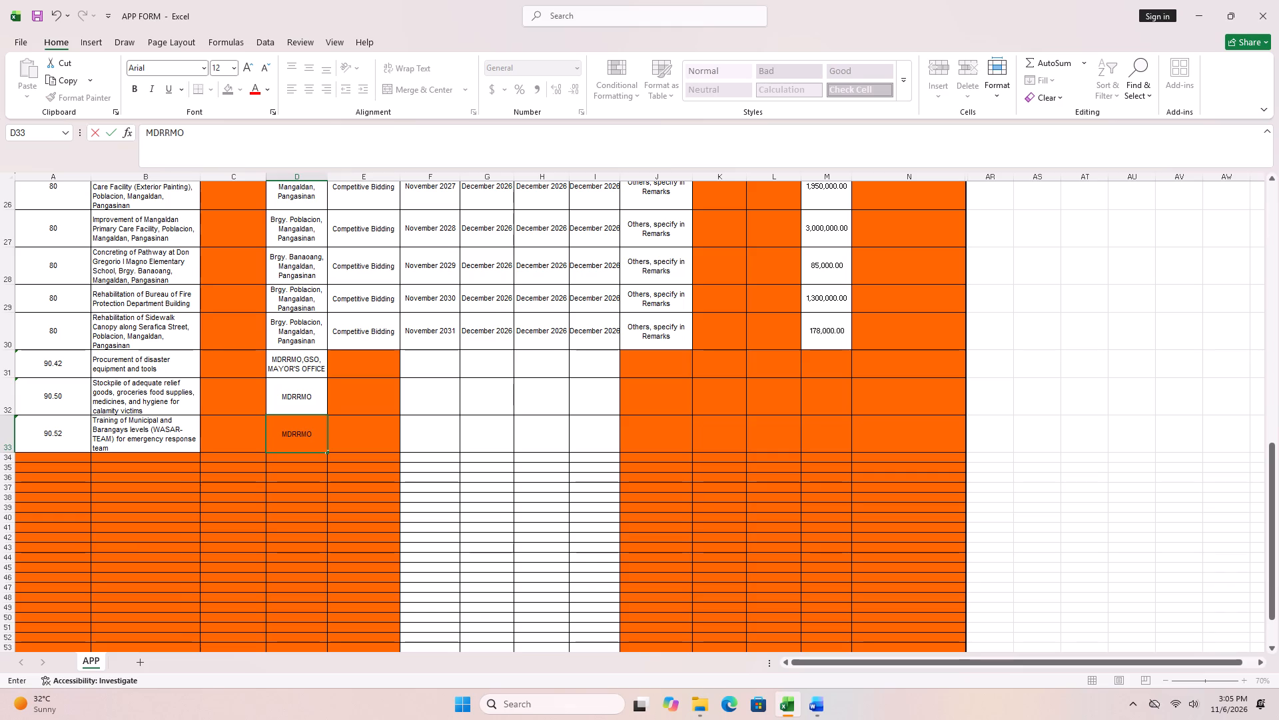
pyautogui.press('Tab')
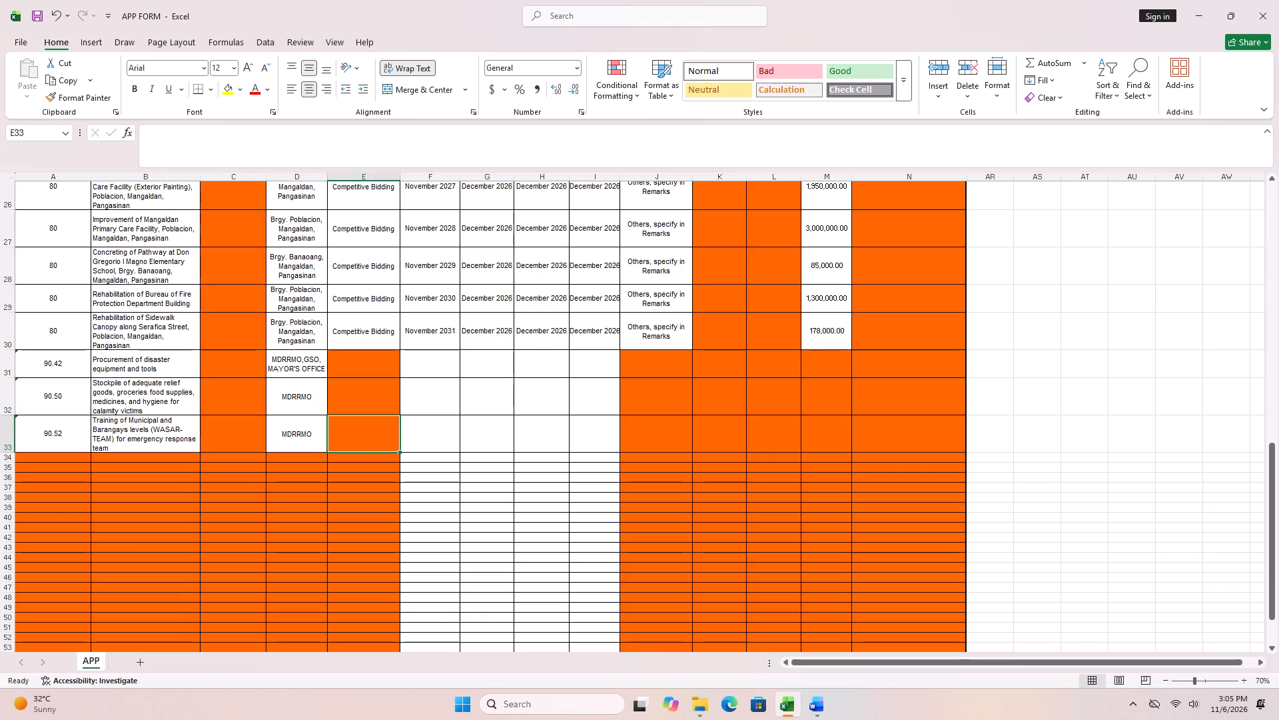
# Enter the amount 2000000 in cell L32 for the 90.50 relief goods stockpile row.
pyautogui.click(648, 364)
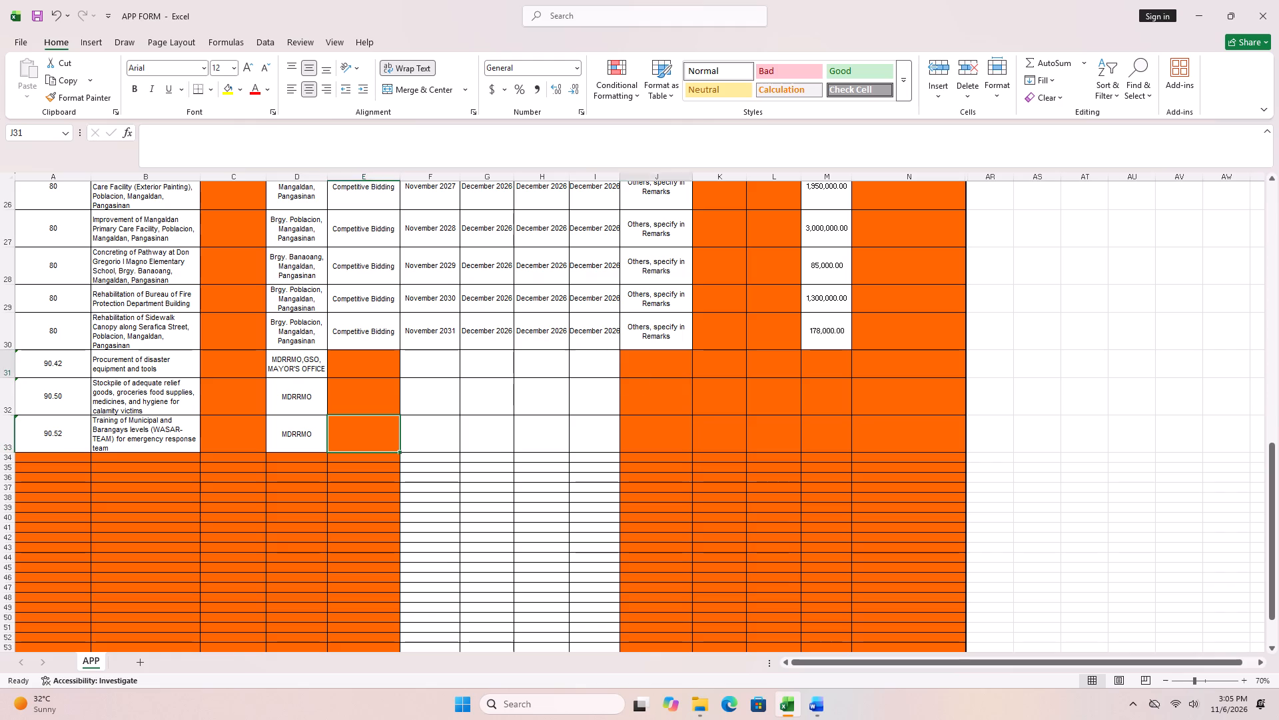
pyautogui.click(666, 412)
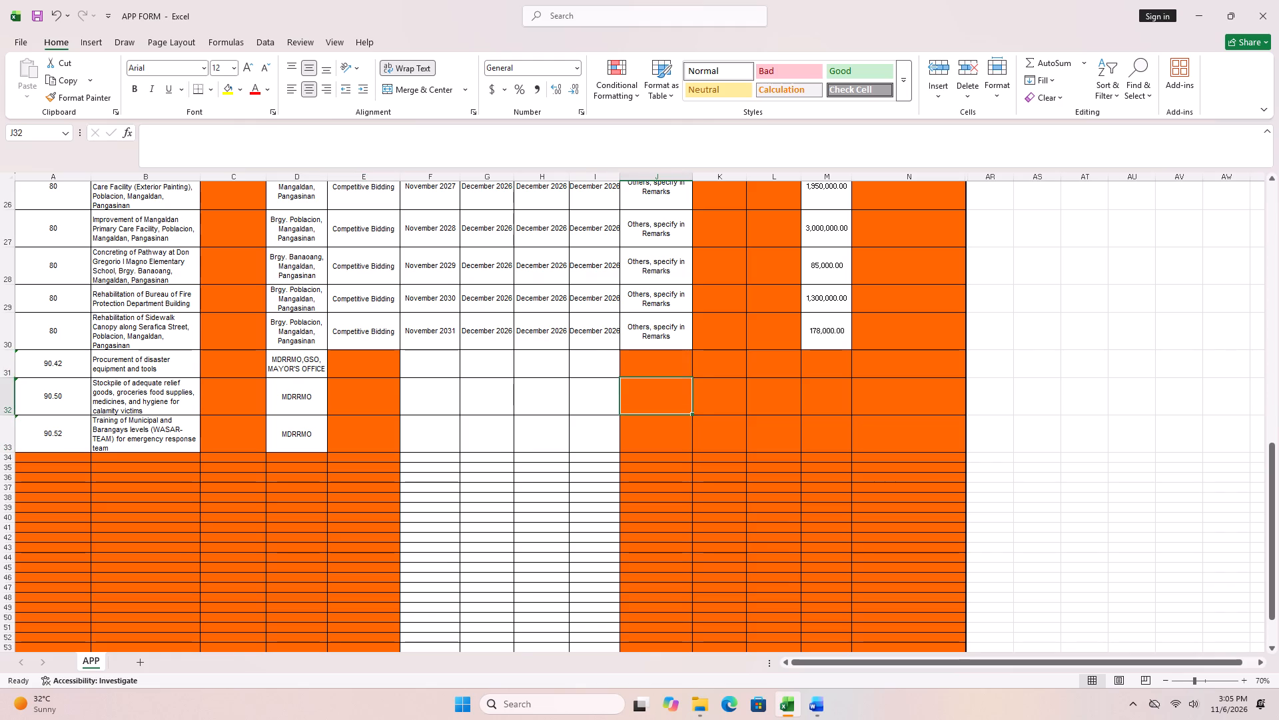
pyautogui.click(813, 396)
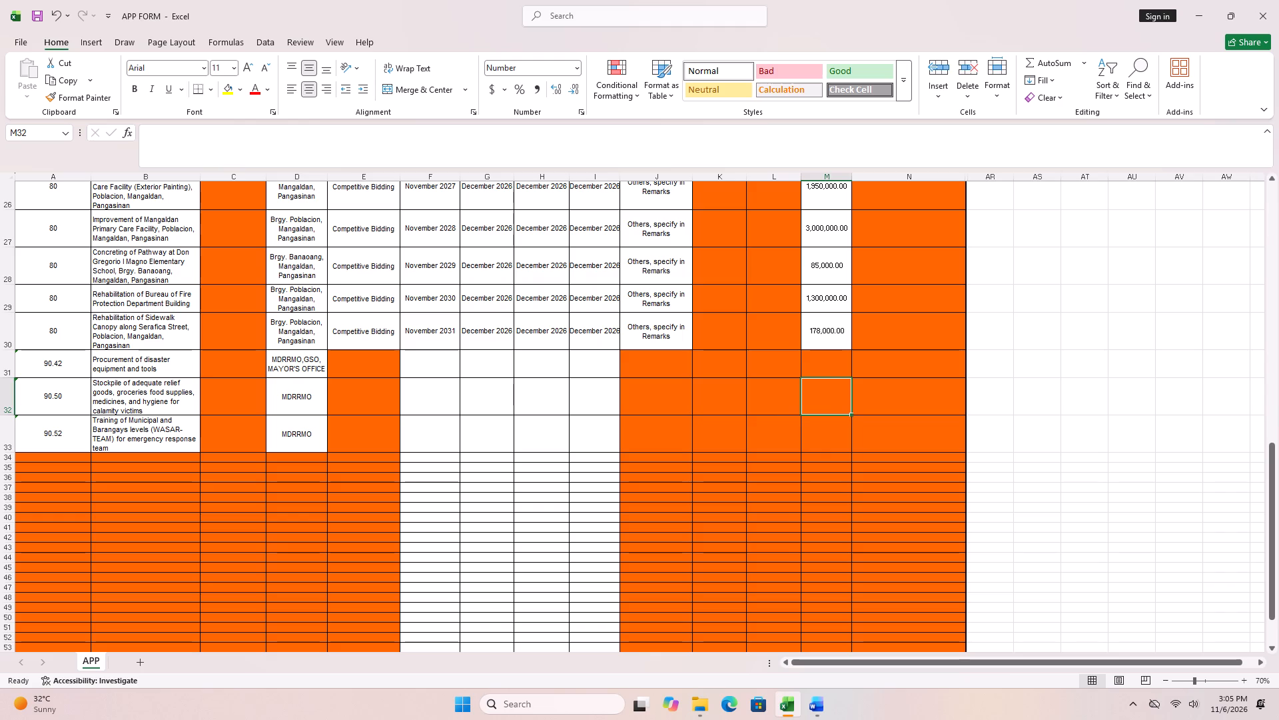
pyautogui.scroll(20, 769, 367)
pyautogui.scroll(1, 769, 367)
pyautogui.scroll(-7, 769, 368)
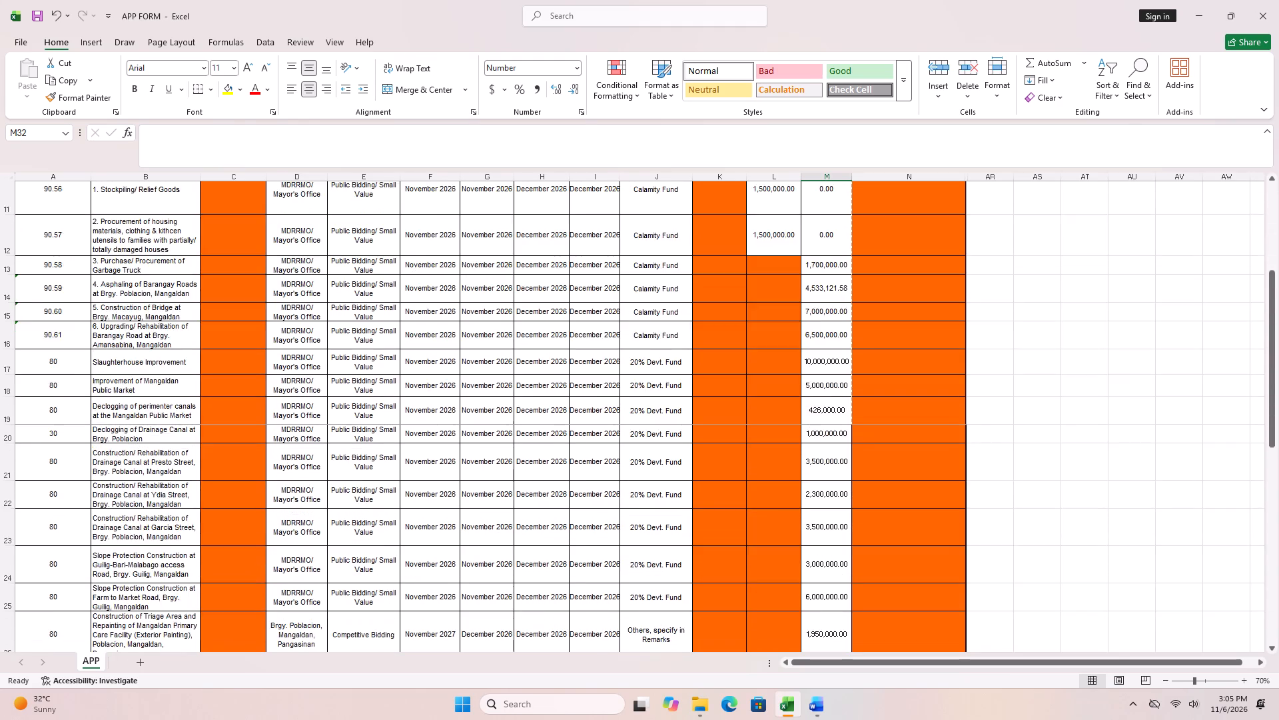
pyautogui.scroll(-15, 769, 368)
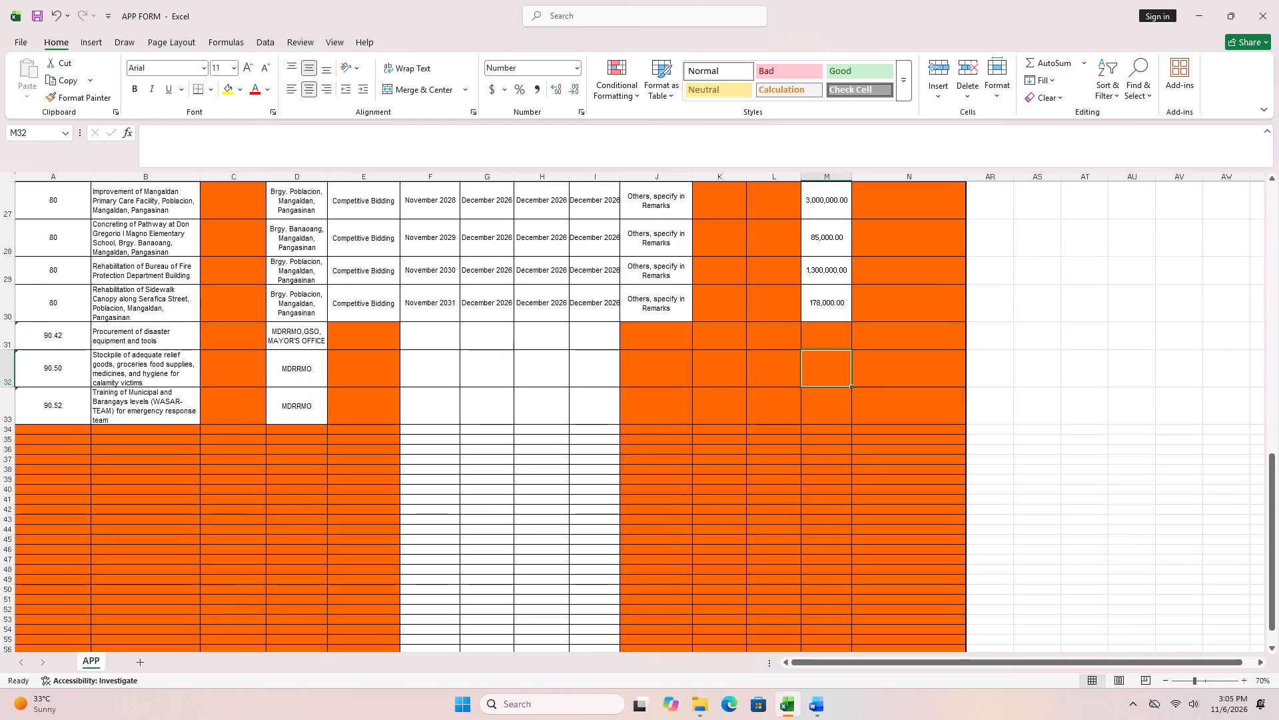
pyautogui.click(769, 370)
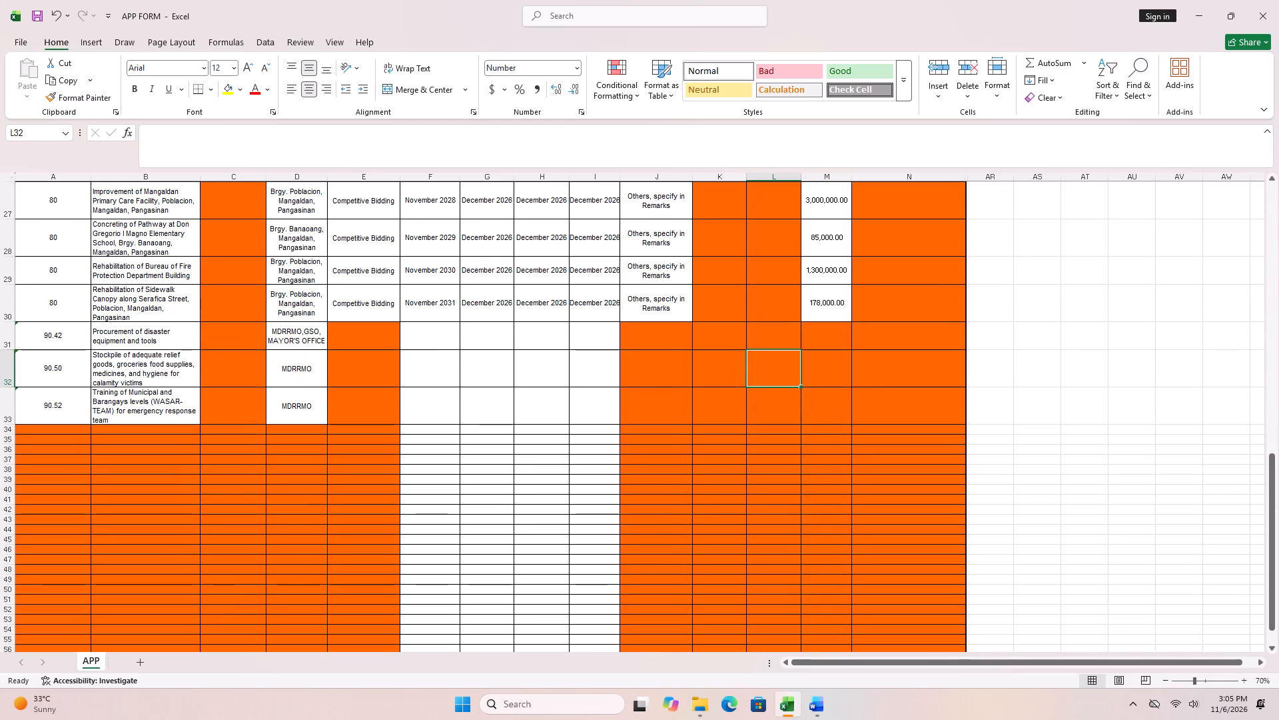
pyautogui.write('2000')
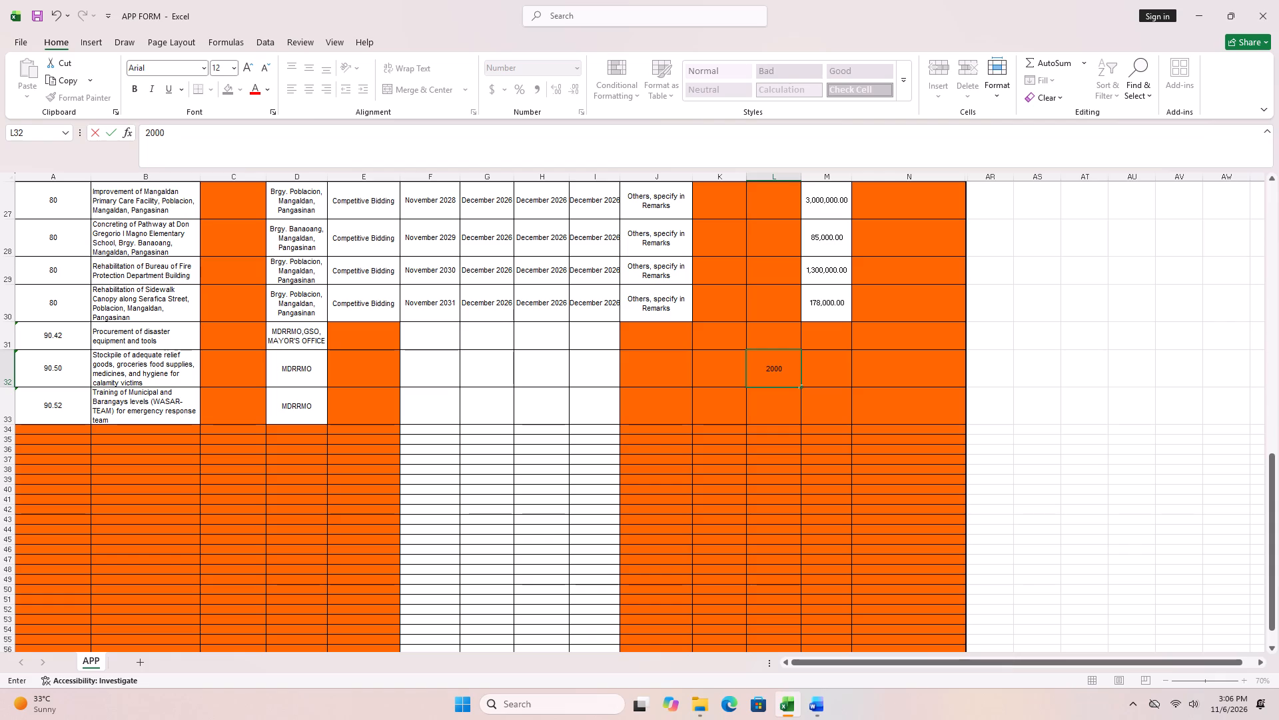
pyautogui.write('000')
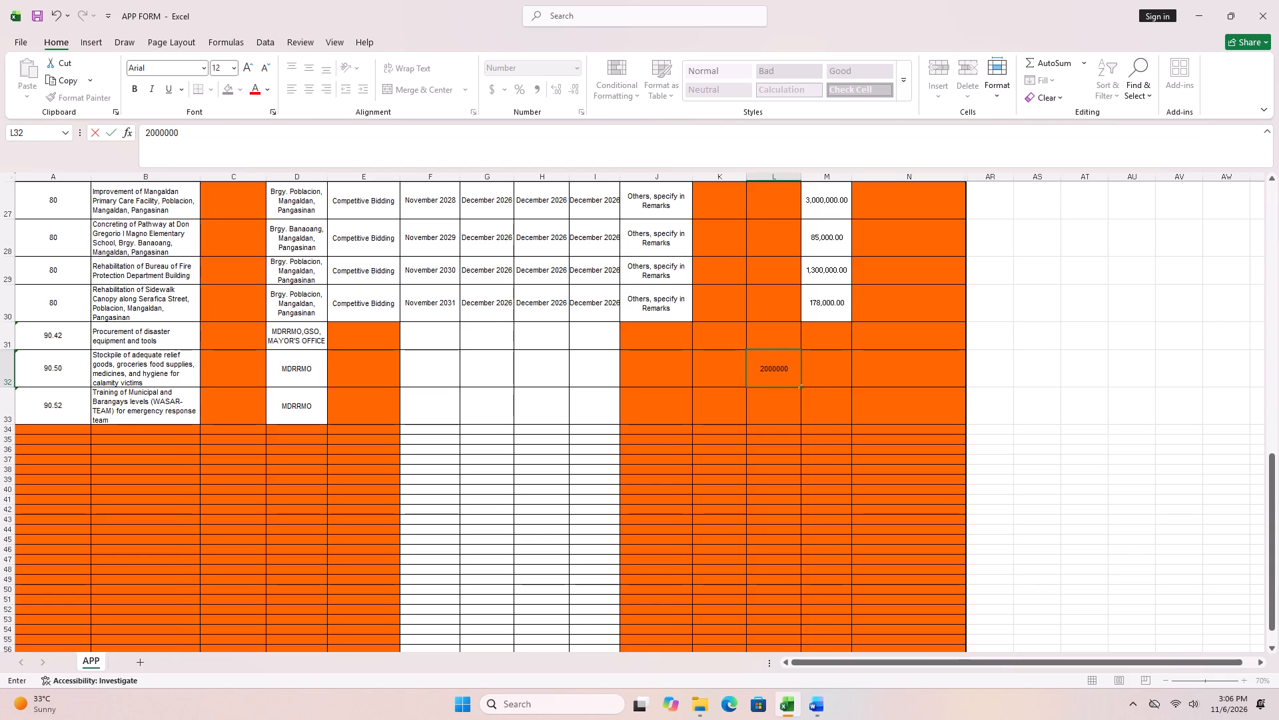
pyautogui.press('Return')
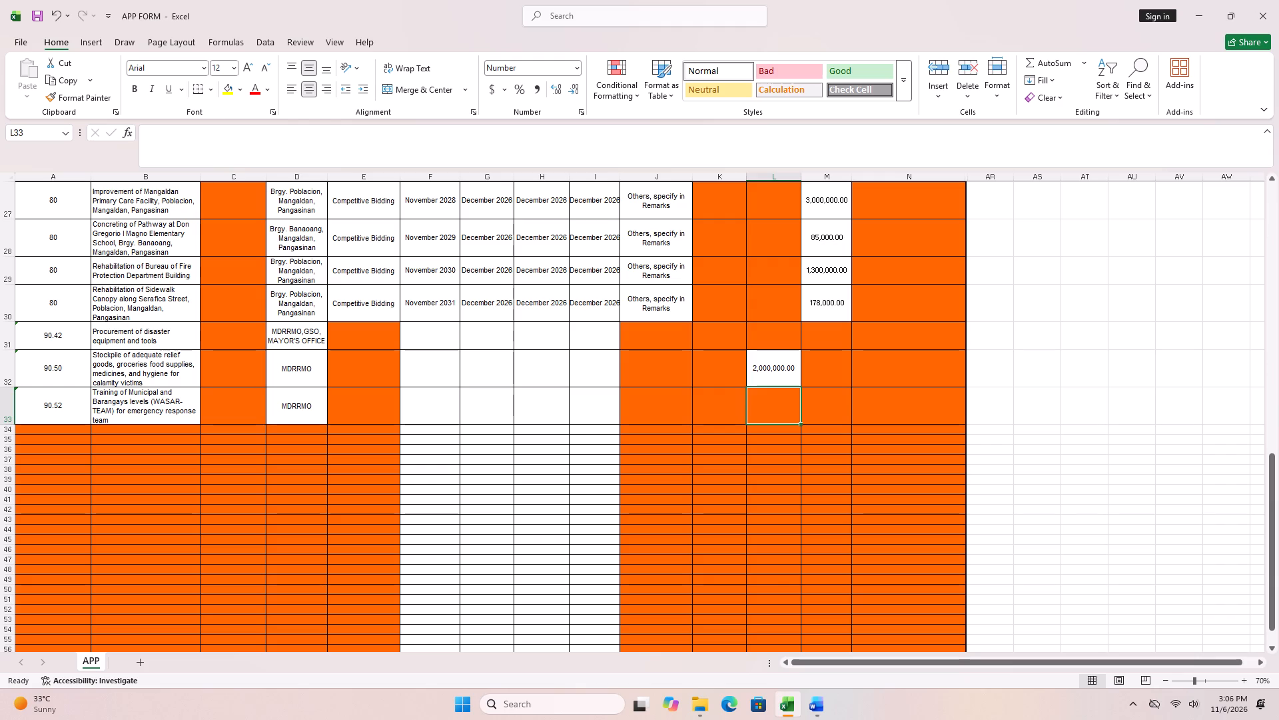
# Enter the amount 1500000 in cell L33 for the 90.52 WASAR-TEAM training row.
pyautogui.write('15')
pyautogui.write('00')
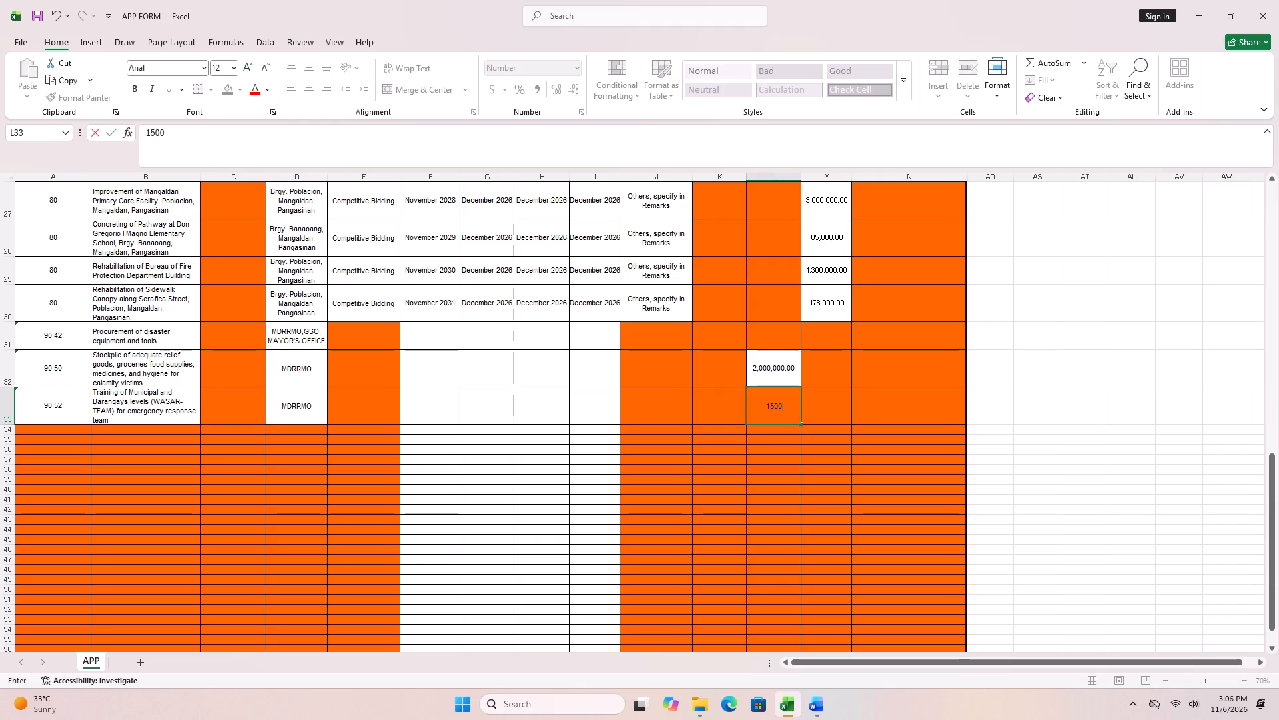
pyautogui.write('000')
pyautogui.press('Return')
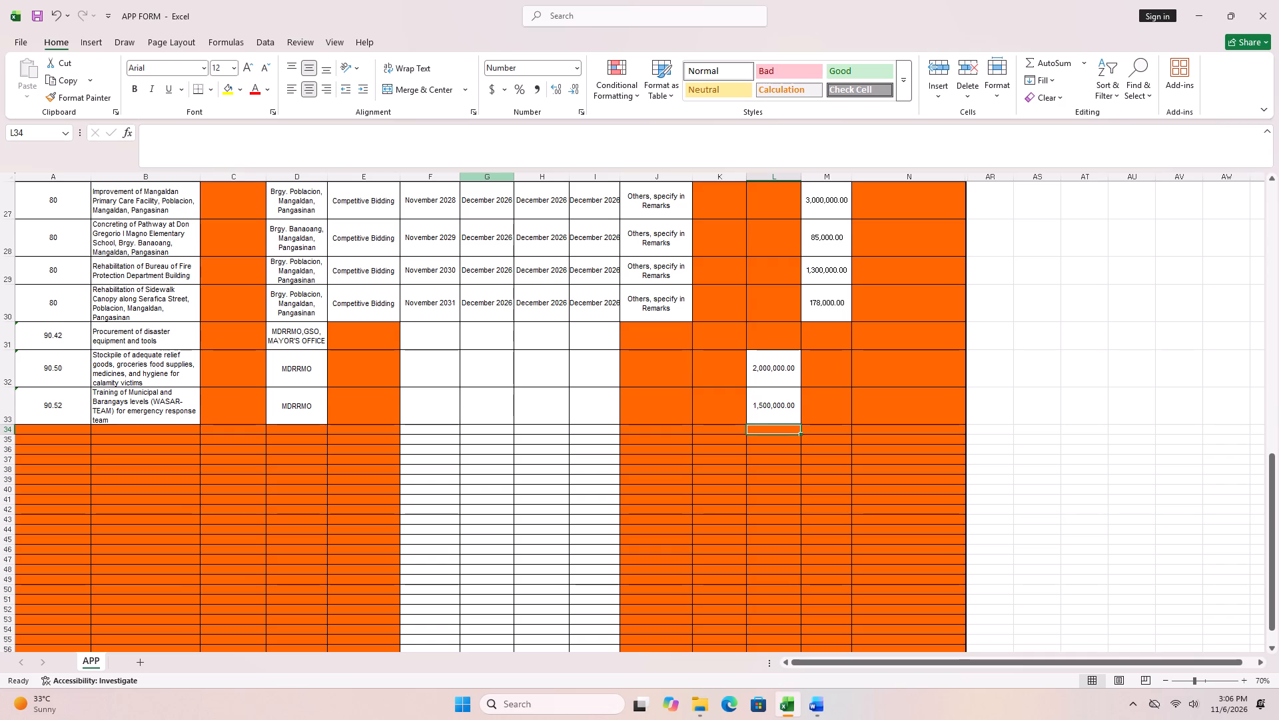
# Review the completed project rows above row 34, comparing their schedule dates with the blank date cells in rows 31 to 33.
pyautogui.scroll(3, 505, 359)
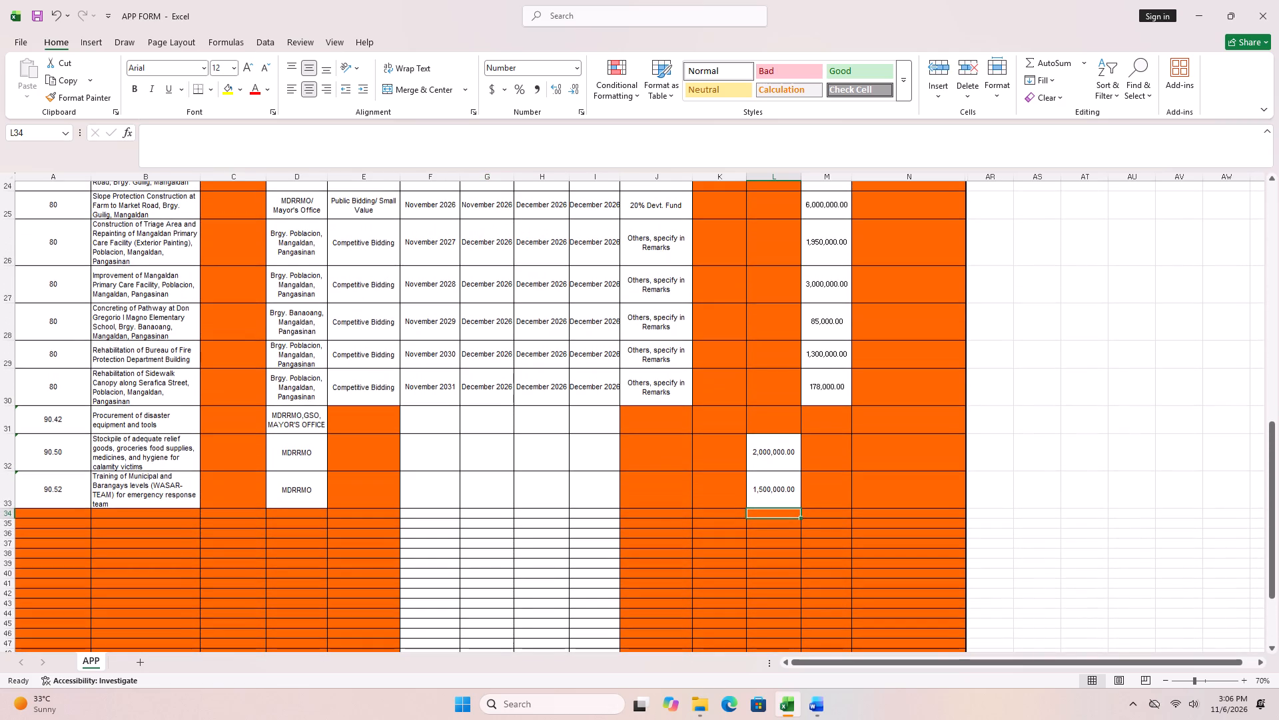
pyautogui.scroll(4, 505, 359)
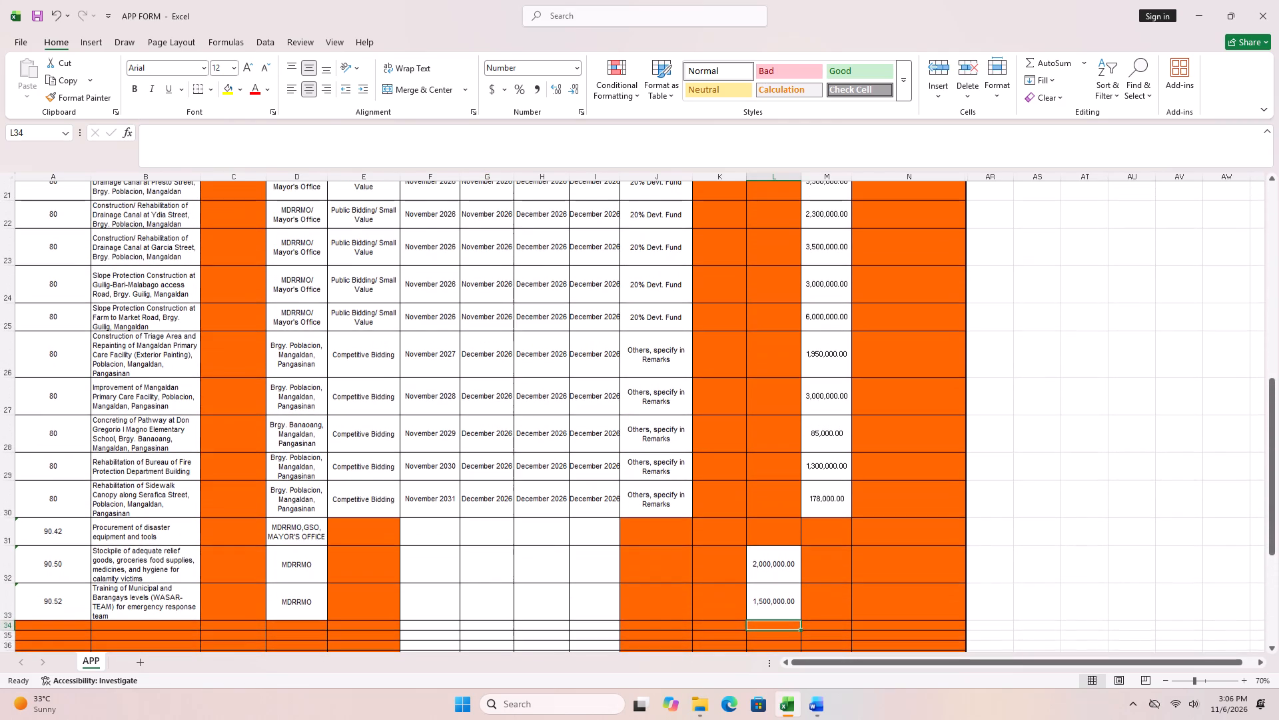
pyautogui.scroll(2, 505, 359)
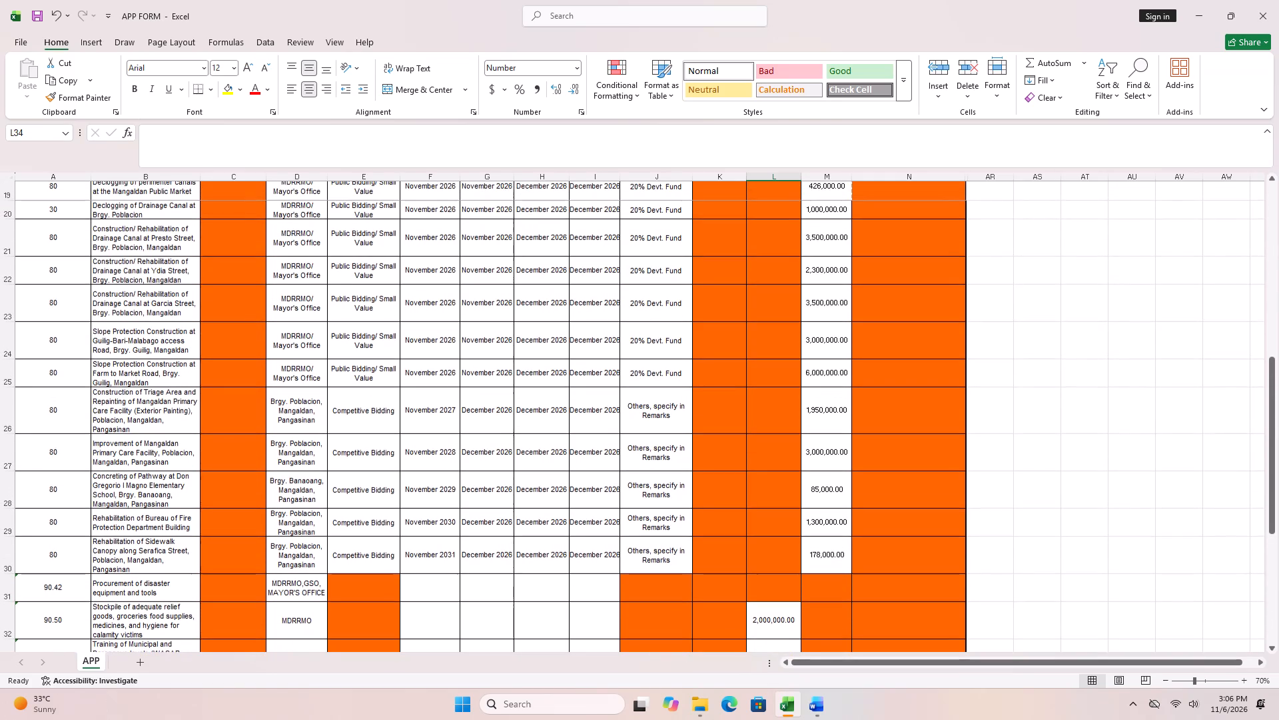
pyautogui.scroll(-6, 505, 359)
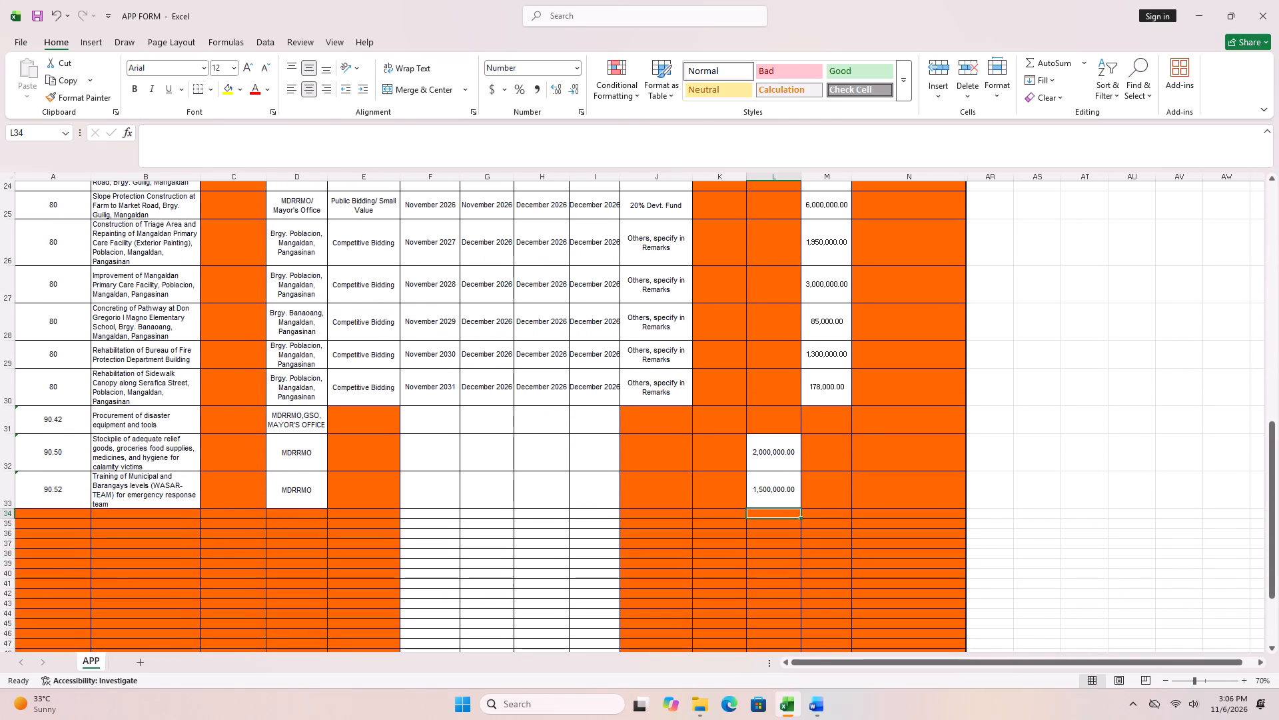
pyautogui.scroll(4, 474, 407)
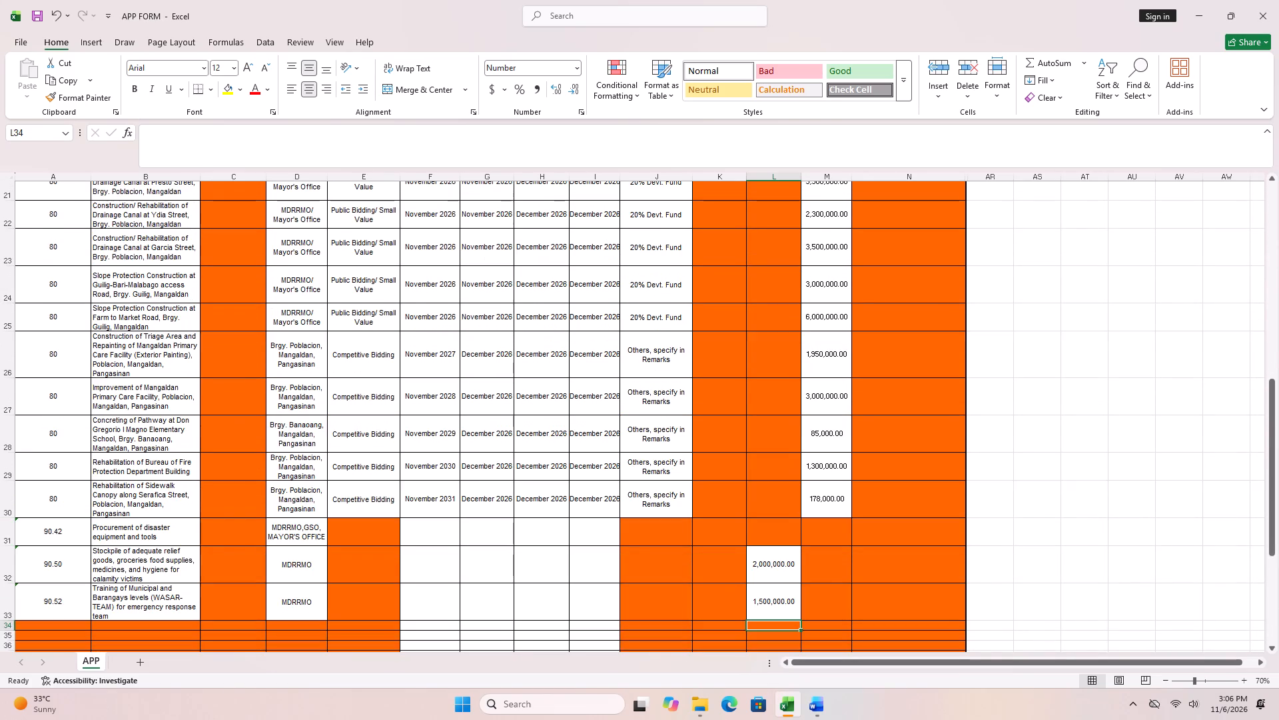
pyautogui.scroll(1, 474, 407)
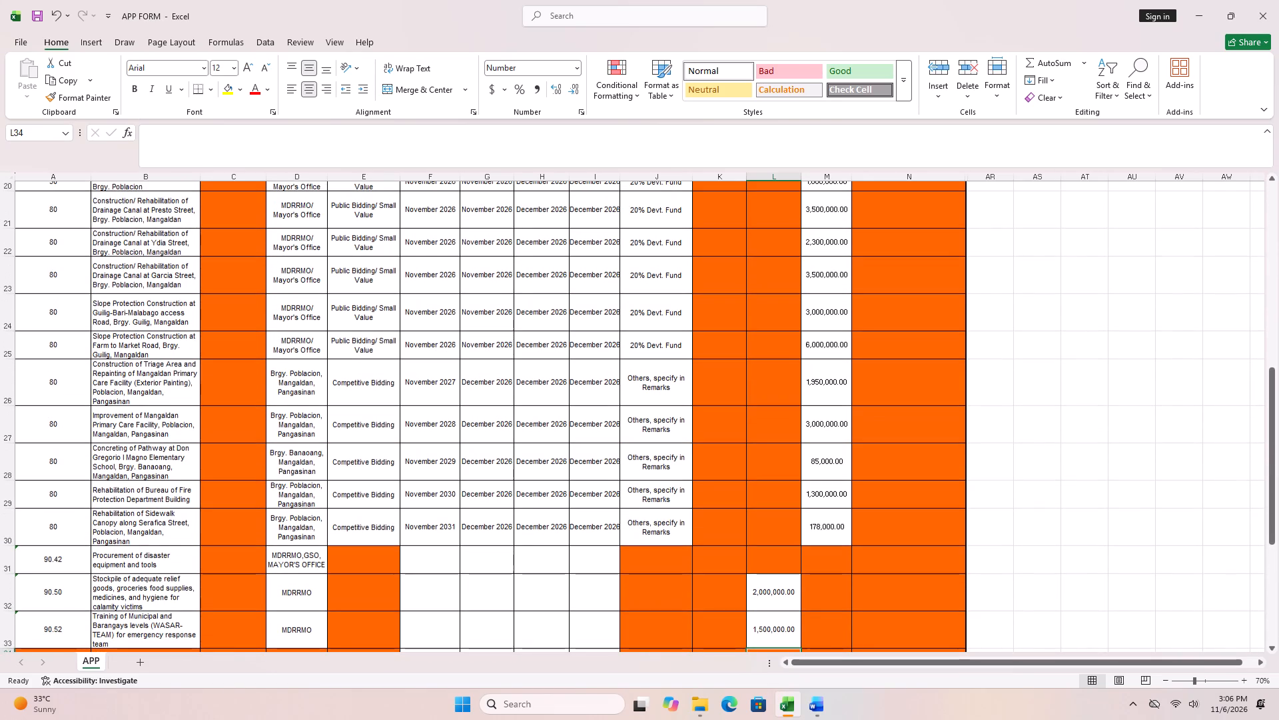
pyautogui.scroll(-5, 469, 407)
pyautogui.click(476, 487)
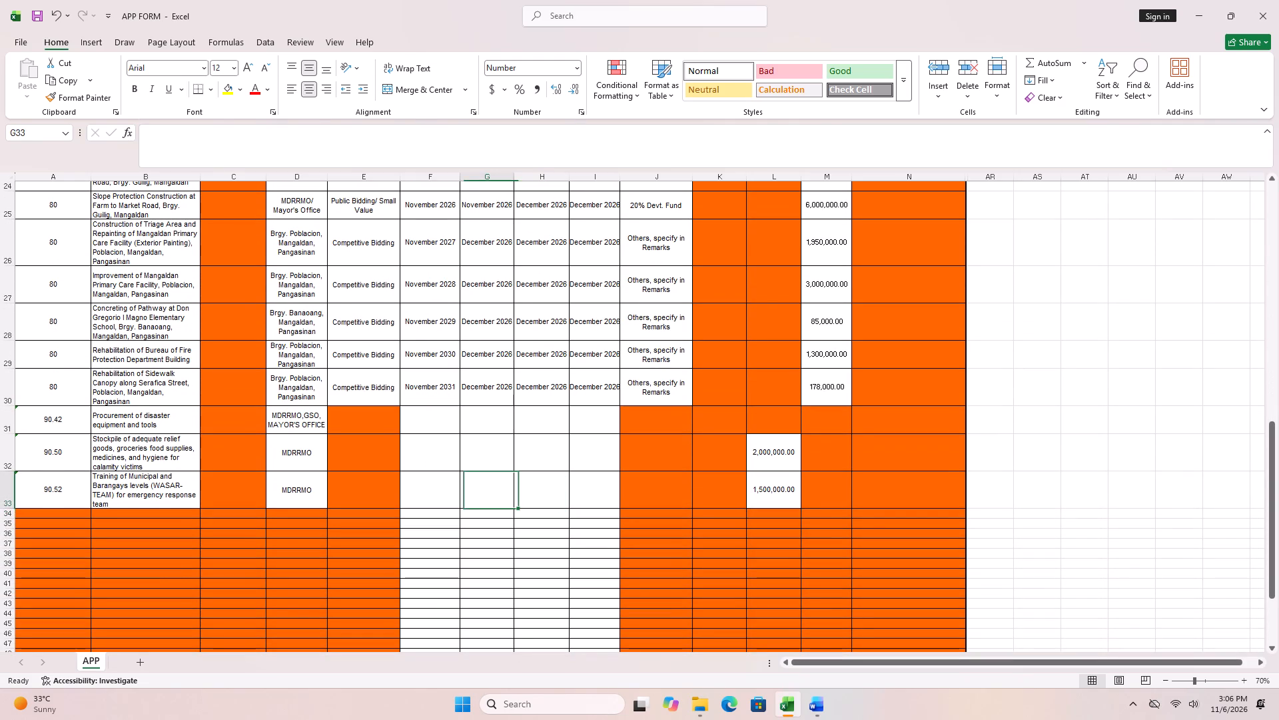
pyautogui.scroll(-1, 475, 497)
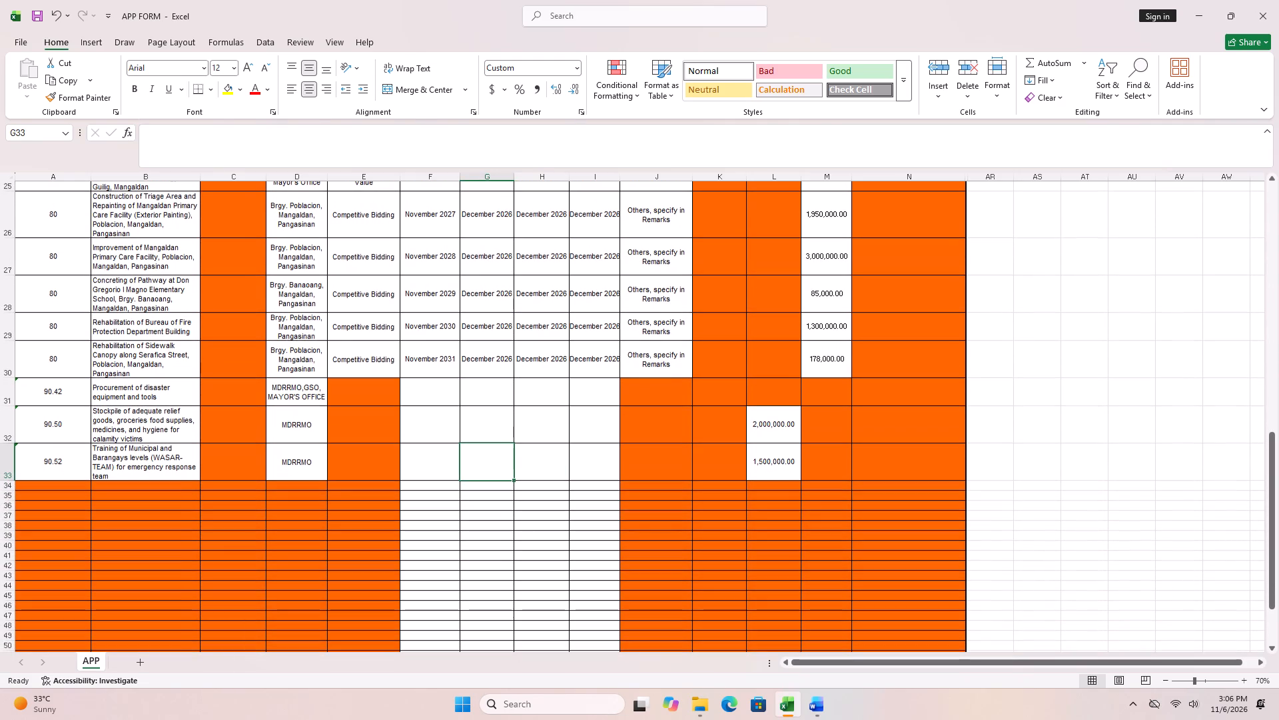
# Copy November 2026 from cell F25 into cells F26 through F30, replacing the incorrect years.
pyautogui.scroll(7, 461, 487)
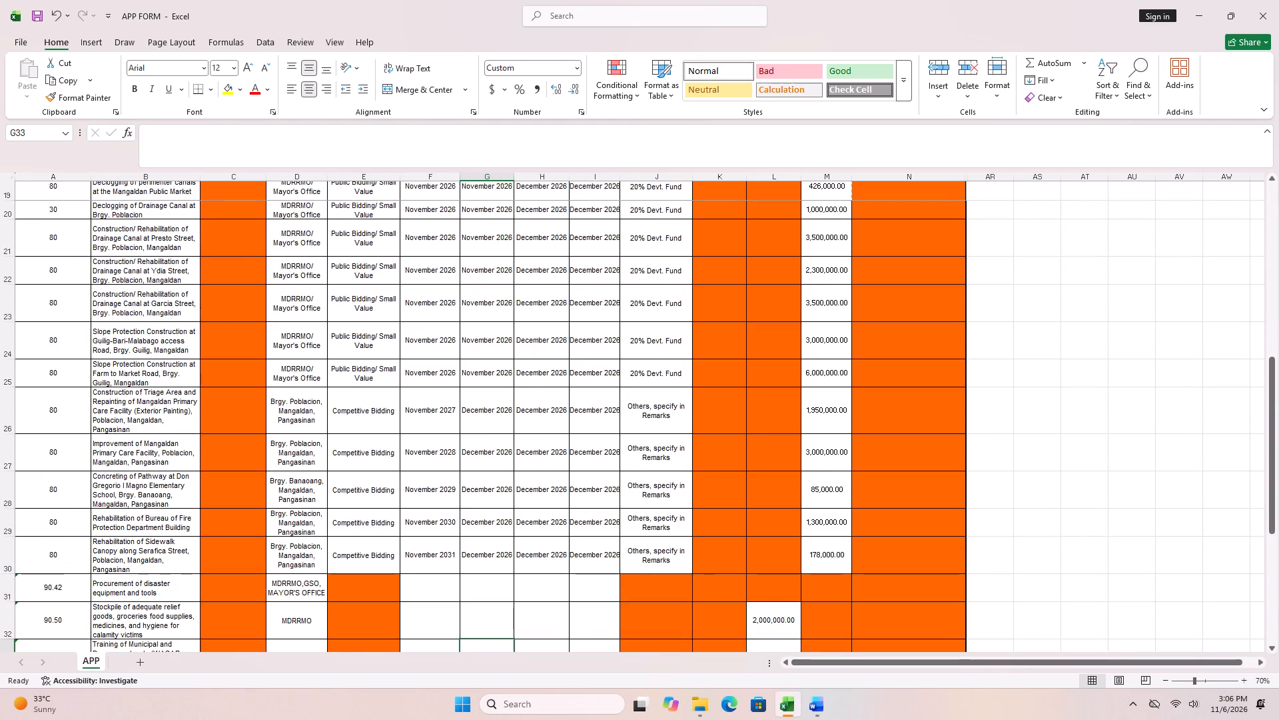
pyautogui.scroll(6, 461, 487)
pyautogui.scroll(-4, 461, 487)
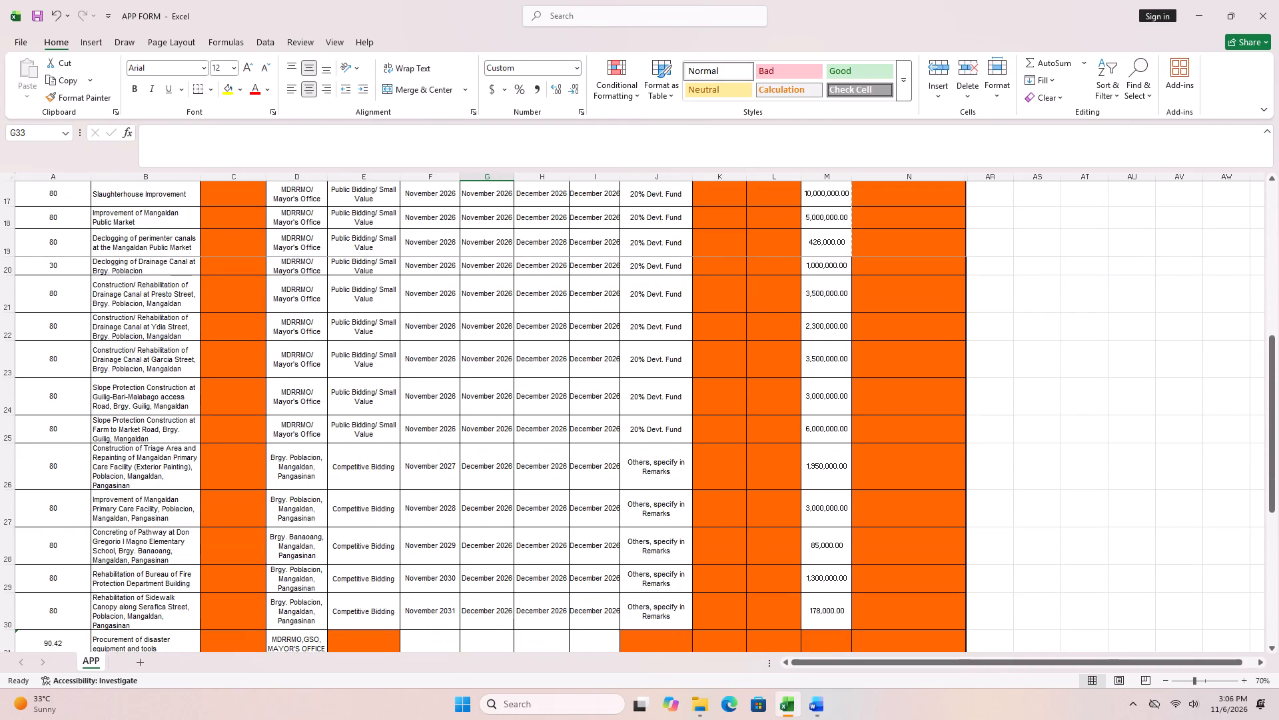
pyautogui.click(443, 433)
pyautogui.hotkey('ctrl', 'c')
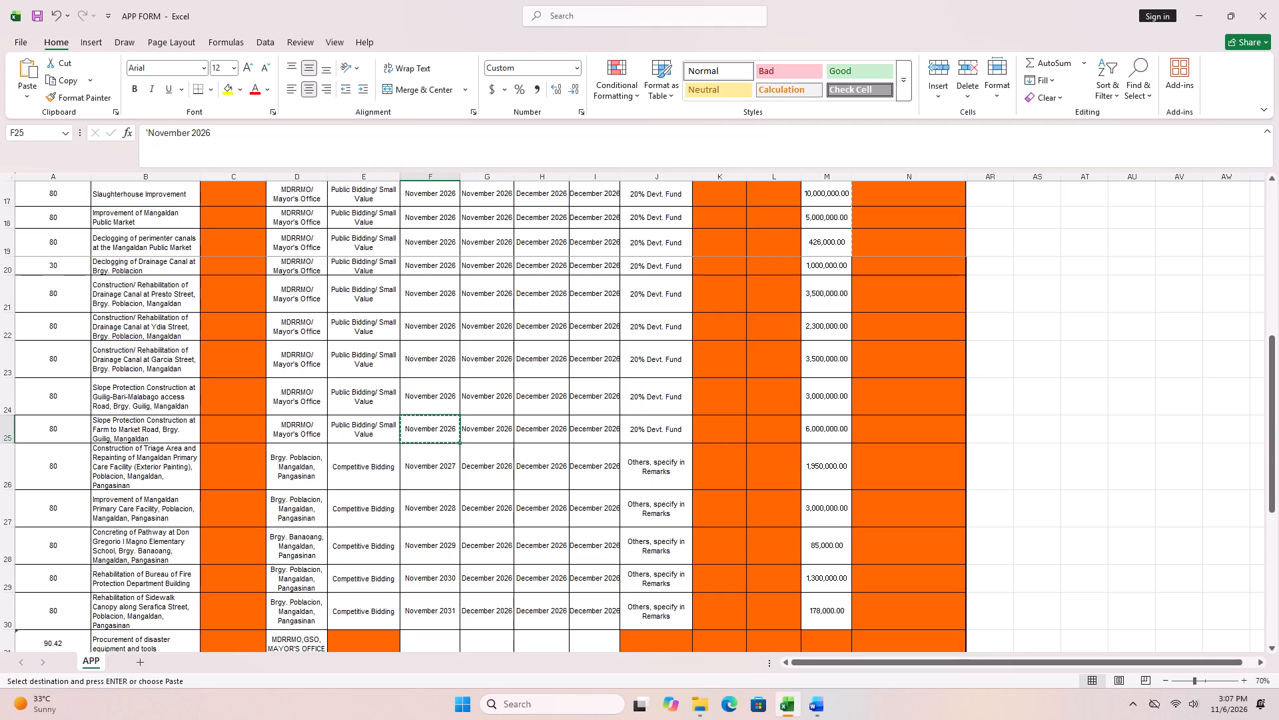
pyautogui.click(410, 479)
pyautogui.hotkey('ctrl', 'v')
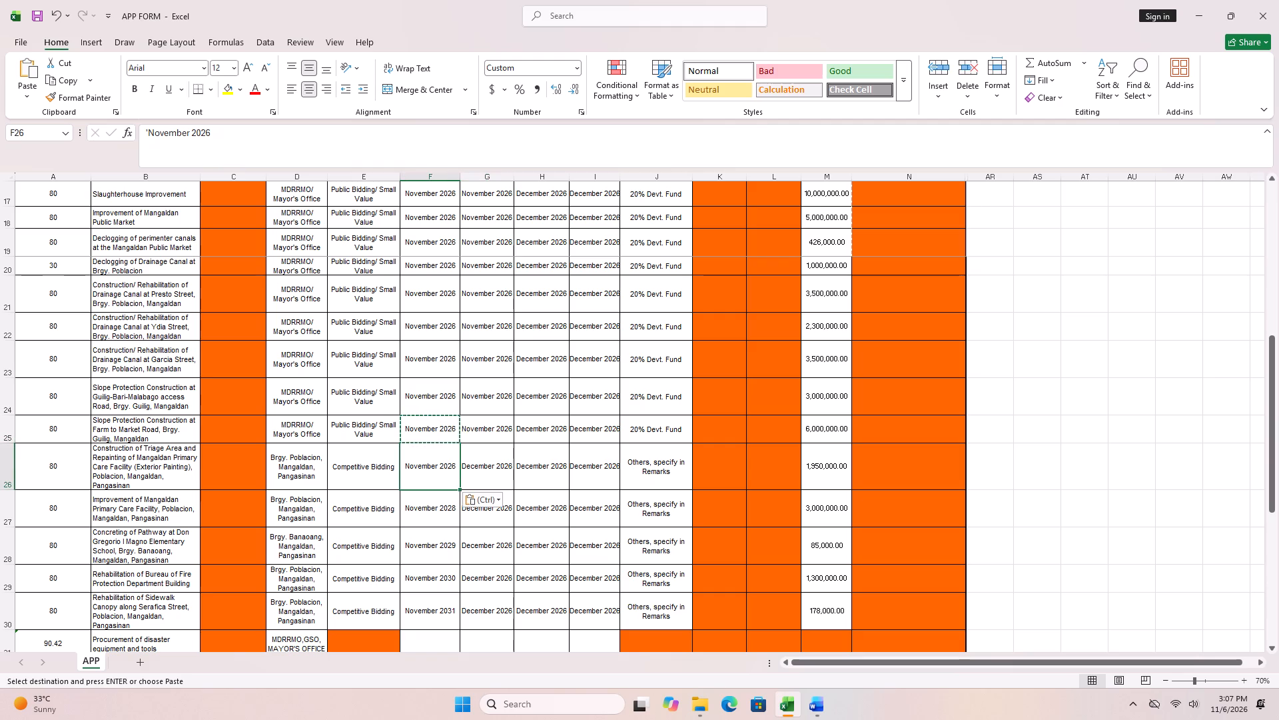
pyautogui.keyDown('ctrl'); pyautogui.click(418, 513); pyautogui.keyUp('ctrl')
pyautogui.hotkey('ctrl', 'v')
pyautogui.keyDown('ctrl'); pyautogui.click(428, 547); pyautogui.keyUp('ctrl')
pyautogui.hotkey('ctrl', 'v')
pyautogui.keyDown('ctrl'); pyautogui.click(434, 581); pyautogui.keyUp('ctrl')
pyautogui.hotkey('ctrl', 'v')
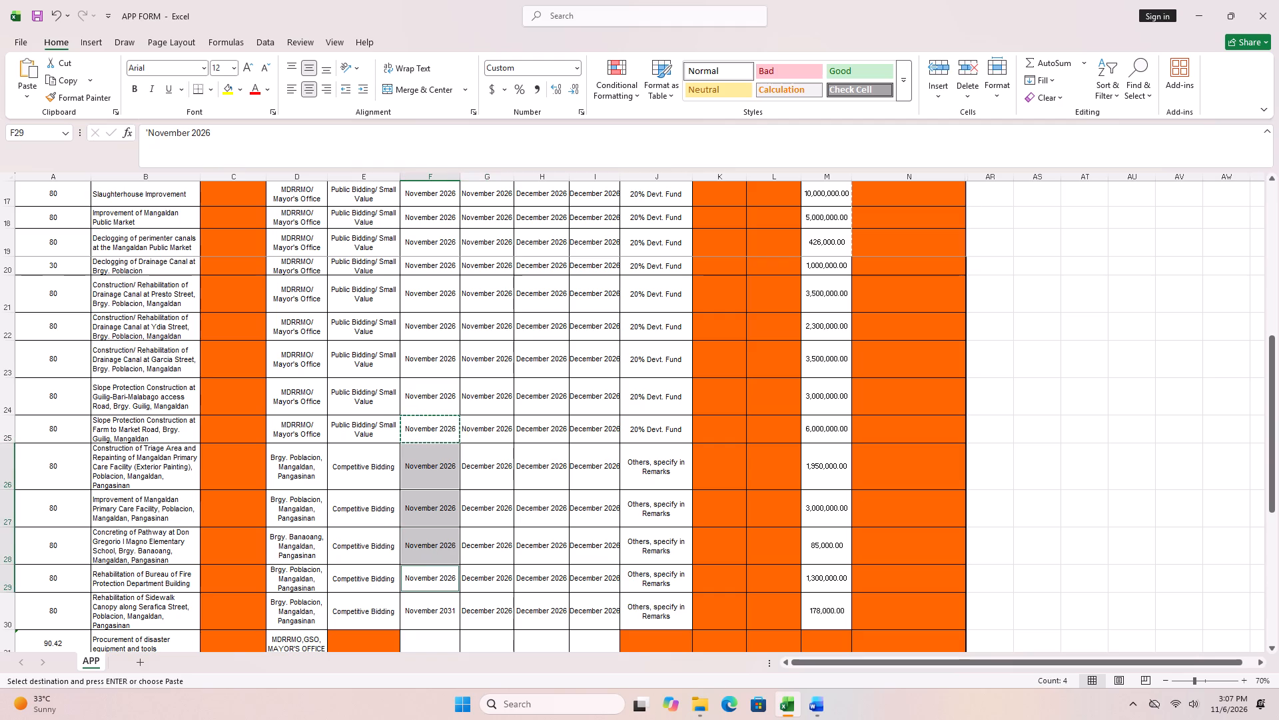
pyautogui.keyDown('ctrl'); pyautogui.click(435, 608); pyautogui.keyUp('ctrl')
pyautogui.hotkey('ctrl', 'v')
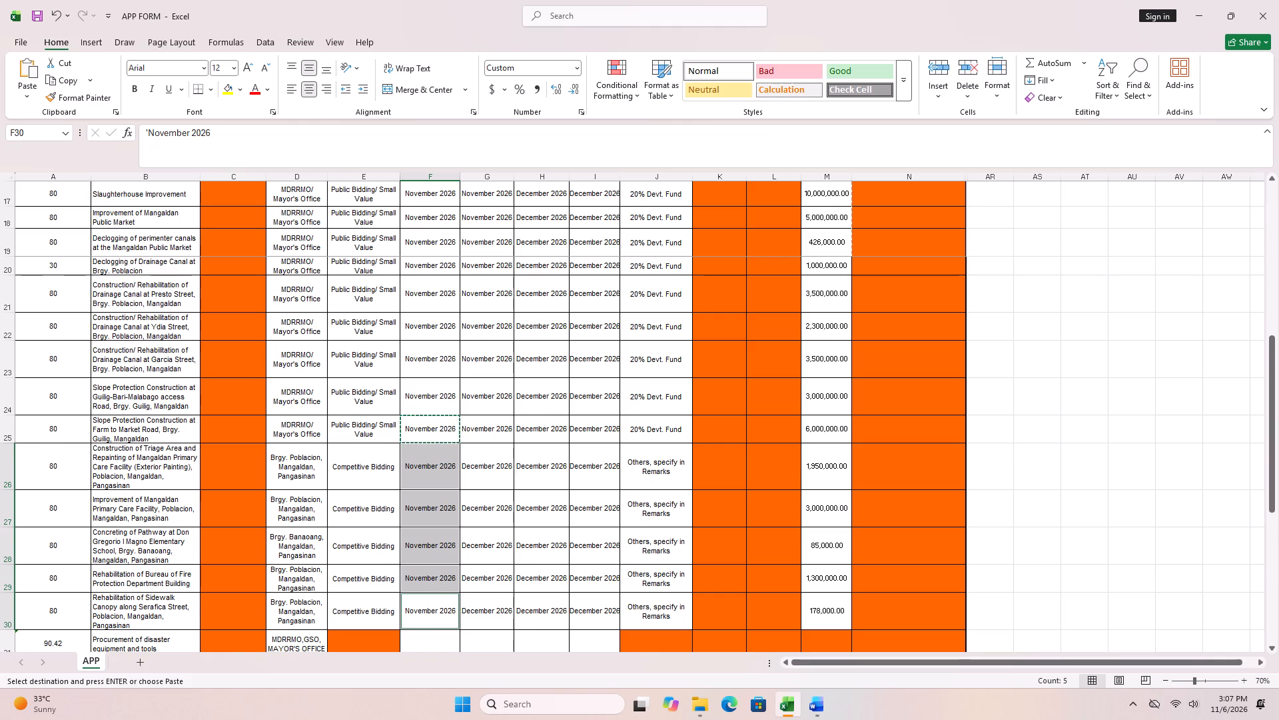
# Enter the amount 100000 in cell L31 for the 90.42 disaster equipment and tools row.
pyautogui.scroll(-2, 490, 619)
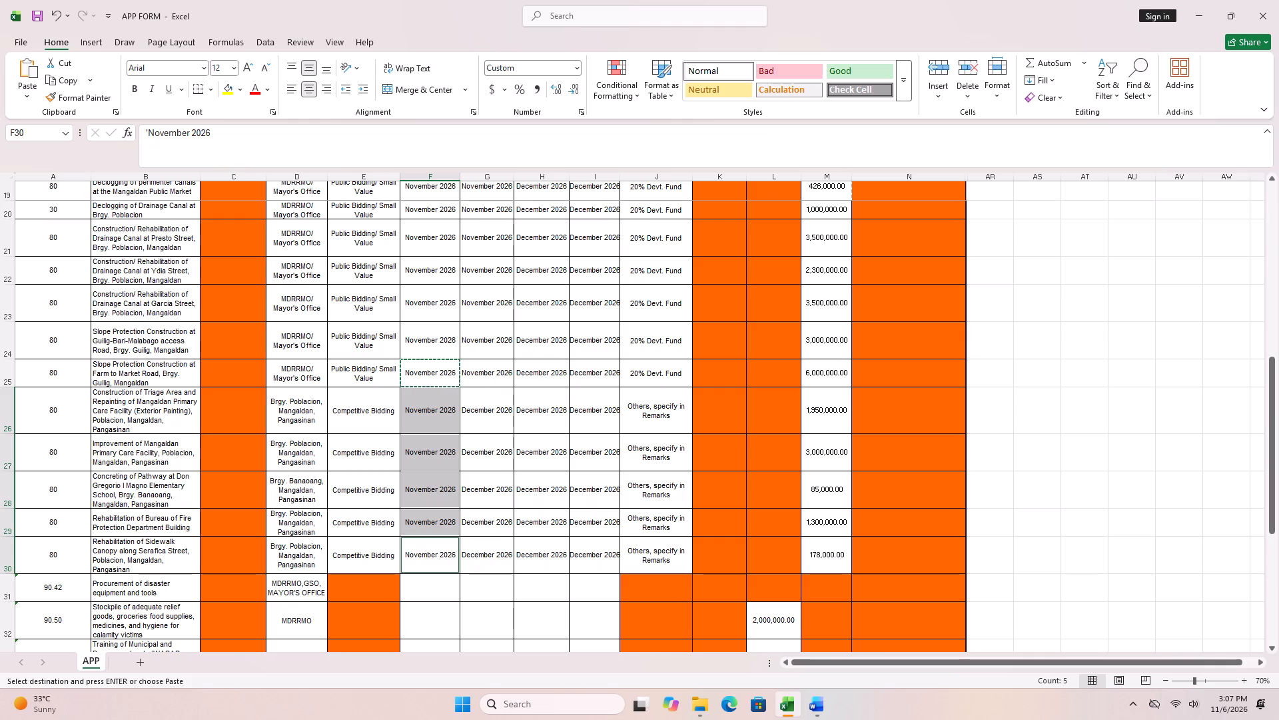
pyautogui.scroll(-6, 643, 641)
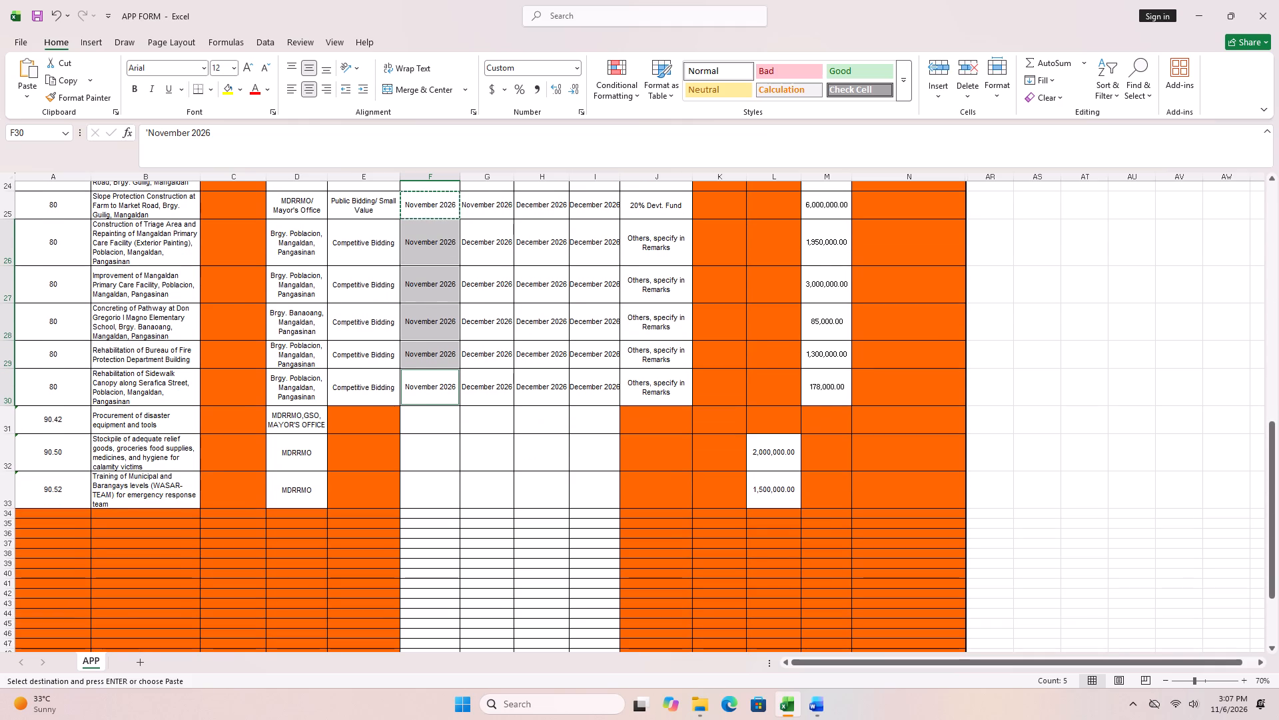
pyautogui.click(759, 419)
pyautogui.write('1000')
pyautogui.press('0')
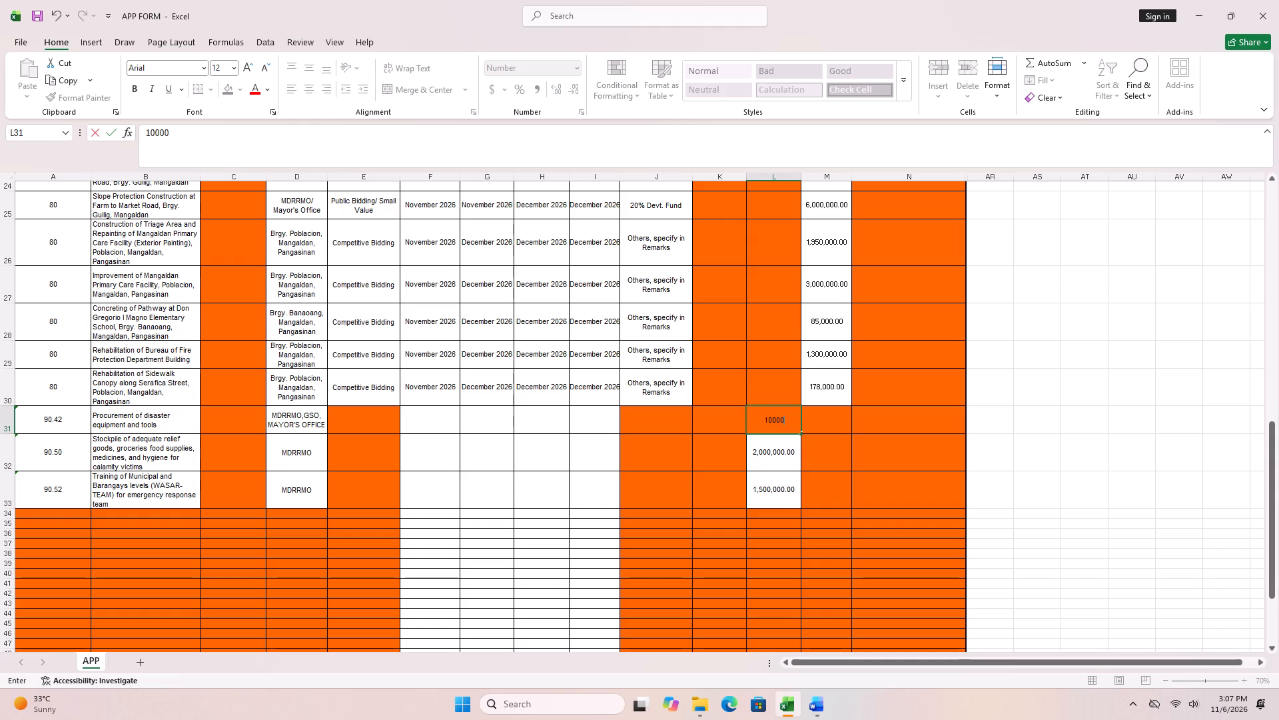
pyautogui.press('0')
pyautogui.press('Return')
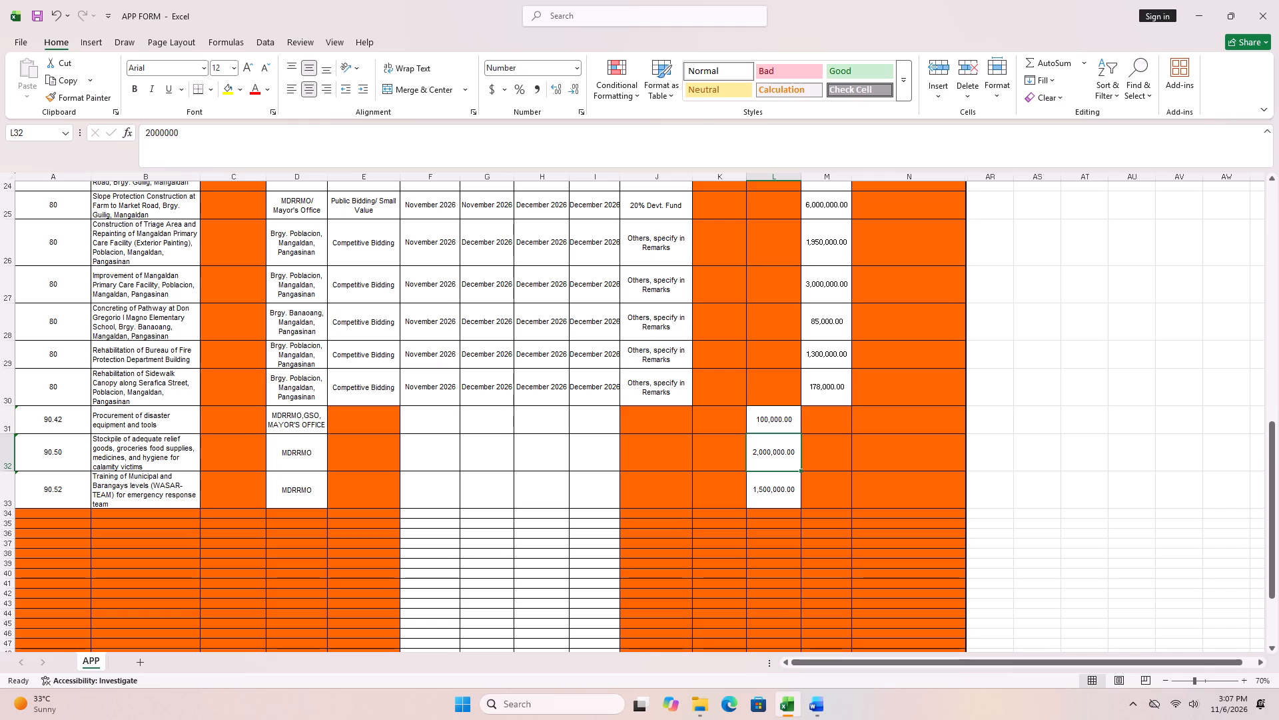
# Review the procurement table's project rows, checking the schedule dates, fund sources and budget amounts.
pyautogui.click(606, 545)
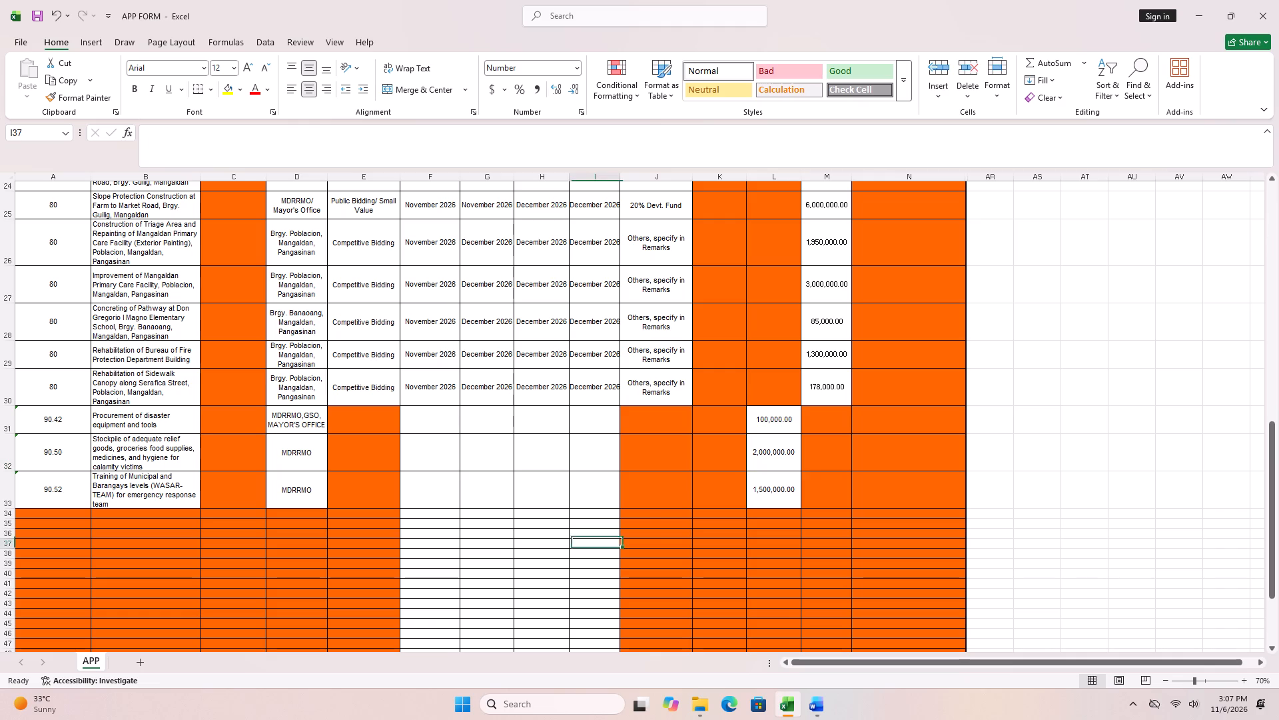
pyautogui.scroll(15, 606, 545)
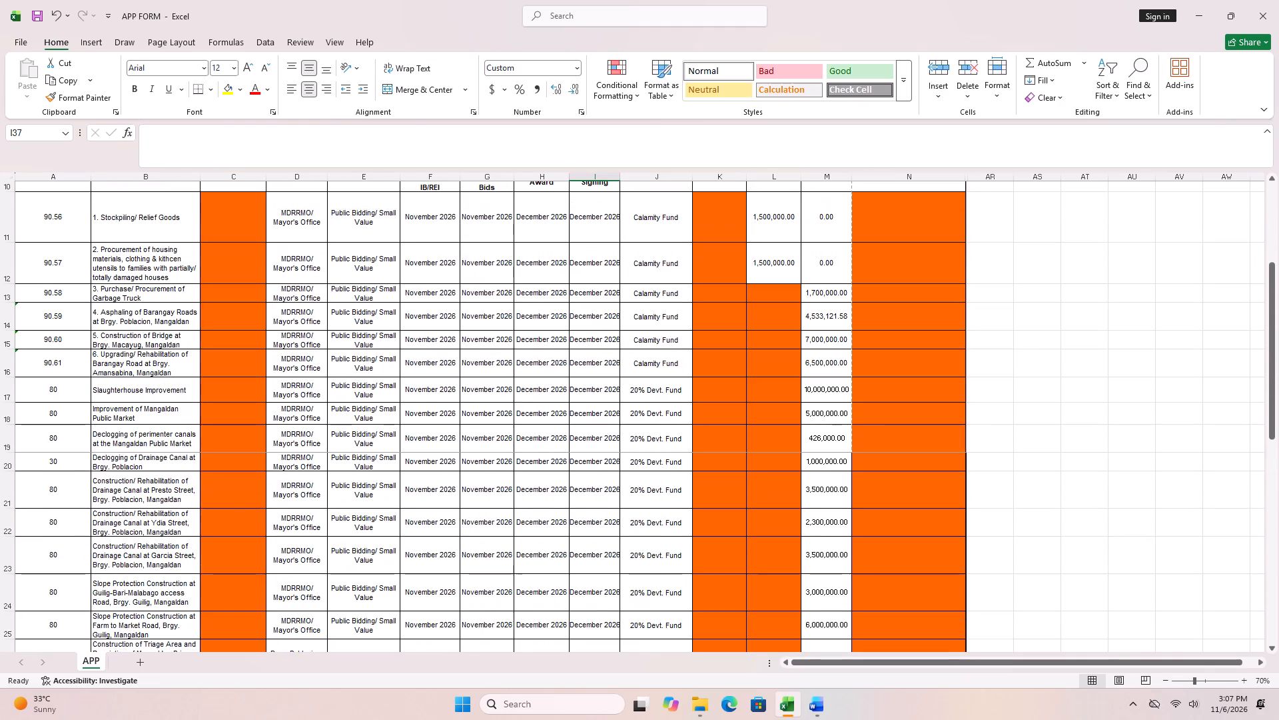
pyautogui.scroll(-13, 606, 545)
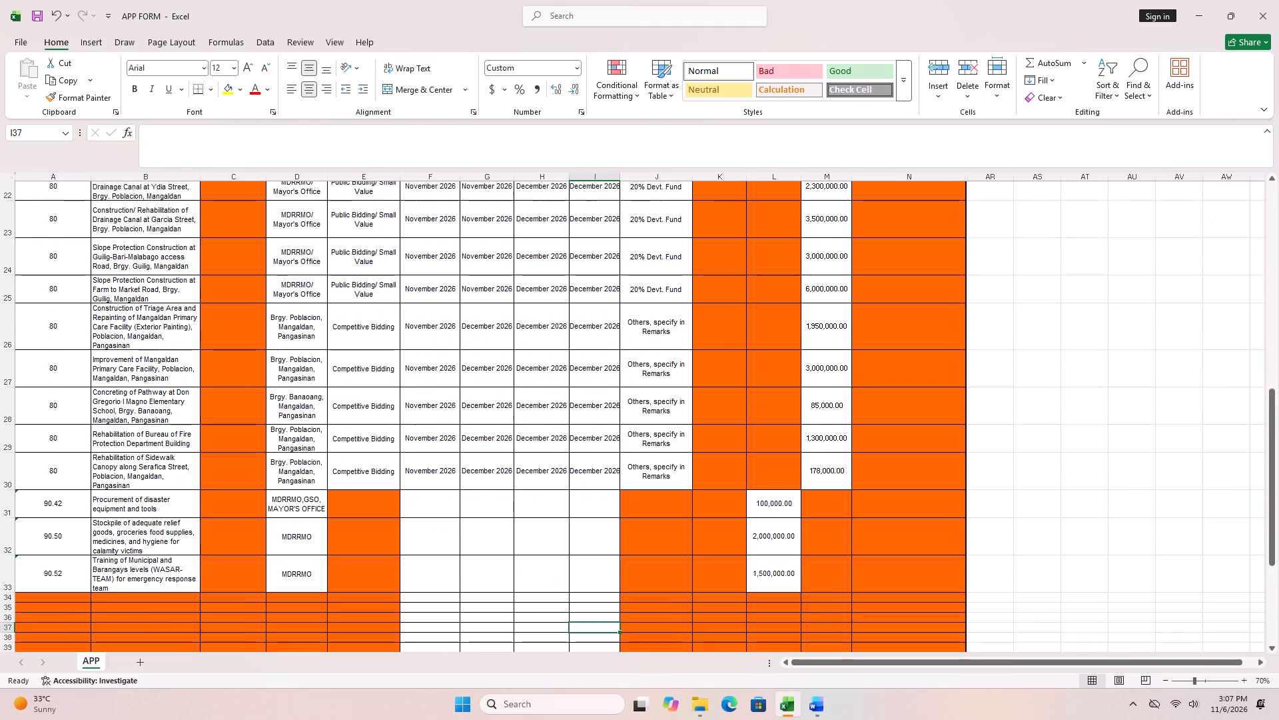
pyautogui.scroll(-2, 606, 545)
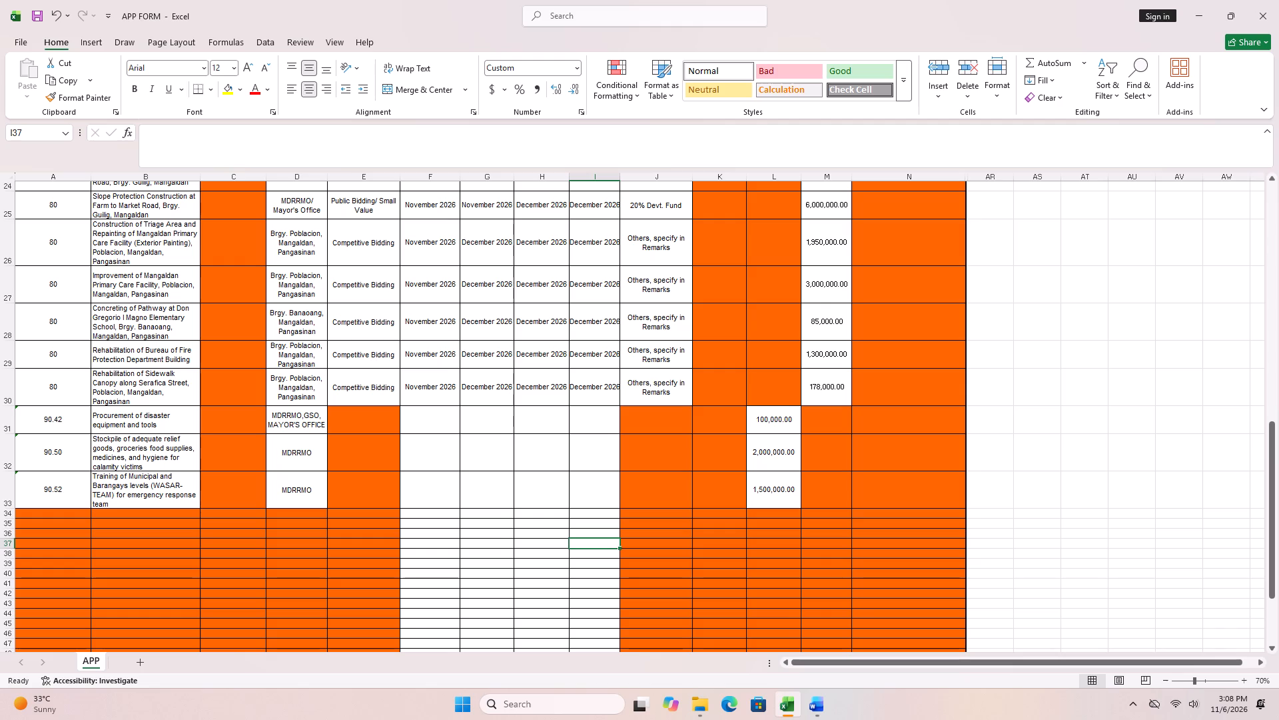
pyautogui.click(460, 539)
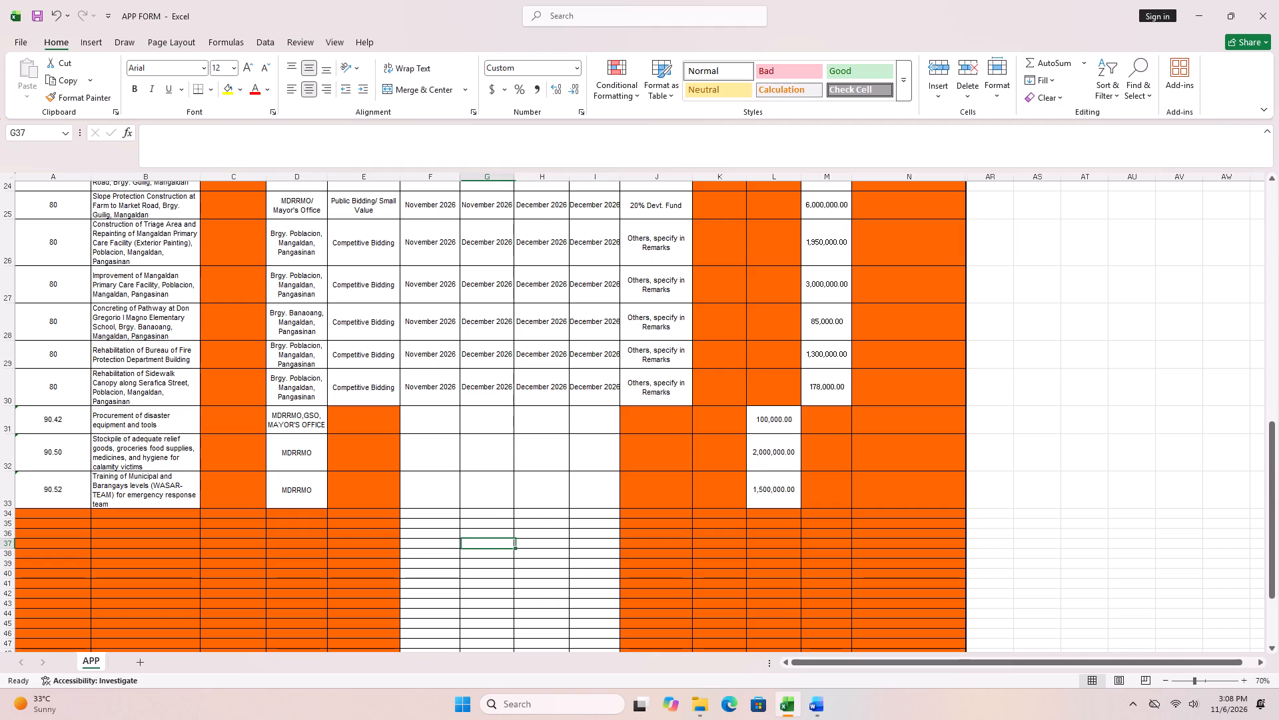
pyautogui.scroll(8, 500, 545)
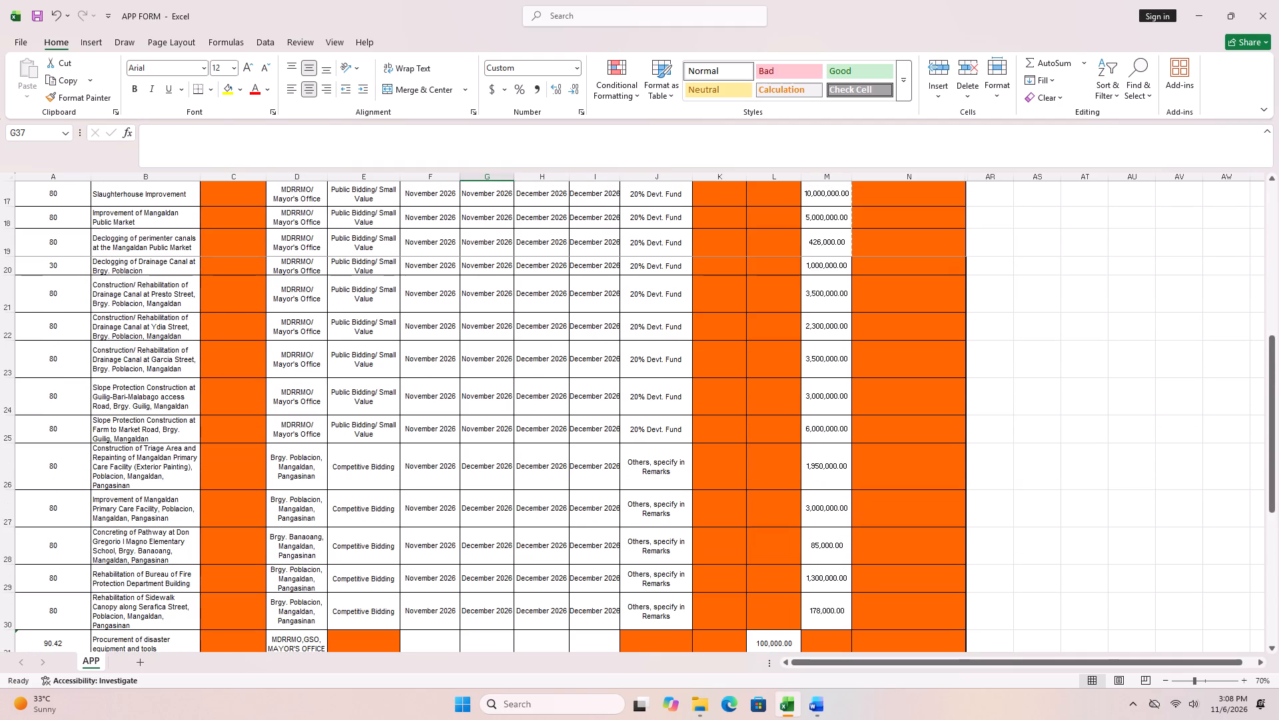
# Save the APP FORM workbook.
pyautogui.click(981, 462)
pyautogui.hotkey('ctrl', 's')
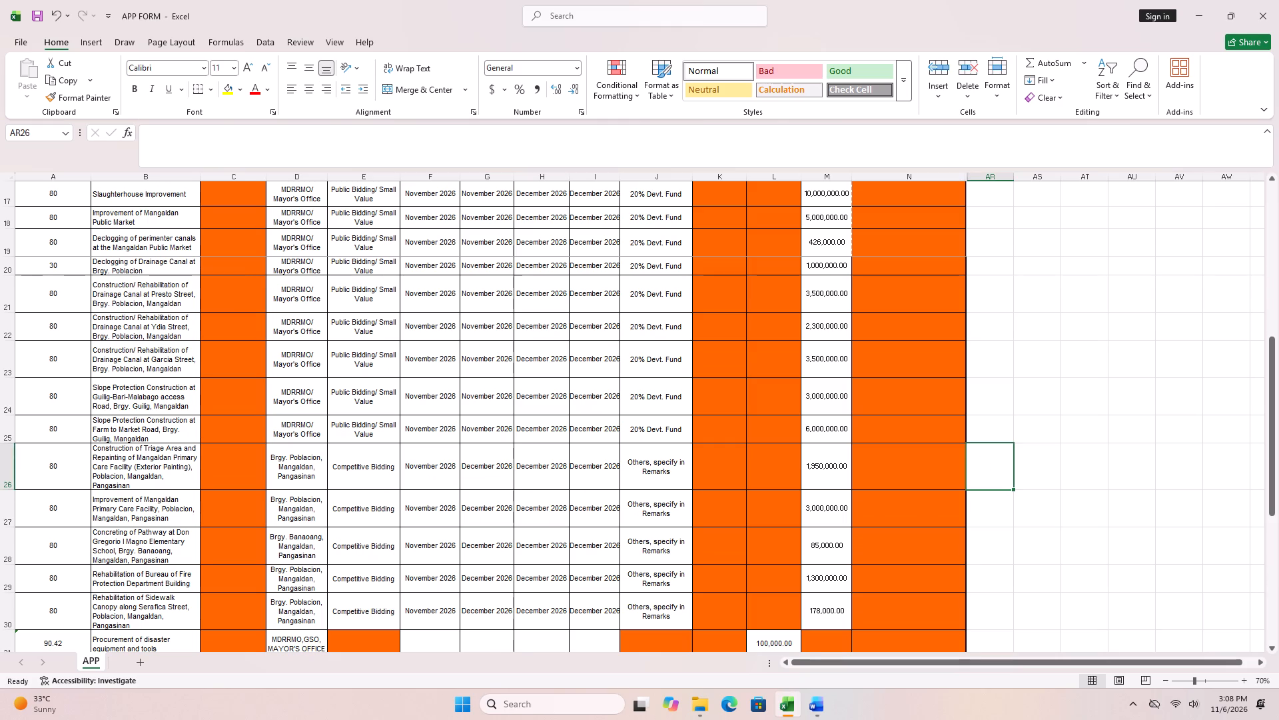
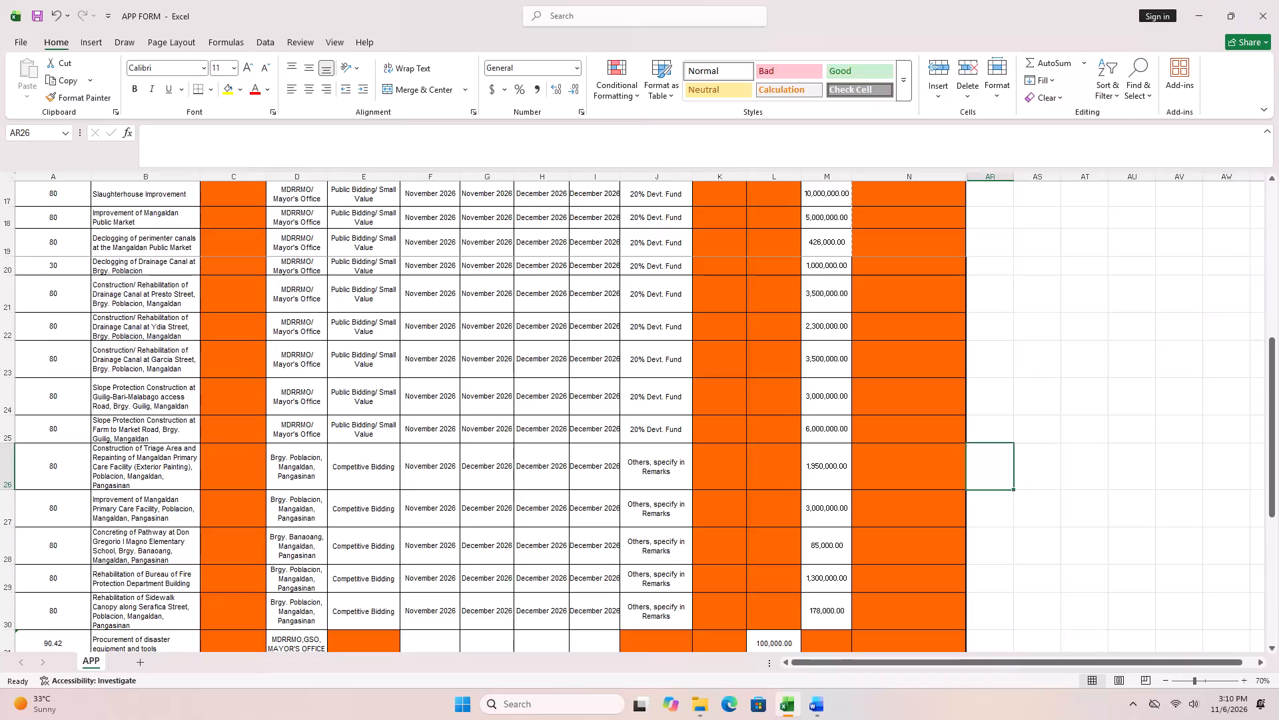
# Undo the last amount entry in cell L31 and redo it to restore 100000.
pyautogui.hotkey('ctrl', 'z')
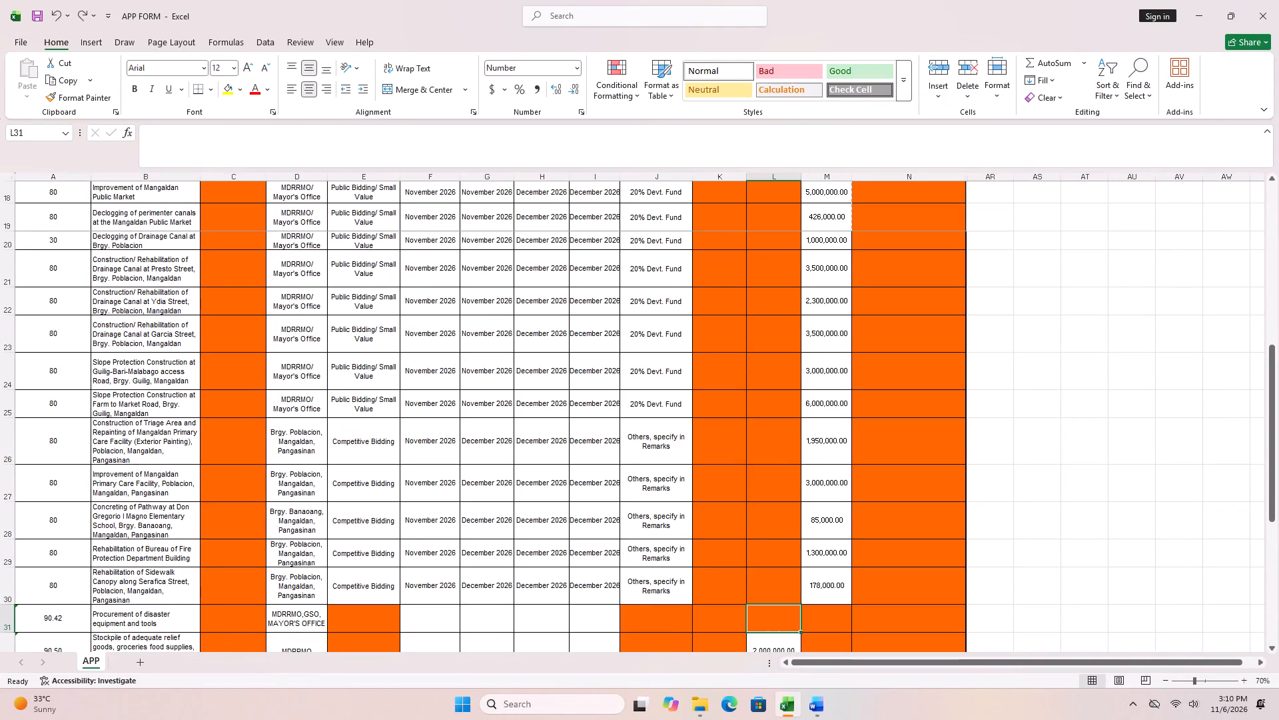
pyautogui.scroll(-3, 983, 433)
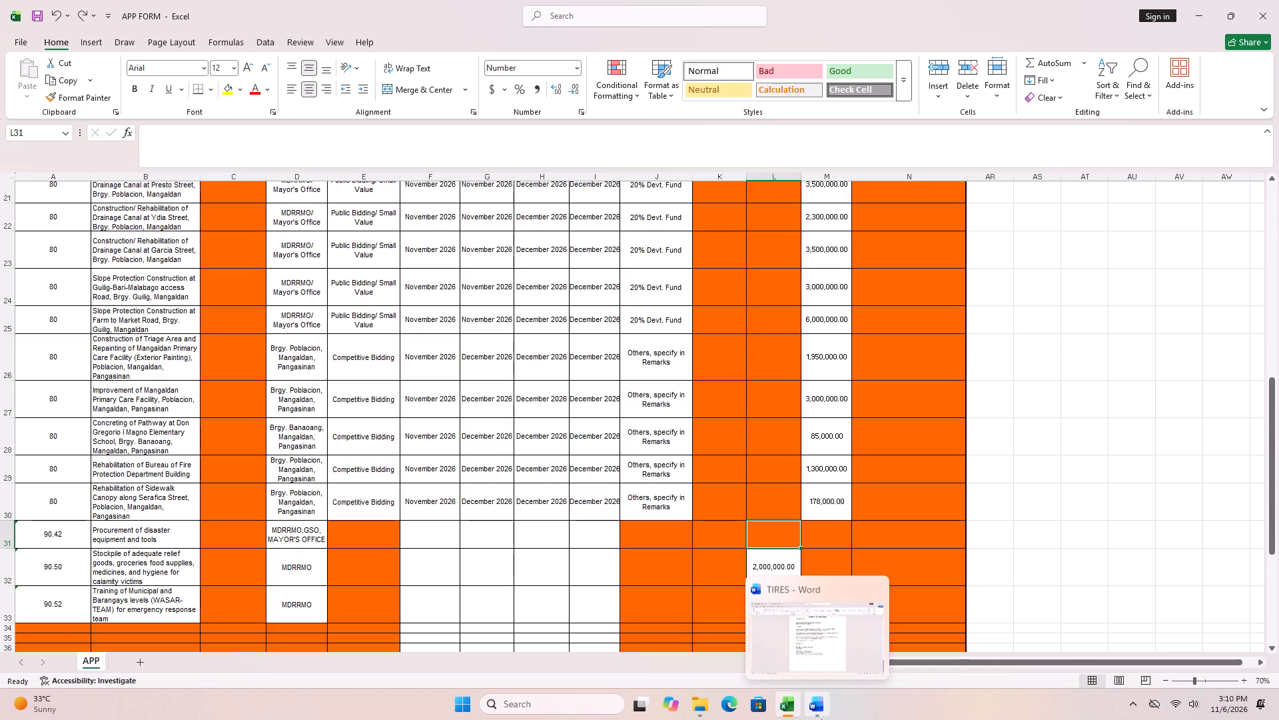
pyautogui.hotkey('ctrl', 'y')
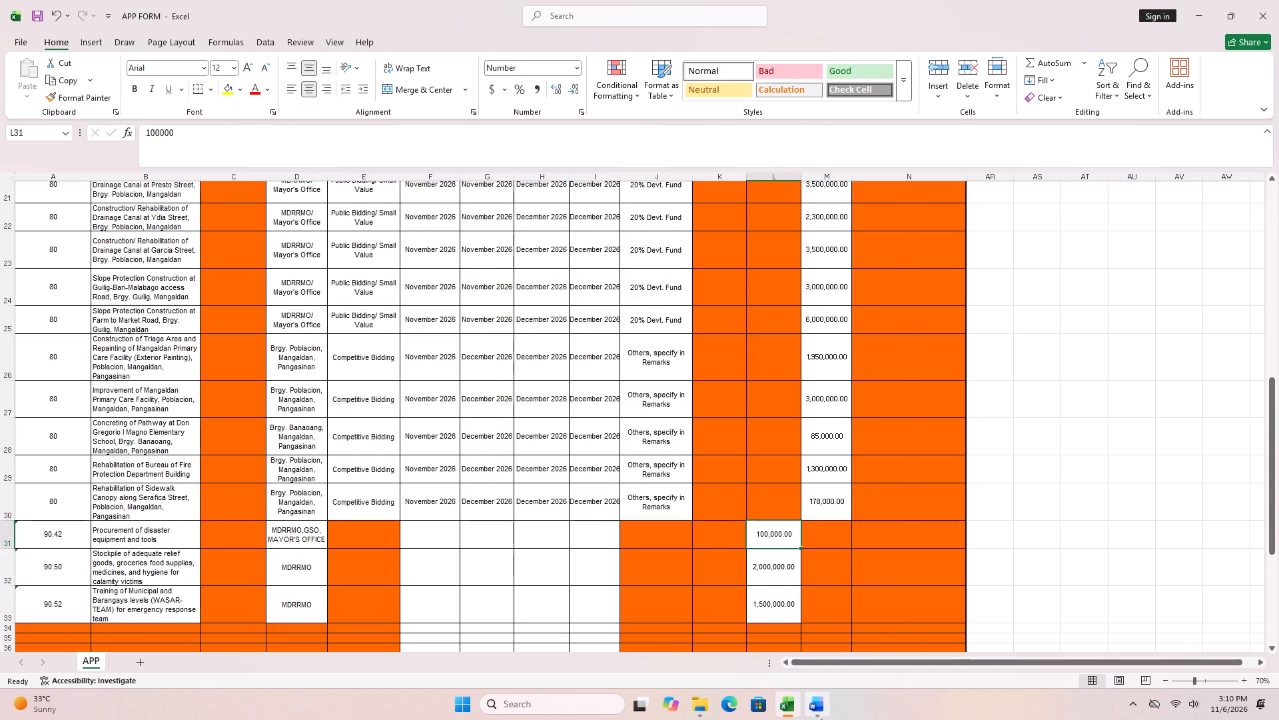
# Save the APP FORM workbook.
pyautogui.hotkey('ctrl', 's')
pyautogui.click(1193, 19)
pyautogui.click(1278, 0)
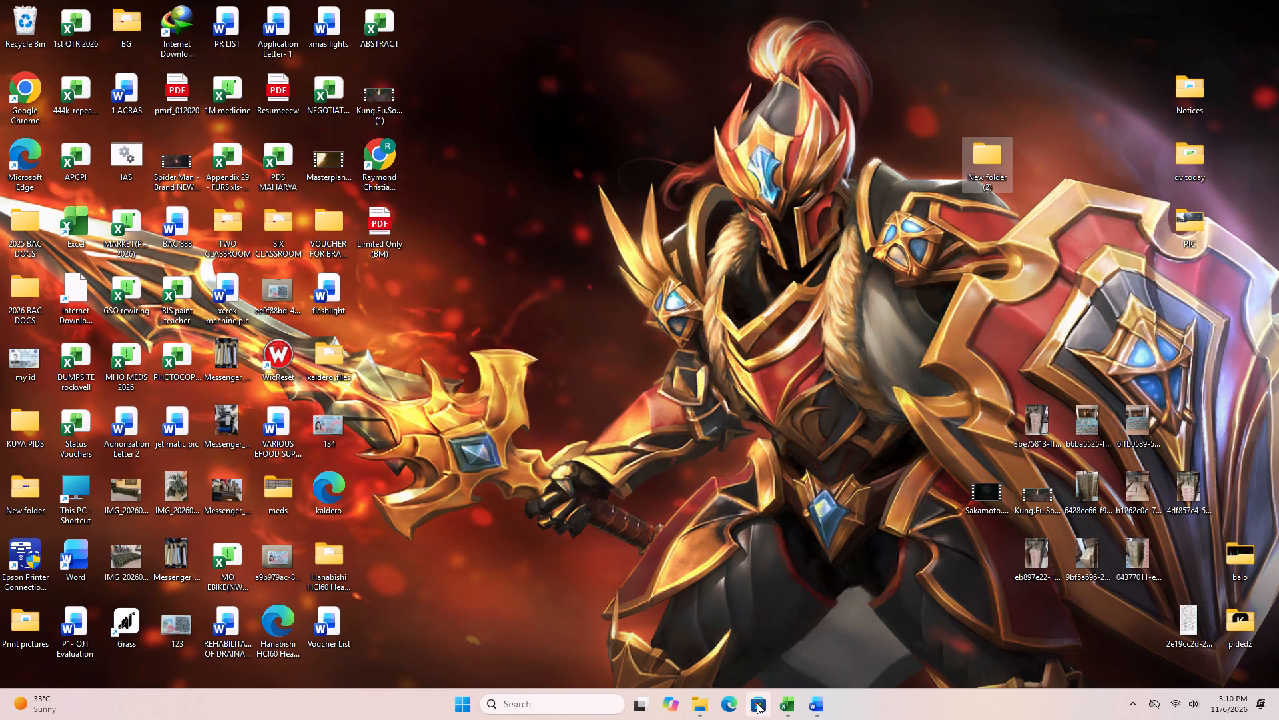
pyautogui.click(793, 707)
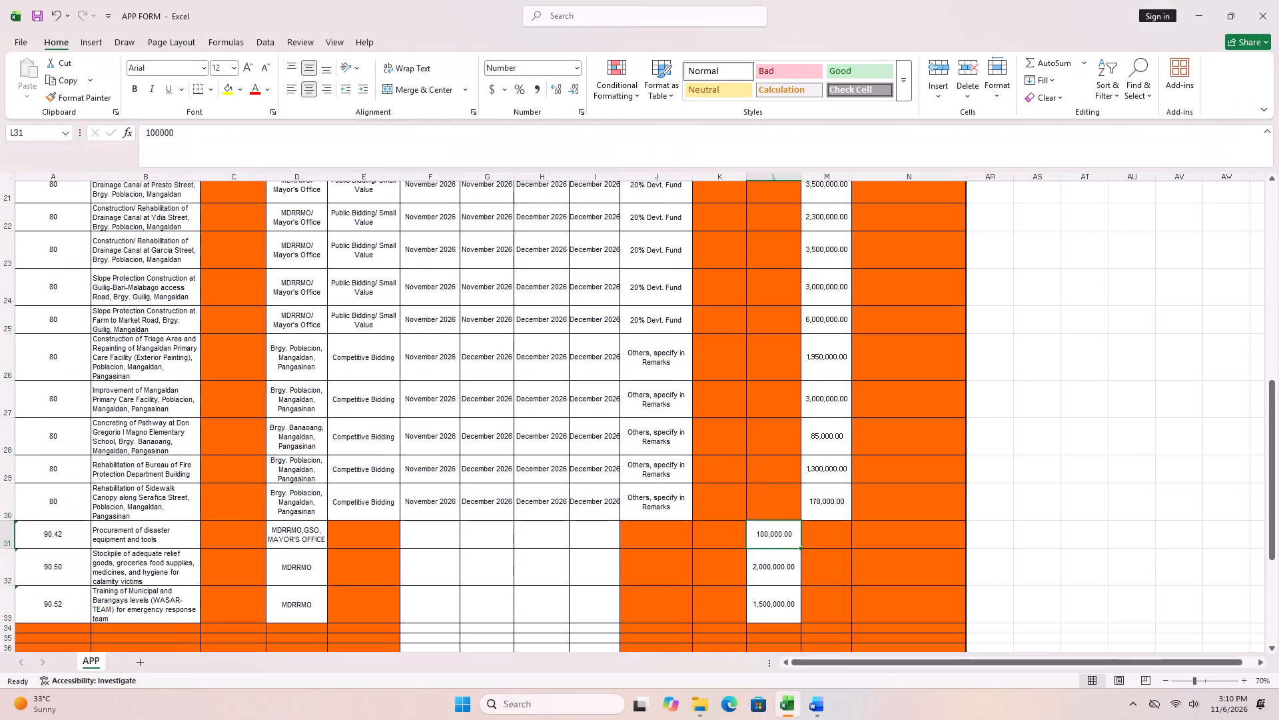
# Review the whole procurement table from row 11 to the empty rows below row 33, checking dates, offices, fund sources and amounts.
pyautogui.scroll(-8, 731, 561)
pyautogui.click(442, 523)
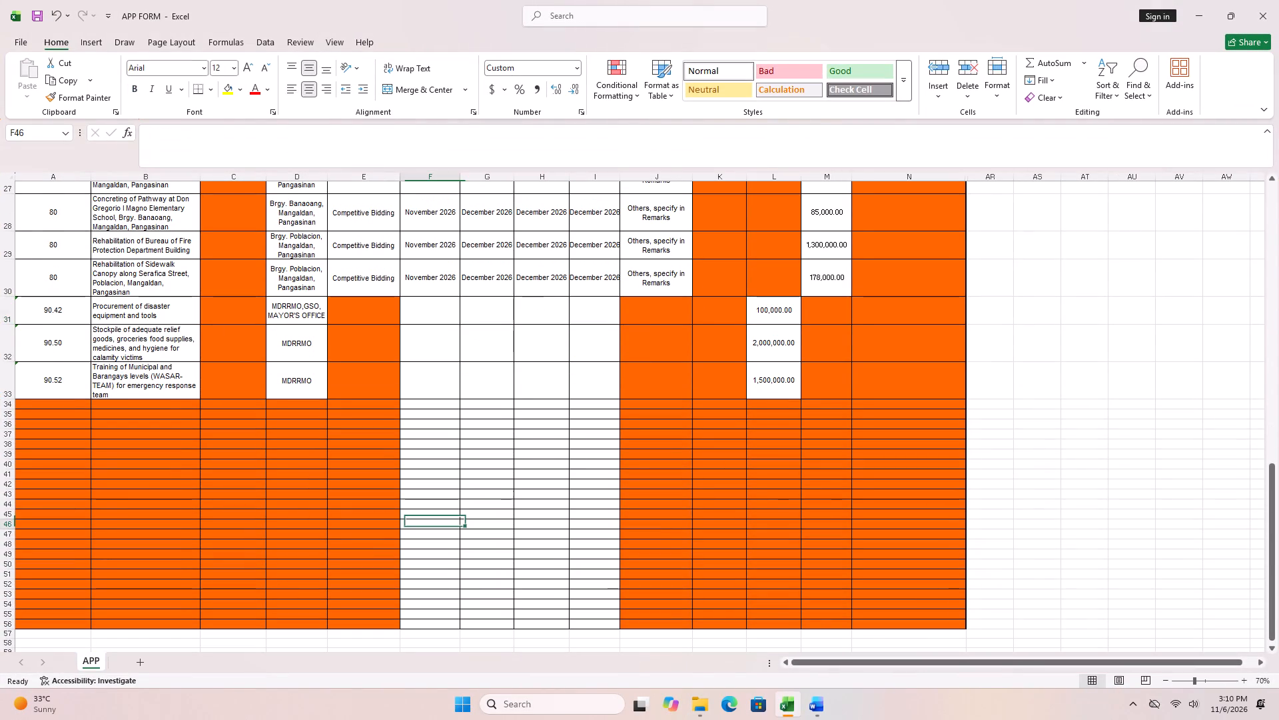
pyautogui.scroll(13, 95, 539)
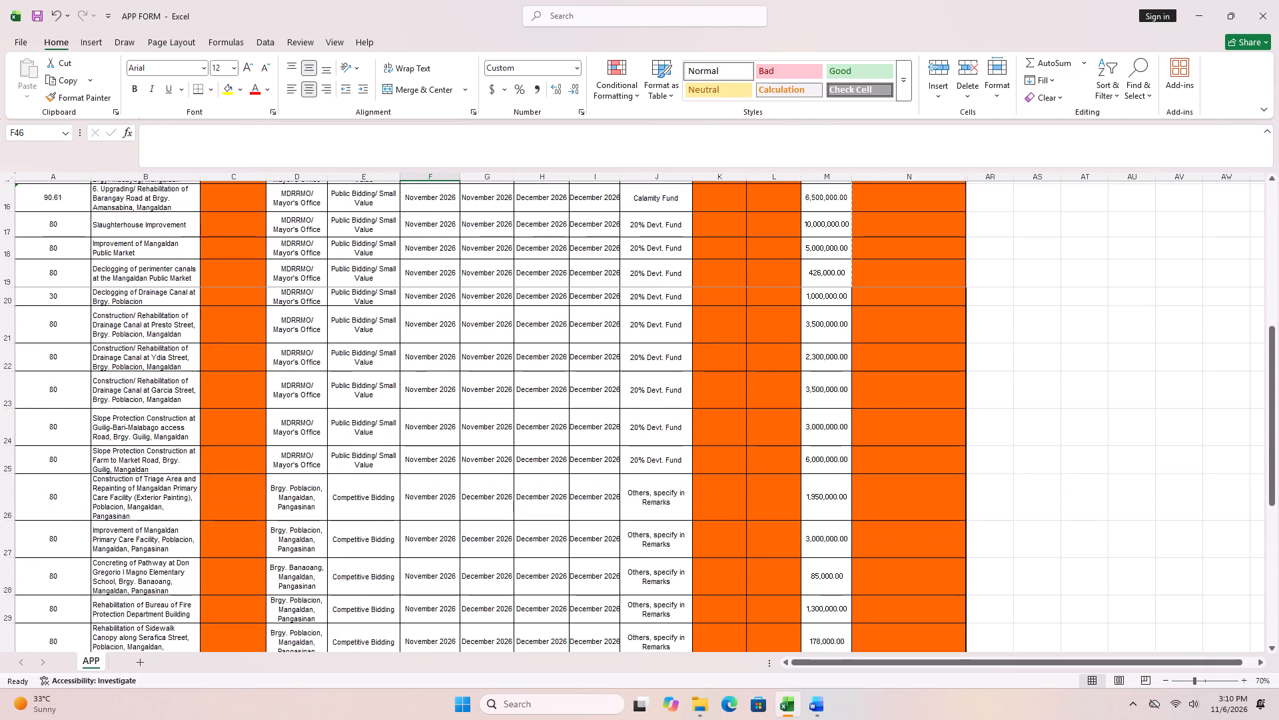
pyautogui.scroll(9, 99, 541)
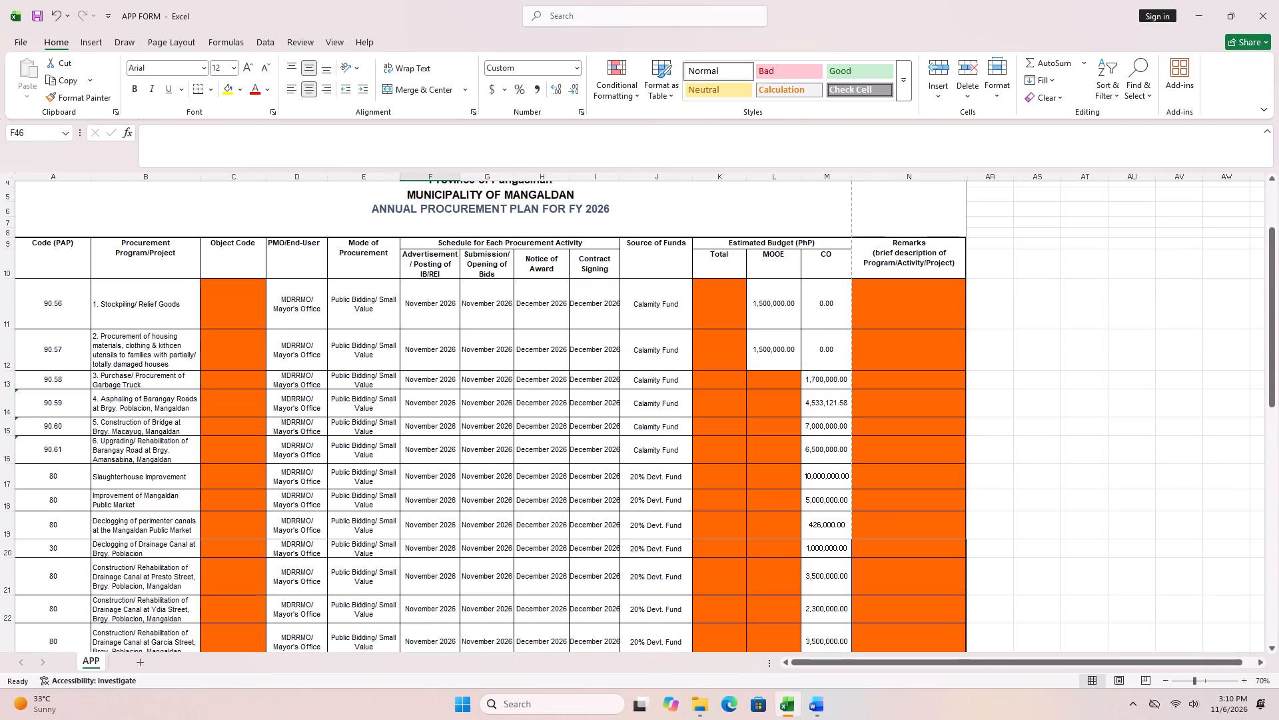
pyautogui.scroll(-3, 99, 541)
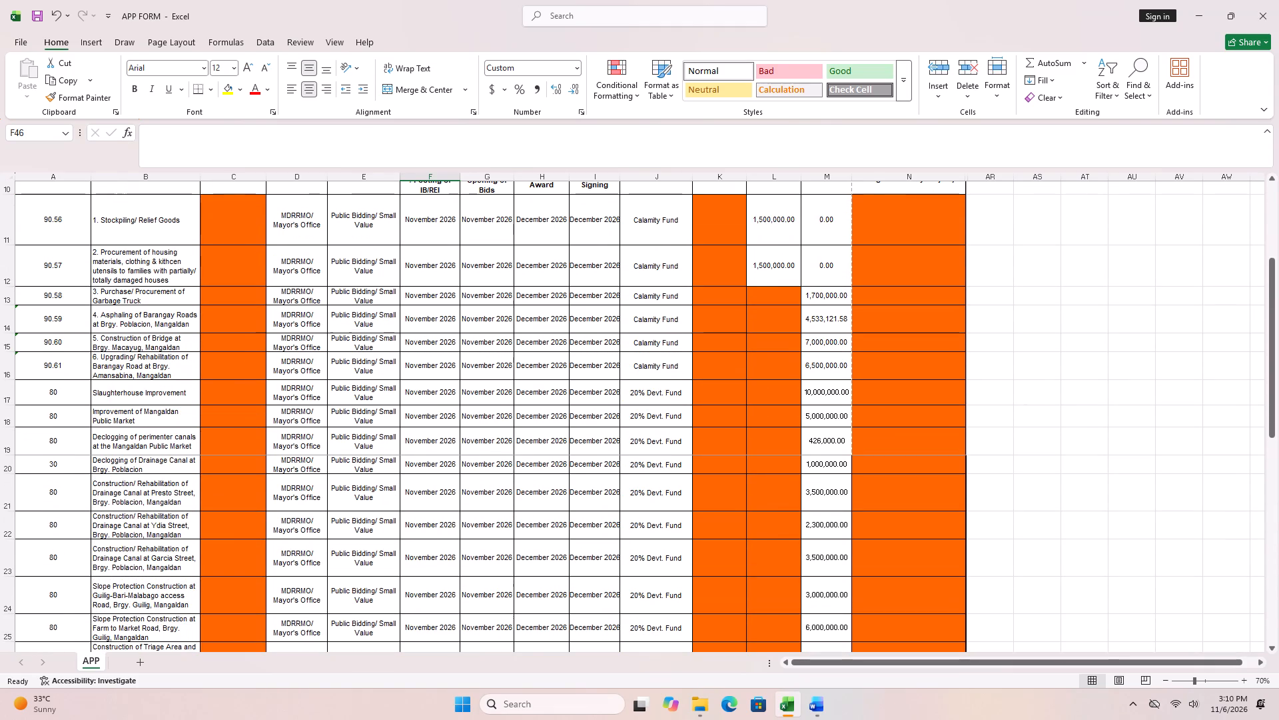
pyautogui.scroll(-6, 99, 541)
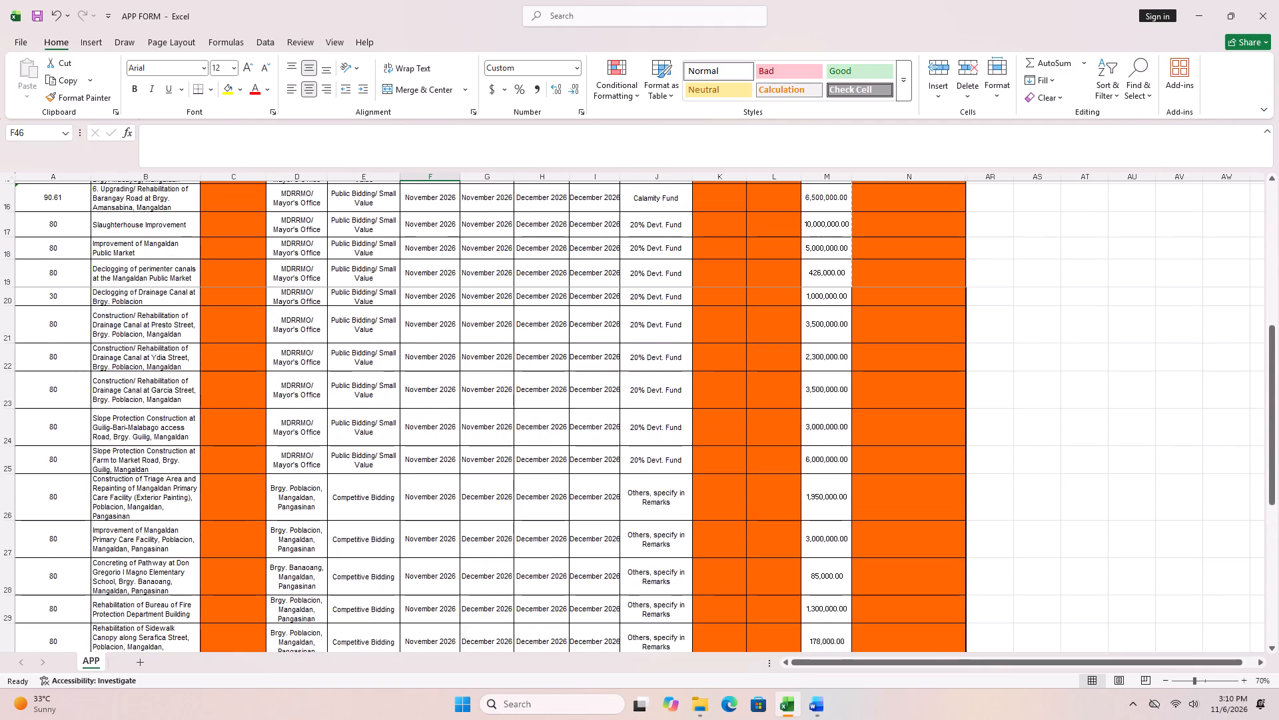
pyautogui.scroll(-8, 99, 541)
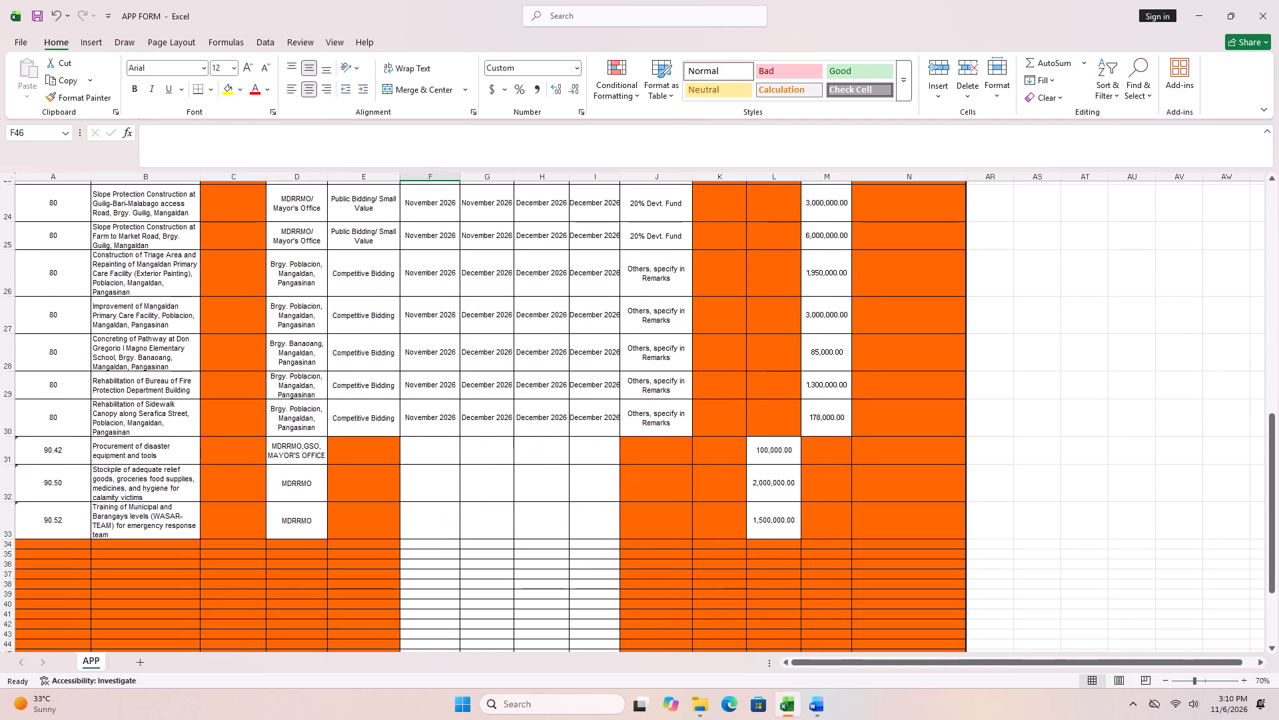
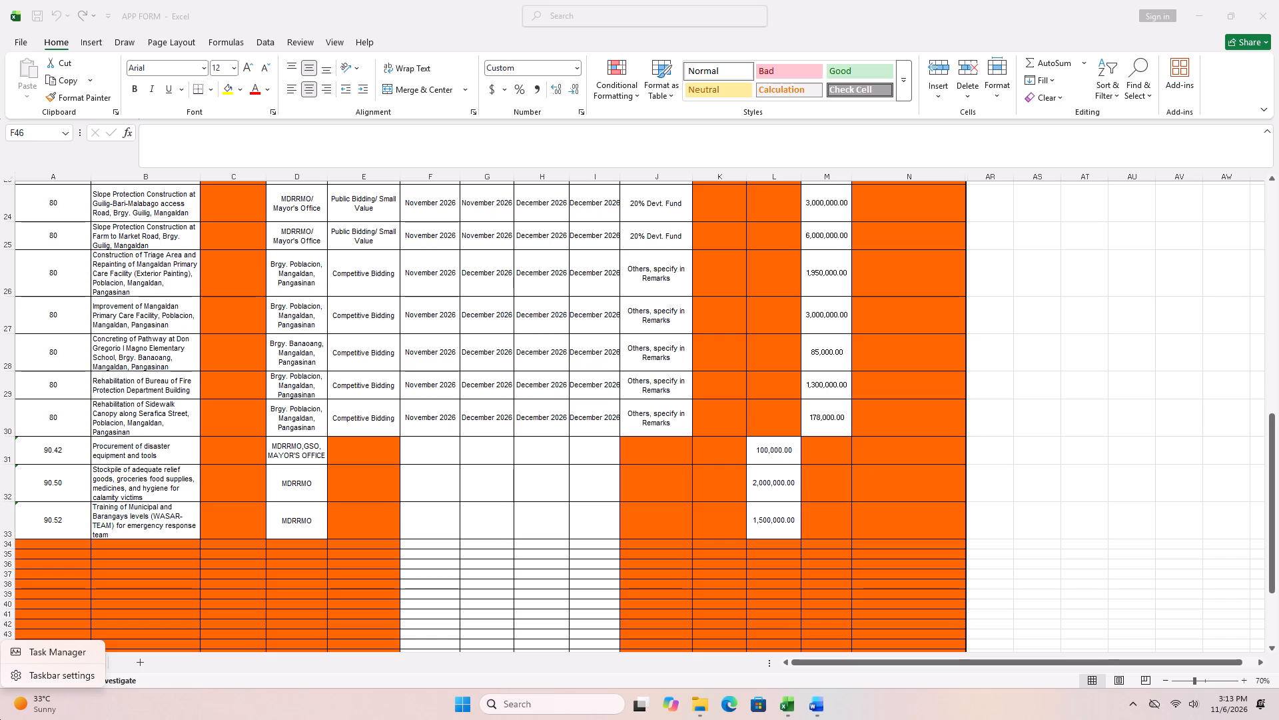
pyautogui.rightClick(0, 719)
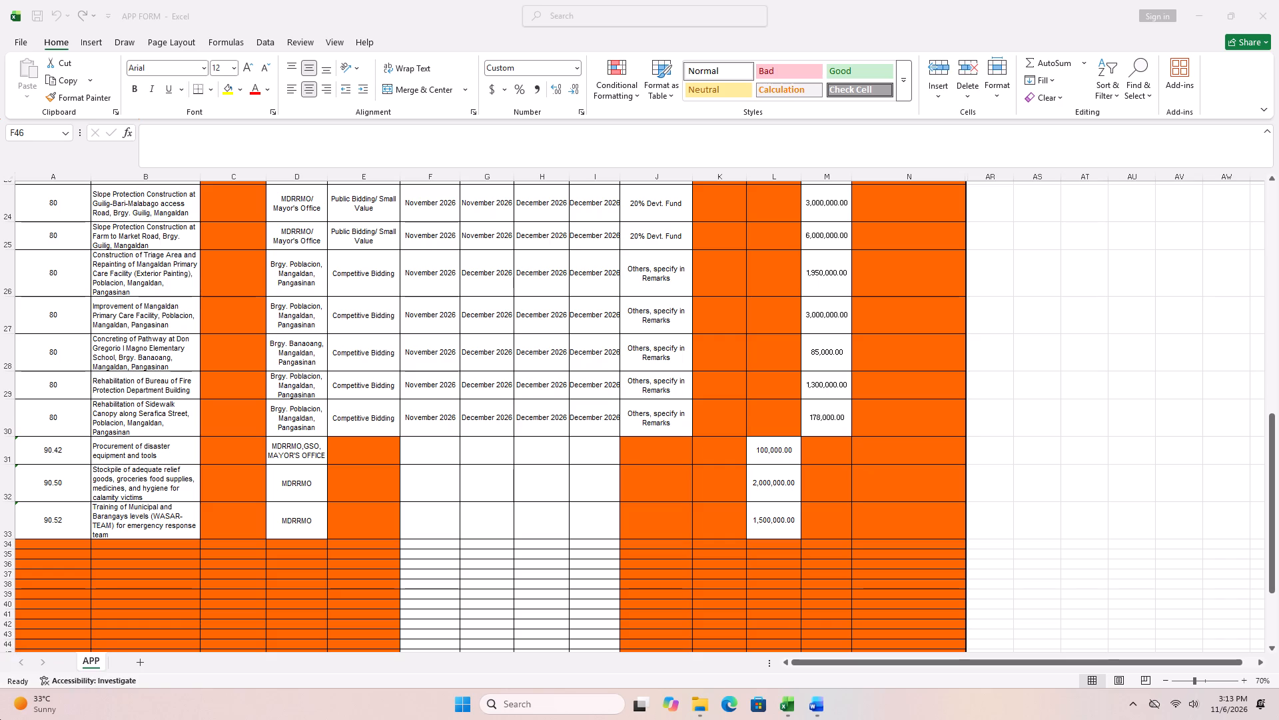
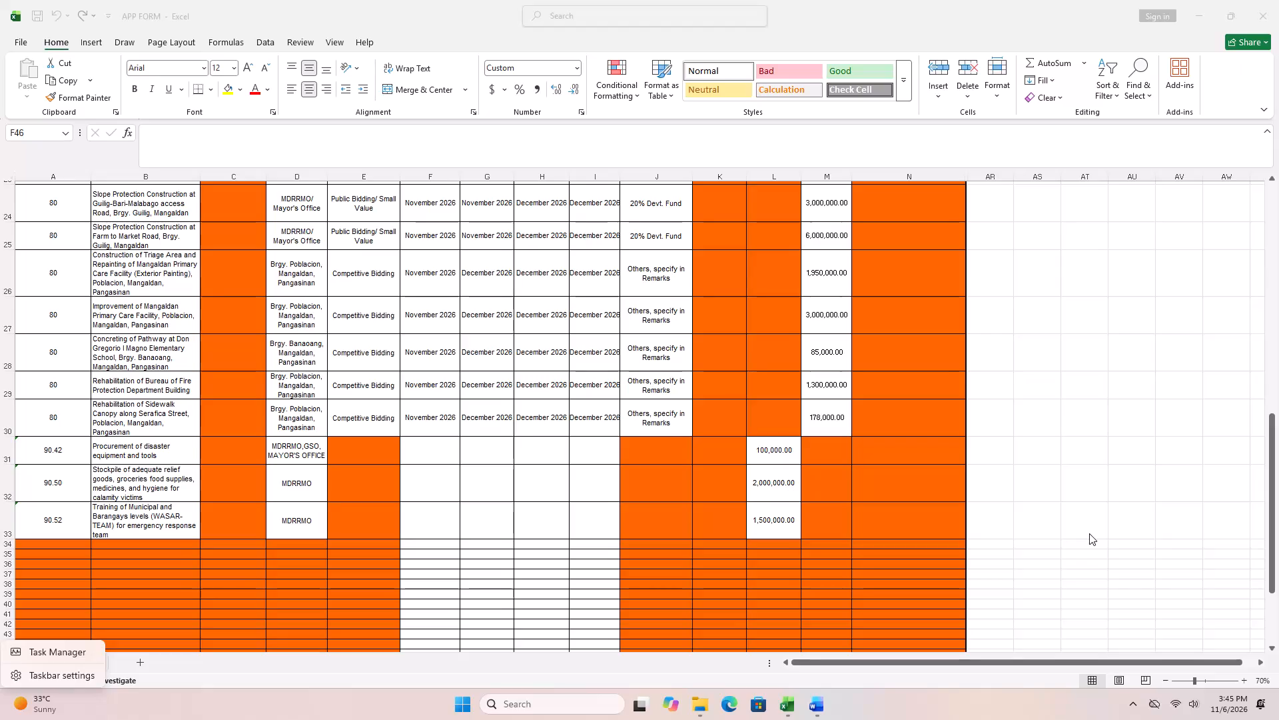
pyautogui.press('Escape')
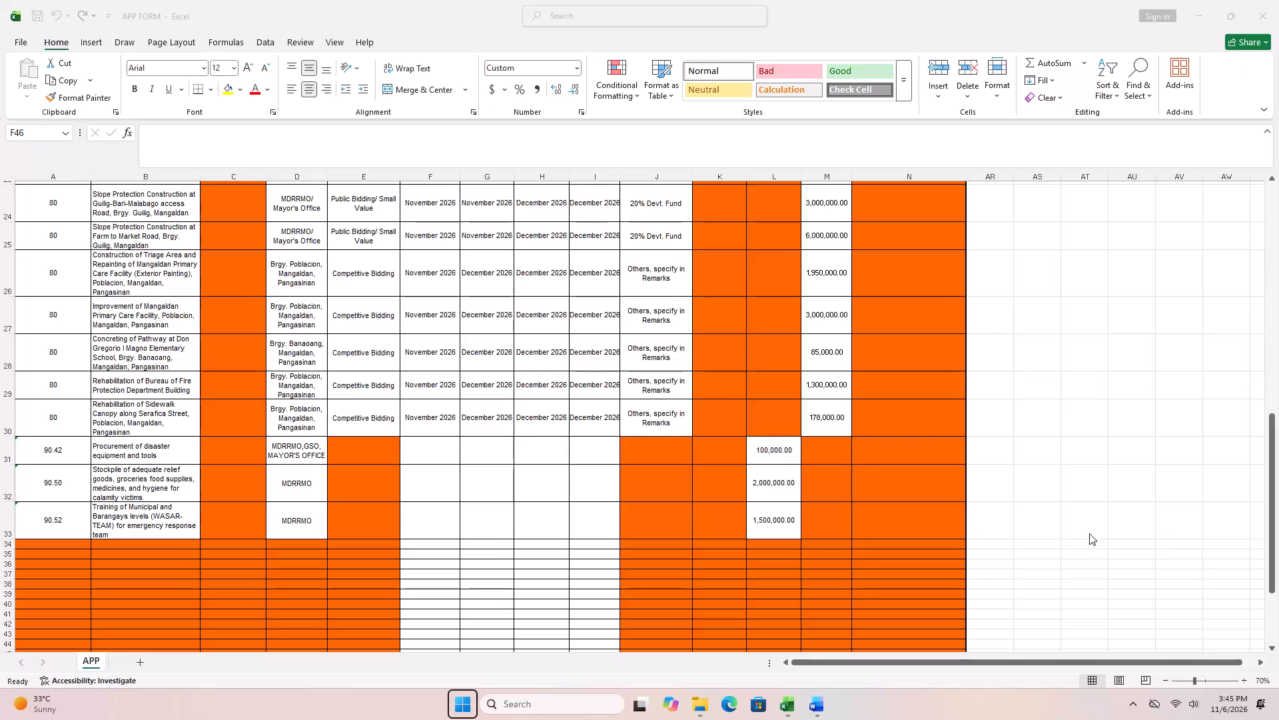